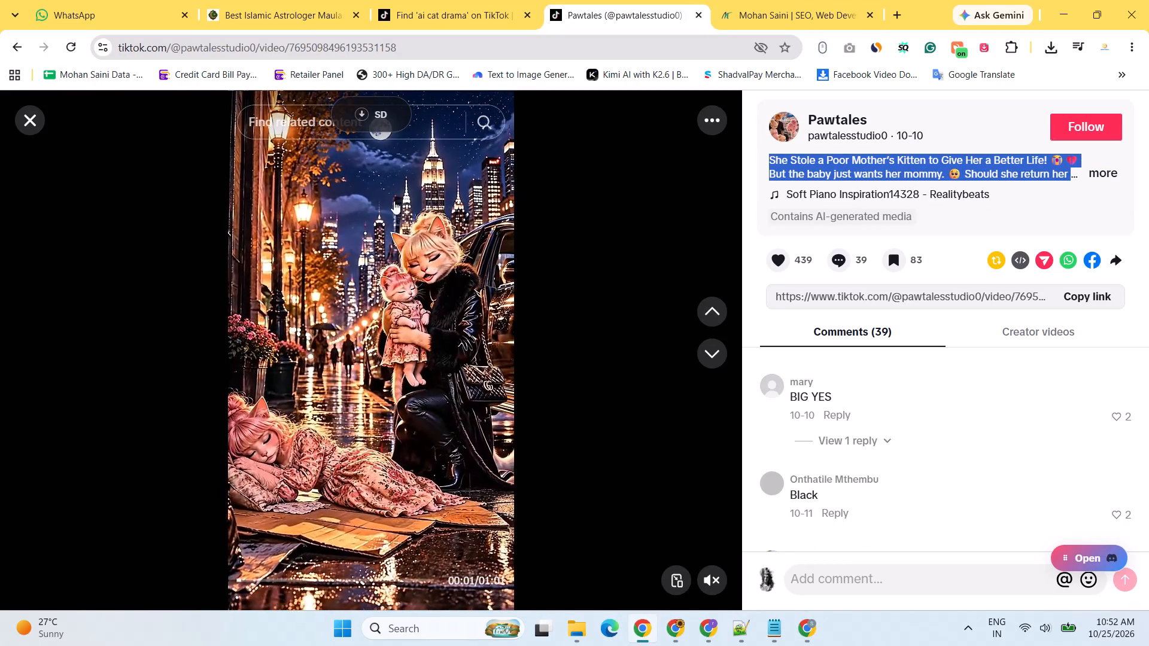
Download the 10-10 Pawtales video about the stolen kitten in SD, unmute it, and save the MP4 file.
{"action": "left_click", "coordinate": [362, 111]}
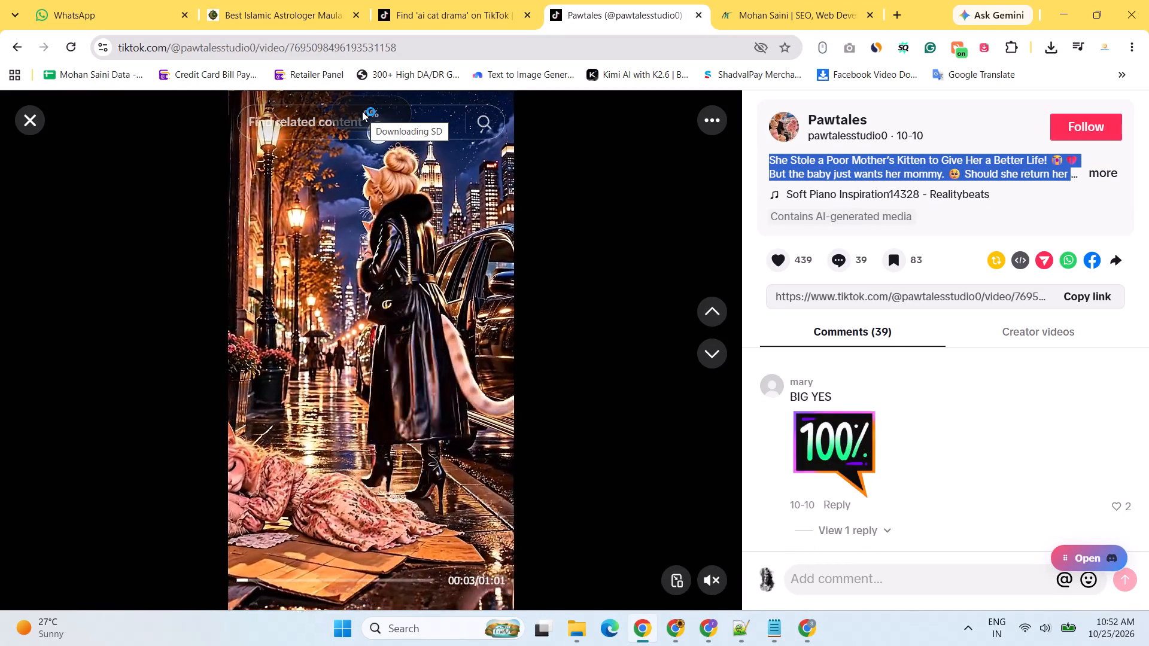
{"action": "left_click", "coordinate": [707, 583]}
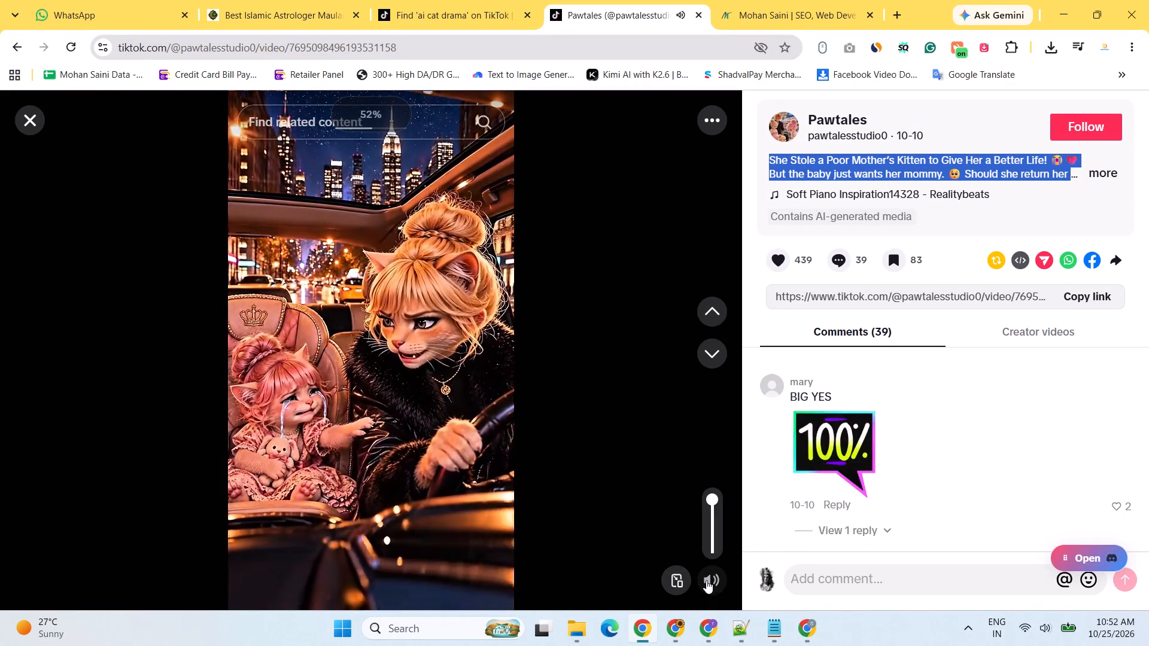
{"action": "right_click", "coordinate": [820, 164]}
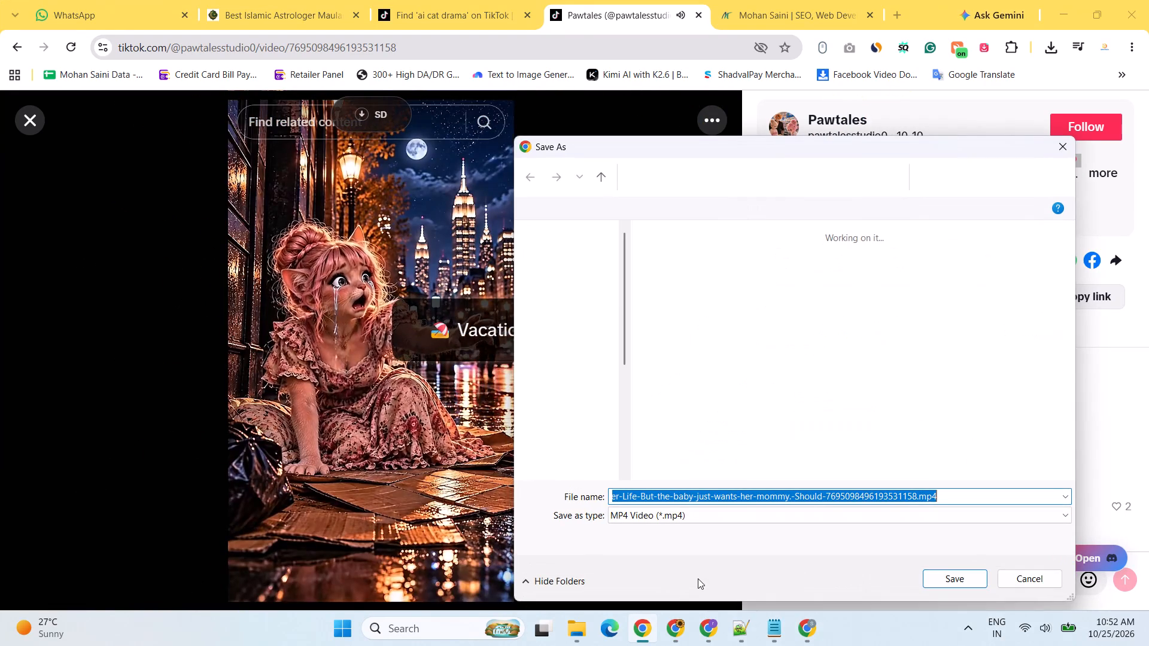
{"action": "left_click", "coordinate": [938, 580]}
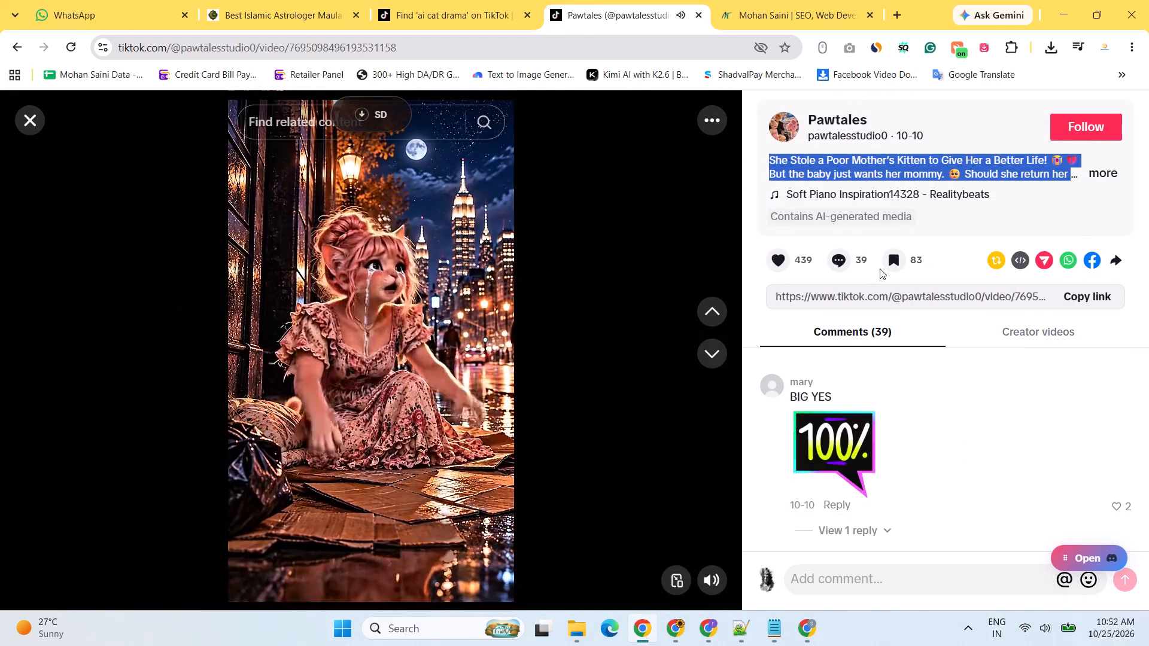
Copy the caption of the stolen-kitten video.
{"action": "right_click", "coordinate": [815, 161]}
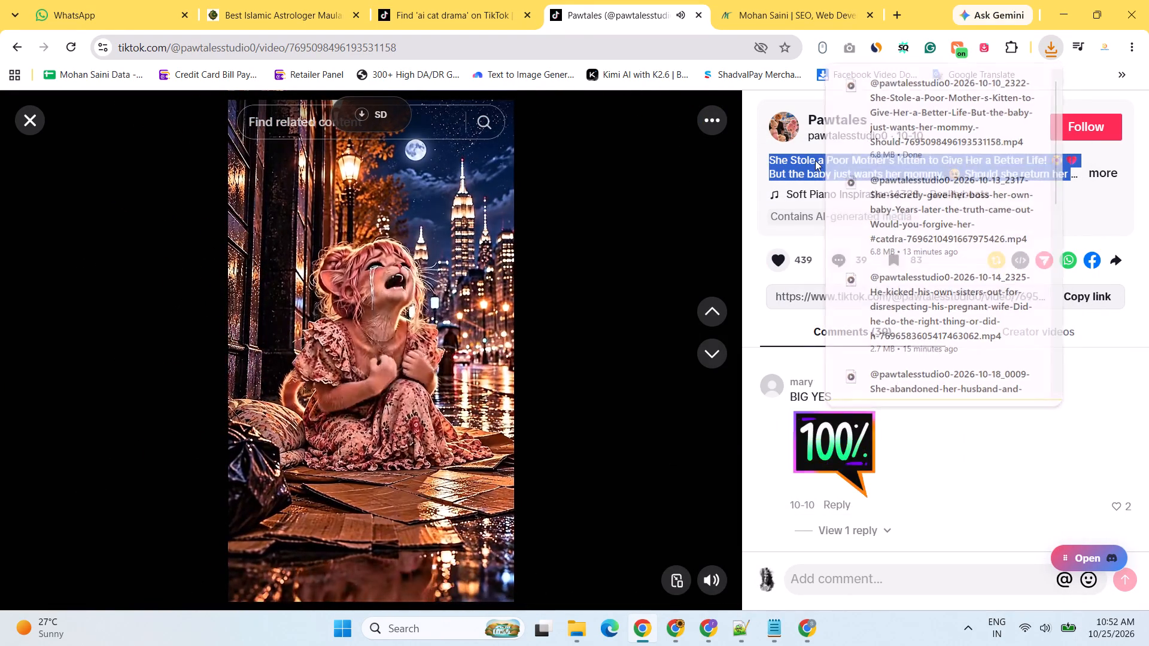
{"action": "left_click", "coordinate": [776, 181]}
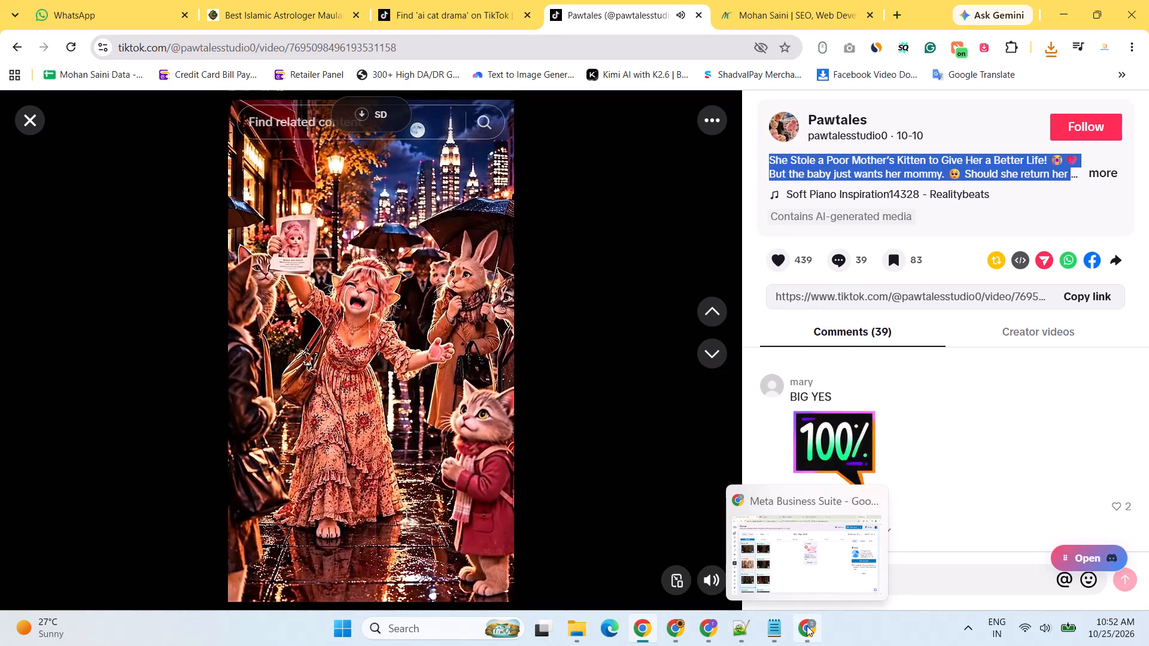
Switch to Meta Business Suite, create a new reel, and add the downloaded "She Stole a Poor Mother's Kitten" video.
{"action": "left_click", "coordinate": [800, 639]}
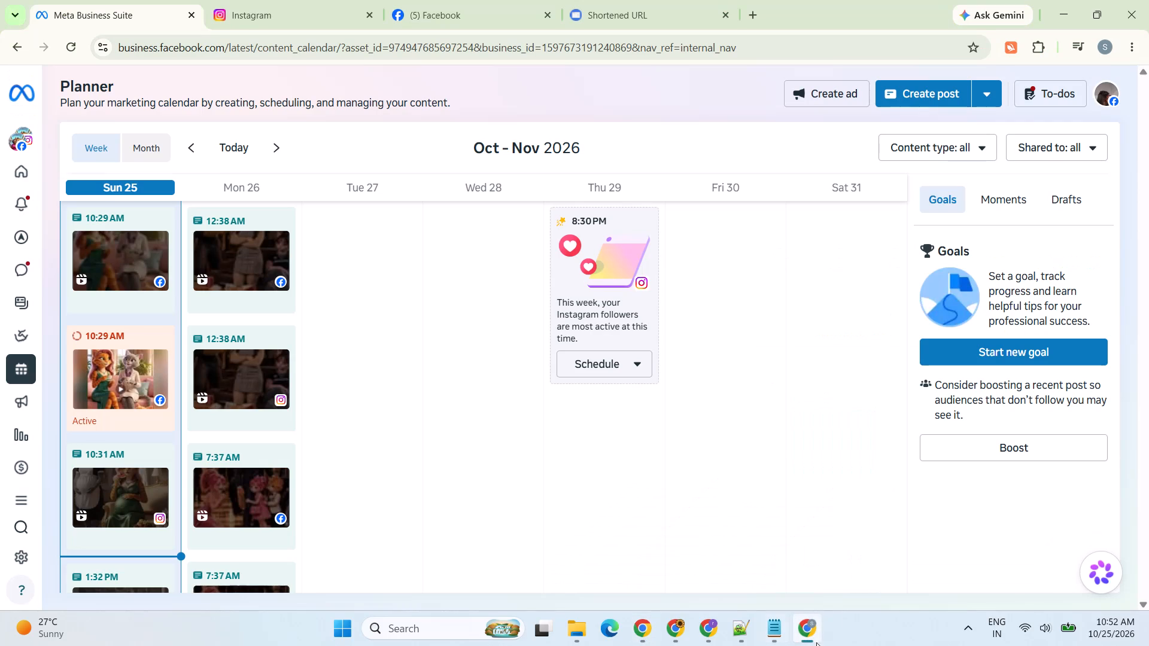
{"action": "left_click", "coordinate": [983, 94]}
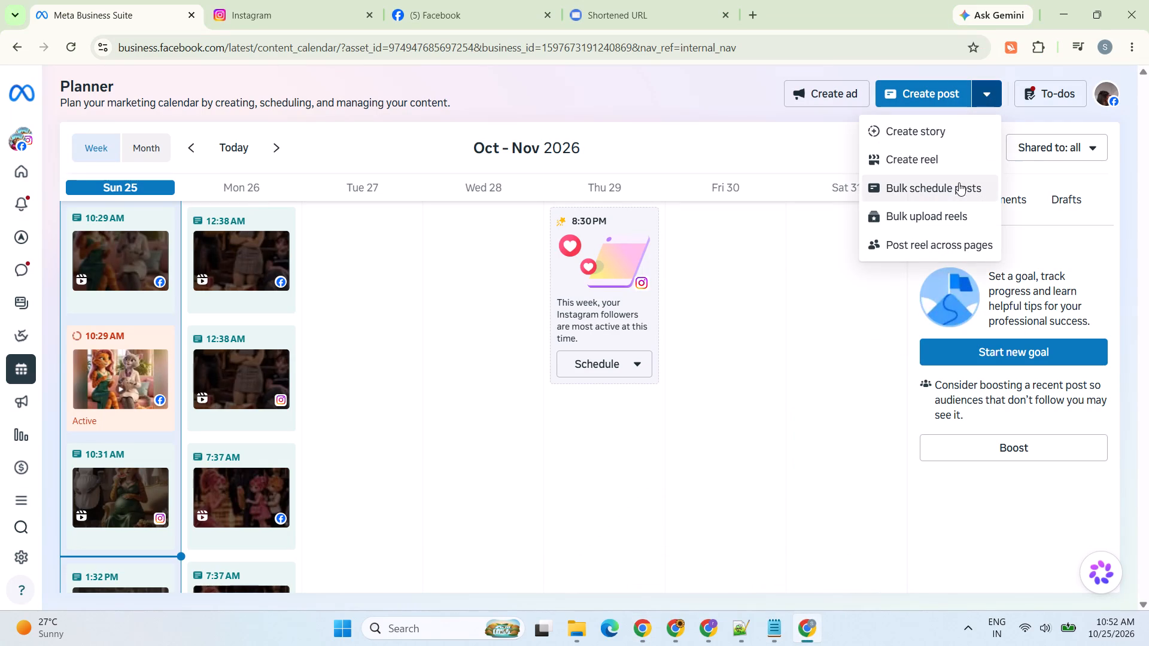
{"action": "left_click", "coordinate": [948, 158]}
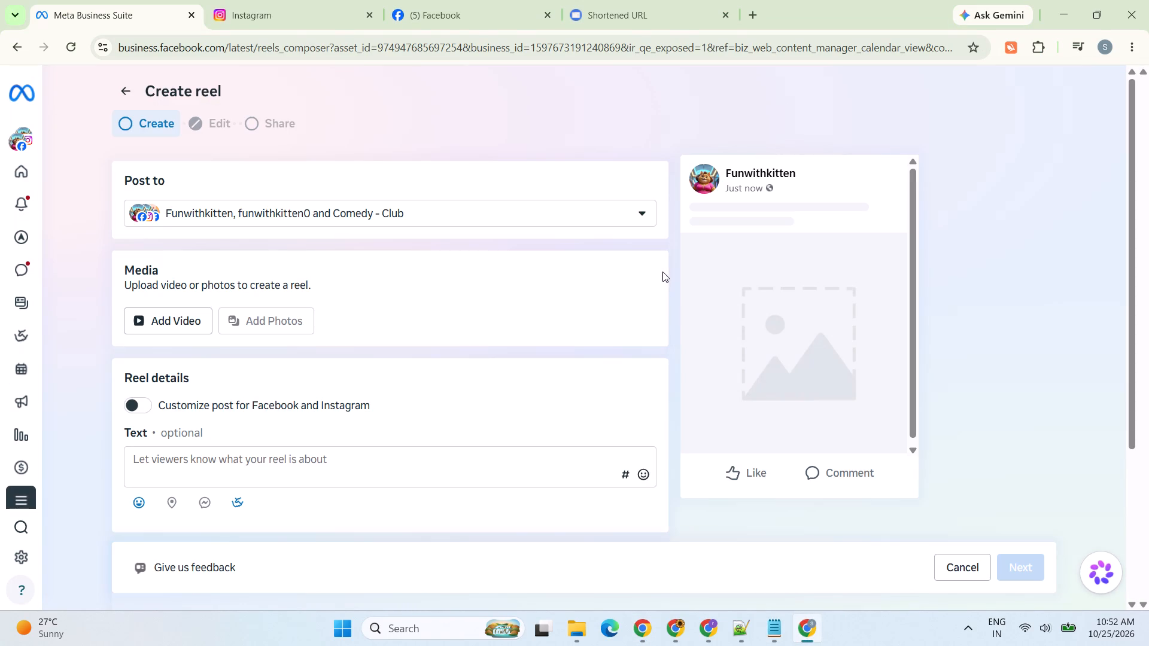
{"action": "left_click", "coordinate": [180, 327]}
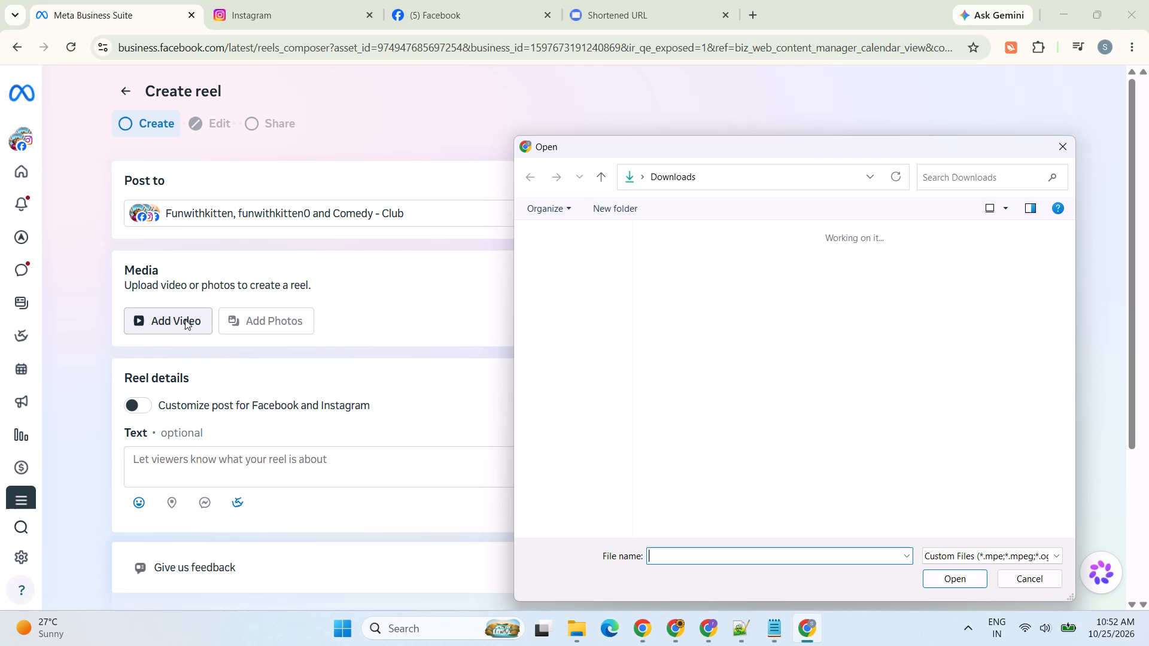
{"action": "double_click", "coordinate": [702, 261]}
Paste the copied "She Stole a Poor Mother's Kitten" caption into the reel's text.
{"action": "scroll", "coordinate": [269, 405], "scroll_direction": "down", "scroll_amount": 3}
{"action": "left_click", "coordinate": [241, 321]}
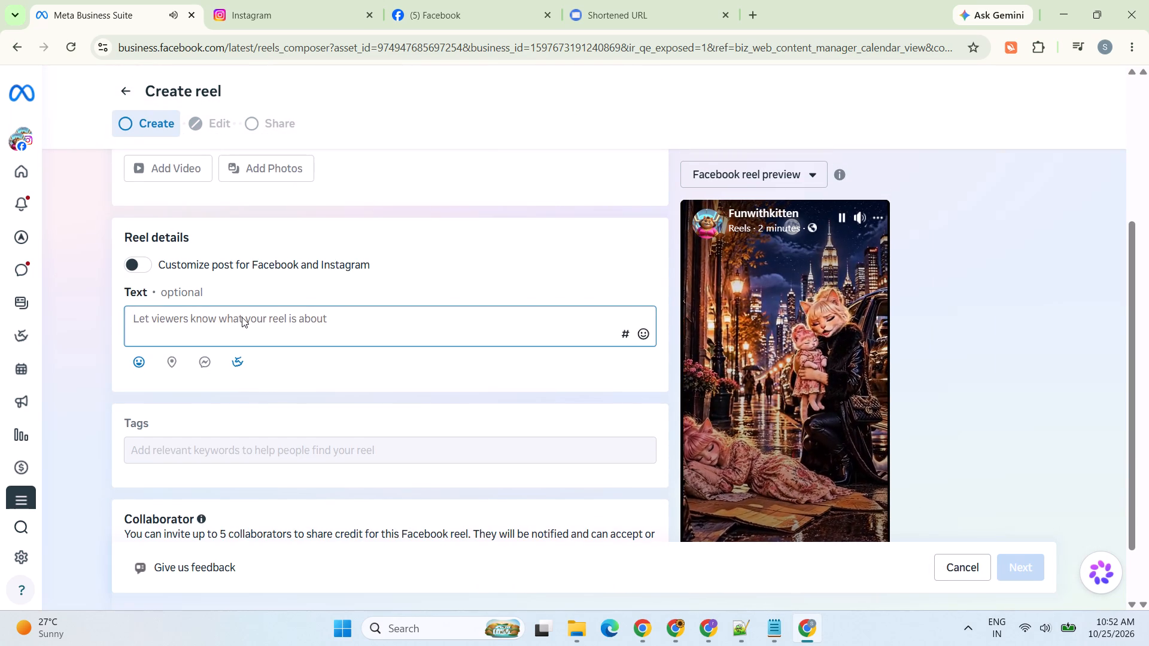
{"action": "key", "text": "ctrl+v"}
{"action": "left_click", "coordinate": [606, 0]}
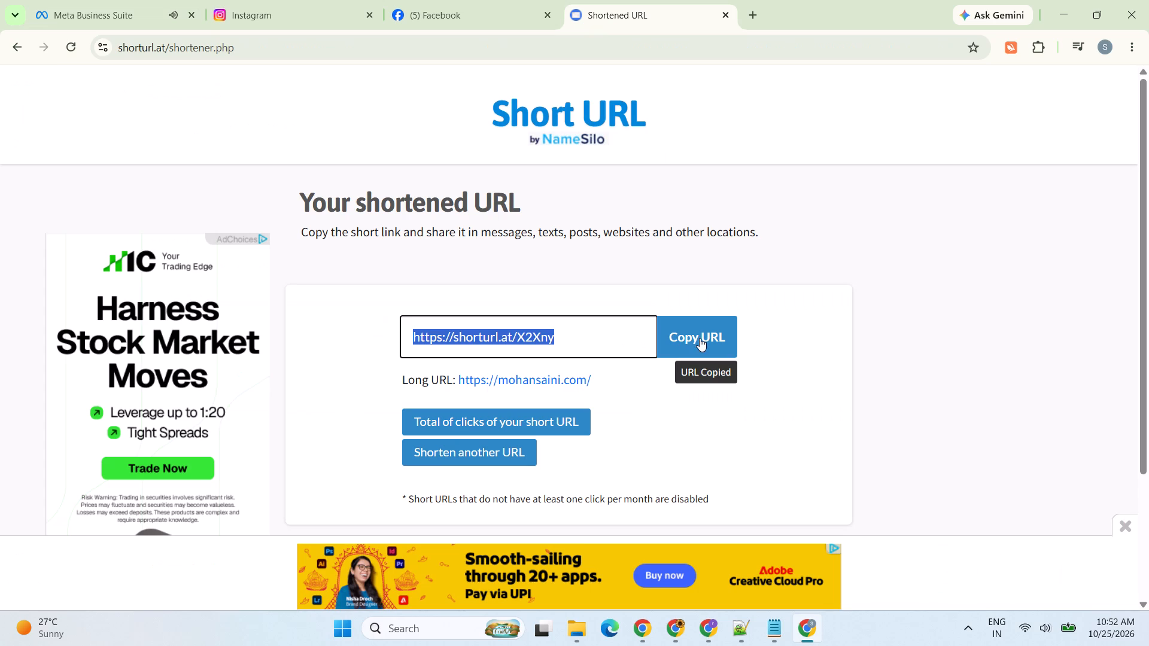
{"action": "left_click", "coordinate": [700, 338]}
{"action": "left_click", "coordinate": [214, 0]}
{"action": "left_click", "coordinate": [306, 0]}
{"action": "left_click", "coordinate": [124, 0]}
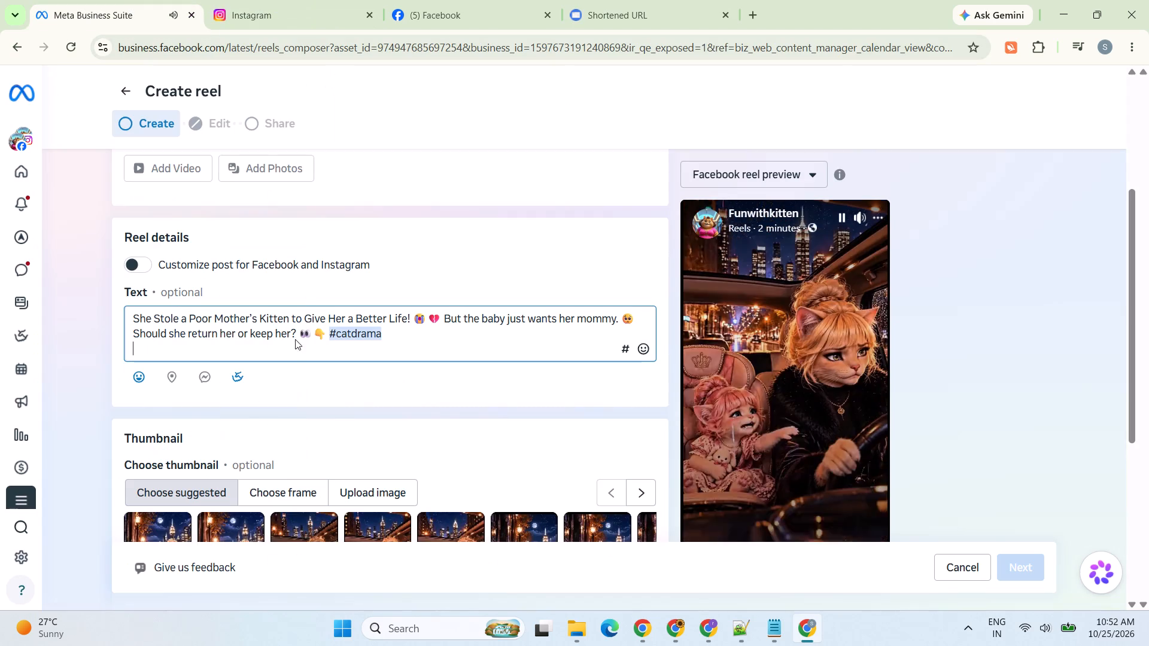
{"action": "key", "text": "ctrl+v"}
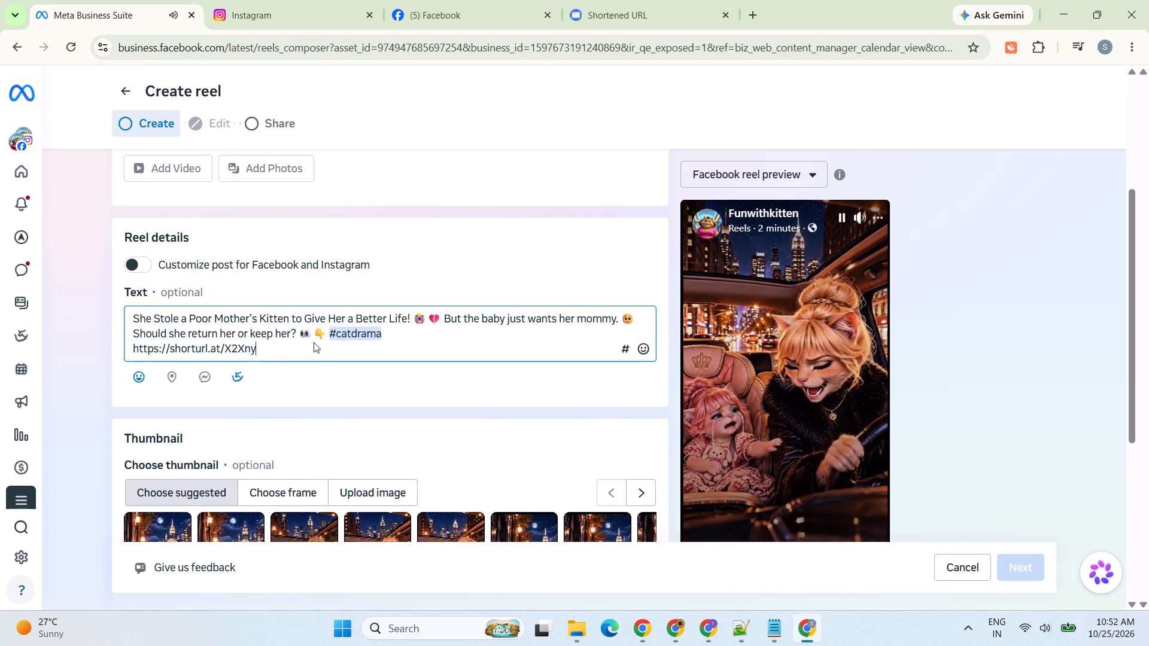
Review the reel's upload progress, copyright check and media details to find out why it cannot proceed.
{"action": "scroll", "coordinate": [761, 410], "scroll_direction": "down", "scroll_amount": 5}
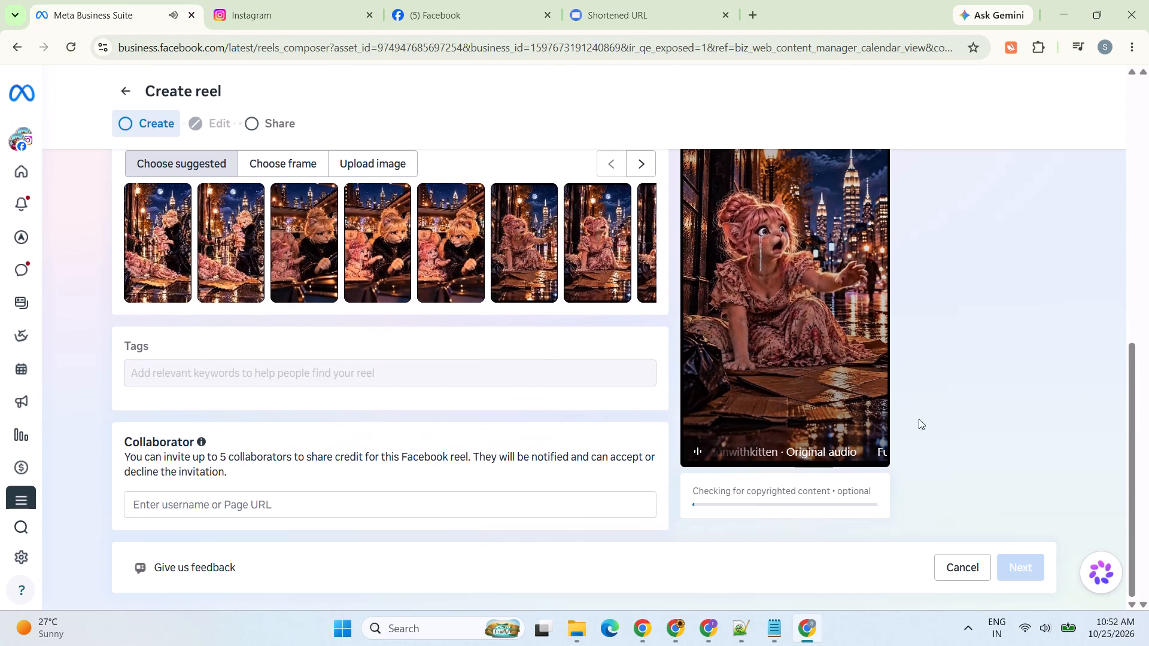
{"action": "left_click", "coordinate": [477, 408]}
{"action": "scroll", "coordinate": [454, 381], "scroll_direction": "up", "scroll_amount": 6}
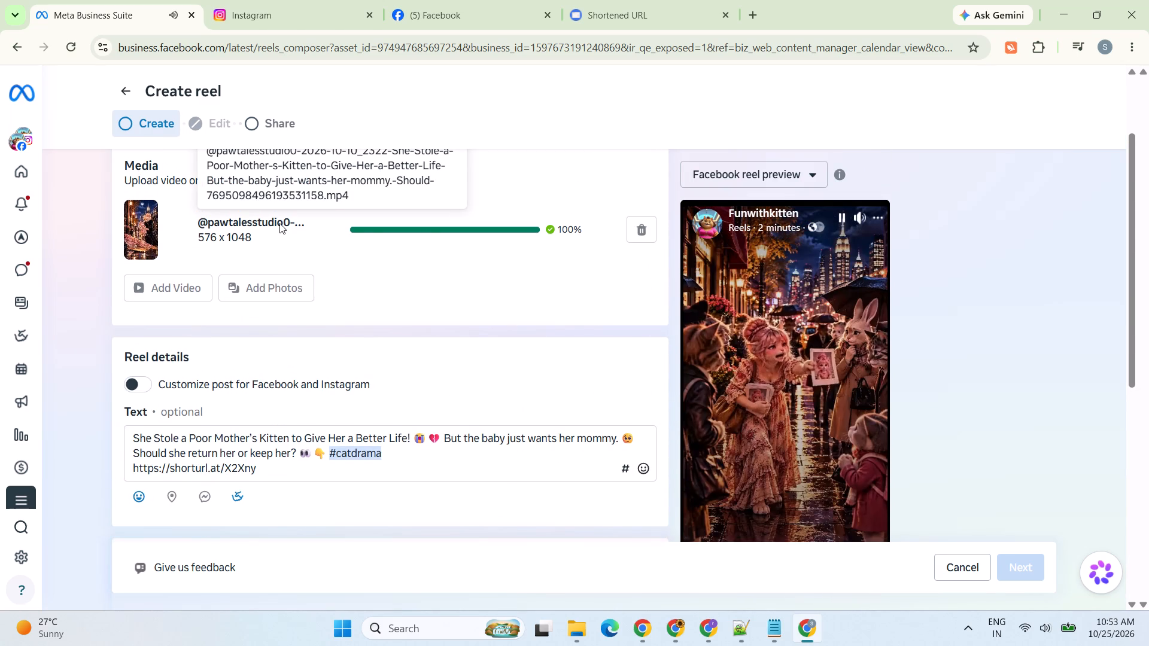
{"action": "scroll", "coordinate": [279, 223], "scroll_direction": "up", "scroll_amount": 1}
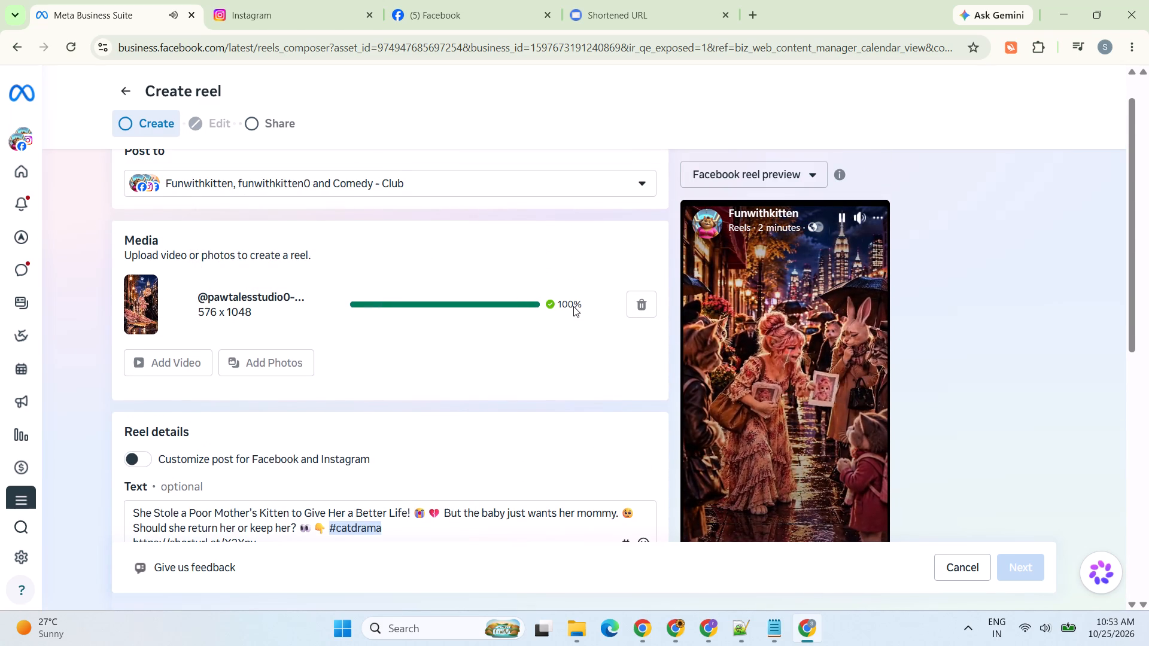
{"action": "left_click", "coordinate": [573, 306]}
{"action": "left_click", "coordinate": [1029, 575]}
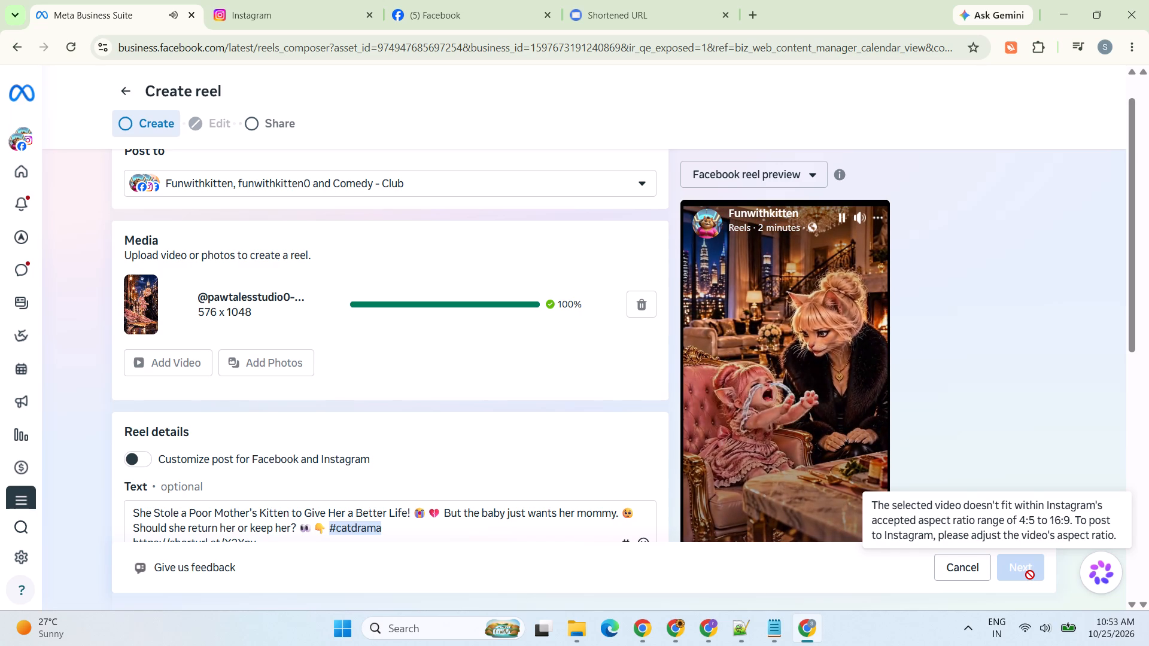
{"action": "scroll", "coordinate": [278, 318], "scroll_direction": "up", "scroll_amount": 2}
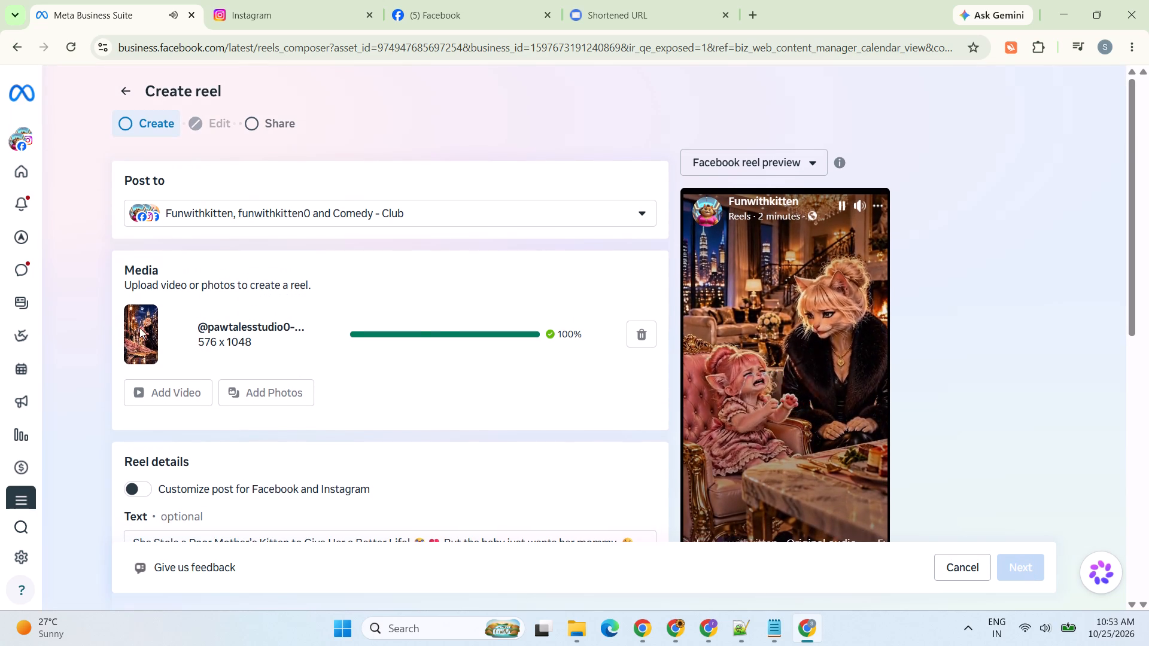
{"action": "left_click", "coordinate": [139, 328]}
{"action": "left_click", "coordinate": [139, 328]}
{"action": "left_click", "coordinate": [563, 346]}
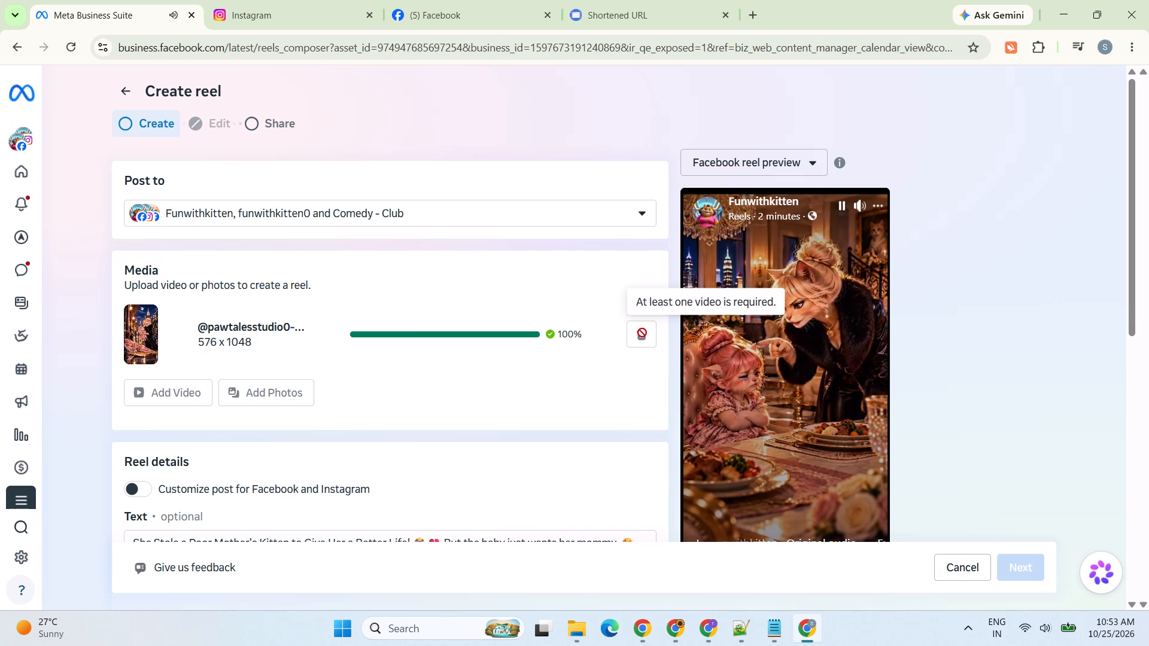
{"action": "scroll", "coordinate": [622, 369], "scroll_direction": "down", "scroll_amount": 6}
{"action": "scroll", "coordinate": [957, 449], "scroll_direction": "down", "scroll_amount": 7}
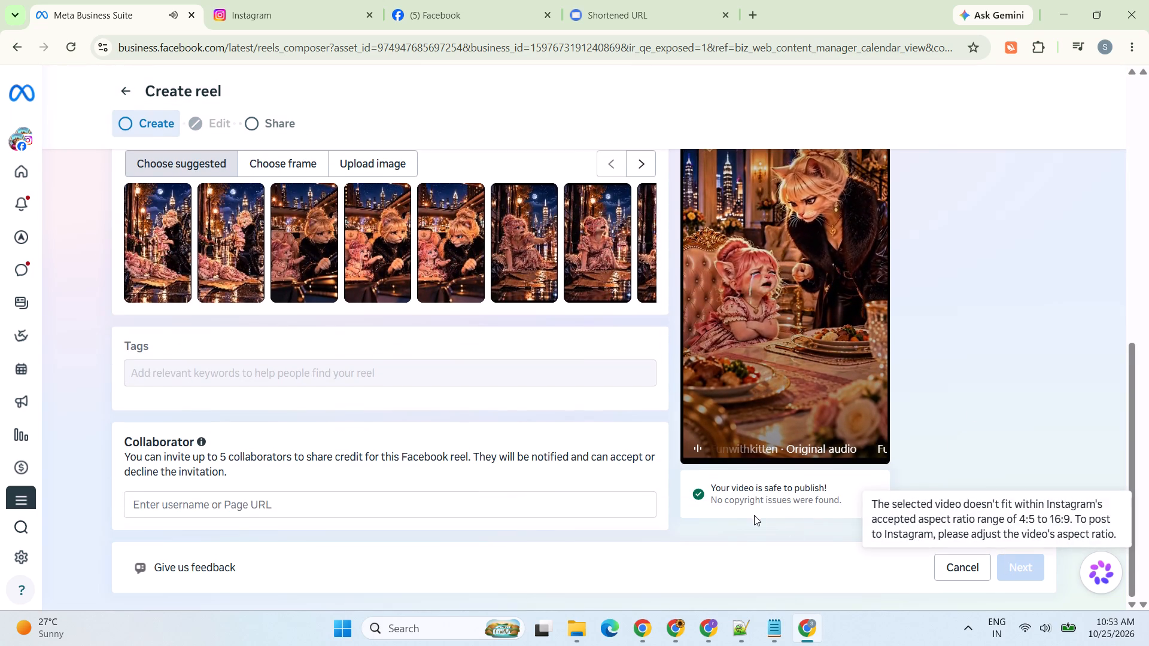
{"action": "left_click_drag", "start_coordinate": [720, 498], "coordinate": [840, 500]}
{"action": "left_click", "coordinate": [964, 499]}
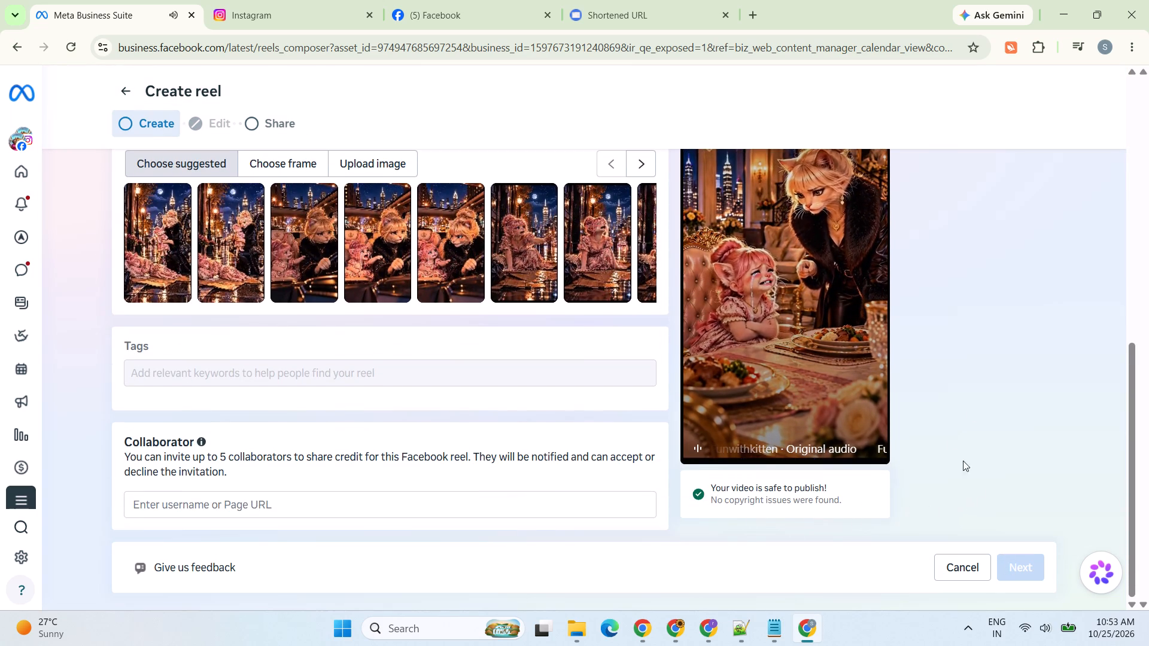
{"action": "scroll", "coordinate": [274, 421], "scroll_direction": "down", "scroll_amount": 8}
{"action": "scroll", "coordinate": [274, 397], "scroll_direction": "up", "scroll_amount": 8}
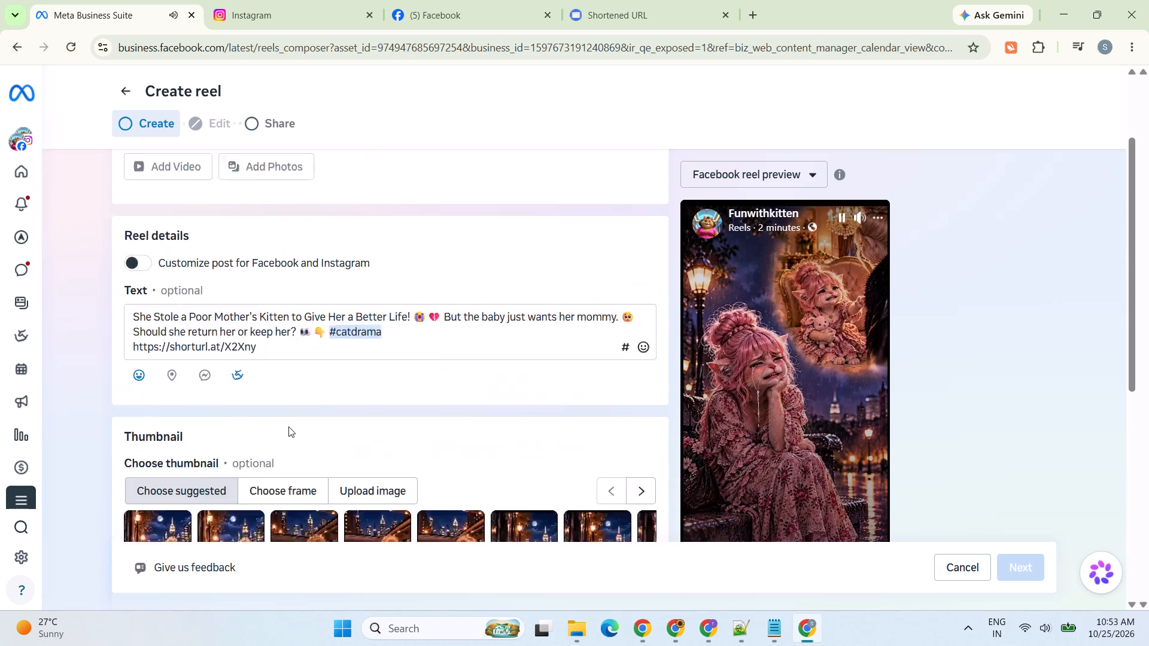
{"action": "scroll", "coordinate": [288, 426], "scroll_direction": "up", "scroll_amount": 1}
{"action": "left_click", "coordinate": [316, 215]}
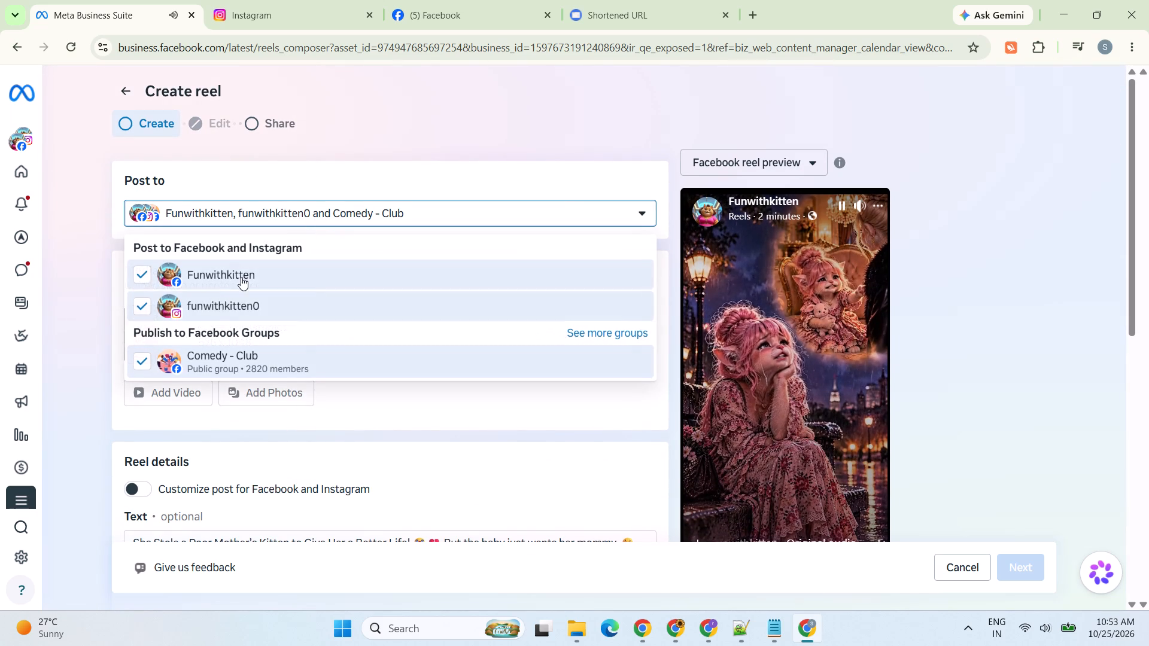
{"action": "left_click", "coordinate": [199, 306]}
{"action": "left_click", "coordinate": [92, 321]}
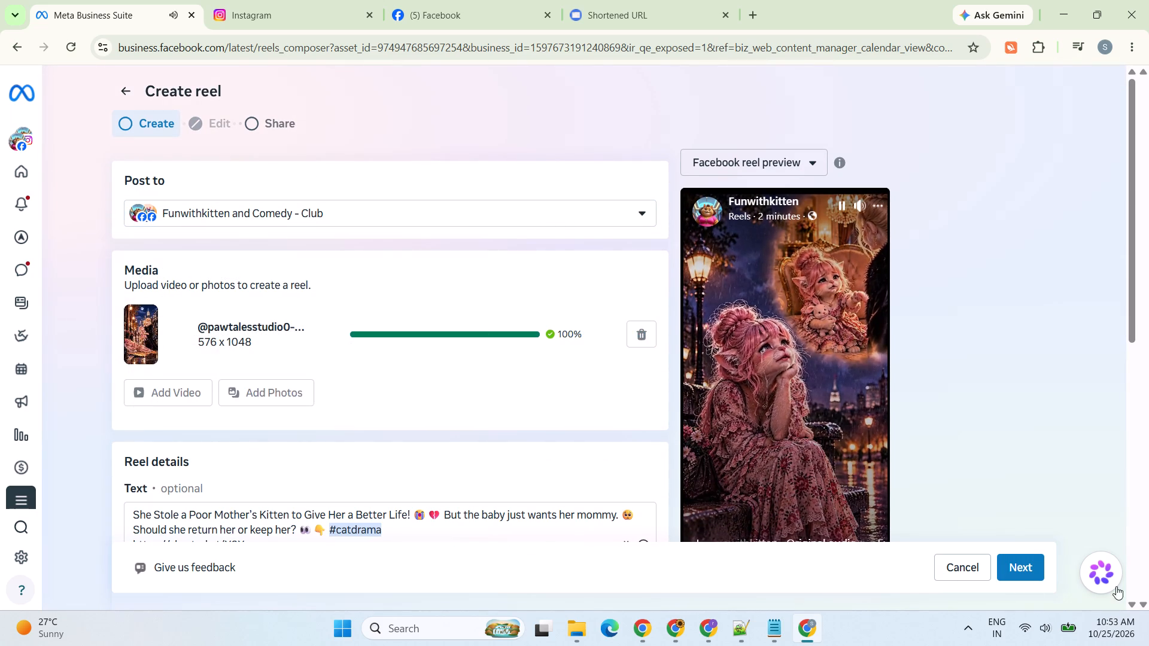
{"action": "left_click", "coordinate": [1012, 574]}
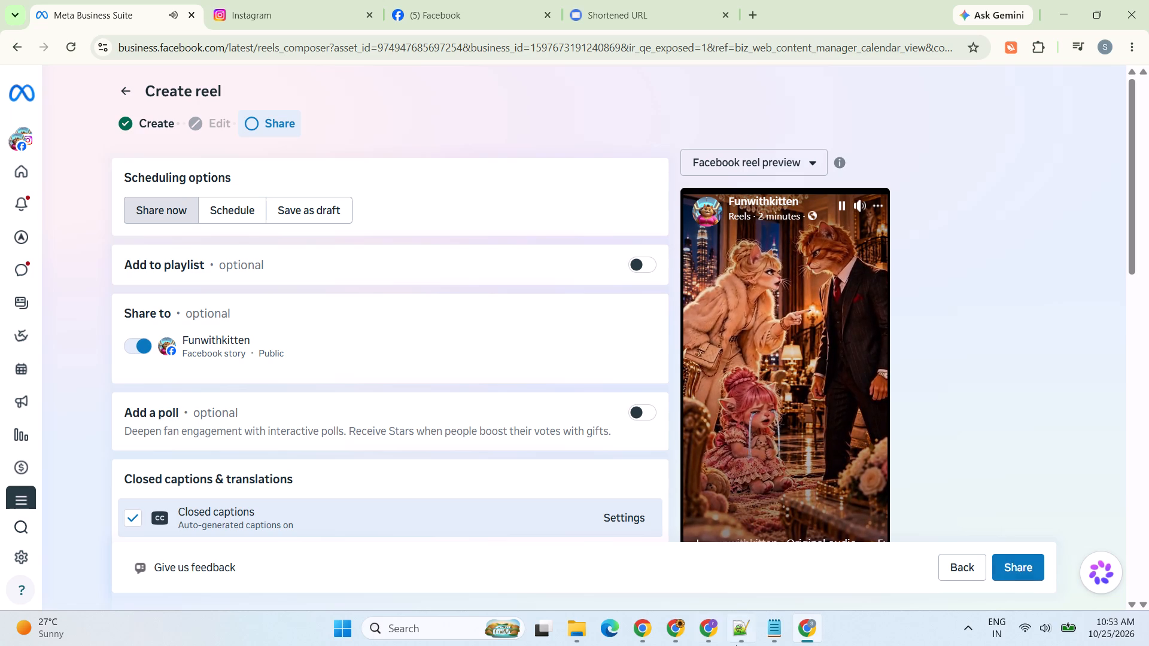
Schedule the reel for Oct 26, 2026 at 07:53 PM and close the confirmation.
{"action": "scroll", "coordinate": [278, 304], "scroll_direction": "down", "scroll_amount": 1}
{"action": "scroll", "coordinate": [278, 304], "scroll_direction": "up", "scroll_amount": 4}
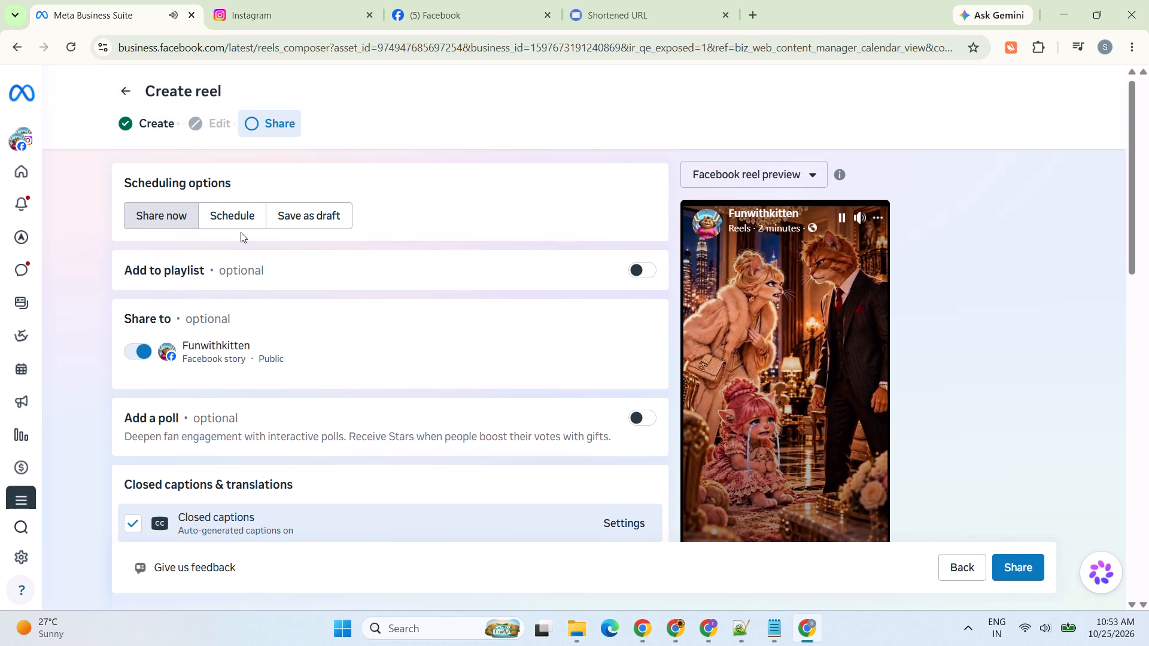
{"action": "left_click", "coordinate": [241, 232]}
{"action": "left_click", "coordinate": [239, 217]}
{"action": "left_click", "coordinate": [170, 292]}
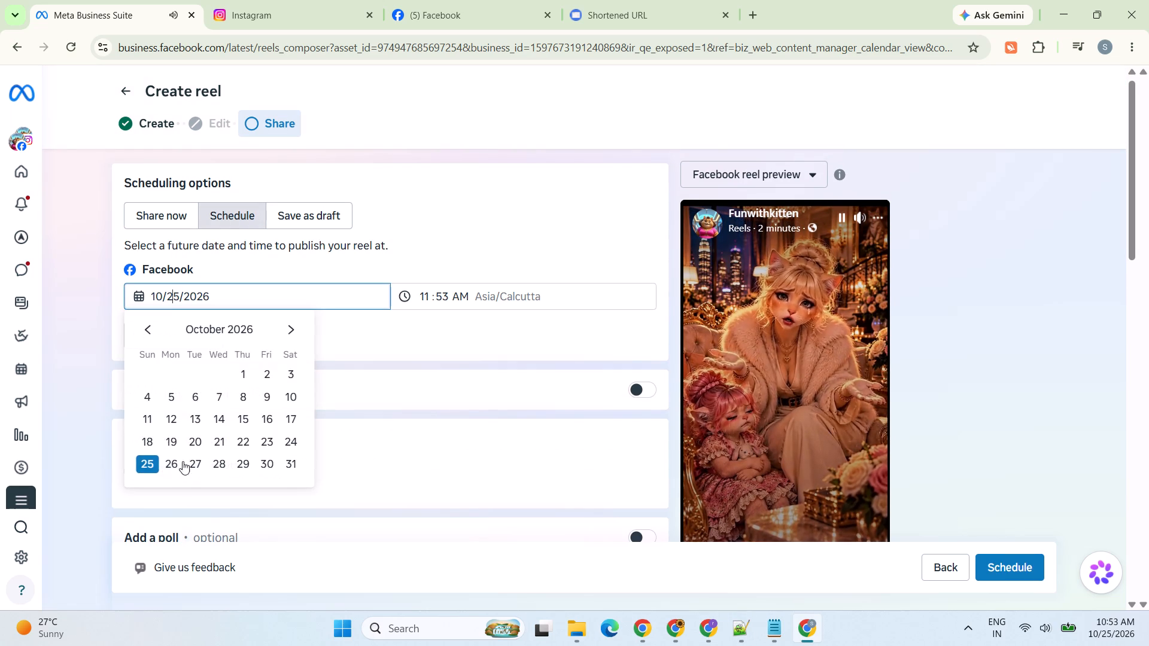
{"action": "left_click", "coordinate": [172, 461]}
{"action": "left_click", "coordinate": [420, 290]}
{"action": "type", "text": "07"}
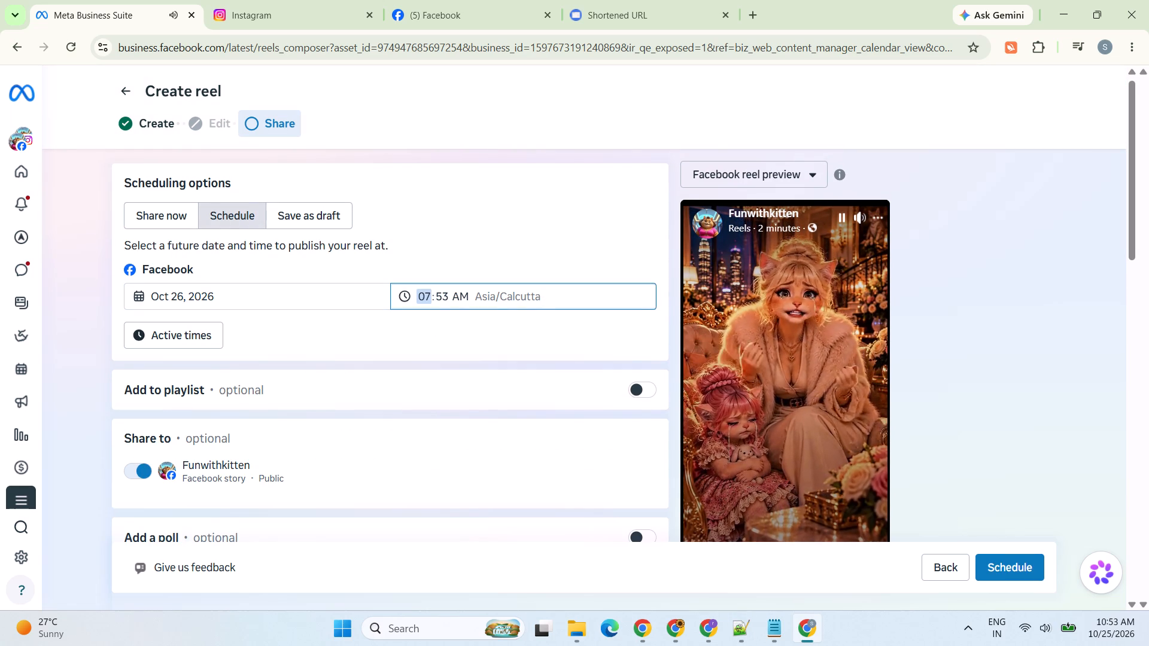
{"action": "left_click", "coordinate": [388, 330]}
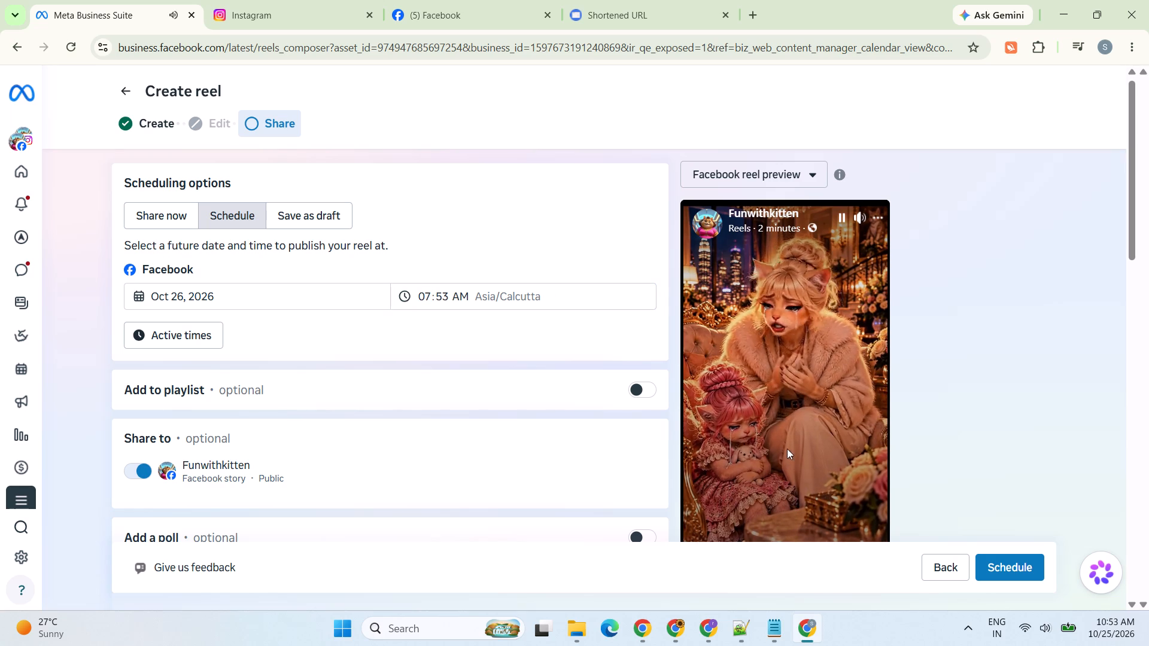
{"action": "left_click", "coordinate": [467, 300]}
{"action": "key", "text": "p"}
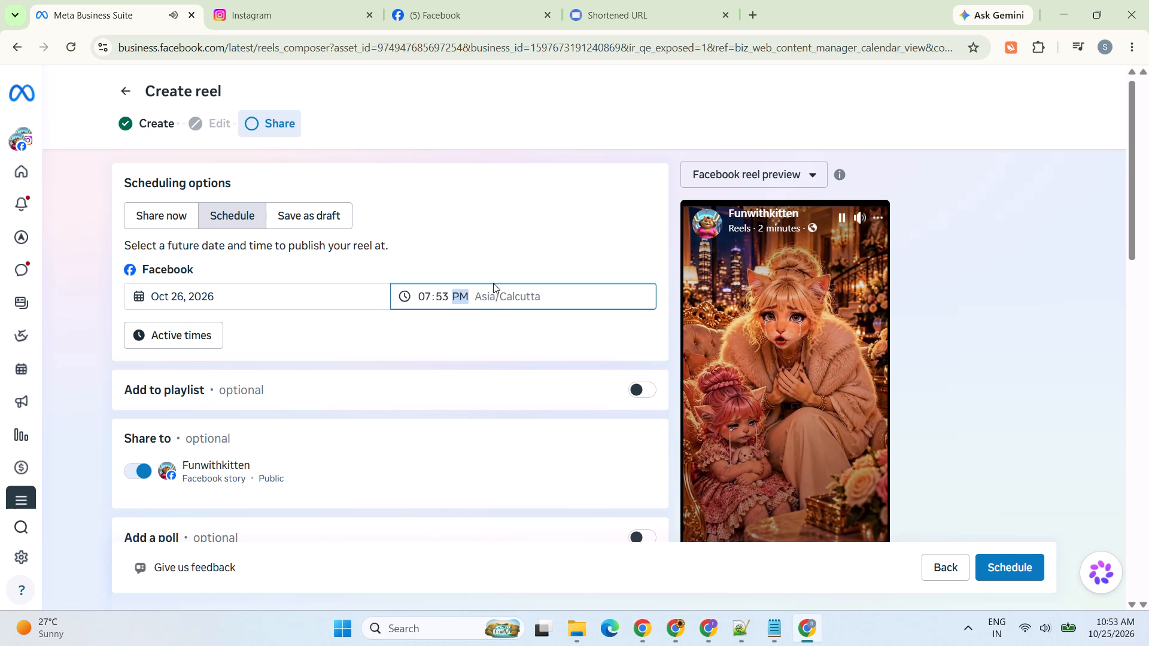
{"action": "left_click", "coordinate": [493, 347]}
{"action": "left_click", "coordinate": [1030, 567]}
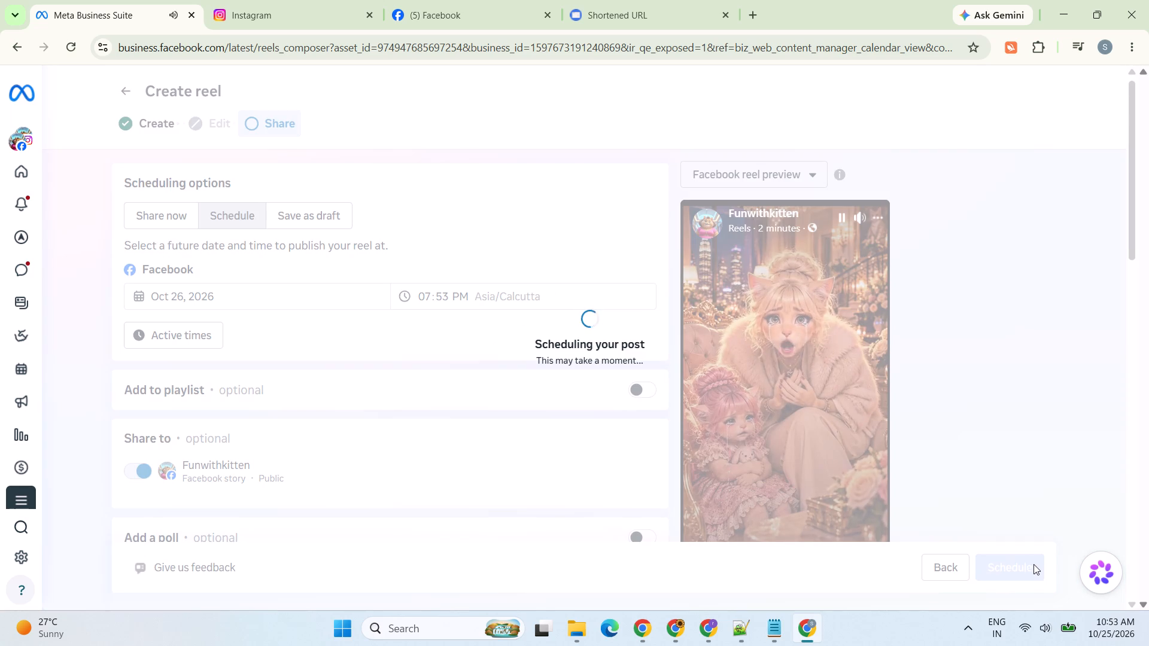
{"action": "left_click", "coordinate": [774, 299]}
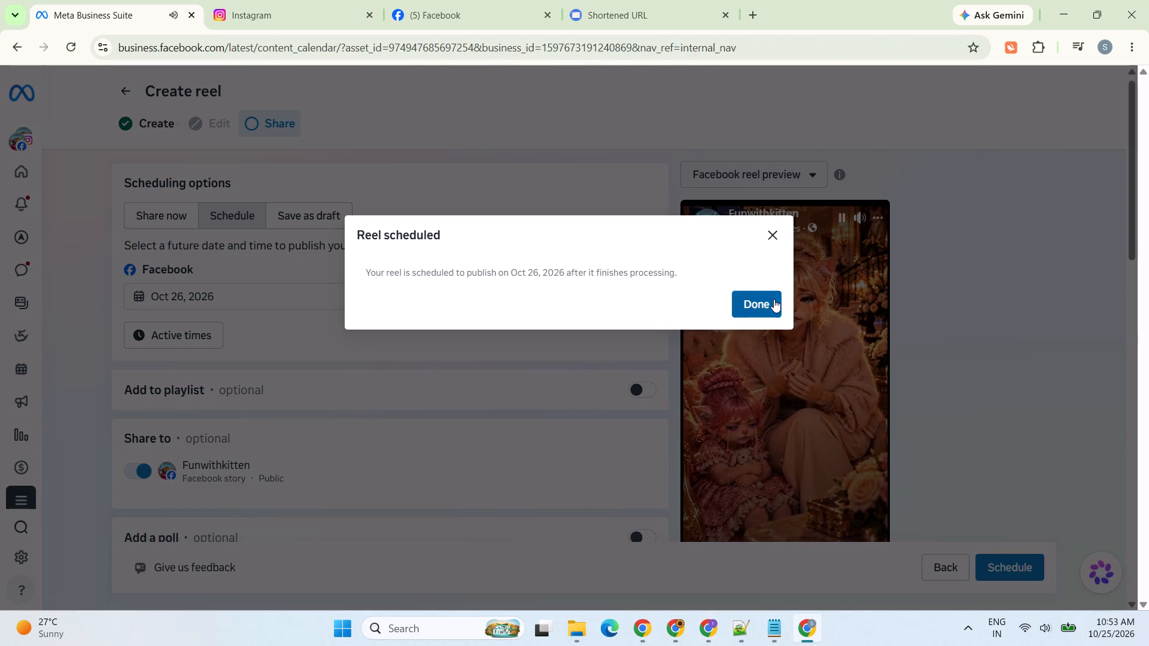
Switch back to the browser window showing the Pawtales stolen-kitten video on TikTok.
{"action": "left_click", "coordinate": [644, 633]}
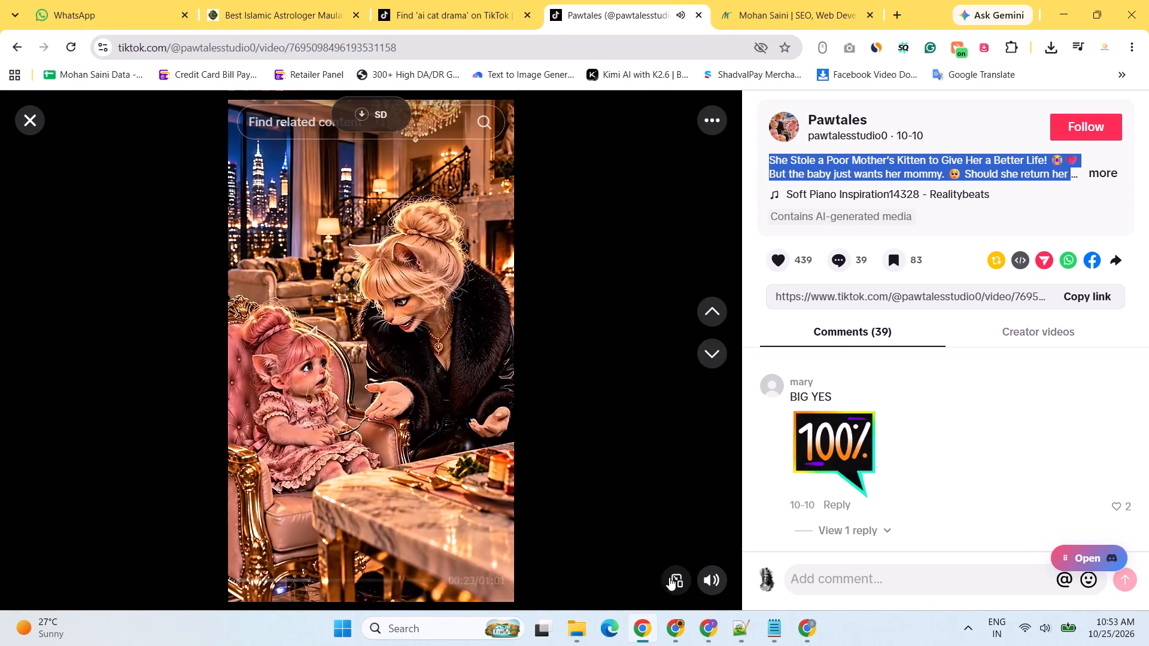
Move on to the 10-6 Pawtales video "She stole from her boss to feed her sick daughter" and save its SD version.
{"action": "left_click", "coordinate": [714, 361]}
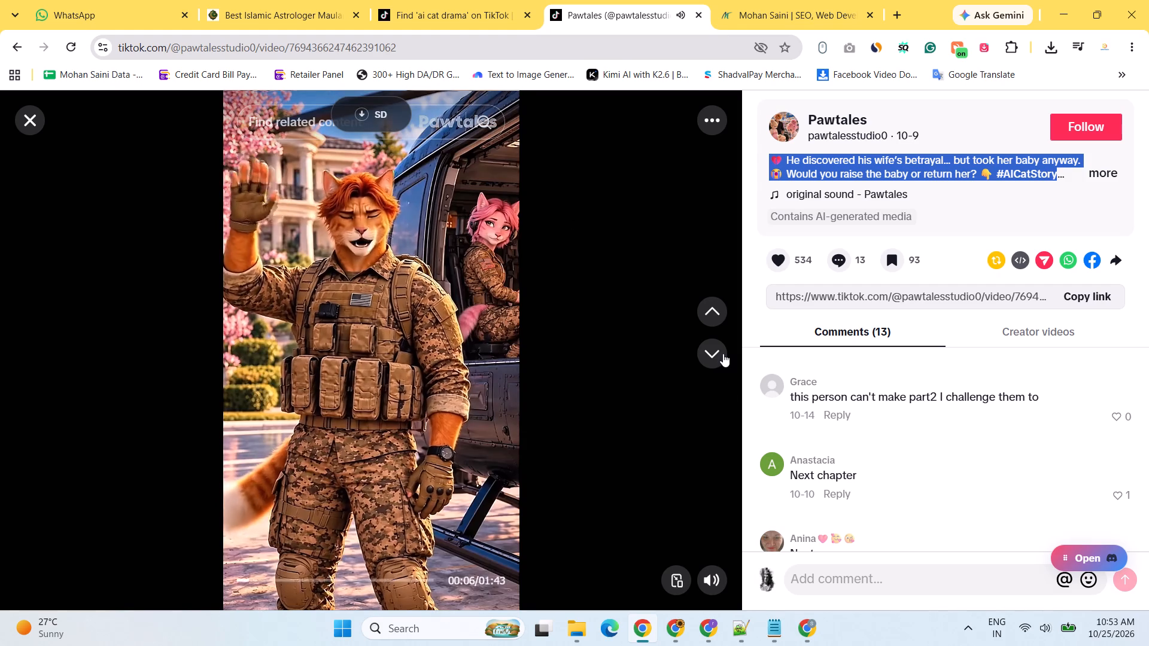
{"action": "left_click", "coordinate": [723, 354]}
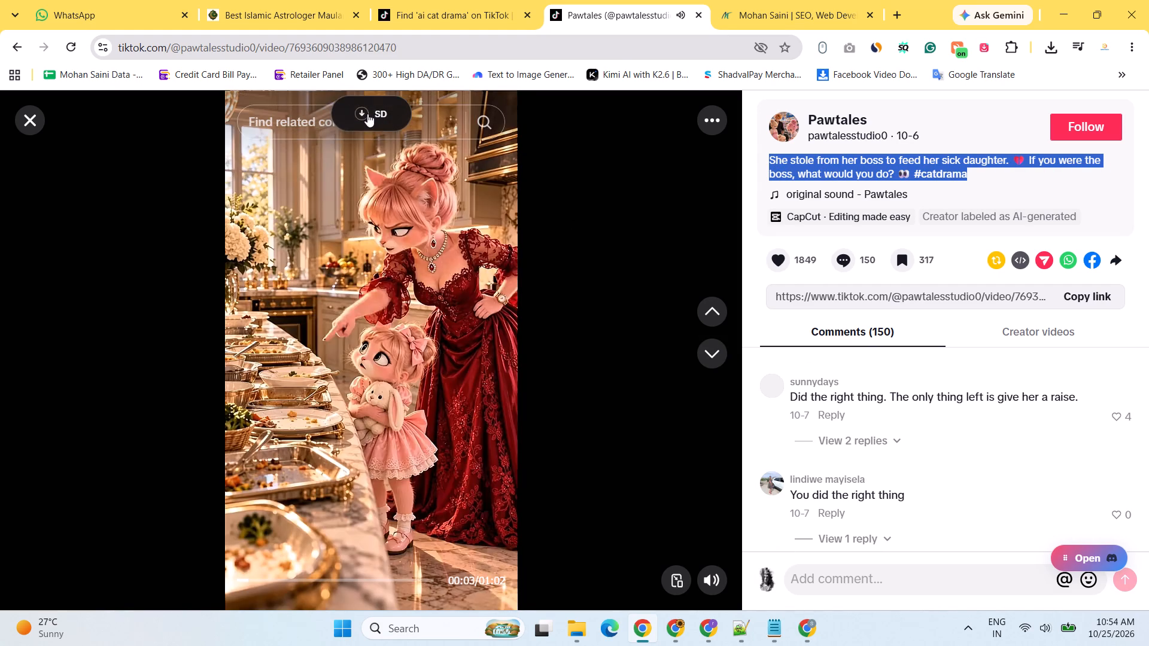
{"action": "left_click", "coordinate": [367, 114]}
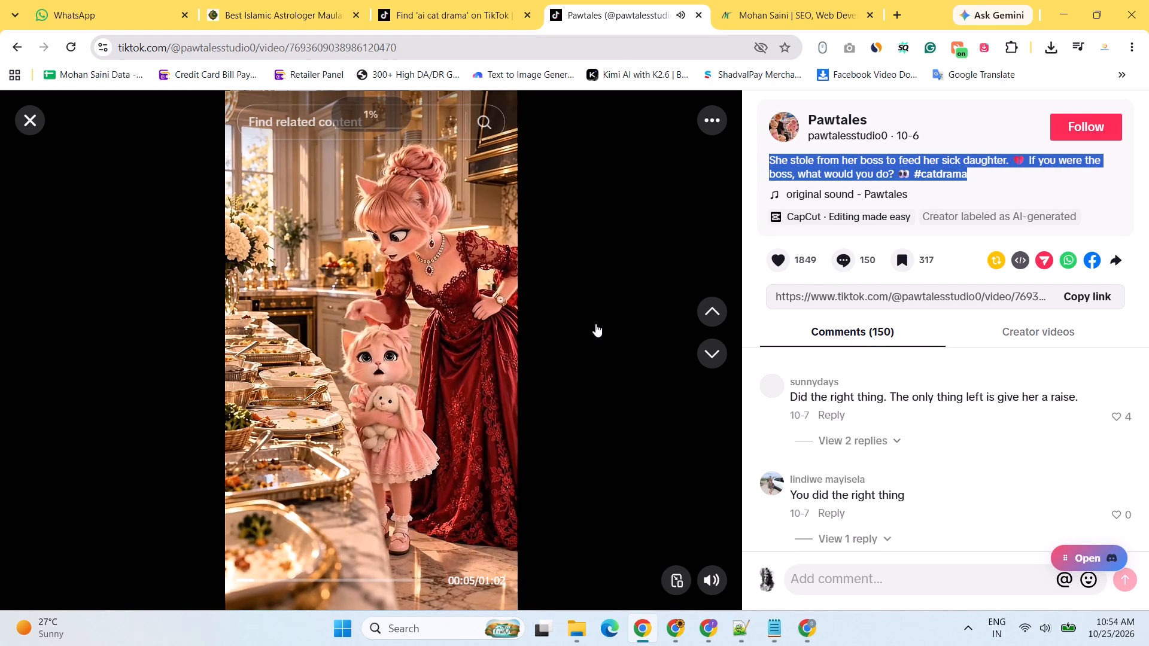
{"action": "right_click", "coordinate": [807, 159]}
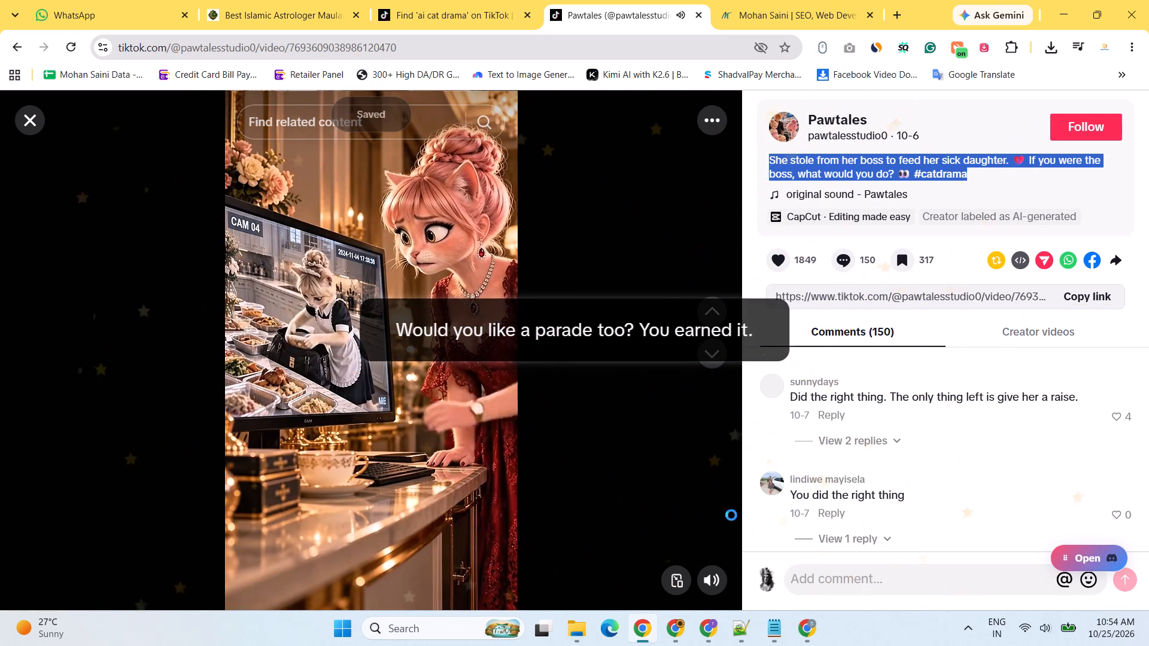
{"action": "left_click", "coordinate": [969, 577]}
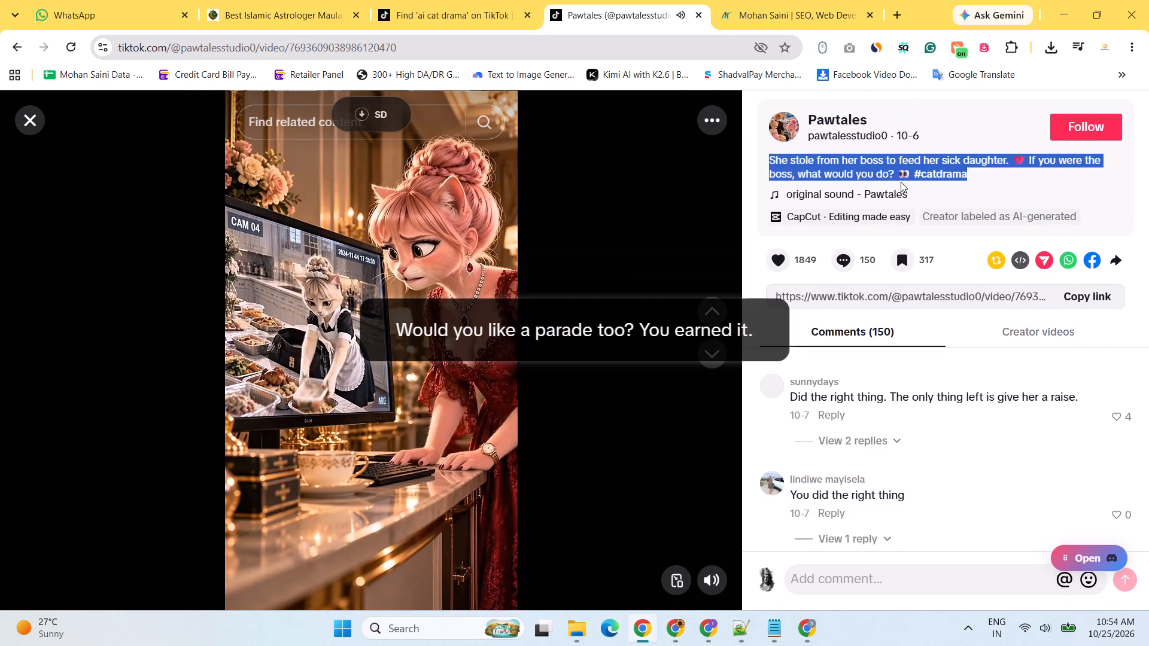
Copy the caption of the 10-6 "She stole from her boss" video.
{"action": "right_click", "coordinate": [877, 164]}
{"action": "left_click", "coordinate": [852, 179]}
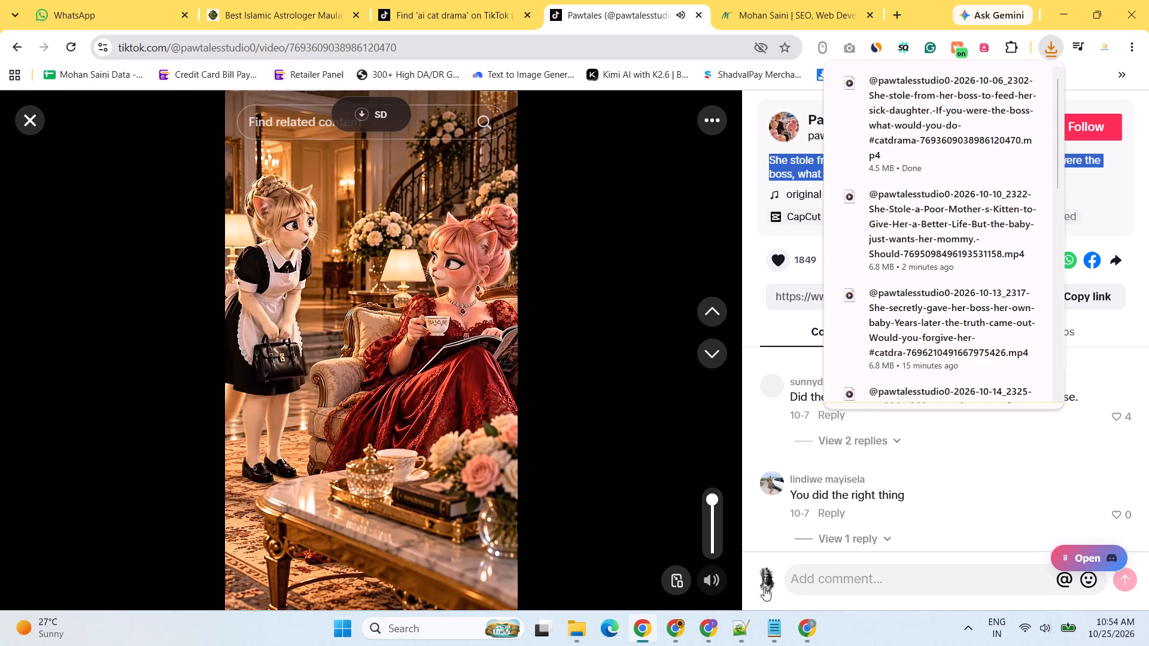
Switch to Meta Business Suite, create another reel, and add the downloaded "She stole from her boss" video.
{"action": "left_click", "coordinate": [810, 624]}
{"action": "left_click", "coordinate": [983, 90]}
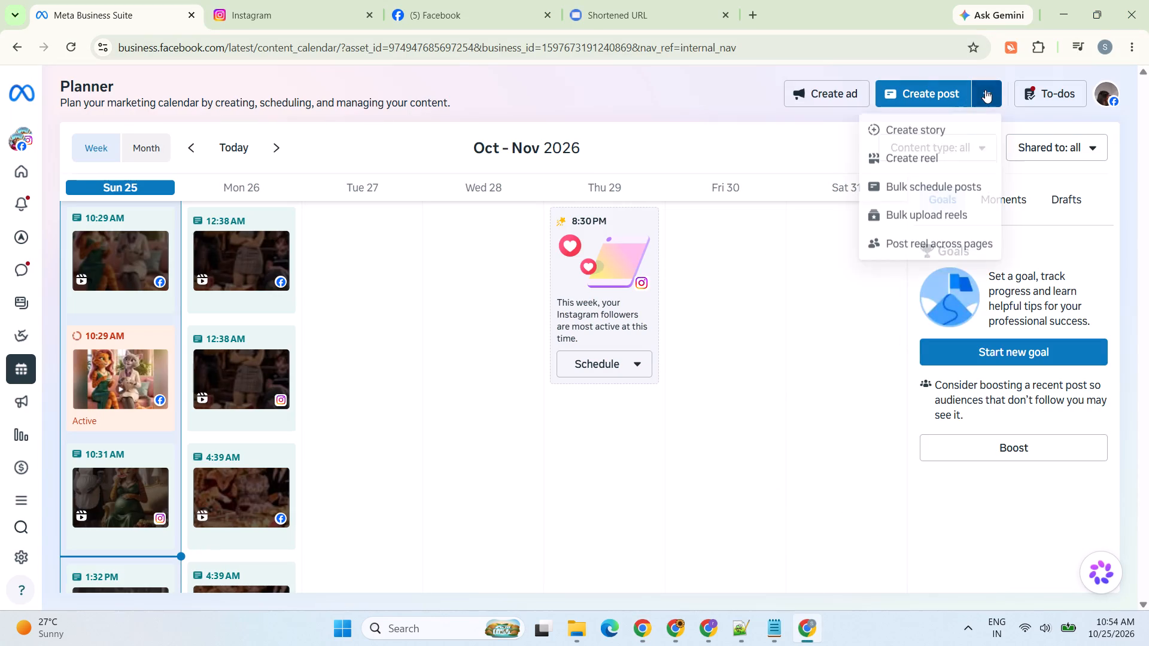
{"action": "left_click", "coordinate": [936, 159]}
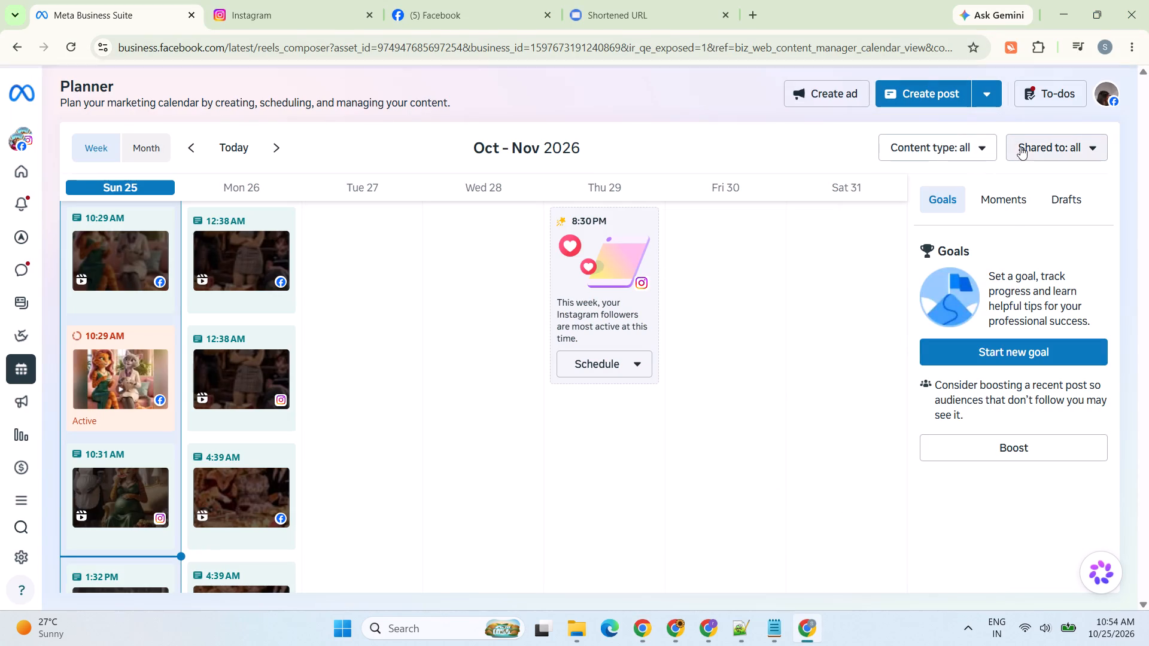
{"action": "left_click", "coordinate": [187, 318]}
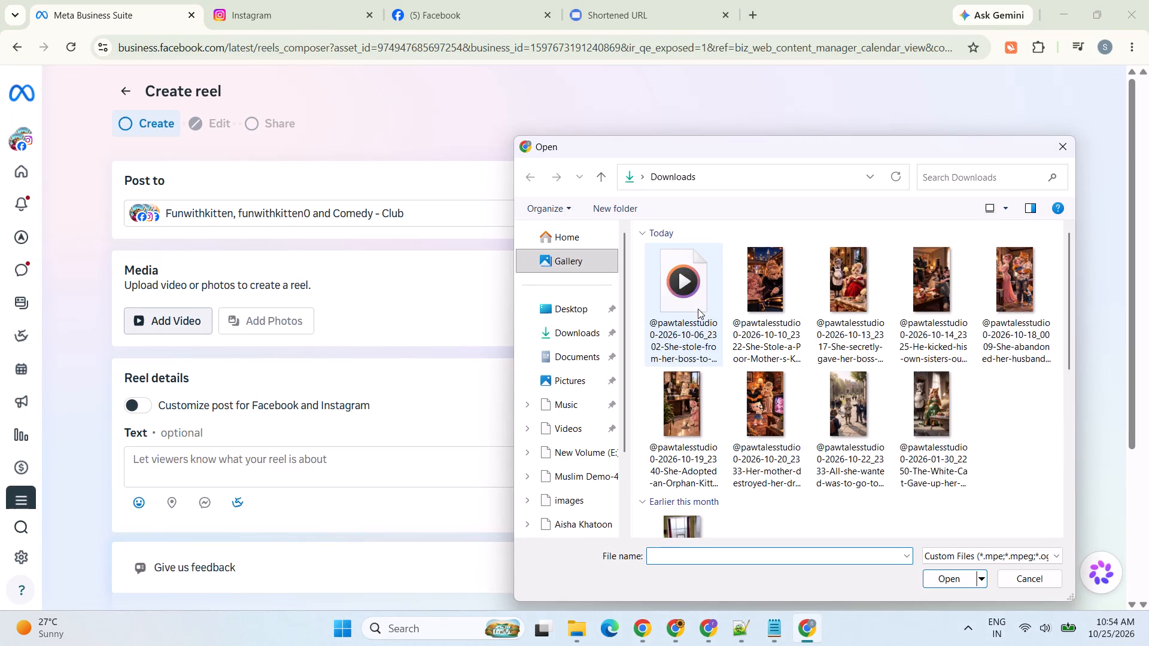
{"action": "double_click", "coordinate": [698, 304]}
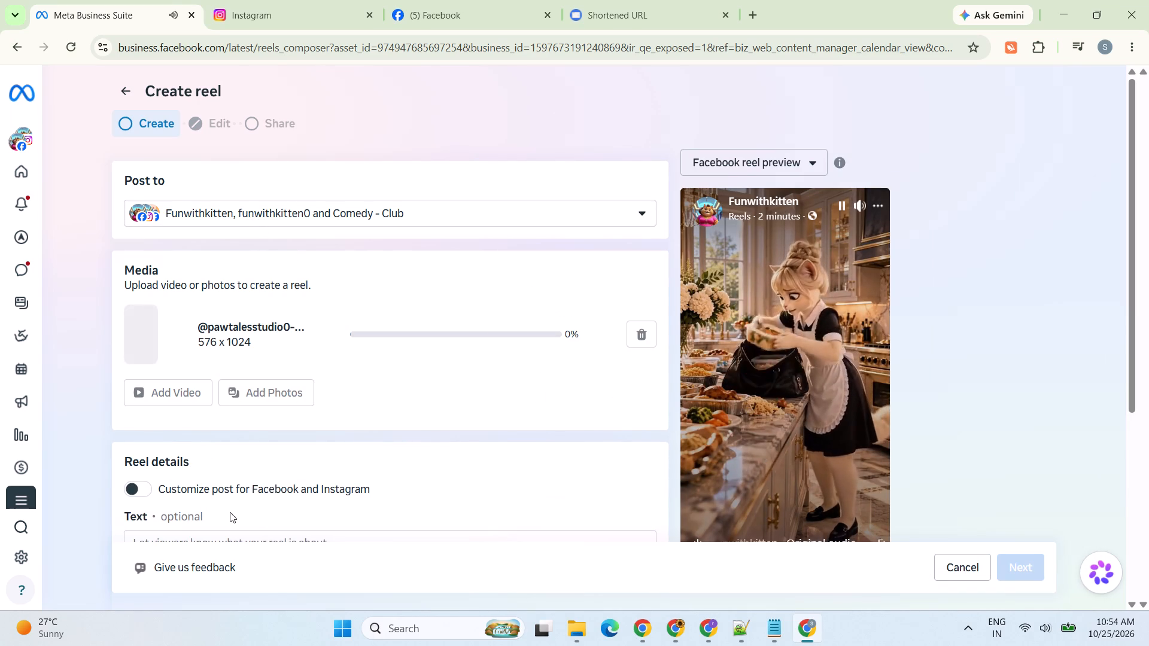
Paste the copied "She stole from her boss" caption into the reel's text.
{"action": "scroll", "coordinate": [211, 476], "scroll_direction": "down", "scroll_amount": 2}
{"action": "left_click", "coordinate": [224, 387]}
{"action": "key", "text": "ctrl+v"}
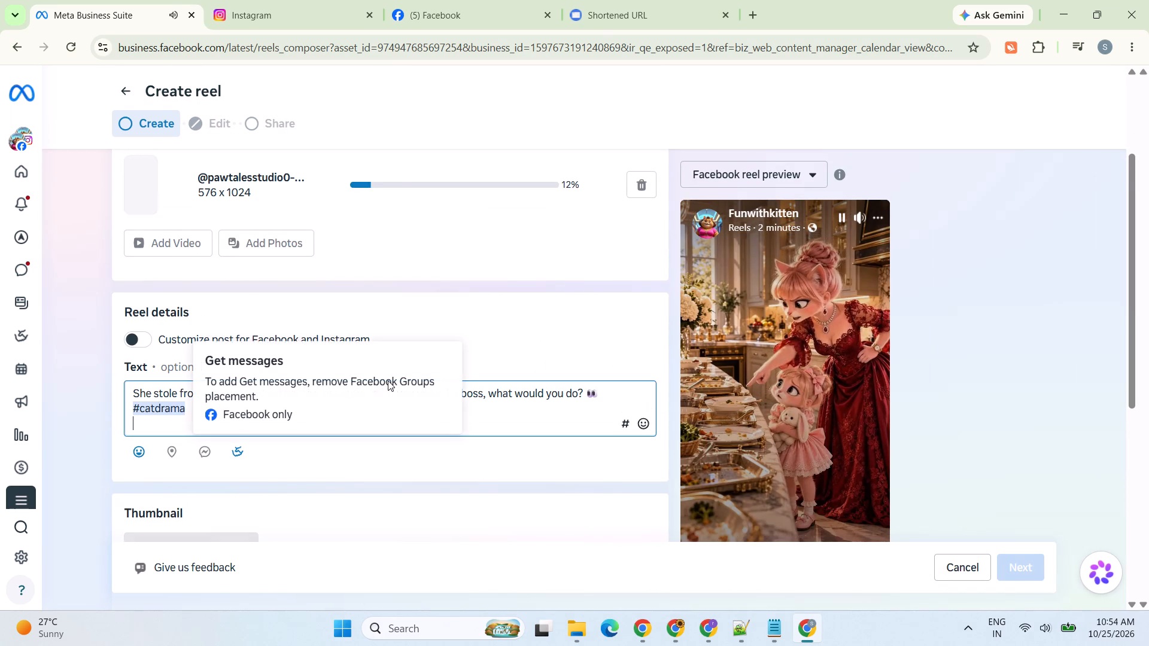
Bring up the Shortened URL page.
{"action": "left_click", "coordinate": [629, 0]}
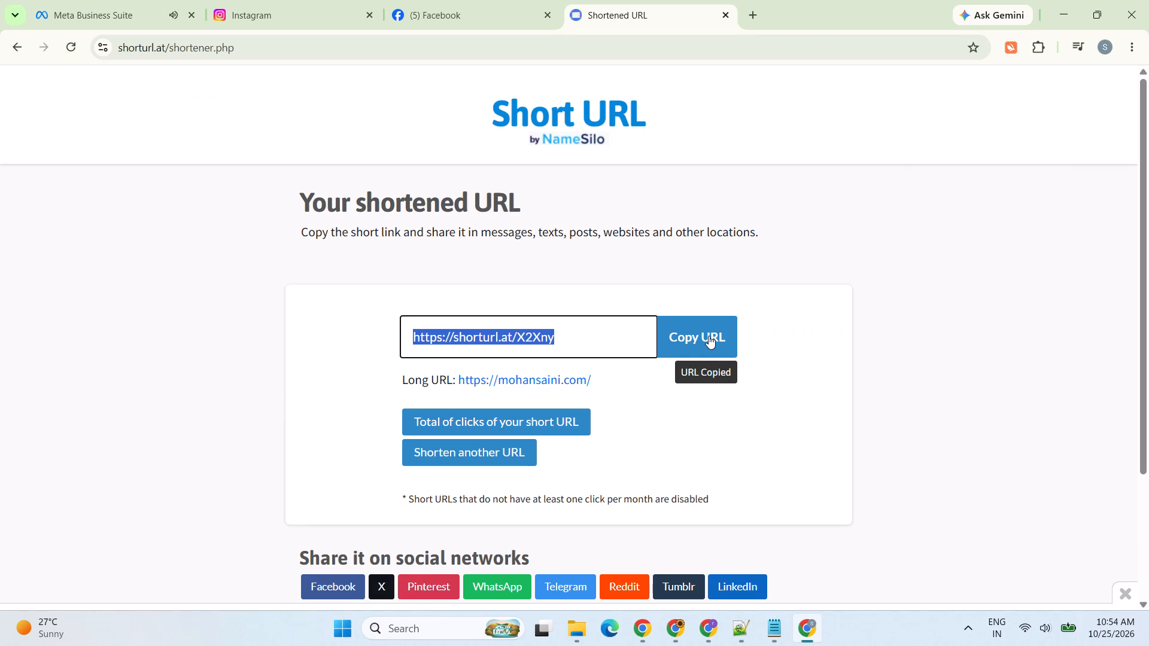
{"action": "left_click", "coordinate": [709, 336]}
{"action": "left_click", "coordinate": [320, 0]}
{"action": "left_click", "coordinate": [84, 0]}
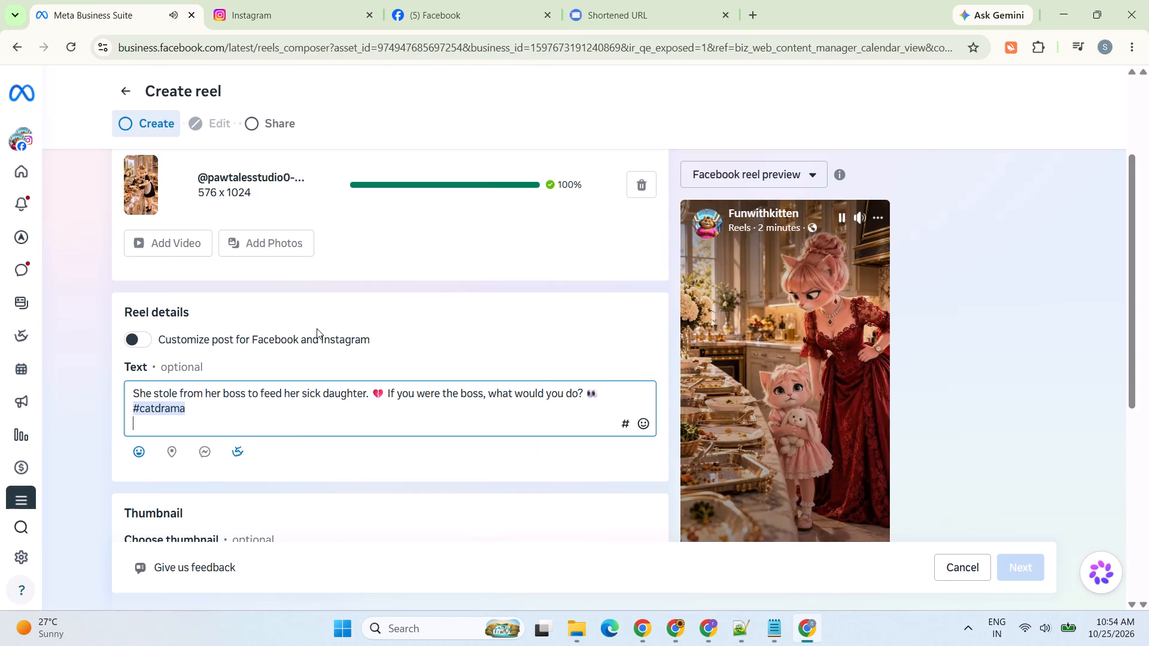
{"action": "key", "text": "ctrl+v"}
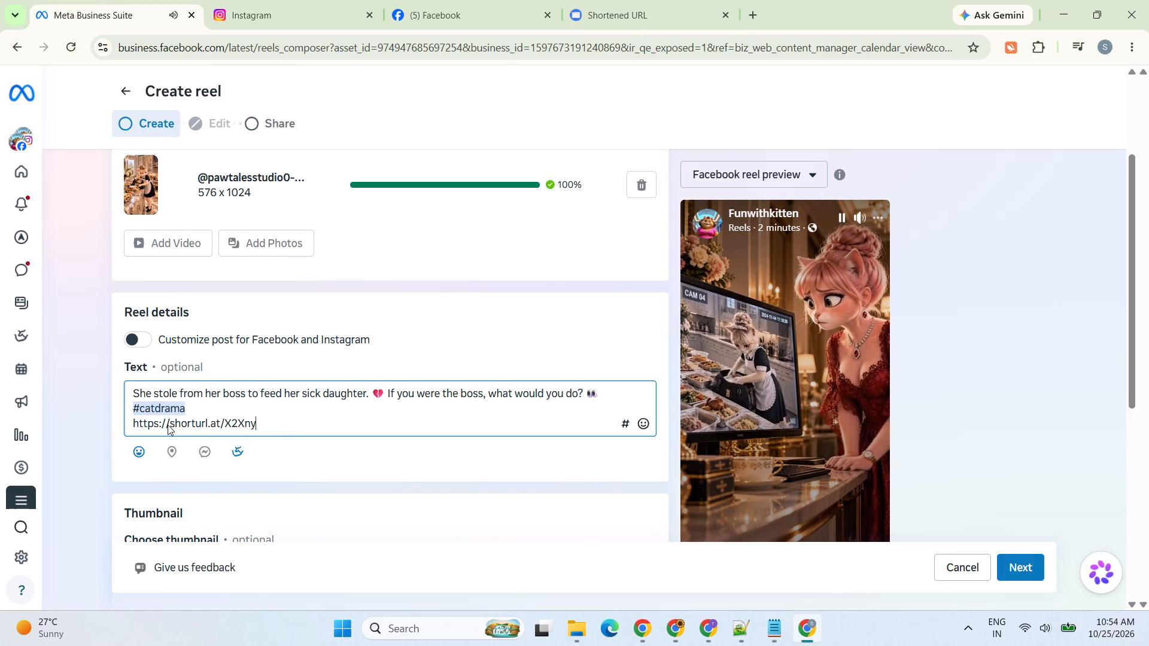
Proceed to the reel's sharing options and choose scheduling on Oct 27, 2026 for both Facebook and Instagram.
{"action": "left_click", "coordinate": [1023, 574]}
{"action": "scroll", "coordinate": [270, 253], "scroll_direction": "up", "scroll_amount": 5}
{"action": "left_click", "coordinate": [239, 214]}
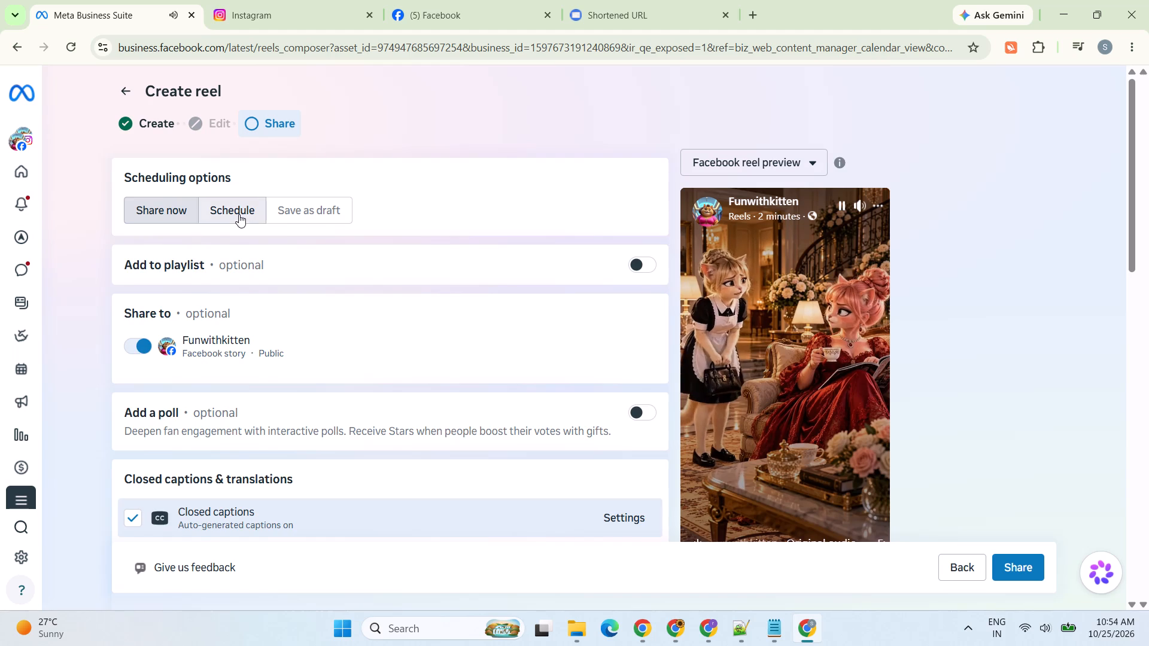
{"action": "left_click", "coordinate": [183, 290]}
{"action": "left_click", "coordinate": [193, 462]}
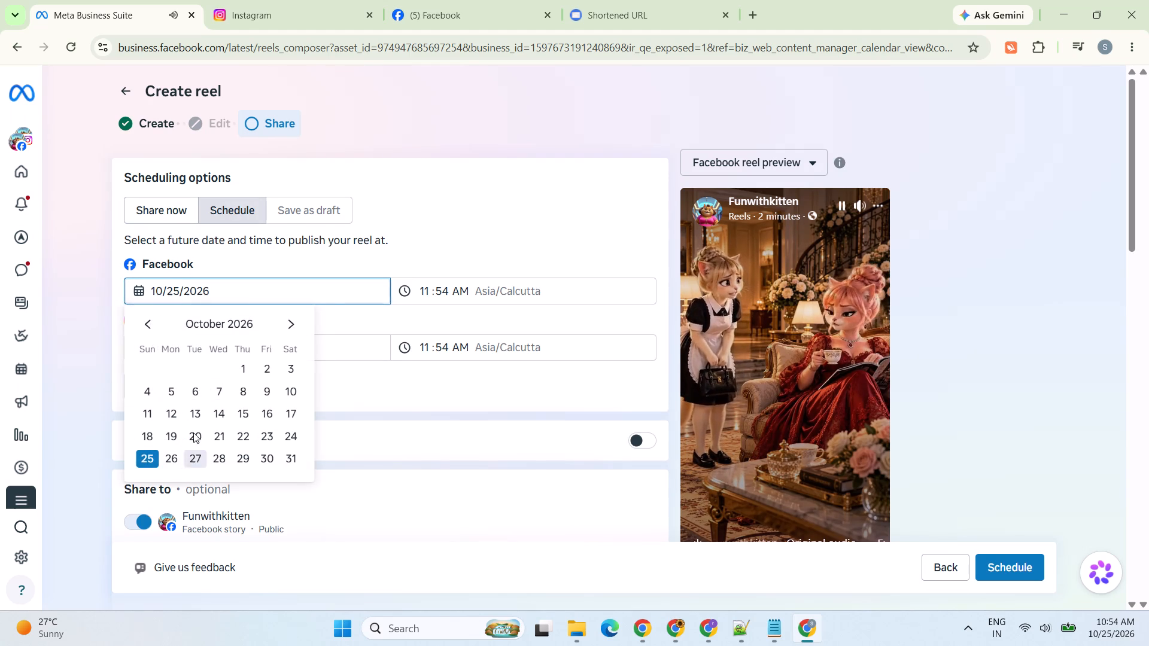
{"action": "left_click", "coordinate": [180, 346]}
{"action": "left_click", "coordinate": [193, 513]}
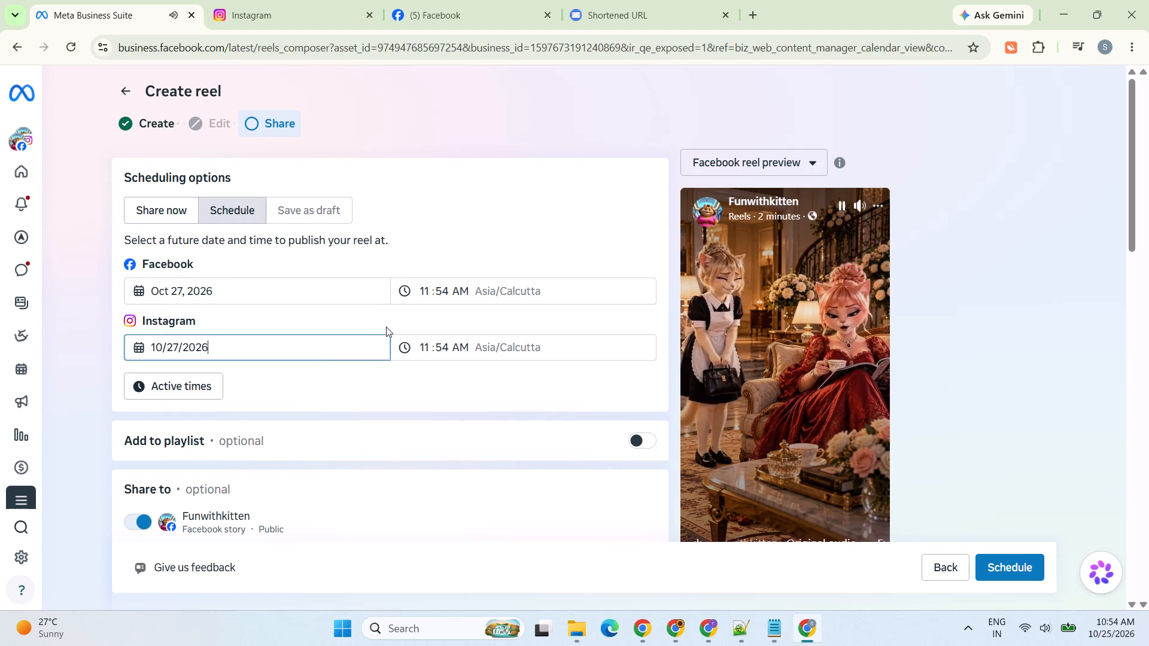
Set the Facebook and Instagram publishing times to 07:54 AM, schedule the reel, and close the confirmation.
{"action": "left_click", "coordinate": [427, 294]}
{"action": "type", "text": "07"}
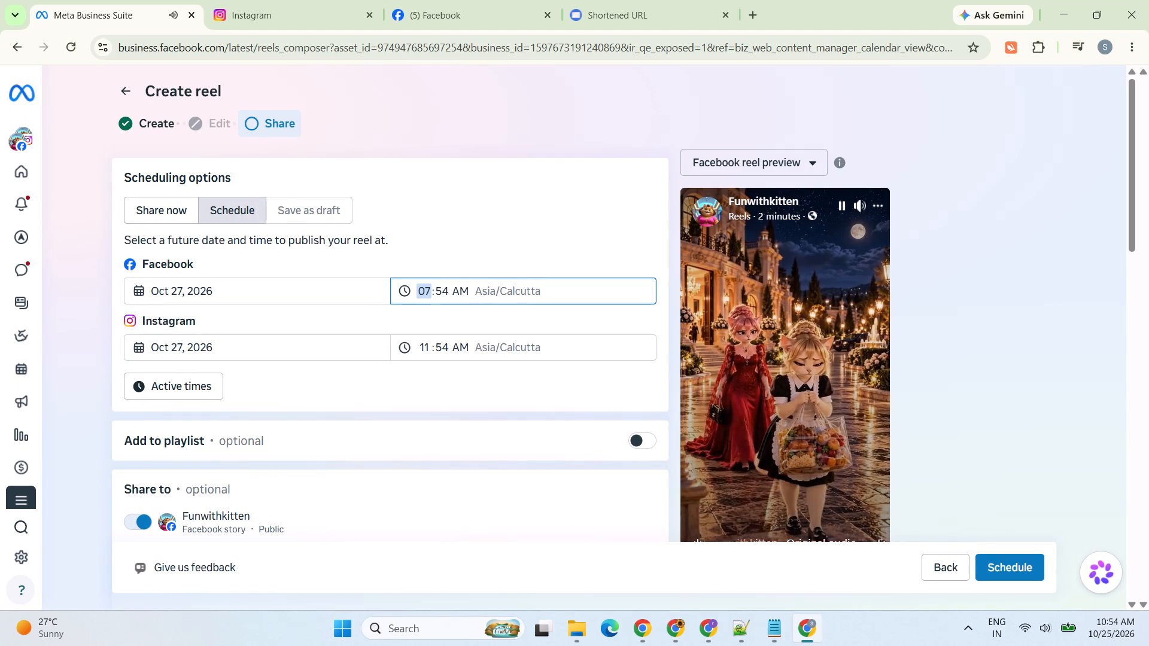
{"action": "left_click", "coordinate": [421, 345]}
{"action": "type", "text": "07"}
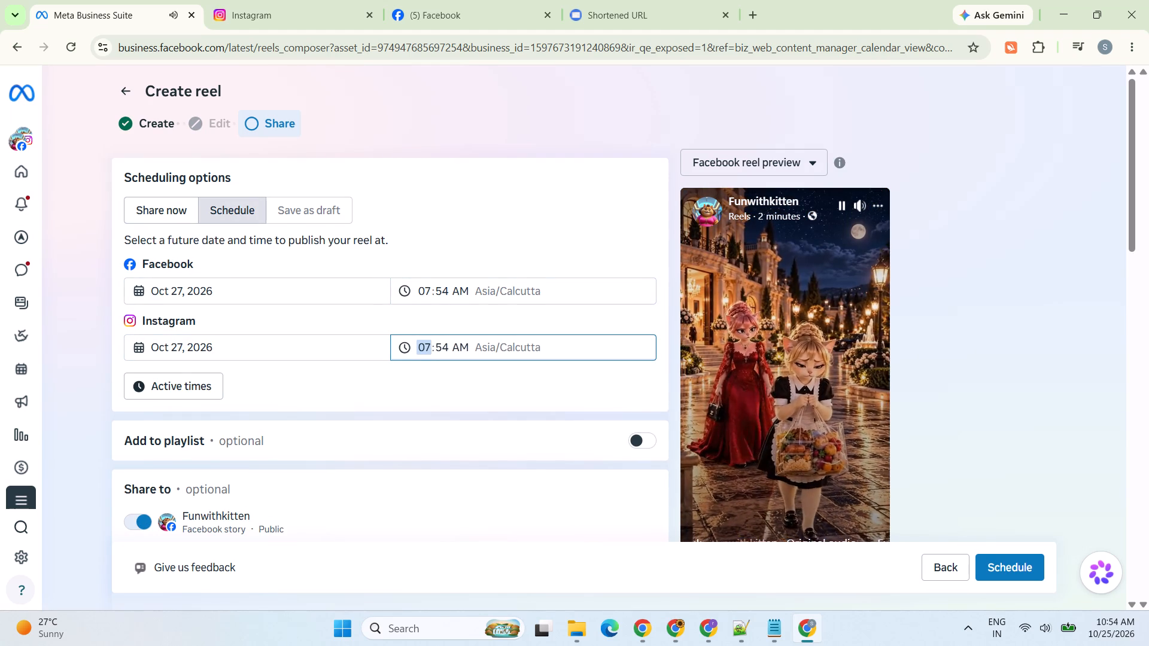
{"action": "left_click", "coordinate": [476, 387]}
{"action": "scroll", "coordinate": [523, 394], "scroll_direction": "down", "scroll_amount": 5}
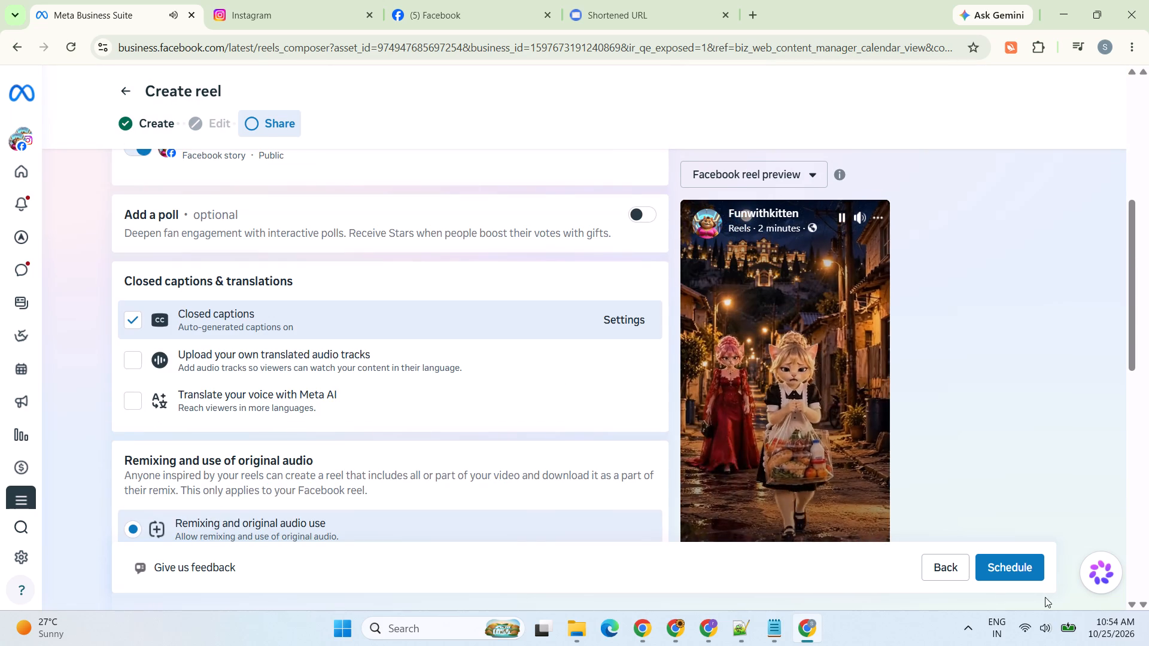
{"action": "left_click", "coordinate": [1028, 575]}
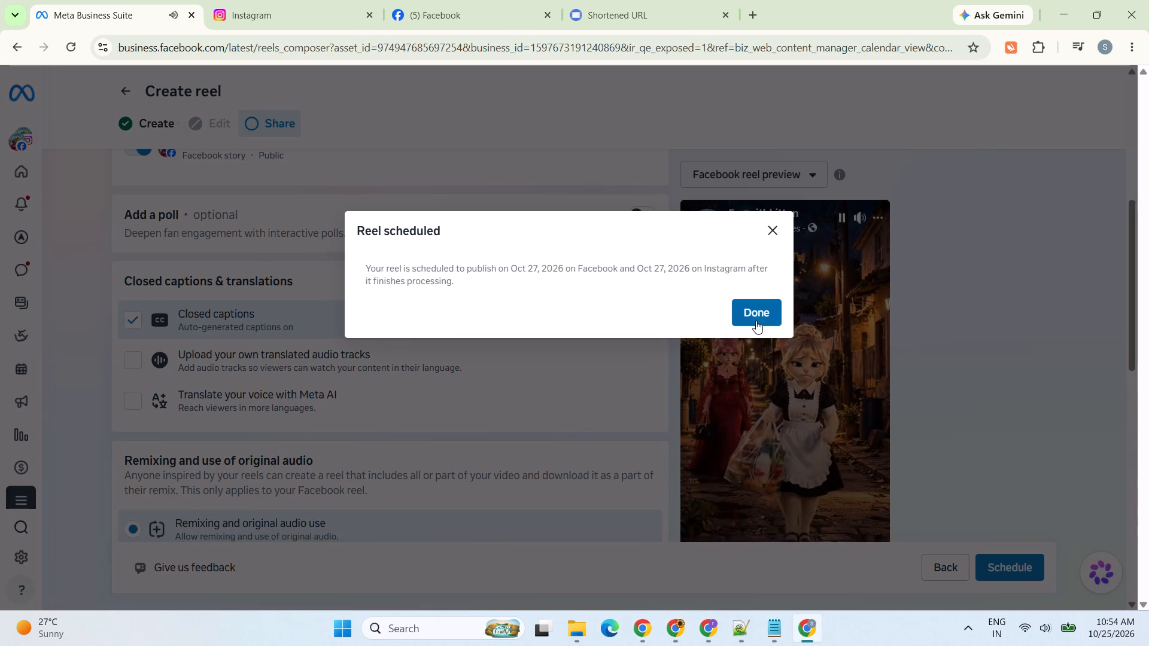
{"action": "left_click", "coordinate": [758, 317]}
Switch to the TikTok window, advance to Pawtales' 10-4 "Her parents abandoned her" video, and download it in SD.
{"action": "left_click", "coordinate": [644, 633]}
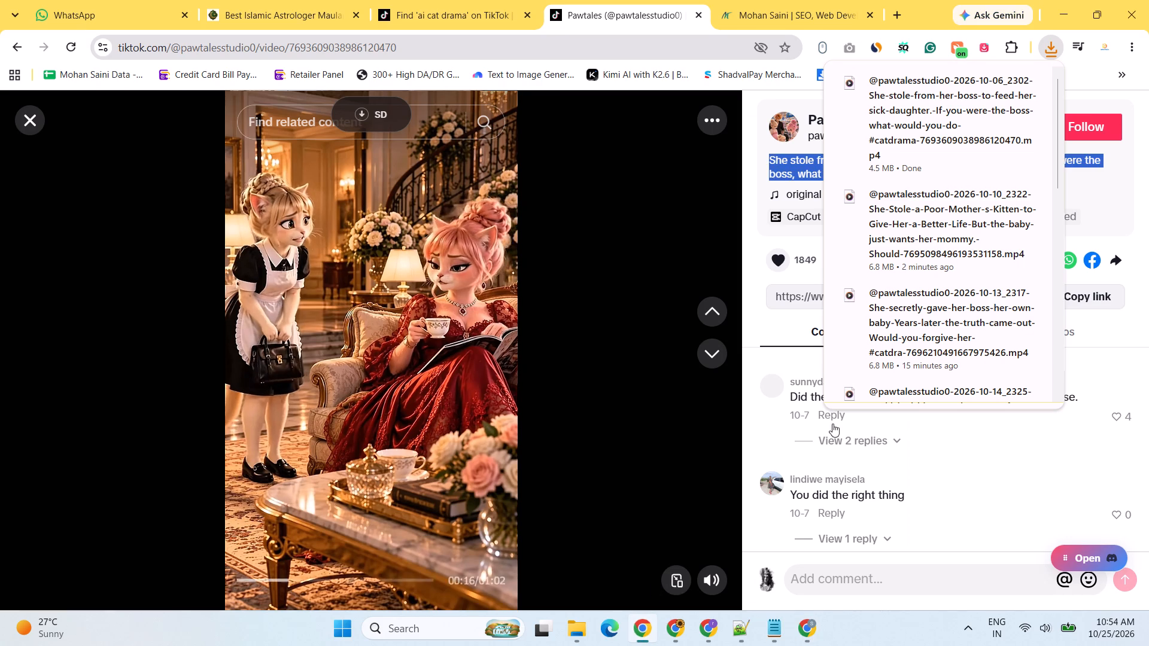
{"action": "left_click", "coordinate": [714, 350]}
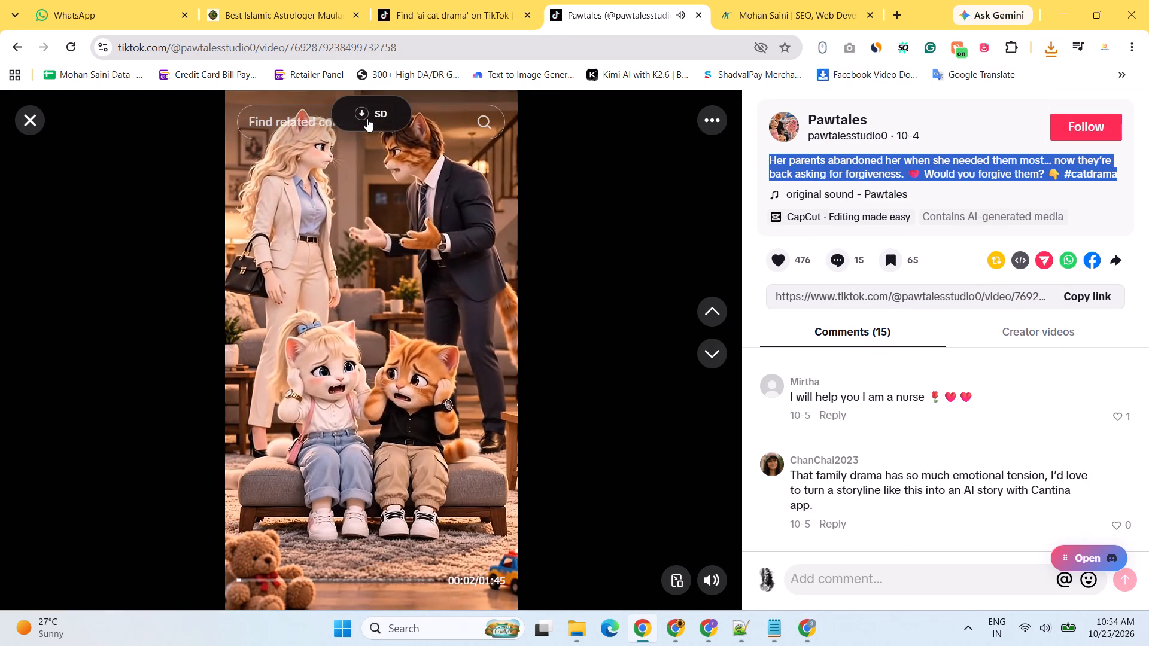
{"action": "left_click", "coordinate": [366, 107]}
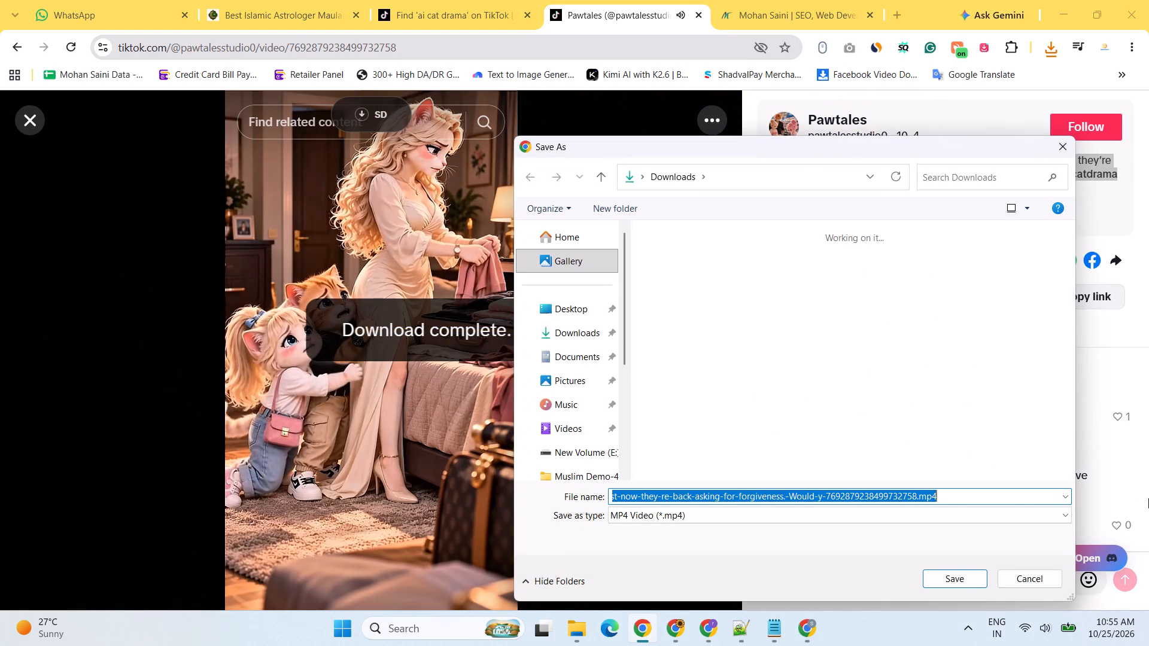
Save the 10-4 Pawtales video as an MP4 in the Downloads folder under the suggested file name.
{"action": "key", "text": "Return"}
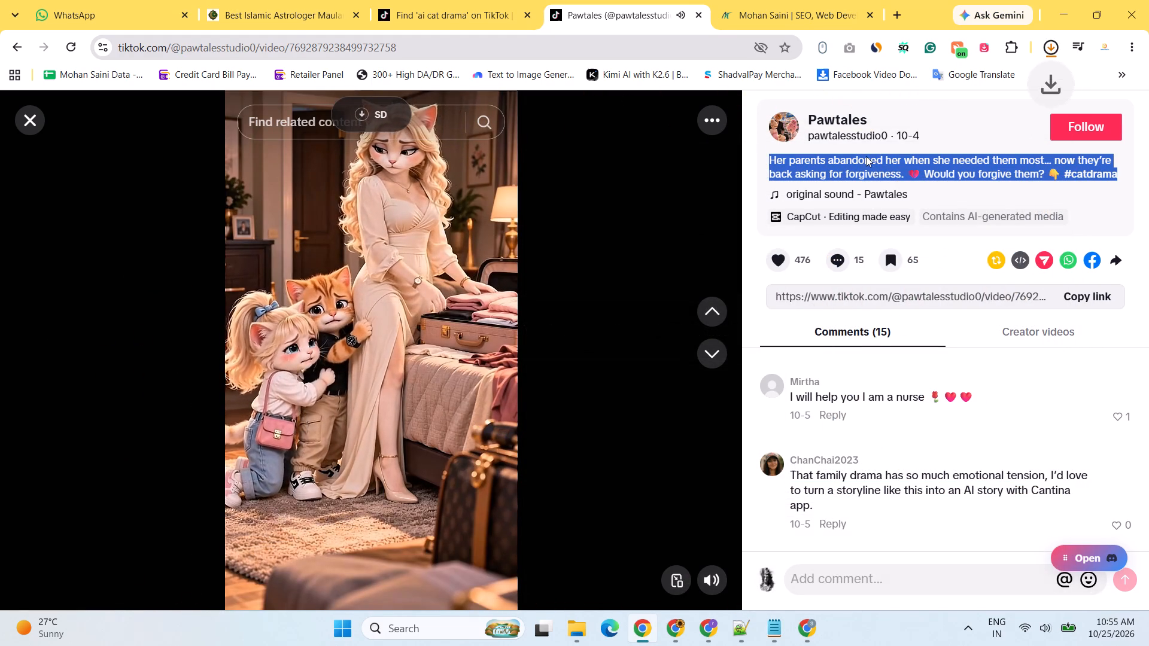
Copy the full caption of the 10-4 video, "Her parents abandoned her when she needed them most".
{"action": "right_click", "coordinate": [866, 156]}
{"action": "left_click", "coordinate": [782, 167]}
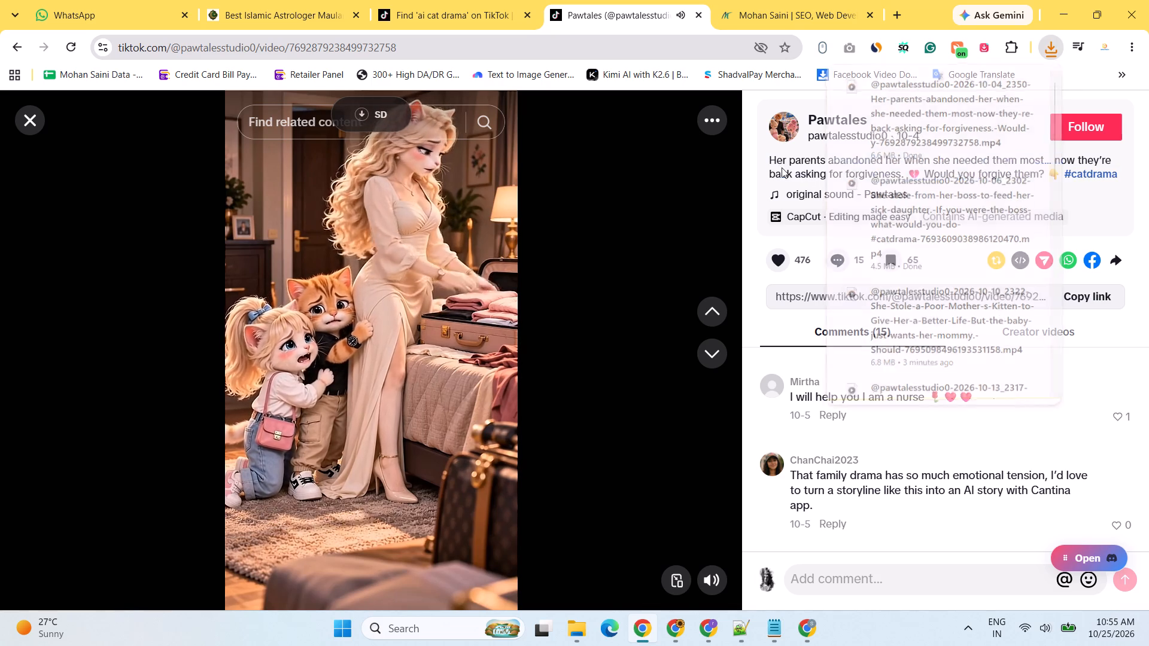
{"action": "triple_click", "coordinate": [782, 163]}
{"action": "right_click", "coordinate": [782, 163]}
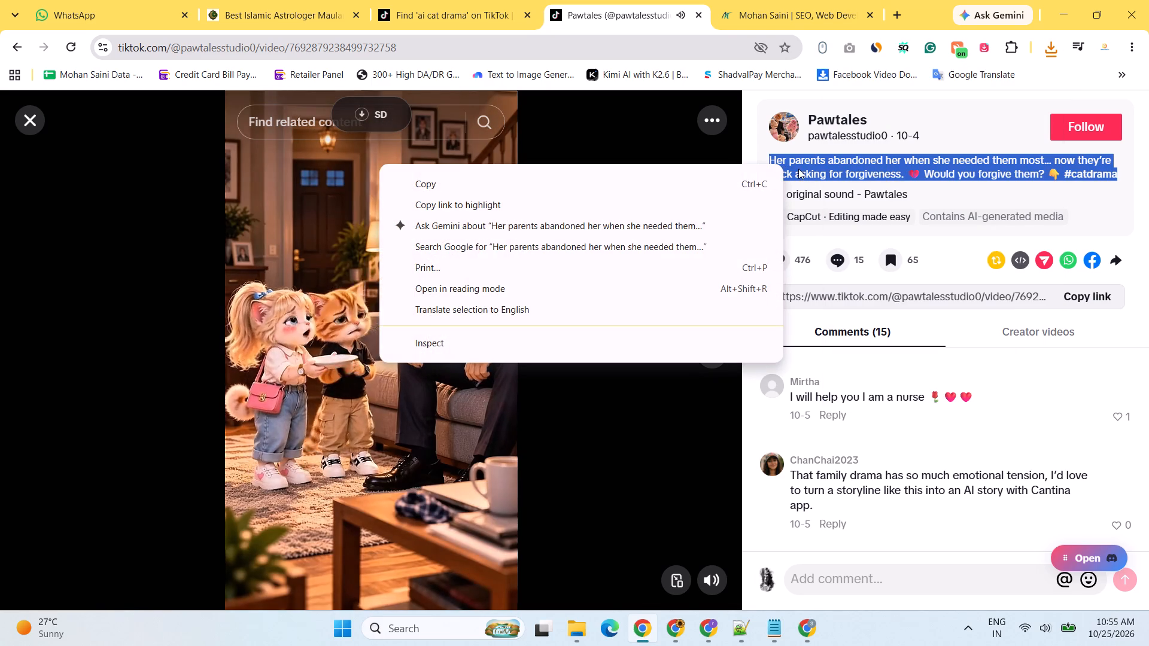
{"action": "left_click", "coordinate": [721, 184]}
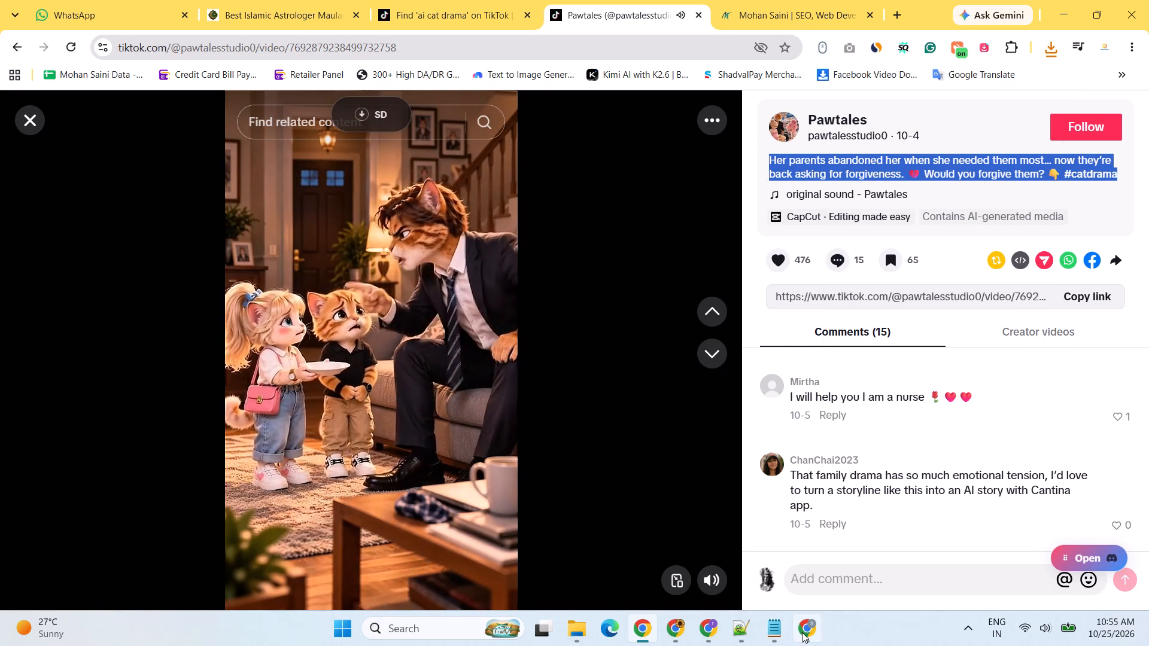
Switch to Meta Business Suite and open the planner's content creation options.
{"action": "left_click", "coordinate": [802, 632]}
{"action": "left_click", "coordinate": [992, 91]}
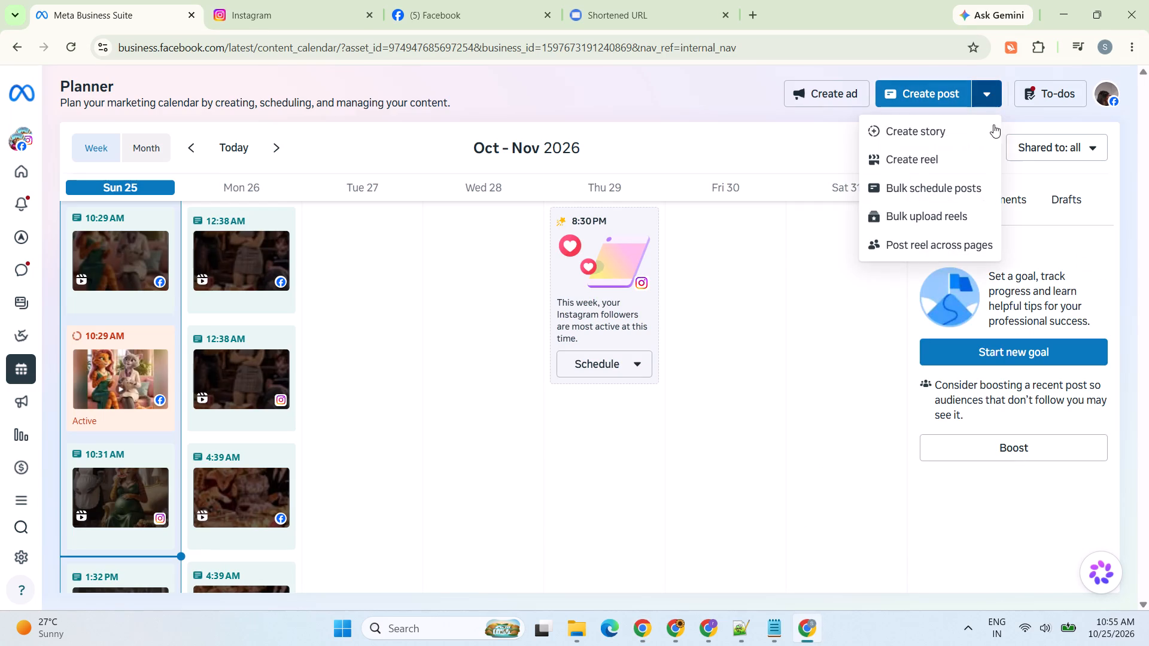
Start a new reel and add the downloaded 10-4 Pawtales video from the Downloads folder as its media.
{"action": "left_click", "coordinate": [943, 159]}
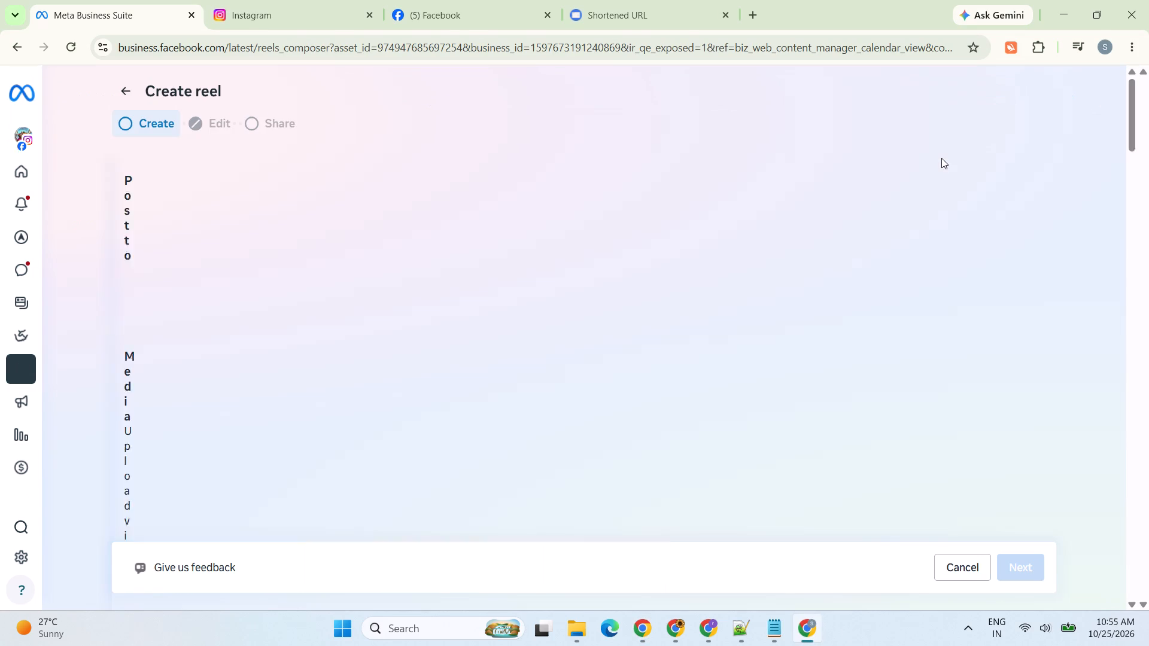
{"action": "left_click", "coordinate": [175, 324]}
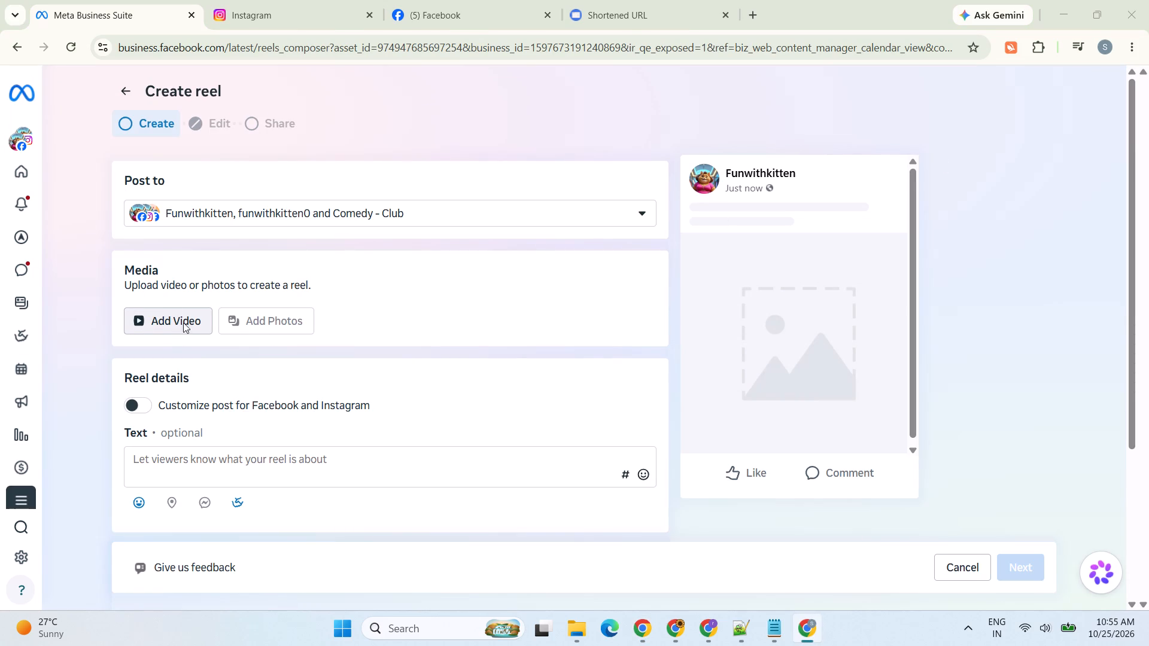
{"action": "double_click", "coordinate": [674, 294]}
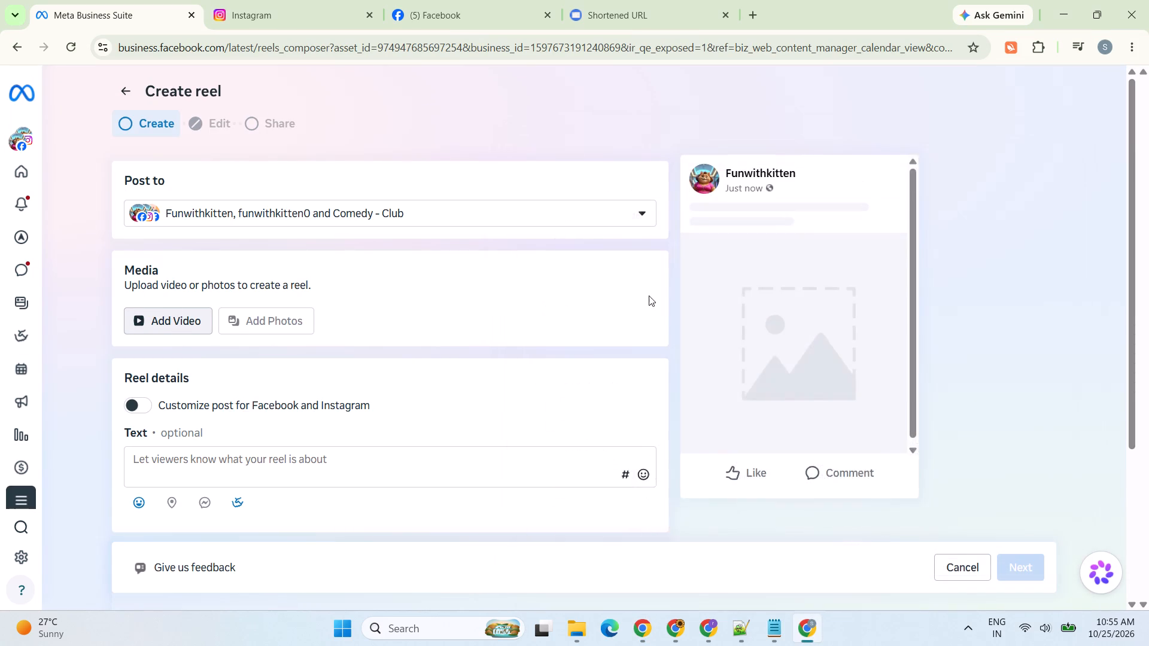
Paste the copied caption "Her parents abandoned her when she needed them most" with #catdrama into the reel's text.
{"action": "scroll", "coordinate": [219, 462], "scroll_direction": "down", "scroll_amount": 4}
{"action": "left_click", "coordinate": [198, 248]}
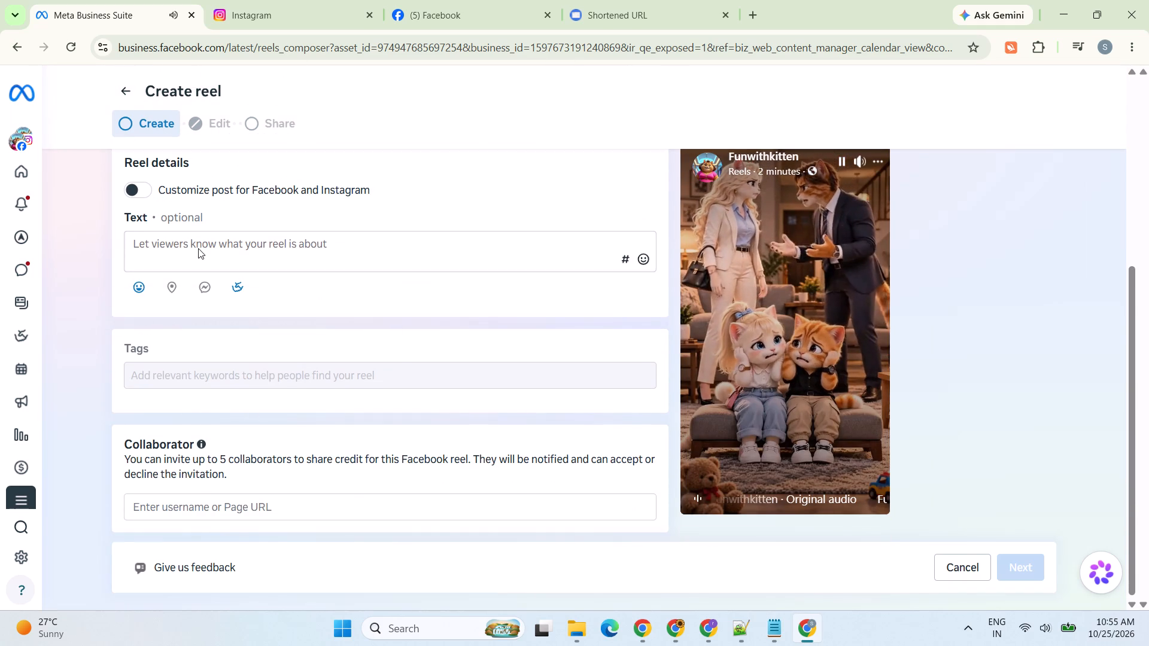
{"action": "key", "text": "ctrl+v"}
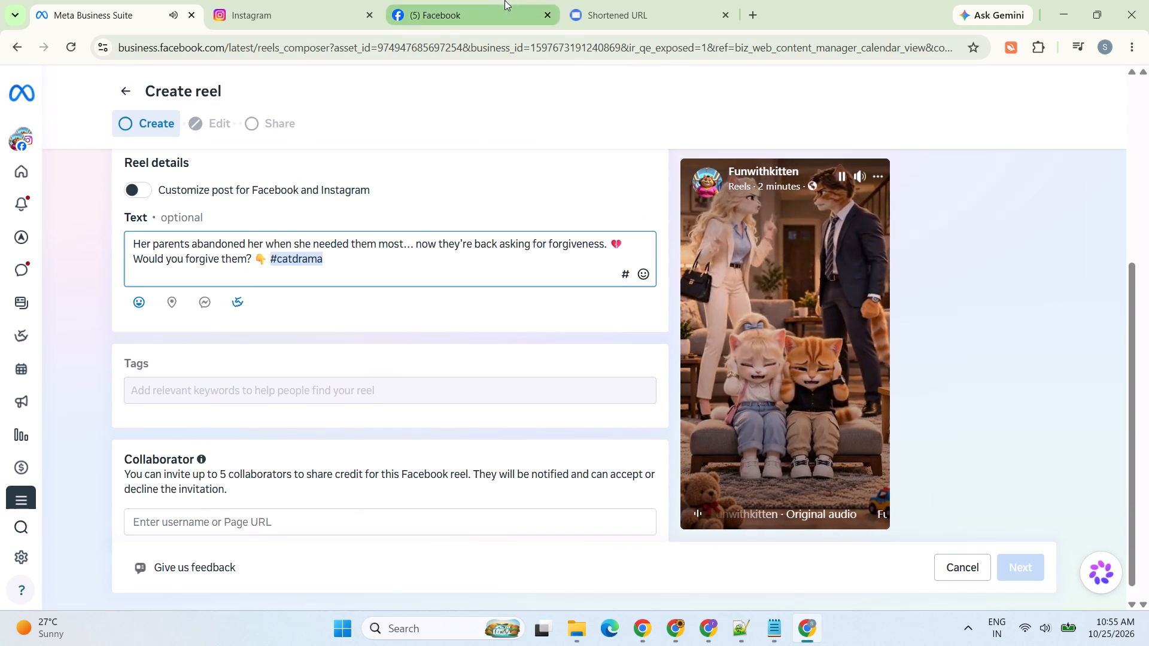
{"action": "left_click", "coordinate": [505, 0]}
{"action": "left_click", "coordinate": [717, 0]}
{"action": "left_click", "coordinate": [703, 315]}
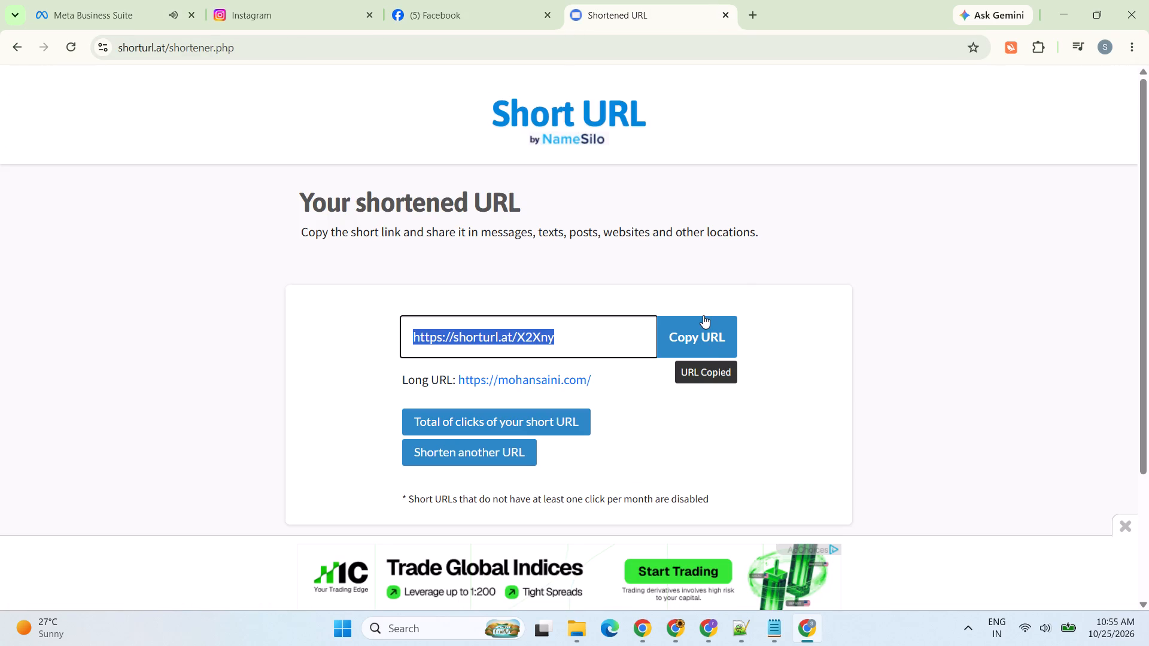
{"action": "left_click", "coordinate": [146, 0]}
{"action": "key", "text": "ctrl+v"}
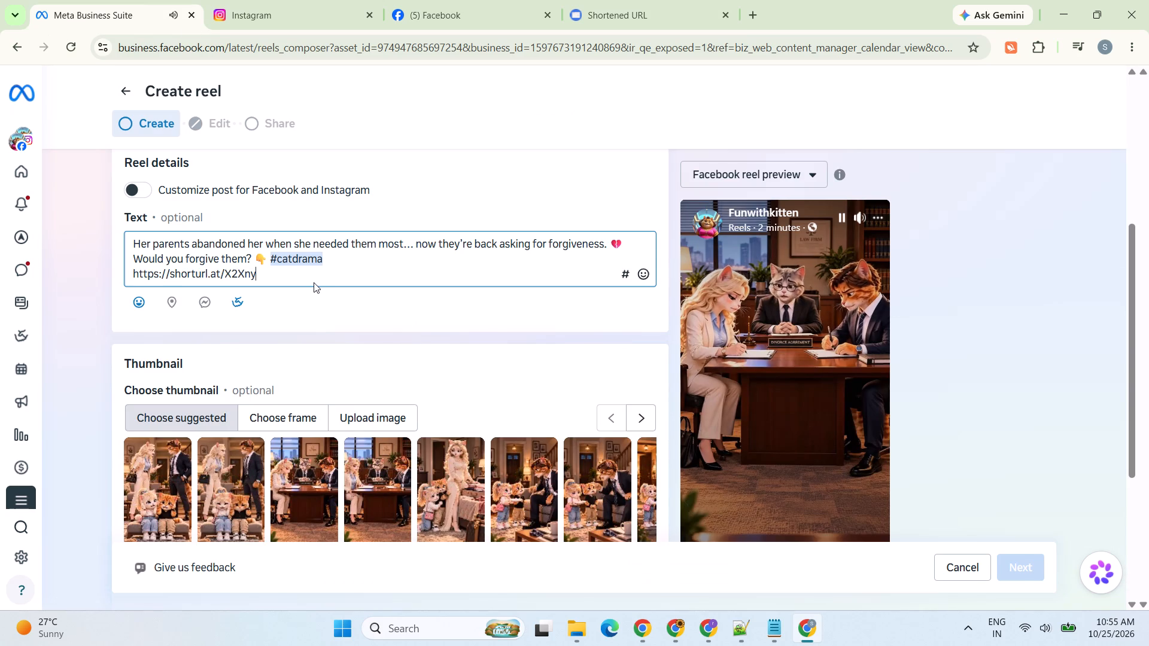
Switch to the Facebook Creator Dashboard and check the Page's notifications.
{"action": "left_click", "coordinate": [418, 0]}
{"action": "left_click", "coordinate": [1079, 92]}
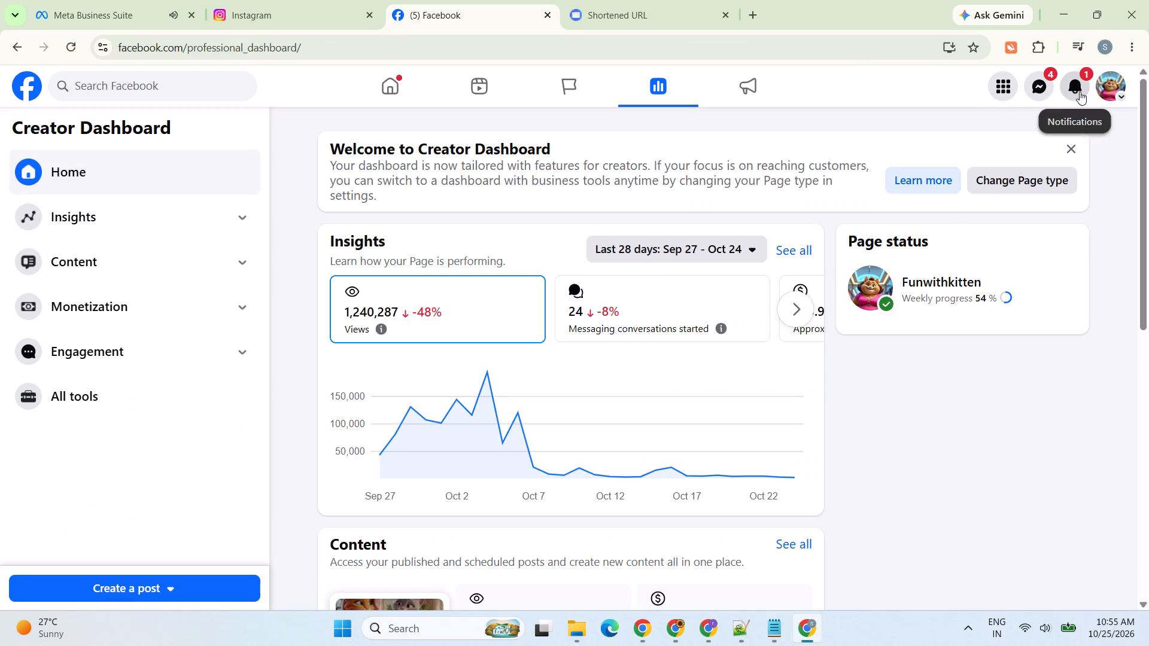
{"action": "left_click", "coordinate": [1100, 126]}
{"action": "left_click", "coordinate": [997, 166]}
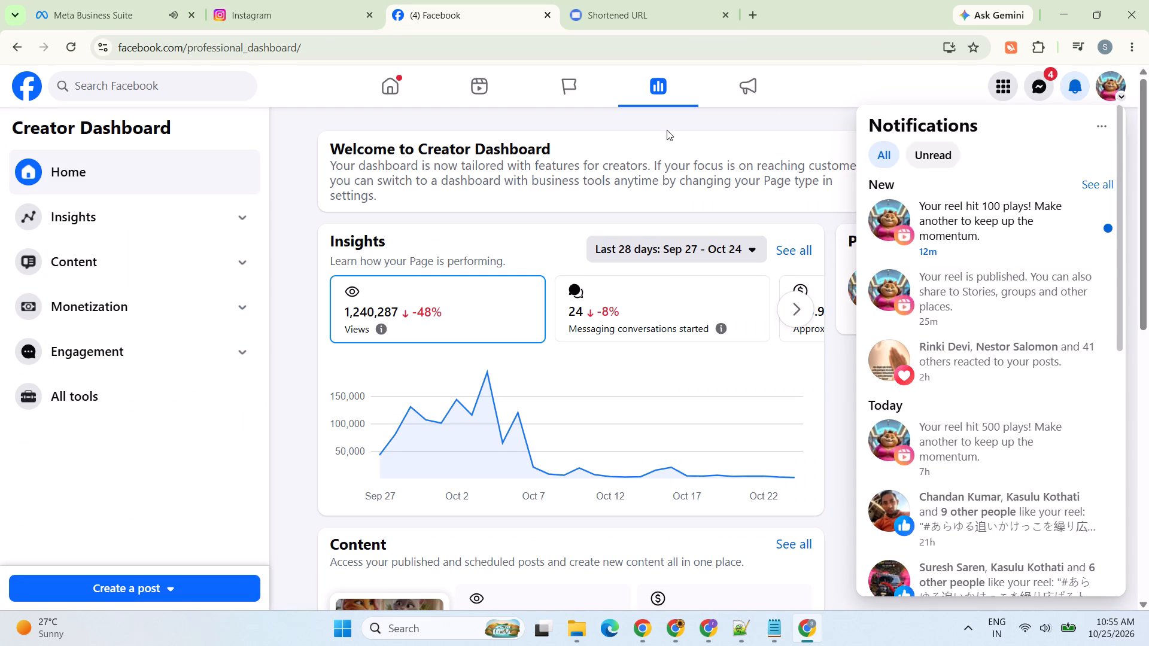
Return to the reel in Meta Business Suite and schedule it for Oct 27, 2026 on both Facebook and Instagram, keeping the suggested time.
{"action": "left_click", "coordinate": [130, 0]}
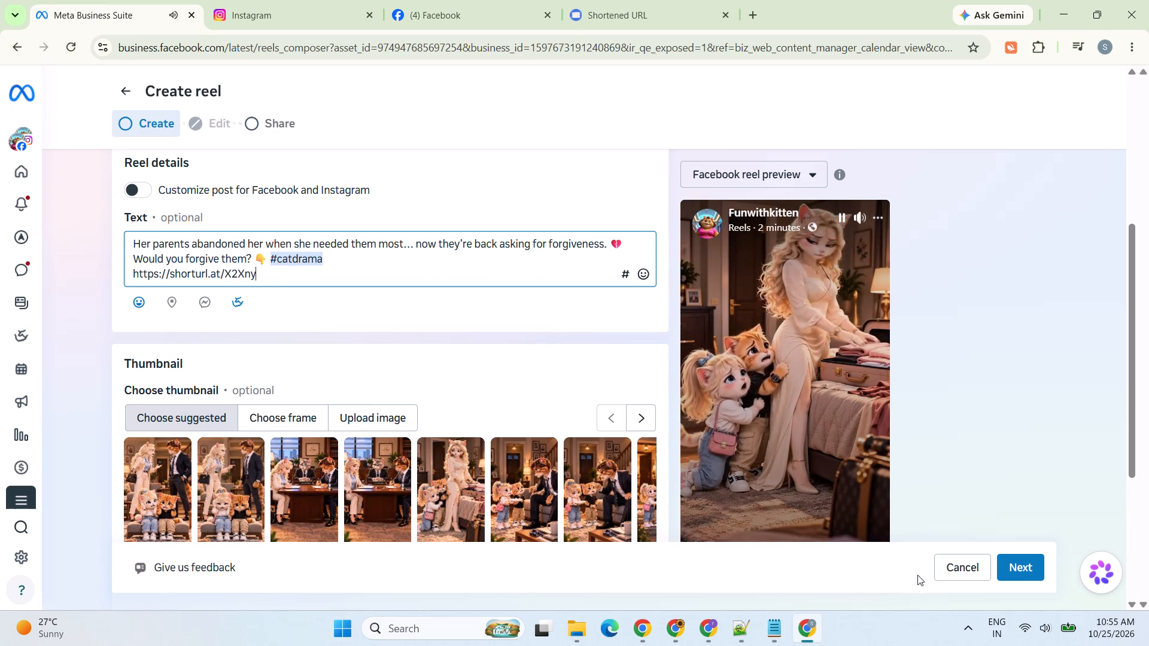
{"action": "left_click", "coordinate": [1028, 569]}
{"action": "scroll", "coordinate": [257, 219], "scroll_direction": "up", "scroll_amount": 1}
{"action": "scroll", "coordinate": [259, 223], "scroll_direction": "down", "scroll_amount": 1}
{"action": "scroll", "coordinate": [260, 230], "scroll_direction": "up", "scroll_amount": 4}
{"action": "left_click", "coordinate": [236, 202]}
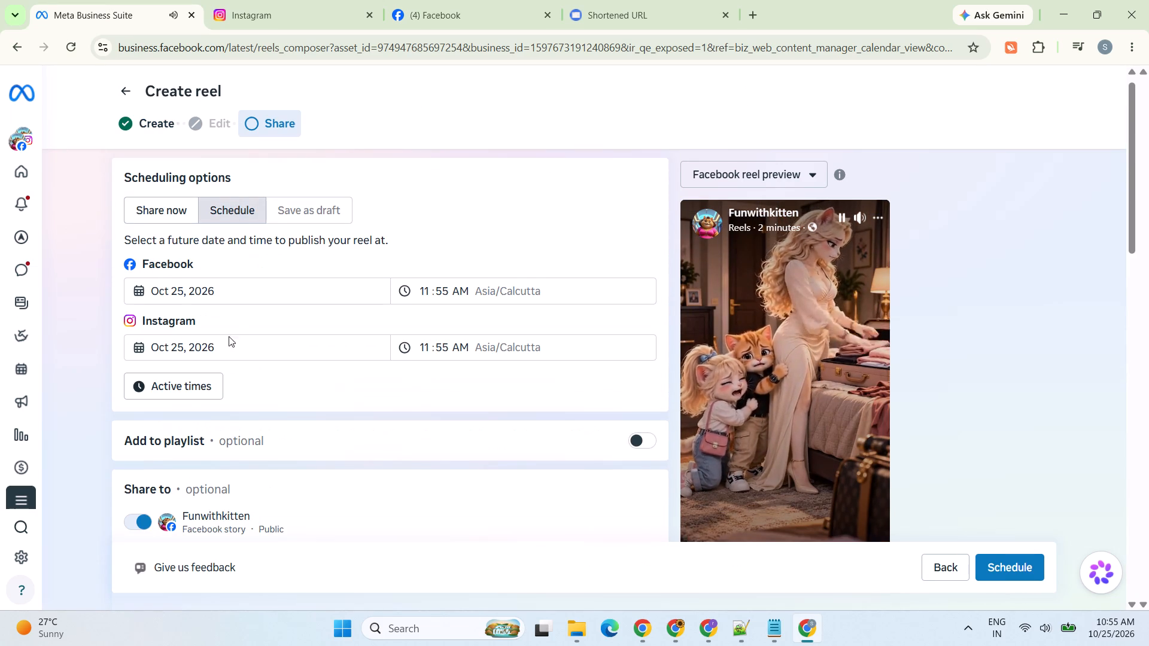
{"action": "left_click", "coordinate": [173, 287]}
{"action": "left_click", "coordinate": [192, 454]}
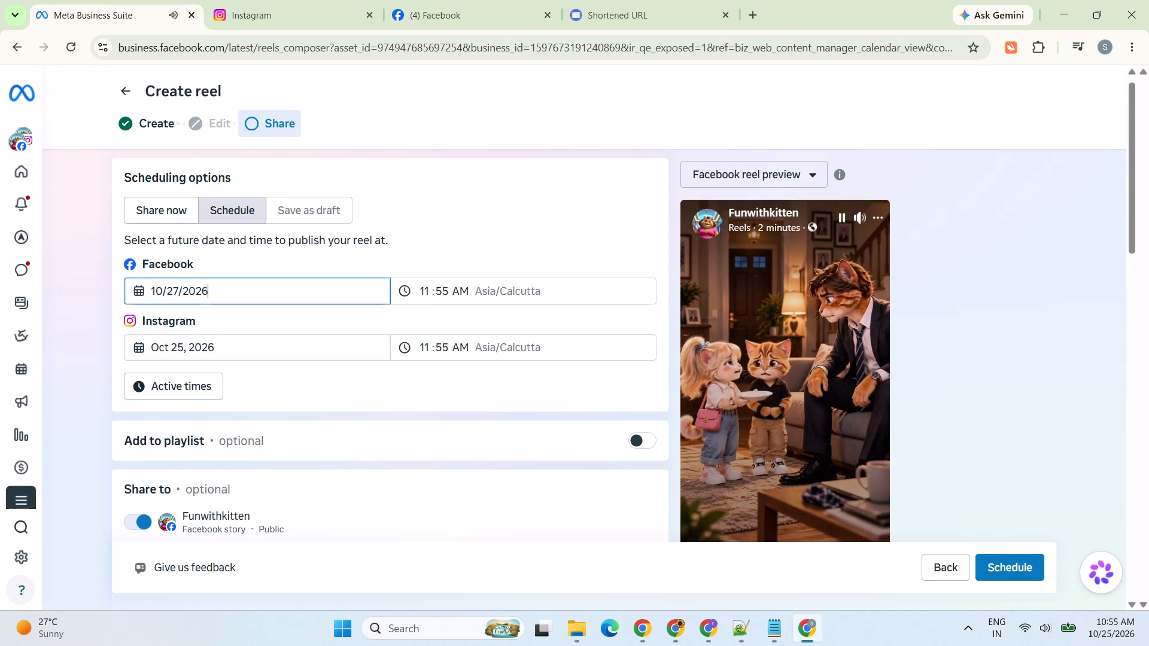
{"action": "left_click", "coordinate": [178, 352]}
{"action": "left_click", "coordinate": [200, 517]}
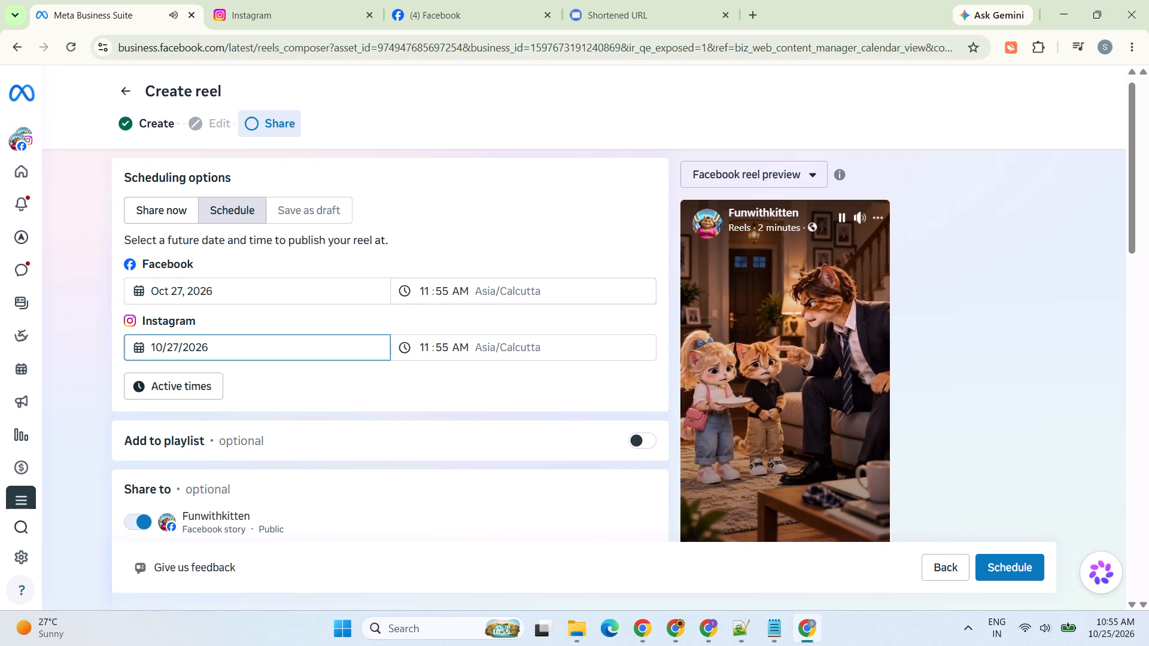
{"action": "left_click", "coordinate": [1030, 567]}
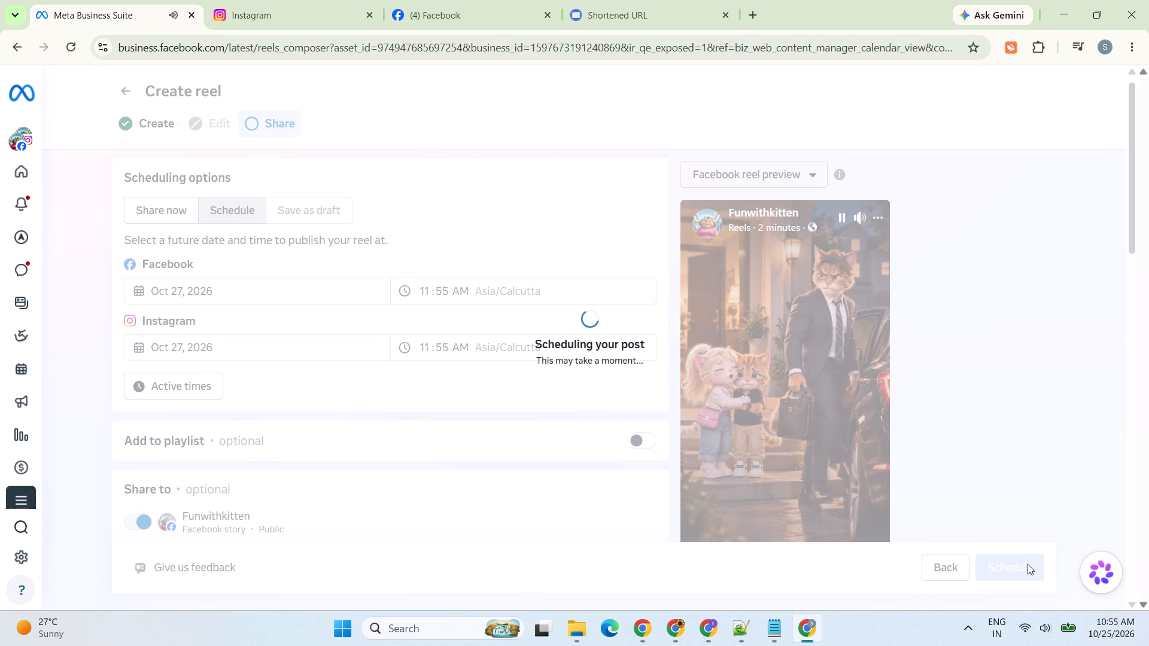
{"action": "left_click", "coordinate": [752, 307]}
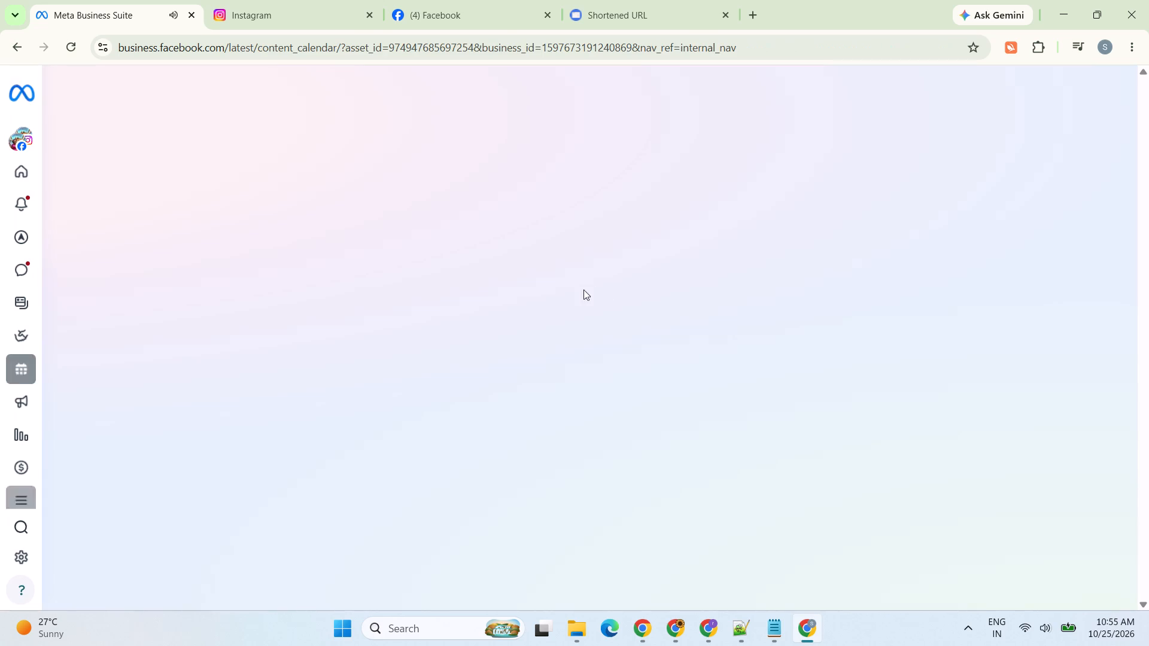
Switch back to TikTok, advance to the 10-3 Pawtales video and start its SD download.
{"action": "left_click", "coordinate": [635, 636]}
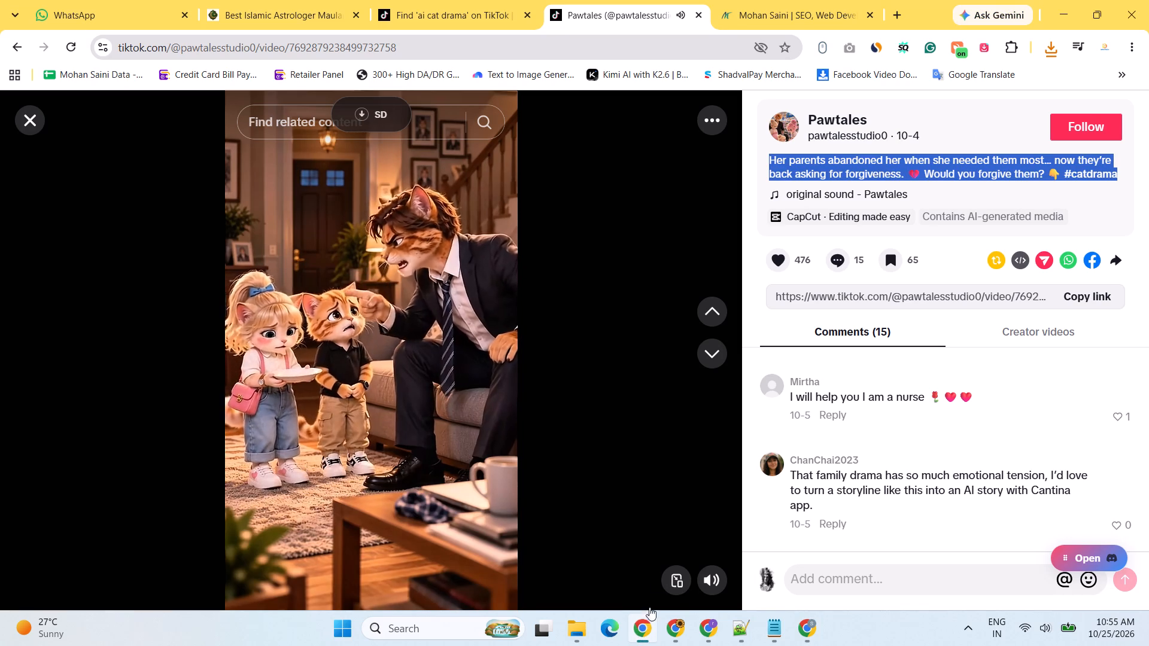
{"action": "left_click", "coordinate": [716, 358]}
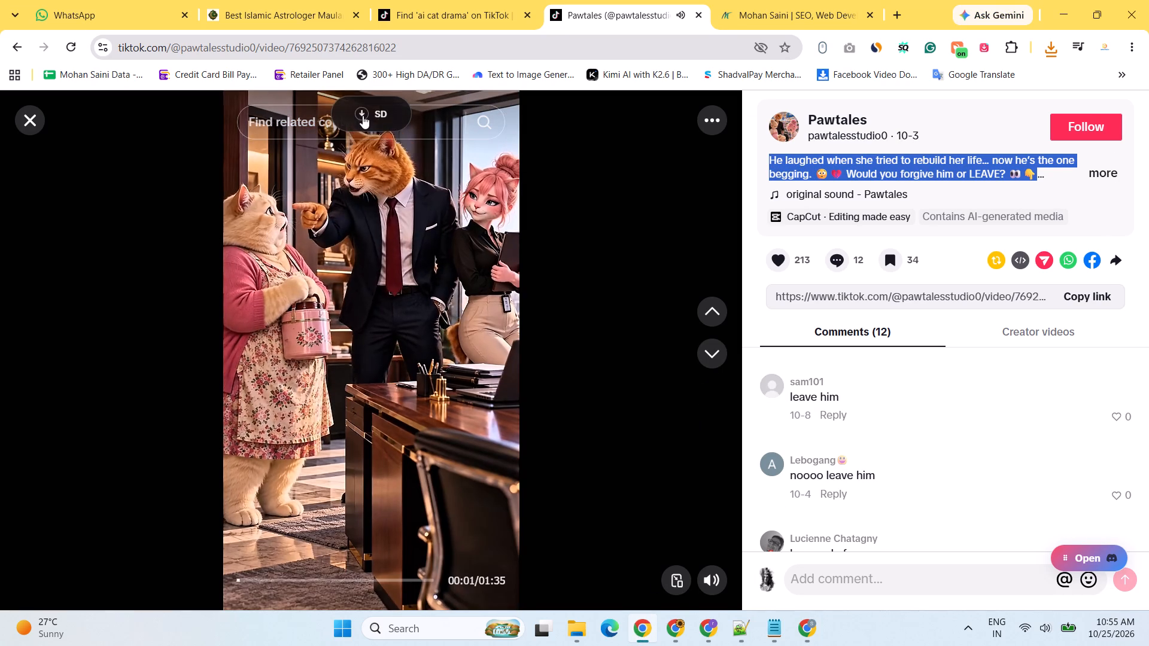
{"action": "left_click", "coordinate": [363, 115]}
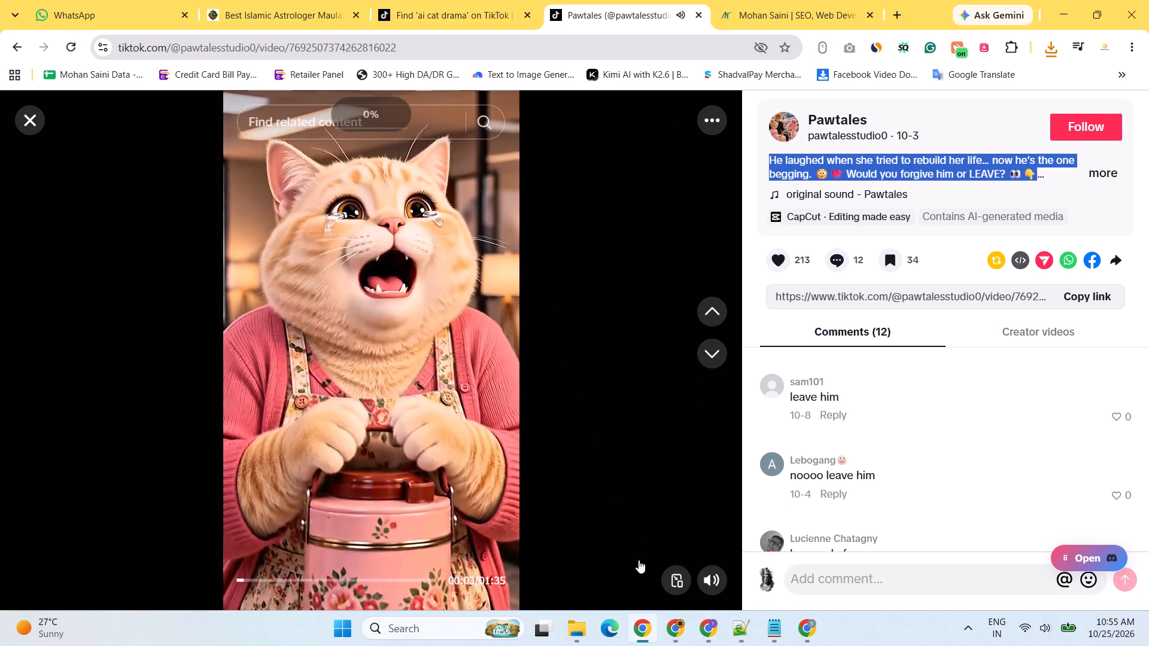
Copy the selected caption of the 10-3 video, "He laughed when she tried to rebuild her life".
{"action": "right_click", "coordinate": [880, 162]}
{"action": "left_click", "coordinate": [844, 177]}
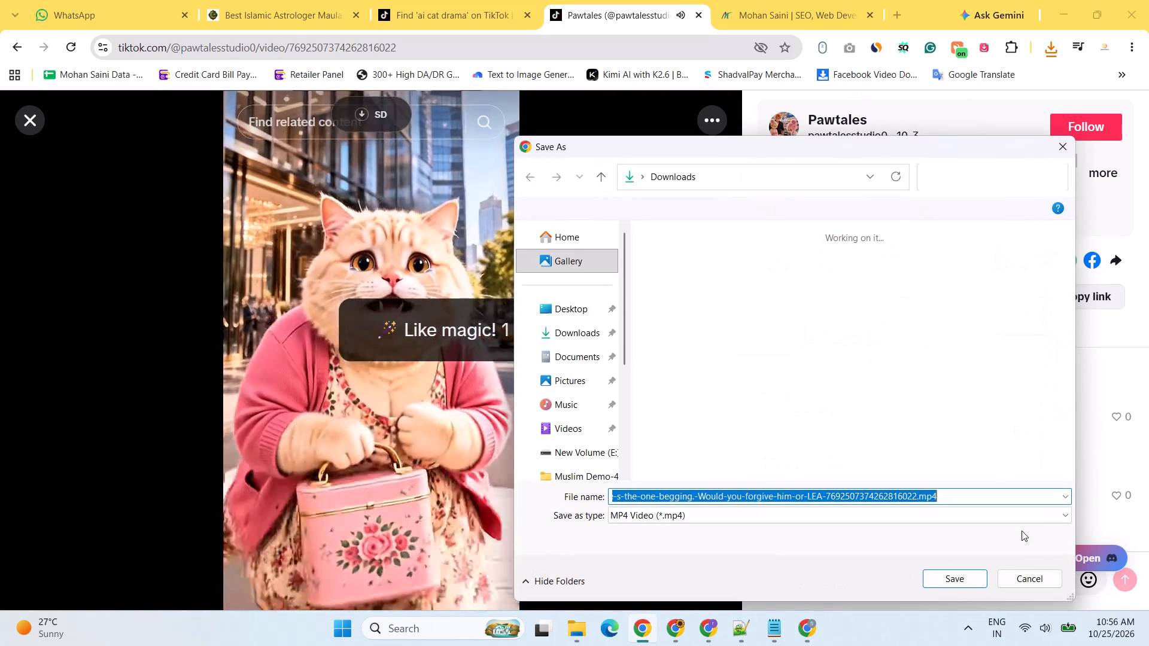
Save the 10-3 Pawtales video as an MP4 in the Downloads folder under the suggested file name.
{"action": "left_click", "coordinate": [930, 582]}
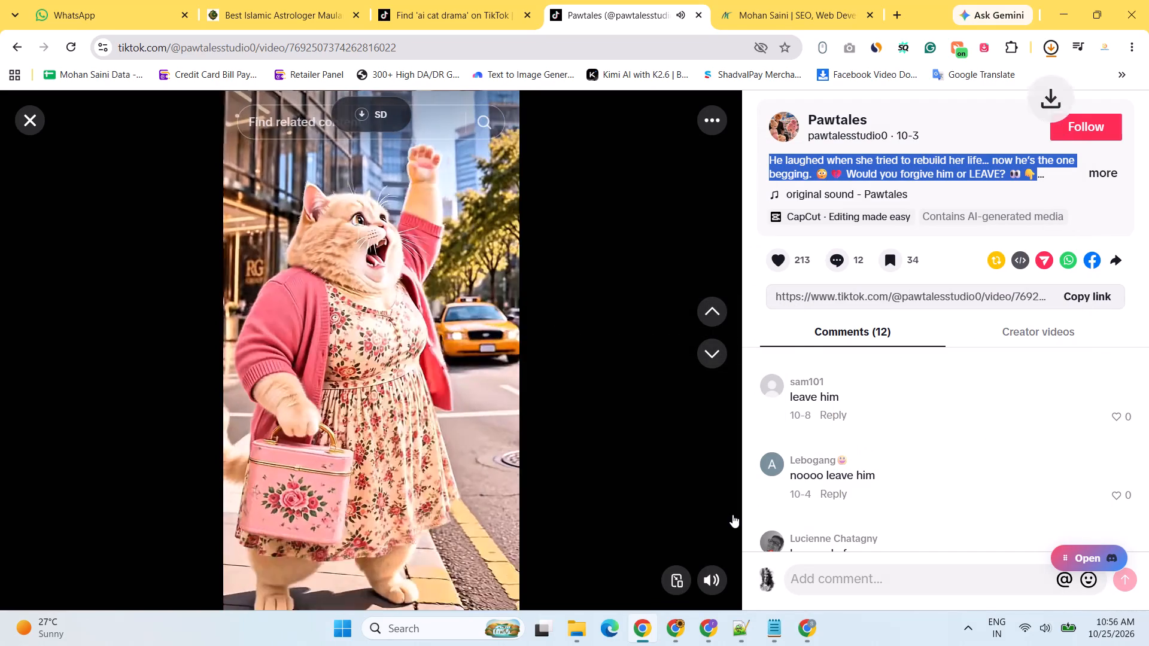
Switch to Meta Business Suite and start a new reel with the downloaded 10-03 Pawtales video, "He laughed when she tried".
{"action": "left_click", "coordinate": [800, 633]}
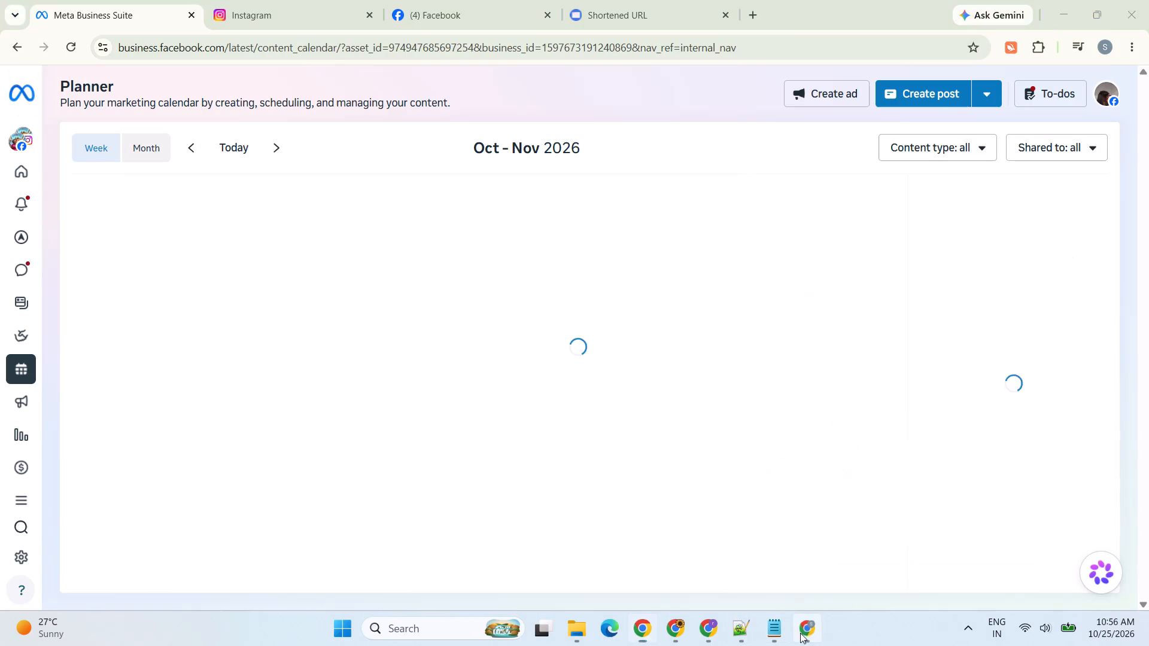
{"action": "left_click", "coordinate": [983, 97]}
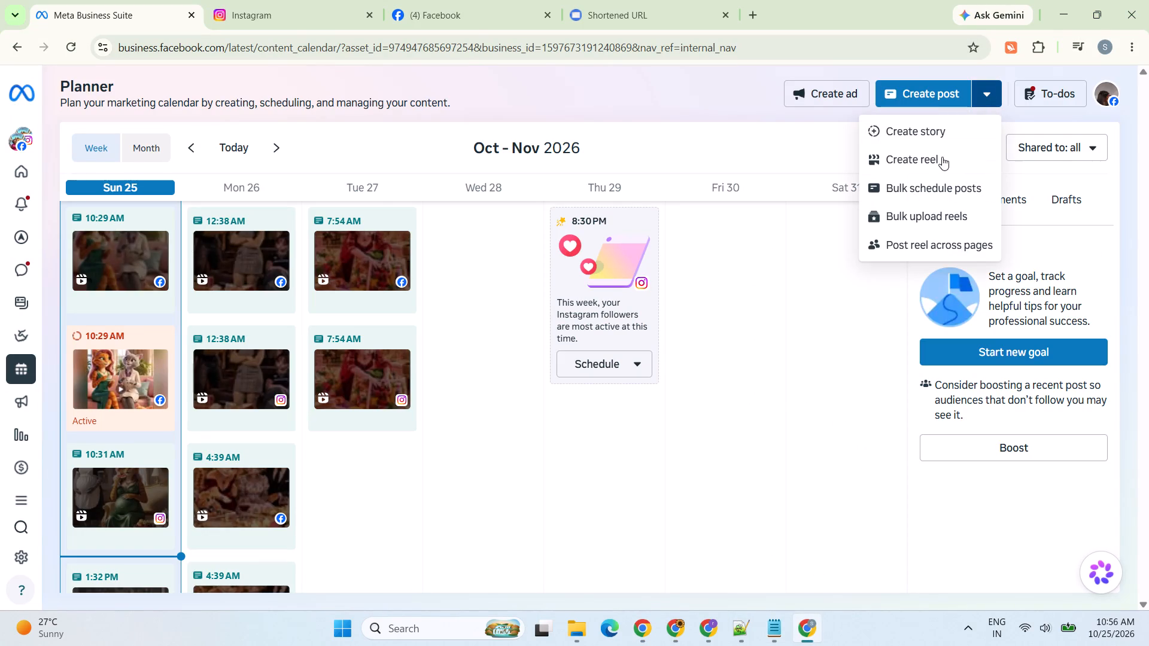
{"action": "left_click", "coordinate": [941, 157]}
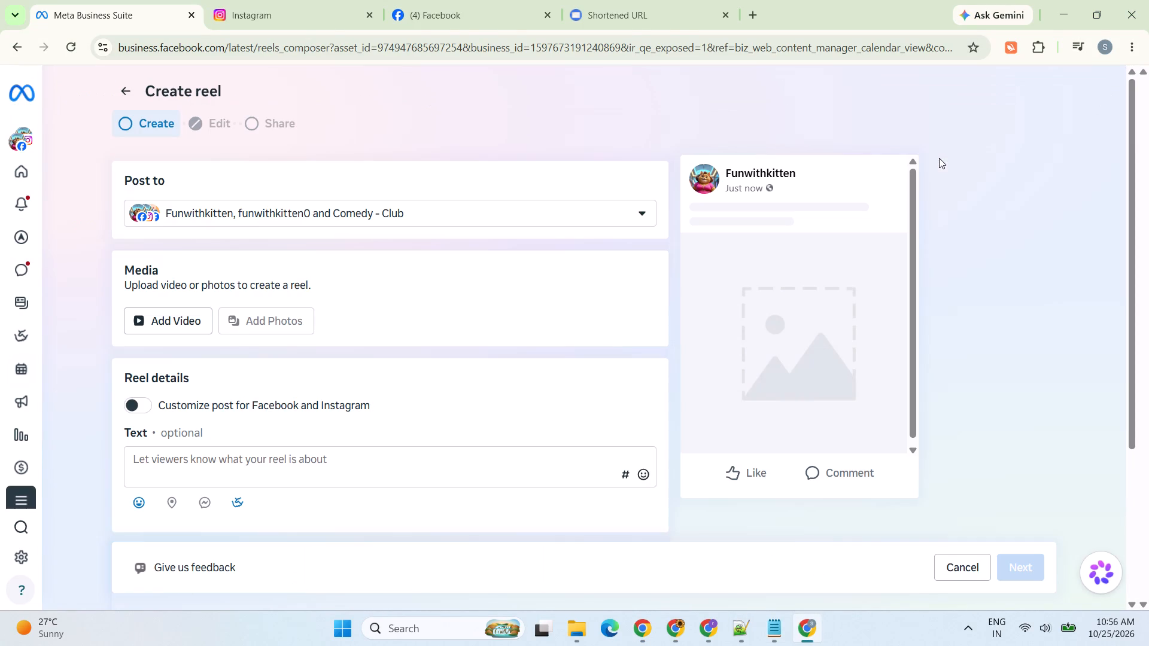
{"action": "left_click", "coordinate": [193, 321]}
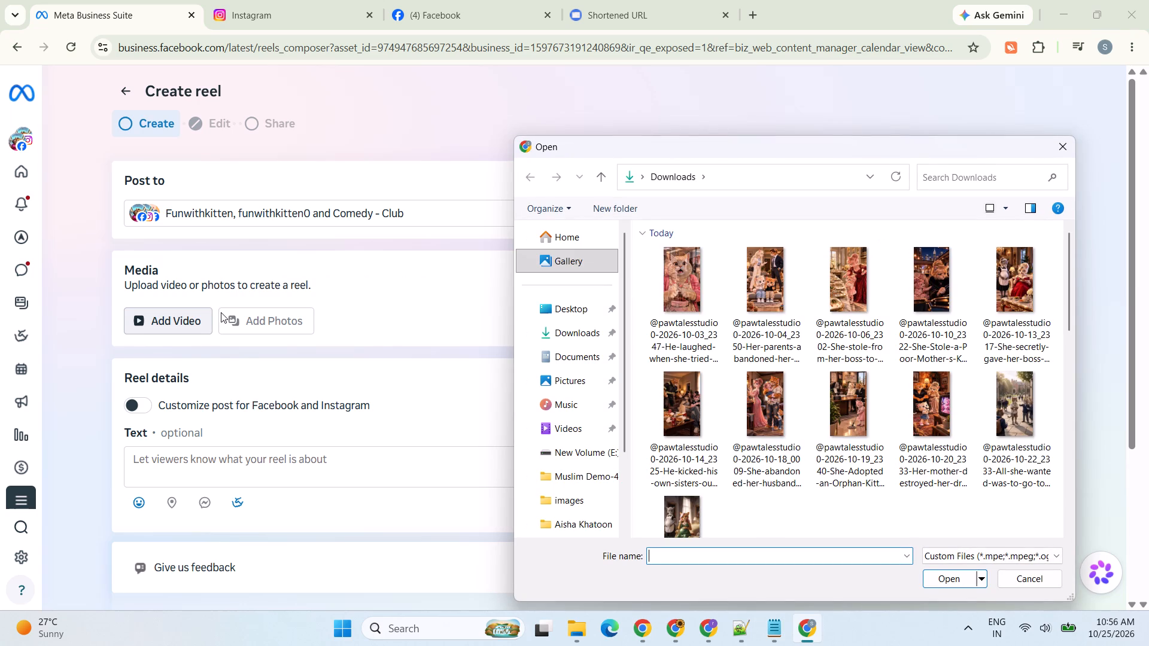
{"action": "double_click", "coordinate": [676, 300]}
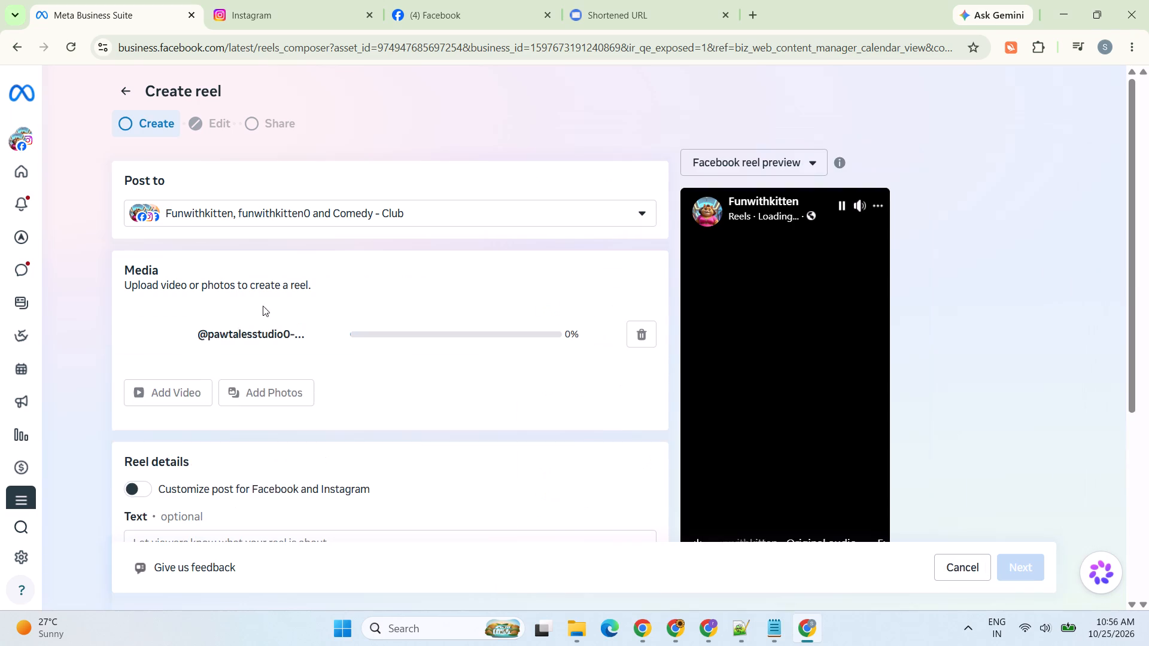
Paste the copied "He laughed when she tried to rebuild her life" caption with its hashtags into the reel's text.
{"action": "scroll", "coordinate": [227, 383], "scroll_direction": "down", "scroll_amount": 3}
{"action": "left_click", "coordinate": [223, 314]}
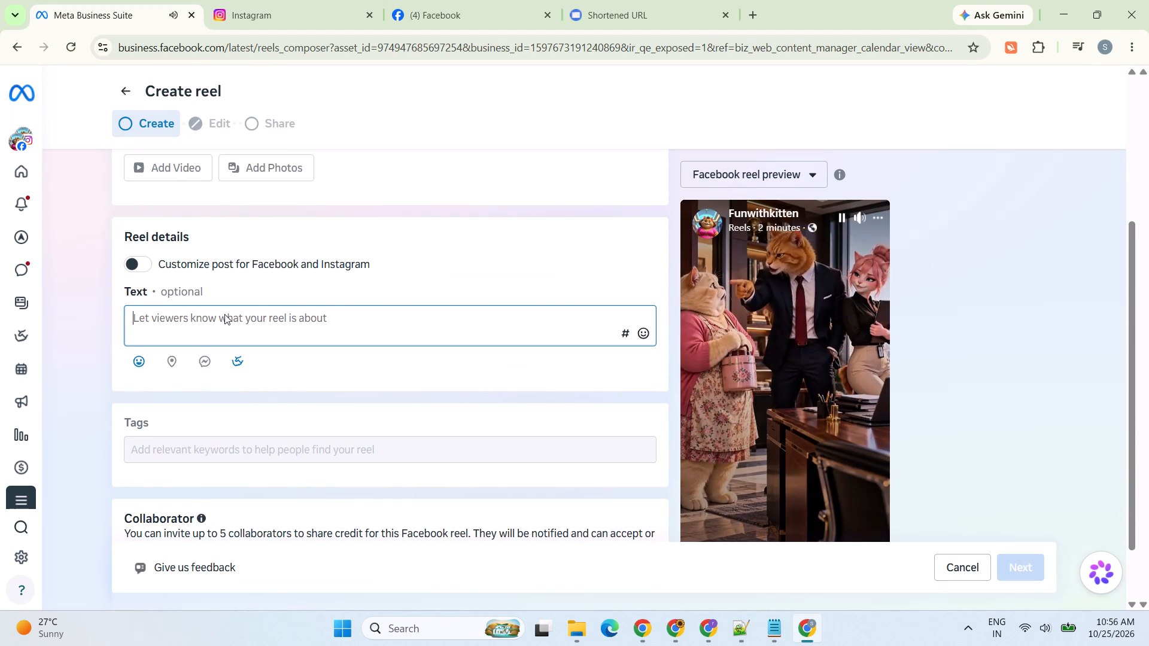
{"action": "key", "text": "ctrl+v"}
{"action": "left_click", "coordinate": [570, 0]}
{"action": "left_click", "coordinate": [698, 336]}
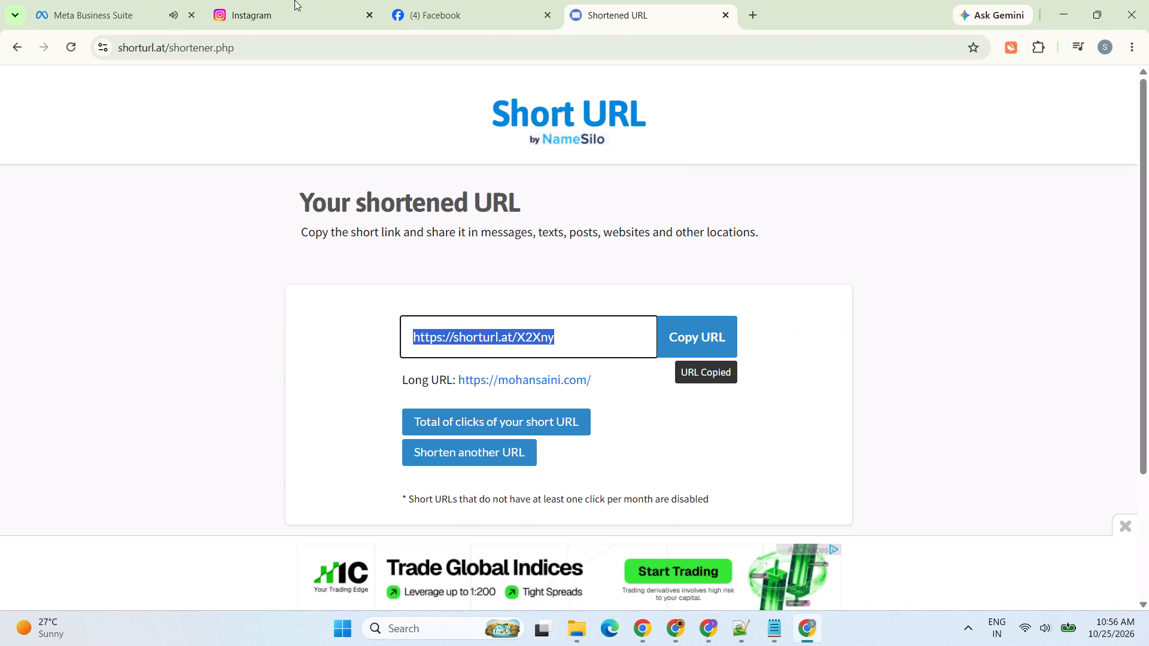
{"action": "left_click", "coordinate": [296, 0]}
{"action": "left_click", "coordinate": [120, 0]}
{"action": "key", "text": "ctrl+v"}
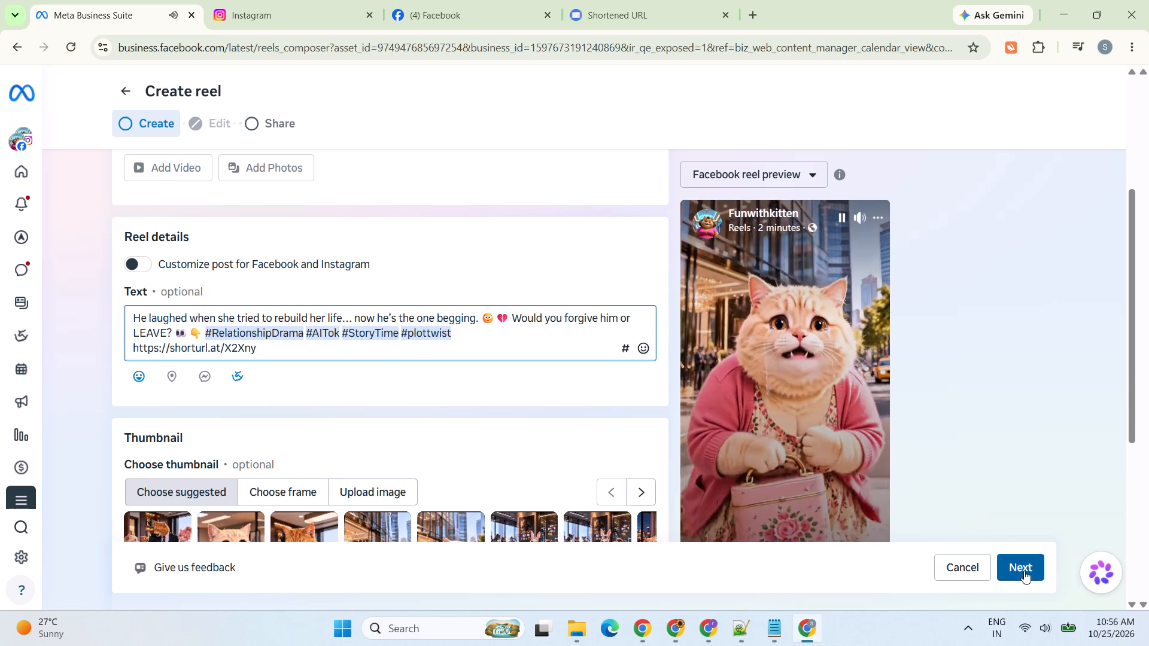
Proceed to the Share stage, choose scheduling, and set both the Facebook and Instagram dates to Oct 27, 2026.
{"action": "scroll", "coordinate": [359, 334], "scroll_direction": "up", "scroll_amount": 6}
{"action": "left_click", "coordinate": [1014, 551]}
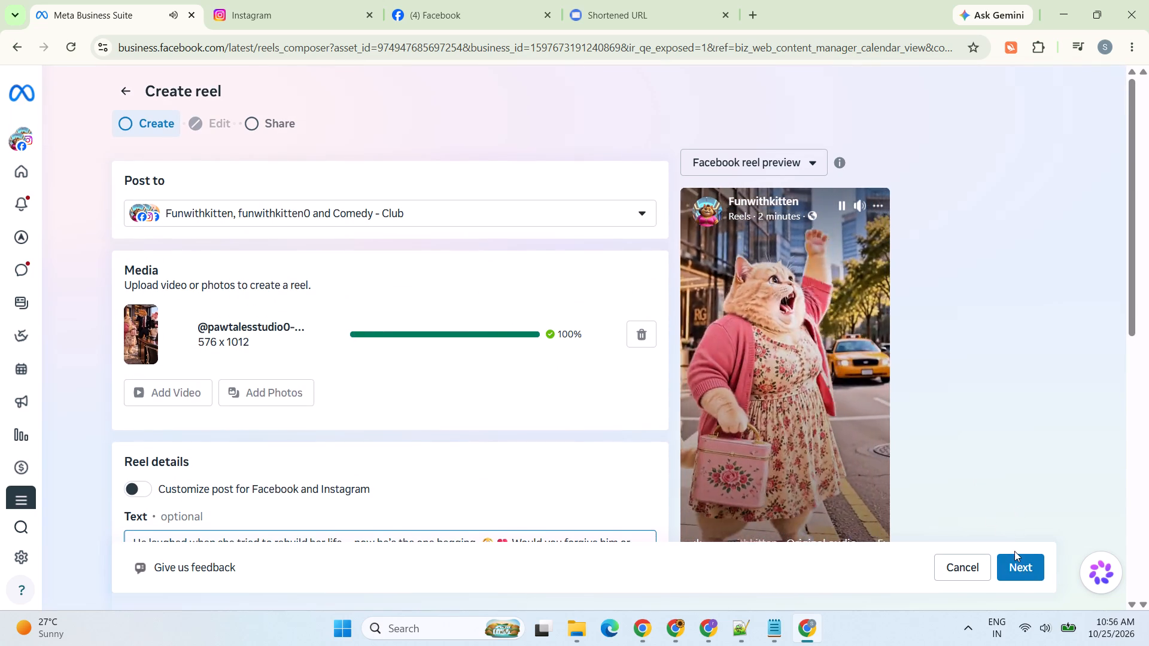
{"action": "left_click", "coordinate": [1025, 568]}
{"action": "left_click", "coordinate": [235, 206]}
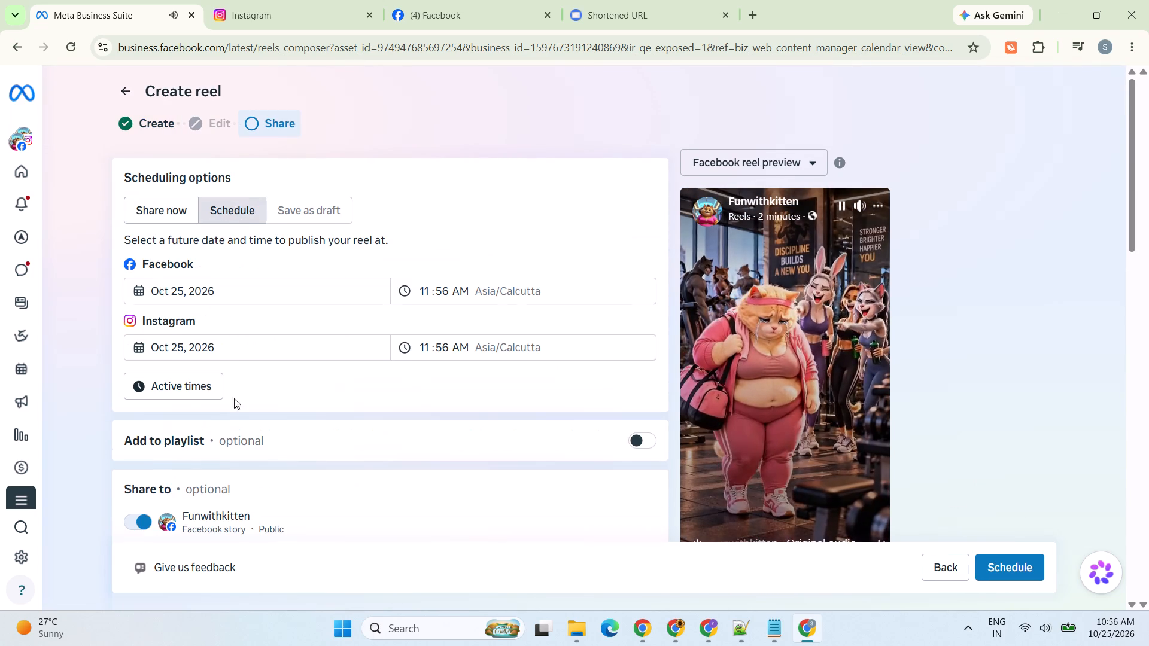
{"action": "left_click", "coordinate": [178, 287]}
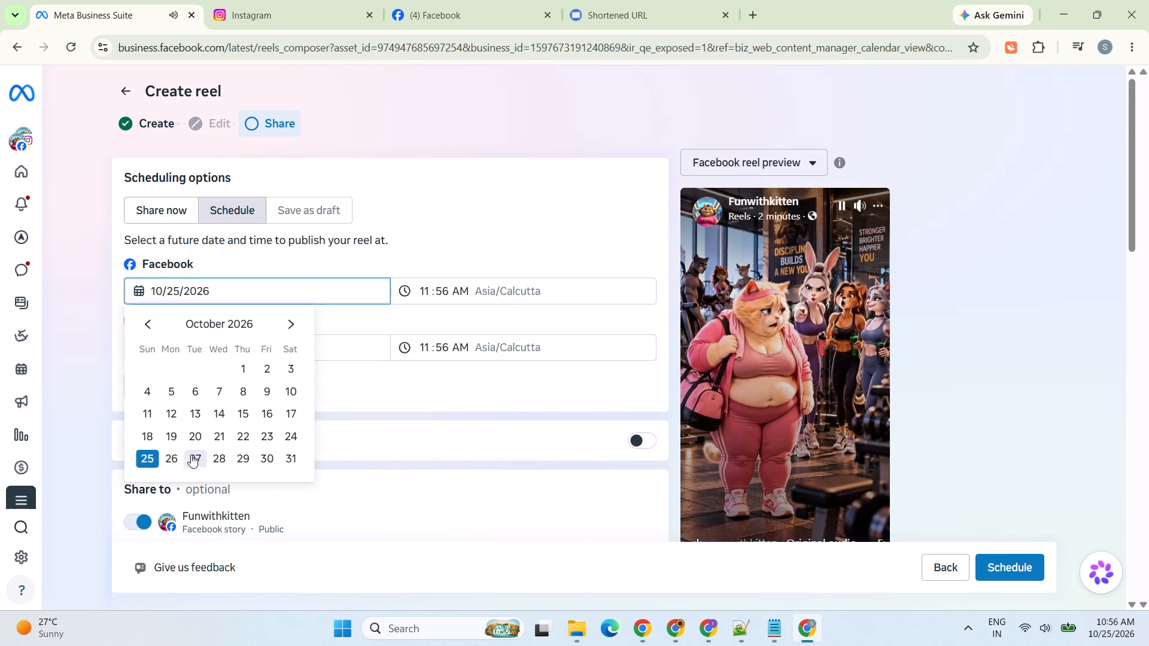
{"action": "left_click", "coordinate": [193, 456]}
{"action": "left_click", "coordinate": [175, 346]}
{"action": "left_click", "coordinate": [200, 513]}
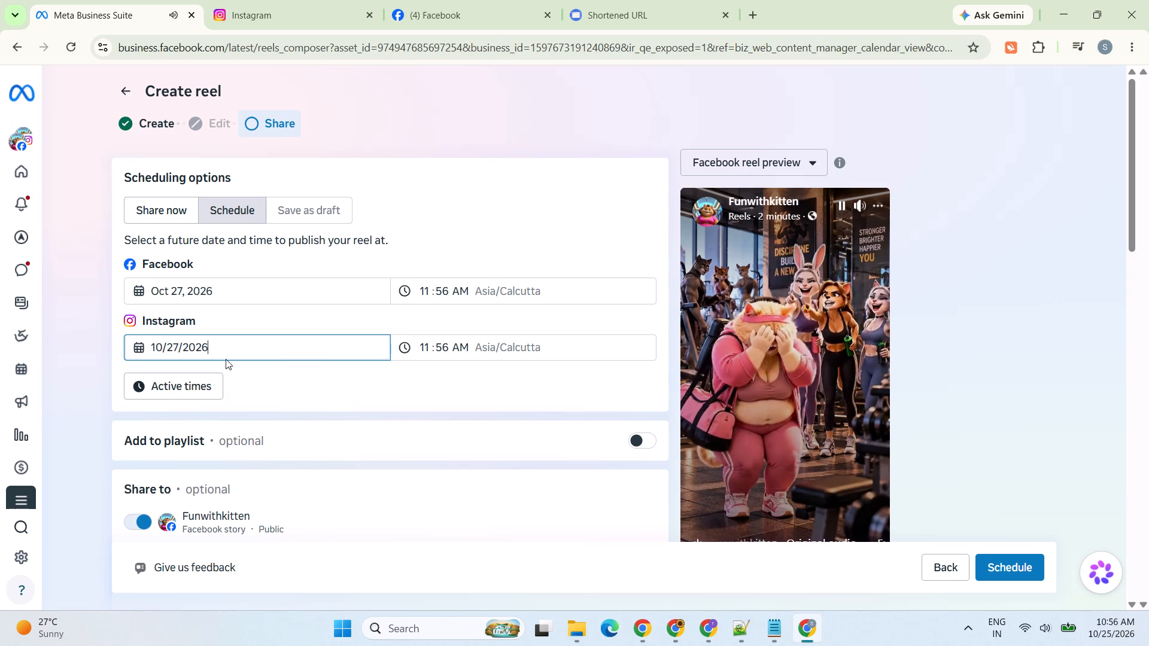
Set the Facebook and Instagram publishing times to 03:56 PM and schedule the reel, returning to the planner.
{"action": "left_click", "coordinate": [424, 288]}
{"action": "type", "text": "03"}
{"action": "left_click", "coordinate": [428, 351]}
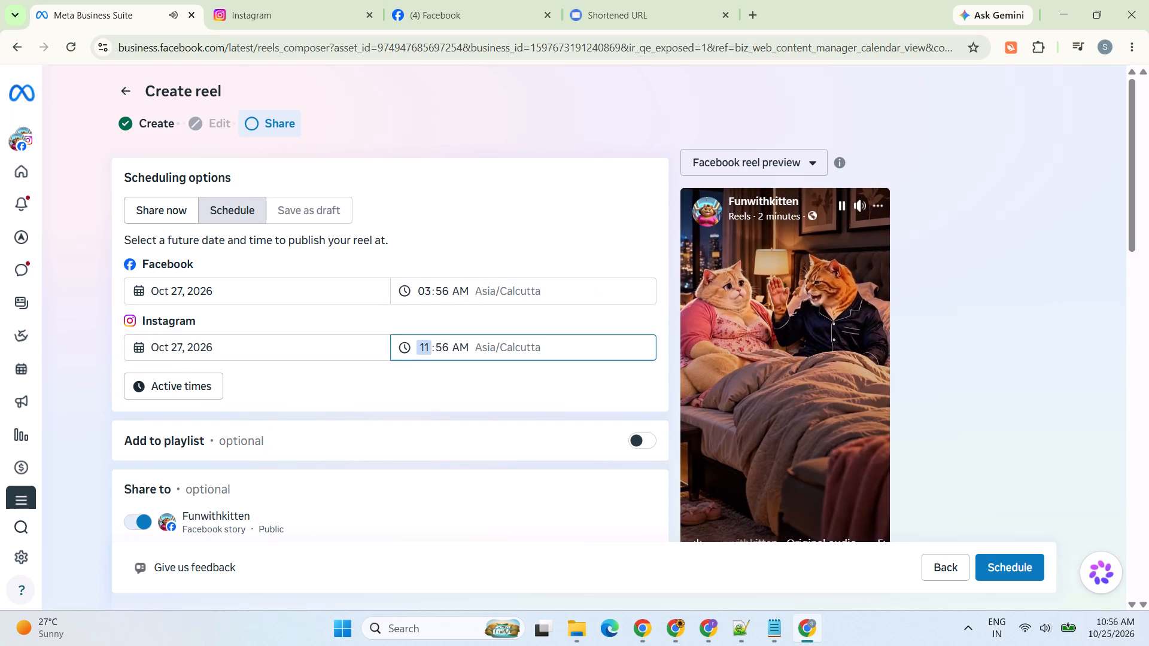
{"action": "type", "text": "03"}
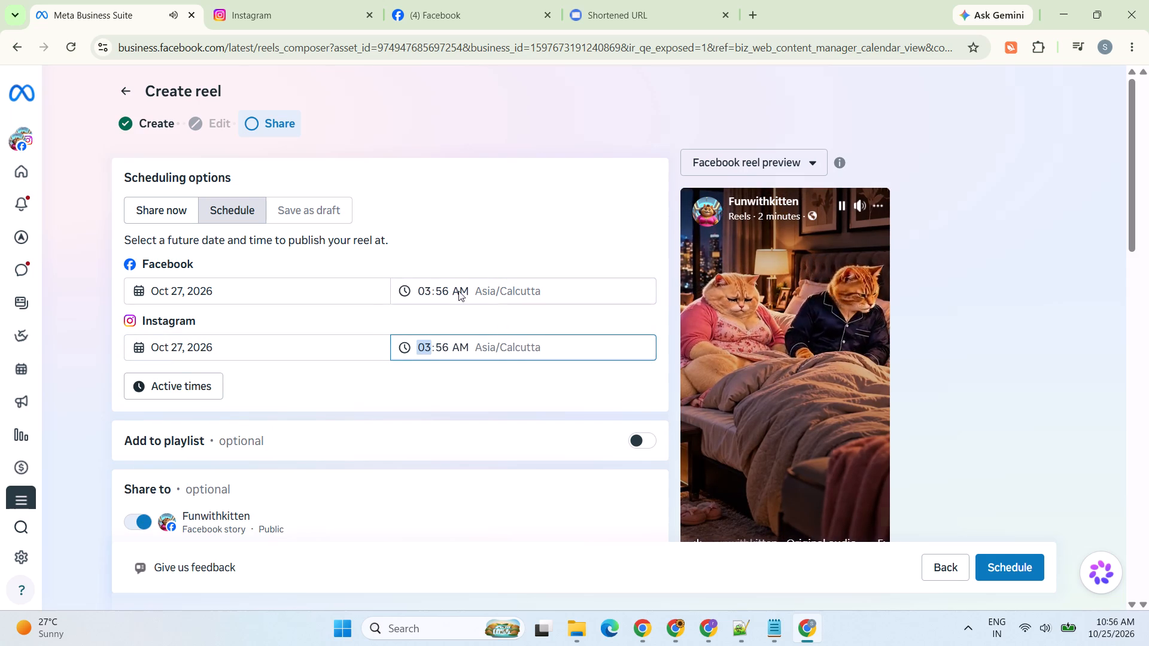
{"action": "left_click", "coordinate": [454, 287]}
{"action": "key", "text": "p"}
{"action": "left_click", "coordinate": [470, 340]}
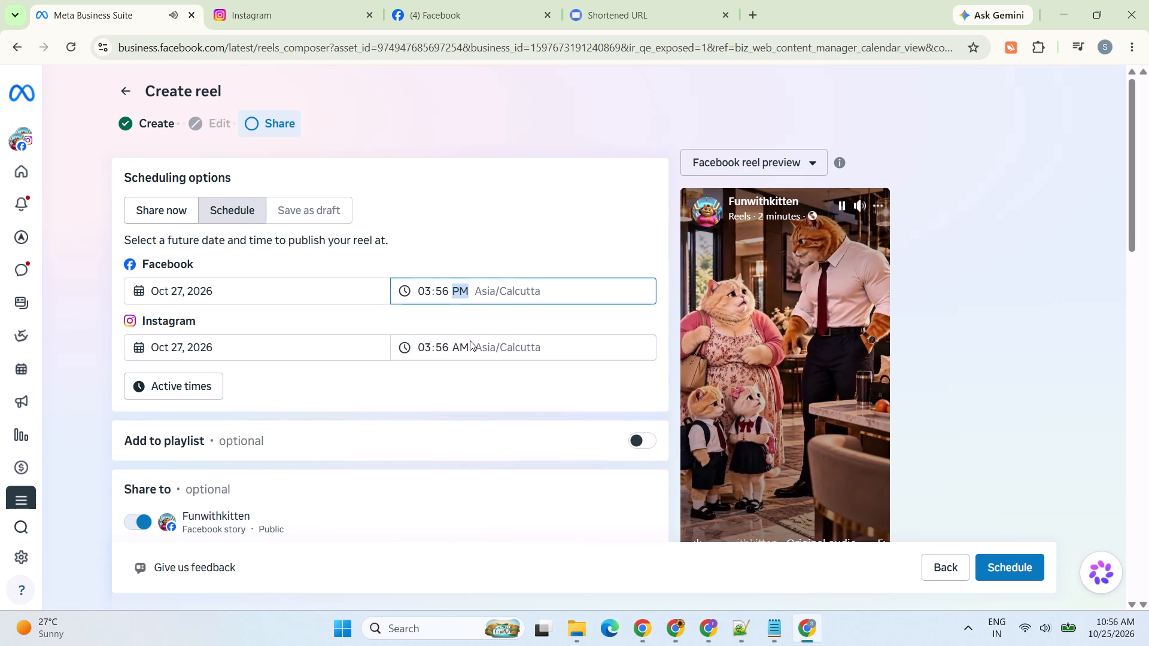
{"action": "left_click", "coordinate": [461, 346]}
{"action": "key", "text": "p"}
{"action": "left_click", "coordinate": [482, 406]}
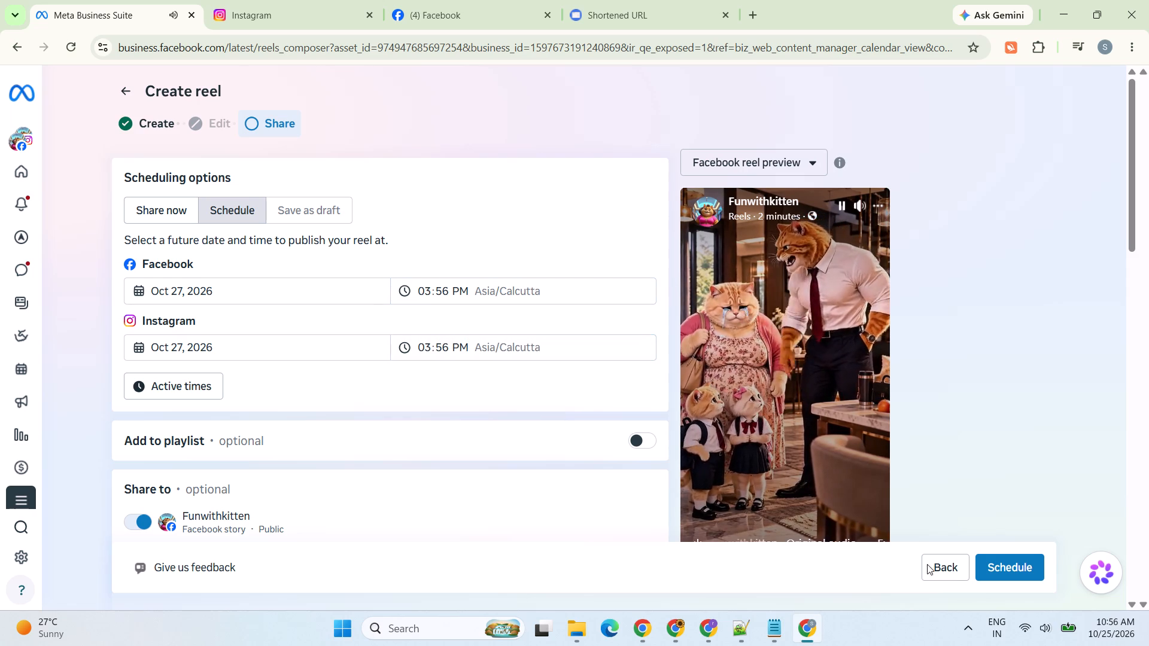
{"action": "left_click", "coordinate": [1023, 570]}
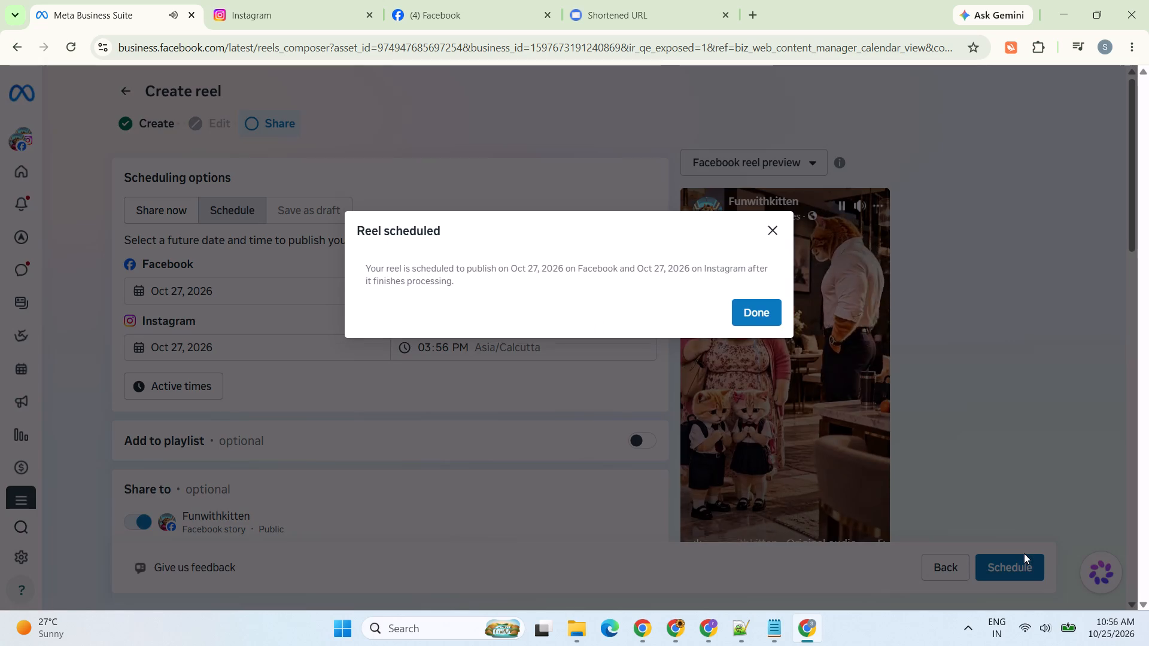
{"action": "left_click", "coordinate": [764, 311]}
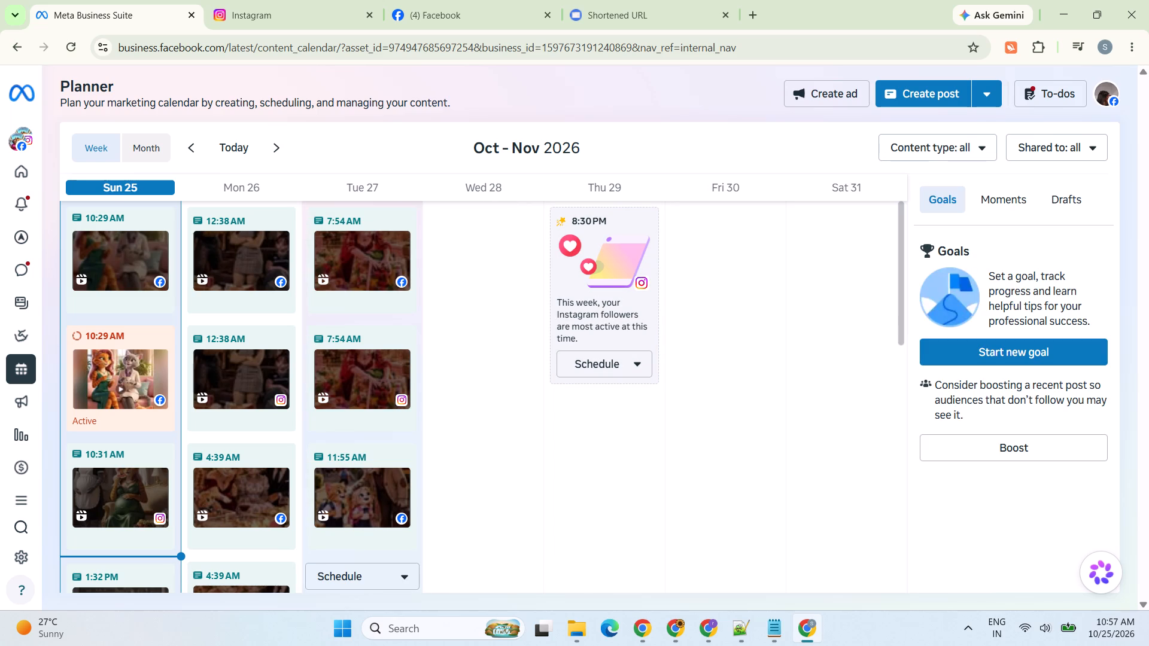
Switch back to the browser window with the Pawtales TikTok video.
{"action": "left_click", "coordinate": [642, 632]}
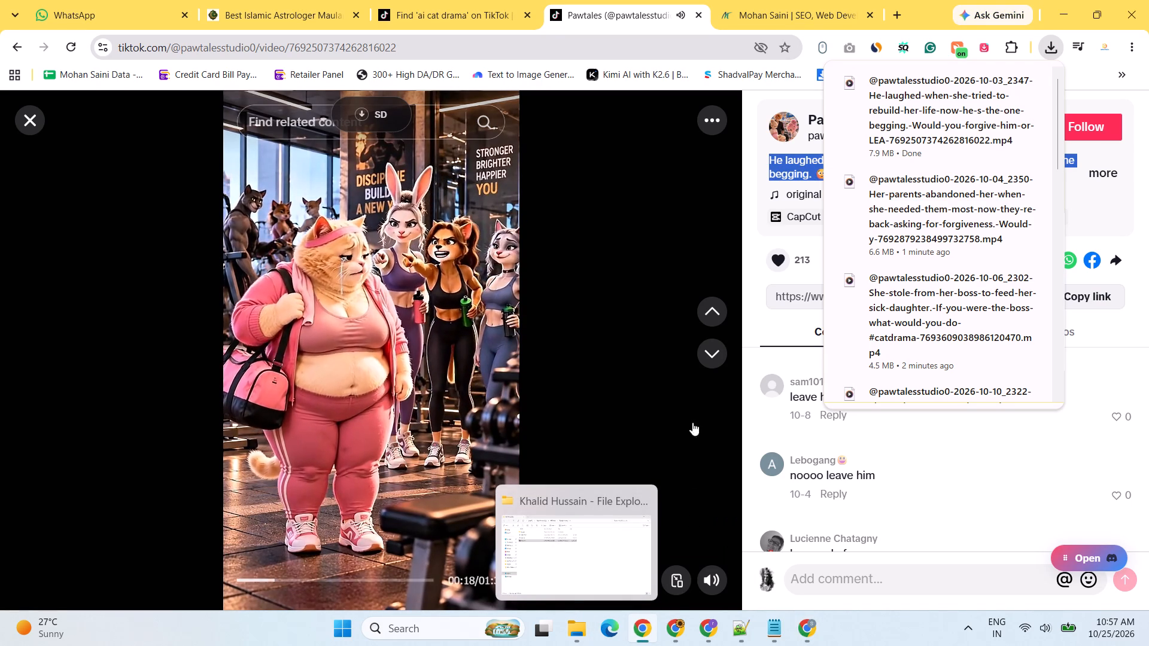
Go to the 10-2 Pawtales video on TikTok and save it as an MP4 in Downloads under the suggested file name.
{"action": "left_click", "coordinate": [713, 352]}
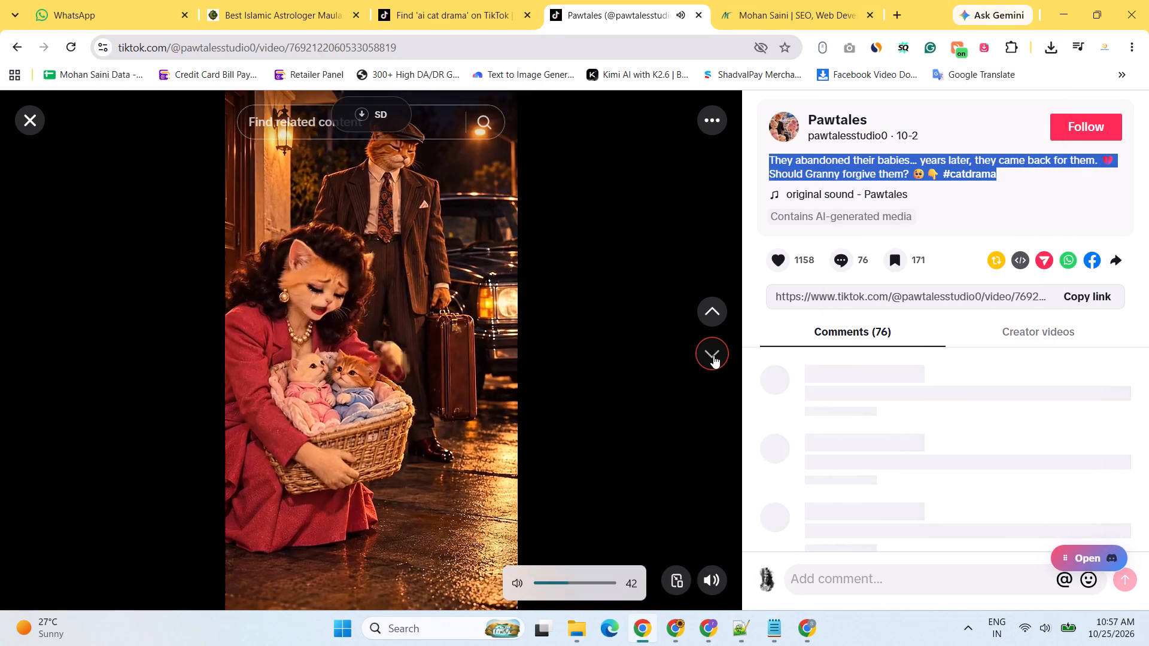
{"action": "left_click", "coordinate": [369, 115]}
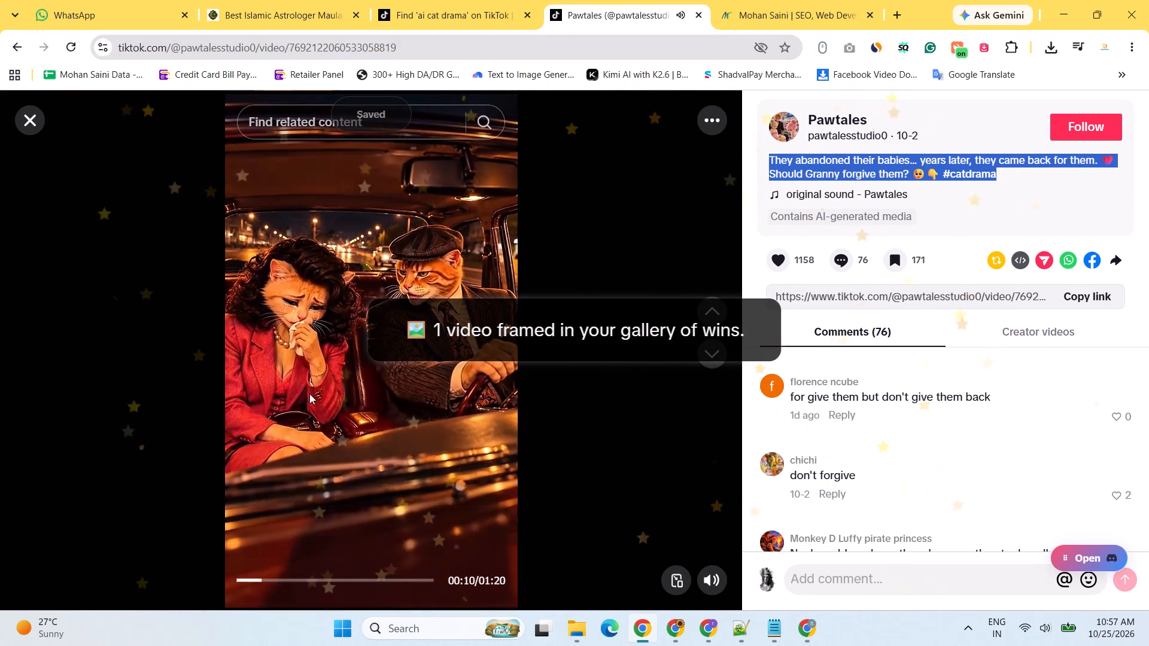
{"action": "left_click", "coordinate": [954, 580]}
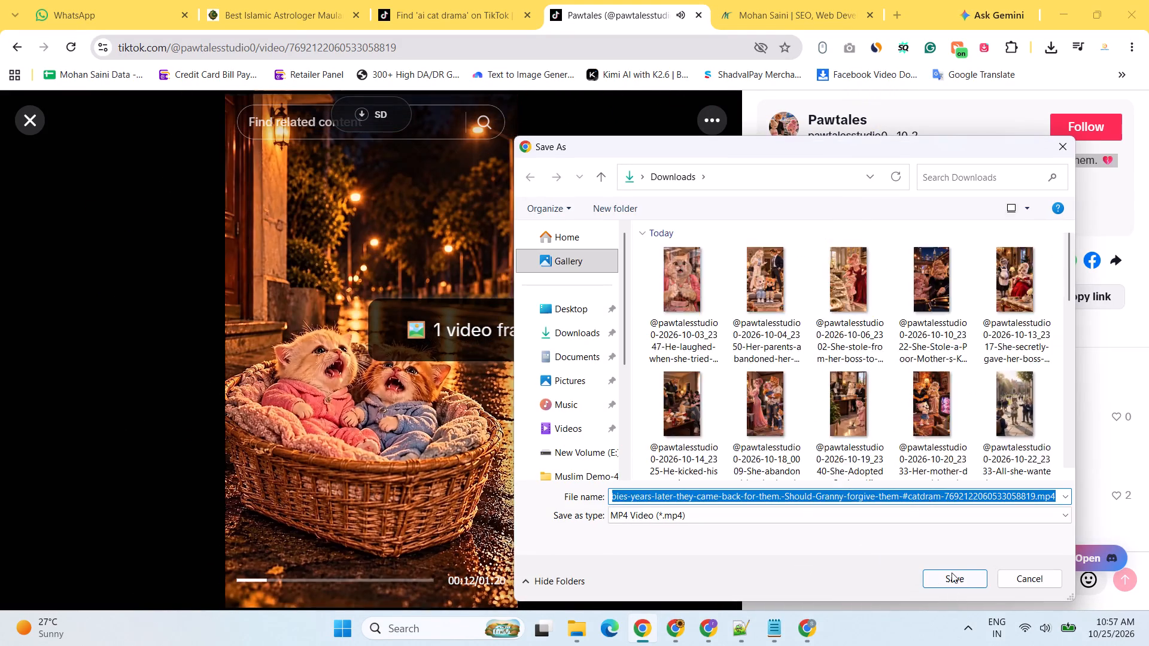
Copy the full caption of the 10-2 video, "They abandoned their babies... years later, they came back for them".
{"action": "right_click", "coordinate": [826, 164]}
{"action": "left_click", "coordinate": [807, 182]}
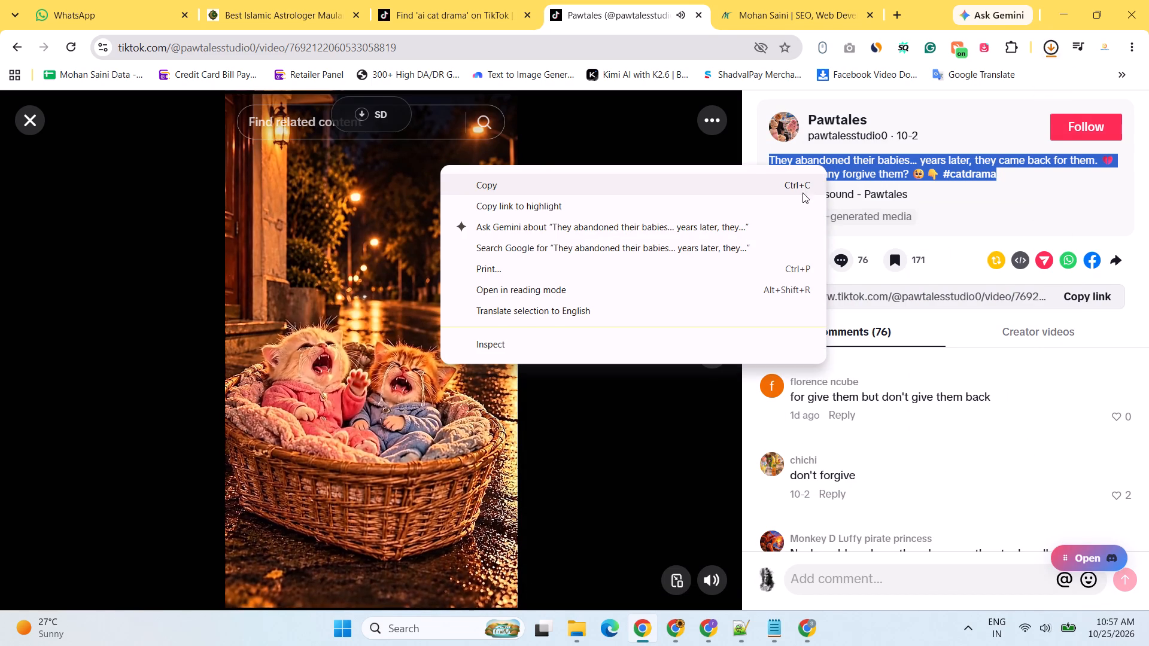
{"action": "left_click", "coordinate": [779, 184]}
{"action": "triple_click", "coordinate": [822, 166]}
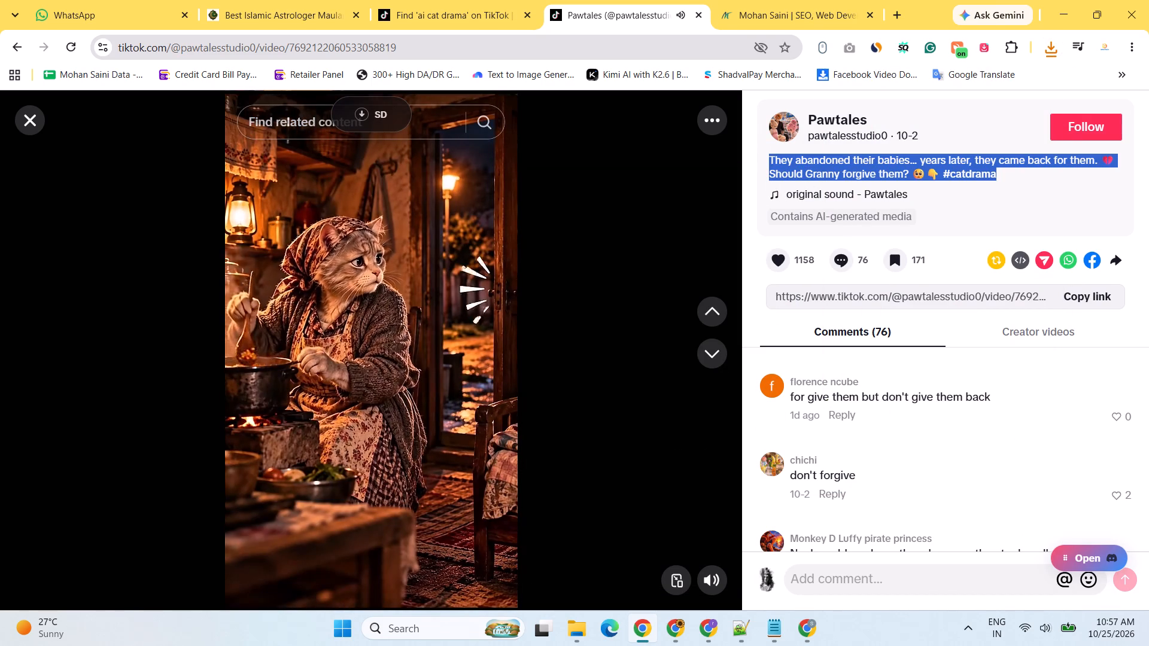
{"action": "right_click", "coordinate": [809, 165]}
{"action": "left_click", "coordinate": [710, 183]}
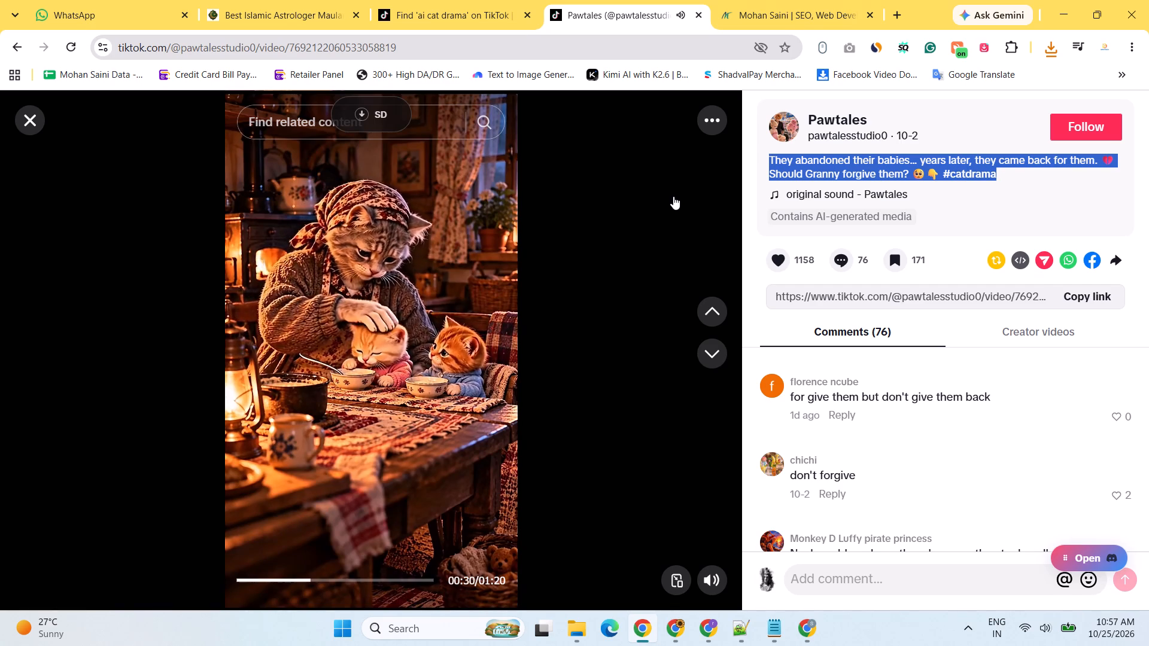
Switch to Meta Business Suite, create a new reel from the planner and start adding its video.
{"action": "left_click", "coordinate": [810, 630]}
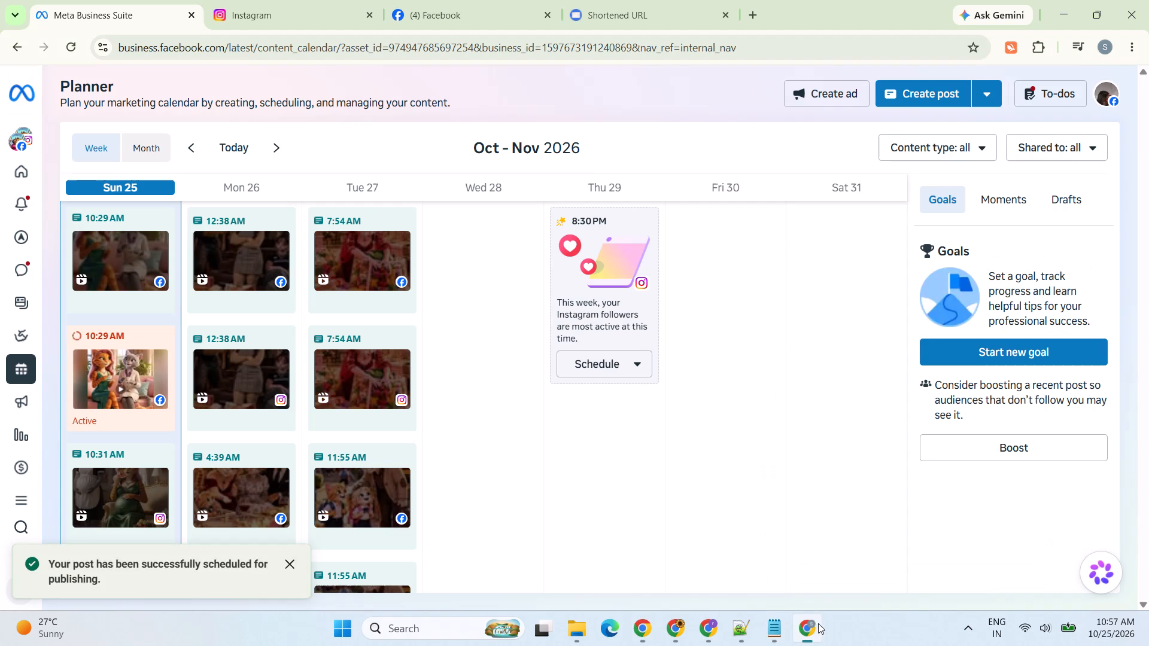
{"action": "left_click", "coordinate": [973, 98]}
{"action": "left_click", "coordinate": [927, 160]}
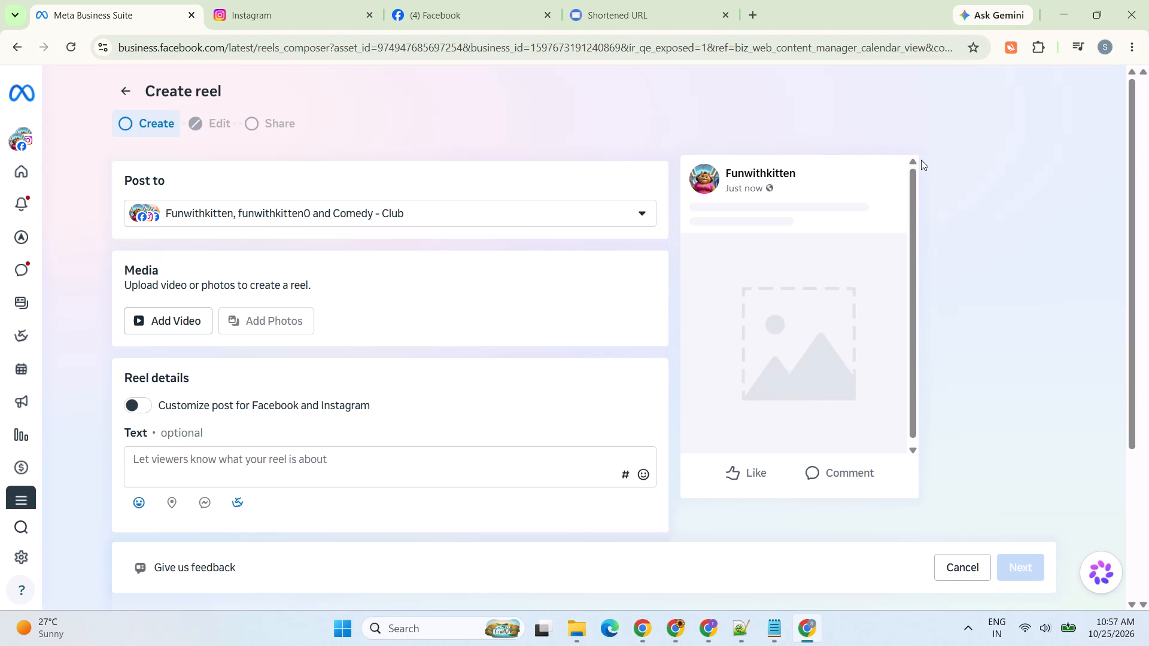
{"action": "left_click", "coordinate": [196, 316]}
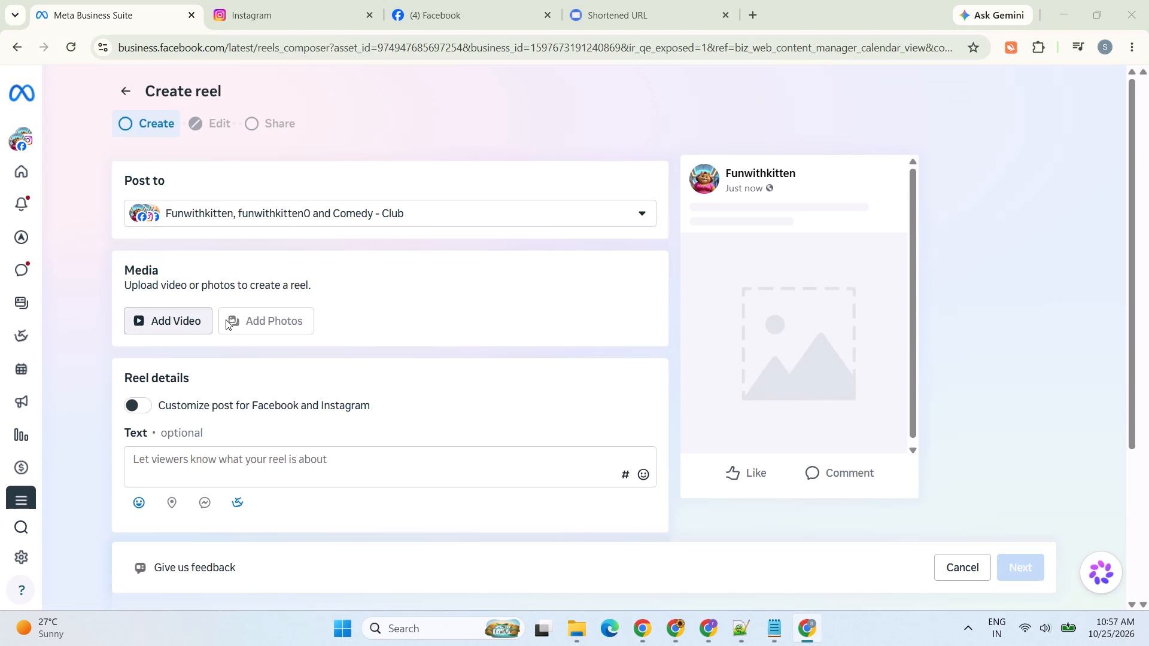
Load the downloaded 10-02 Pawtales video, "They abandoned their babies", into the reel.
{"action": "left_click", "coordinate": [717, 270]}
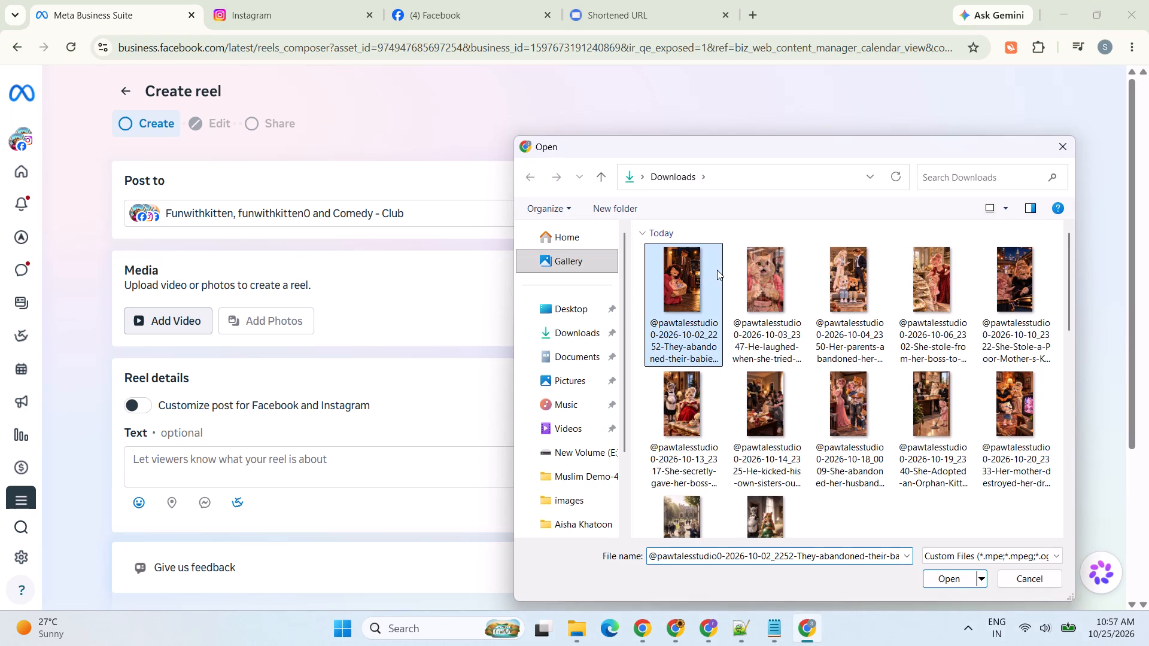
{"action": "left_click", "coordinate": [717, 270]}
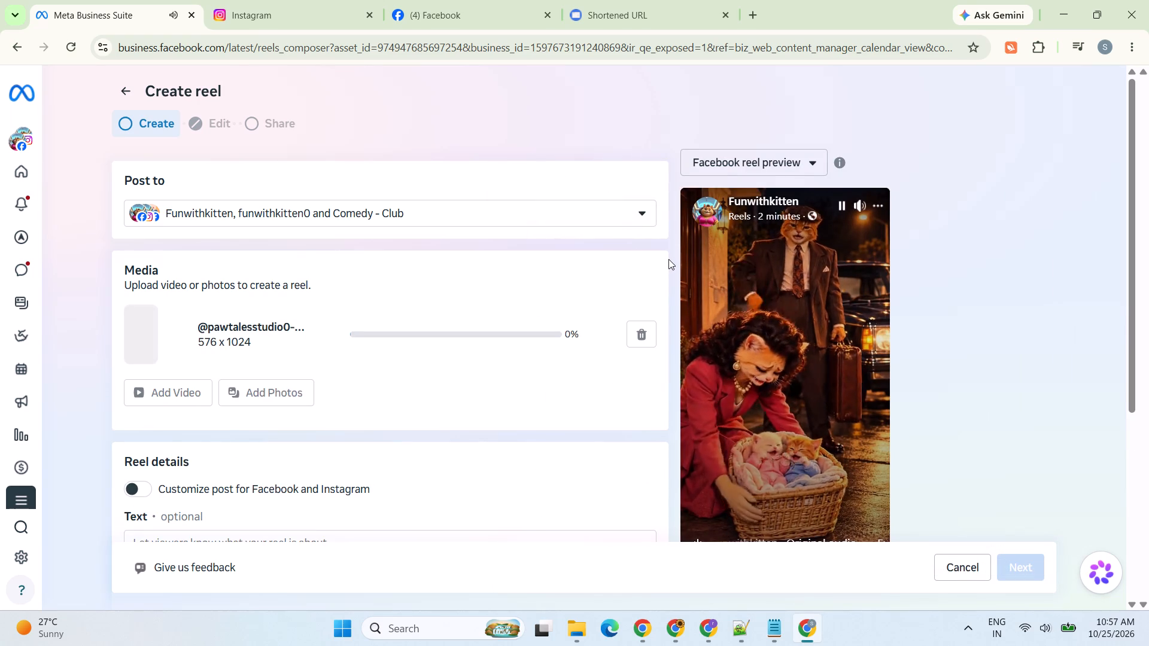
{"action": "scroll", "coordinate": [229, 459], "scroll_direction": "down", "scroll_amount": 2}
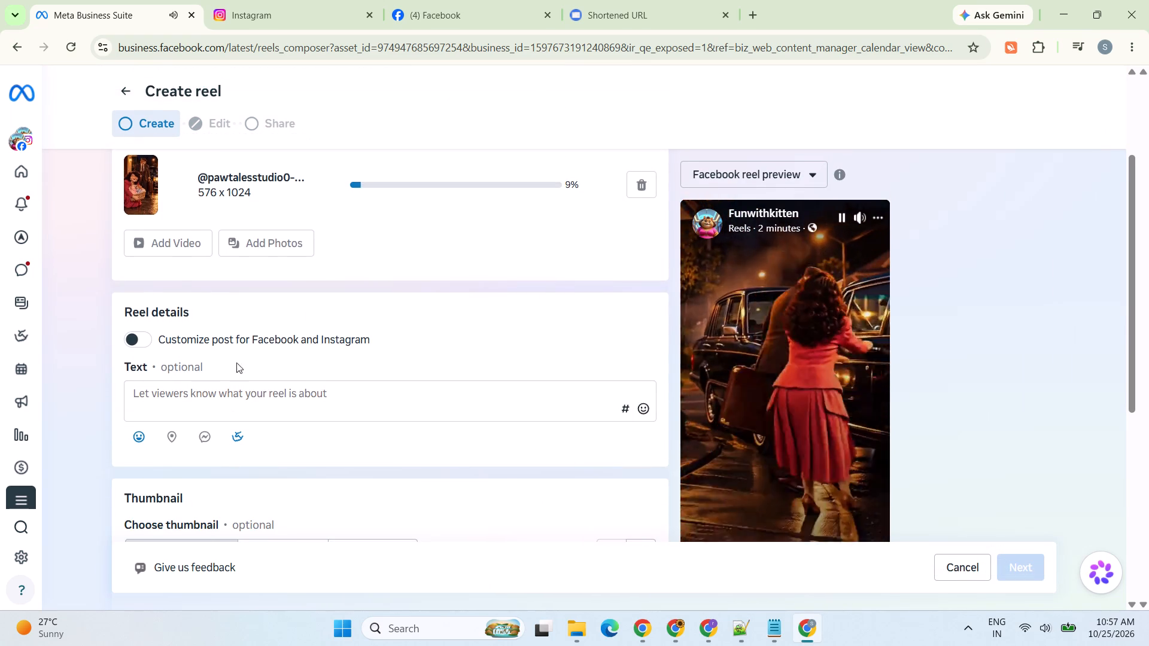
{"action": "left_click", "coordinate": [203, 406]}
{"action": "key", "text": "ctrl+v"}
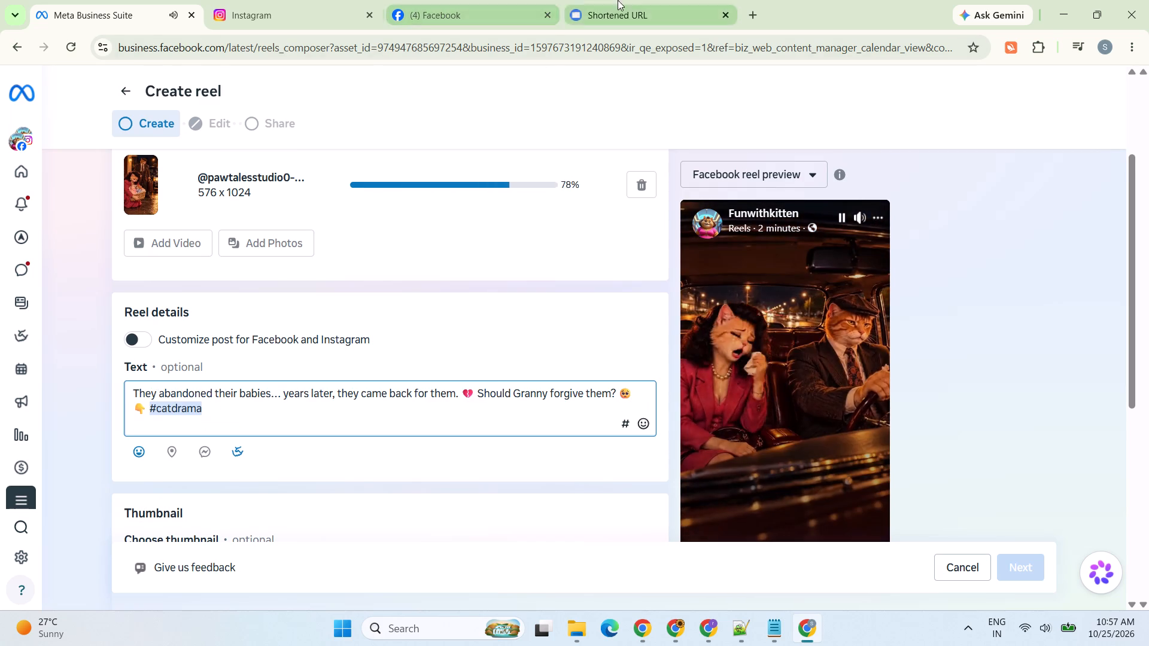
{"action": "left_click", "coordinate": [618, 0]}
{"action": "left_click", "coordinate": [702, 335]}
{"action": "left_click", "coordinate": [320, 0]}
{"action": "left_click", "coordinate": [109, 0]}
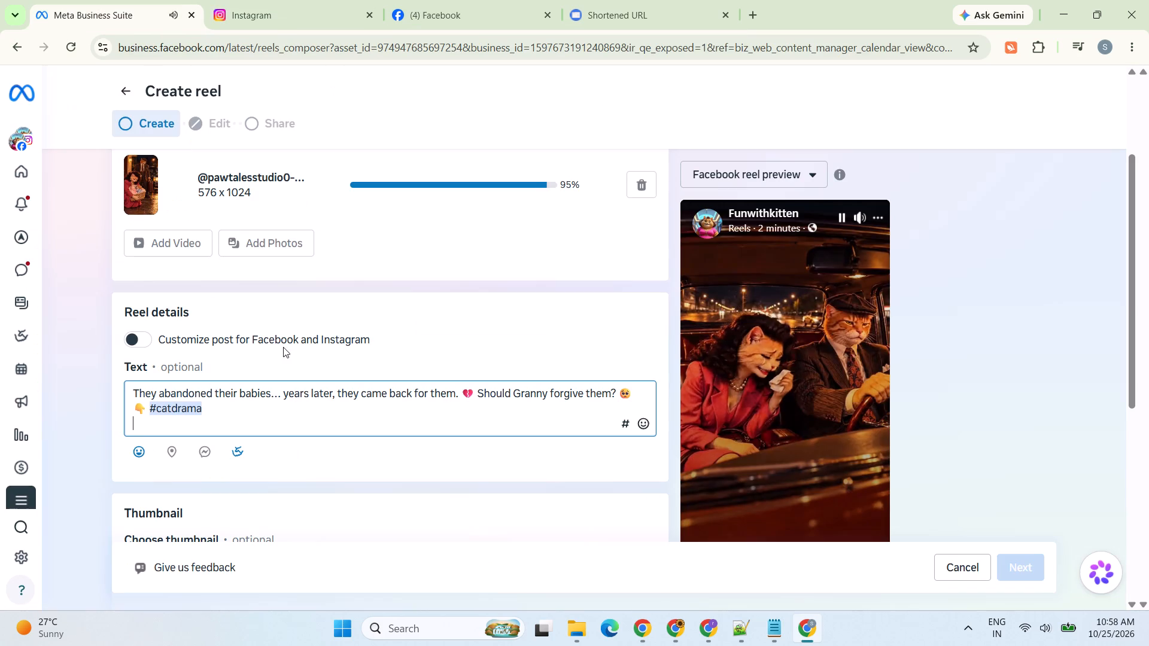
{"action": "key", "text": "ctrl+v"}
{"action": "left_click", "coordinate": [313, 0]}
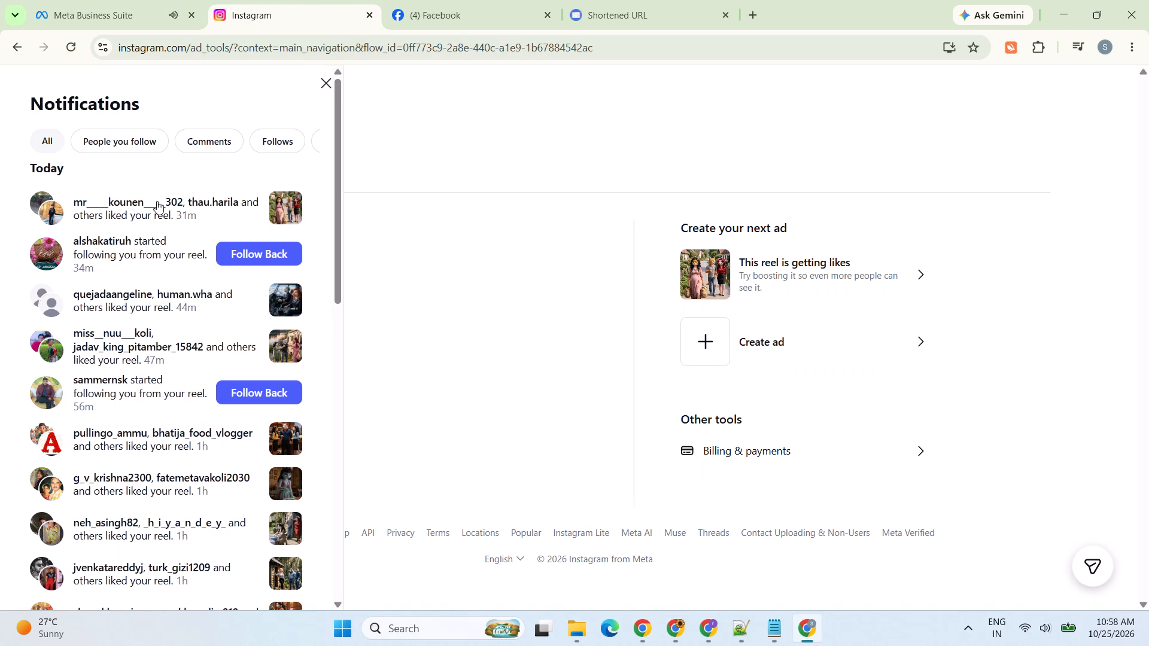
{"action": "left_click", "coordinate": [321, 81]}
{"action": "left_click", "coordinate": [36, 164]}
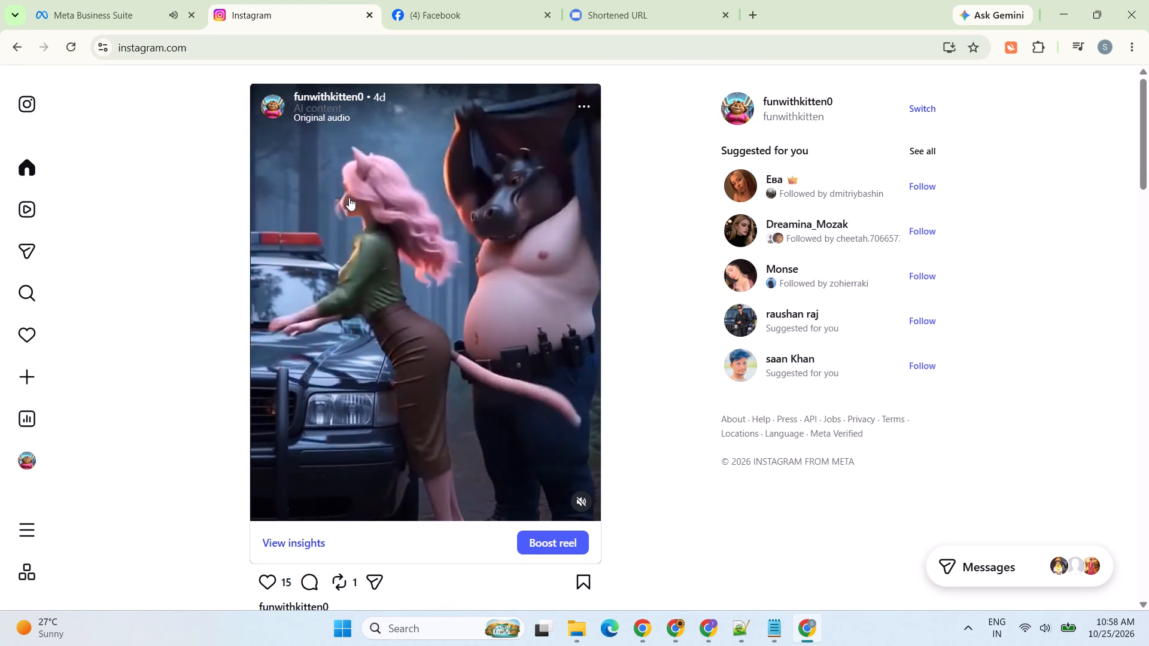
{"action": "left_click", "coordinate": [794, 99]}
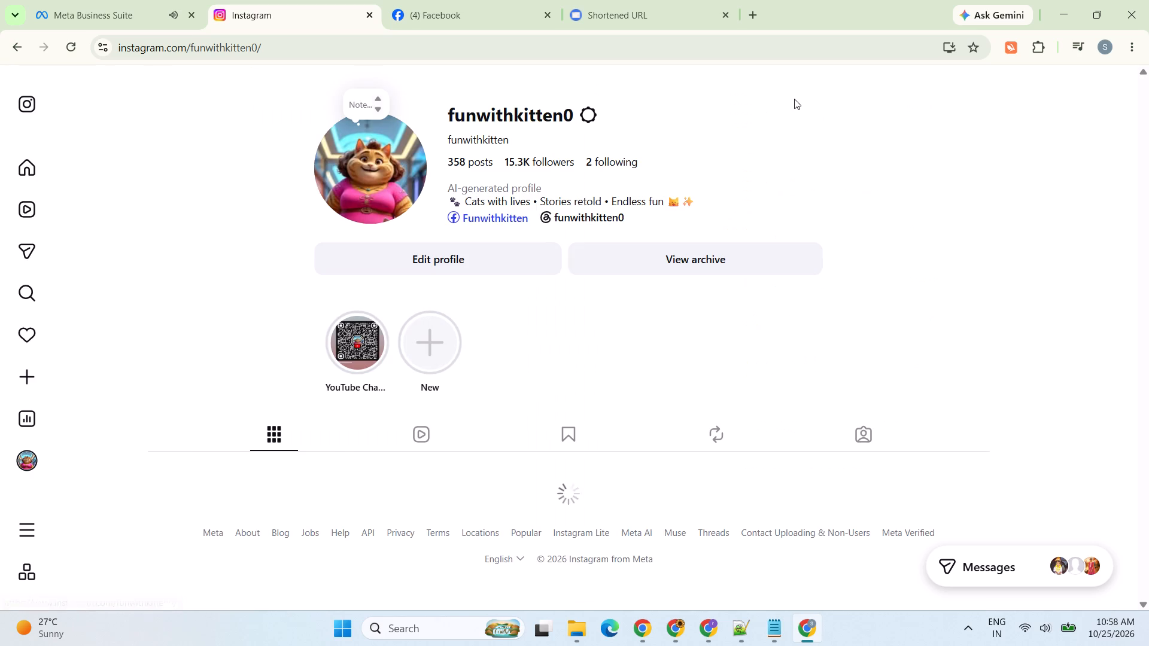
{"action": "scroll", "coordinate": [582, 264], "scroll_direction": "down", "scroll_amount": 3}
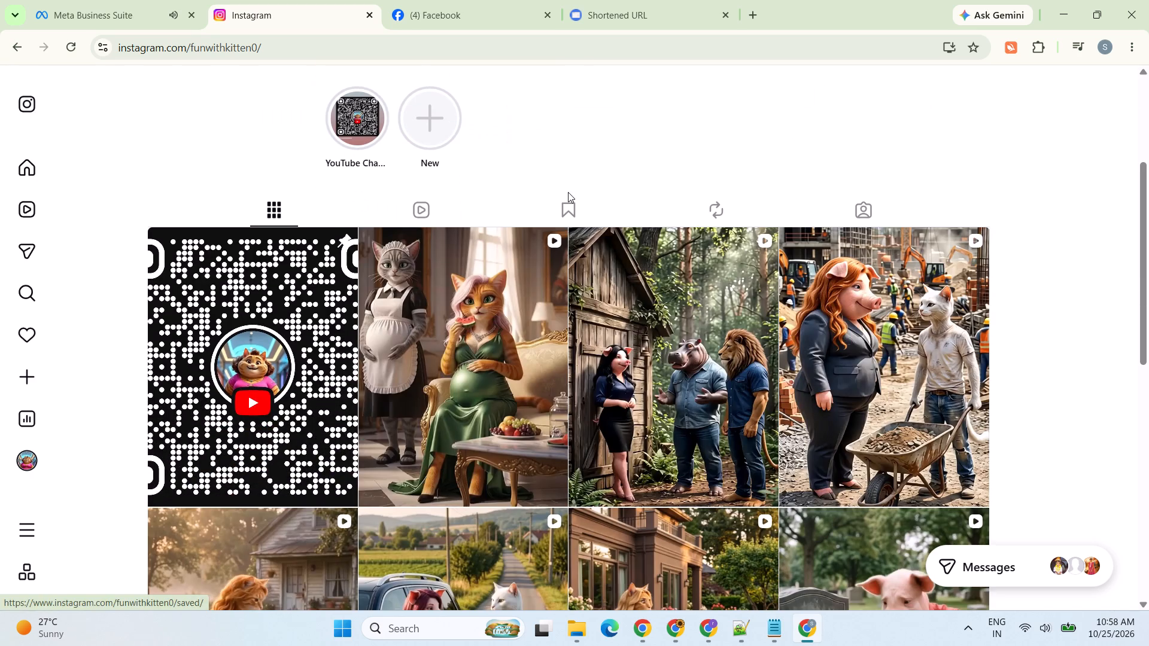
{"action": "left_click", "coordinate": [423, 211]}
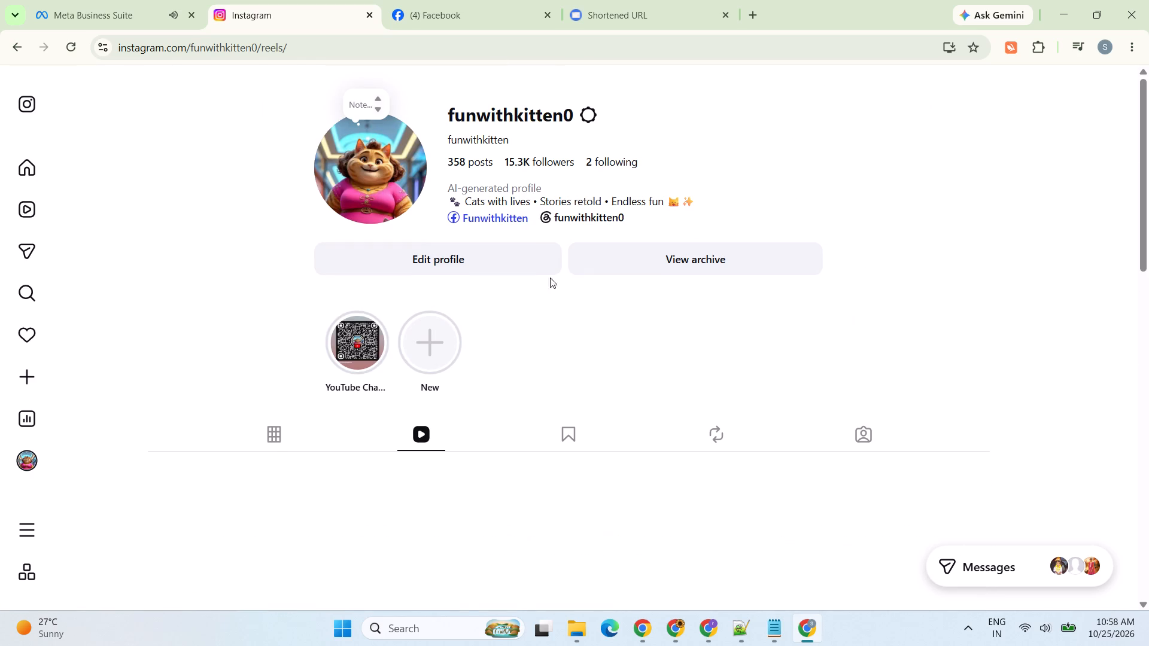
{"action": "scroll", "coordinate": [543, 247], "scroll_direction": "down", "scroll_amount": 2}
{"action": "scroll", "coordinate": [310, 381], "scroll_direction": "down", "scroll_amount": 3}
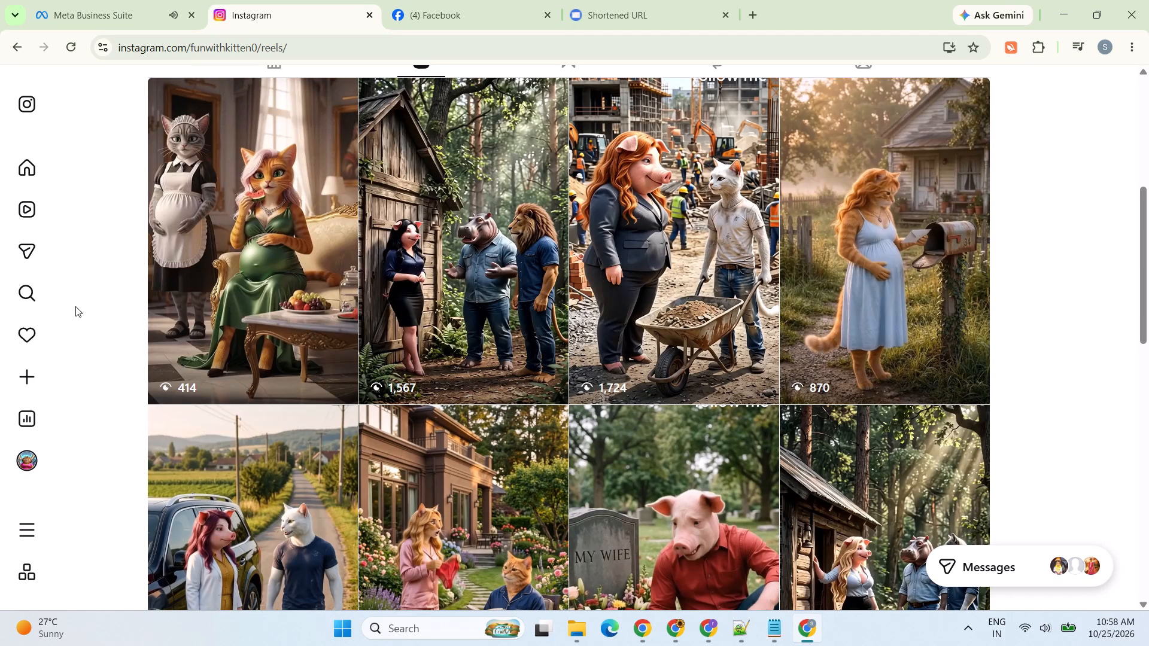
Return to Meta Business Suite, continue to the sharing stage and schedule the reel for Oct 28, 2026 on both Facebook and Instagram.
{"action": "left_click", "coordinate": [137, 0]}
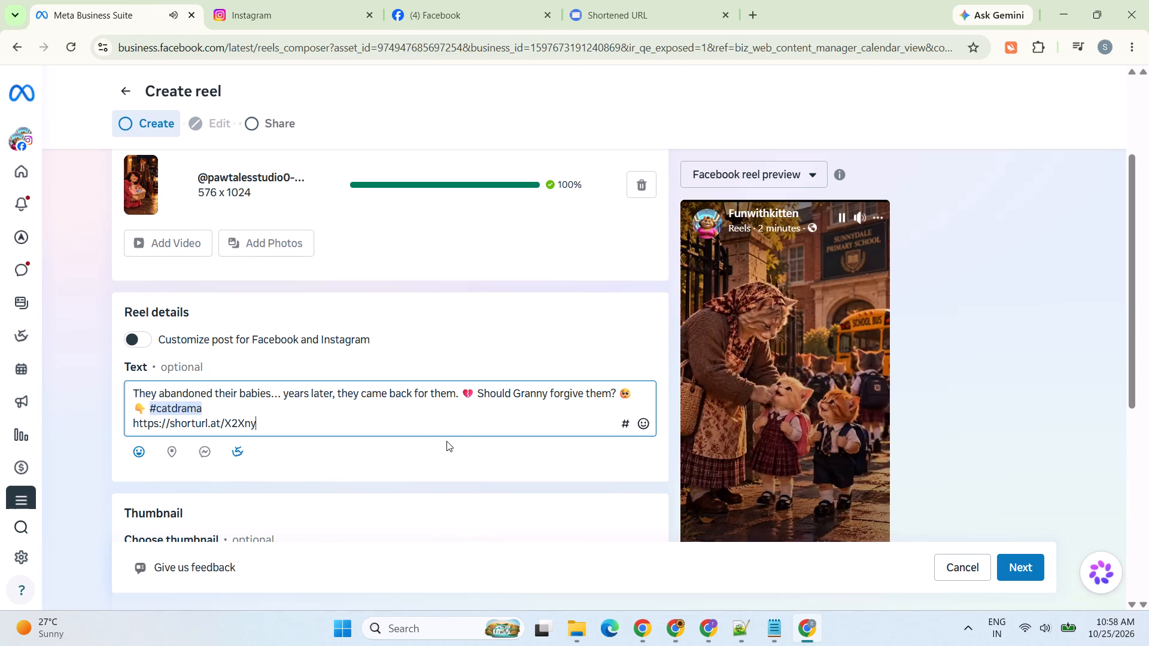
{"action": "scroll", "coordinate": [443, 430], "scroll_direction": "down", "scroll_amount": 5}
{"action": "left_click", "coordinate": [1028, 571]}
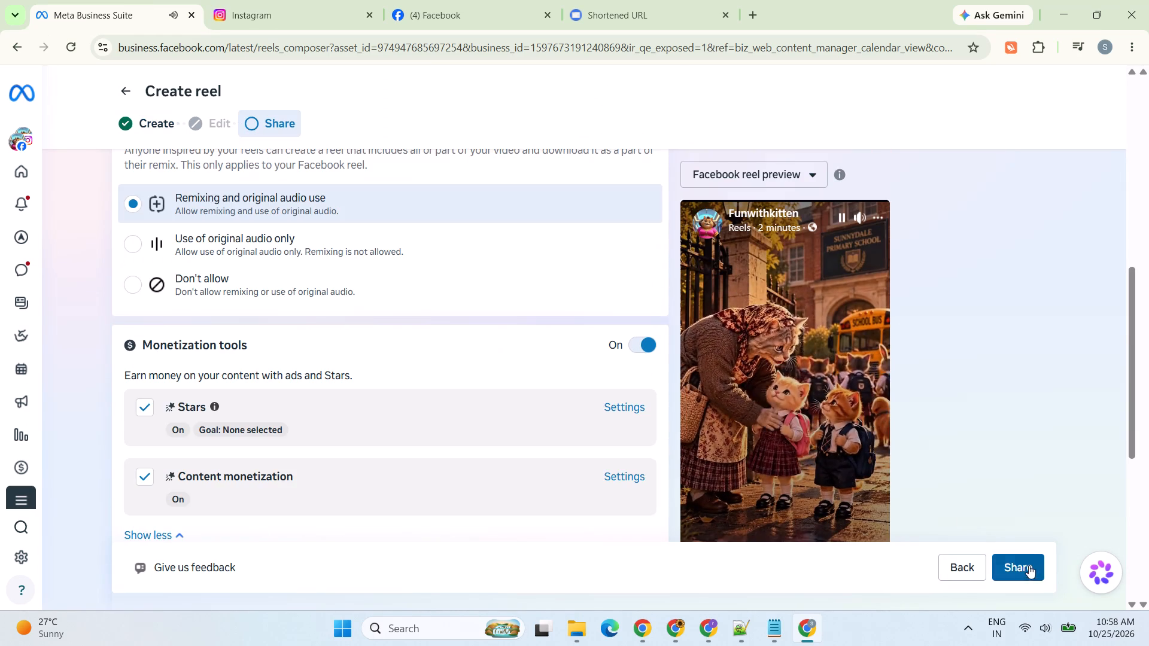
{"action": "scroll", "coordinate": [275, 214], "scroll_direction": "up", "scroll_amount": 7}
{"action": "scroll", "coordinate": [263, 216], "scroll_direction": "down", "scroll_amount": 1}
{"action": "scroll", "coordinate": [266, 217], "scroll_direction": "up", "scroll_amount": 1}
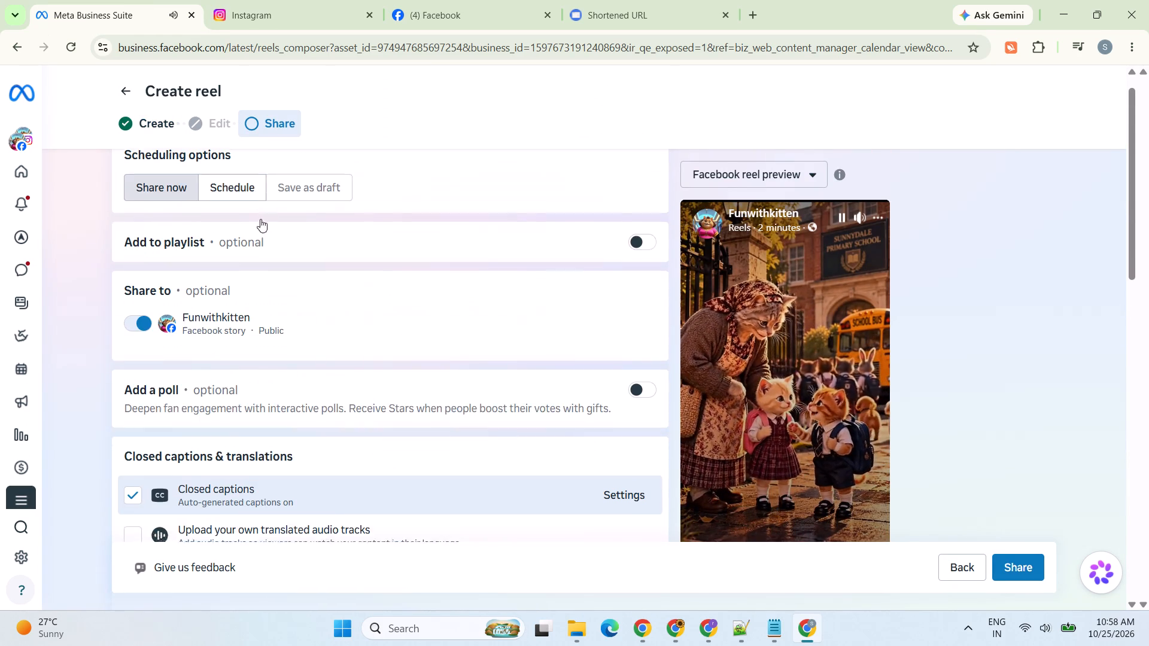
{"action": "left_click", "coordinate": [228, 199]}
{"action": "left_click", "coordinate": [177, 291]}
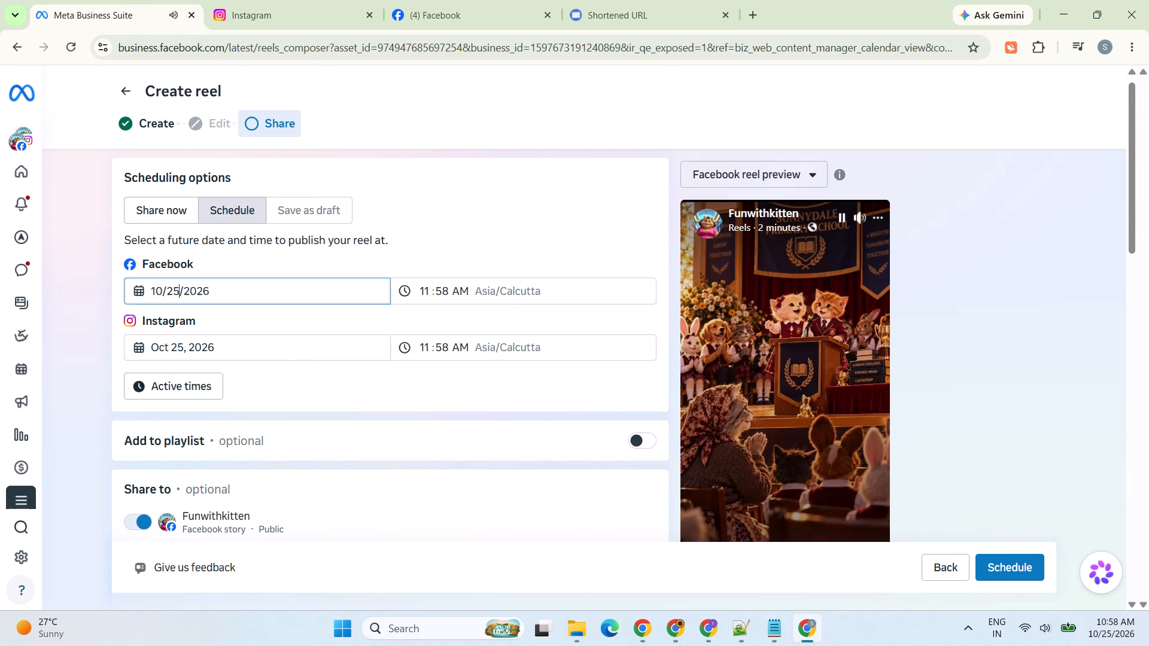
{"action": "left_click", "coordinate": [212, 459]}
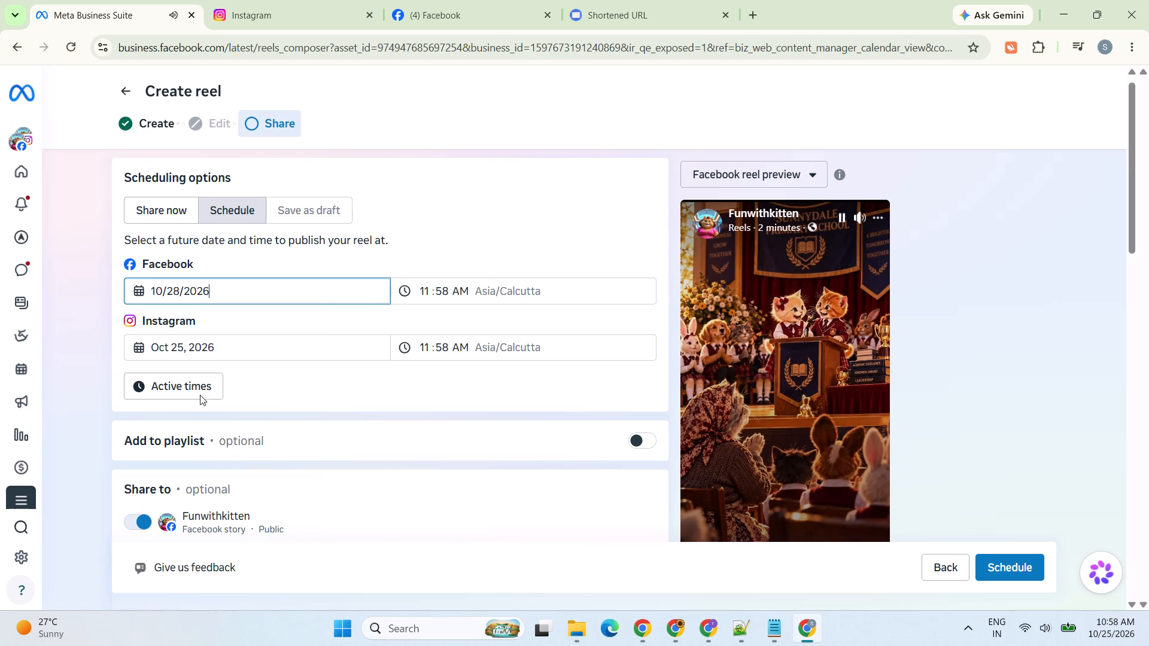
{"action": "left_click", "coordinate": [175, 345]}
{"action": "left_click", "coordinate": [214, 519]}
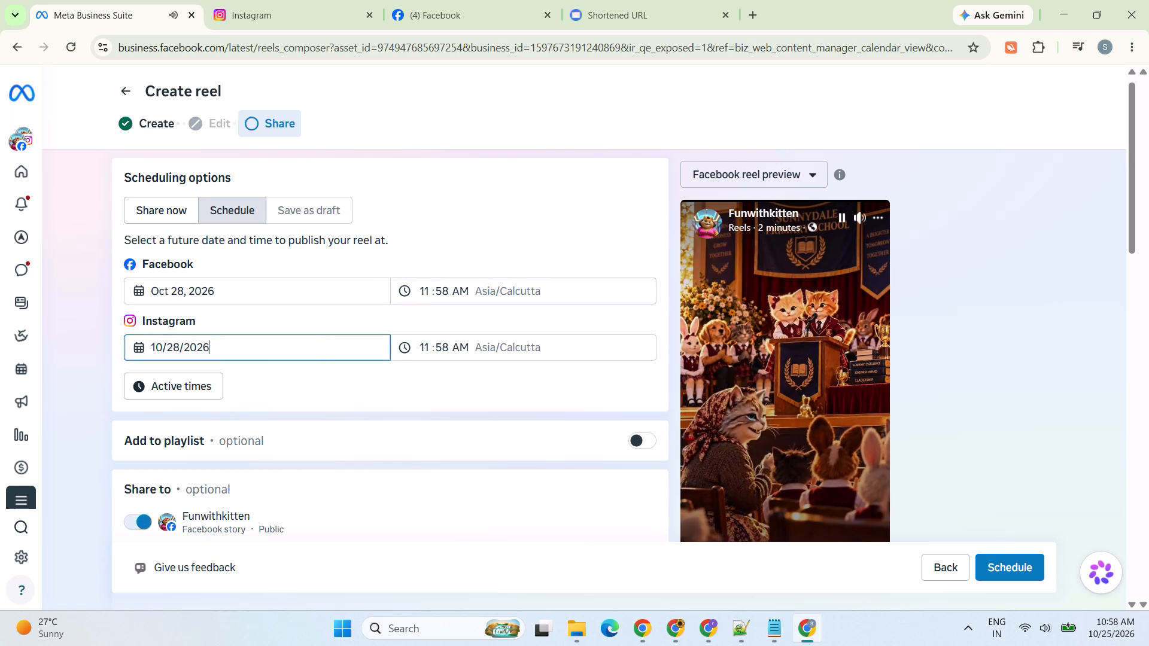
Set the Facebook and Instagram publish times to 07:58 AM, then schedule the reel and finish.
{"action": "left_click", "coordinate": [425, 292]}
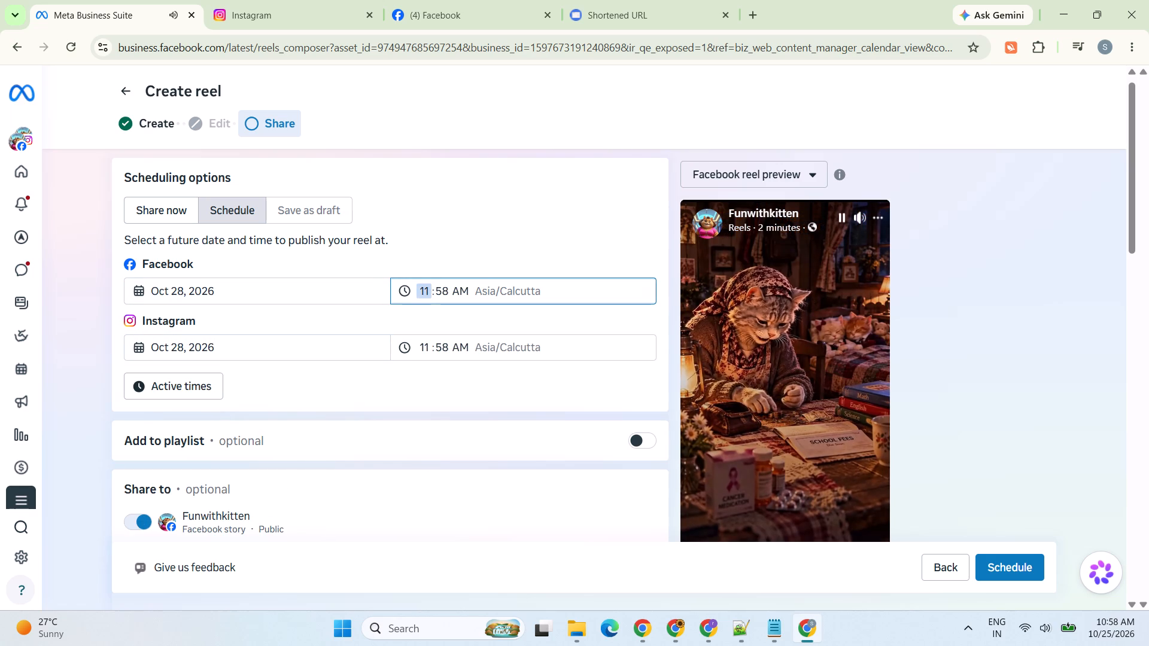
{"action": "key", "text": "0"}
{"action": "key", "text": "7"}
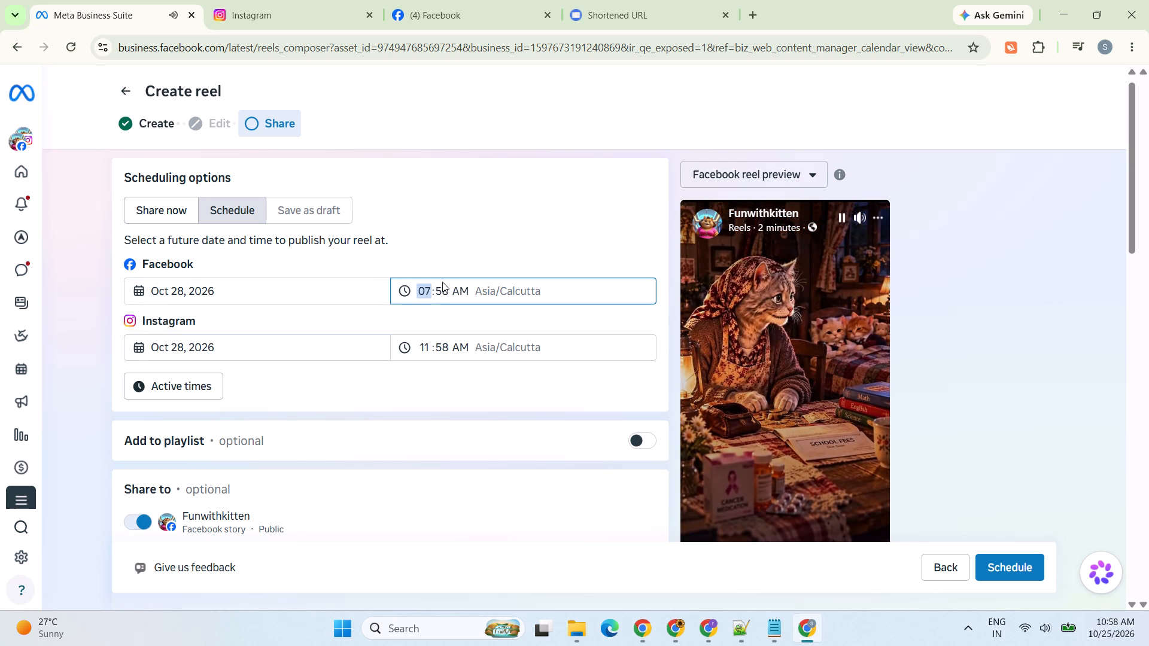
{"action": "left_click", "coordinate": [423, 351]}
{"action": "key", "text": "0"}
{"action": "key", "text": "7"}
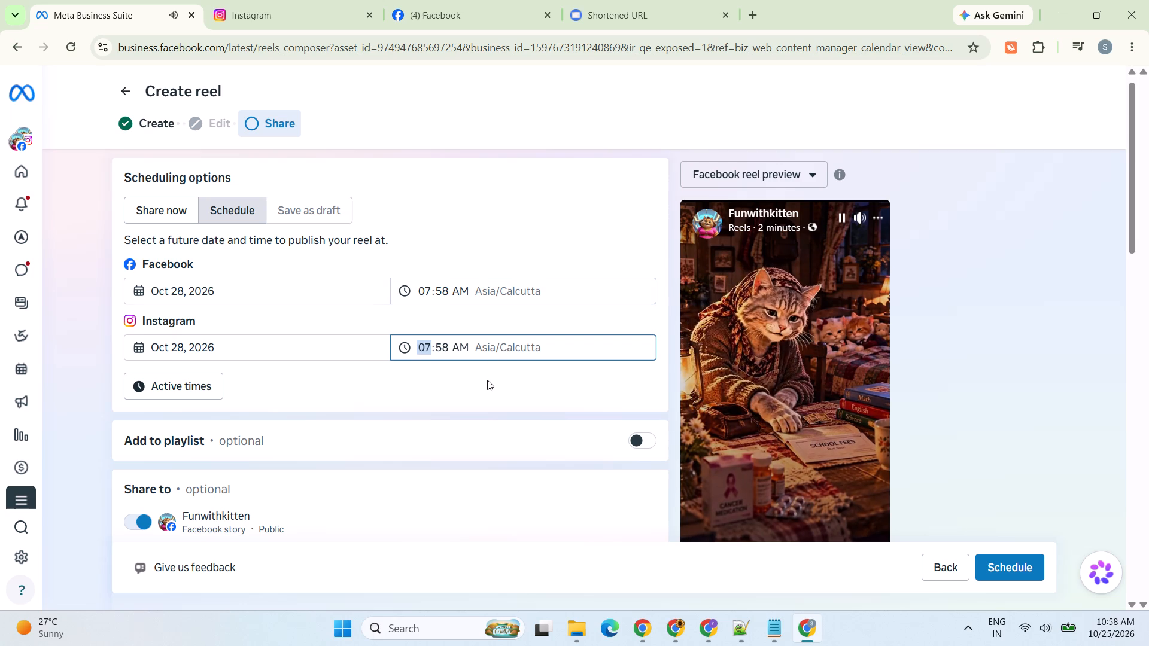
{"action": "left_click", "coordinate": [486, 382]}
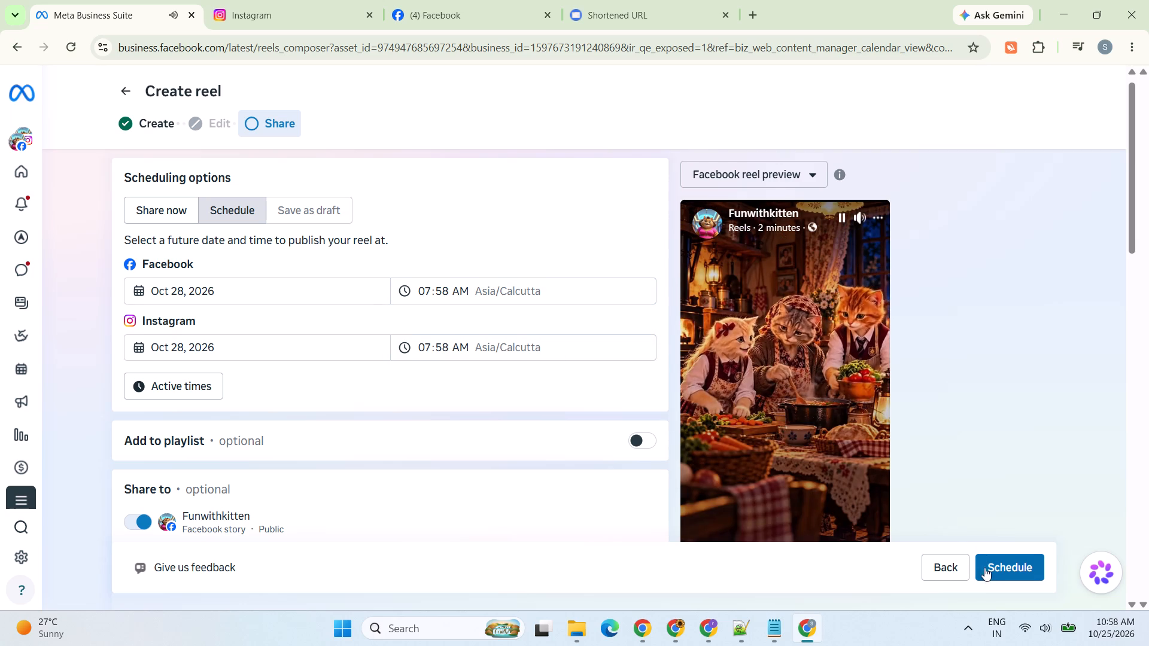
{"action": "left_click", "coordinate": [997, 566]}
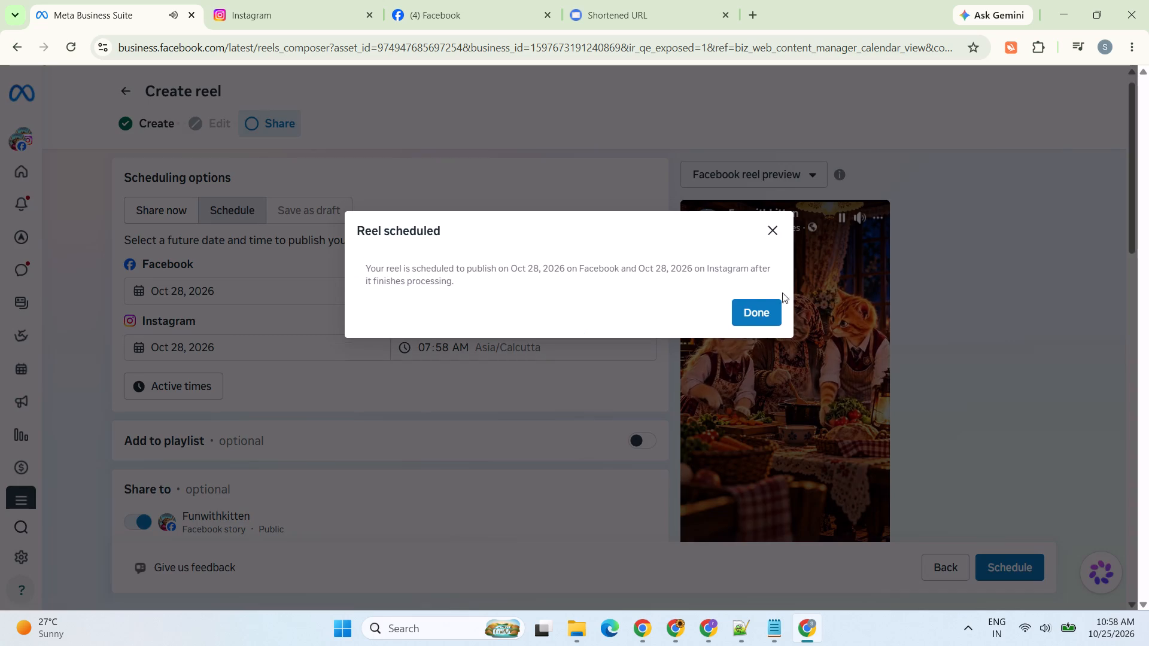
{"action": "left_click", "coordinate": [759, 304]}
Switch to TikTok, go to the 10-1 Pawtales video "Her only birthday wish was a cake" and start downloading it in SD.
{"action": "left_click", "coordinate": [646, 631]}
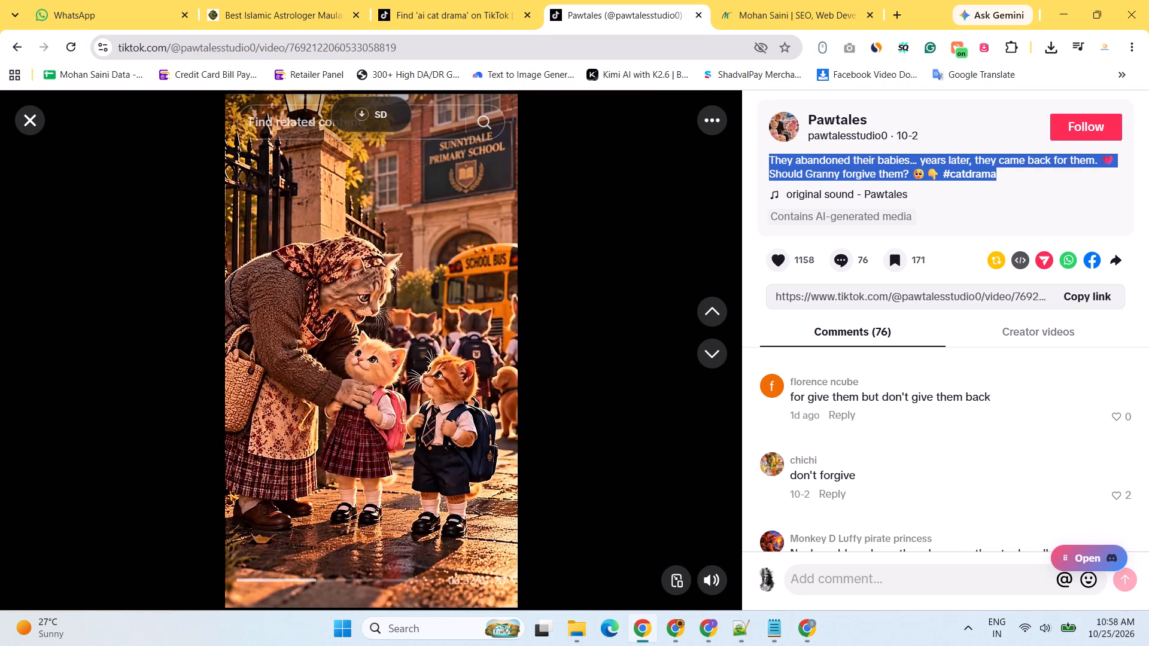
{"action": "left_click", "coordinate": [712, 350]}
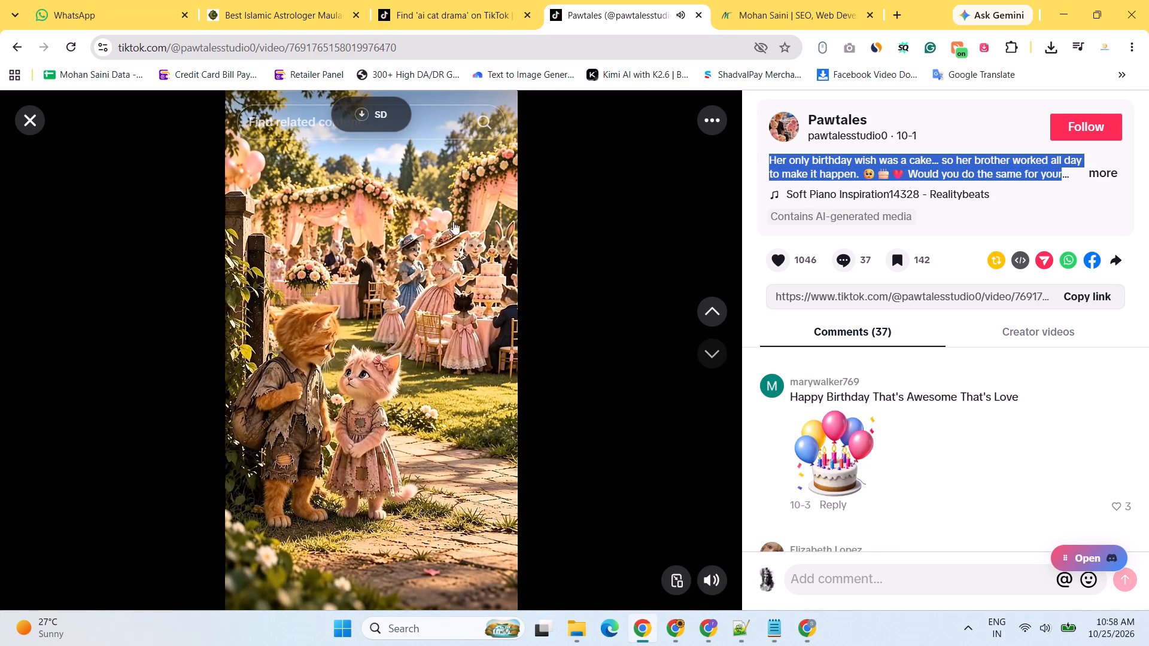
{"action": "left_click", "coordinate": [358, 115]}
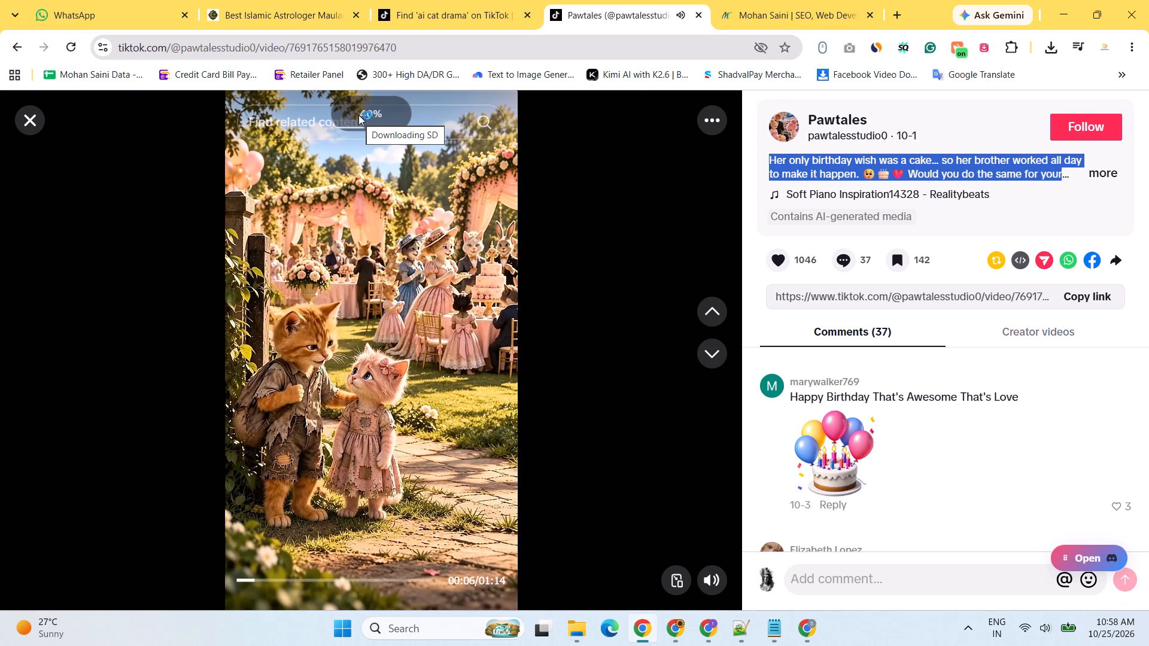
{"action": "right_click", "coordinate": [780, 162]}
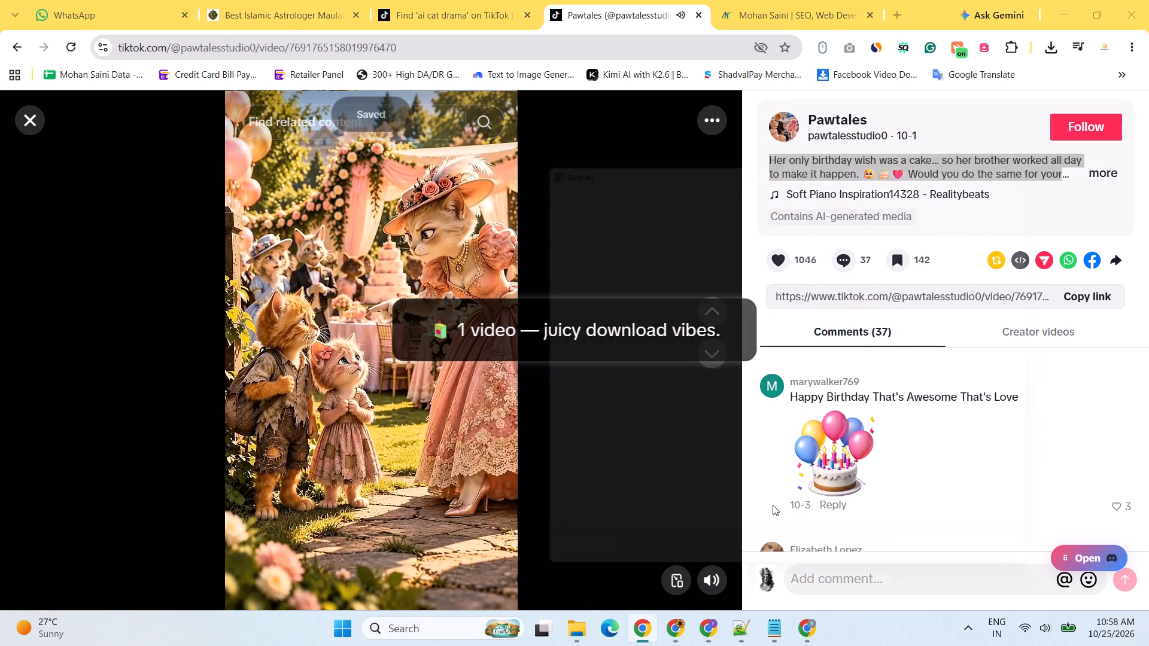
Save the 10-1 Pawtales video as an MP4 under the suggested file name.
{"action": "left_click", "coordinate": [951, 578]}
Copy the selected caption of the 10-1 video, "Her only birthday wish was a cake... so her brother worked all day".
{"action": "right_click", "coordinate": [837, 164]}
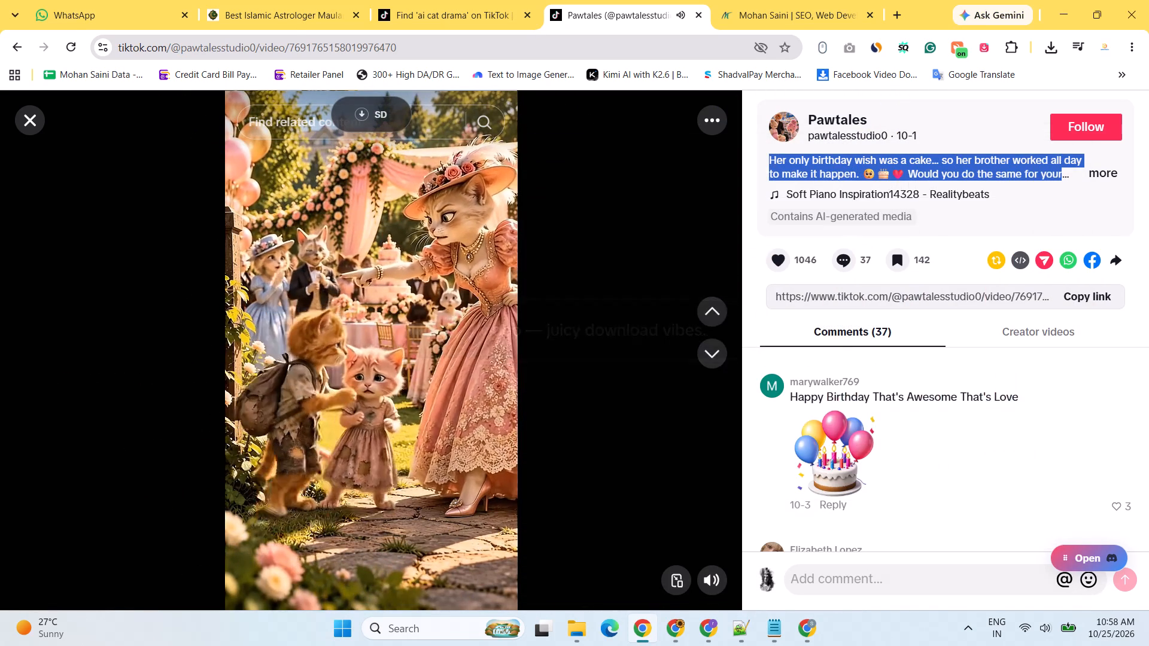
{"action": "left_click", "coordinate": [808, 182]}
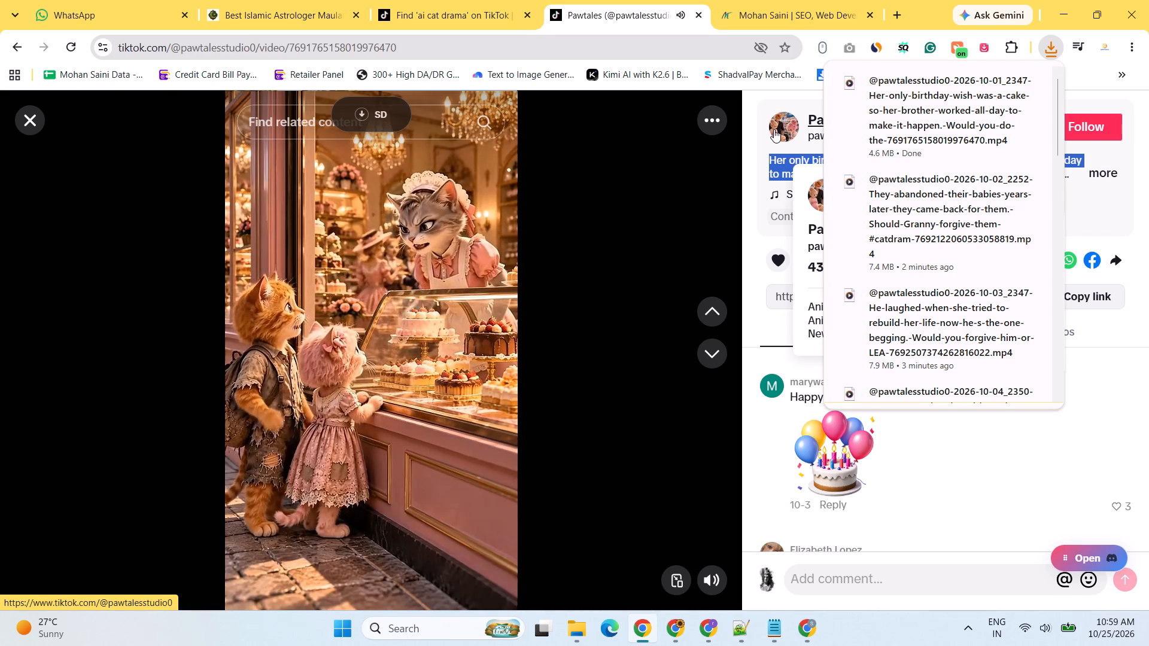
{"action": "right_click", "coordinate": [773, 164]}
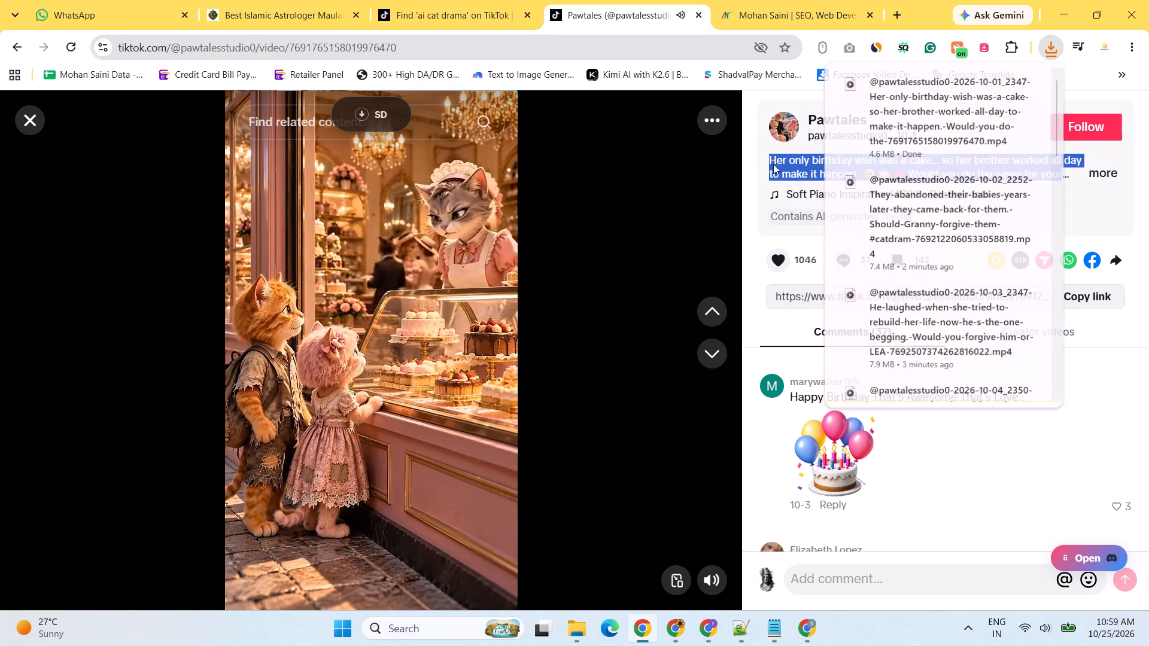
{"action": "left_click", "coordinate": [752, 182]}
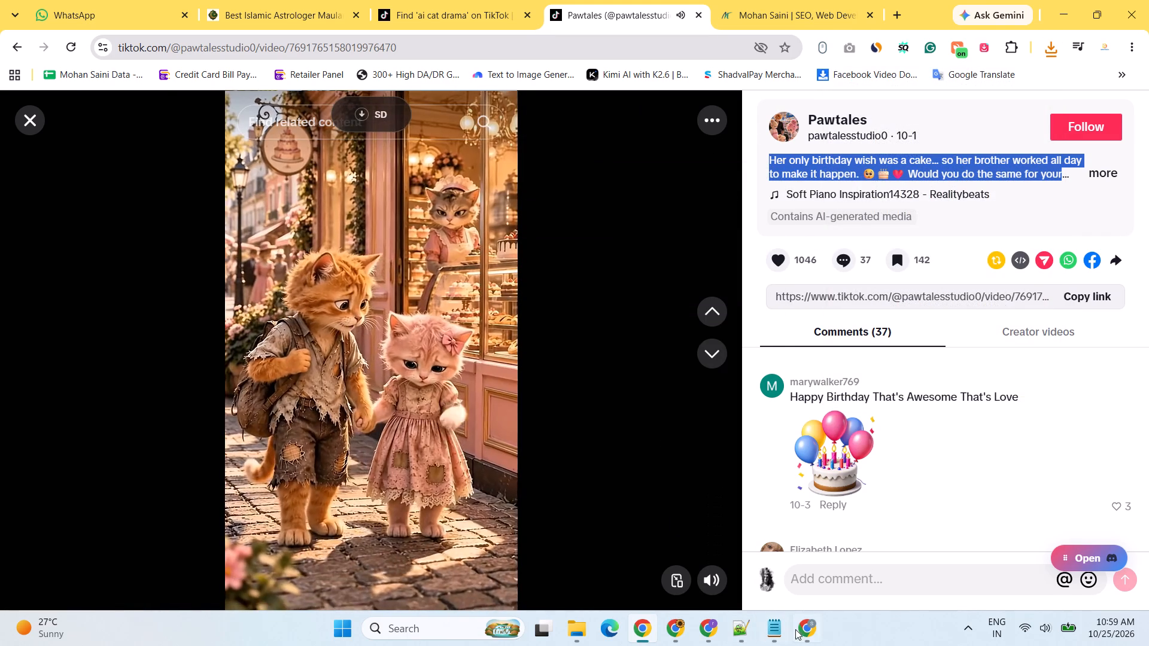
Switch to Meta Business Suite, create another reel from the planner and start adding its video.
{"action": "left_click", "coordinate": [809, 629]}
{"action": "left_click", "coordinate": [983, 90]}
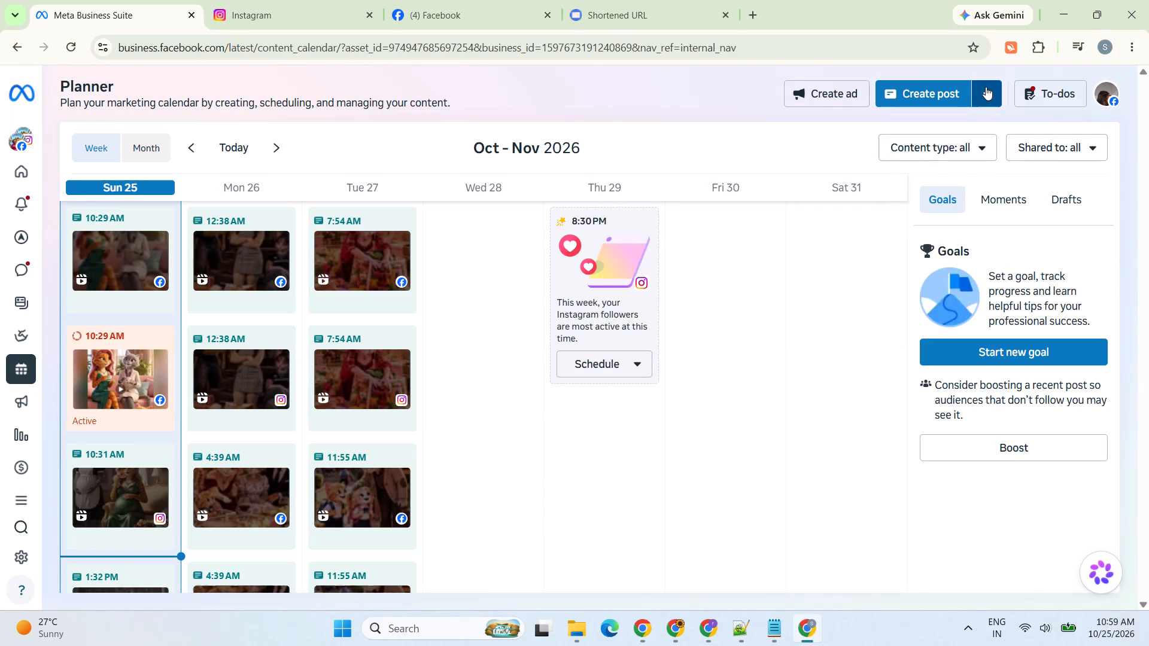
{"action": "left_click", "coordinate": [934, 156]}
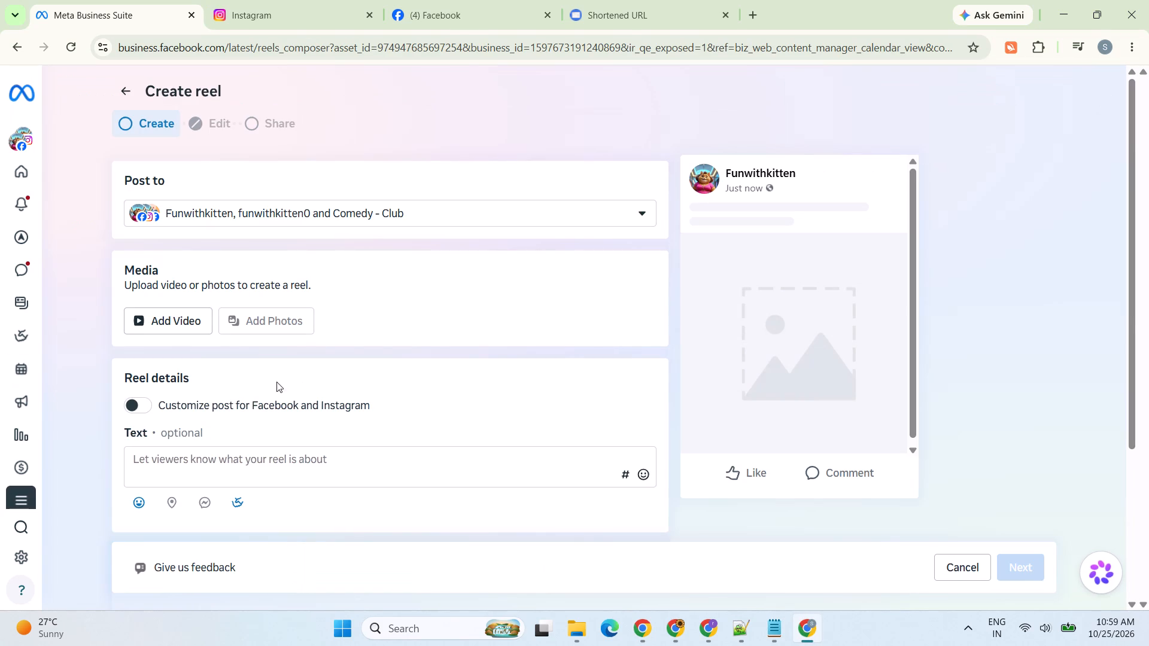
{"action": "left_click", "coordinate": [183, 300]}
{"action": "left_click", "coordinate": [180, 321]}
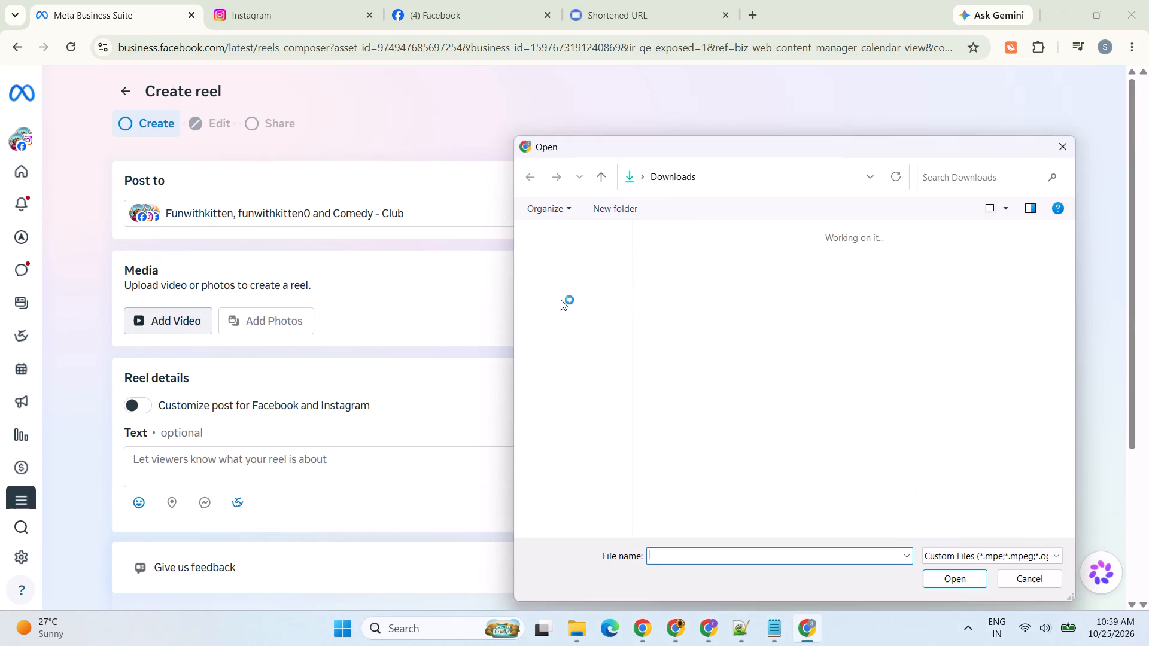
Load the downloaded Pawtales video into the reel and paste the copied birthday-cake caption as its text.
{"action": "double_click", "coordinate": [668, 286]}
{"action": "scroll", "coordinate": [230, 404], "scroll_direction": "down", "scroll_amount": 3}
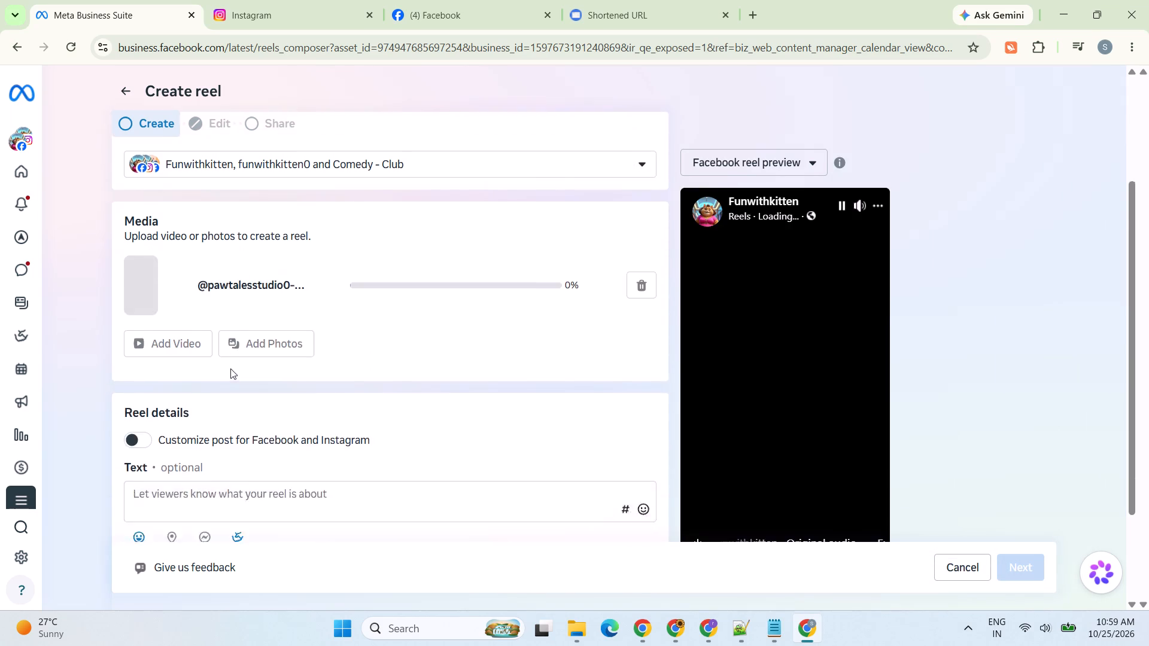
{"action": "left_click", "coordinate": [209, 320]}
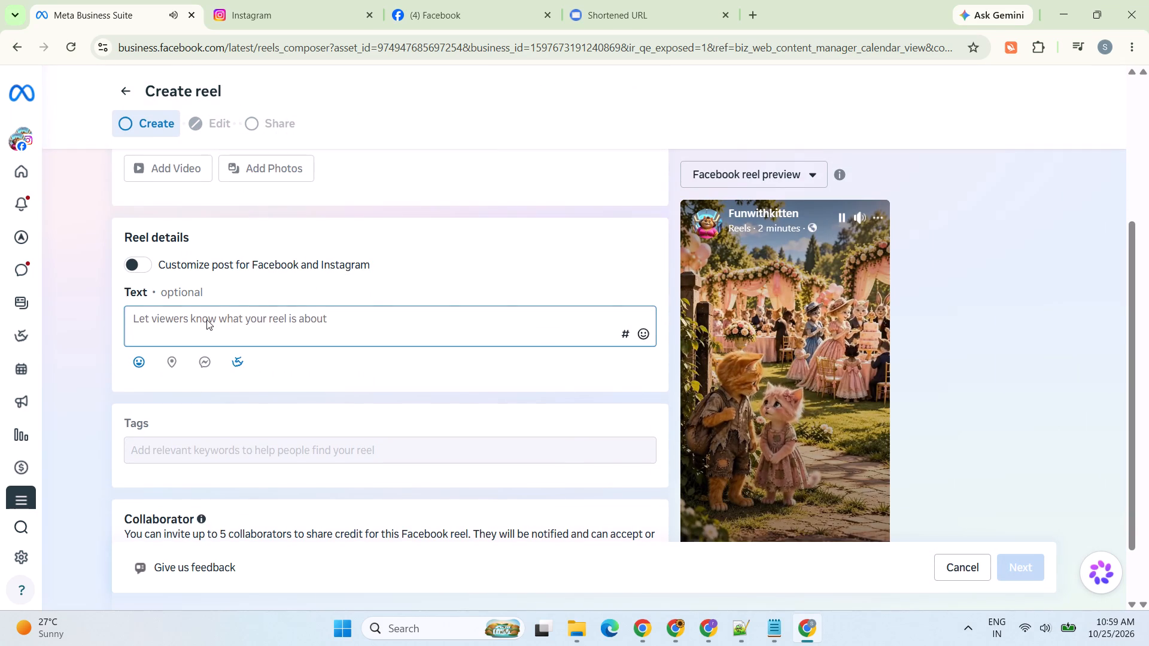
{"action": "key", "text": "ctrl+v"}
{"action": "left_click", "coordinate": [628, 17]}
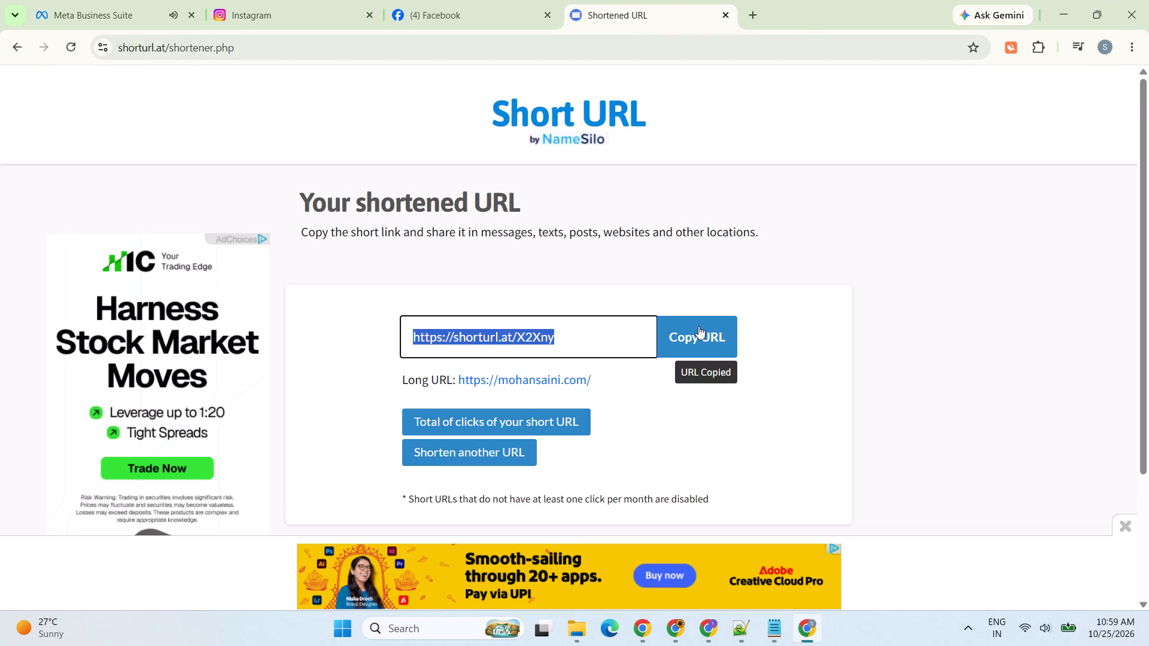
{"action": "left_click", "coordinate": [698, 326]}
{"action": "left_click", "coordinate": [151, 0]}
{"action": "key", "text": "ctrl+v"}
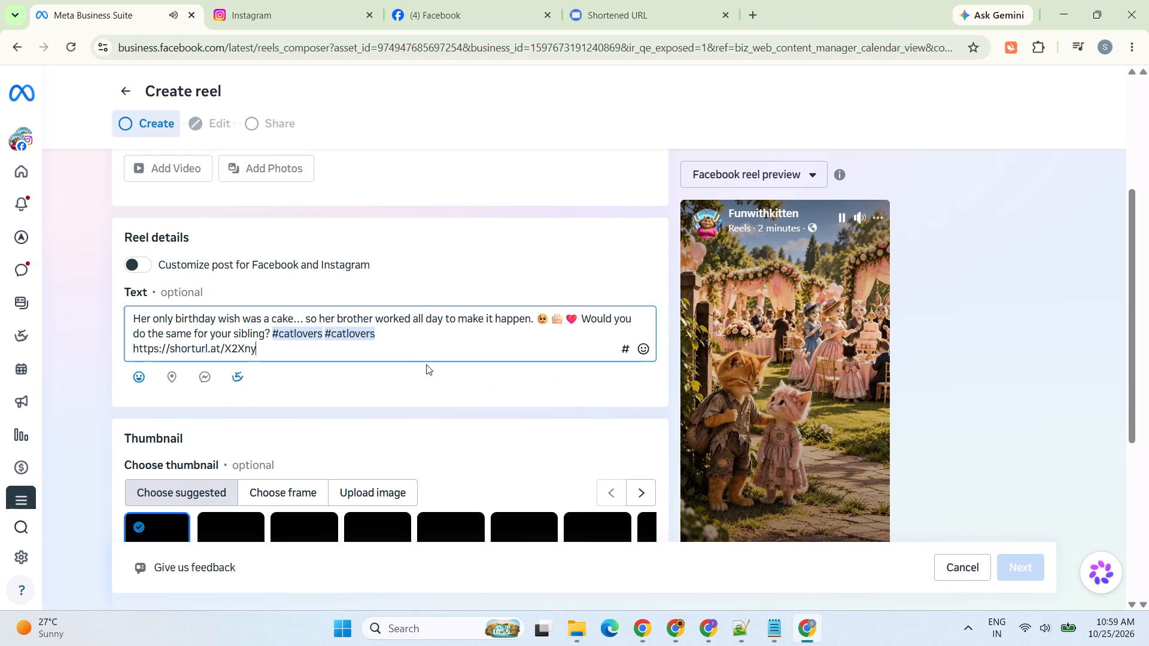
Proceed to sharing and schedule the reel for Oct 28, 2026 on both Facebook and Instagram, keeping the default time.
{"action": "scroll", "coordinate": [524, 407], "scroll_direction": "down", "scroll_amount": 7}
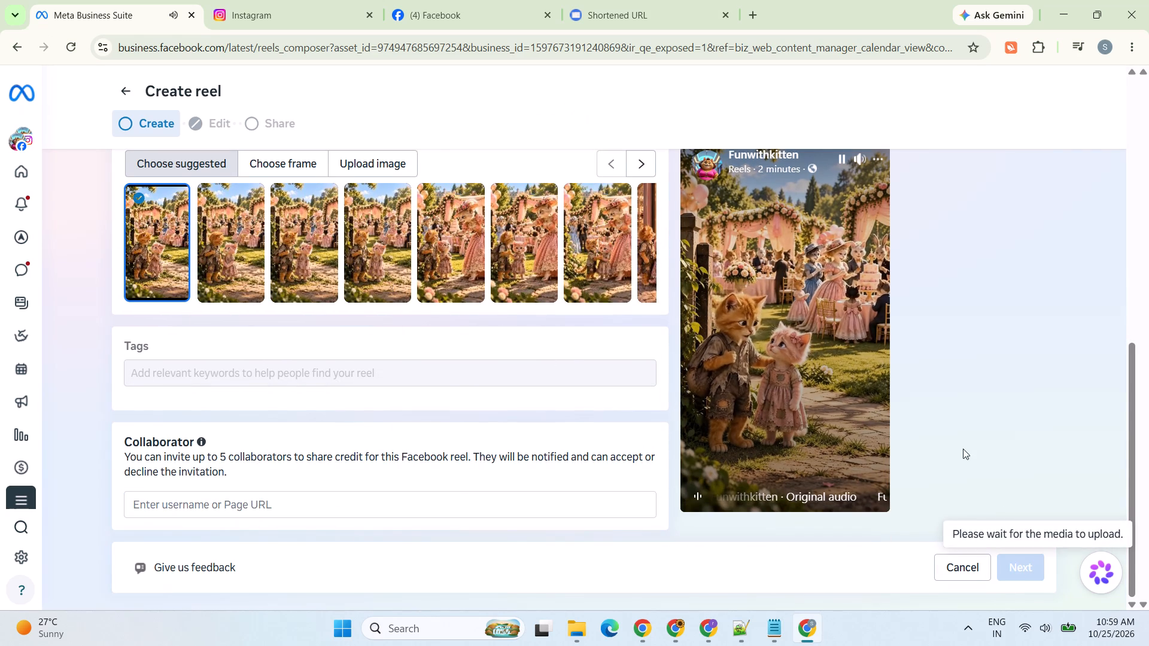
{"action": "left_click", "coordinate": [1038, 568]}
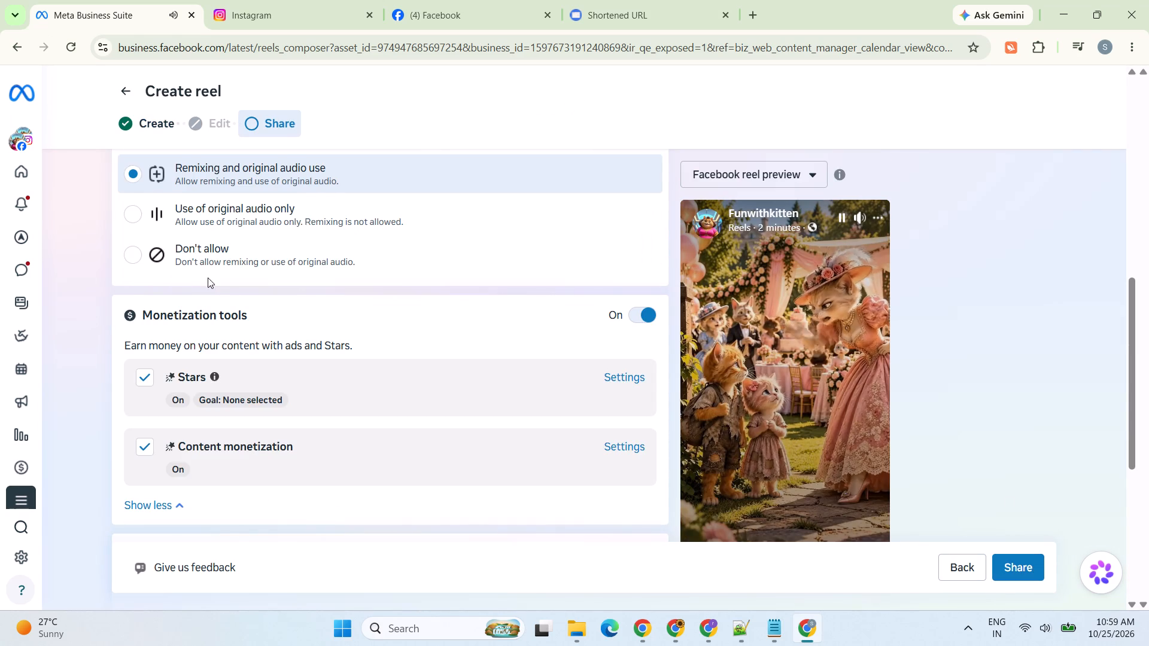
{"action": "scroll", "coordinate": [205, 276], "scroll_direction": "up", "scroll_amount": 7}
{"action": "left_click", "coordinate": [230, 178]}
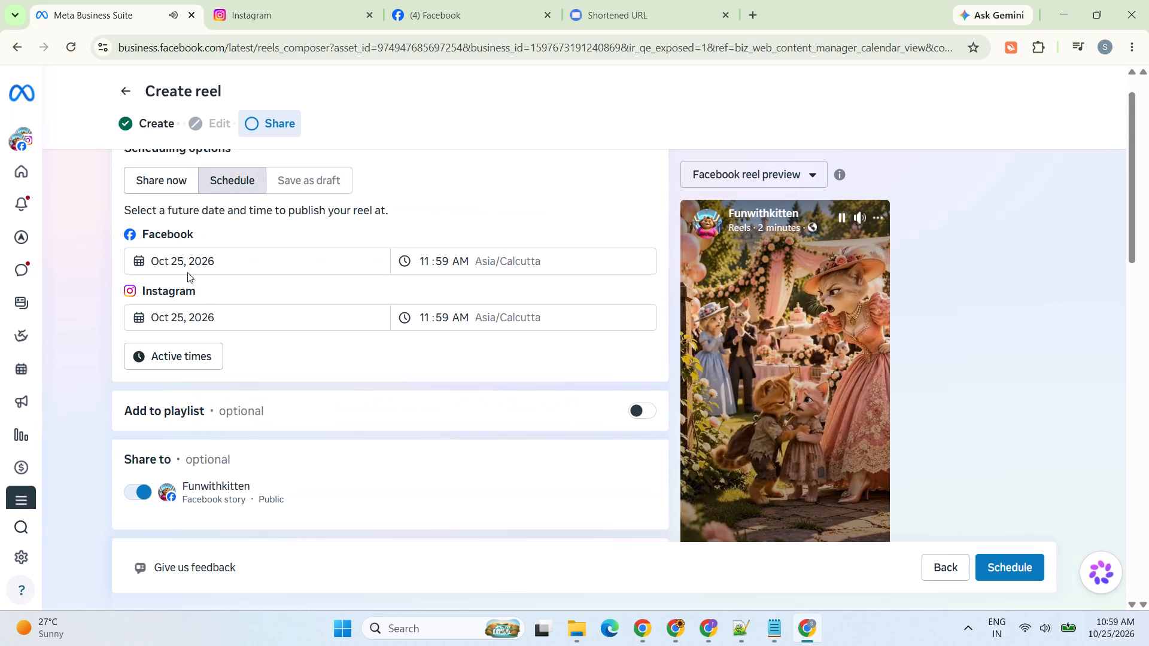
{"action": "left_click", "coordinate": [182, 264]}
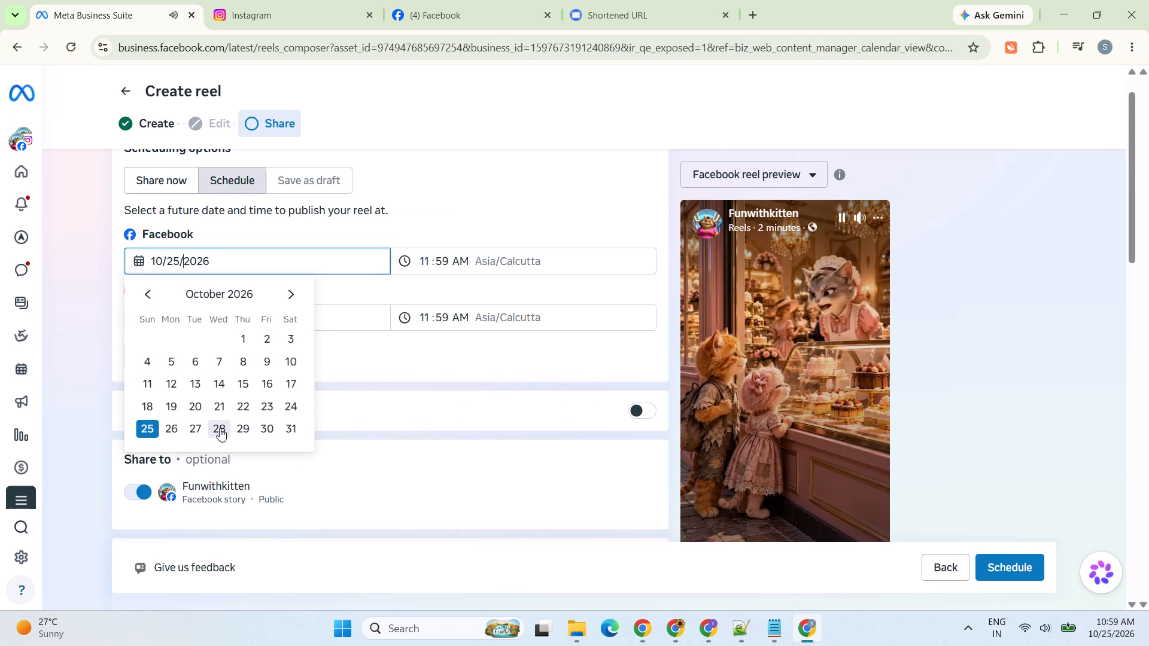
{"action": "left_click", "coordinate": [220, 429]}
{"action": "left_click", "coordinate": [162, 314]}
{"action": "left_click", "coordinate": [221, 487]}
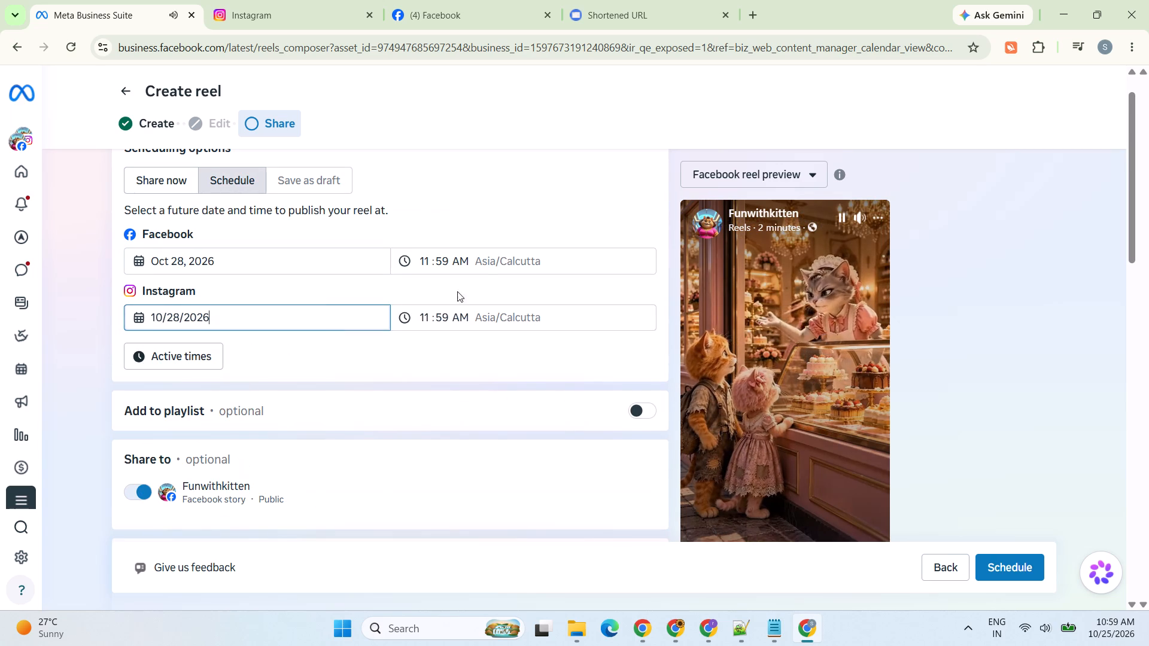
{"action": "left_click", "coordinate": [463, 260]}
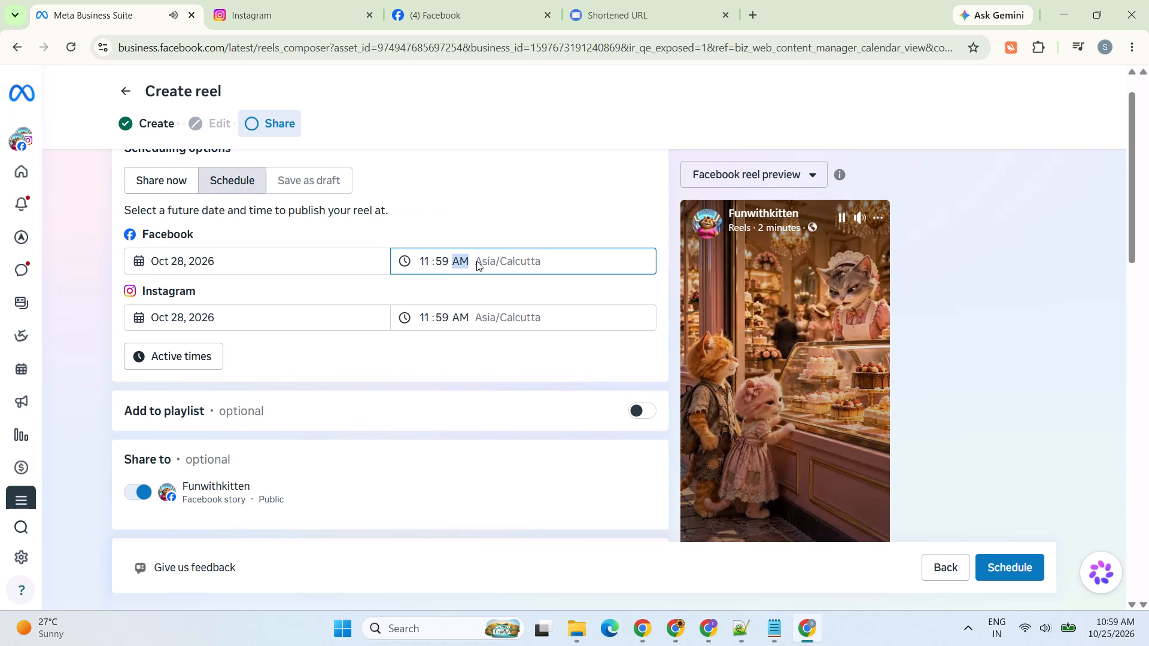
{"action": "left_click", "coordinate": [1022, 571]}
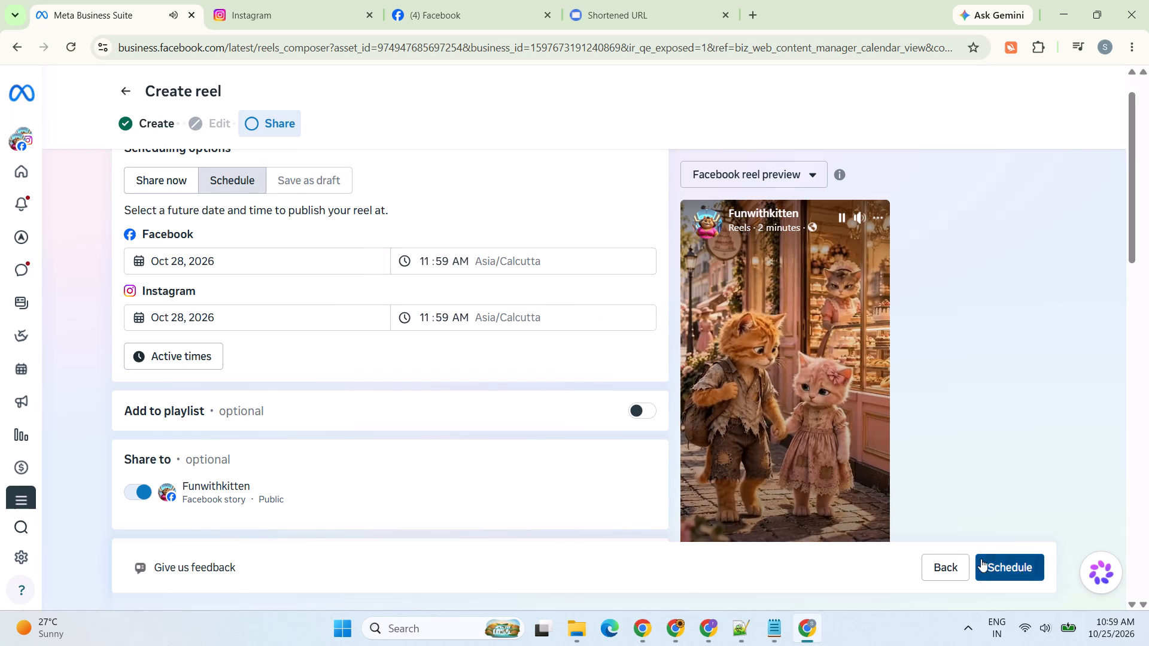
{"action": "left_click", "coordinate": [745, 312]}
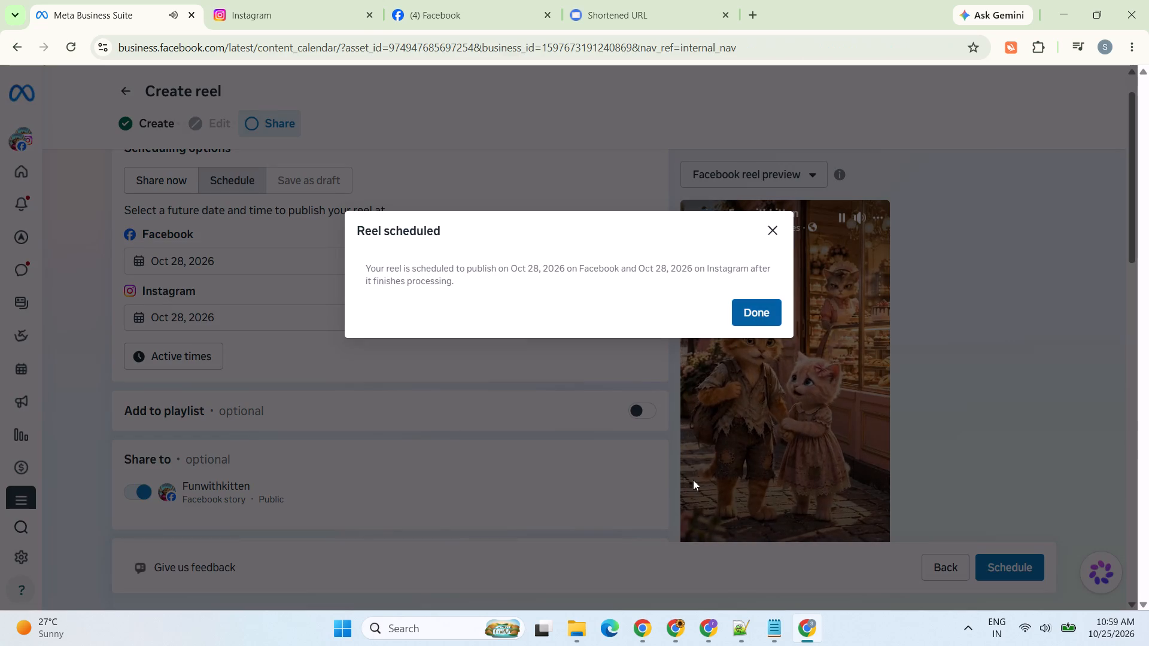
Switch to TikTok, advance to the 9-30 Pawtales video and save it in SD under the suggested file name.
{"action": "left_click", "coordinate": [656, 637]}
{"action": "left_click", "coordinate": [713, 349]}
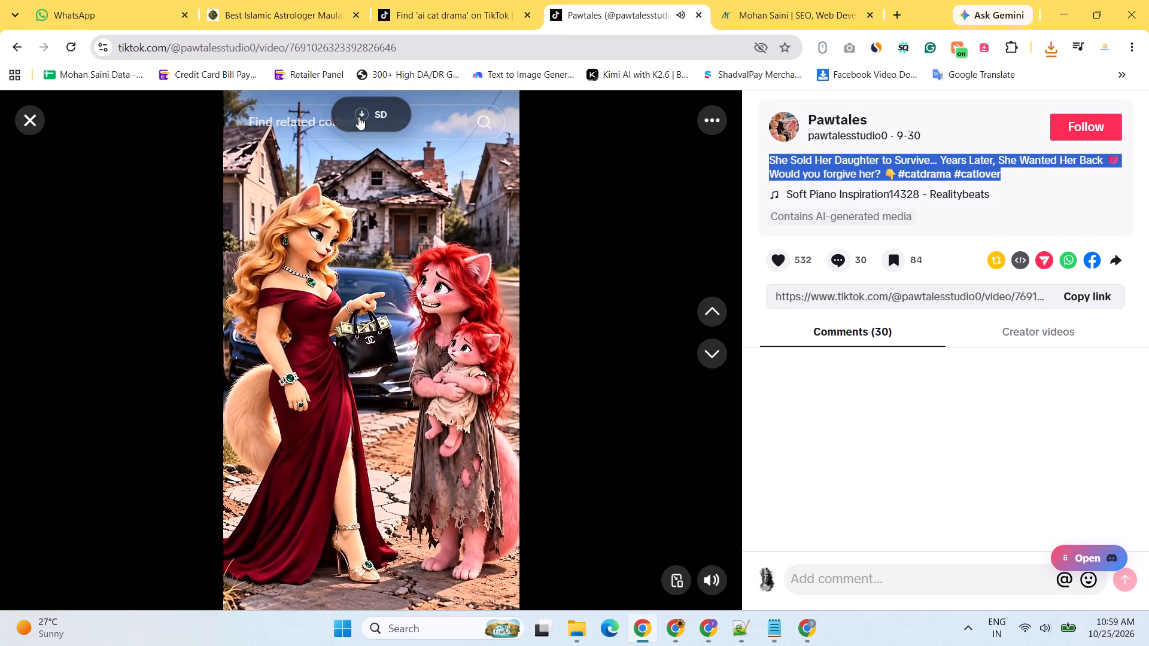
{"action": "left_click", "coordinate": [358, 117]}
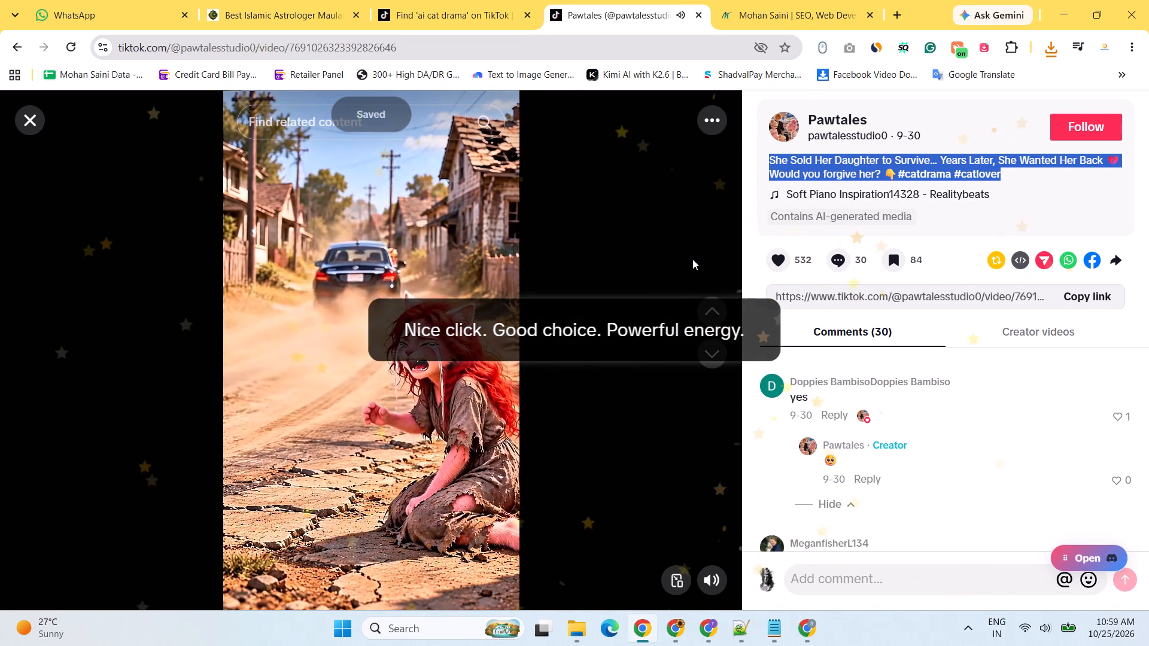
{"action": "key", "text": "Return"}
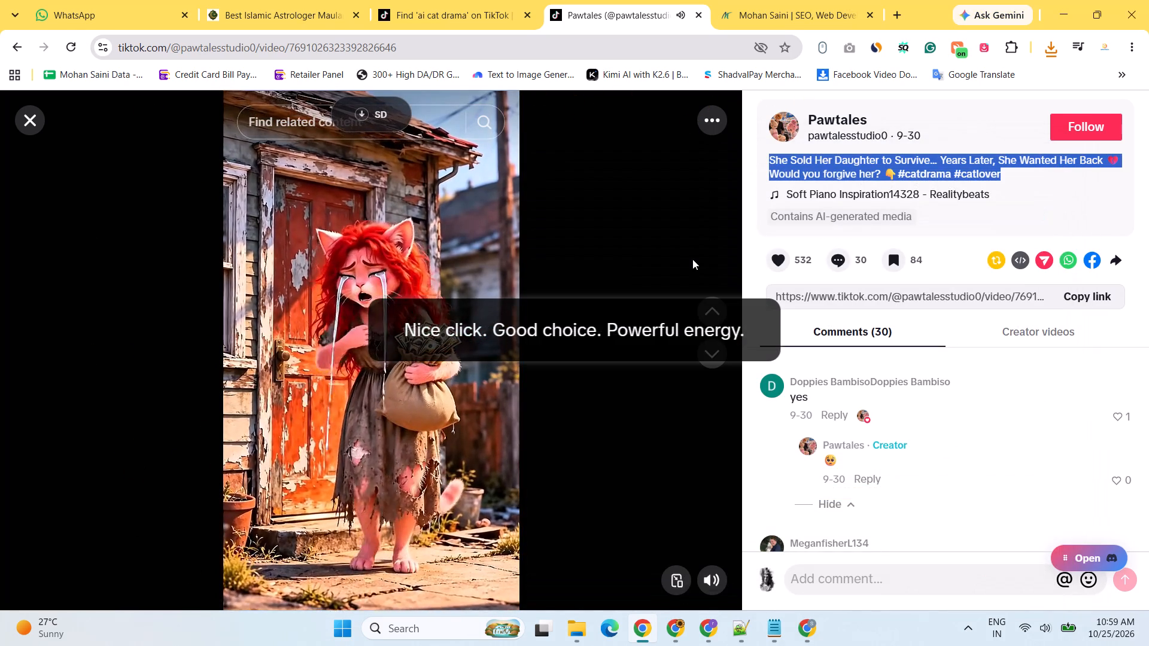
Copy the selected caption of the 9-30 Pawtales video, "She Sold Her Daughter to Survive... Years Later, She Wanted Her Back".
{"action": "right_click", "coordinate": [834, 165]}
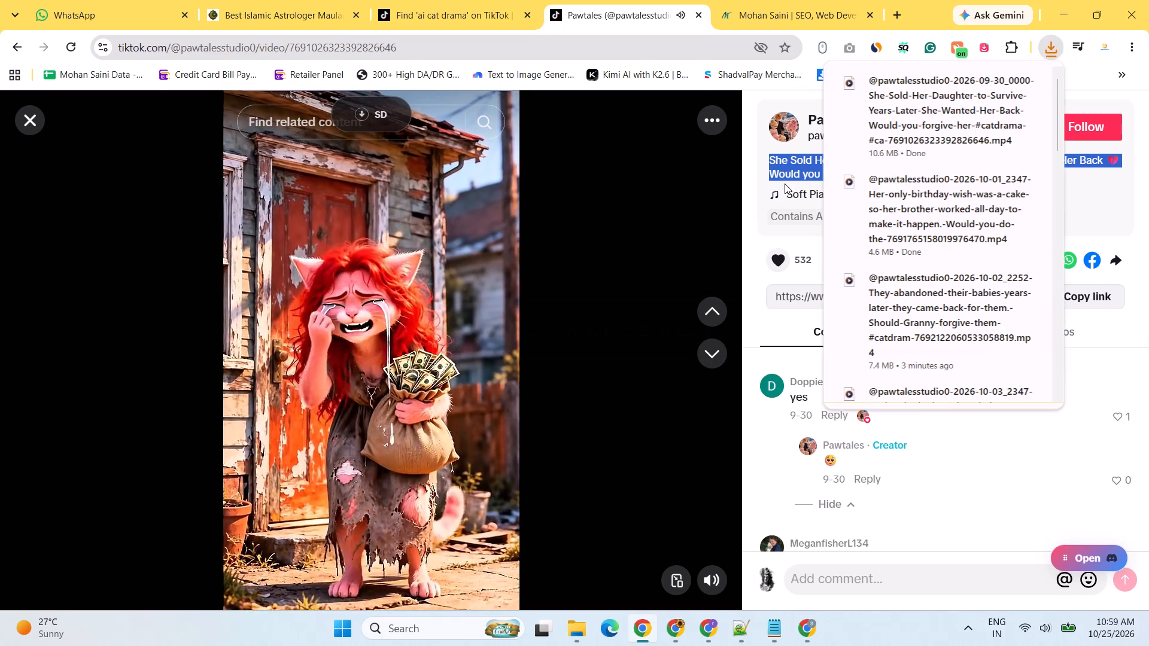
{"action": "left_click", "coordinate": [755, 186]}
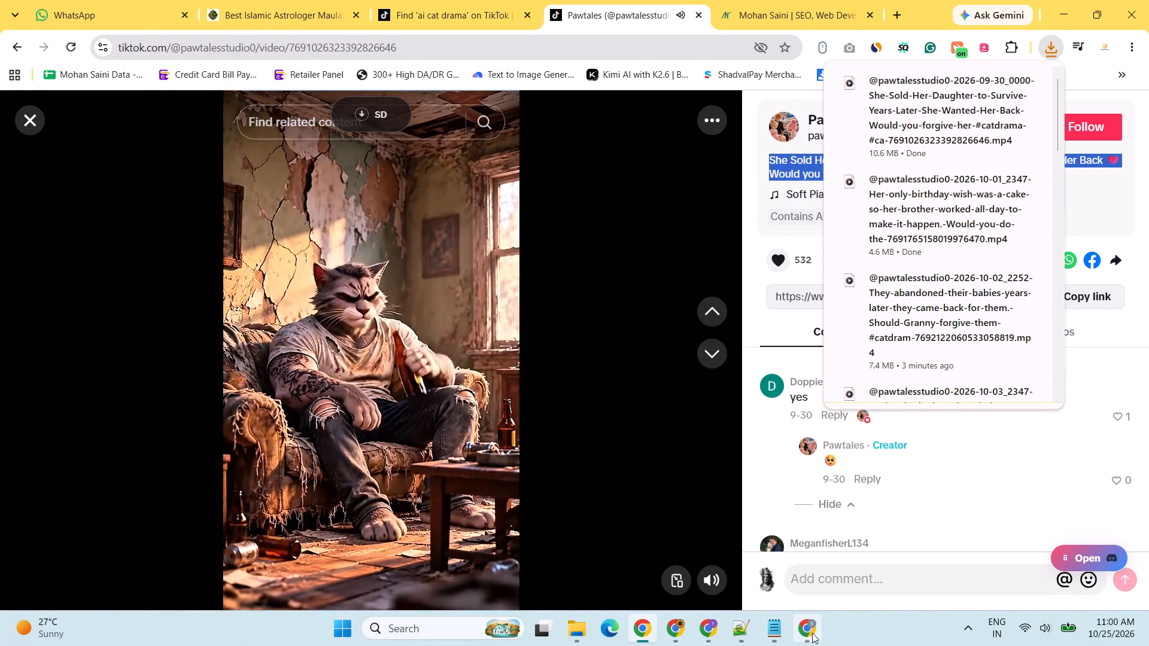
Switch to Meta Business Suite, create a new reel from the planner and start adding its video.
{"action": "left_click", "coordinate": [812, 633]}
{"action": "left_click", "coordinate": [983, 102]}
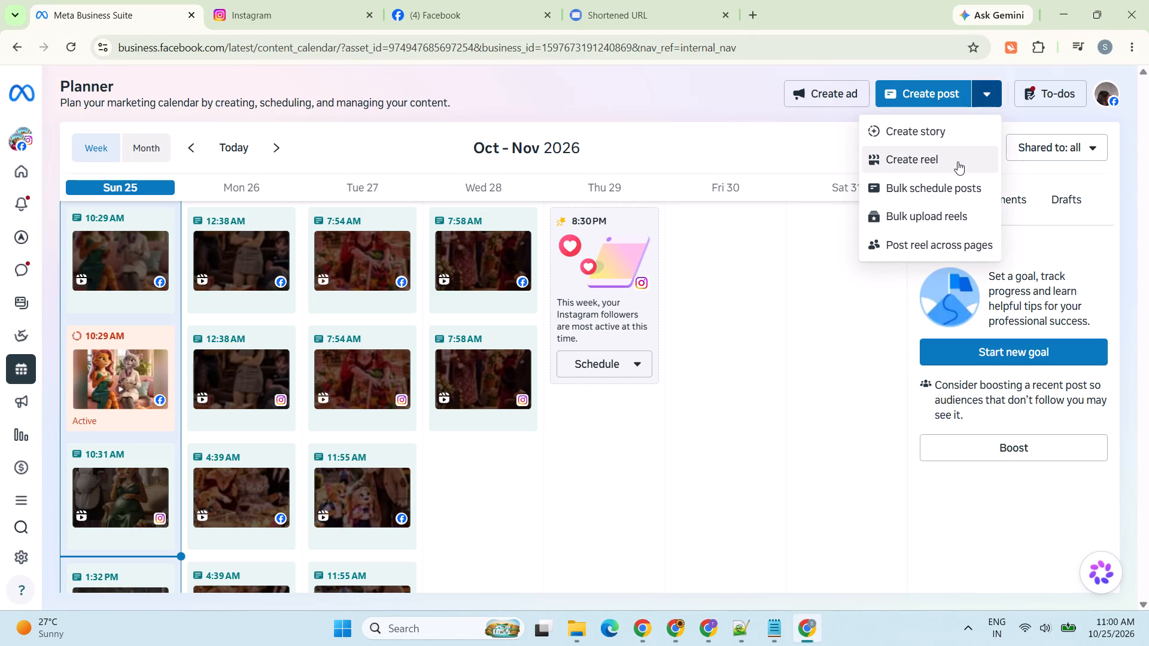
{"action": "left_click", "coordinate": [957, 161]}
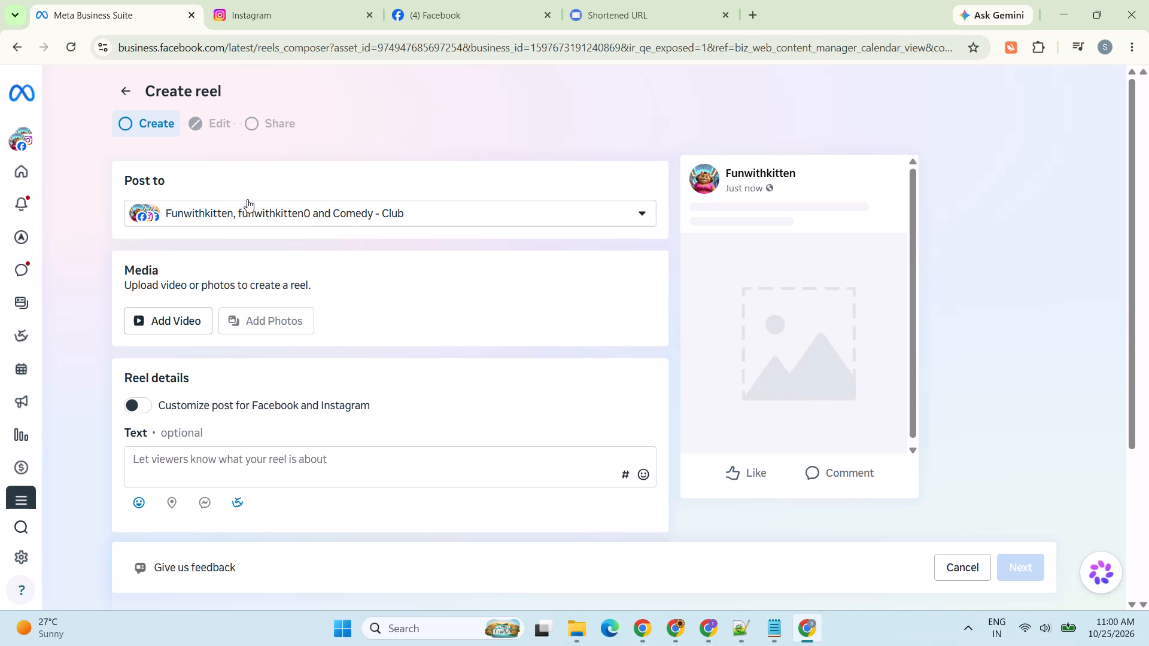
{"action": "left_click", "coordinate": [175, 327]}
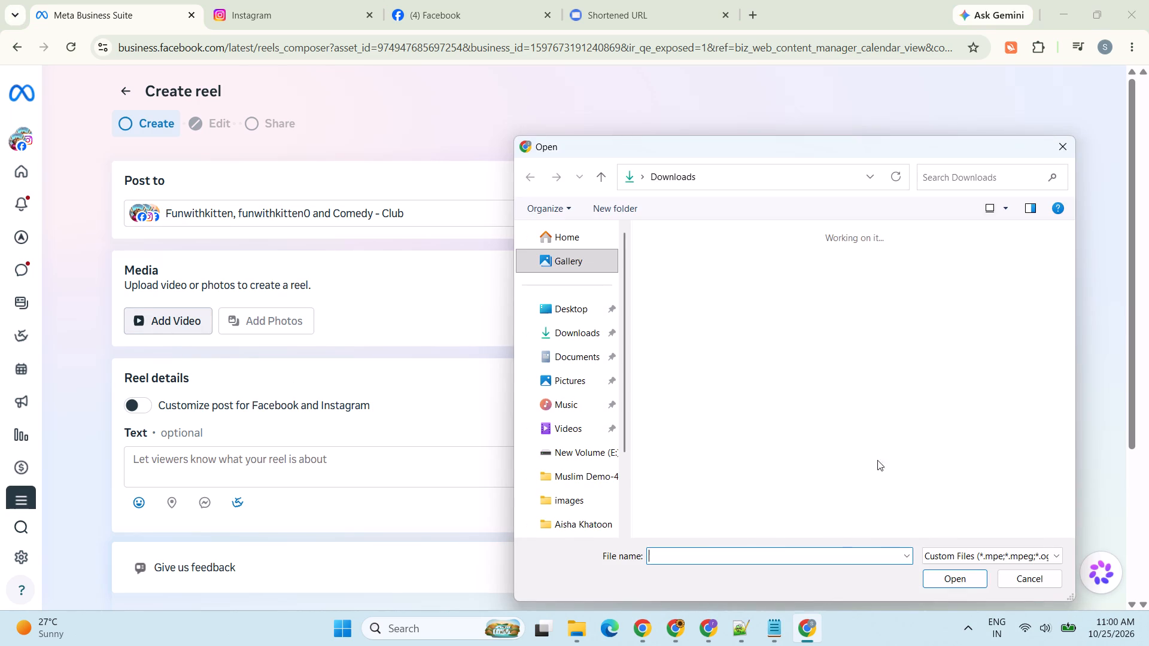
Upload the downloaded 9-30 Pawtales video and paste its copied caption, "She Sold Her Daughter to Survive...", as the reel text.
{"action": "double_click", "coordinate": [686, 287]}
{"action": "scroll", "coordinate": [220, 435], "scroll_direction": "down", "scroll_amount": 3}
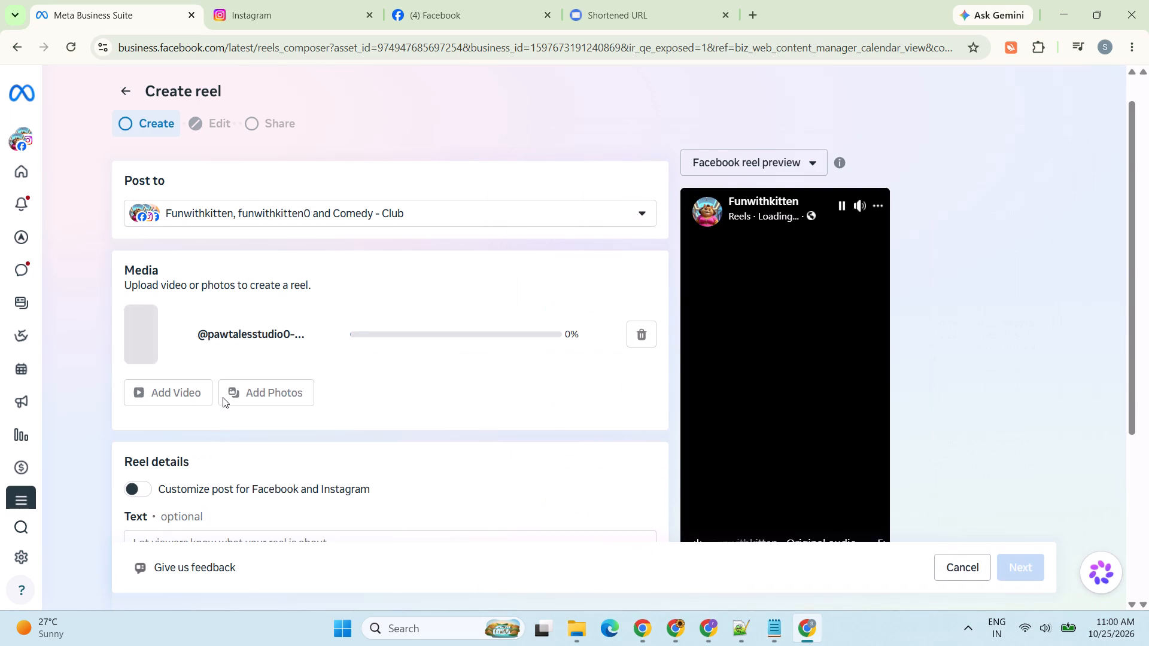
{"action": "scroll", "coordinate": [223, 397], "scroll_direction": "down", "scroll_amount": 2}
{"action": "left_click", "coordinate": [221, 246]}
{"action": "key", "text": "ctrl+v"}
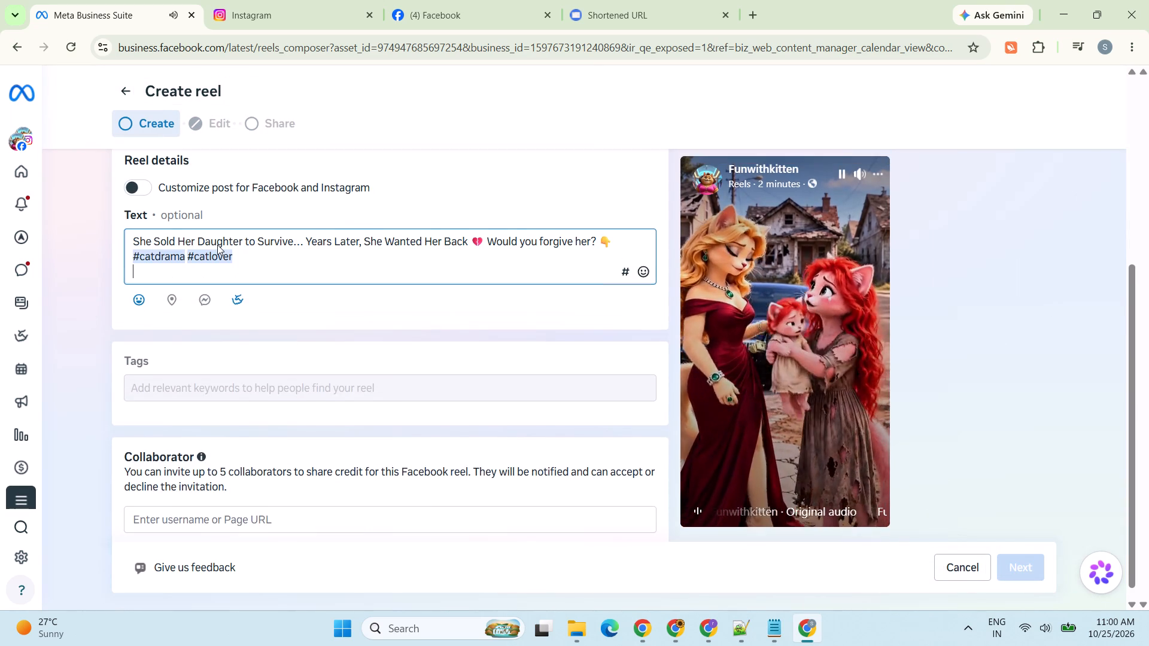
{"action": "left_click", "coordinate": [628, 2]}
{"action": "left_click", "coordinate": [697, 340]}
{"action": "left_click", "coordinate": [180, 0]}
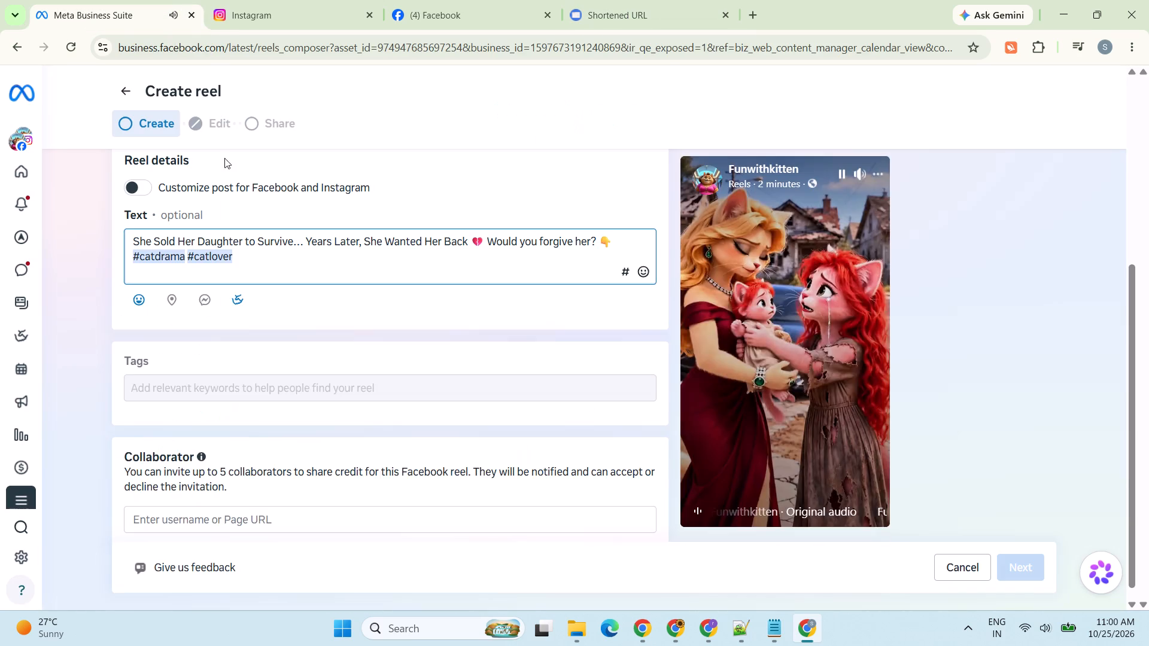
{"action": "key", "text": "ctrl+v"}
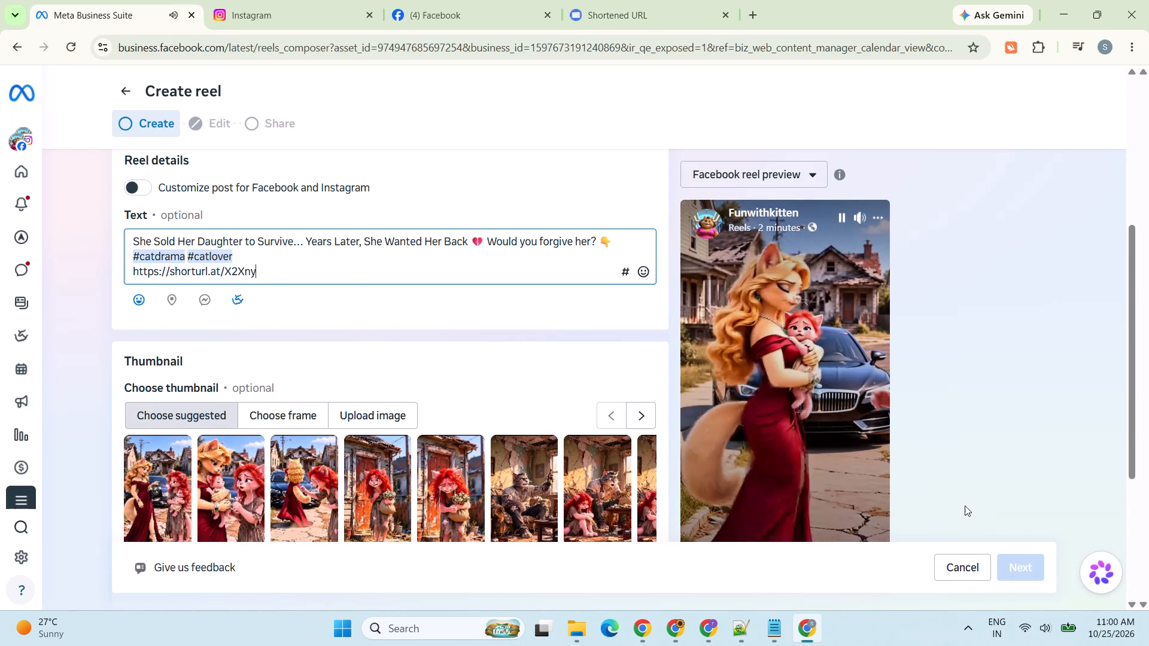
Proceed to the sharing stage and choose scheduling, with Oct 28, 2026 as the date for both Facebook and Instagram.
{"action": "scroll", "coordinate": [999, 476], "scroll_direction": "down", "scroll_amount": 5}
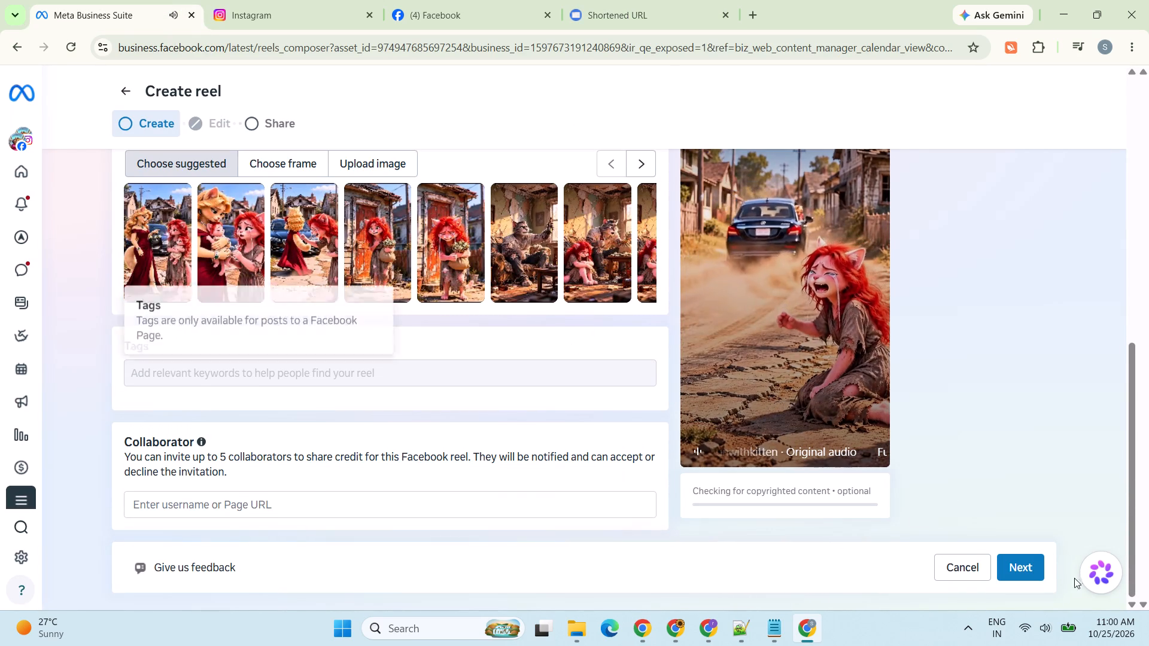
{"action": "left_click", "coordinate": [1041, 568]}
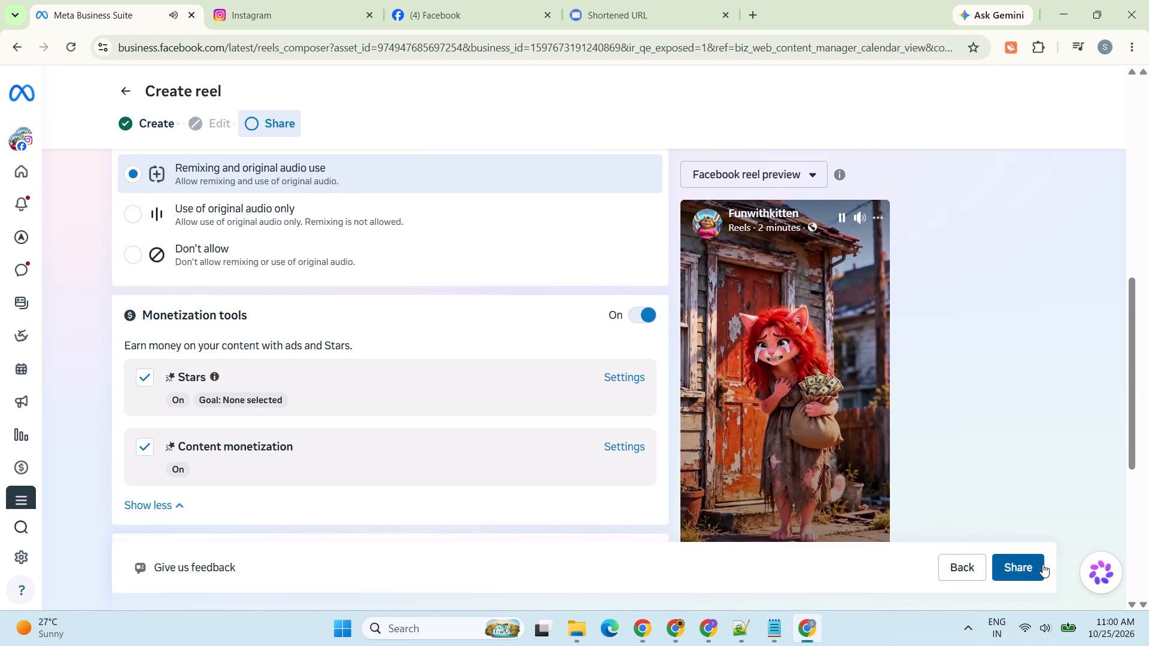
{"action": "scroll", "coordinate": [311, 215], "scroll_direction": "up", "scroll_amount": 8}
{"action": "left_click", "coordinate": [227, 203]}
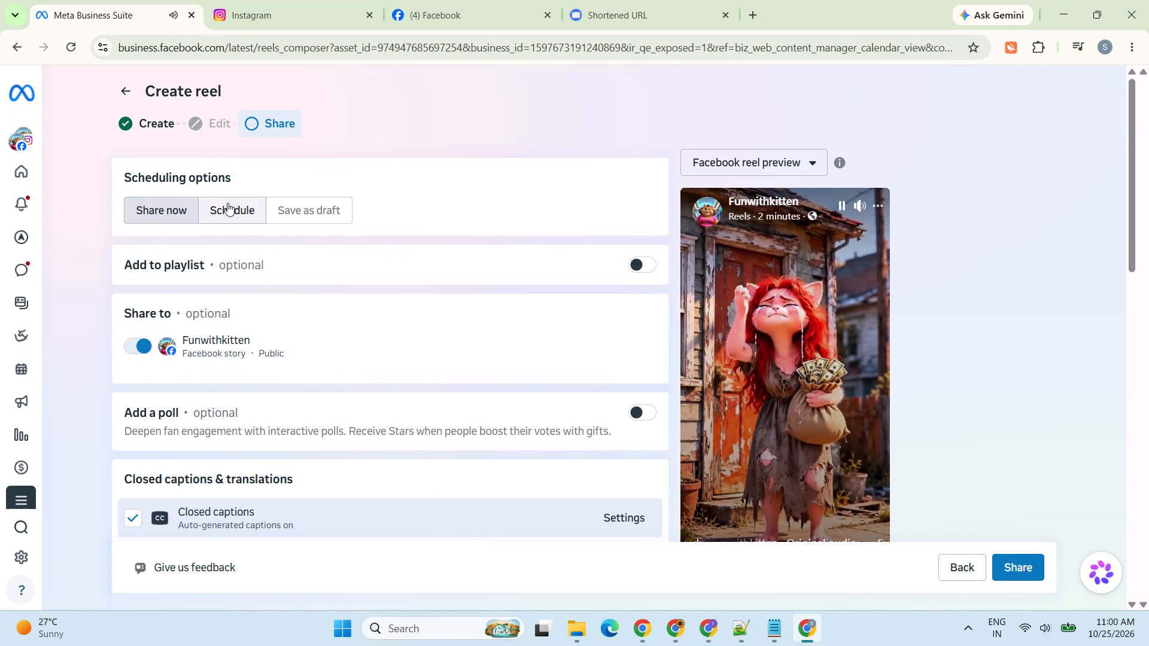
{"action": "left_click", "coordinate": [169, 293]}
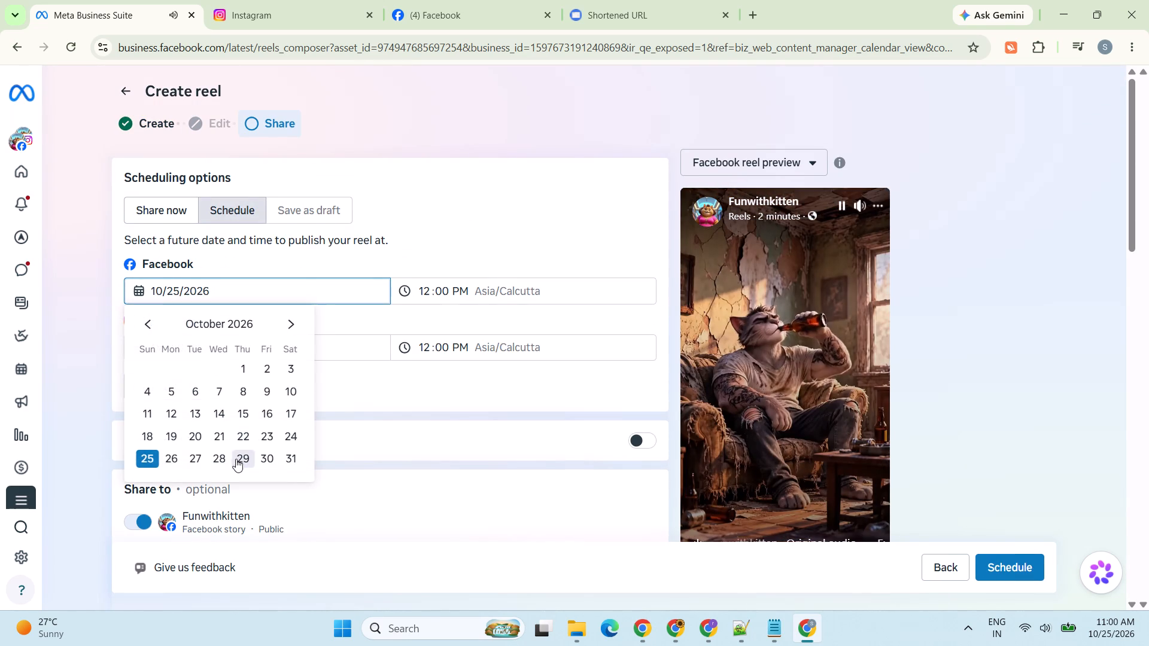
{"action": "left_click", "coordinate": [223, 459]}
{"action": "left_click", "coordinate": [175, 335]}
{"action": "left_click", "coordinate": [176, 348]}
{"action": "left_click", "coordinate": [220, 511]}
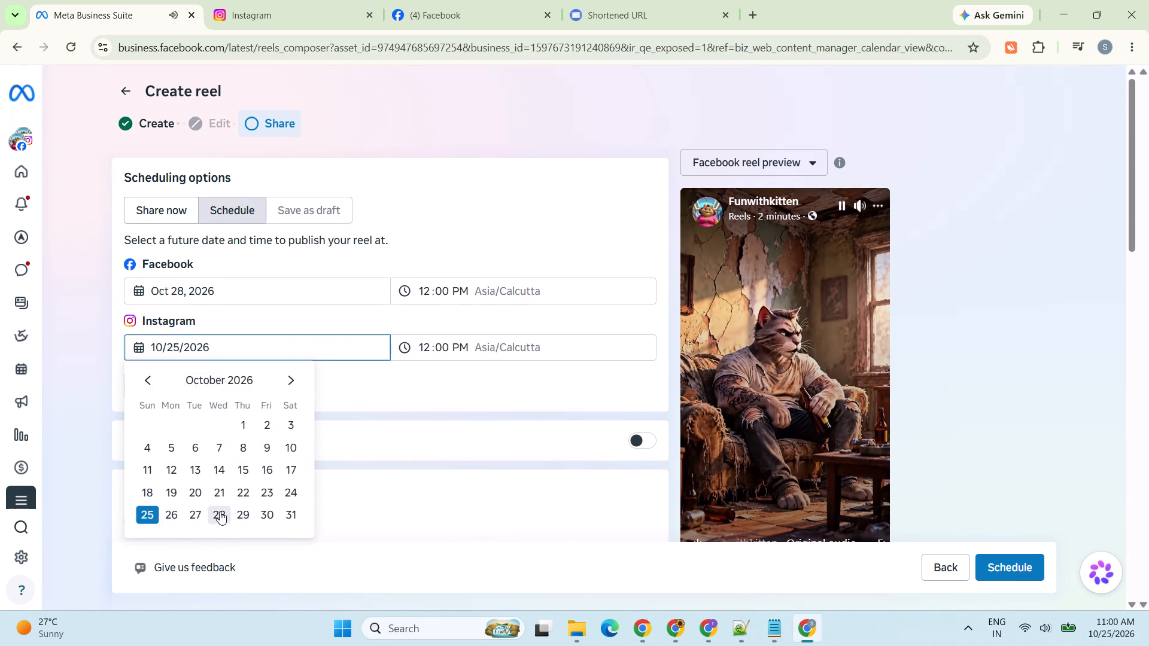
Set the Facebook and Instagram publish times to 04:00 PM and schedule the reel.
{"action": "left_click", "coordinate": [425, 291]}
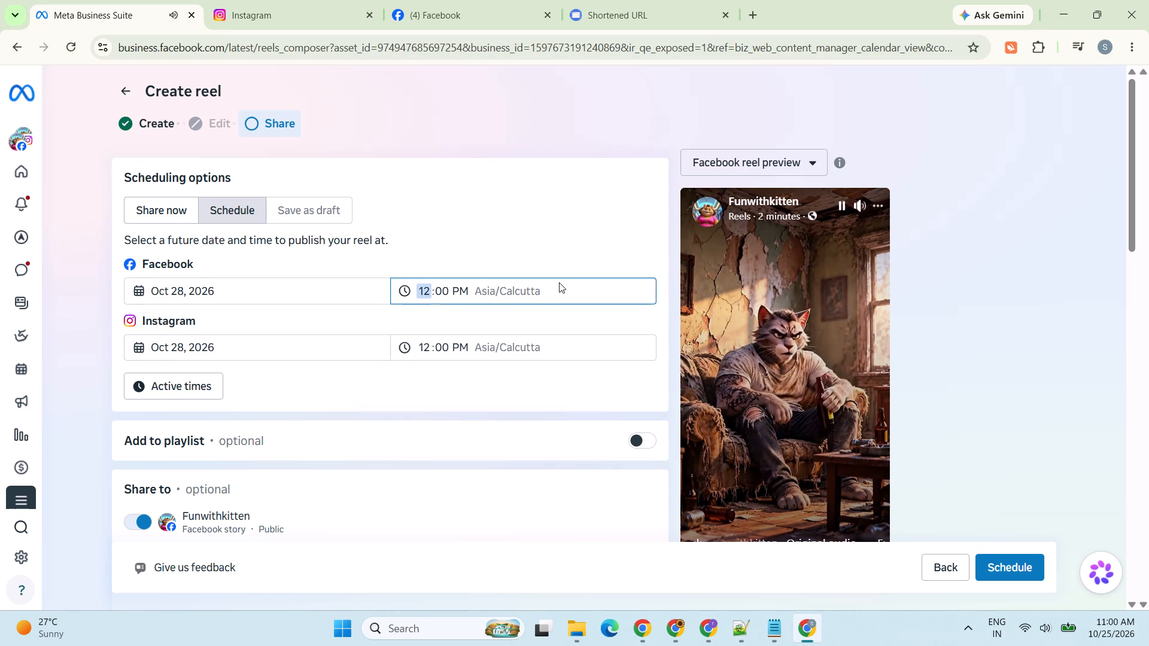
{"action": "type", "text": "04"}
{"action": "left_click", "coordinate": [425, 342]}
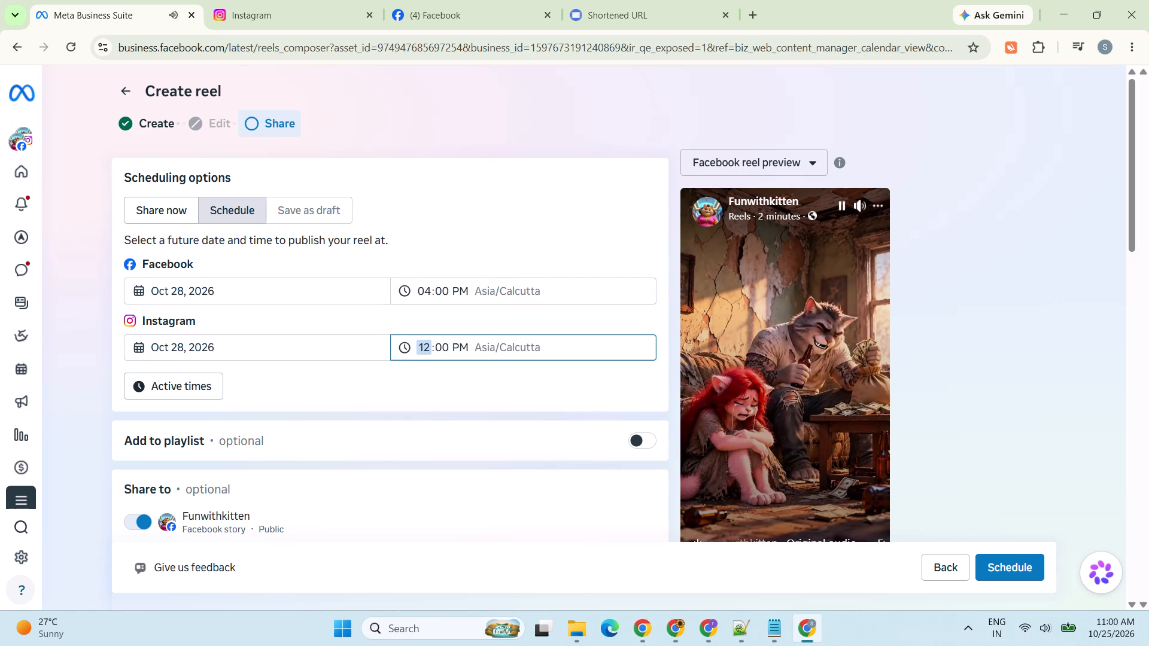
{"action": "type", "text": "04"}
{"action": "left_click", "coordinate": [364, 394]}
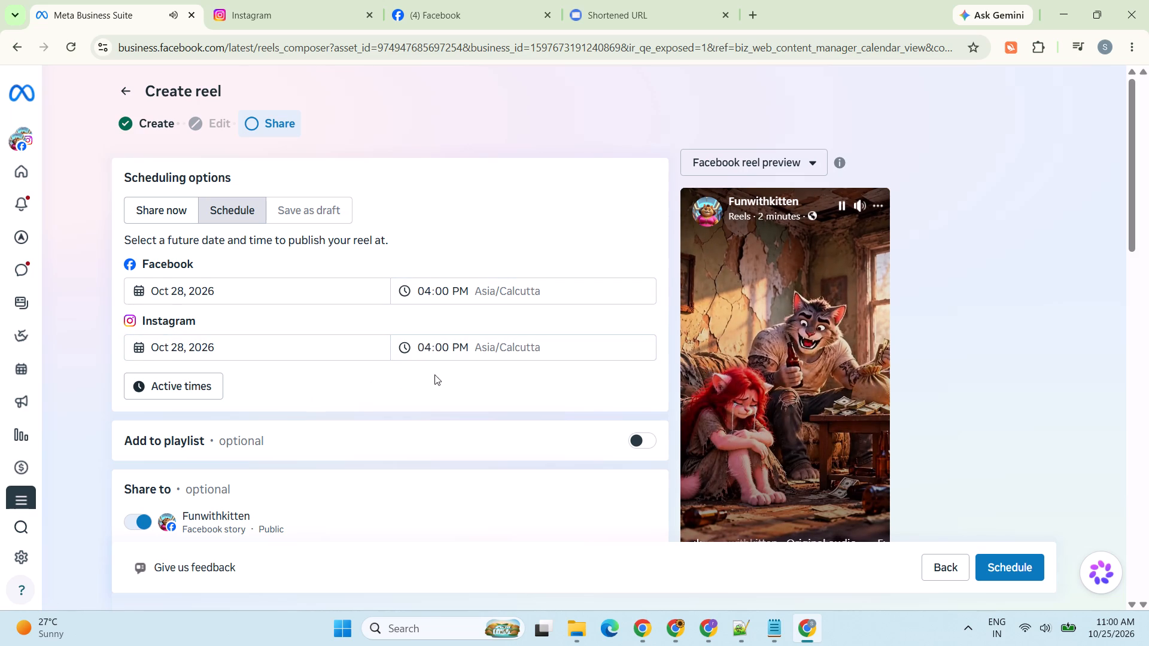
{"action": "scroll", "coordinate": [436, 373], "scroll_direction": "down", "scroll_amount": 5}
{"action": "left_click", "coordinate": [1014, 574]}
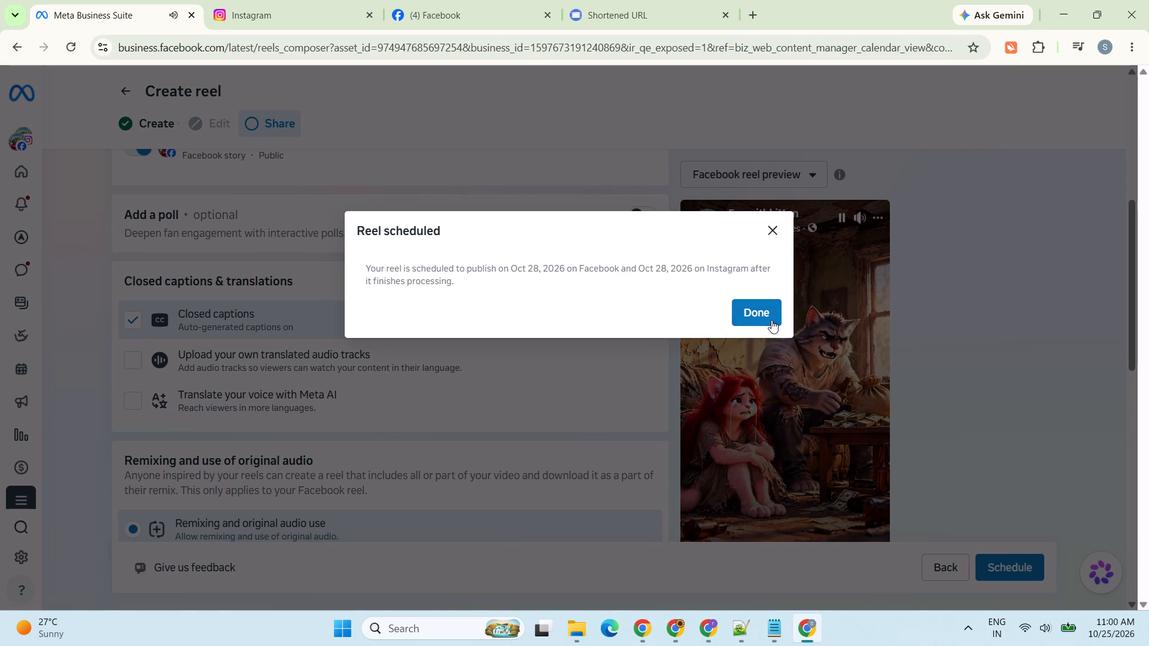
{"action": "left_click", "coordinate": [771, 320]}
Switch to TikTok, advance to the 9-29 Pawtales video about the mother who abandoned her children, and start downloading it.
{"action": "left_click", "coordinate": [648, 640]}
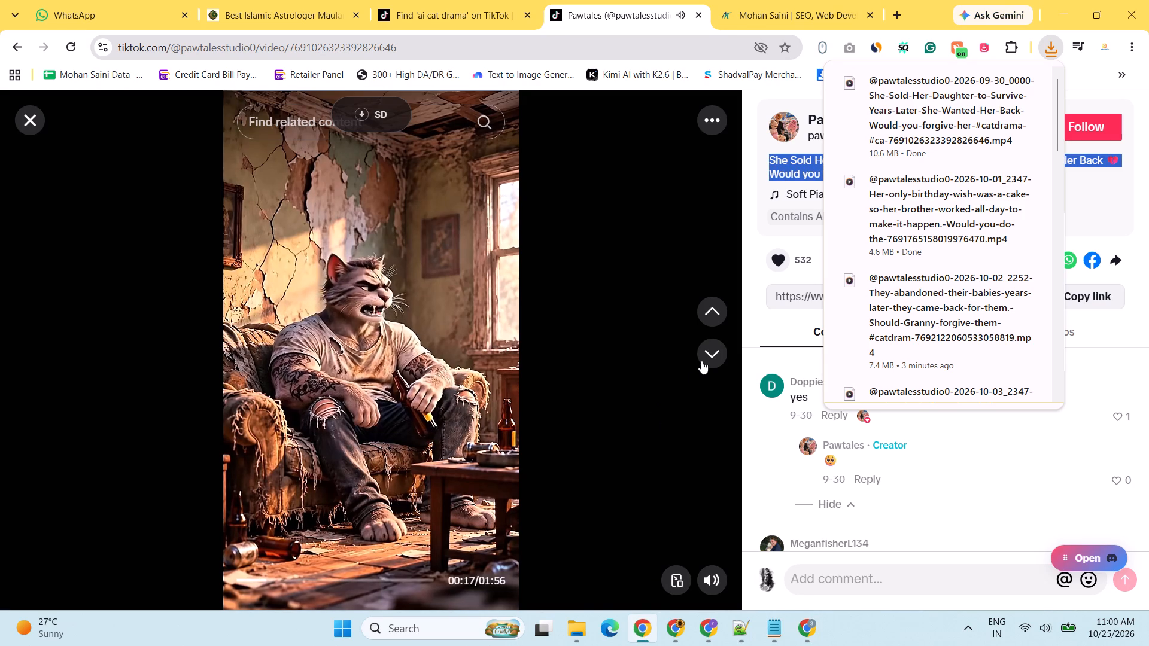
{"action": "left_click", "coordinate": [709, 355]}
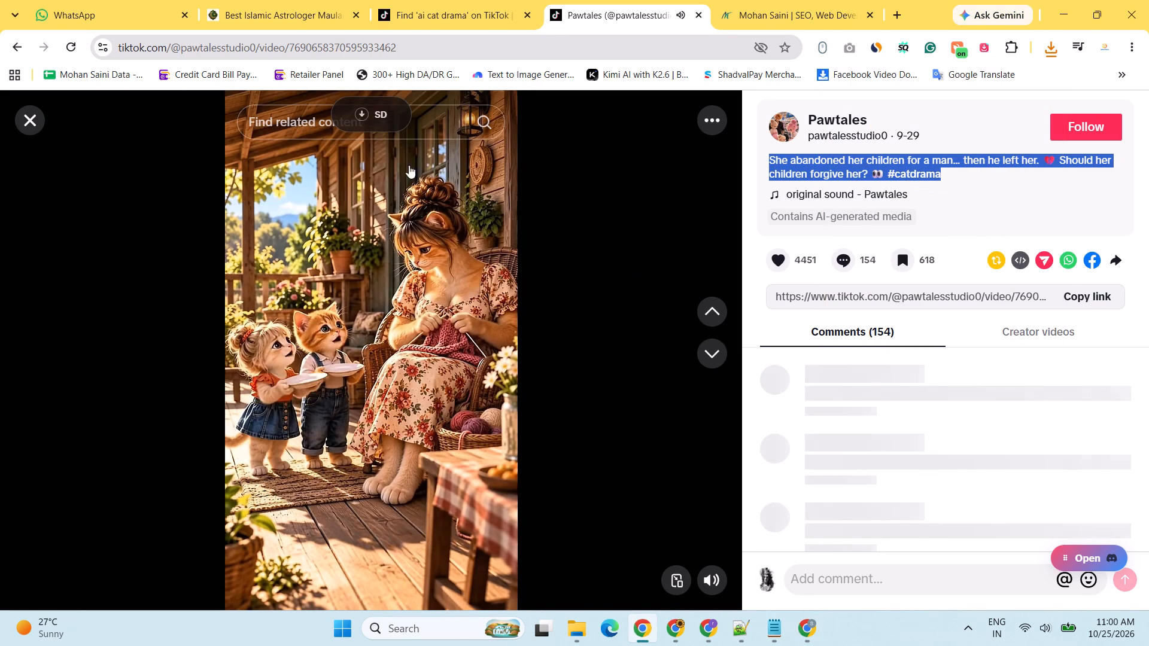
{"action": "left_click", "coordinate": [364, 113]}
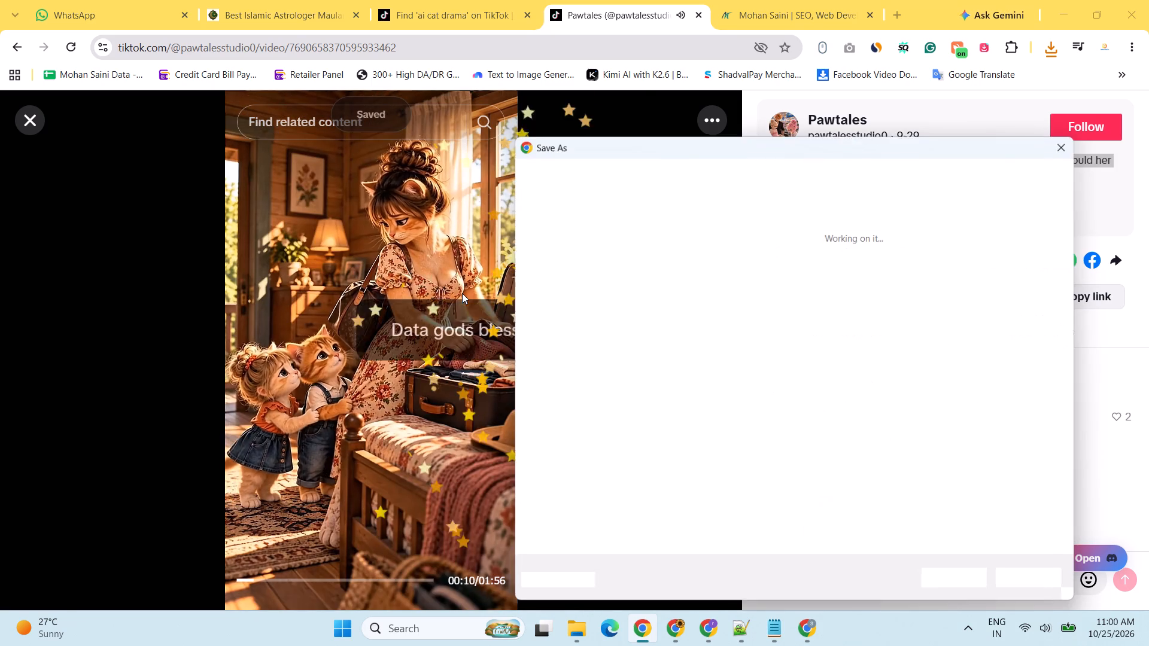
Save the 9-29 Pawtales video as an MP4 in the Downloads folder under the suggested file name.
{"action": "left_click", "coordinate": [965, 576]}
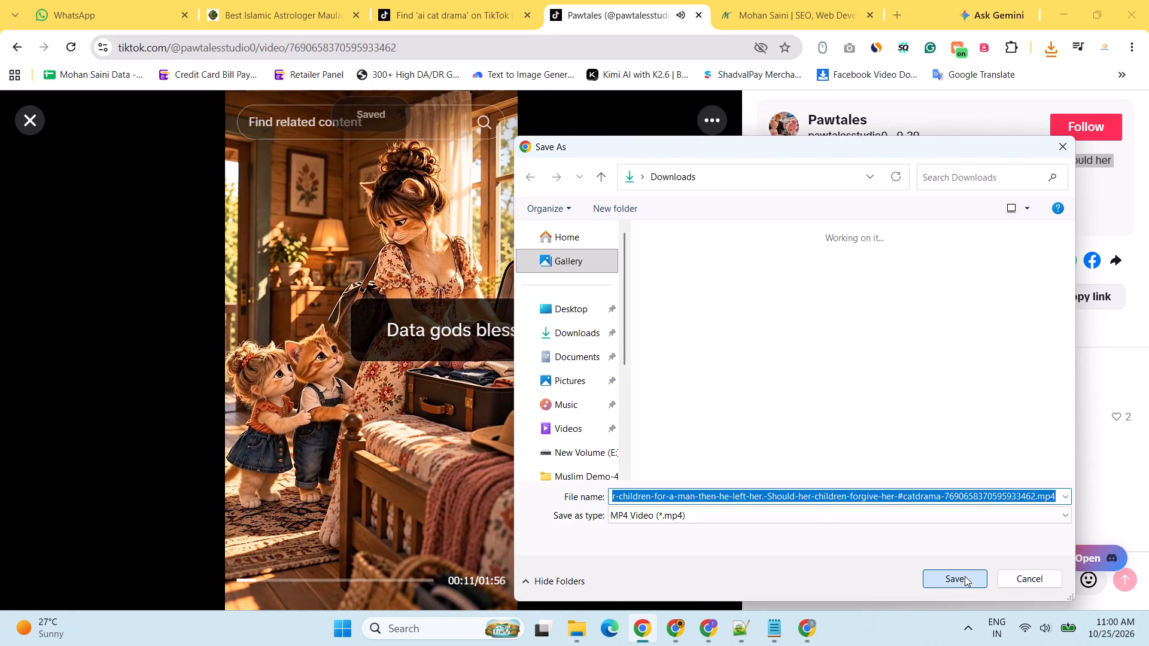
Copy the selected caption of the 9-29 video, "She abandoned her children for a man... then he left her".
{"action": "right_click", "coordinate": [810, 160]}
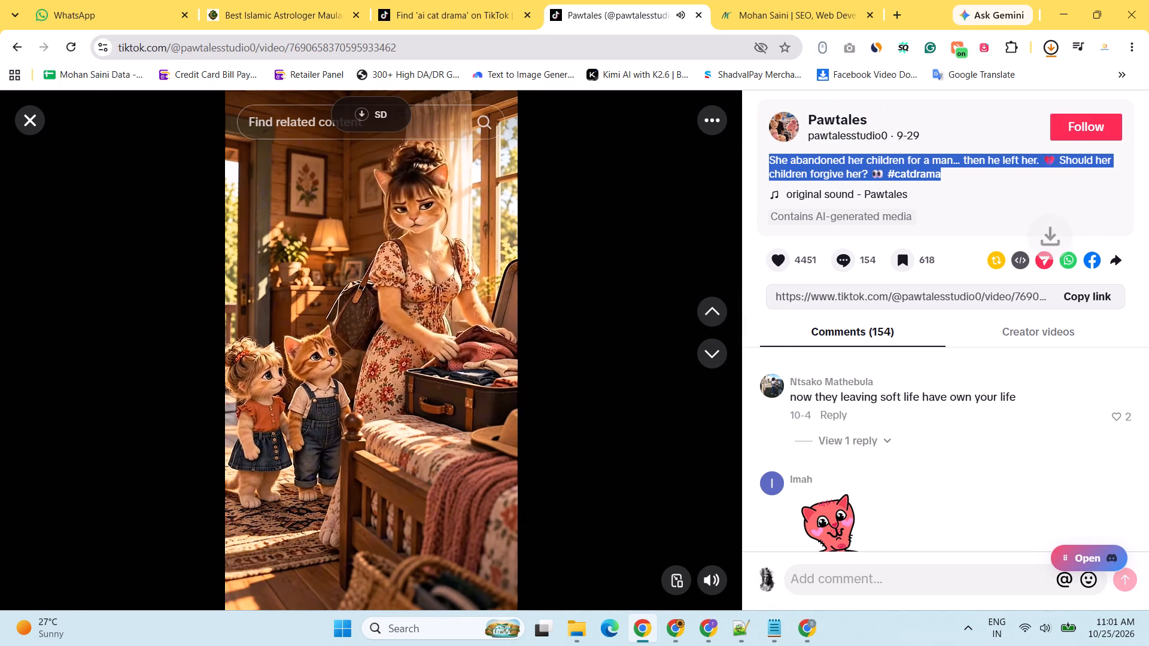
{"action": "right_click", "coordinate": [795, 159]}
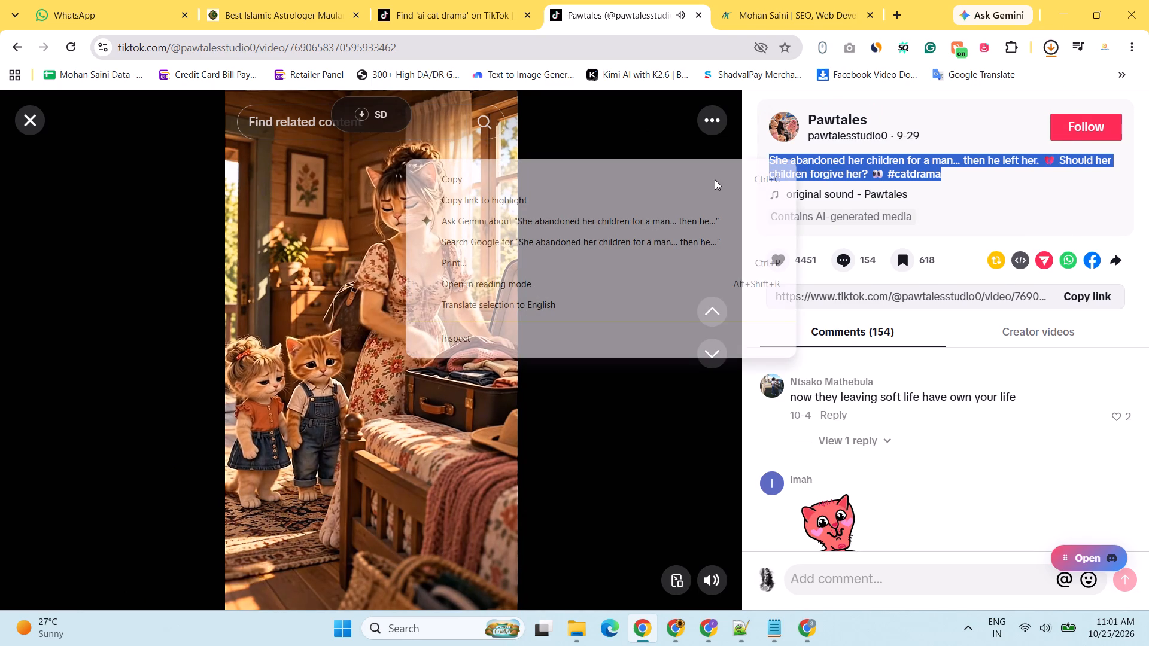
{"action": "left_click", "coordinate": [706, 175]}
Switch to Meta Business Suite and start creating a new reel from the planner.
{"action": "left_click", "coordinate": [800, 643]}
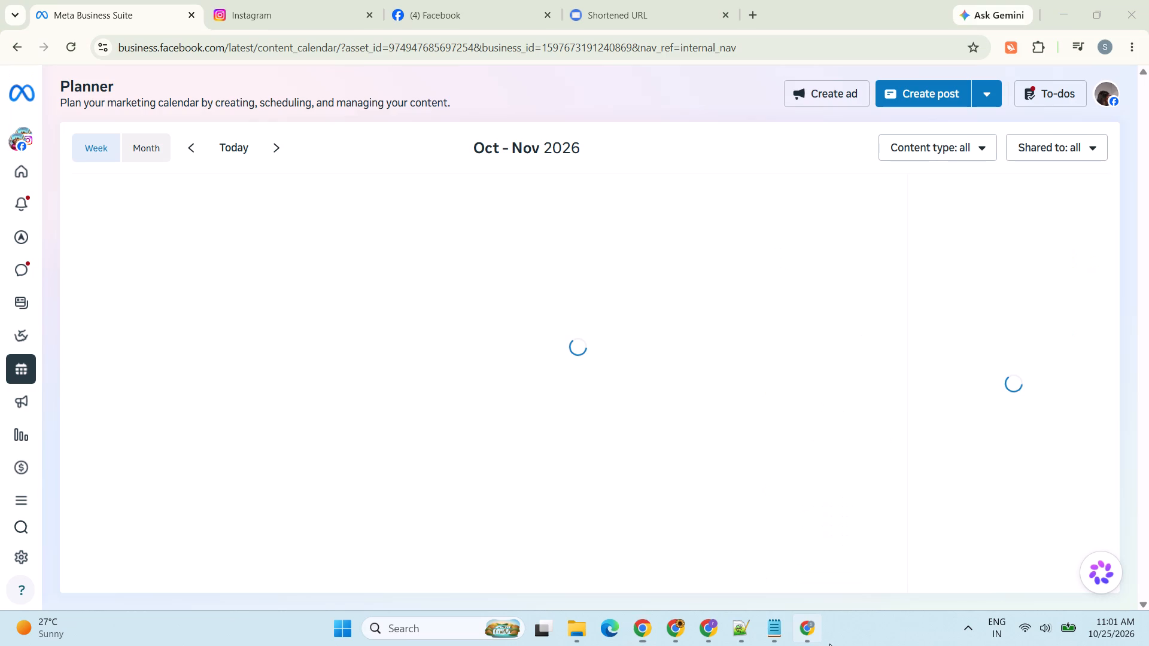
{"action": "left_click", "coordinate": [986, 92]}
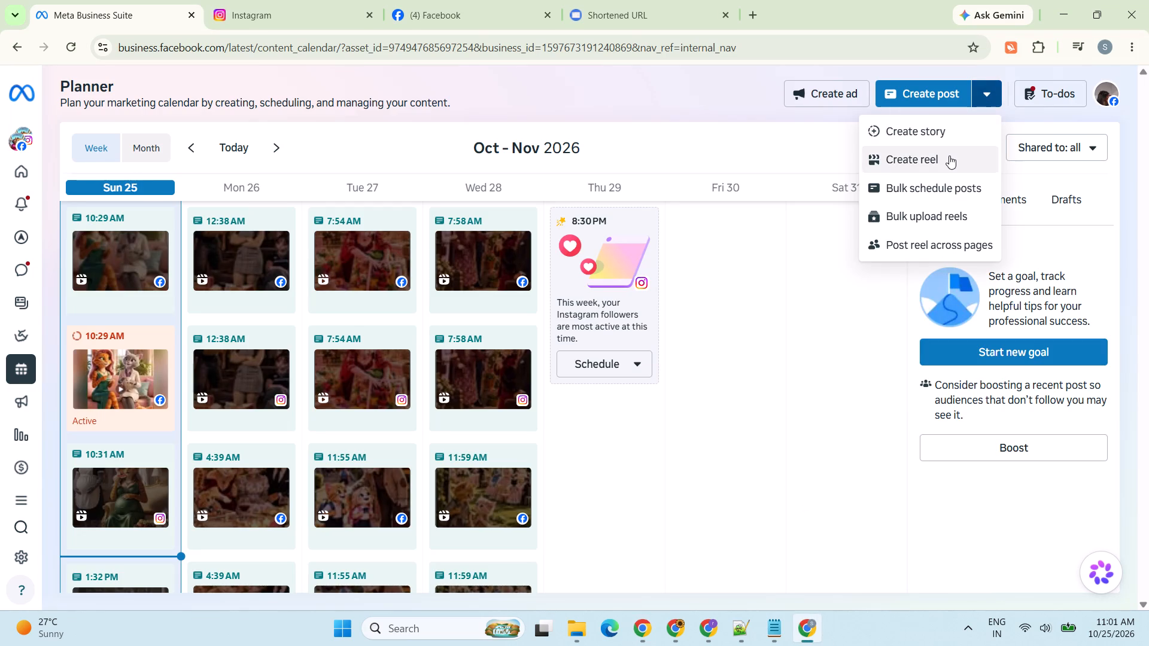
{"action": "left_click", "coordinate": [949, 156]}
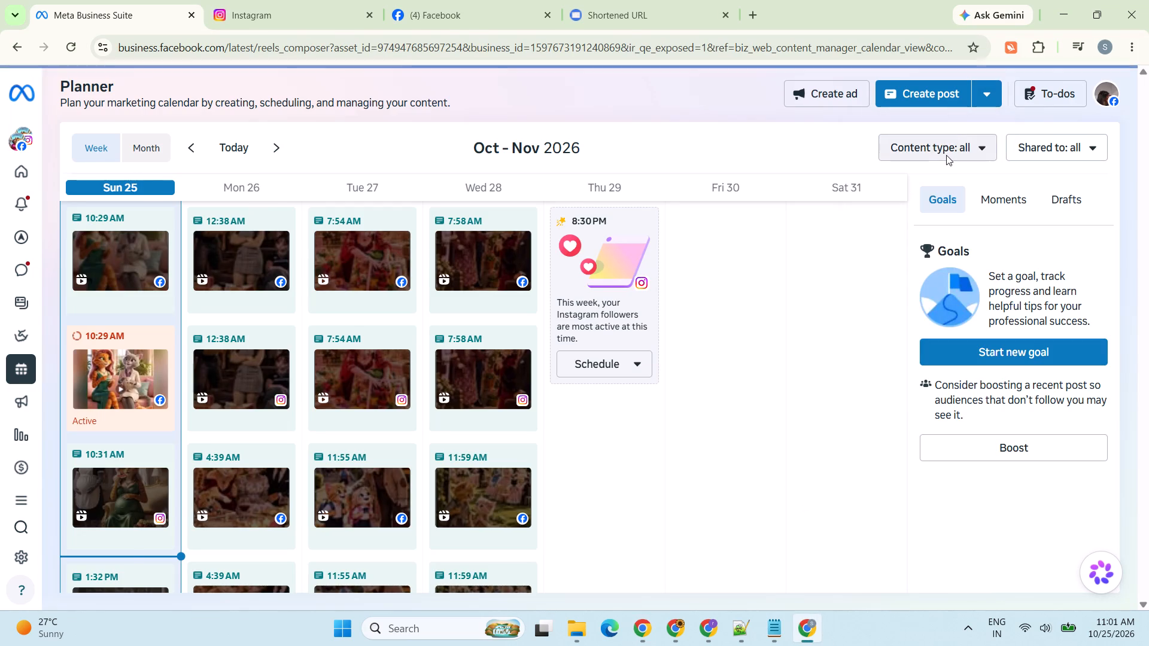
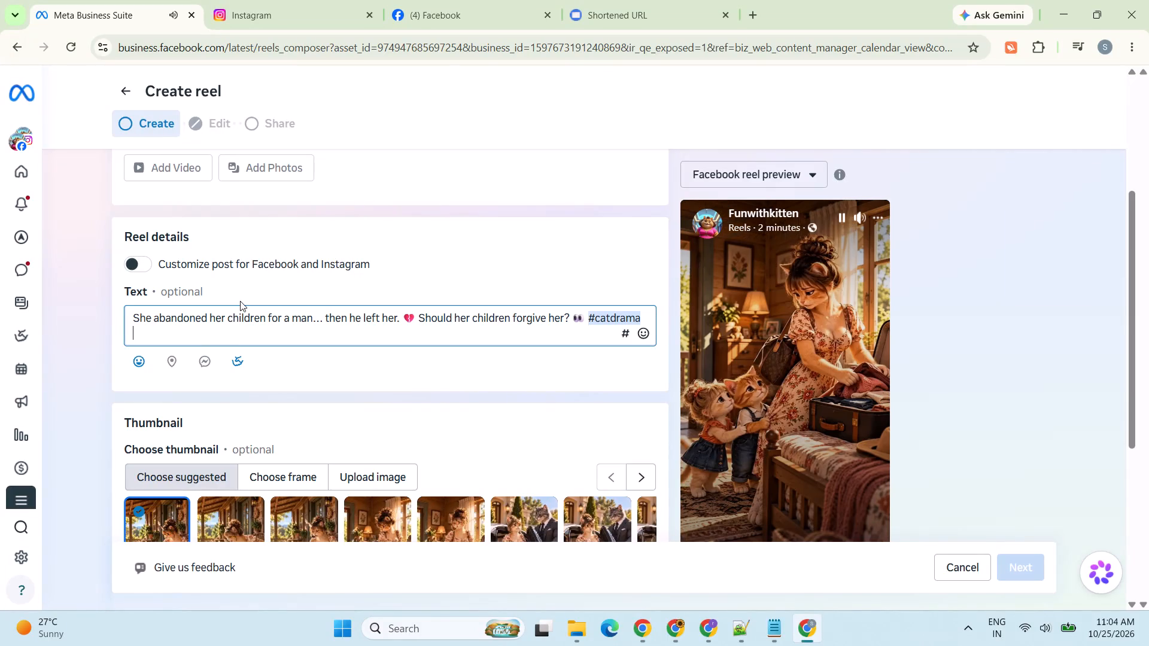
{"action": "left_click", "coordinate": [652, 0]}
{"action": "left_click", "coordinate": [716, 331]}
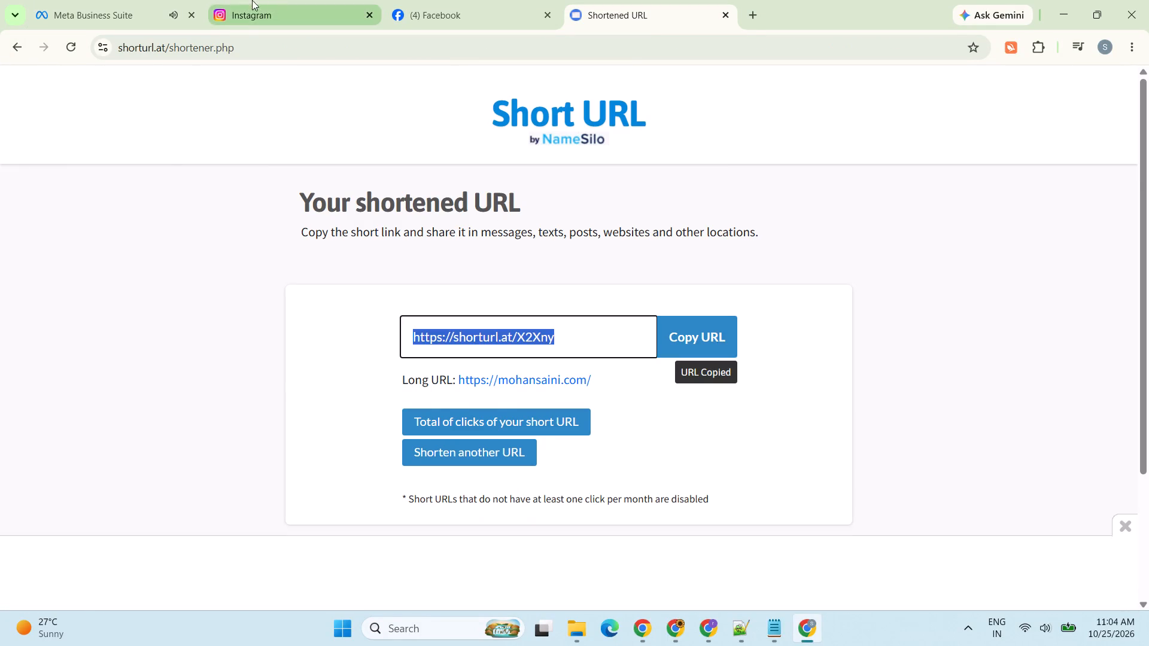
{"action": "left_click", "coordinate": [141, 0]}
{"action": "key", "text": "ctrl+v"}
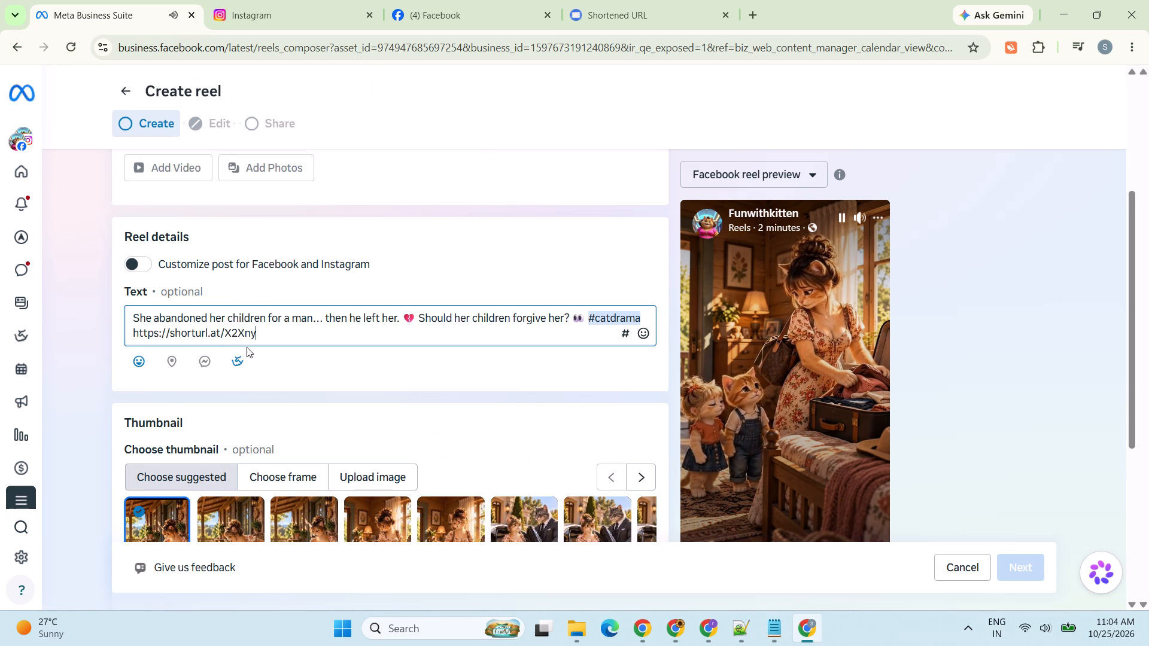
Continue to the reel's sharing stage and set the scheduled date to Oct 28, 2026 for both Facebook and Instagram.
{"action": "scroll", "coordinate": [574, 386], "scroll_direction": "down", "scroll_amount": 6}
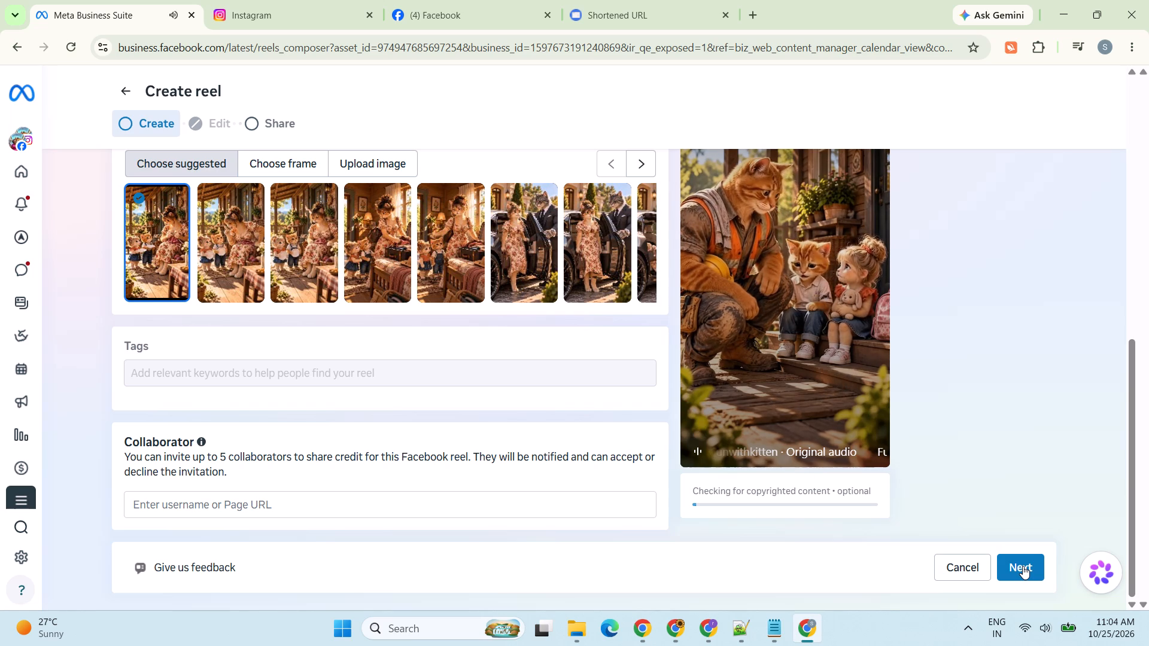
{"action": "left_click", "coordinate": [1023, 566]}
{"action": "scroll", "coordinate": [260, 250], "scroll_direction": "up", "scroll_amount": 8}
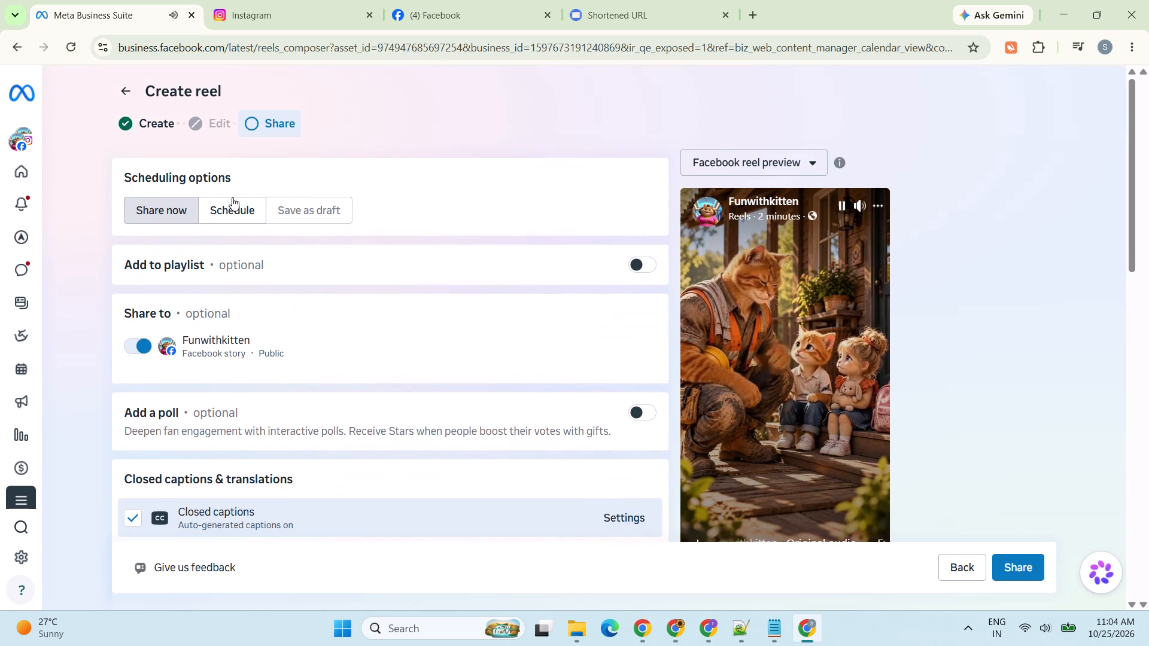
{"action": "left_click", "coordinate": [230, 214]}
{"action": "left_click", "coordinate": [177, 348]}
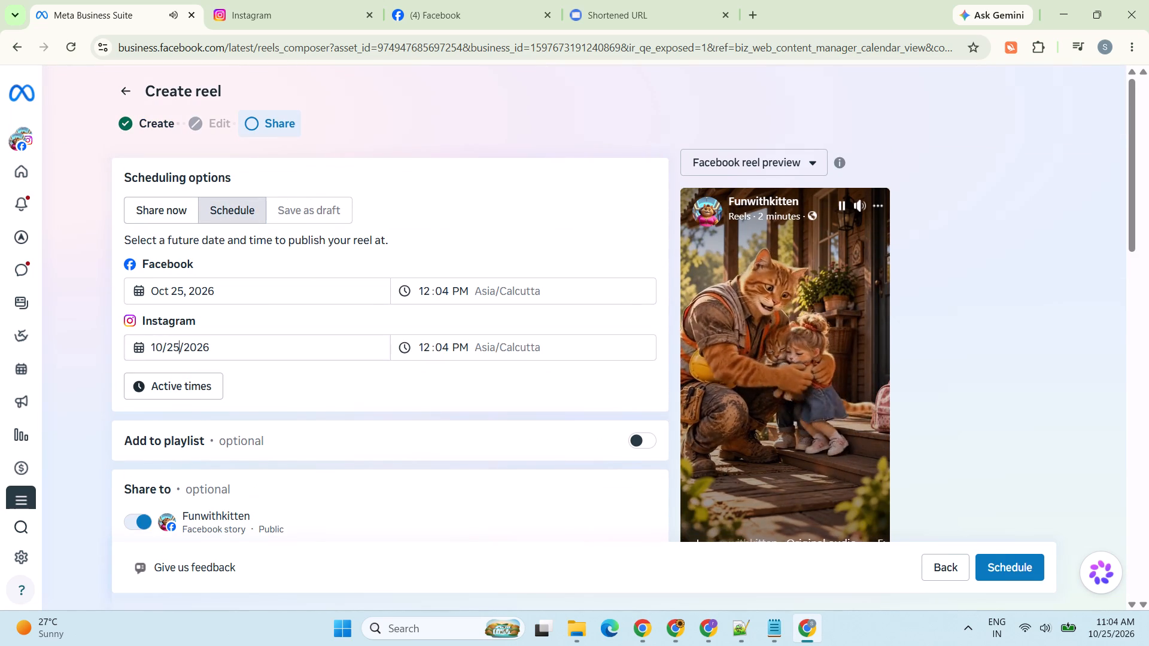
{"action": "left_click", "coordinate": [223, 511]}
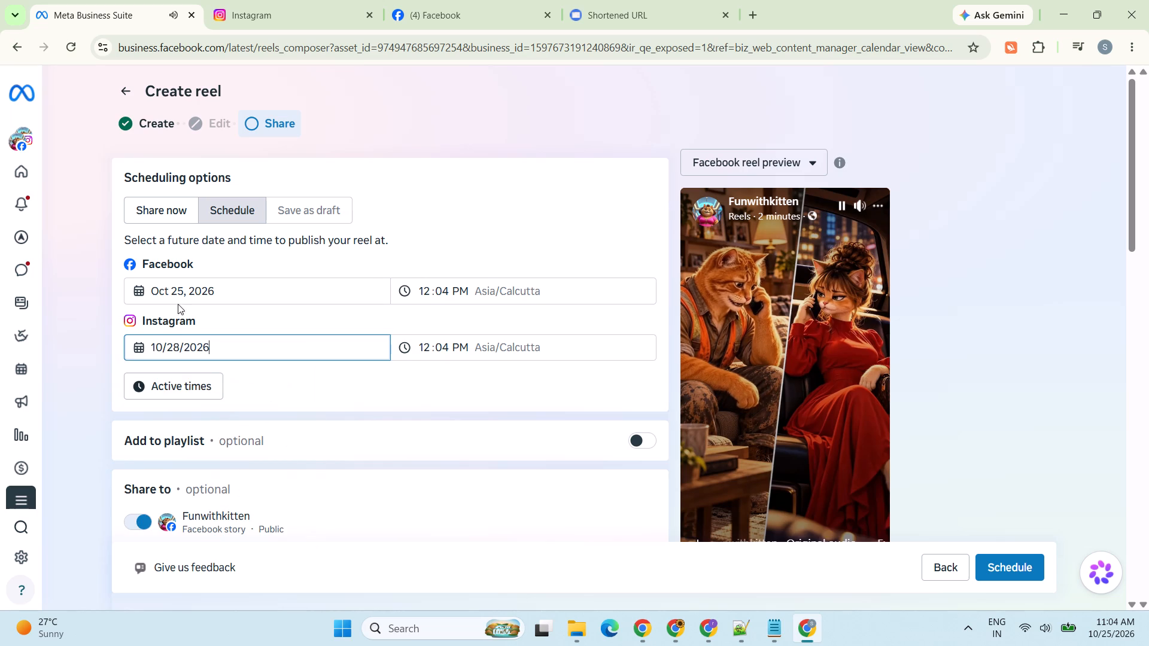
{"action": "left_click", "coordinate": [178, 295]}
{"action": "left_click", "coordinate": [219, 455]}
Set the Facebook and Instagram publishing times to 04:04 PM and schedule the reel.
{"action": "left_click", "coordinate": [428, 291]}
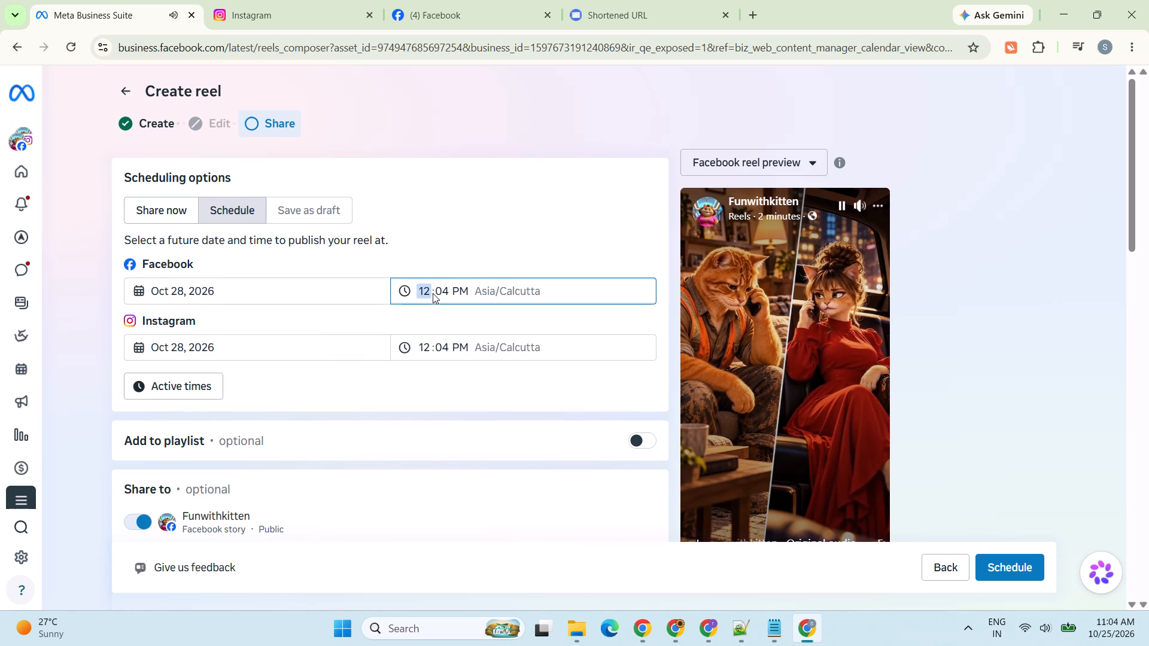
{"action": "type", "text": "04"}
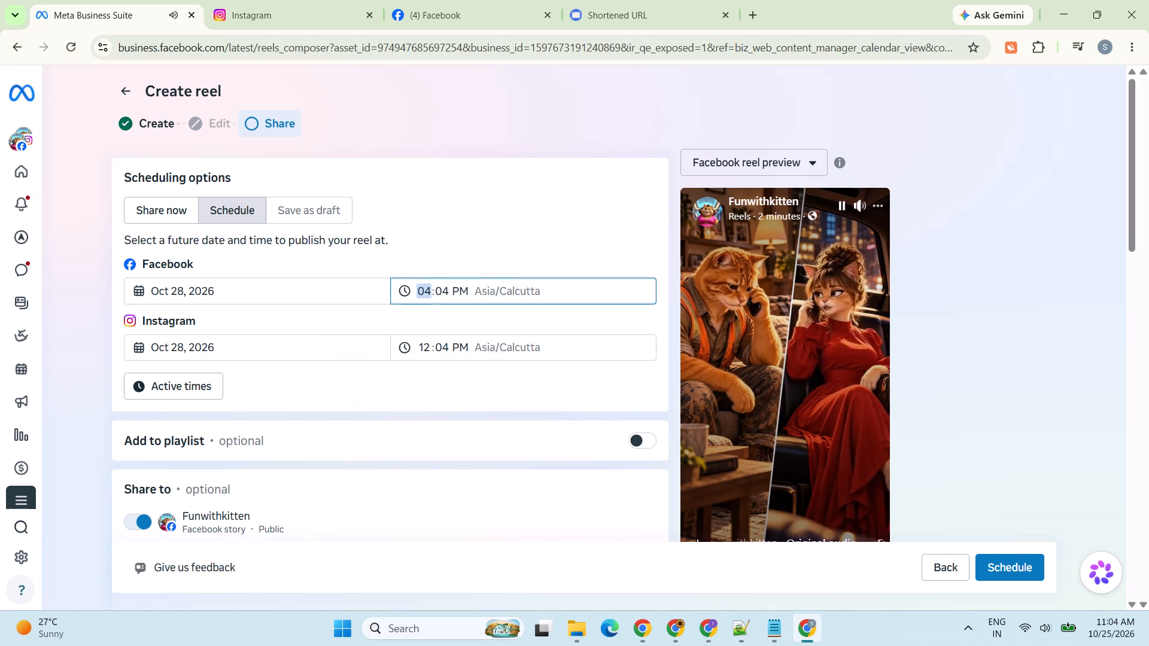
{"action": "left_click", "coordinate": [422, 345]}
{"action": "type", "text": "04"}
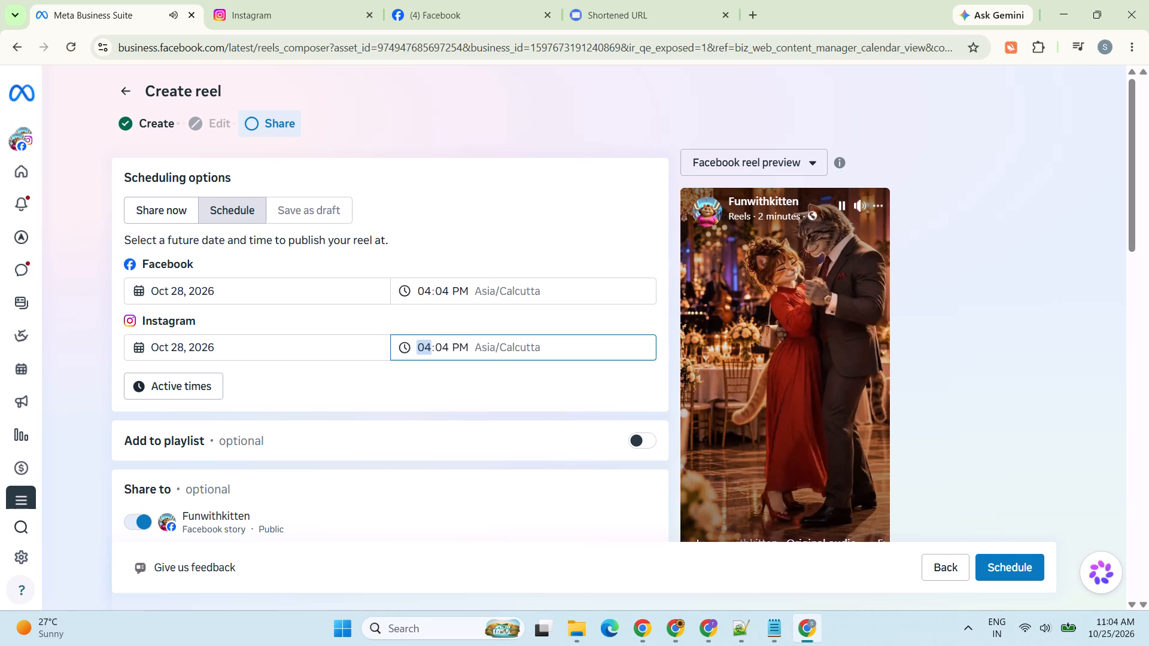
{"action": "left_click", "coordinate": [415, 396]}
{"action": "scroll", "coordinate": [415, 396], "scroll_direction": "down", "scroll_amount": 5}
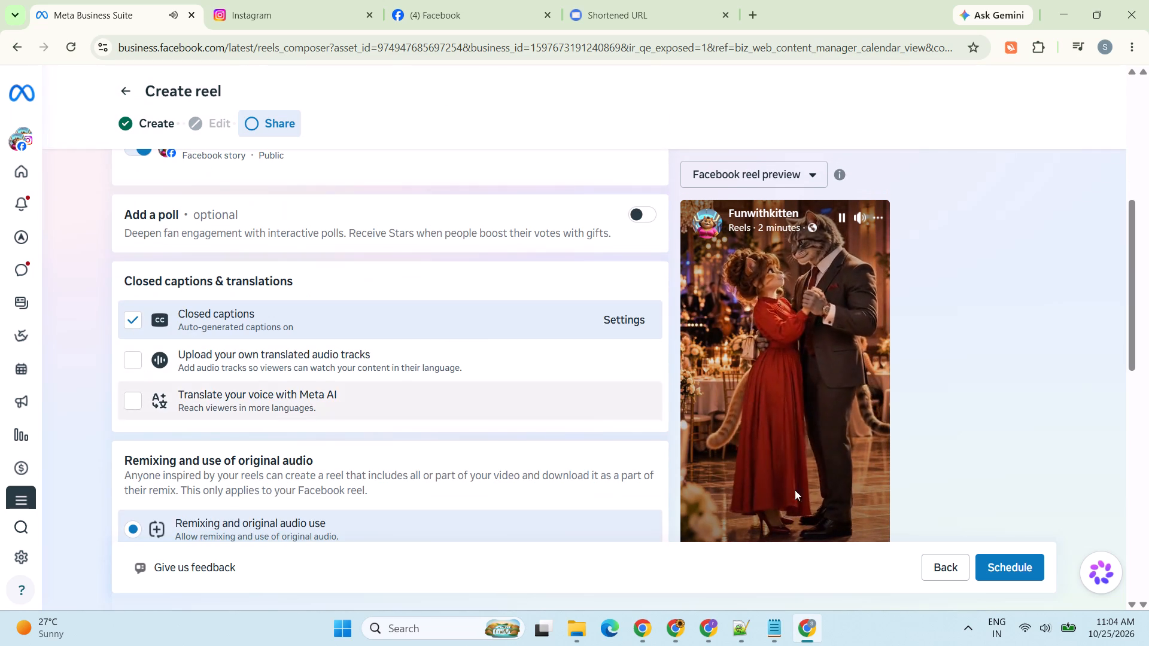
{"action": "left_click", "coordinate": [1017, 572]}
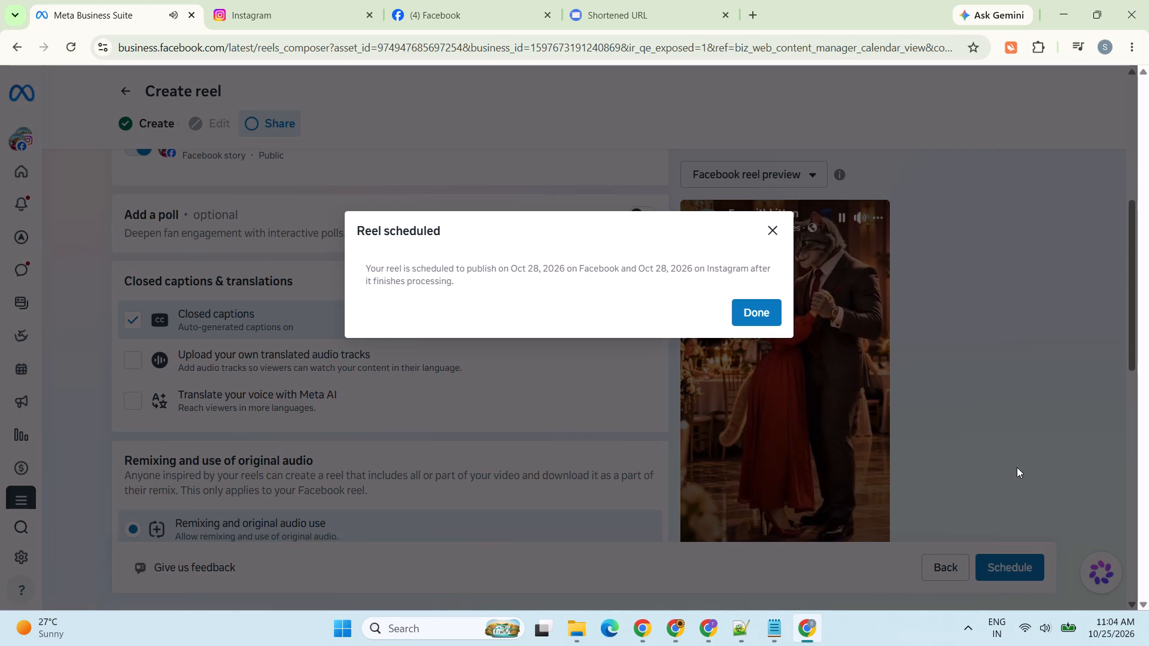
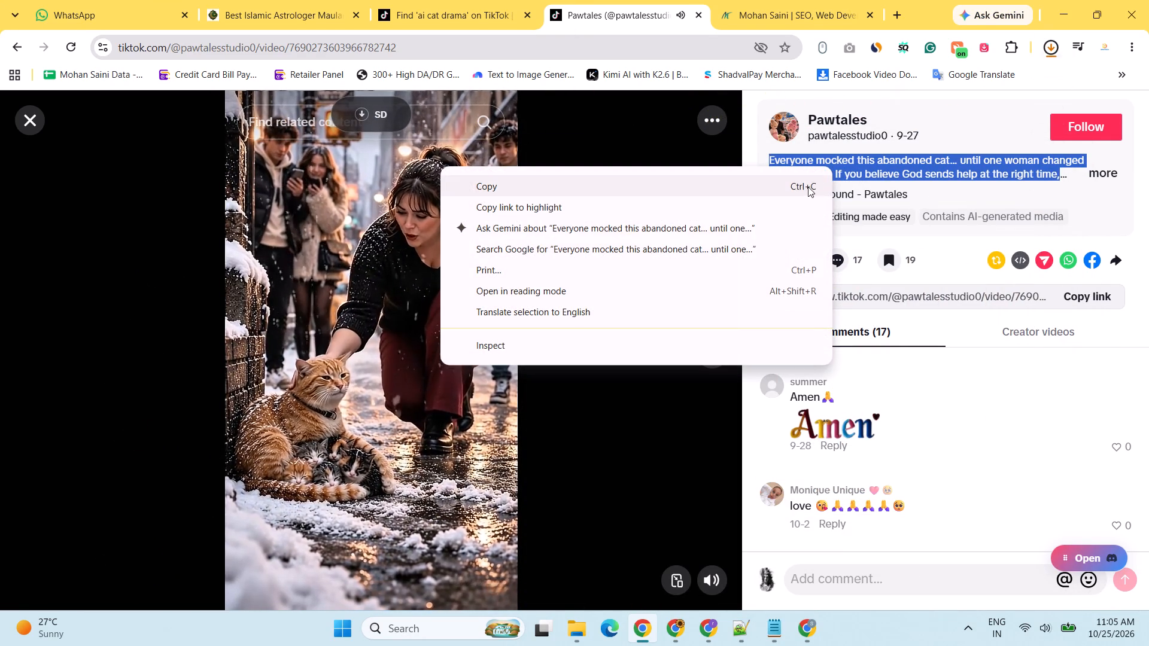
Copy the "Everyone mocked this abandoned cat" caption, switch to Meta Business Suite, and start a new reel up to choosing its video.
{"action": "left_click", "coordinate": [803, 187]}
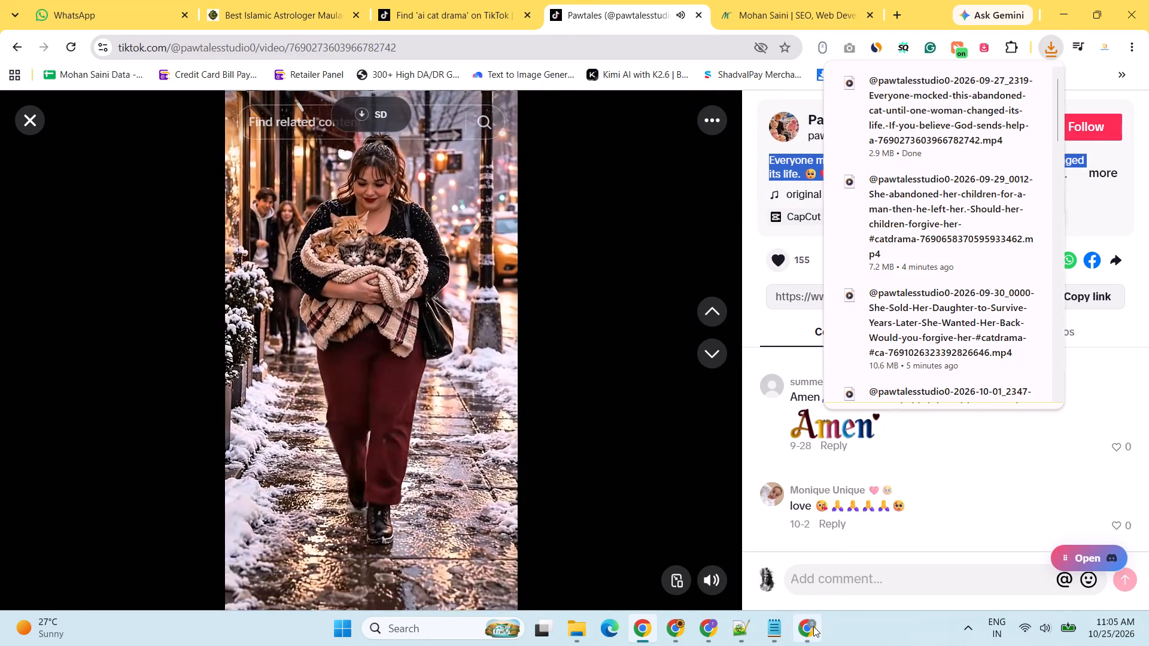
{"action": "left_click", "coordinate": [813, 626]}
{"action": "left_click", "coordinate": [977, 96]}
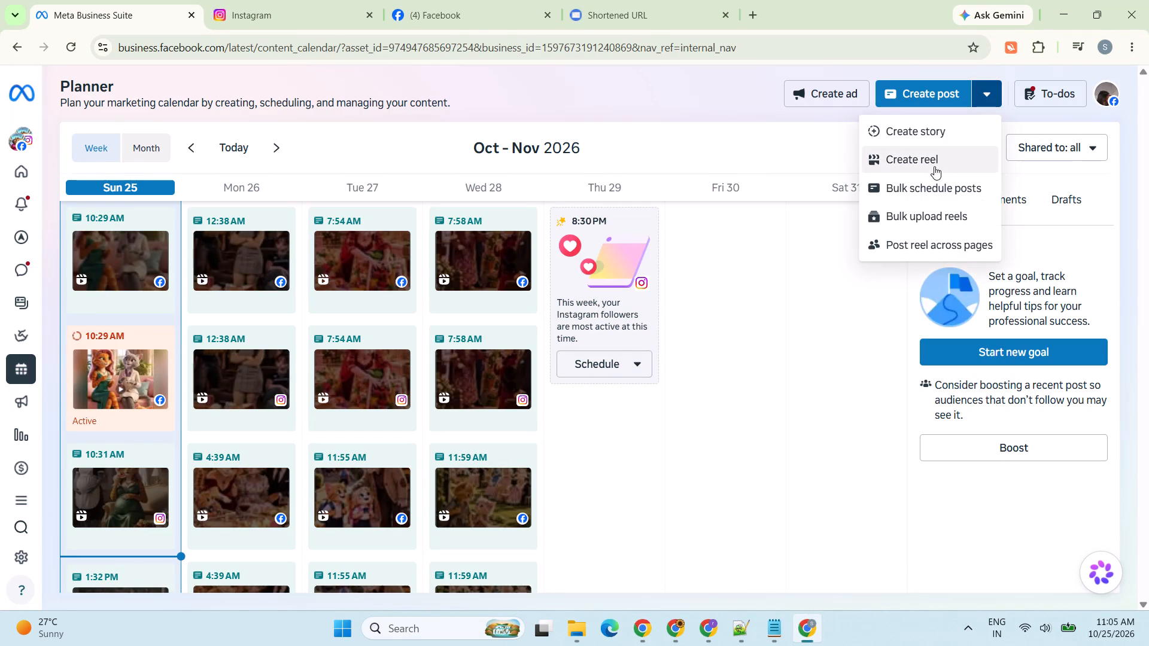
{"action": "left_click", "coordinate": [933, 161]}
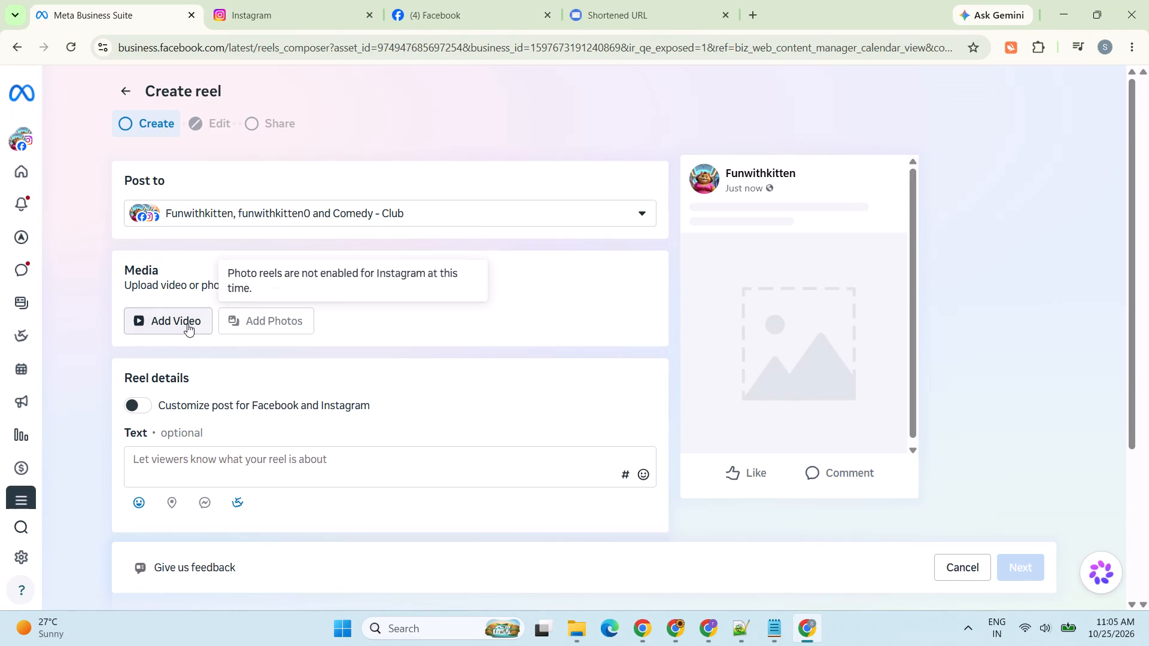
{"action": "left_click", "coordinate": [187, 324]}
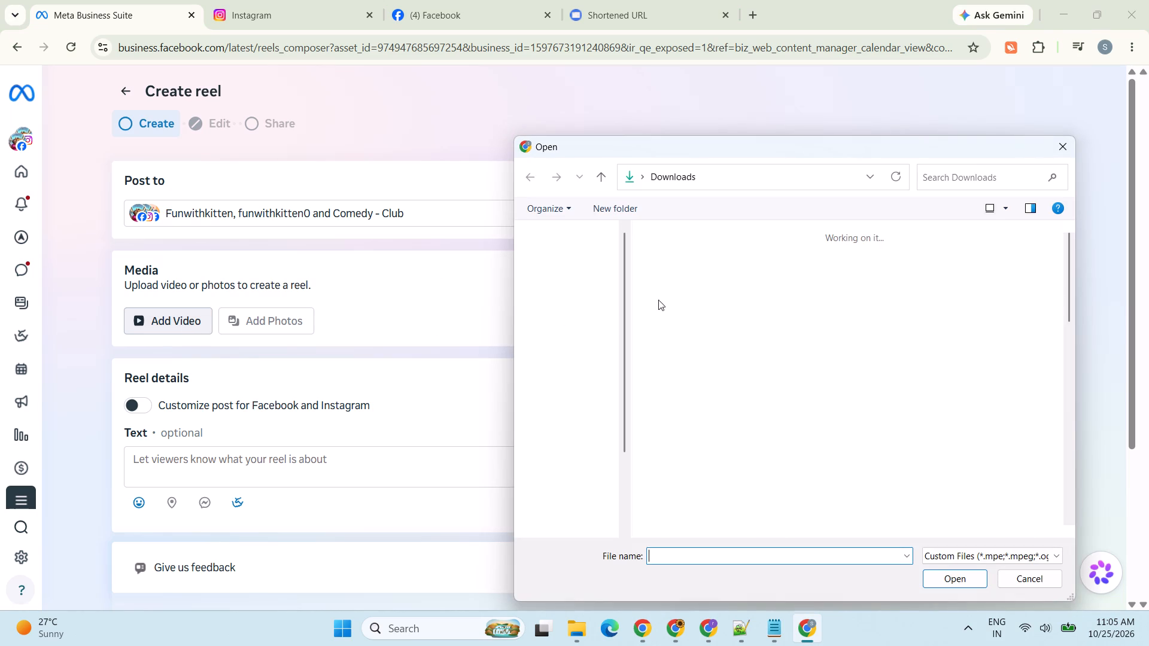
Add the downloaded 9-27 Pawtales video to the reel and paste the copied "Everyone mocked this abandoned cat" caption as its text.
{"action": "double_click", "coordinate": [672, 279]}
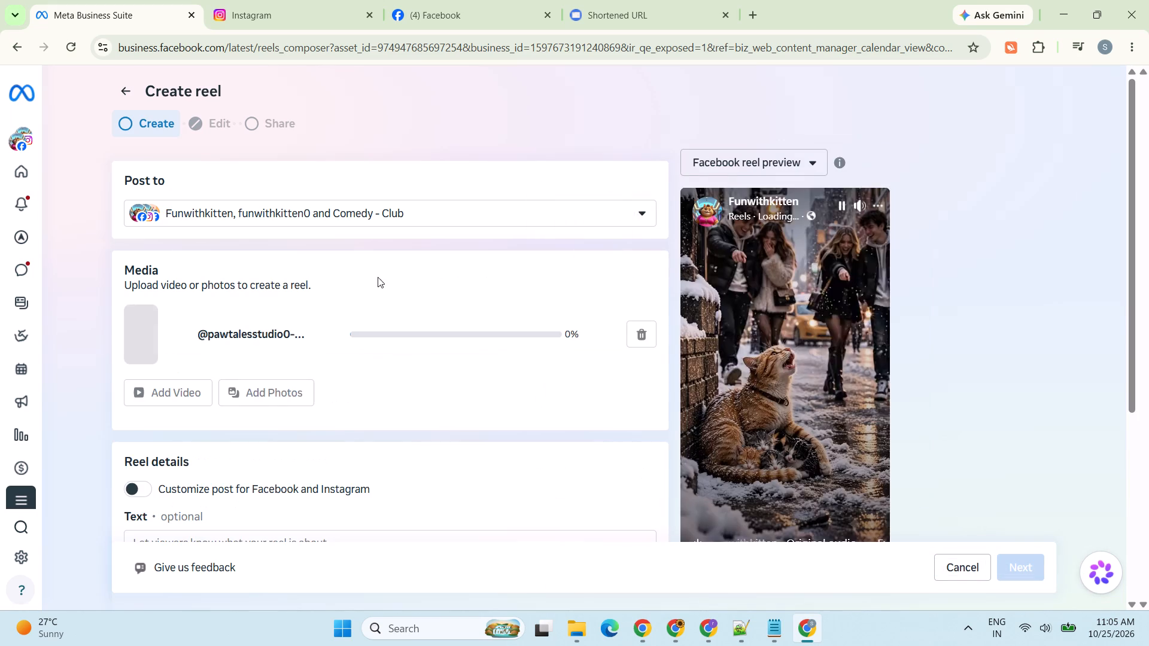
{"action": "scroll", "coordinate": [369, 281], "scroll_direction": "down", "scroll_amount": 4}
{"action": "left_click", "coordinate": [218, 252]}
{"action": "right_click", "coordinate": [186, 243]}
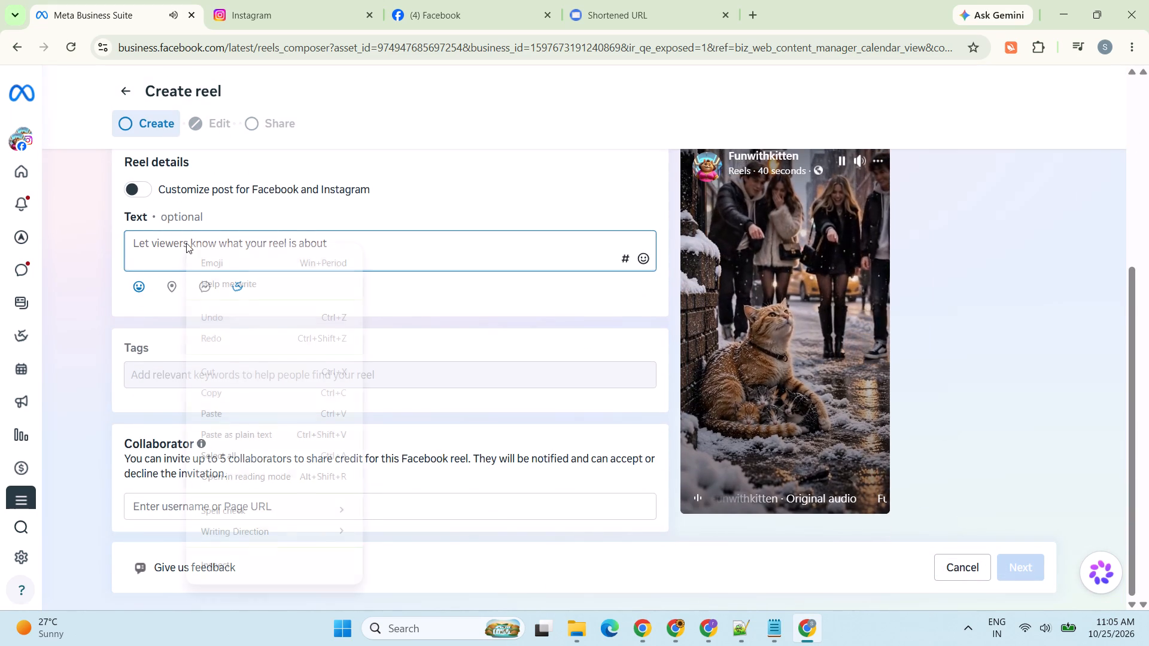
{"action": "left_click", "coordinate": [223, 410]}
{"action": "left_click", "coordinate": [597, 0]}
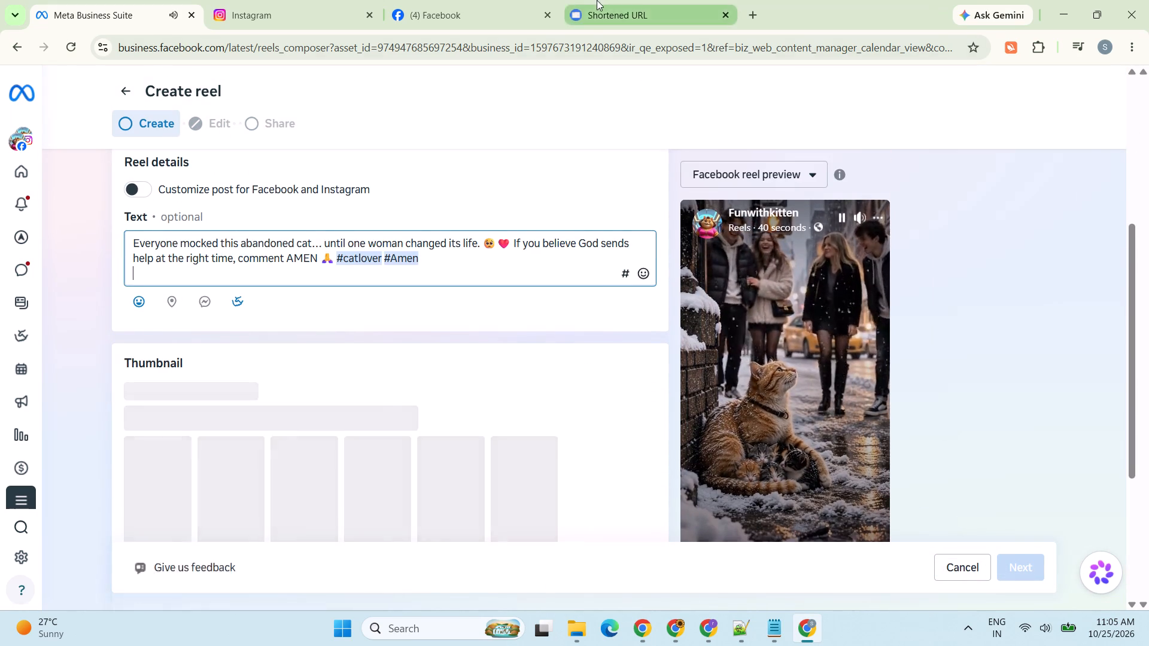
{"action": "left_click", "coordinate": [686, 410]}
{"action": "left_click", "coordinate": [90, 0]}
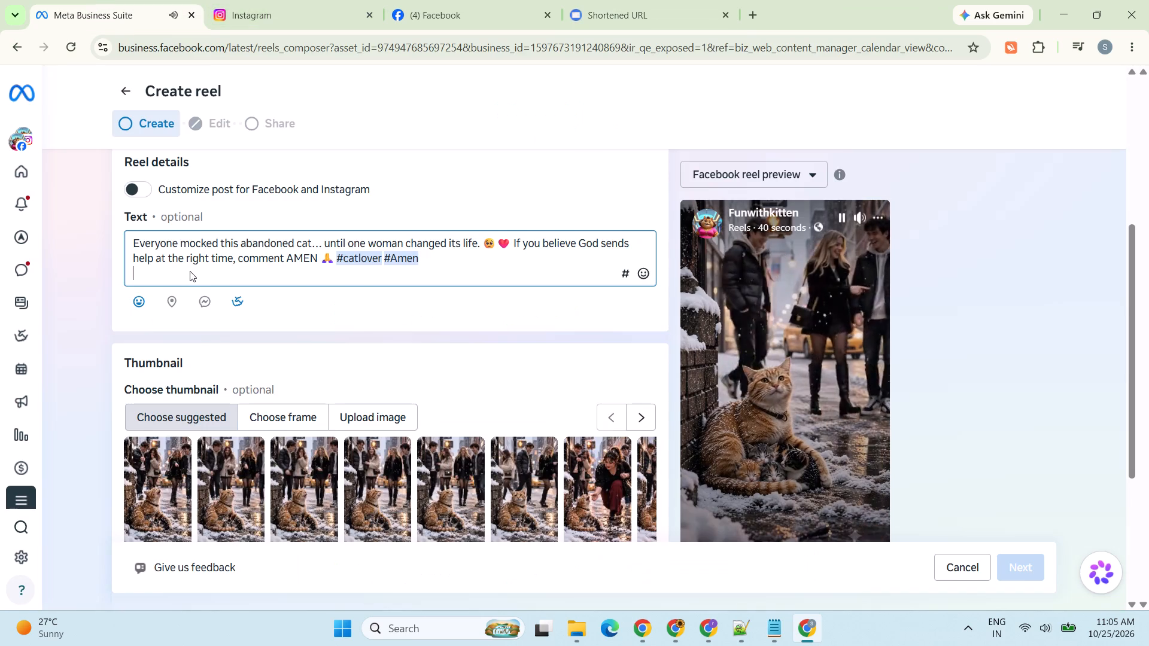
{"action": "right_click", "coordinate": [185, 272]}
{"action": "left_click", "coordinate": [226, 435]}
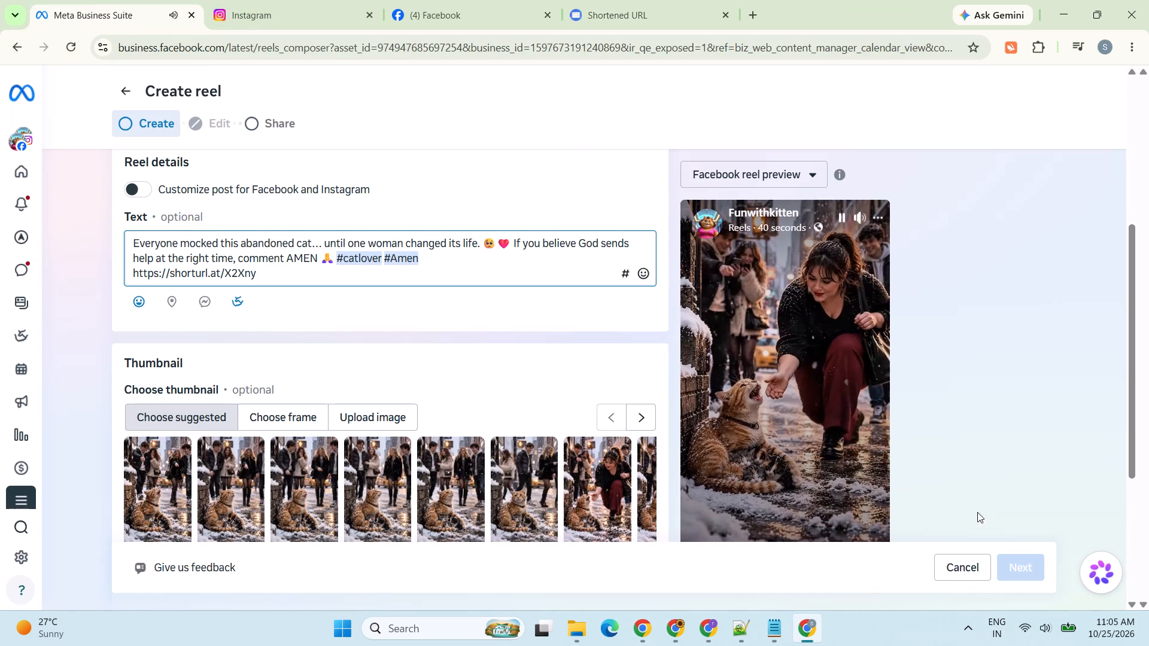
Proceed to the reel's Share stage, choose scheduling, and set both the Facebook and Instagram dates to Oct 28, 2026.
{"action": "scroll", "coordinate": [1021, 455], "scroll_direction": "down", "scroll_amount": 3}
{"action": "left_click", "coordinate": [1028, 409]}
{"action": "left_click", "coordinate": [1017, 566]}
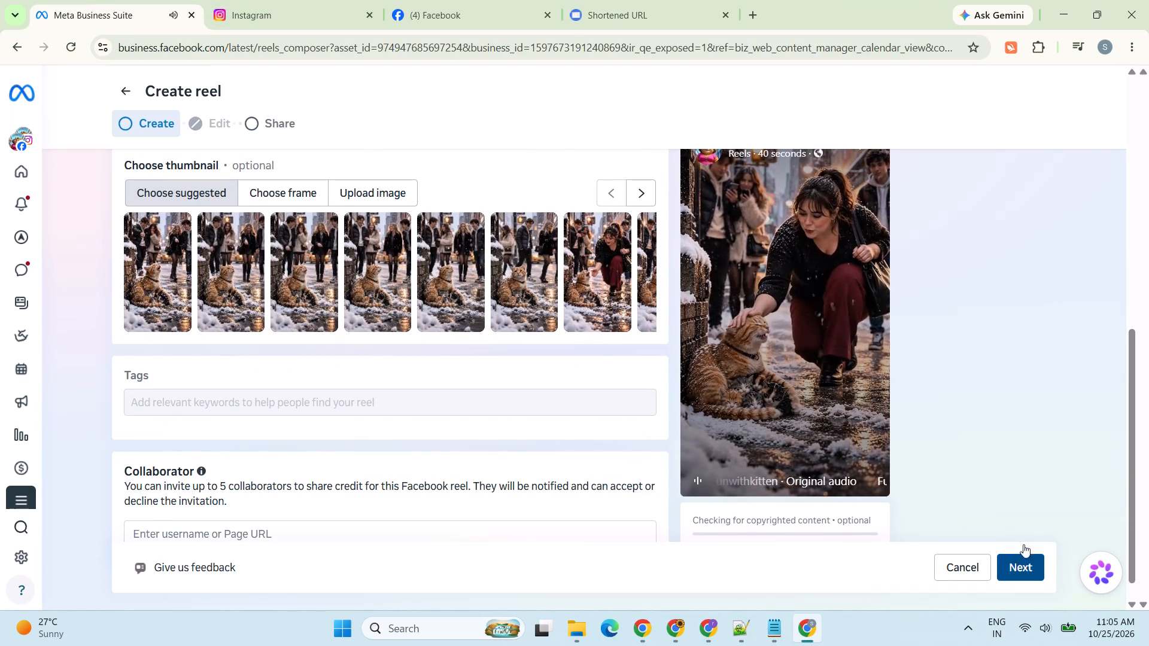
{"action": "scroll", "coordinate": [242, 221], "scroll_direction": "up", "scroll_amount": 11}
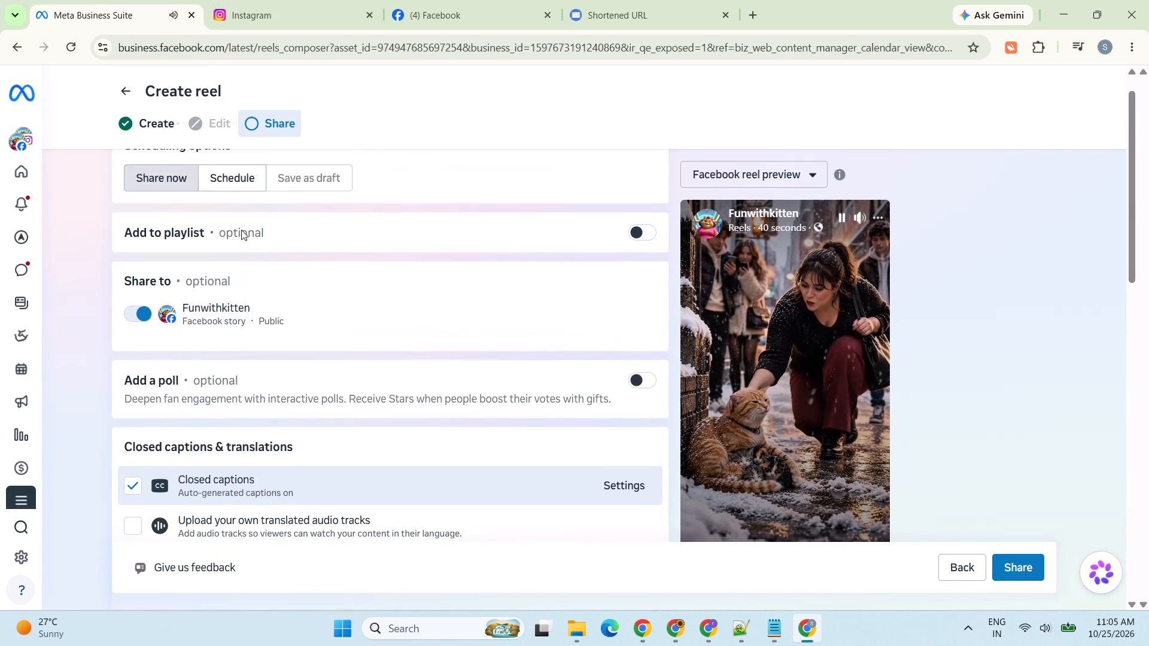
{"action": "left_click", "coordinate": [238, 211]}
{"action": "left_click", "coordinate": [175, 294]}
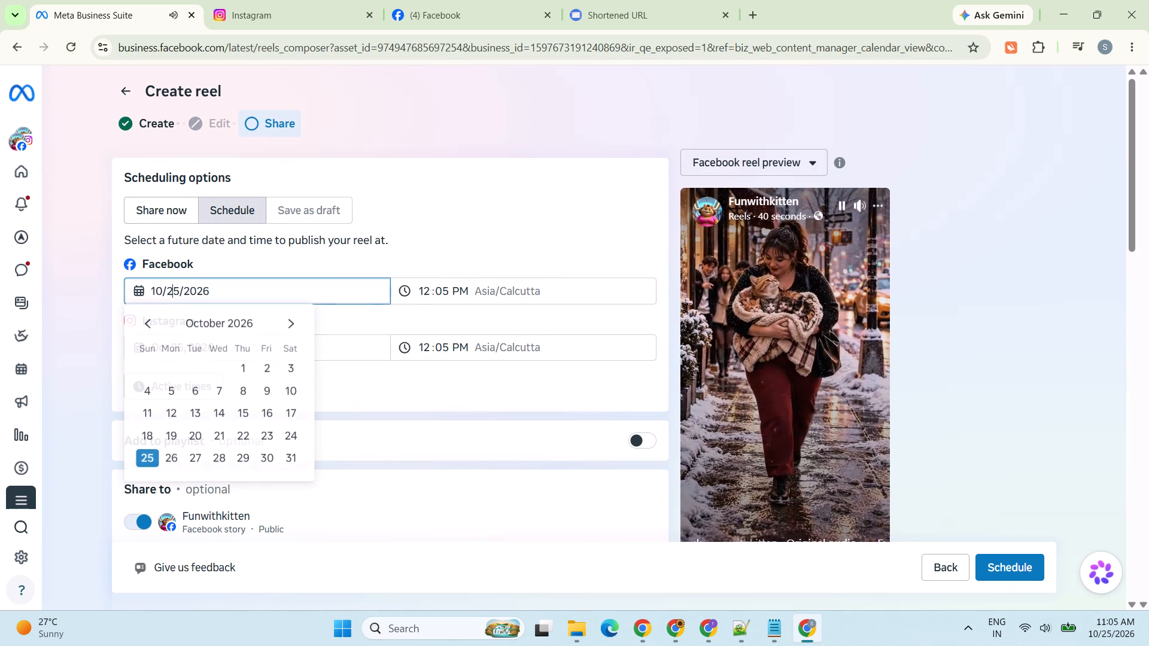
{"action": "left_click", "coordinate": [221, 461]}
{"action": "left_click", "coordinate": [180, 344]}
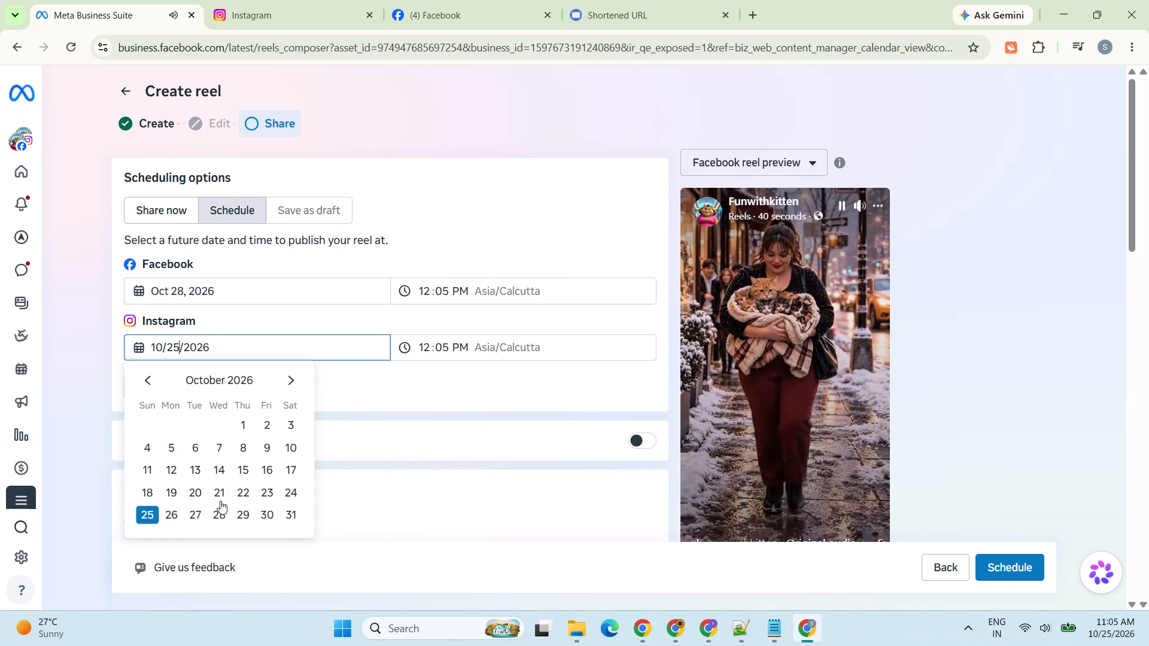
{"action": "left_click", "coordinate": [219, 515]}
Set the Facebook and Instagram publishing times to 07:05 PM and schedule the reel.
{"action": "left_click", "coordinate": [420, 294]}
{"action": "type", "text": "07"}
{"action": "left_click", "coordinate": [422, 348]}
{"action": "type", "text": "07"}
{"action": "left_click", "coordinate": [528, 394]}
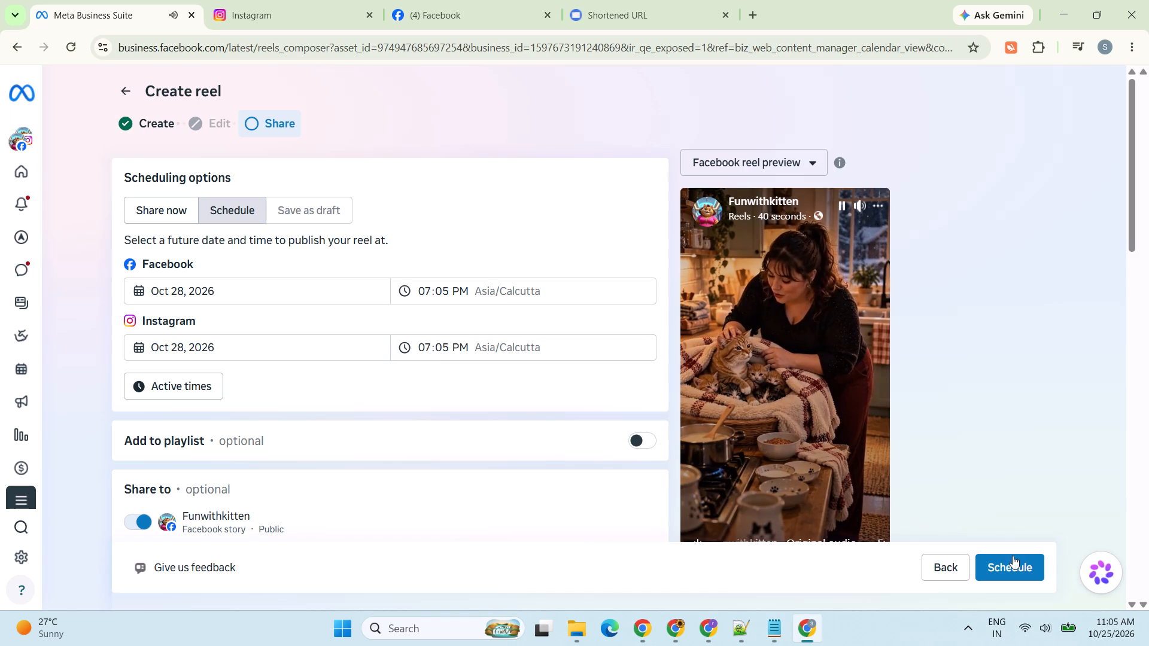
{"action": "left_click", "coordinate": [1016, 560]}
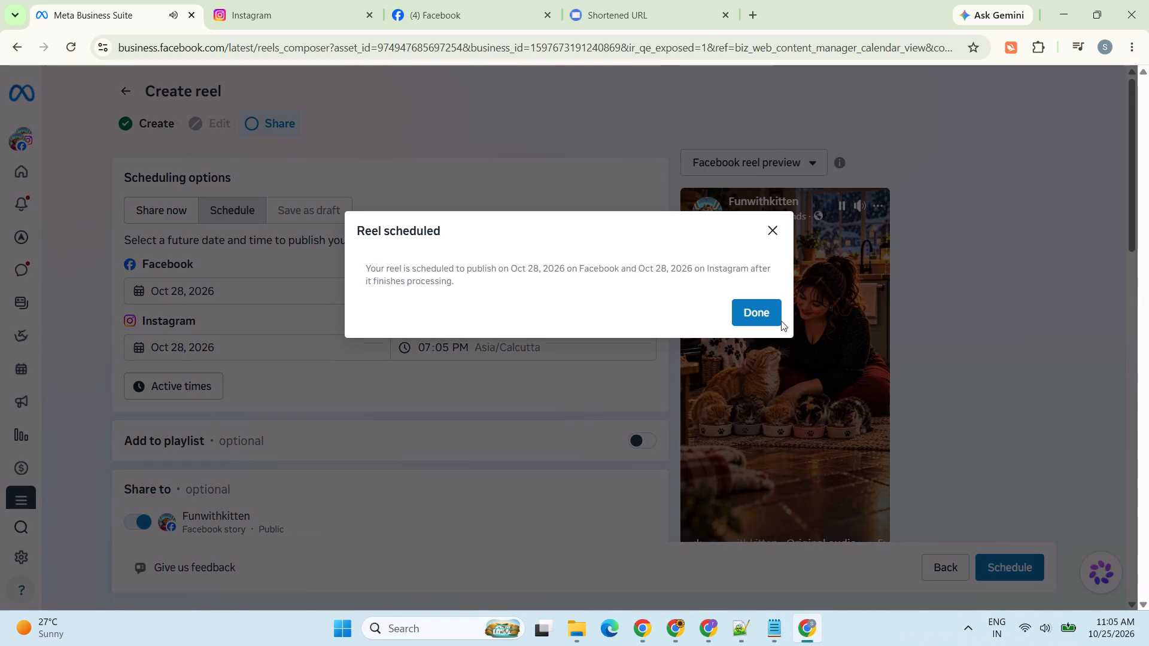
{"action": "left_click", "coordinate": [756, 304]}
Switch to TikTok and download the next Pawtales video, dated 9-25, "She abandoned her babies because they were a 'burden'".
{"action": "left_click", "coordinate": [642, 627]}
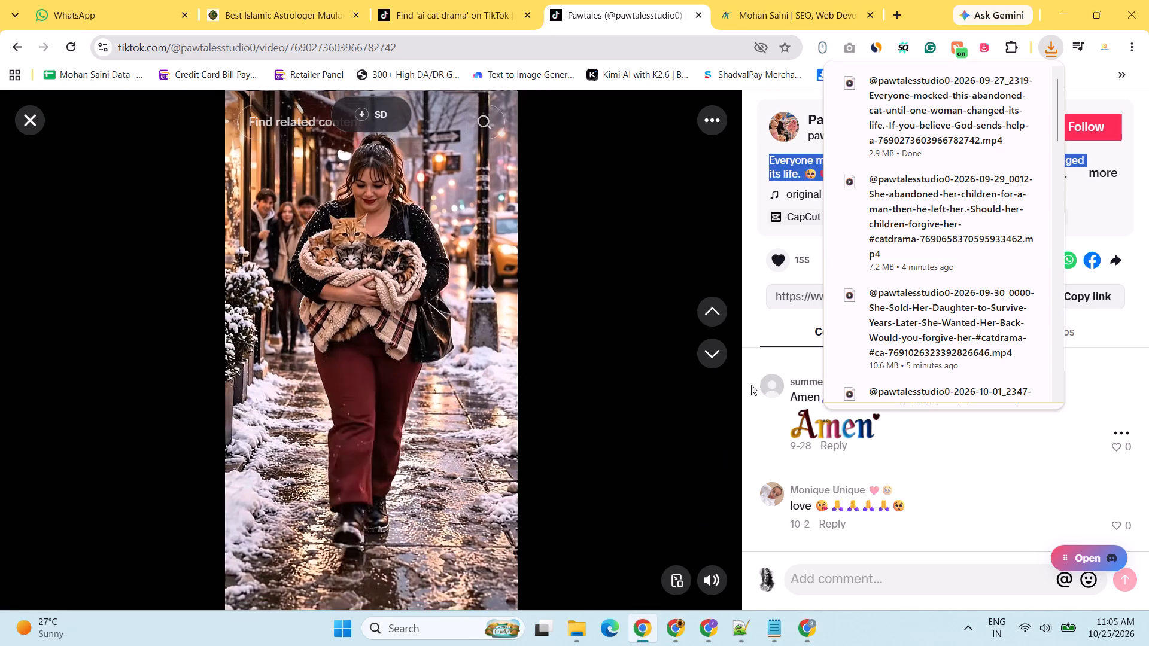
{"action": "left_click", "coordinate": [718, 362]}
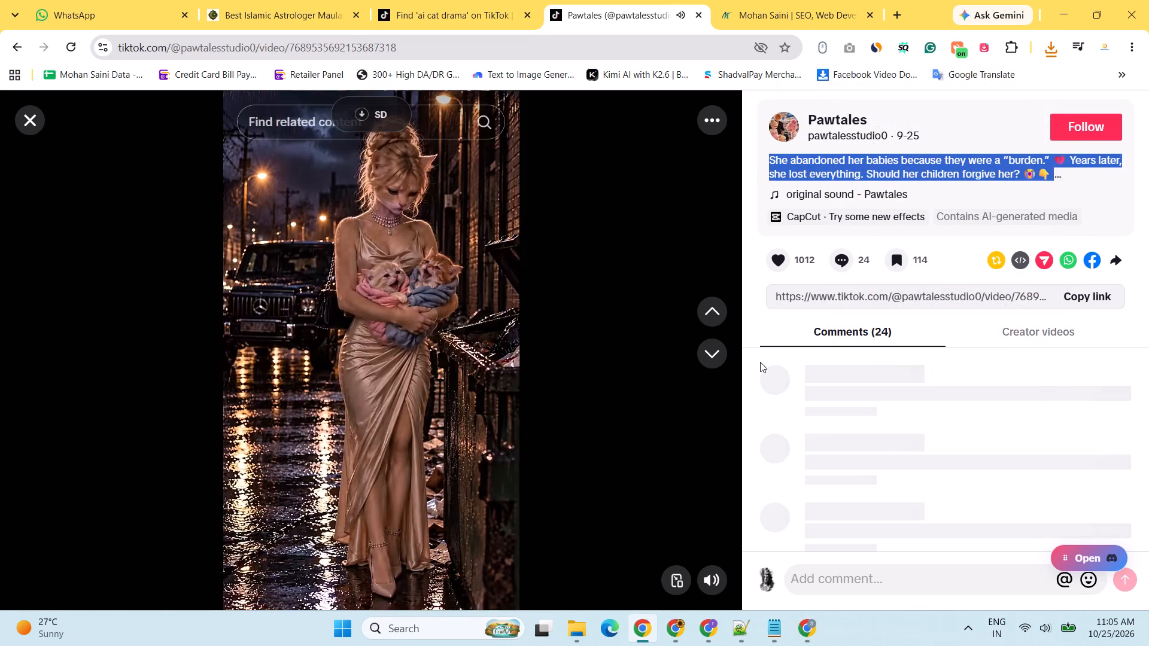
{"action": "left_click", "coordinate": [359, 114]}
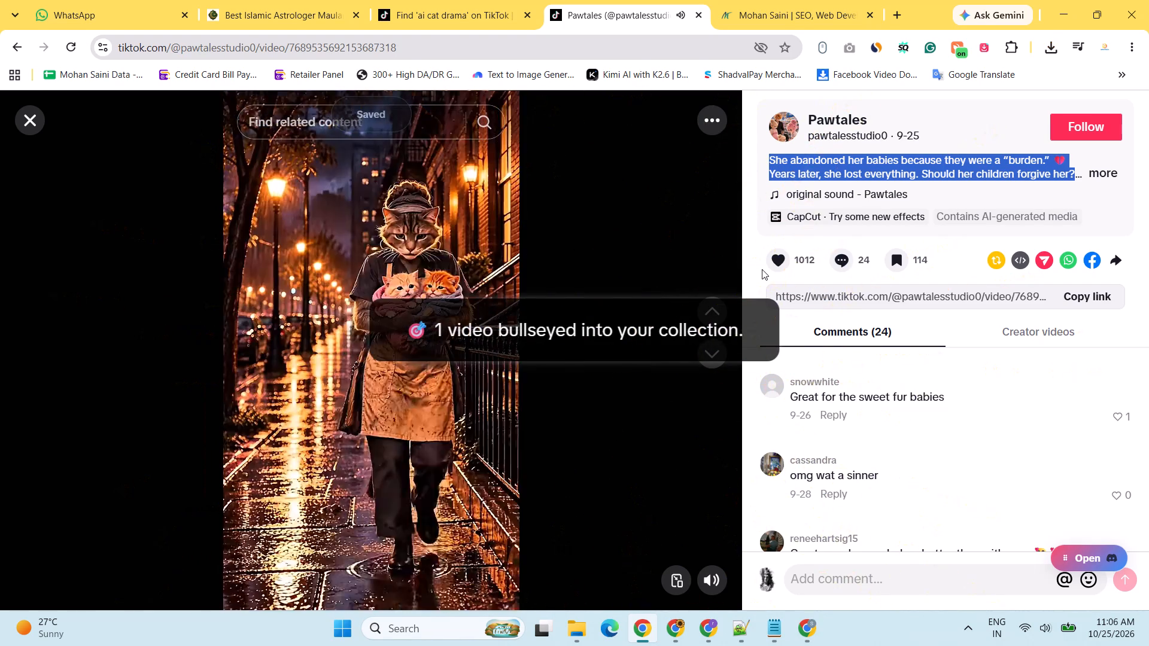
Save the TikTok video about the mother who abandoned her babies as a "burden" and copy its selected caption.
{"action": "key", "text": "Return"}
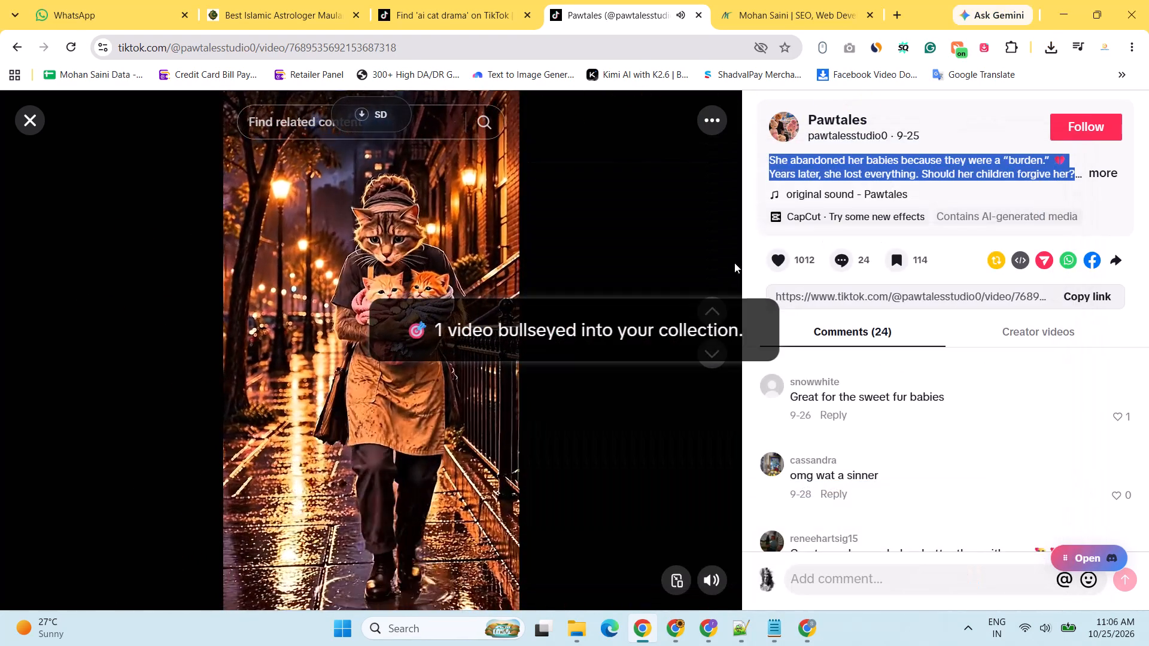
{"action": "right_click", "coordinate": [826, 164]}
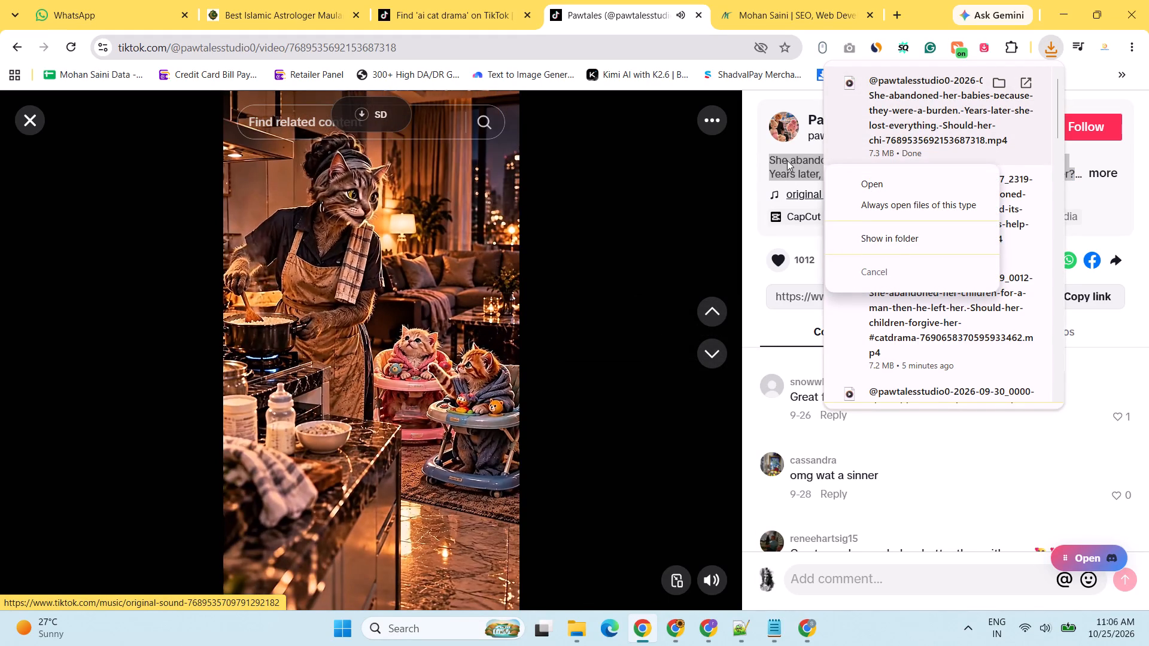
{"action": "left_click", "coordinate": [787, 160]}
{"action": "right_click", "coordinate": [787, 160]}
{"action": "left_click", "coordinate": [736, 182]}
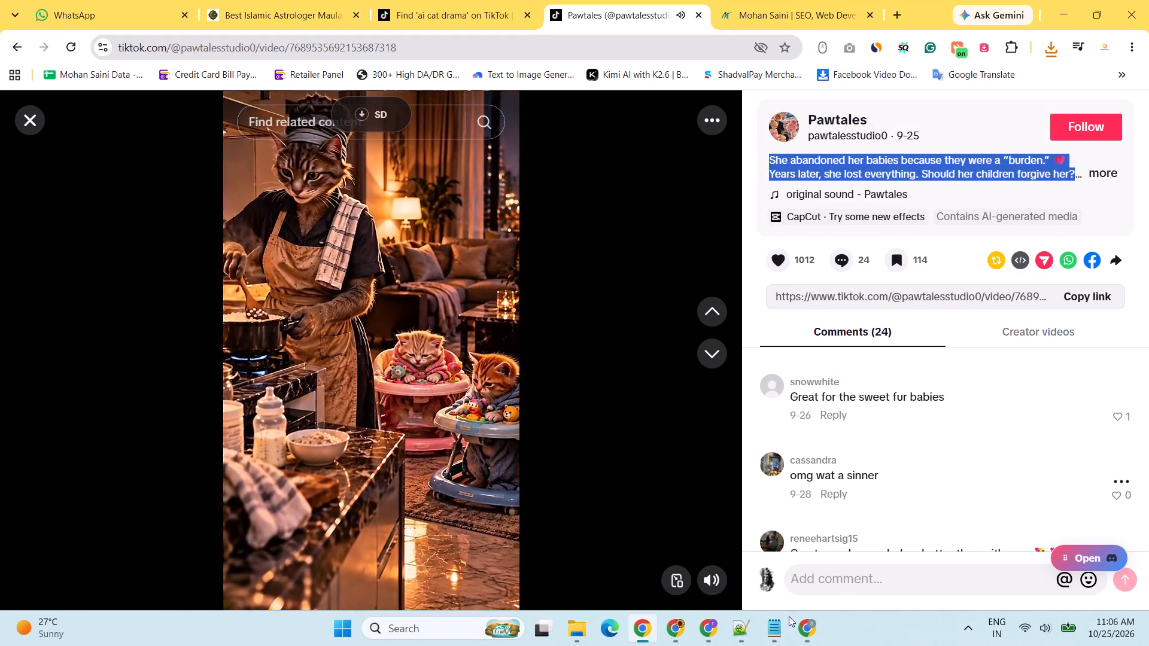
Start a new reel in Meta Business Suite and add the downloaded "She abandoned her babies" video from Downloads.
{"action": "left_click", "coordinate": [808, 627]}
{"action": "left_click", "coordinate": [974, 93]}
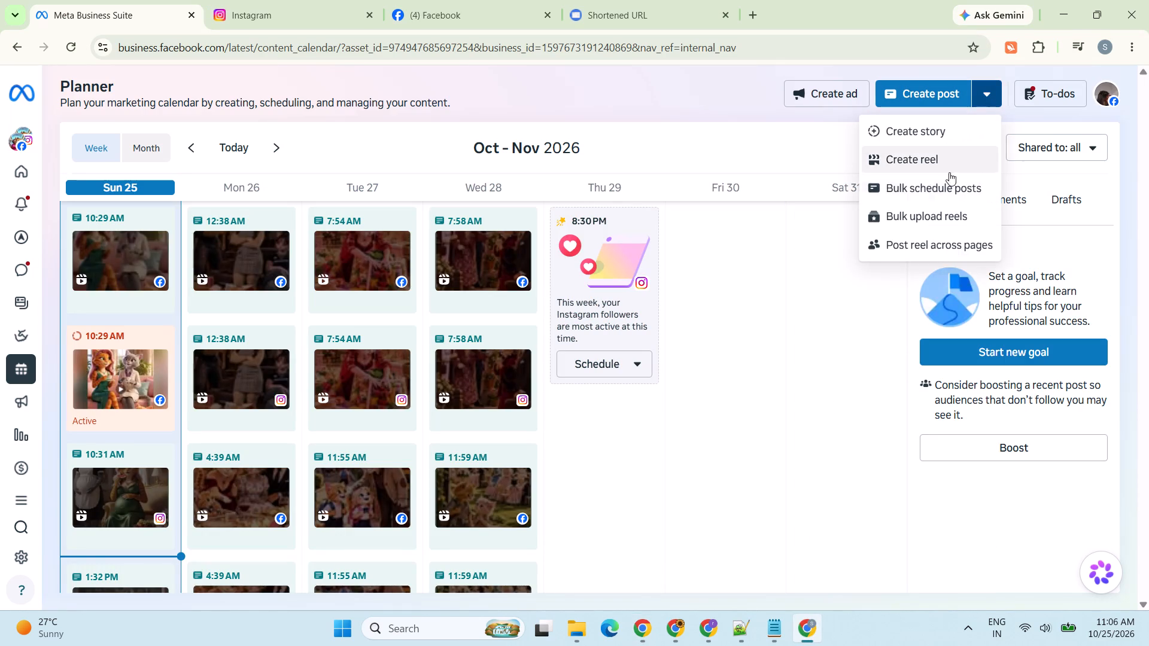
{"action": "left_click", "coordinate": [932, 164]}
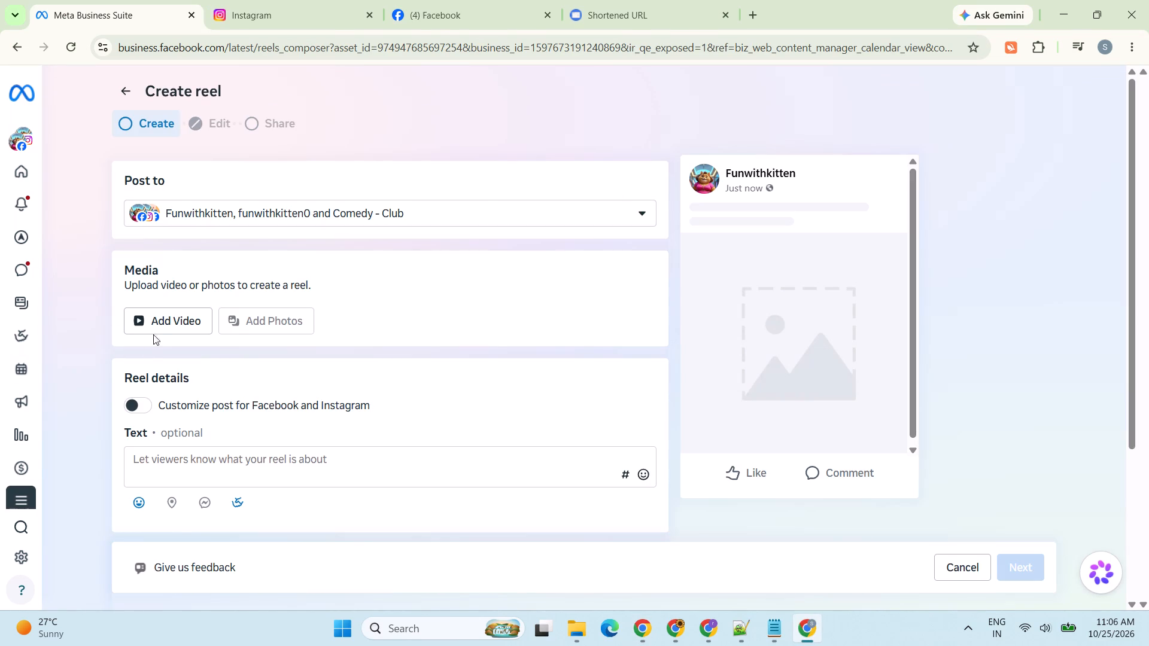
{"action": "left_click", "coordinate": [156, 330]}
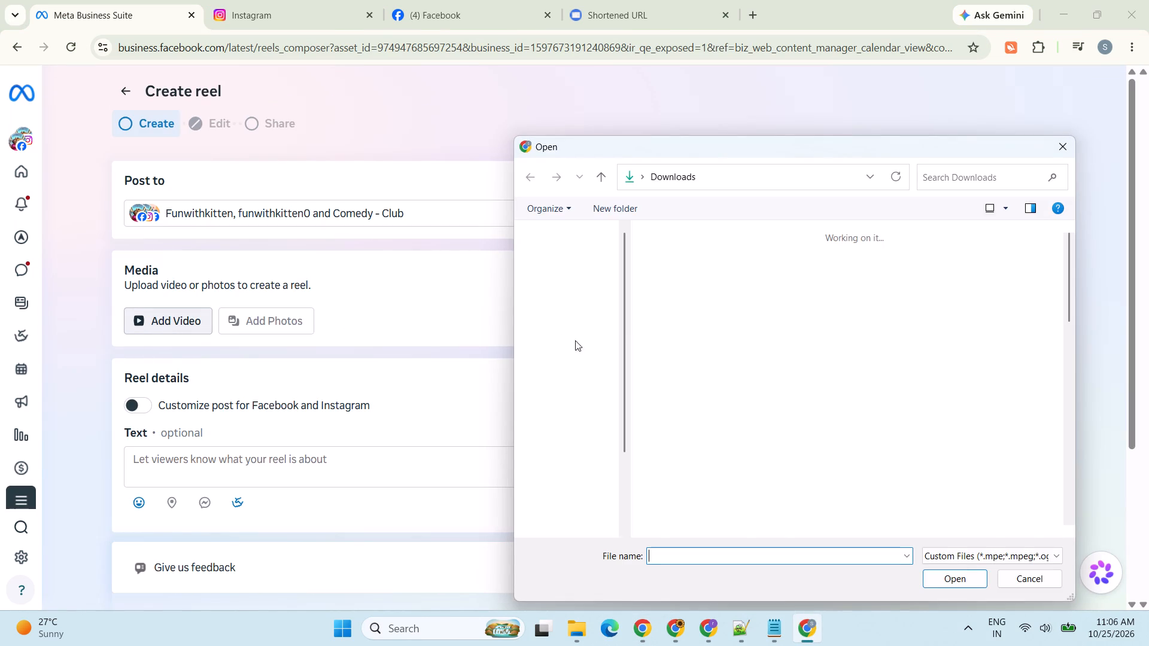
{"action": "double_click", "coordinate": [689, 292]}
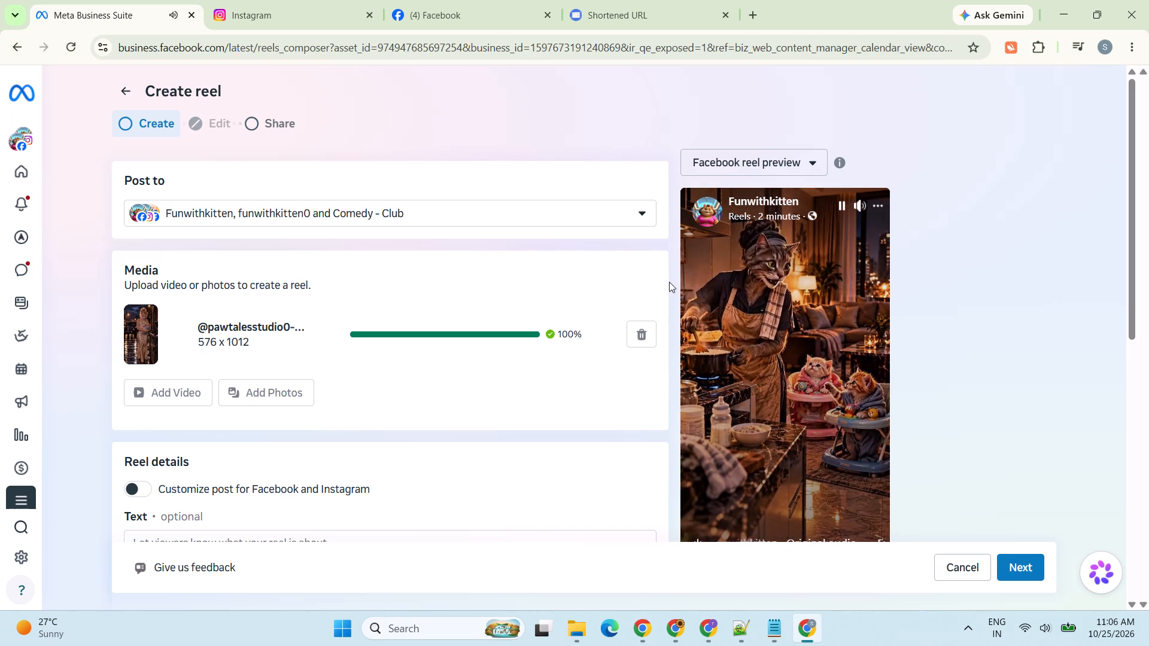
Proceed to the reel's sharing options and set both the Facebook and Instagram schedule dates to Oct 29, 2026.
{"action": "left_click", "coordinate": [1022, 569]}
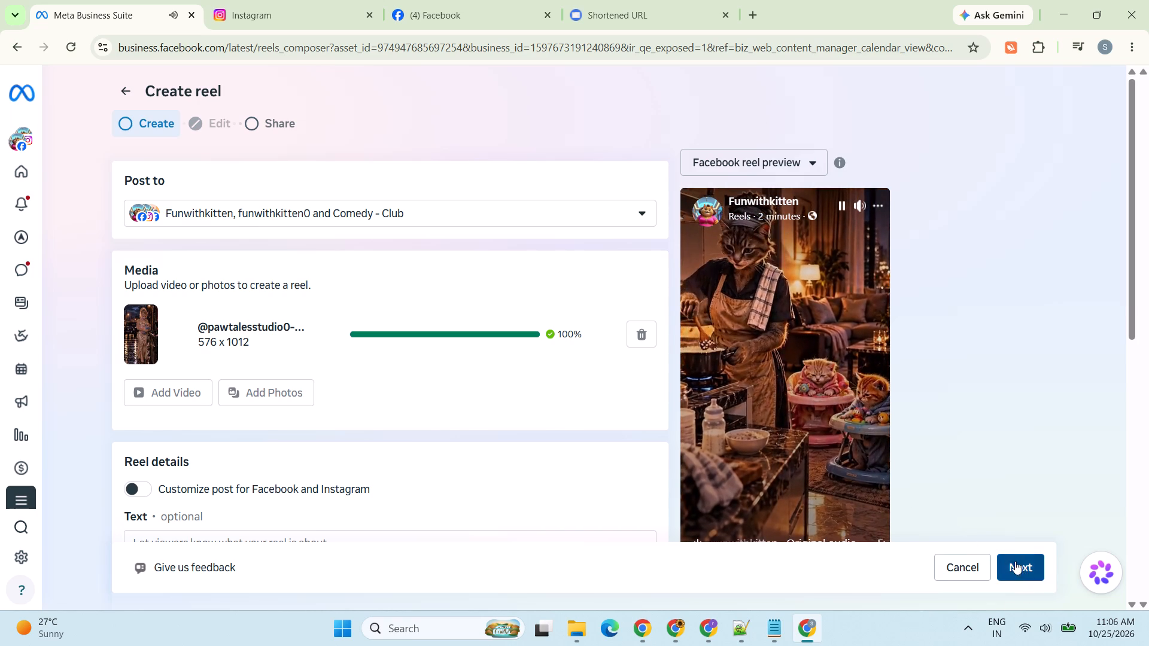
{"action": "left_click", "coordinate": [249, 212]}
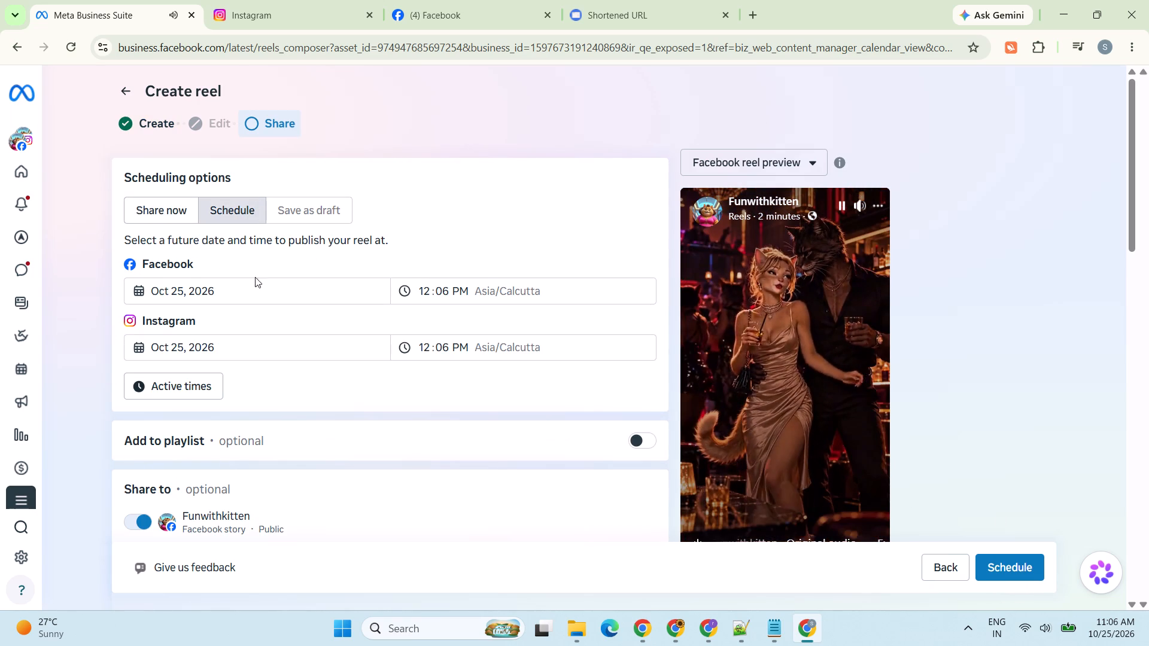
{"action": "left_click", "coordinate": [181, 295]}
{"action": "left_click", "coordinate": [244, 457]}
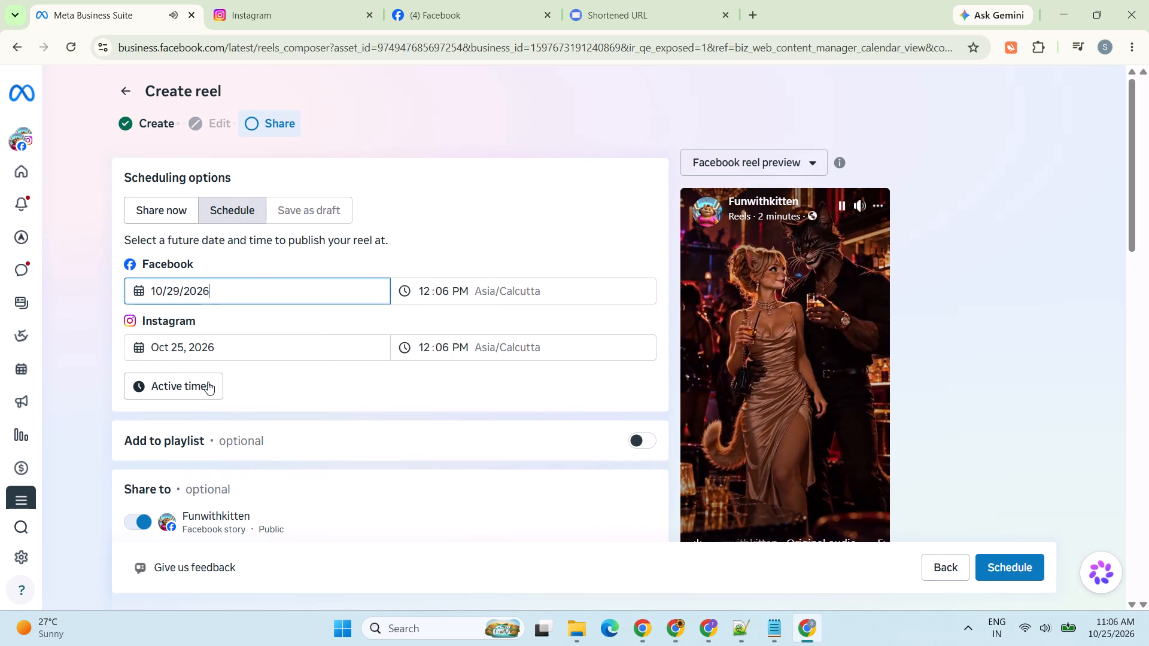
{"action": "left_click", "coordinate": [182, 349]}
{"action": "left_click", "coordinate": [249, 514]}
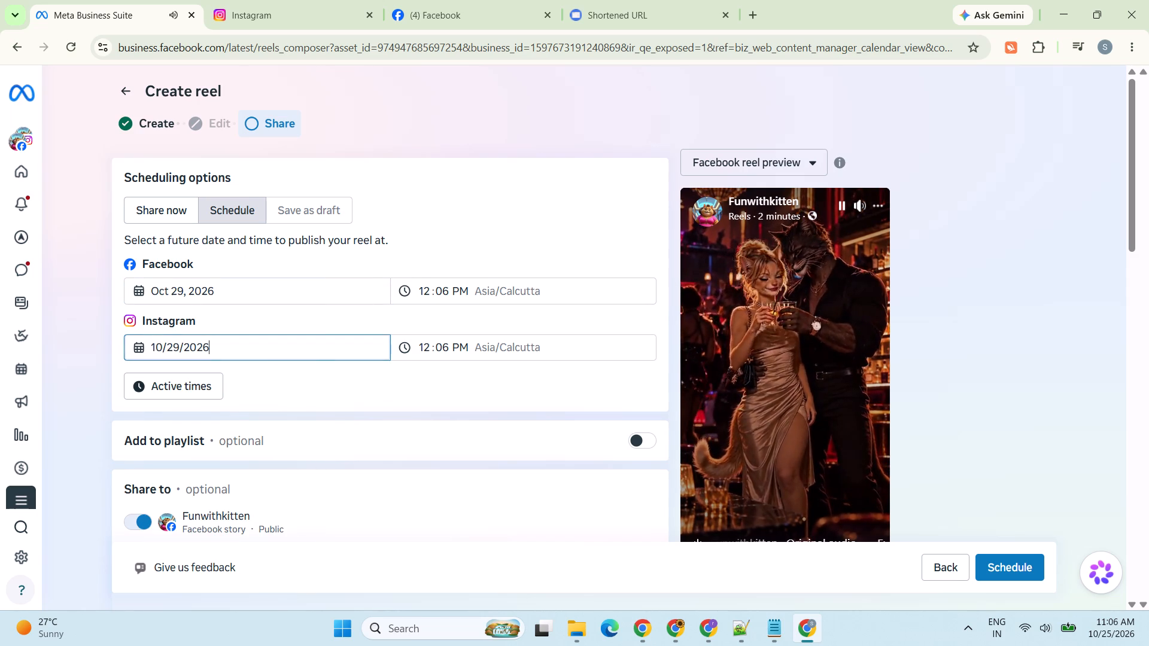
Set the Facebook and Instagram publishing times to 07:06 PM and schedule the reel.
{"action": "left_click", "coordinate": [426, 292]}
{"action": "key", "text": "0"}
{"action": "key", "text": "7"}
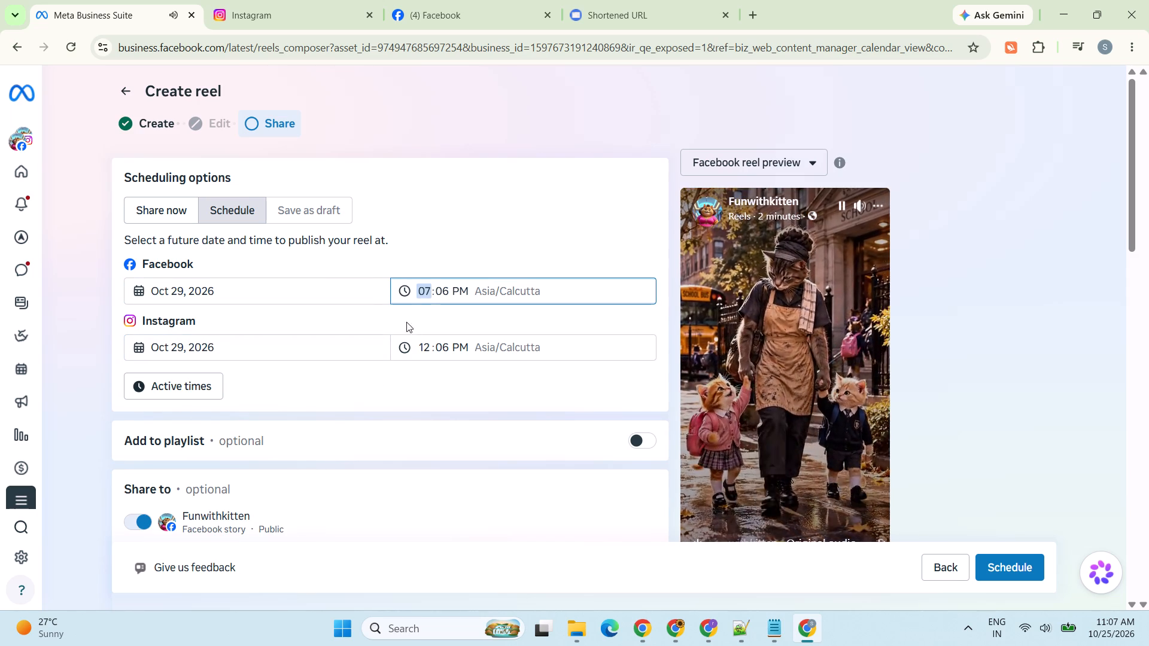
{"action": "left_click", "coordinate": [427, 349]}
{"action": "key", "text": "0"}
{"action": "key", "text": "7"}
{"action": "left_click", "coordinate": [481, 418]}
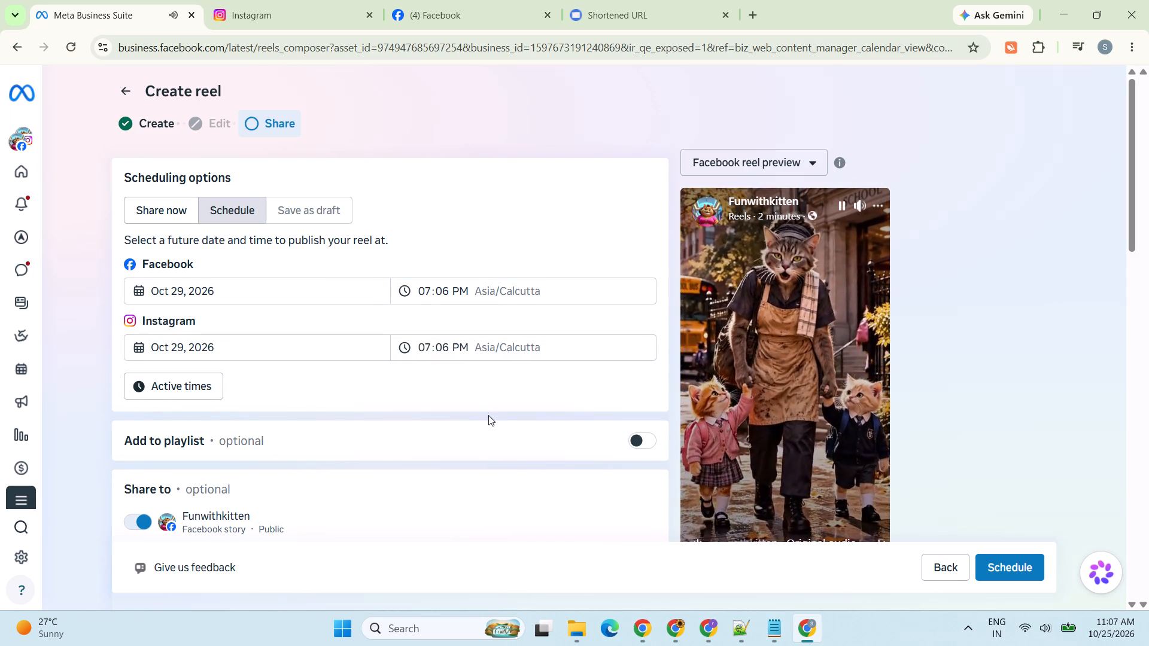
{"action": "scroll", "coordinate": [494, 411], "scroll_direction": "down", "scroll_amount": 6}
{"action": "left_click", "coordinate": [1016, 563]}
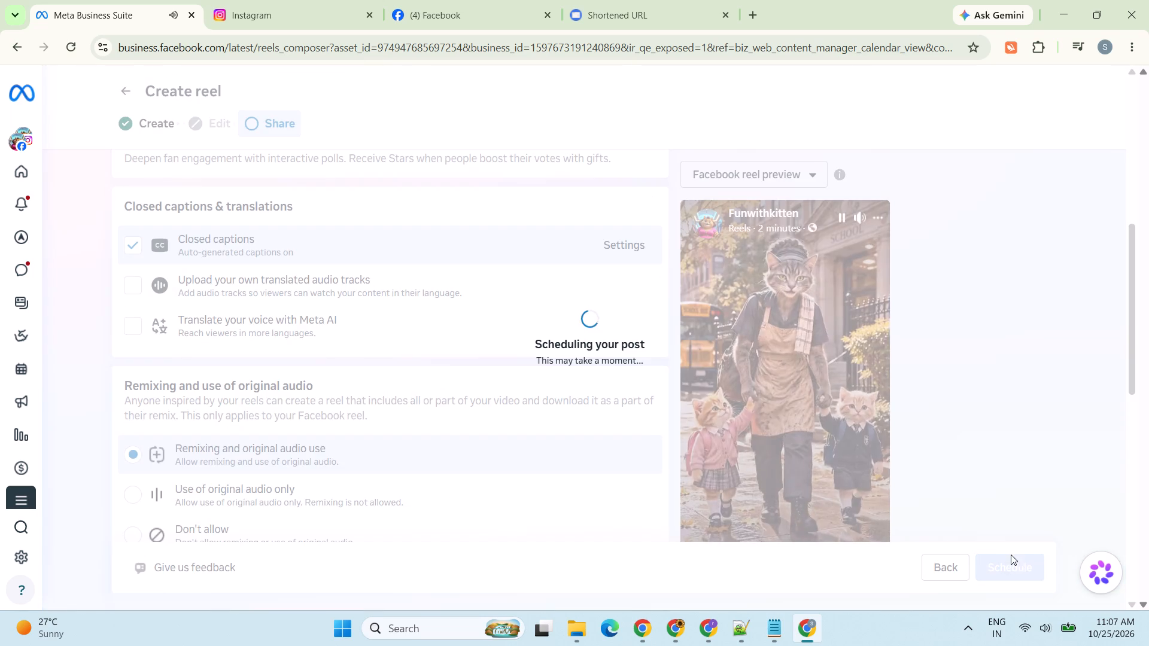
{"action": "left_click", "coordinate": [758, 319]}
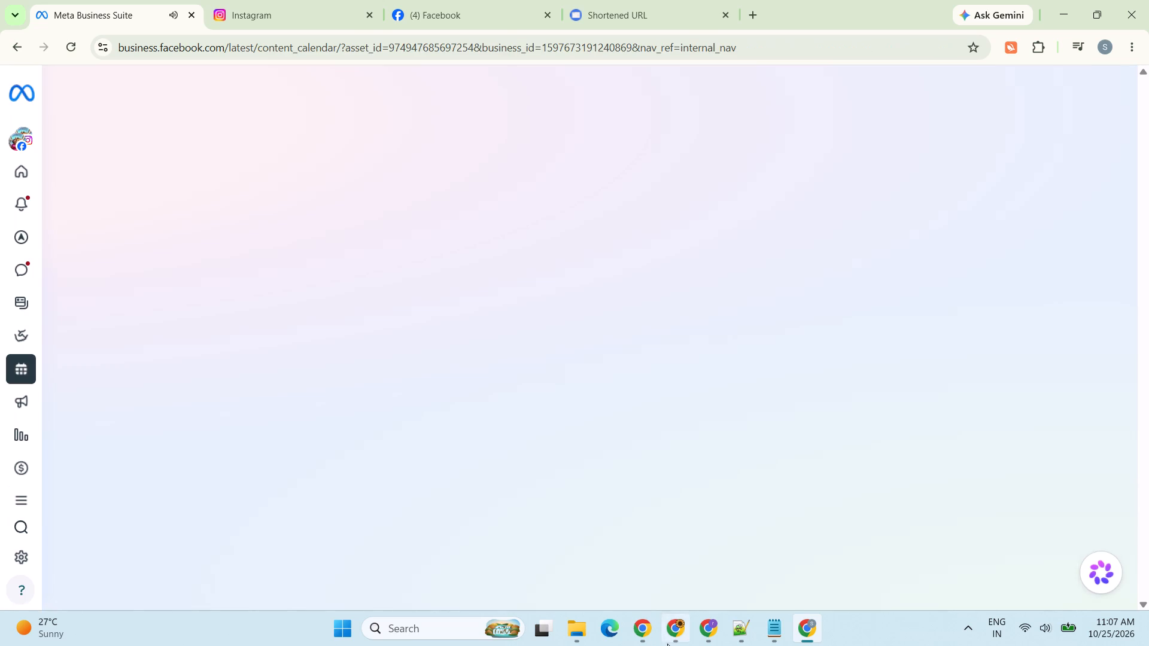
Switch to TikTok, advance to the "Nobody would help the sick kitten" video from Pawtales, and download it in SD.
{"action": "left_click", "coordinate": [649, 626]}
{"action": "left_click", "coordinate": [705, 348]}
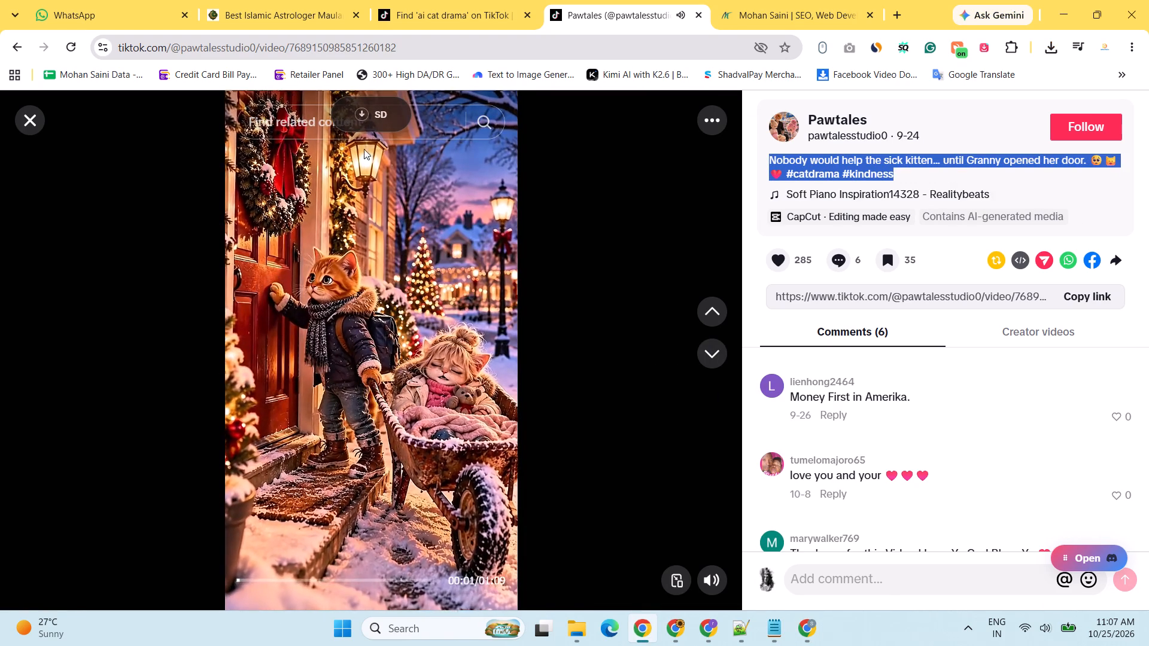
{"action": "left_click", "coordinate": [371, 109]}
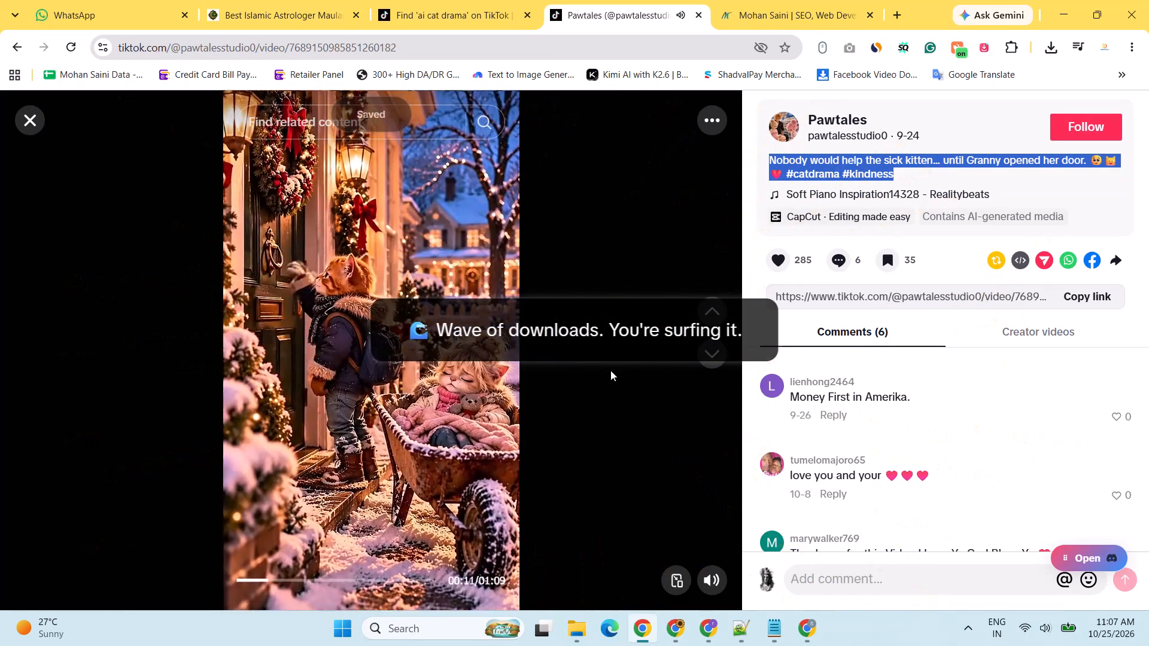
{"action": "left_click", "coordinate": [950, 583]}
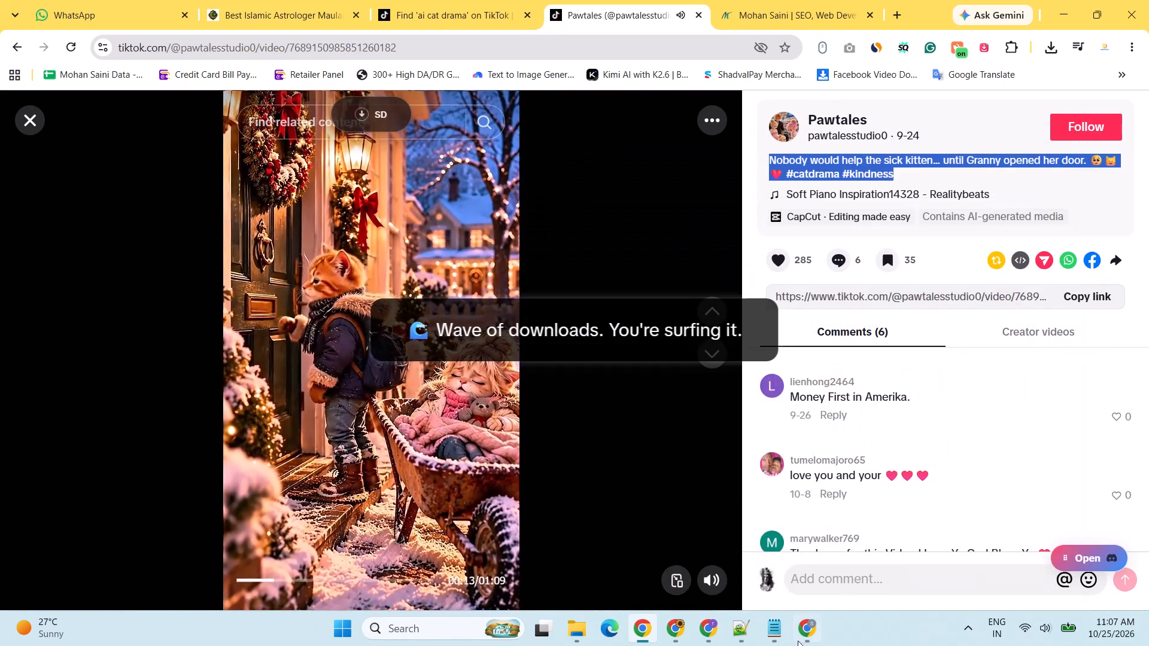
Copy the selected TikTok caption "Nobody would help the sick kitten... until Granny opened her door" with its hashtags.
{"action": "right_click", "coordinate": [826, 161]}
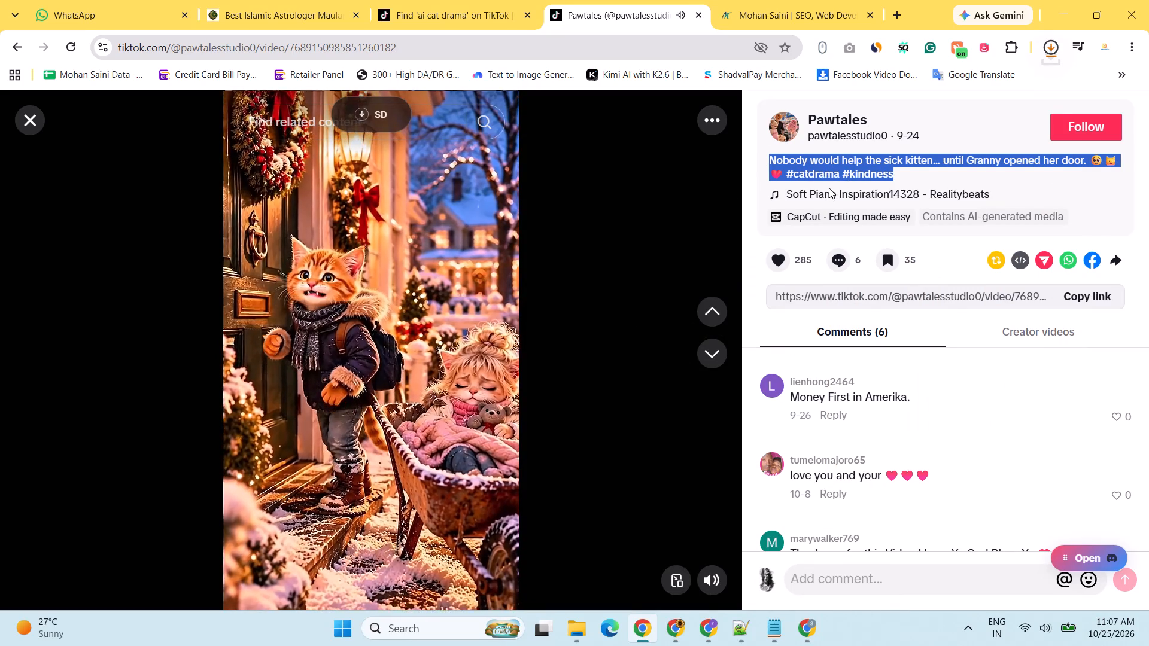
{"action": "left_click", "coordinate": [785, 161]}
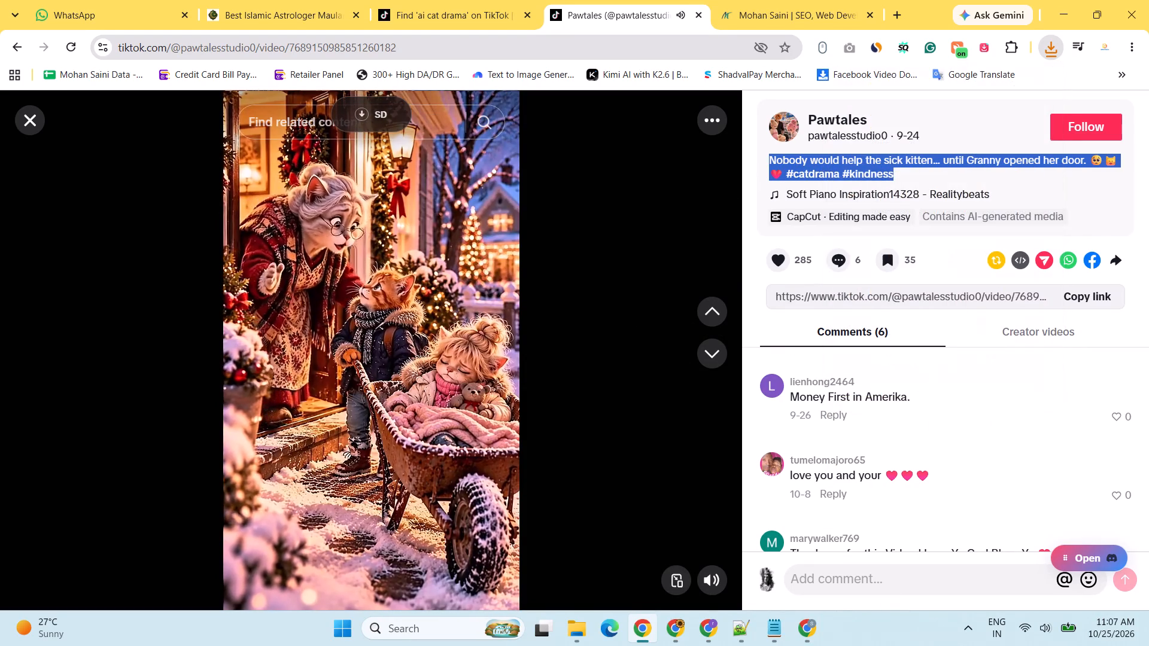
{"action": "right_click", "coordinate": [785, 161]}
{"action": "left_click", "coordinate": [713, 181]}
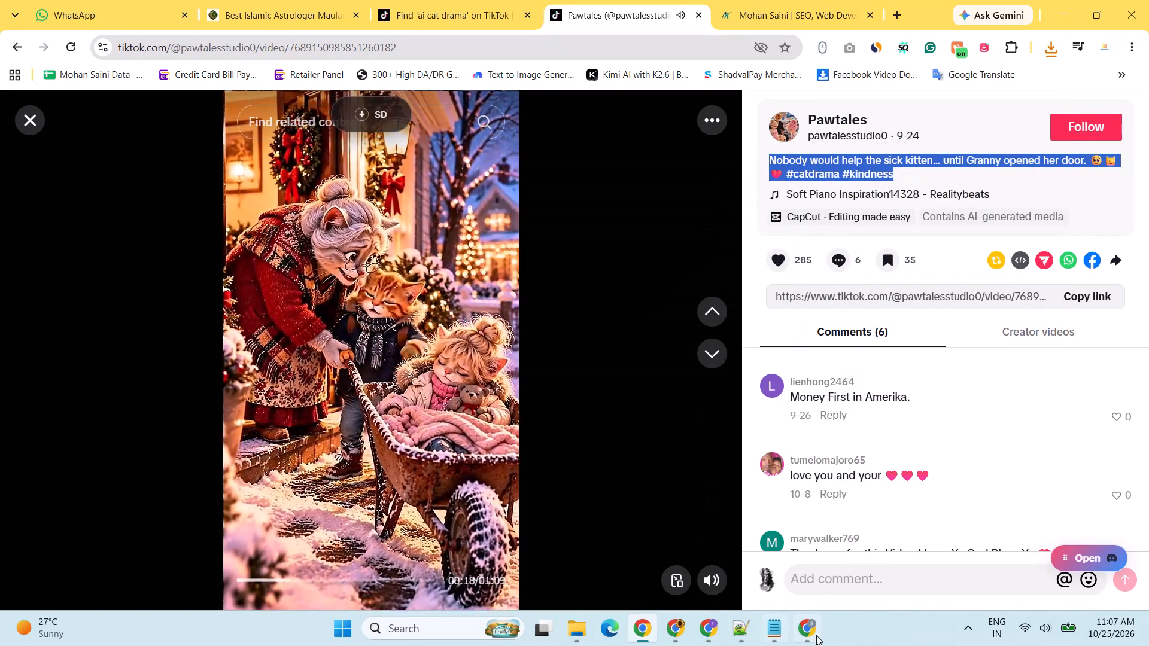
Switch to Meta Business Suite and start a new reel up to choosing the video for the sick kitten story.
{"action": "left_click", "coordinate": [817, 632]}
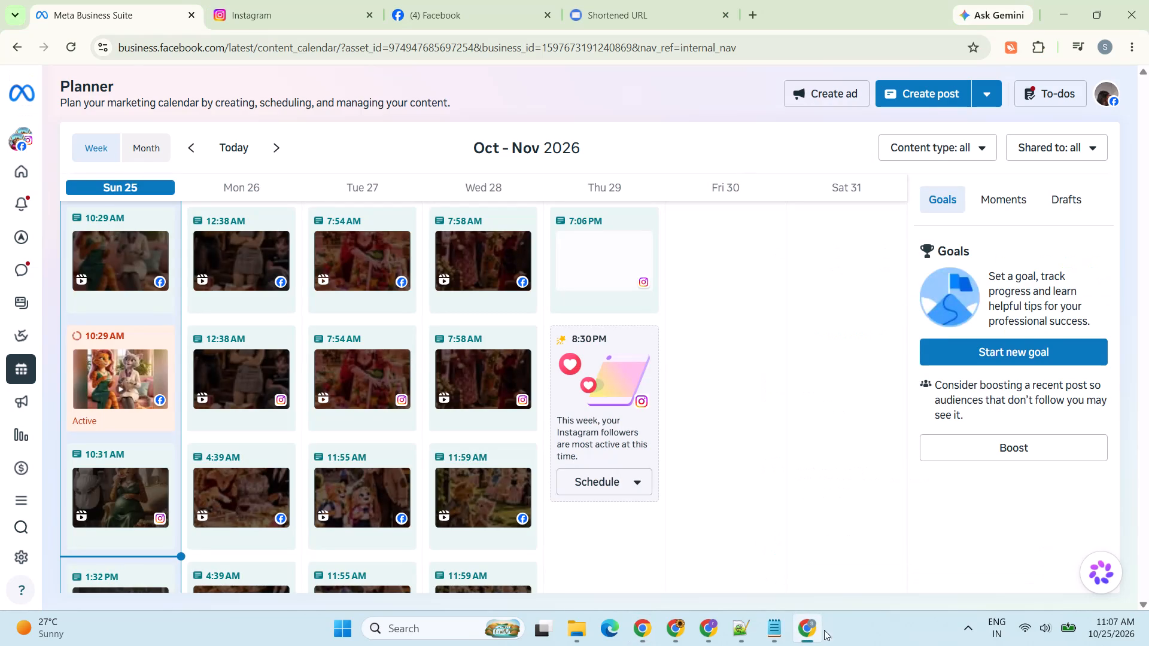
{"action": "left_click", "coordinate": [982, 91]}
{"action": "left_click", "coordinate": [949, 155]}
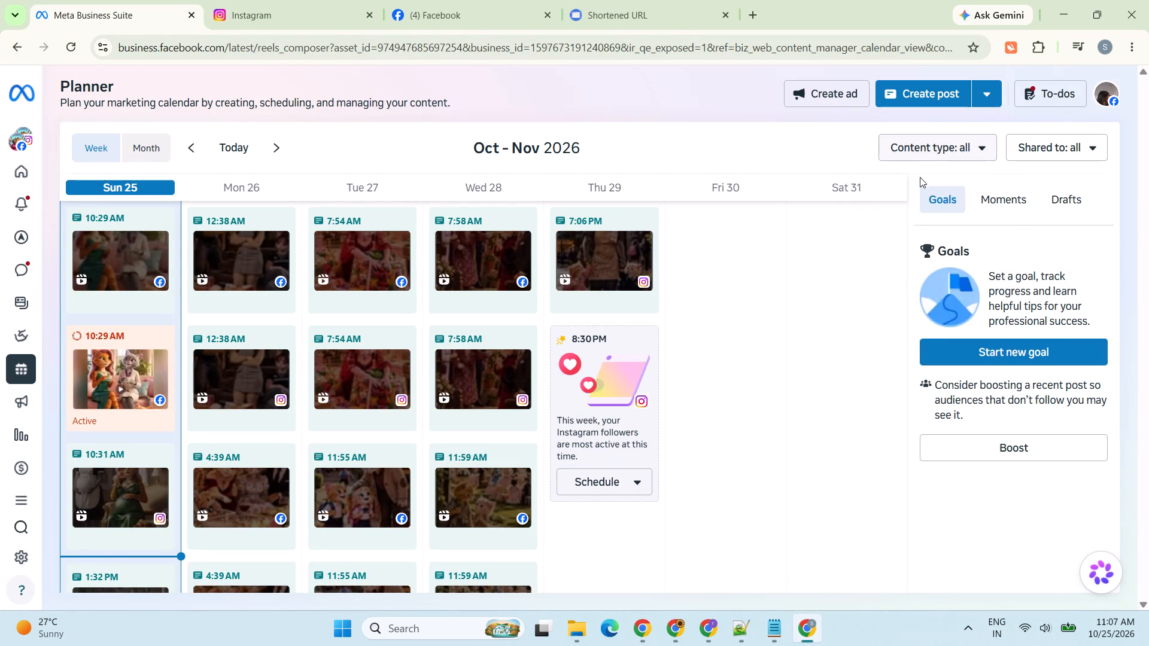
{"action": "left_click", "coordinate": [141, 314]}
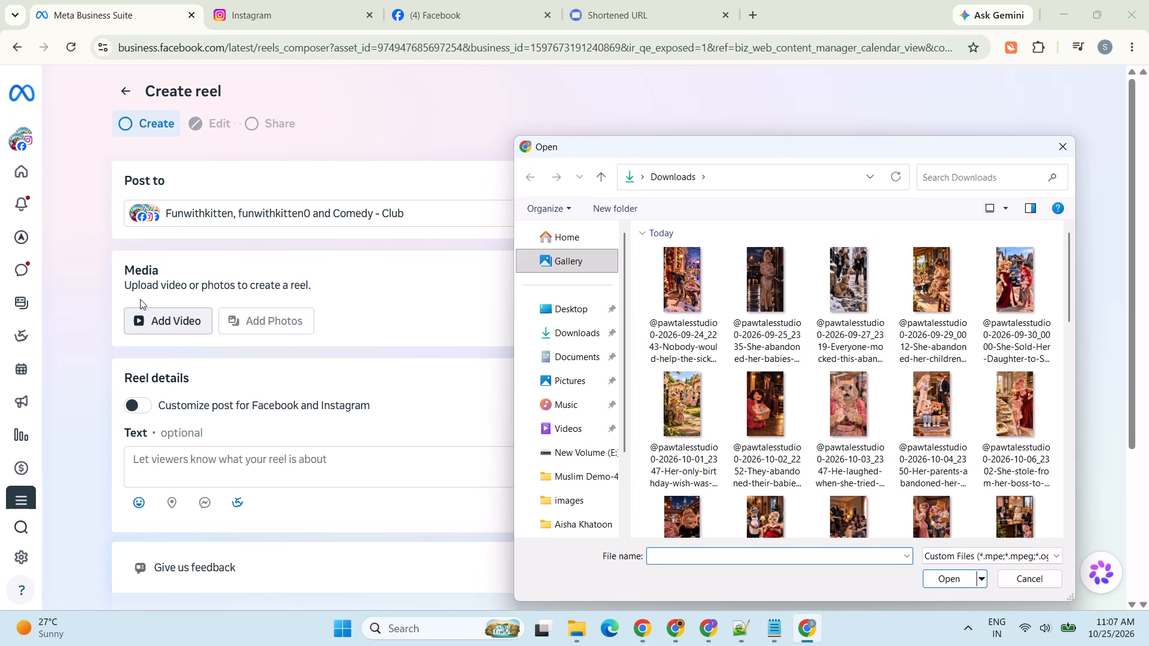
Add the downloaded "Nobody would help the sick kitten" video from Downloads to the reel and paste its copied caption as the text.
{"action": "double_click", "coordinate": [706, 292]}
{"action": "scroll", "coordinate": [421, 306], "scroll_direction": "down", "scroll_amount": 2}
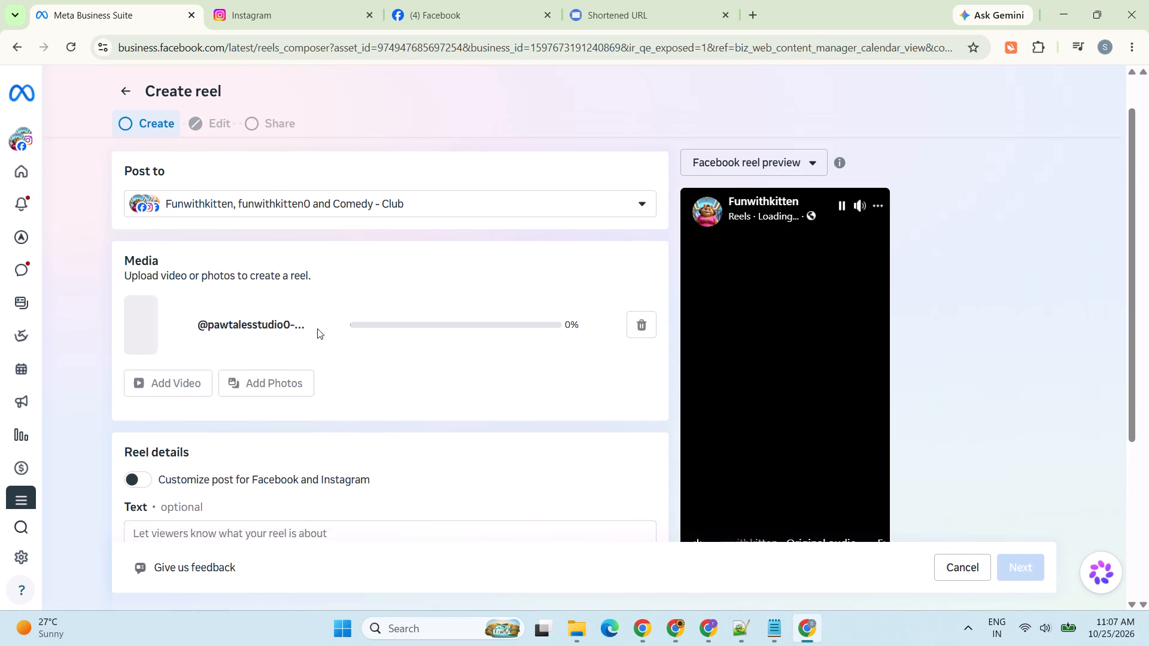
{"action": "left_click", "coordinate": [255, 406]}
{"action": "key", "text": "ctrl+v"}
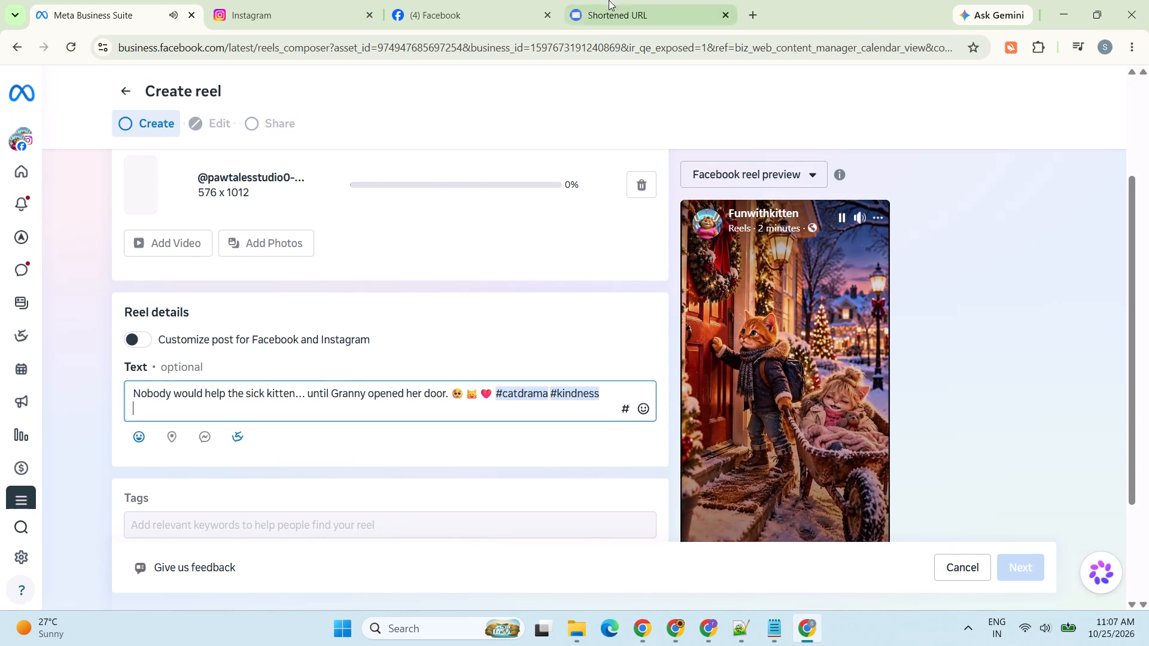
Copy the short link from the Shortened URL page and paste it below the caption in the reel text.
{"action": "left_click", "coordinate": [631, 0]}
{"action": "left_click", "coordinate": [681, 425]}
{"action": "left_click", "coordinate": [145, 0]}
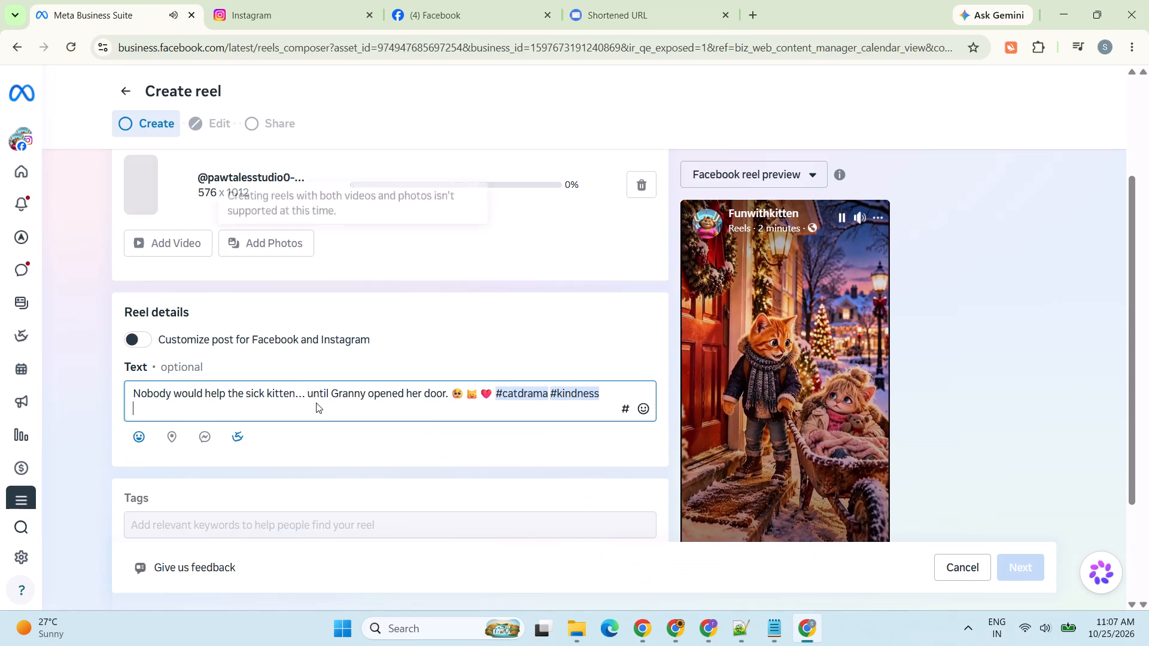
{"action": "key", "text": "ctrl+v"}
{"action": "scroll", "coordinate": [357, 387], "scroll_direction": "down", "scroll_amount": 5}
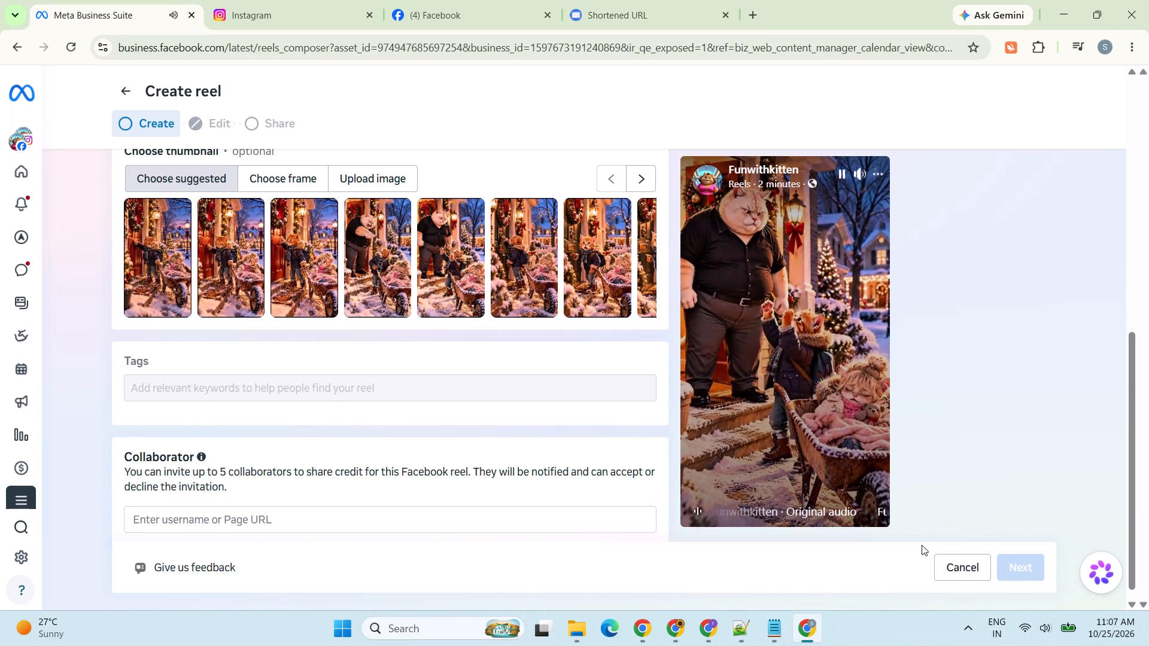
Schedule the sick kitten reel for Oct 29, 2026 on both Facebook and Instagram and finish back in the Planner.
{"action": "left_click", "coordinate": [1032, 568]}
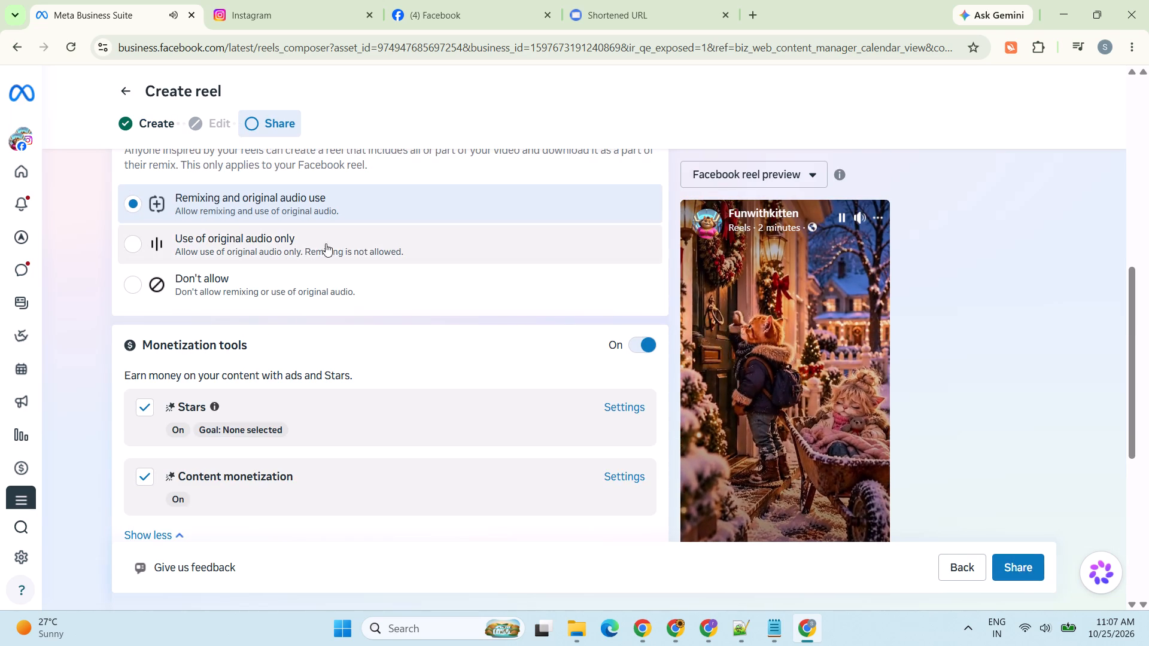
{"action": "scroll", "coordinate": [296, 269], "scroll_direction": "up", "scroll_amount": 6}
{"action": "scroll", "coordinate": [229, 247], "scroll_direction": "up", "scroll_amount": 5}
{"action": "left_click", "coordinate": [233, 223]}
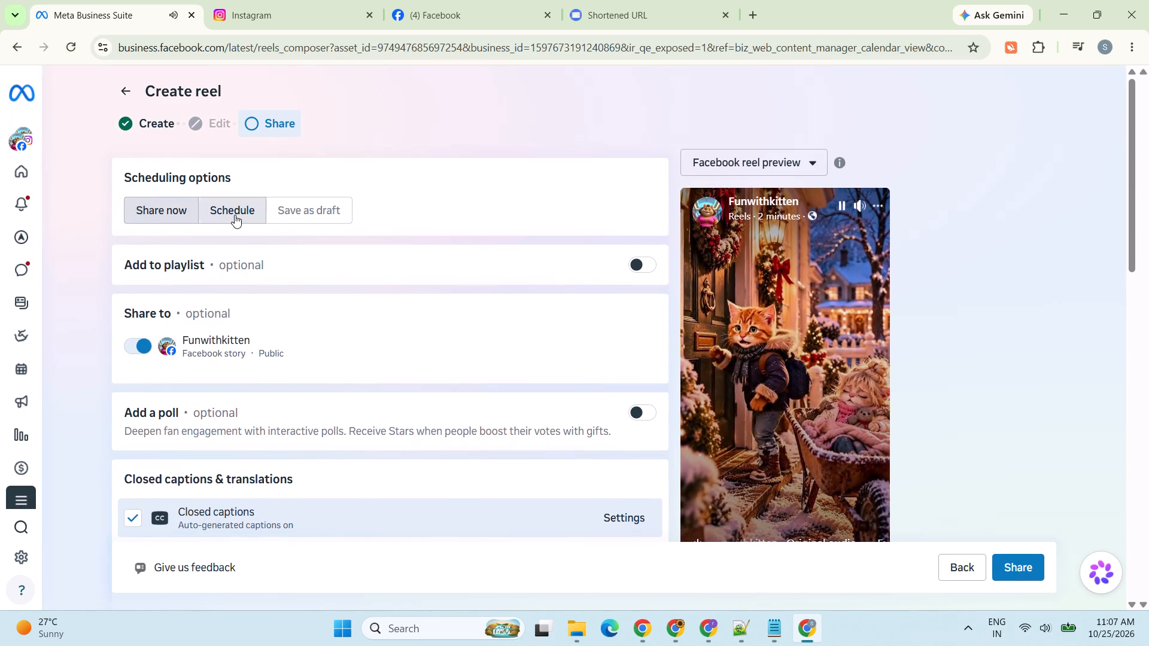
{"action": "left_click", "coordinate": [191, 292]}
{"action": "left_click", "coordinate": [244, 461]}
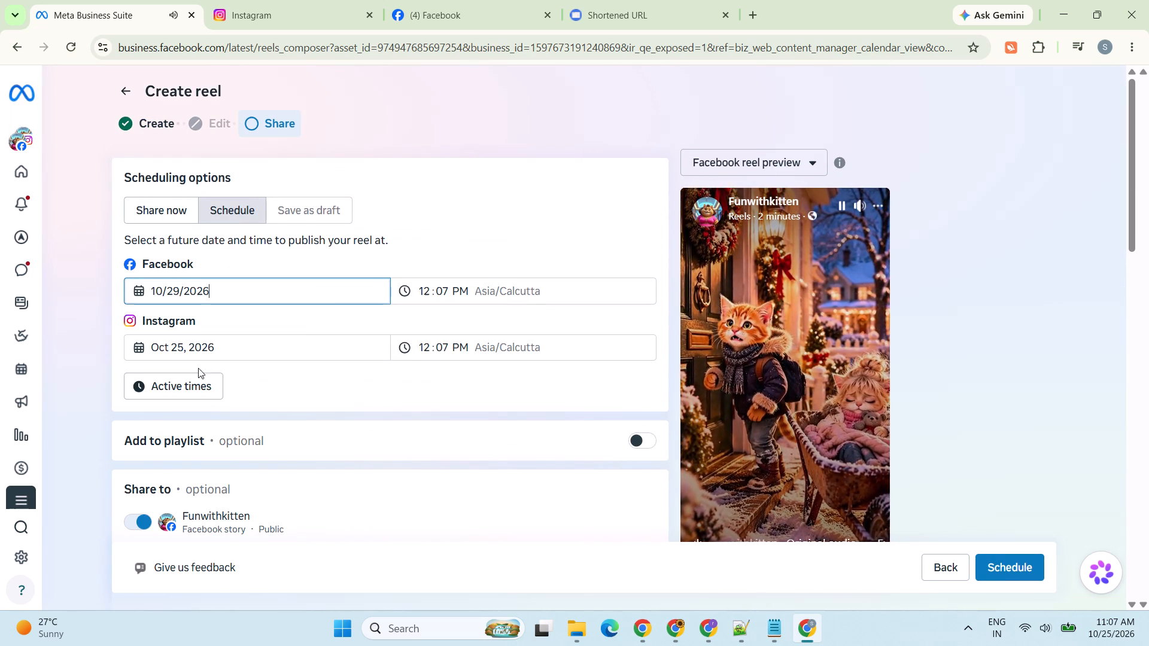
{"action": "left_click", "coordinate": [183, 340]}
{"action": "left_click", "coordinate": [243, 514]}
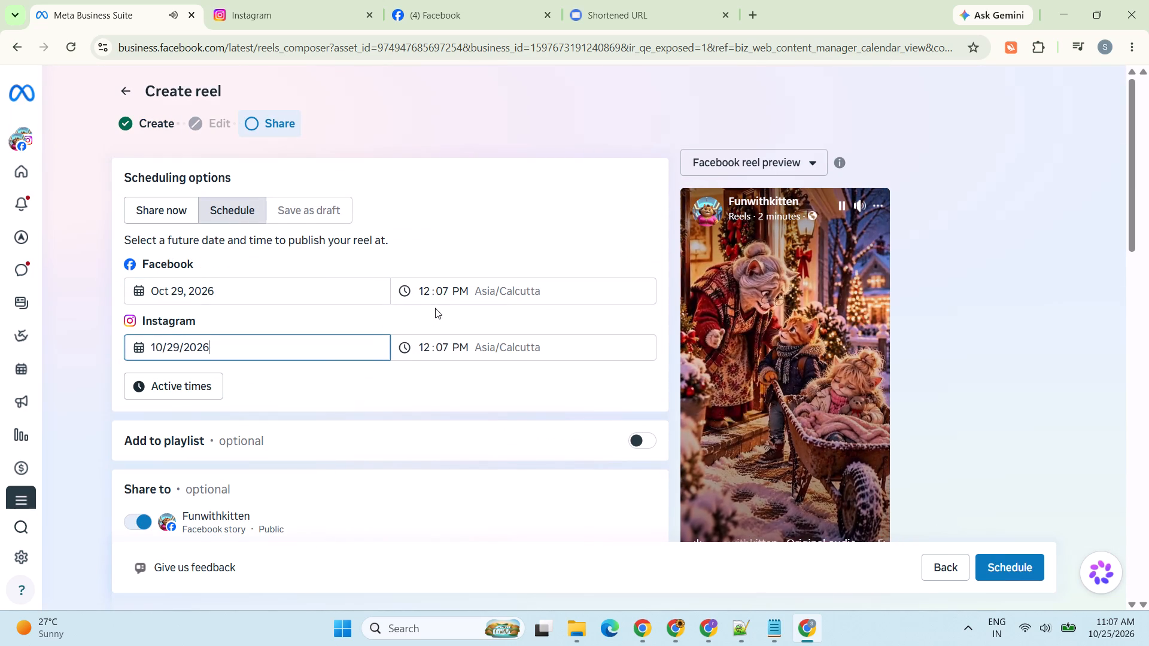
{"action": "left_click", "coordinate": [422, 288]}
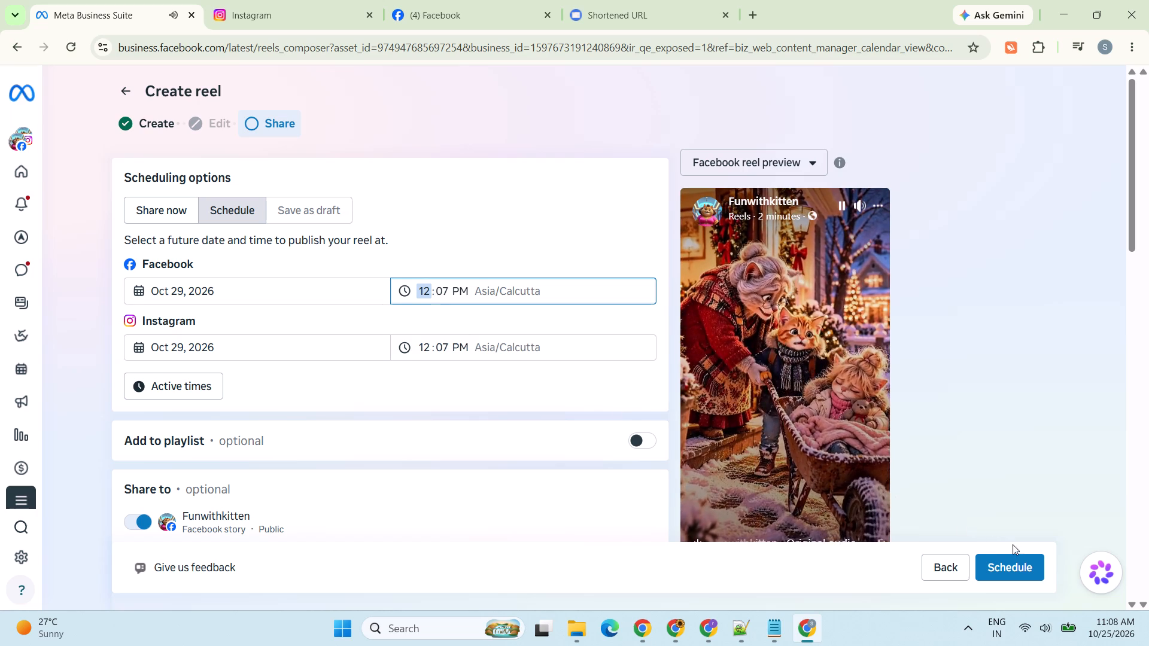
{"action": "left_click", "coordinate": [1014, 568]}
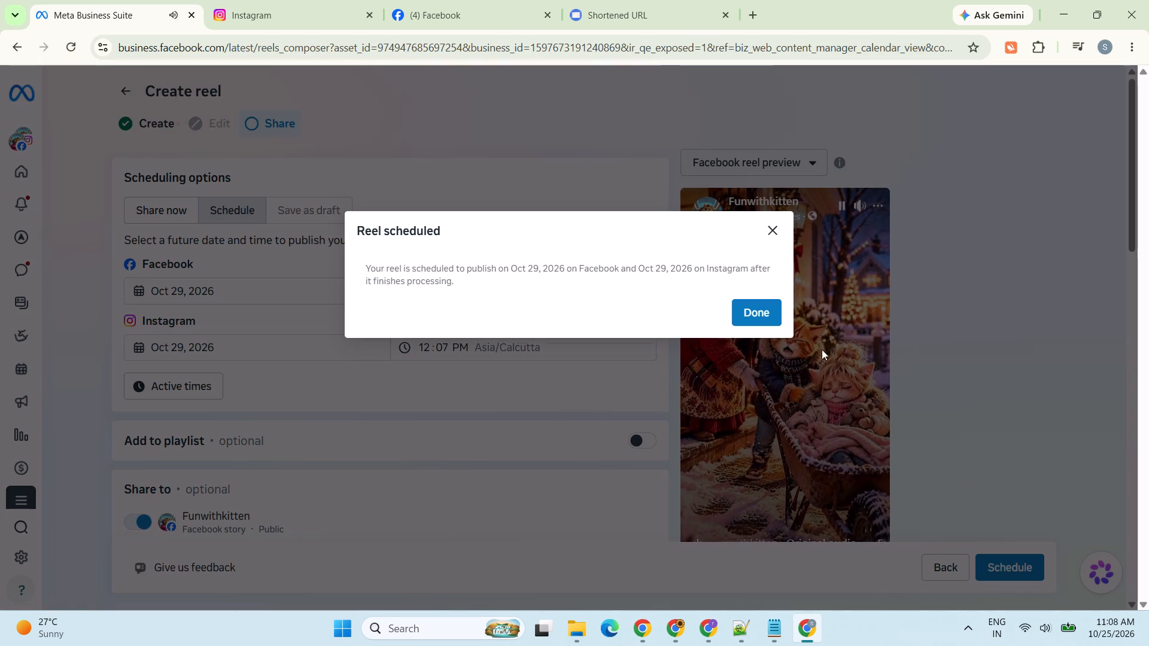
{"action": "left_click", "coordinate": [759, 318]}
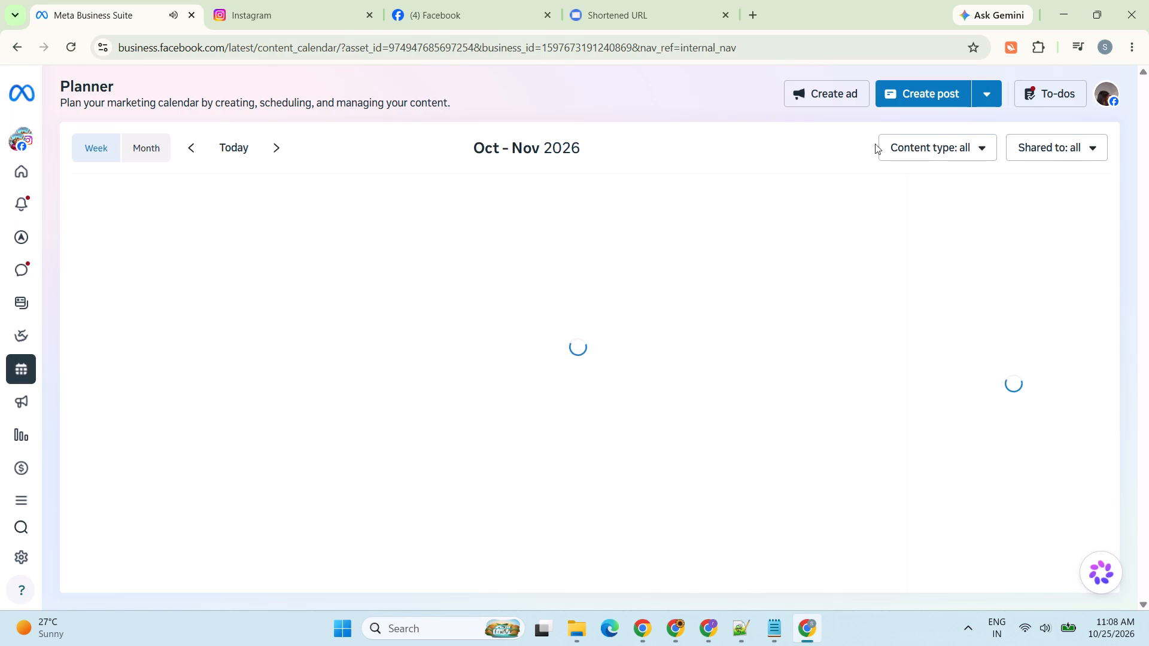
Switch to TikTok and save the following Pawtales video, "She abandoned her baby in the rain", to Downloads in SD.
{"action": "left_click", "coordinate": [643, 636]}
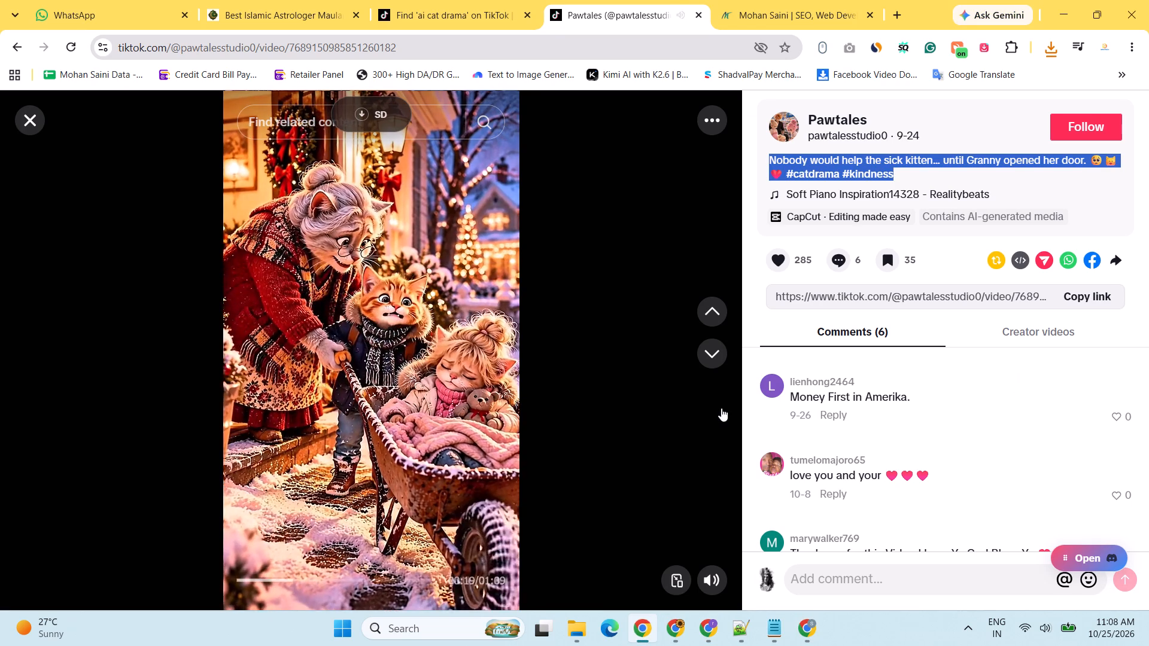
{"action": "left_click", "coordinate": [718, 360]}
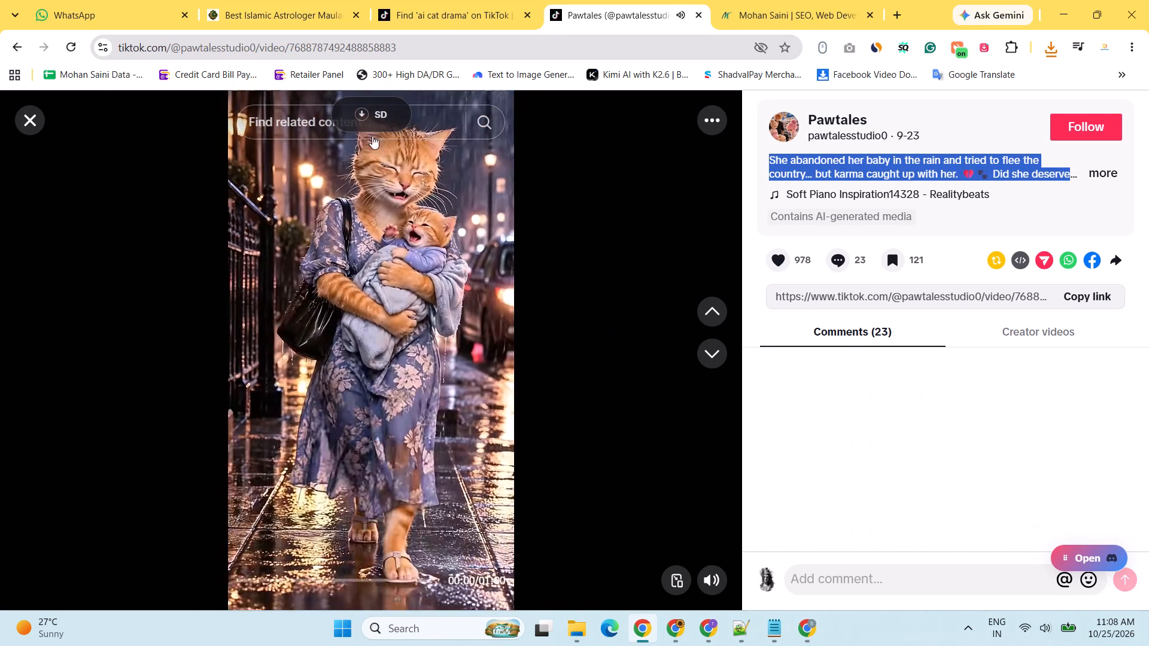
{"action": "left_click", "coordinate": [361, 114]}
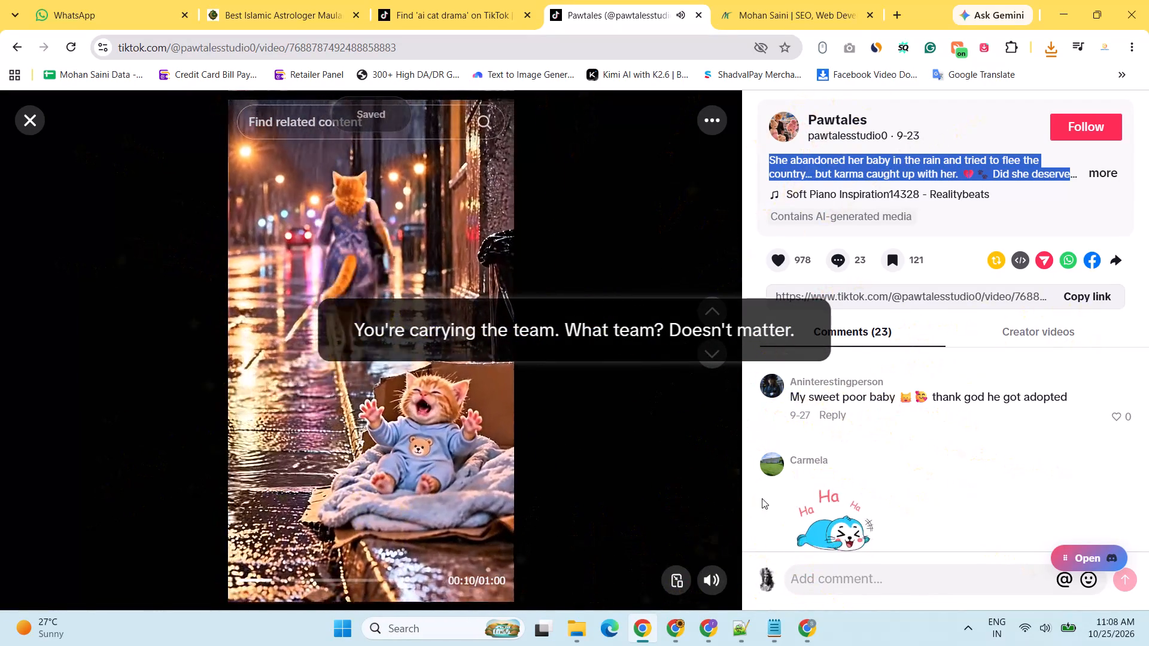
{"action": "left_click", "coordinate": [952, 578]}
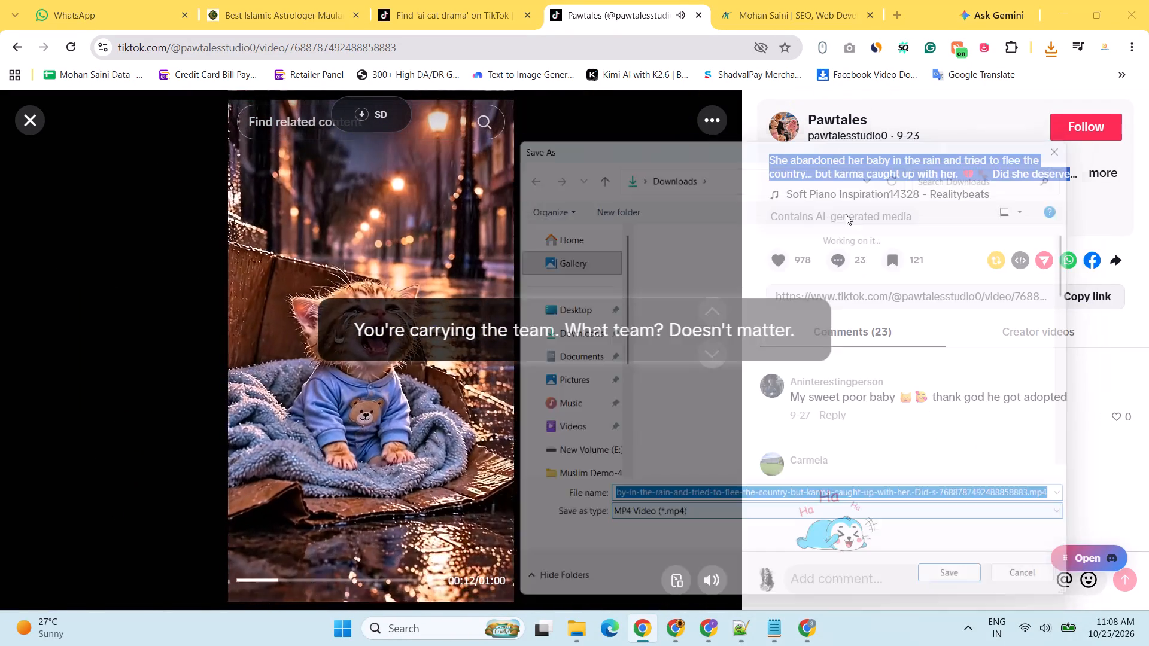
Copy the selected TikTok caption "She abandoned her baby in the rain and tried to flee the country".
{"action": "right_click", "coordinate": [843, 166]}
{"action": "left_click", "coordinate": [758, 191]}
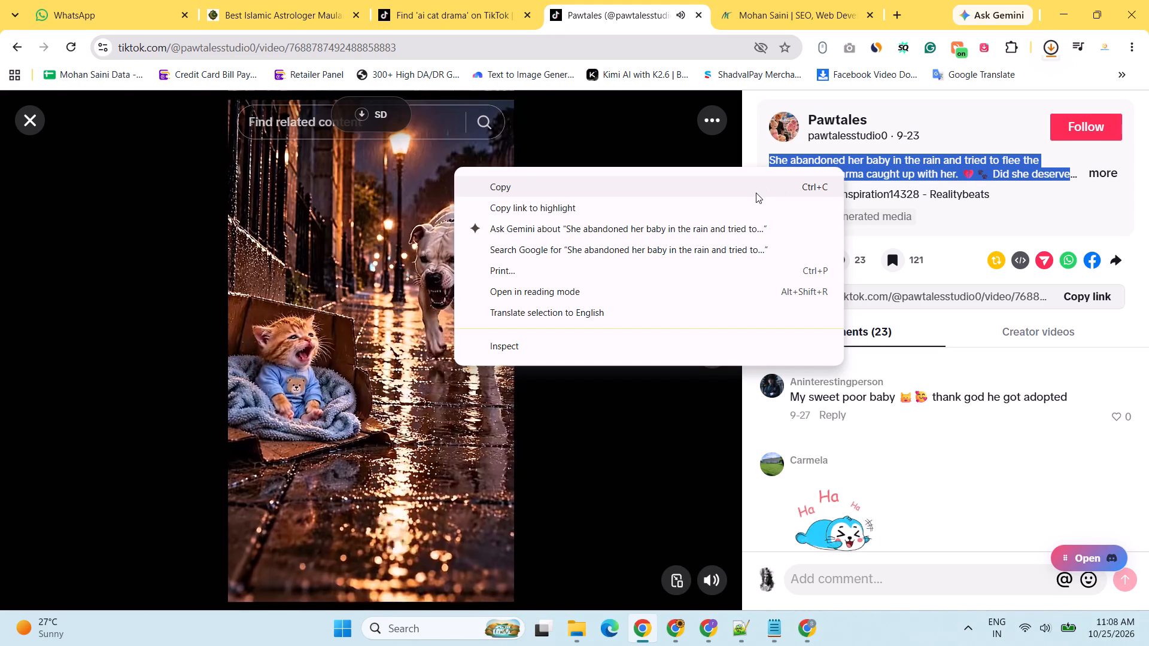
{"action": "left_click", "coordinate": [785, 167]}
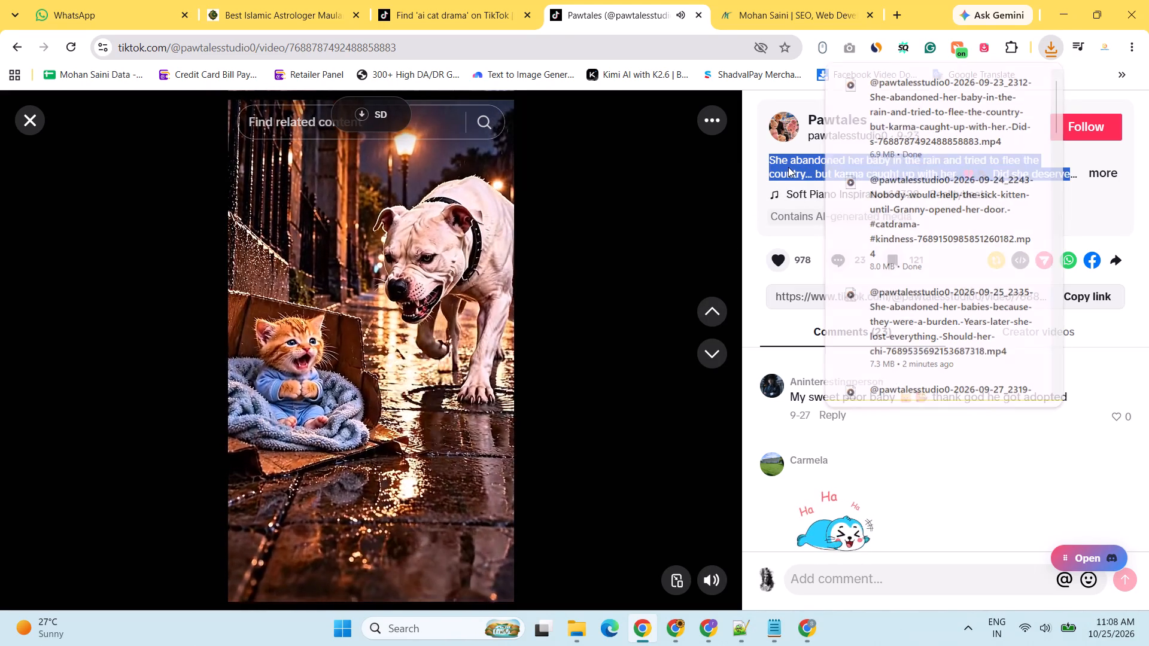
Start a new reel in Meta Business Suite and add the downloaded "She abandoned her baby in the rain" video.
{"action": "left_click", "coordinate": [803, 632]}
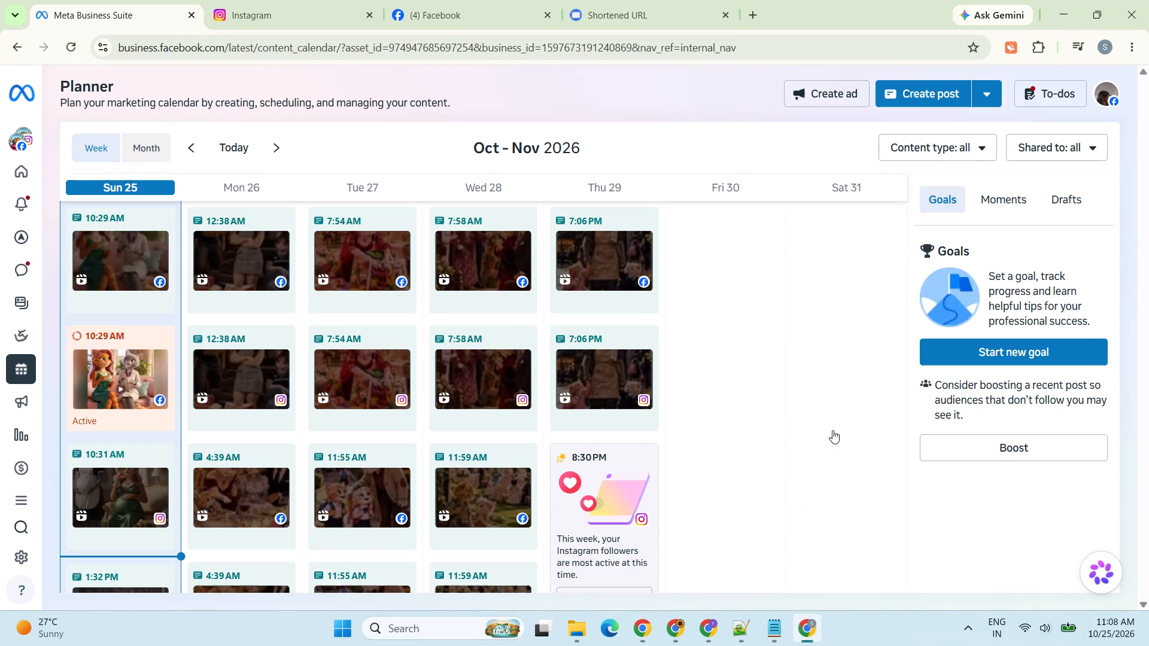
{"action": "left_click", "coordinate": [979, 95]}
{"action": "left_click", "coordinate": [948, 161]}
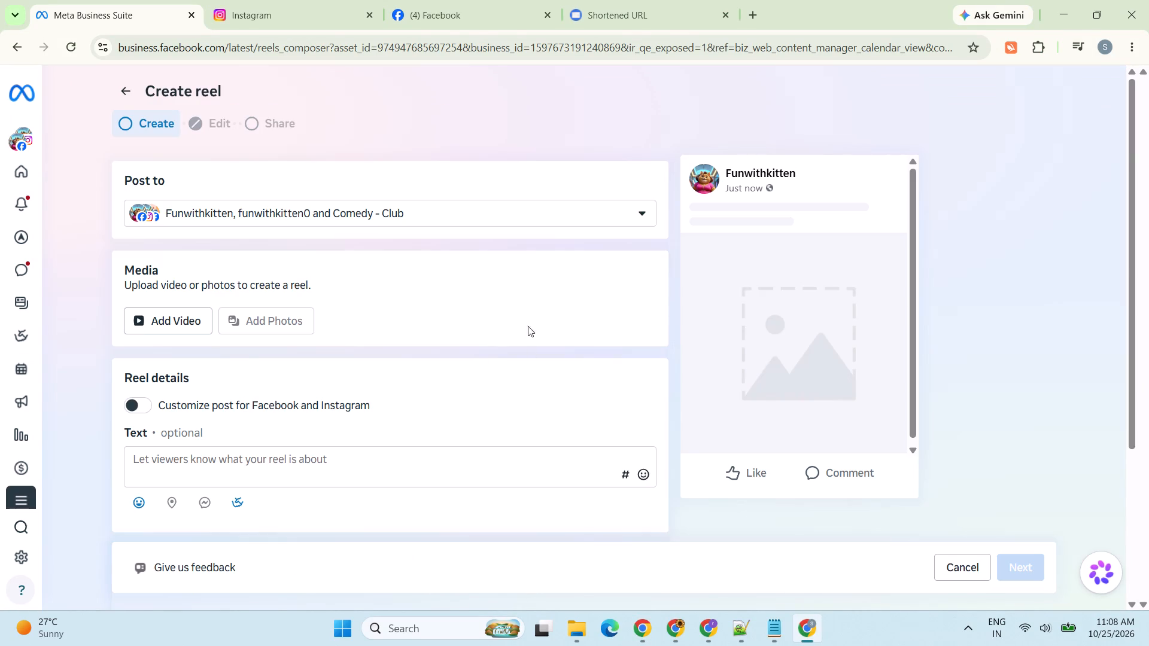
{"action": "left_click", "coordinate": [199, 326]}
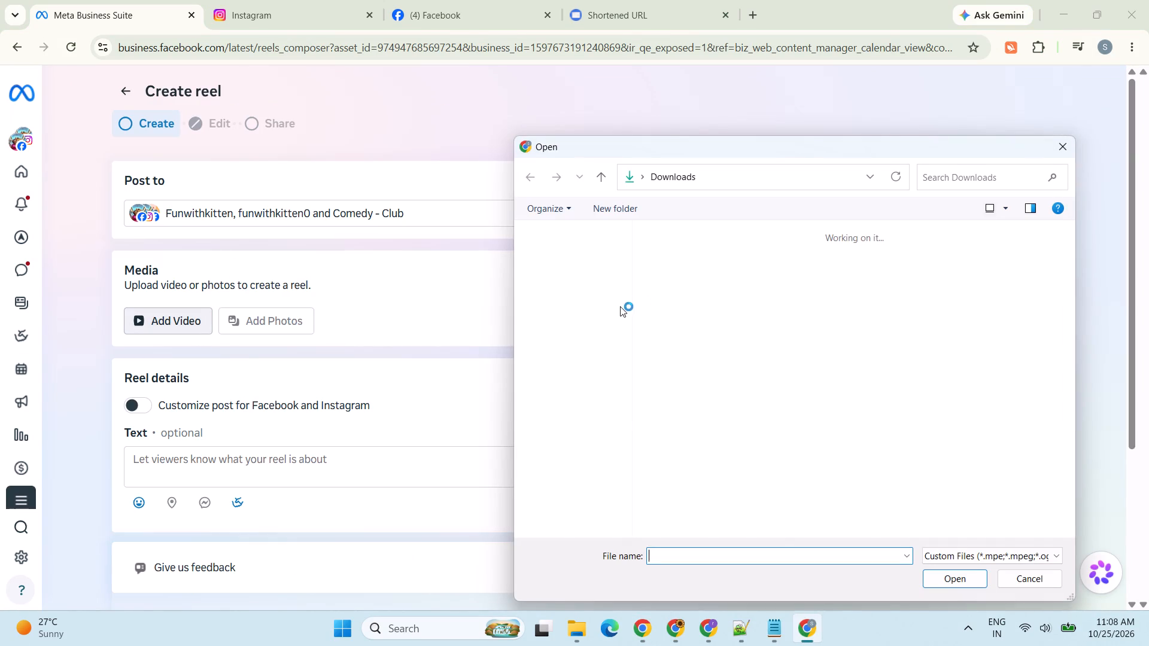
{"action": "double_click", "coordinate": [668, 272]}
{"action": "scroll", "coordinate": [236, 410], "scroll_direction": "down", "scroll_amount": 2}
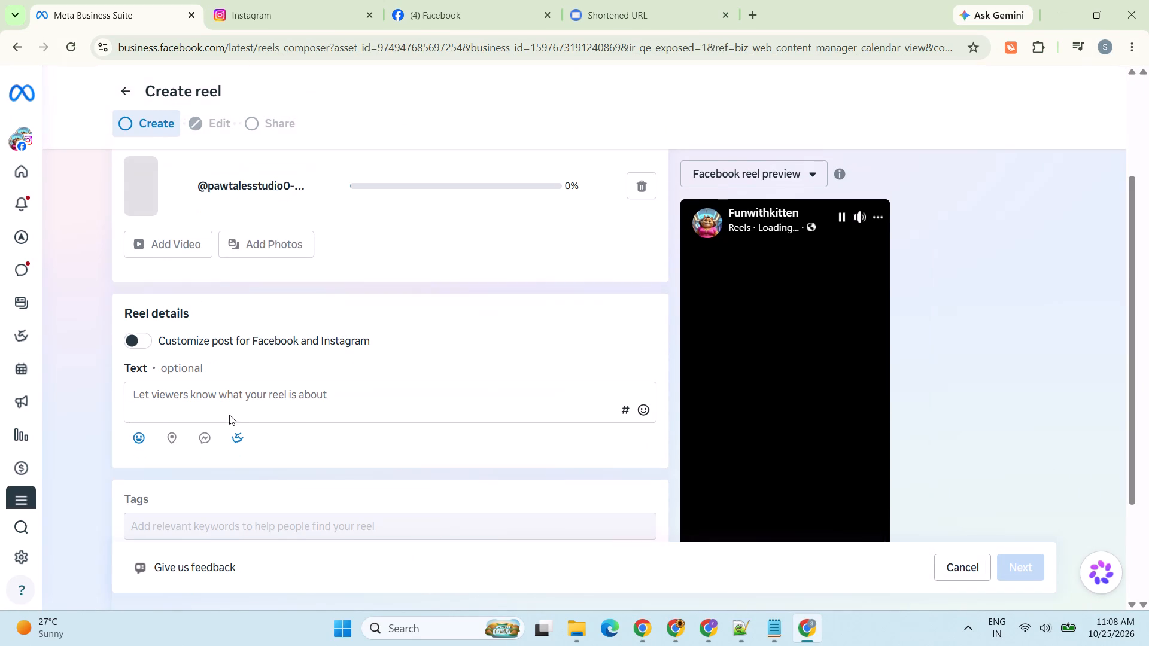
{"action": "left_click", "coordinate": [233, 395]}
{"action": "key", "text": "ctrl+v"}
{"action": "left_click", "coordinate": [630, 0]}
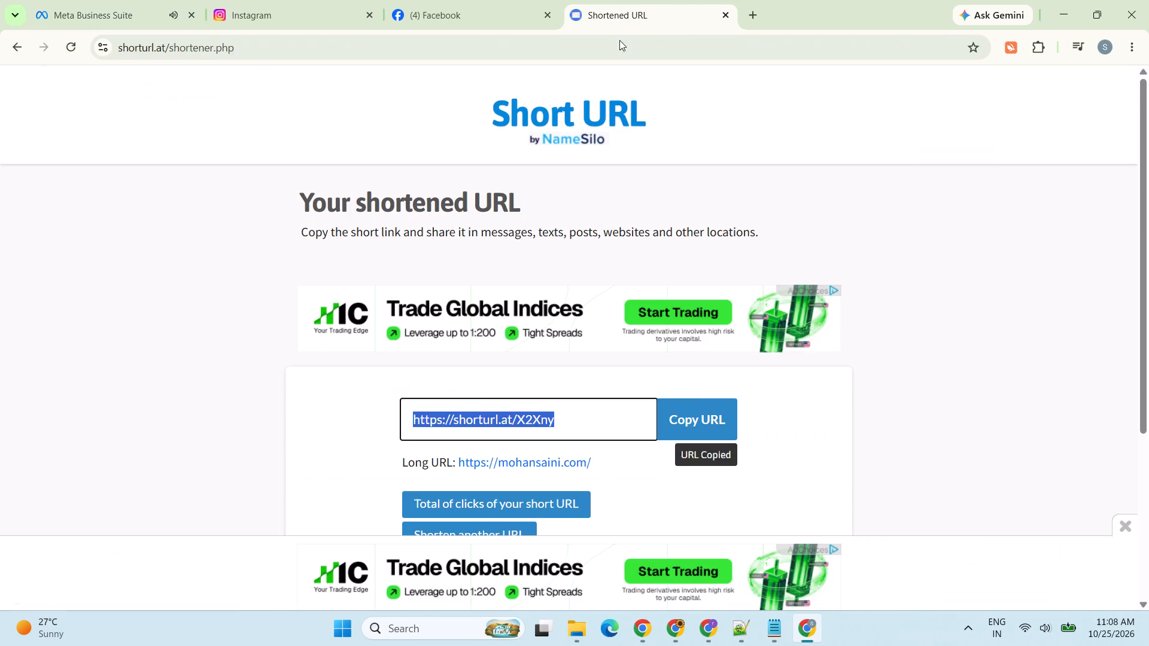
{"action": "left_click", "coordinate": [699, 410]}
{"action": "left_click", "coordinate": [136, 0]}
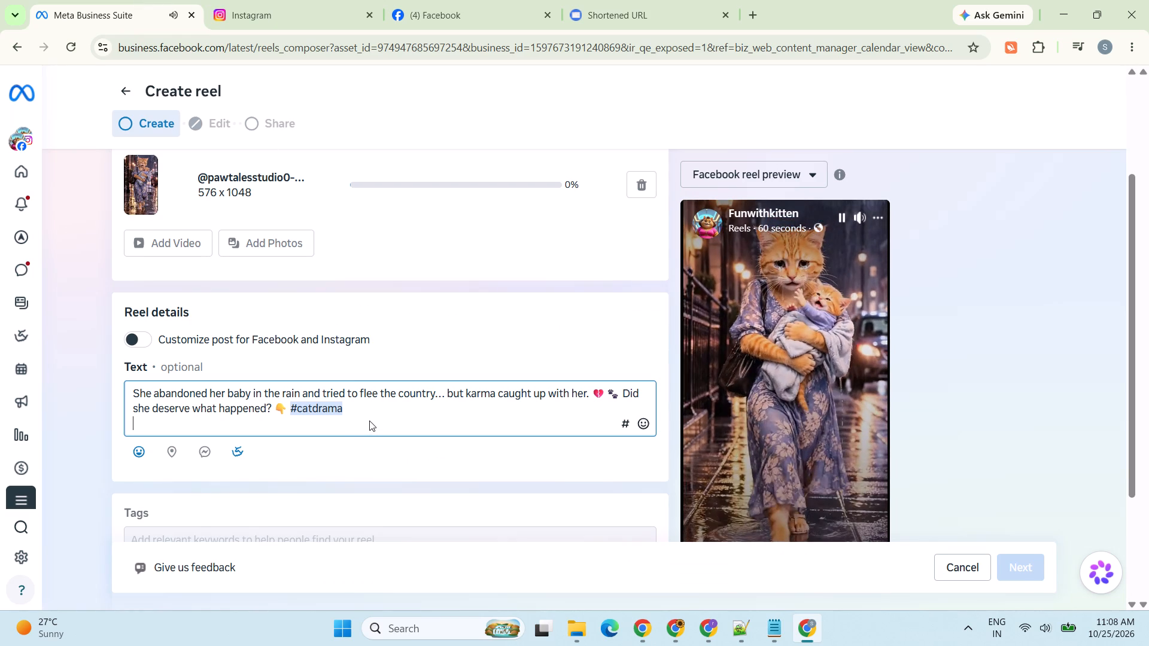
{"action": "key", "text": "ctrl+v"}
{"action": "left_click", "coordinate": [939, 422]}
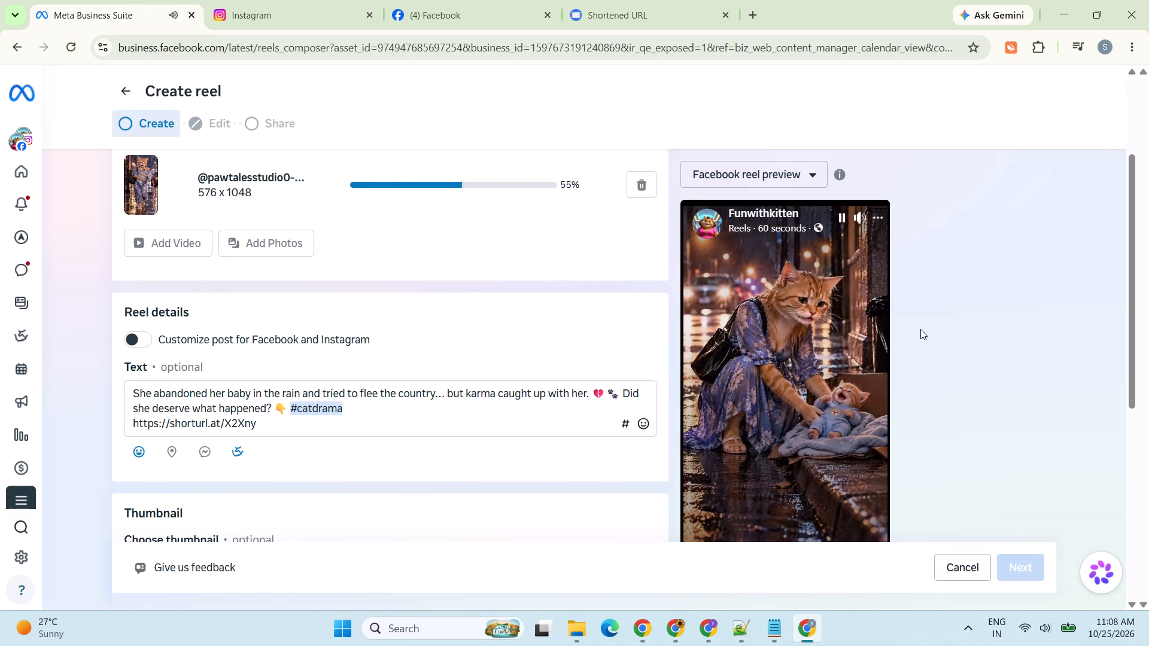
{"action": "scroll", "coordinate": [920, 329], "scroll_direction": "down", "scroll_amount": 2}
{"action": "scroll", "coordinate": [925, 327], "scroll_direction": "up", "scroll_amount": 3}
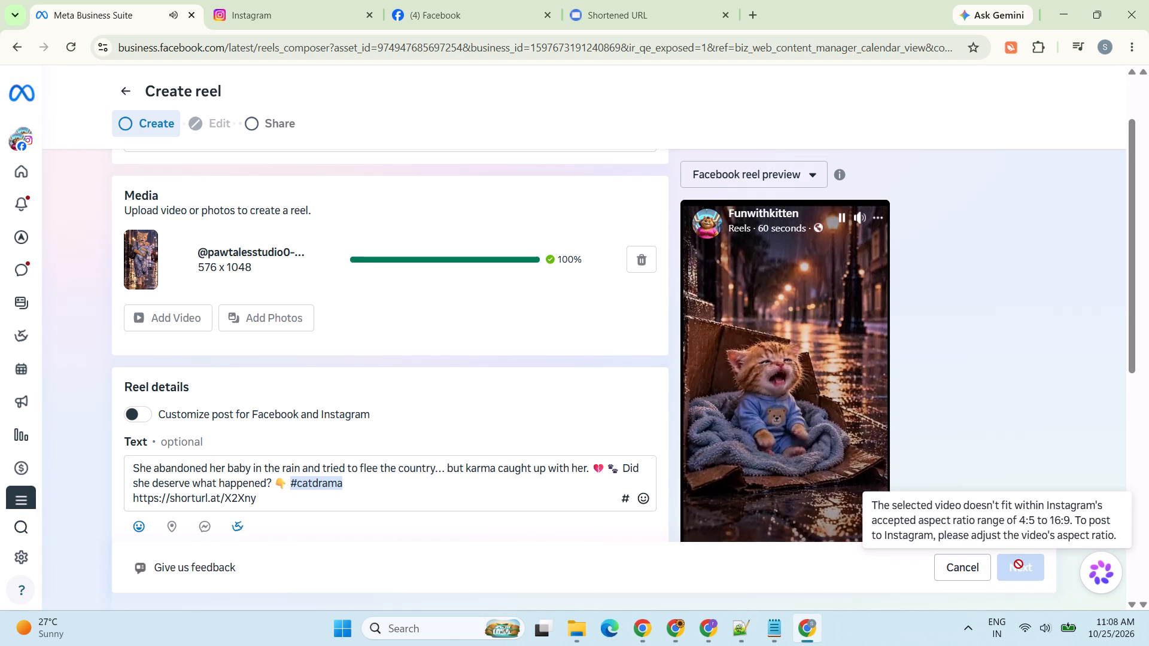
Deselect the funwithkitten0 Instagram account from the reel's destinations, keeping Funwithkitten and Comedy - Club, and continue to the sharing stage.
{"action": "scroll", "coordinate": [225, 269], "scroll_direction": "up", "scroll_amount": 2}
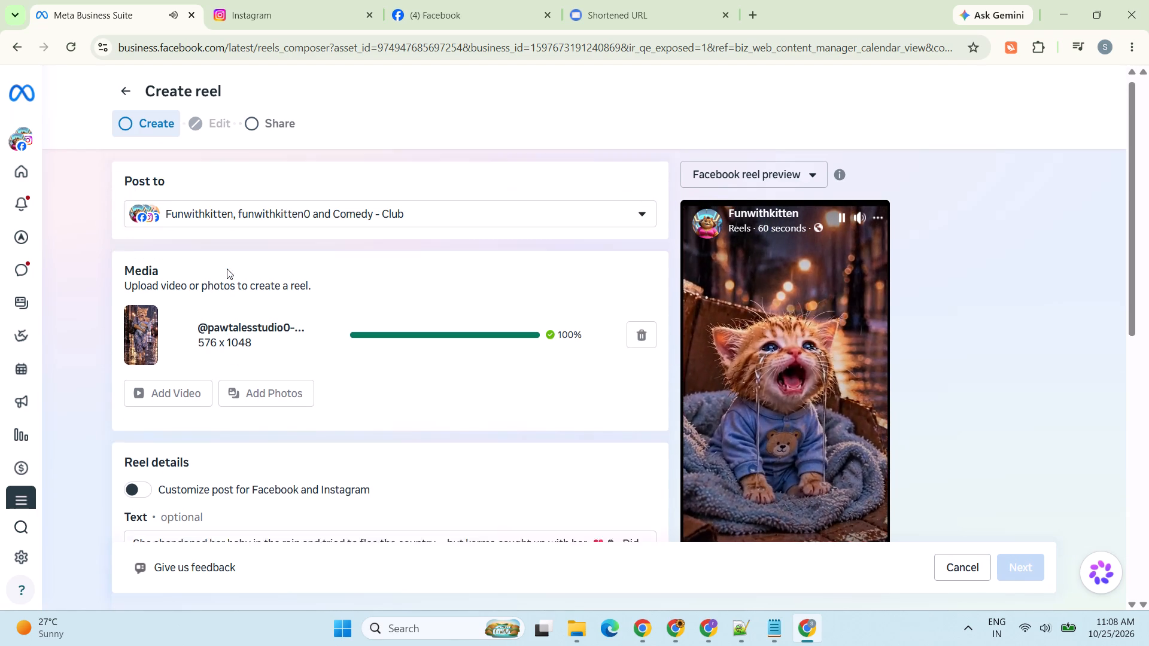
{"action": "left_click", "coordinate": [261, 220]}
{"action": "left_click", "coordinate": [200, 310]}
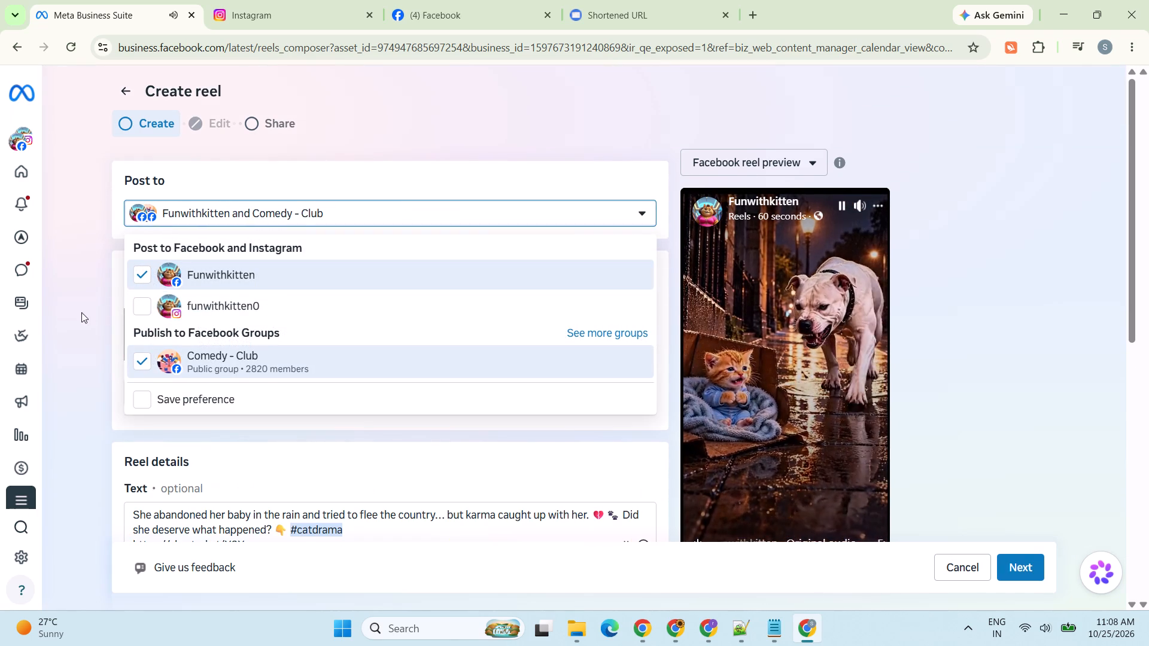
{"action": "left_click", "coordinate": [81, 312]}
{"action": "left_click", "coordinate": [1031, 562]}
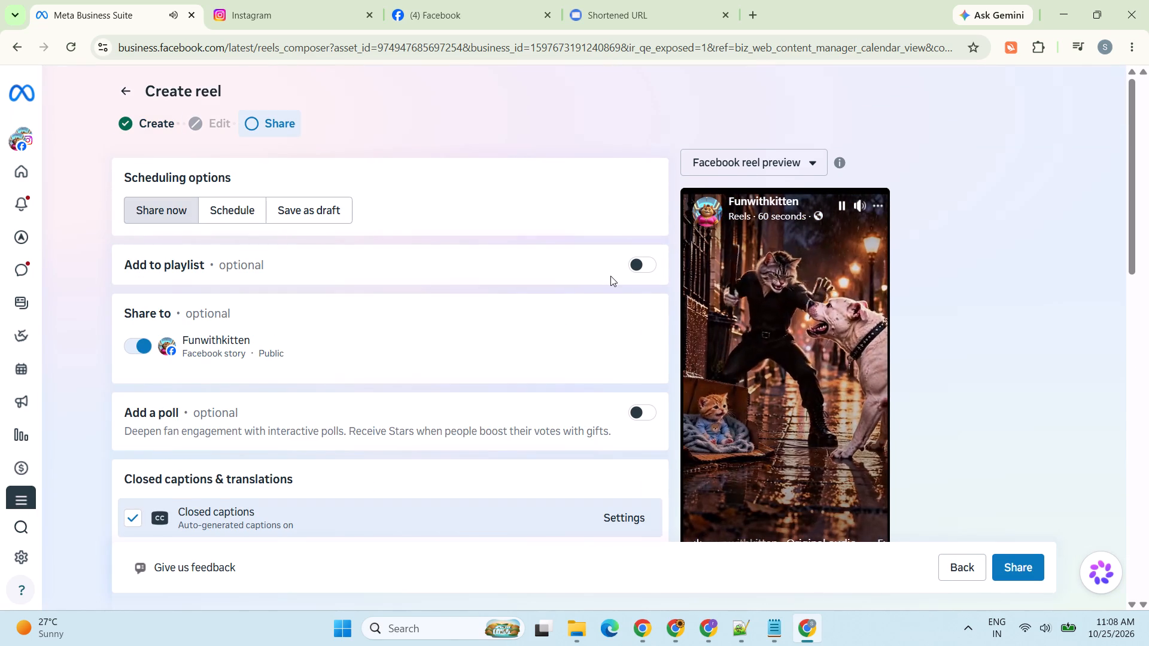
Schedule the reel on Facebook for Oct 29, 2026 at 04:08 PM and close the finished composer.
{"action": "left_click", "coordinate": [241, 209]}
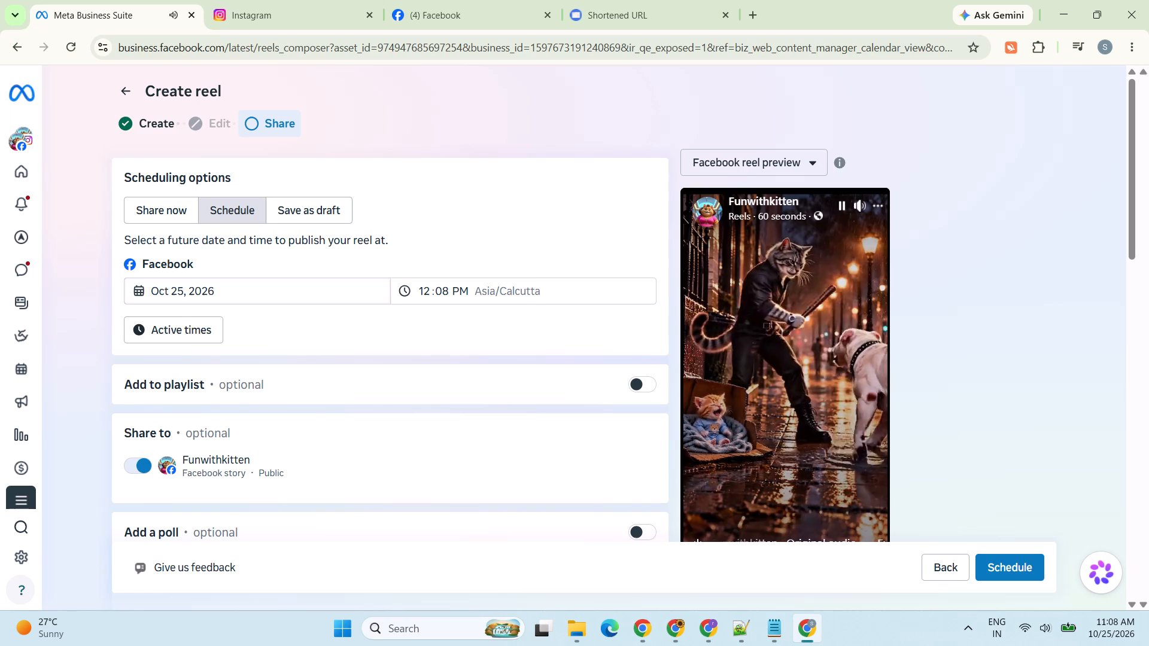
{"action": "left_click", "coordinate": [177, 294]}
{"action": "left_click", "coordinate": [242, 459]}
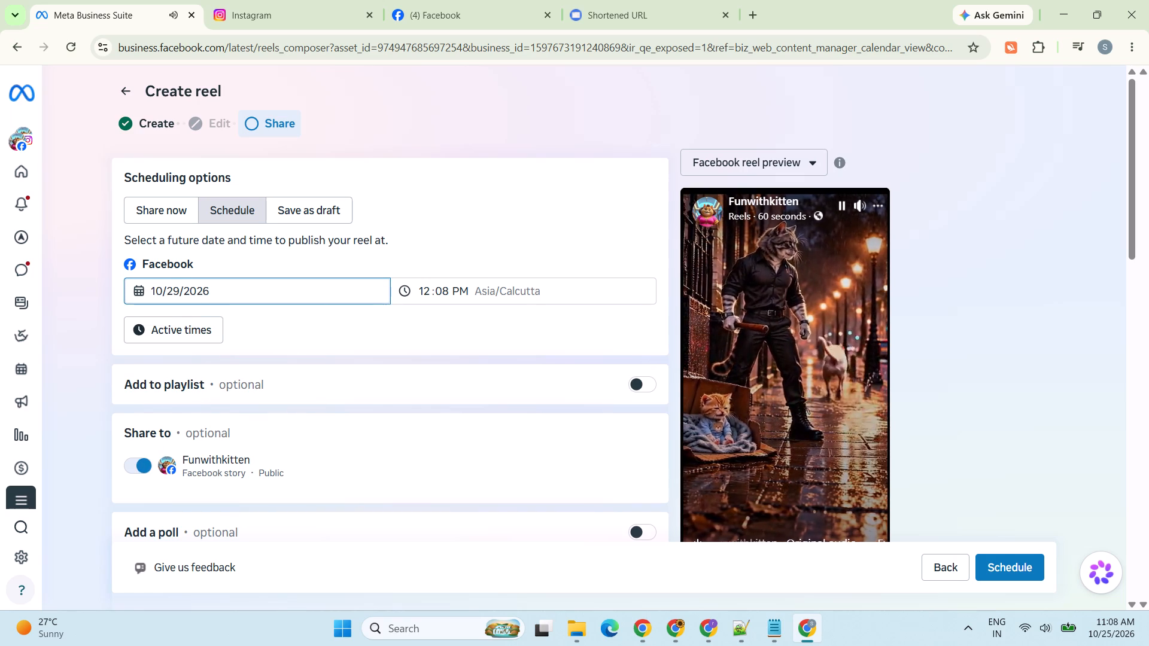
{"action": "left_click", "coordinate": [419, 293]}
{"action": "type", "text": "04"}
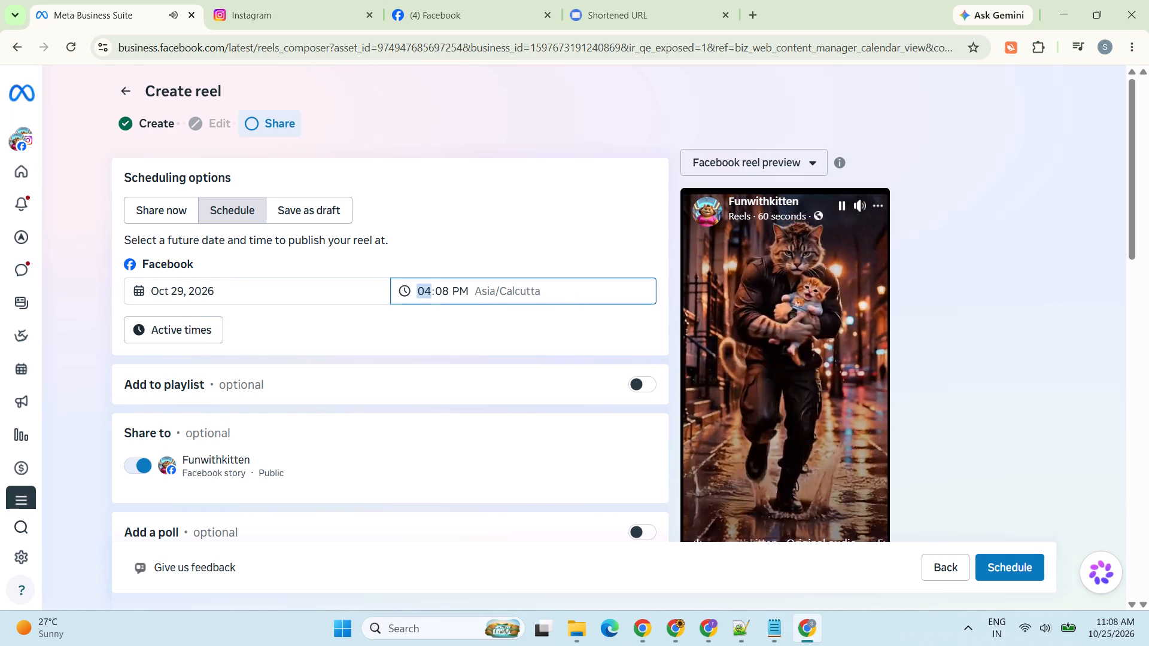
{"action": "left_click", "coordinate": [475, 350]}
{"action": "left_click", "coordinate": [1016, 575]}
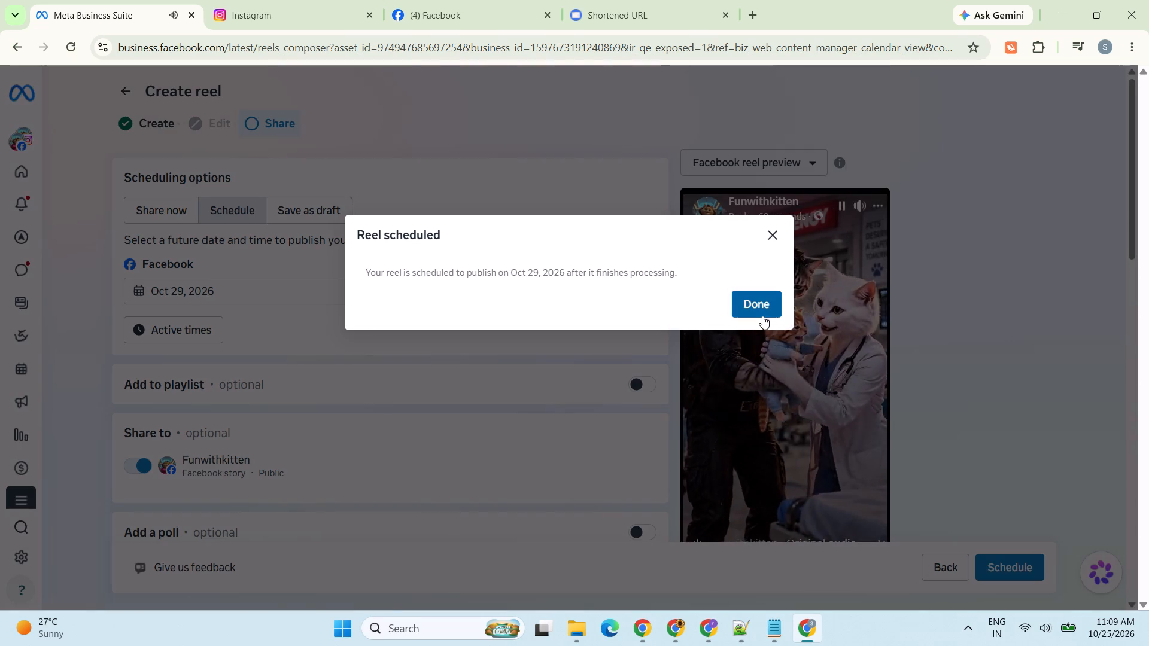
{"action": "left_click", "coordinate": [762, 316]}
{"action": "left_click", "coordinate": [262, 0]}
{"action": "right_click", "coordinate": [66, 193]}
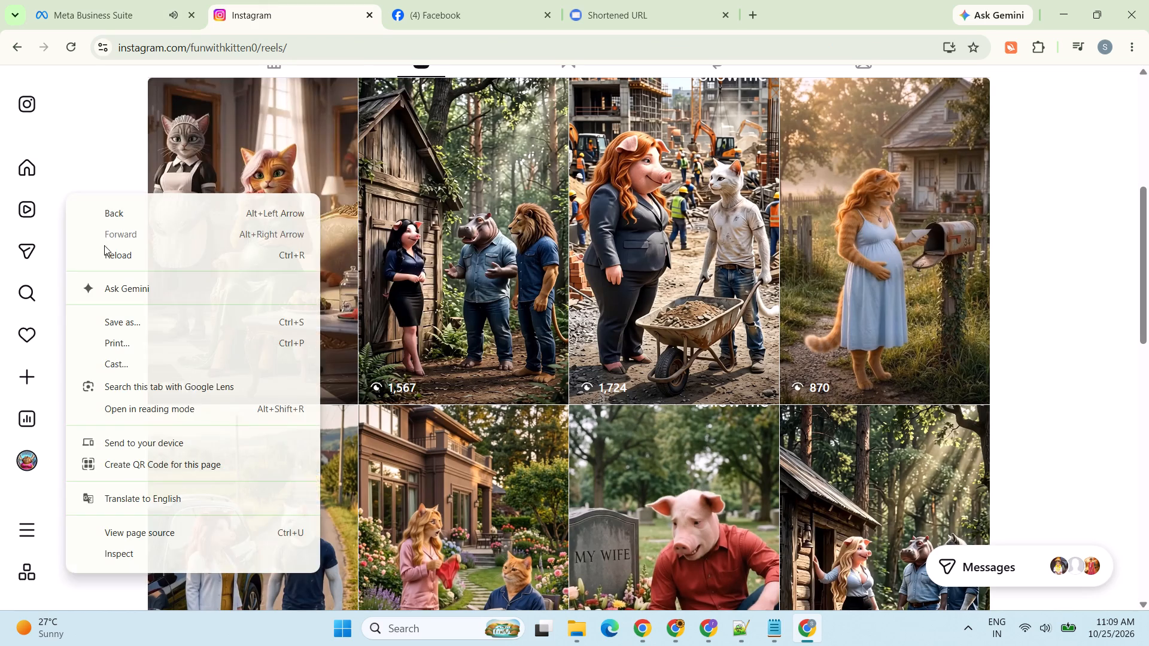
{"action": "left_click", "coordinate": [106, 245]}
Switch to TikTok, advance to the next Pawtales video, and download the "They mocked her uniform" video to Downloads.
{"action": "left_click", "coordinate": [648, 639]}
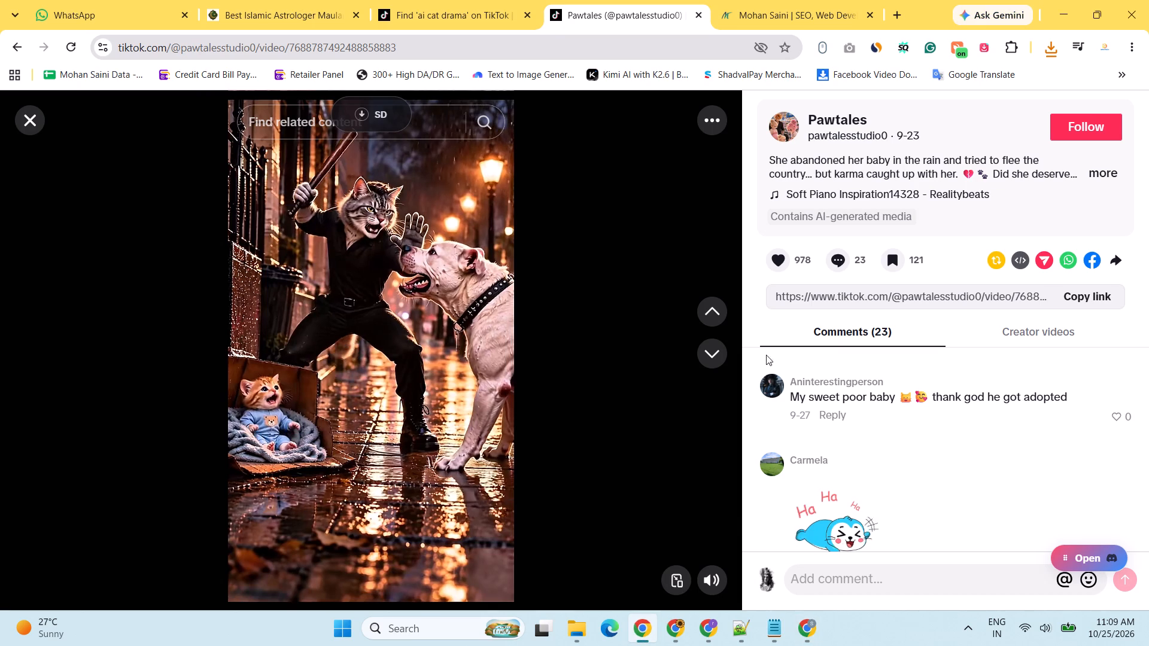
{"action": "left_click", "coordinate": [709, 356]}
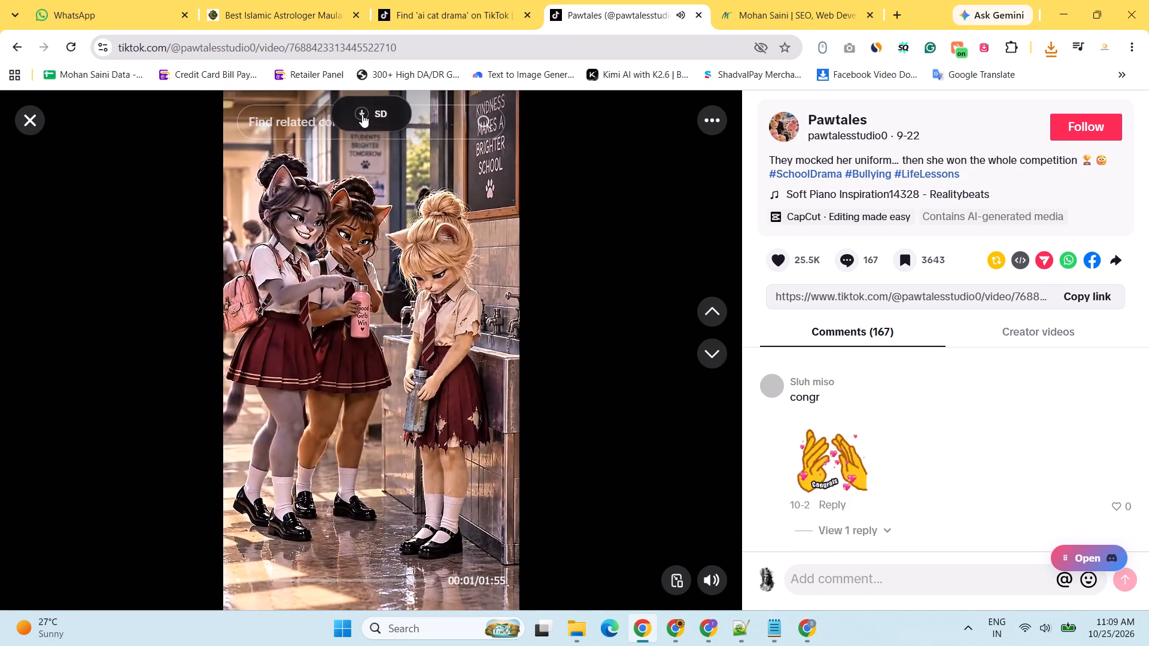
{"action": "left_click", "coordinate": [362, 114]}
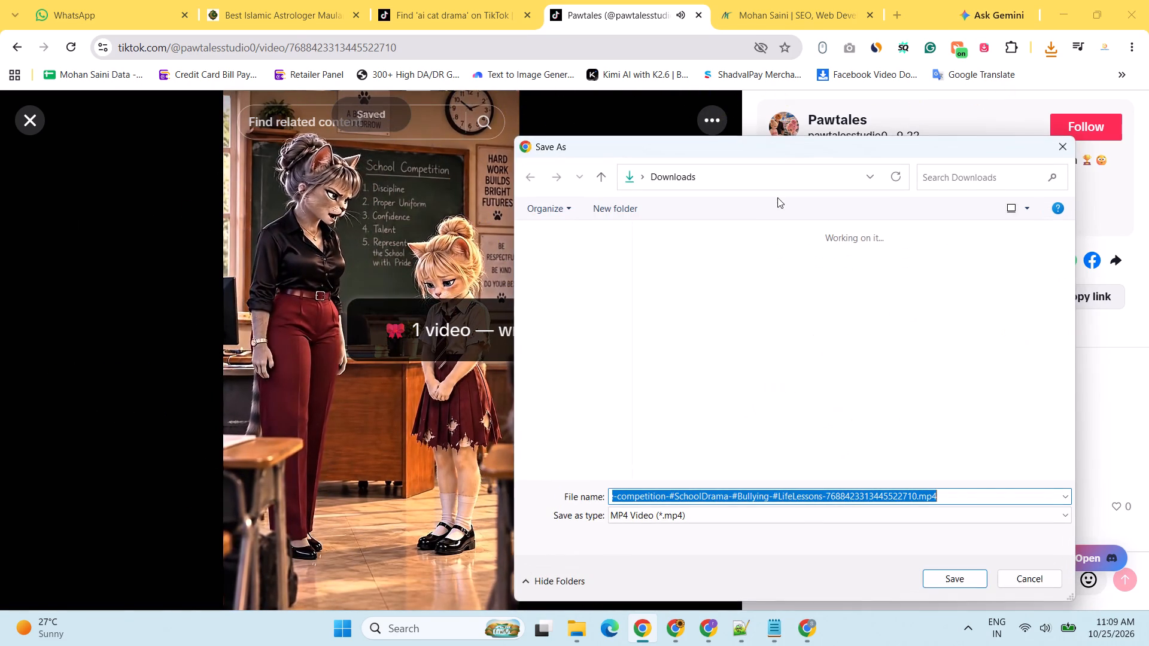
{"action": "key", "text": "Return"}
Copy the TikTok caption "They mocked her uniform... then she won the whole competition" with its hashtags.
{"action": "left_click_drag", "start_coordinate": [981, 176], "coordinate": [975, 176]}
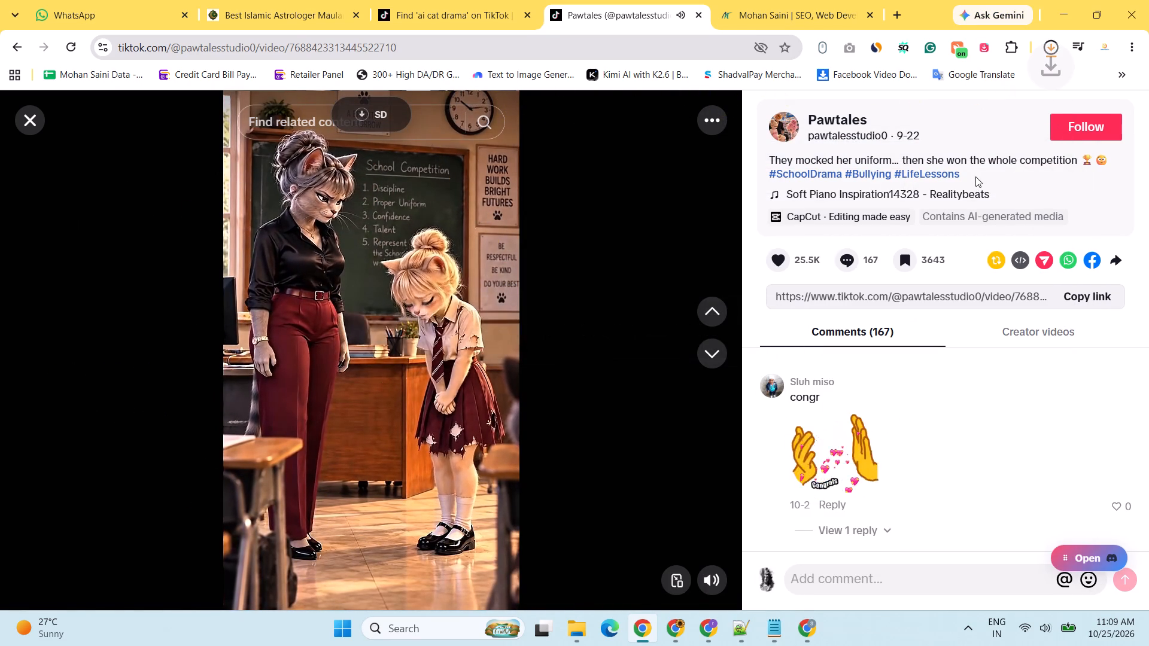
{"action": "left_click_drag", "start_coordinate": [975, 176], "coordinate": [767, 156]}
{"action": "left_click_drag", "start_coordinate": [770, 156], "coordinate": [983, 169]}
{"action": "right_click", "coordinate": [954, 159]}
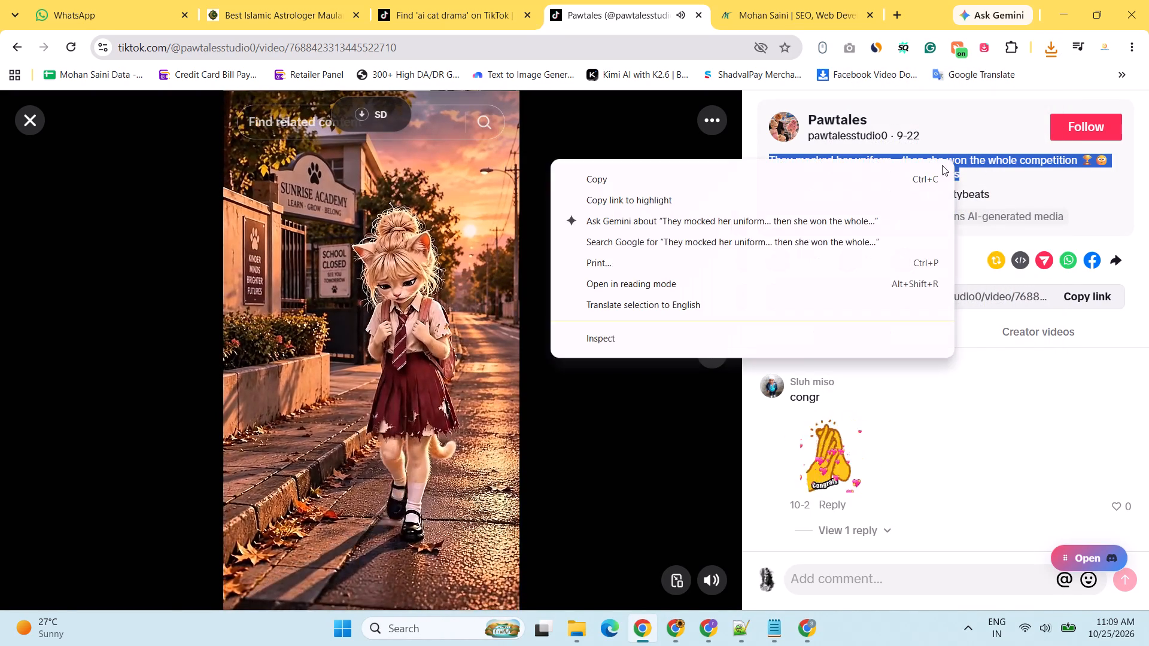
{"action": "left_click", "coordinate": [864, 179]}
Switch to Meta Business Suite, start a new reel, and add the downloaded "They mocked her uniform" video.
{"action": "left_click", "coordinate": [813, 638]}
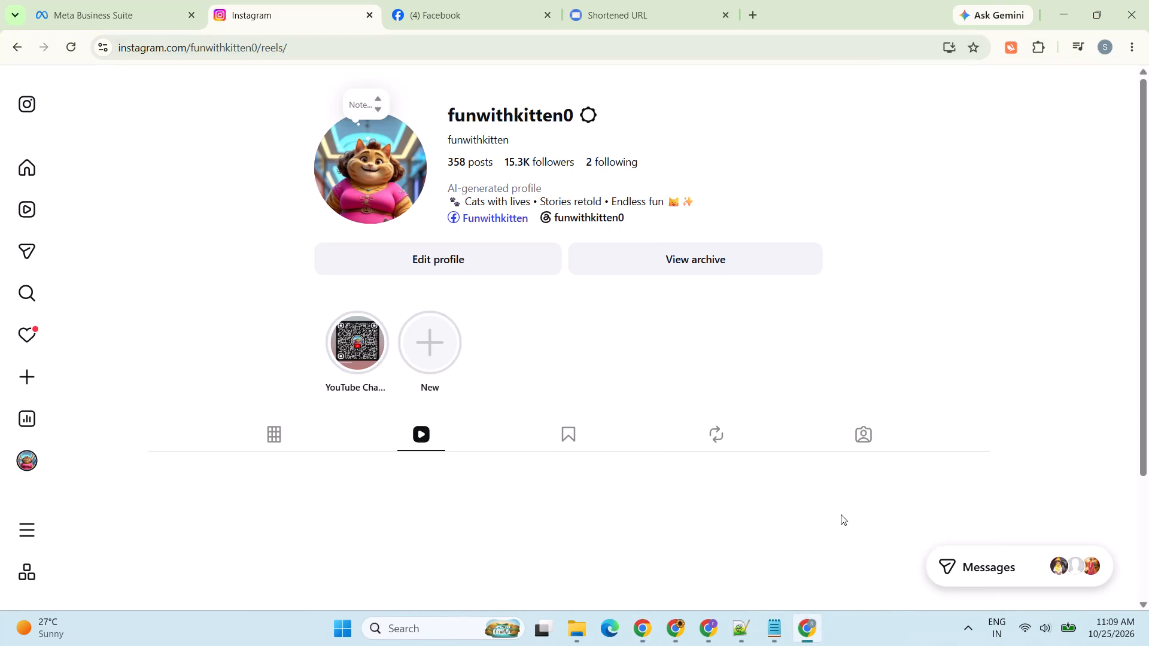
{"action": "scroll", "coordinate": [478, 380], "scroll_direction": "down", "scroll_amount": 3}
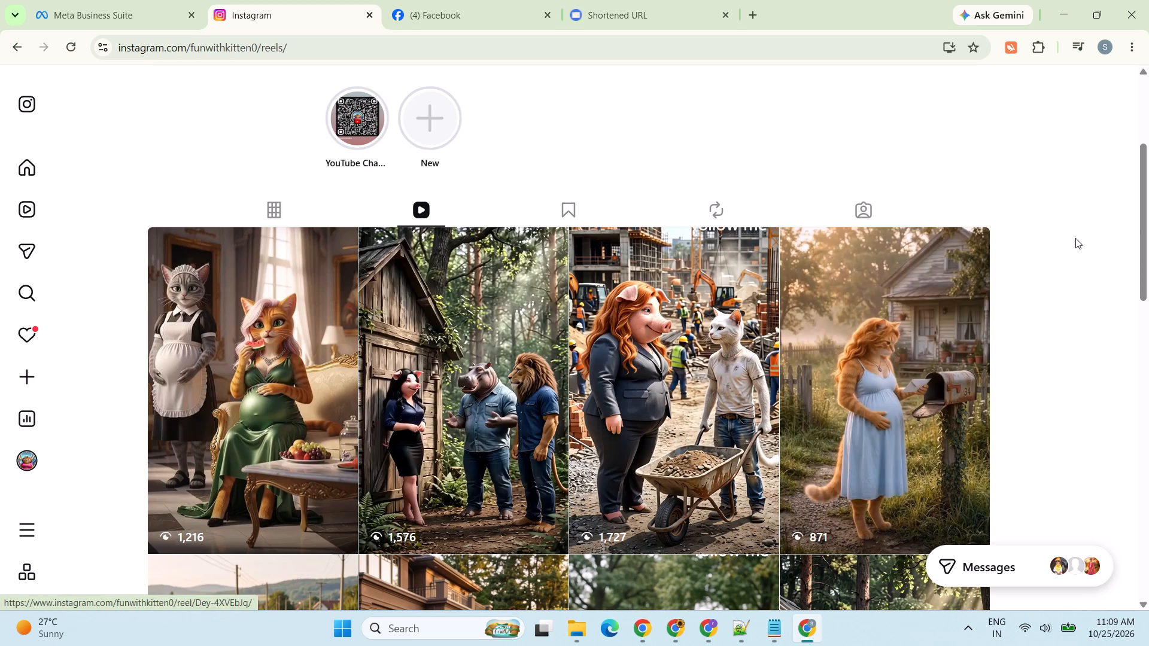
{"action": "left_click", "coordinate": [129, 0]}
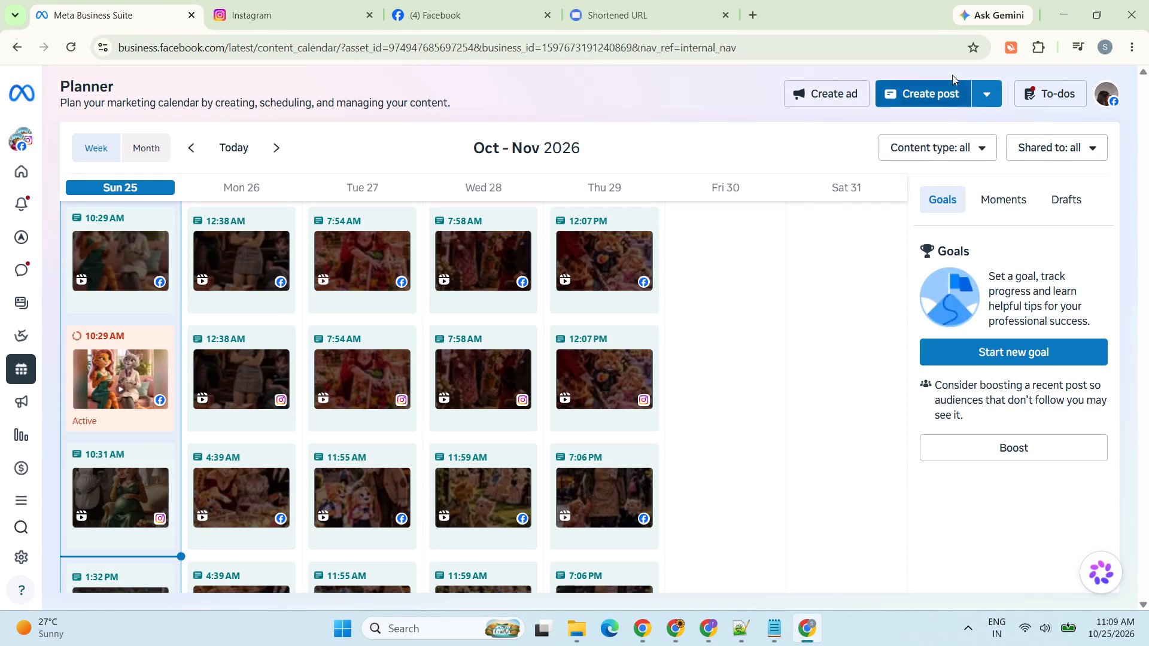
{"action": "left_click", "coordinate": [996, 97]}
{"action": "left_click", "coordinate": [924, 161]}
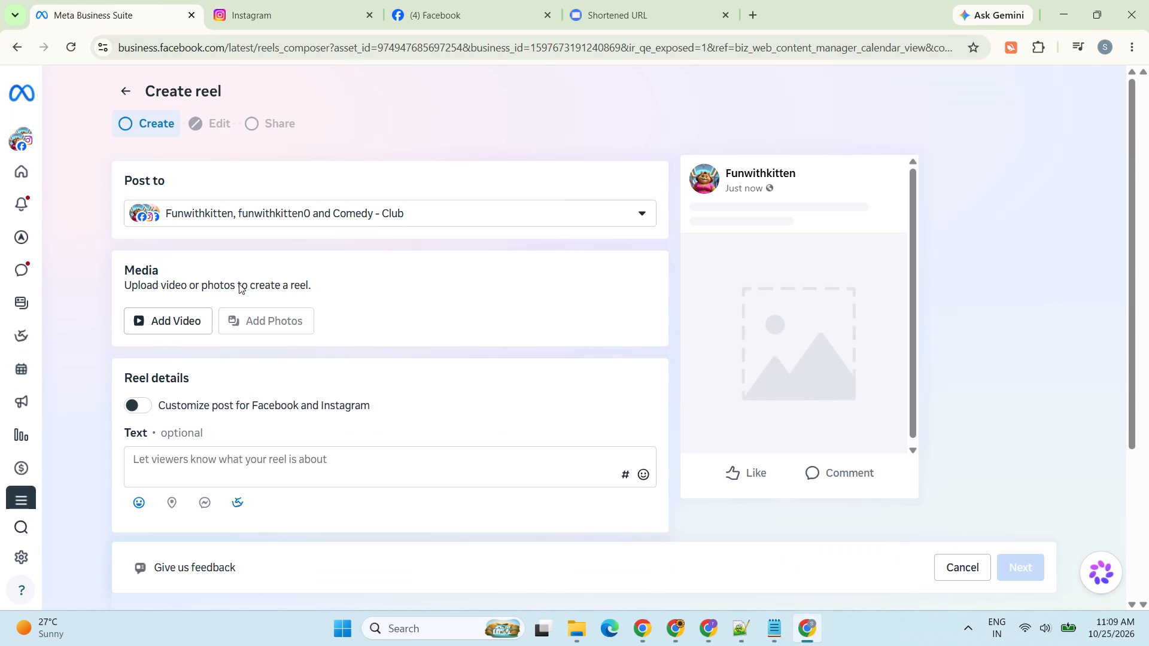
{"action": "left_click", "coordinate": [162, 321]}
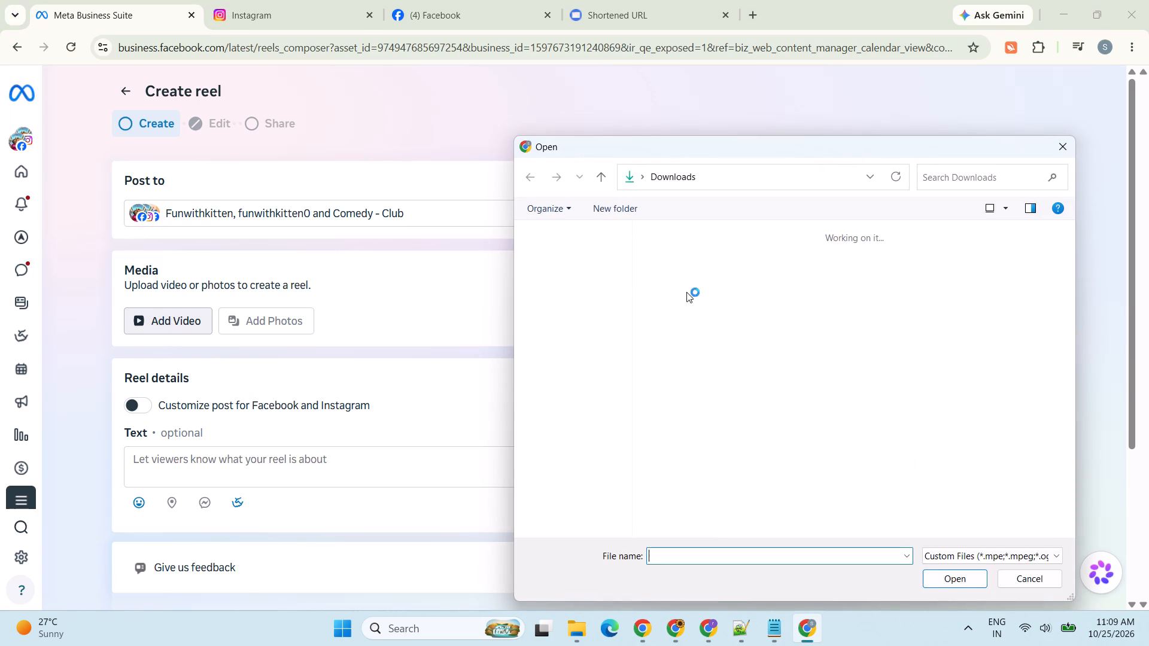
{"action": "double_click", "coordinate": [701, 269]}
Paste the copied "They mocked her uniform" caption as the reel's text.
{"action": "scroll", "coordinate": [702, 266], "scroll_direction": "down", "scroll_amount": 2}
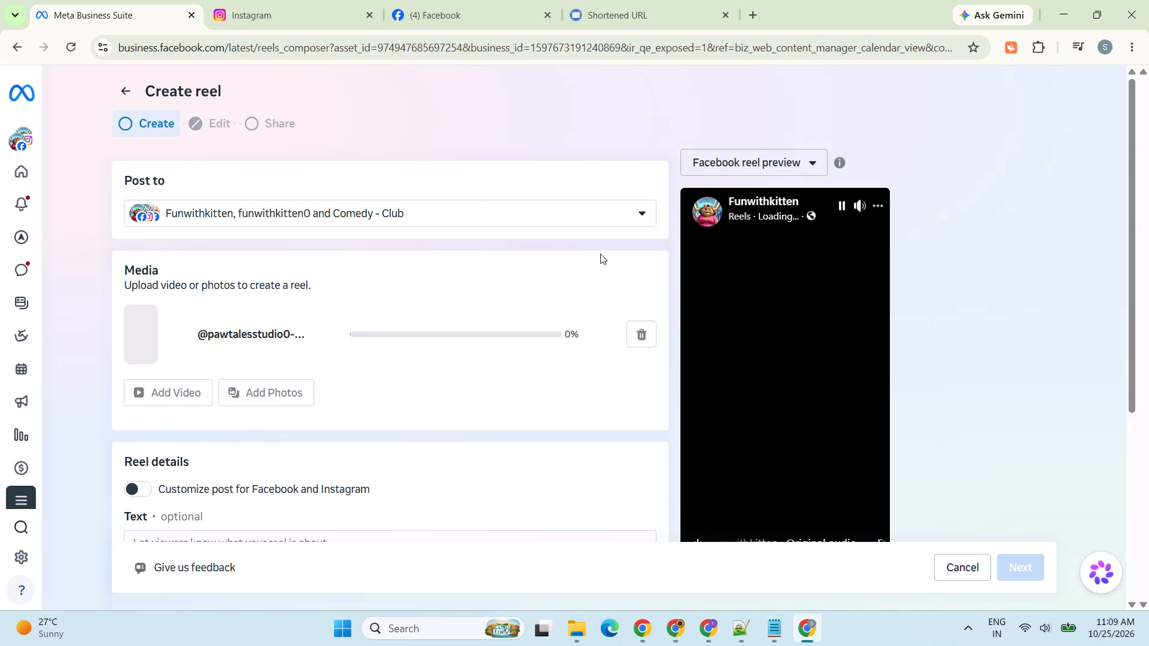
{"action": "scroll", "coordinate": [600, 254], "scroll_direction": "down", "scroll_amount": 1}
{"action": "left_click", "coordinate": [294, 325]}
{"action": "key", "text": "ctrl+v"}
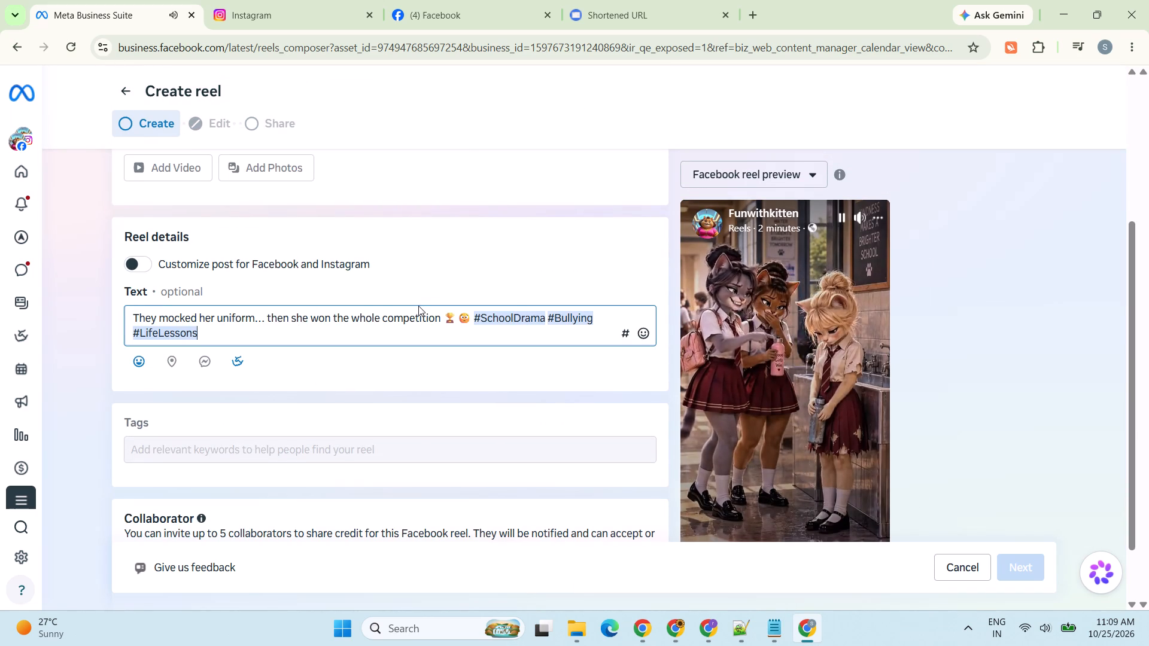
{"action": "left_click", "coordinate": [621, 0]}
{"action": "left_click", "coordinate": [705, 413]}
{"action": "left_click", "coordinate": [115, 0]}
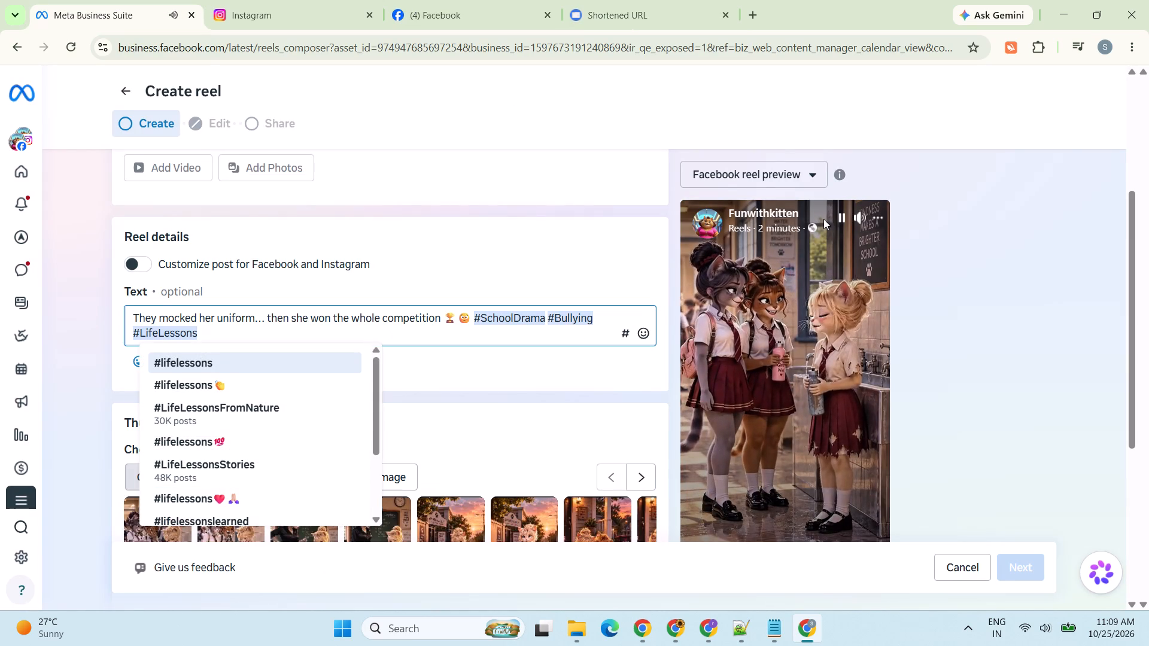
{"action": "key", "text": "Return"}
{"action": "key", "text": "Return"}
{"action": "key", "text": "ctrl+v"}
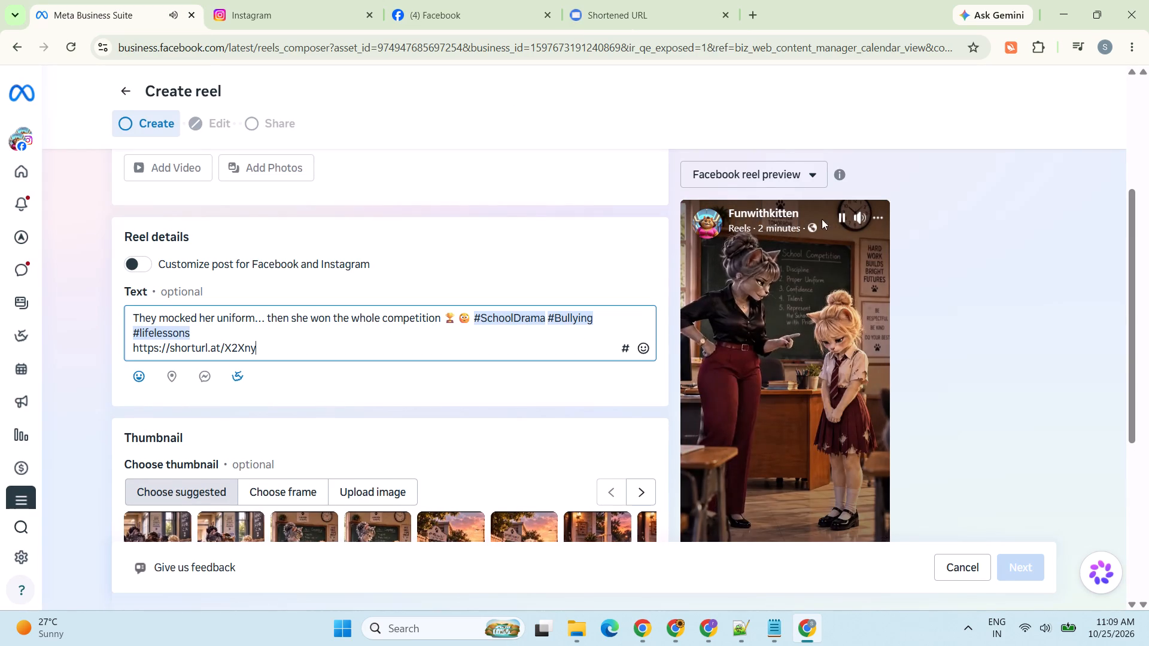
{"action": "left_click", "coordinate": [509, 381]}
{"action": "left_click", "coordinate": [419, 0]}
{"action": "left_click", "coordinate": [231, 0]}
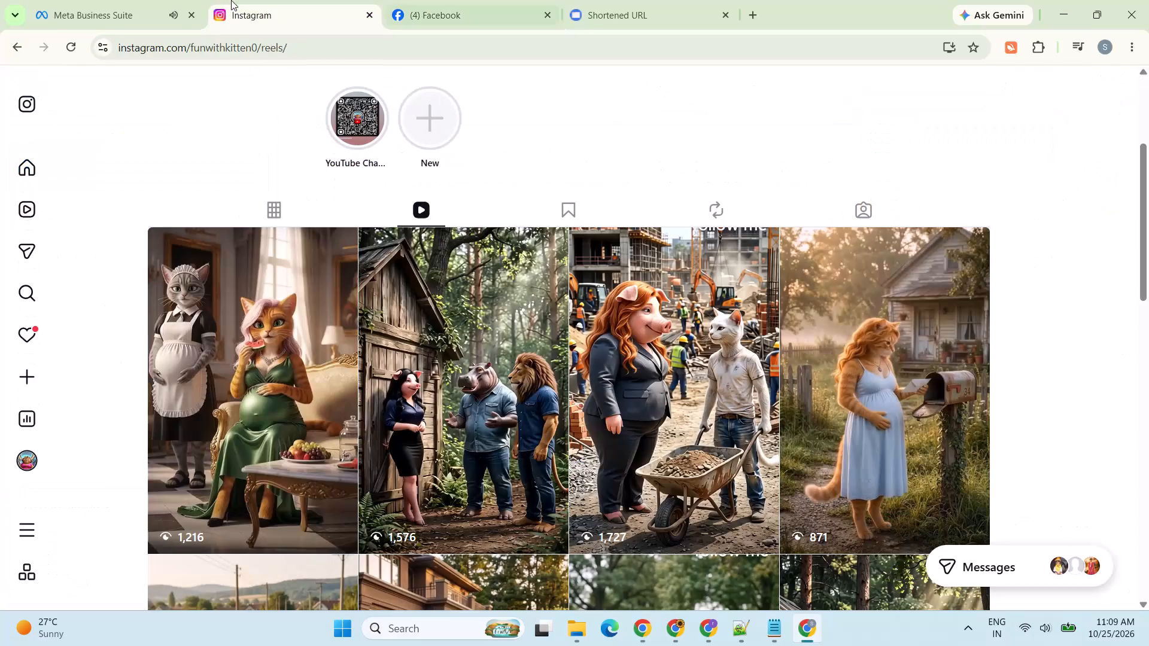
{"action": "left_click", "coordinate": [268, 336]}
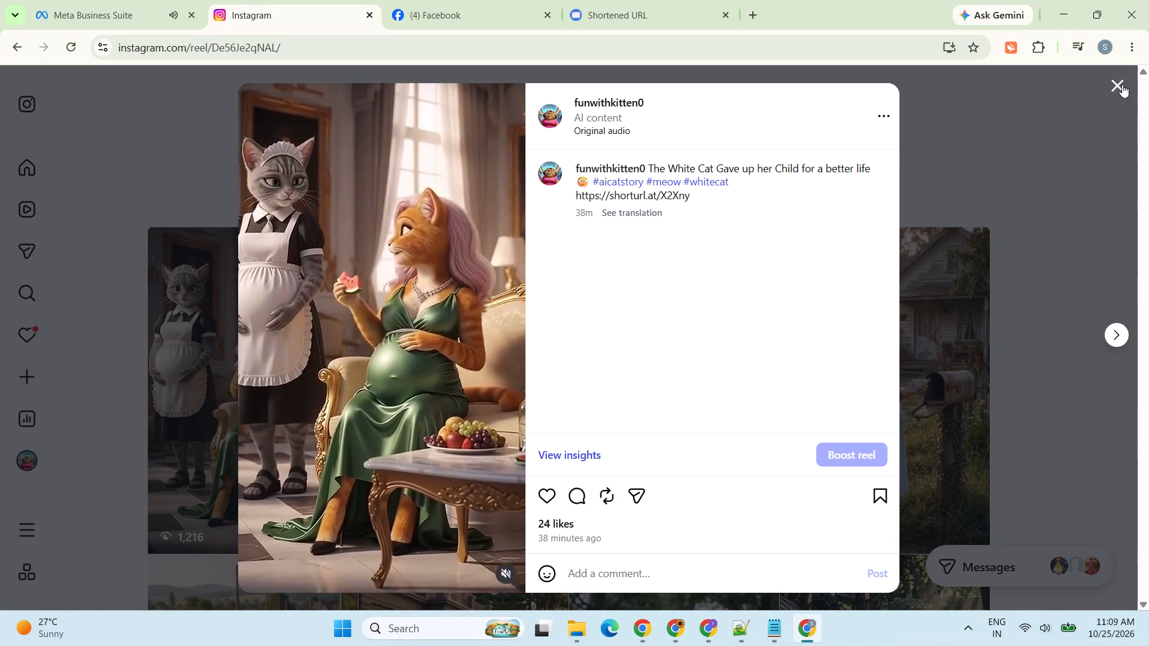
{"action": "left_click", "coordinate": [1122, 84]}
Return to the reel in Meta Business Suite, choose scheduling, and set both Facebook and Instagram dates to Oct 29, 2026.
{"action": "left_click", "coordinate": [144, 0]}
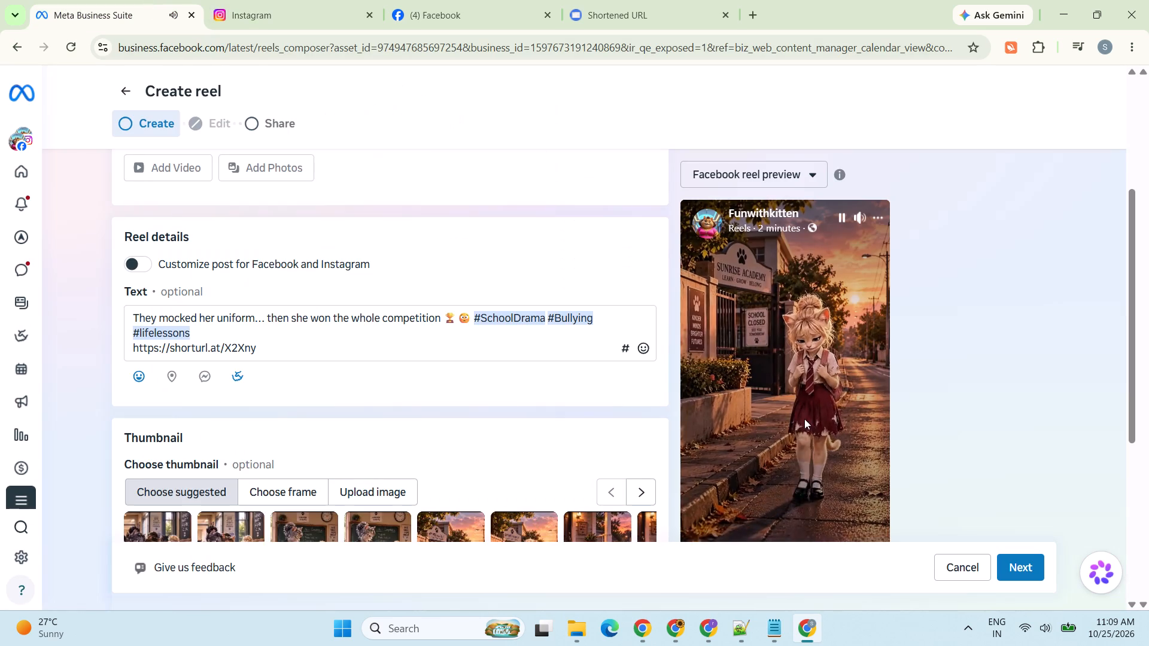
{"action": "left_click", "coordinate": [1026, 571]}
{"action": "scroll", "coordinate": [207, 231], "scroll_direction": "up", "scroll_amount": 6}
{"action": "left_click", "coordinate": [241, 216]}
{"action": "left_click", "coordinate": [181, 301]}
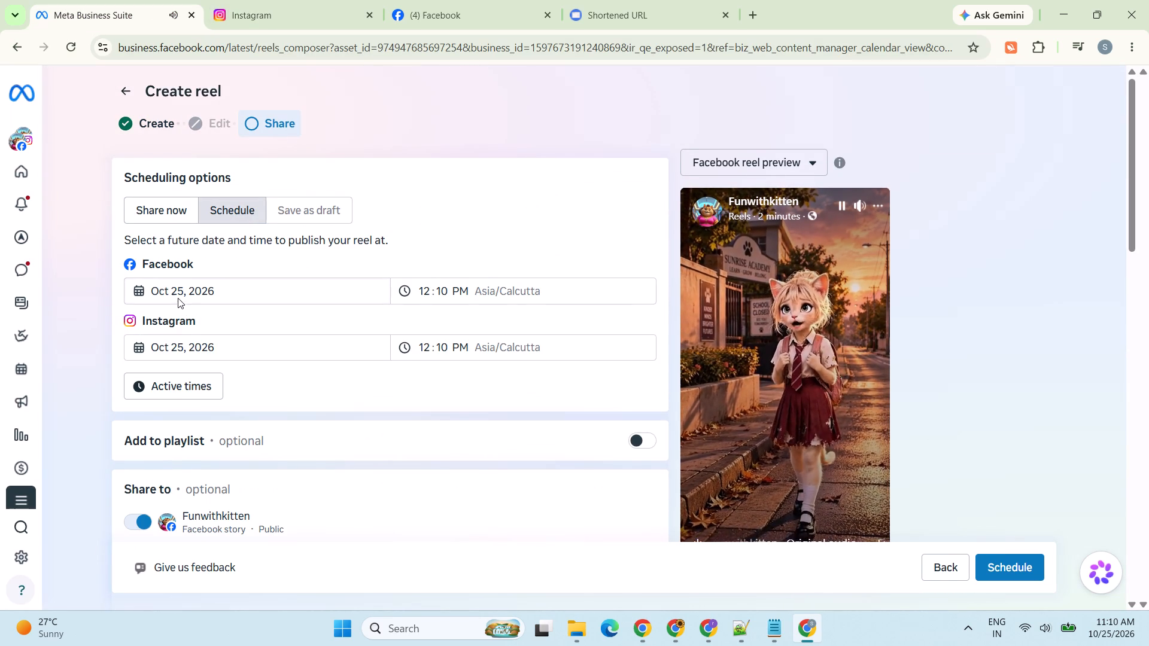
{"action": "left_click", "coordinate": [178, 294]}
{"action": "left_click", "coordinate": [251, 461]}
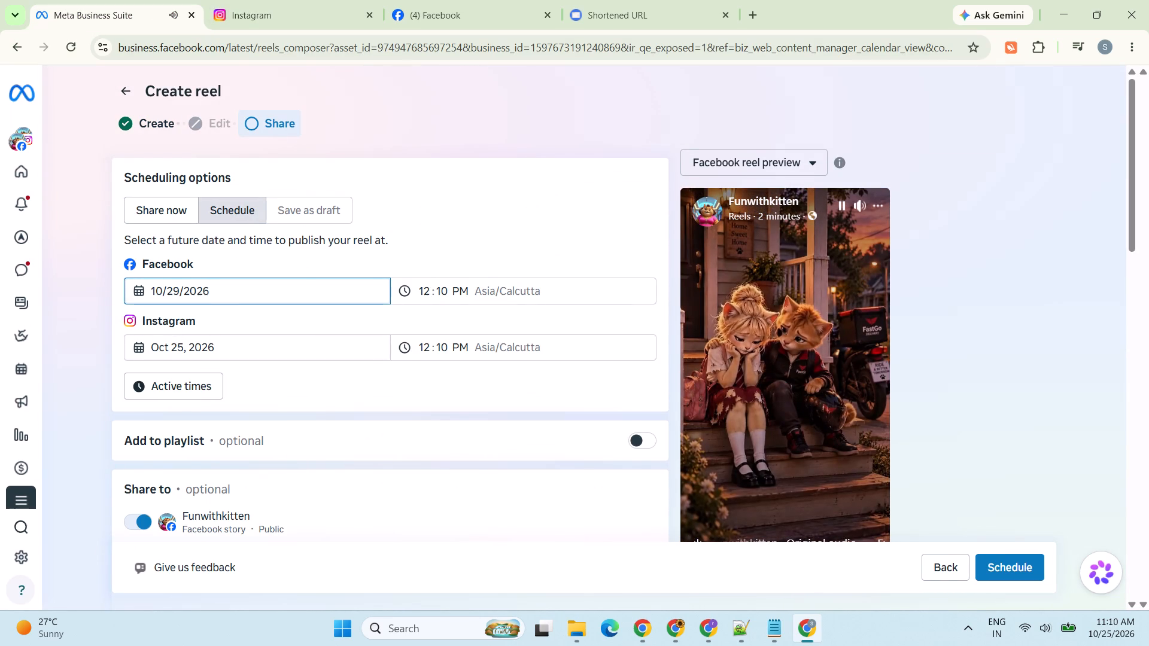
{"action": "left_click", "coordinate": [175, 349]}
{"action": "left_click", "coordinate": [244, 518]}
Set the Facebook and Instagram times to 07:10 PM, schedule the reel, and close the finished composer.
{"action": "left_click", "coordinate": [425, 287]}
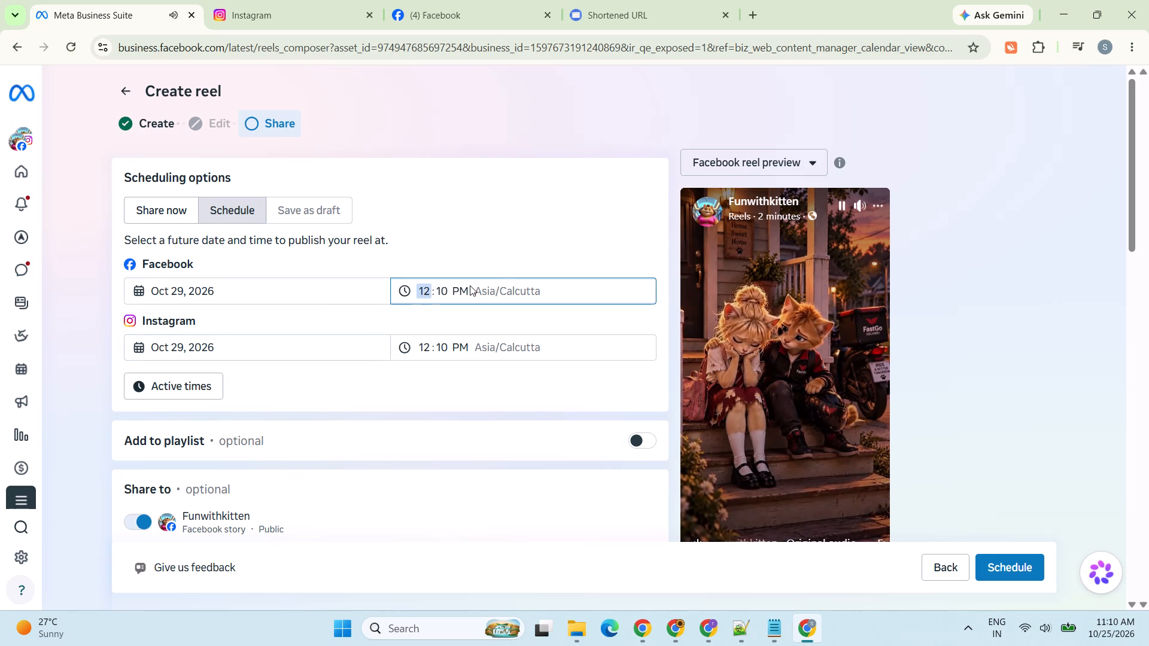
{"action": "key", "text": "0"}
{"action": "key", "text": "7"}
{"action": "left_click", "coordinate": [420, 340]}
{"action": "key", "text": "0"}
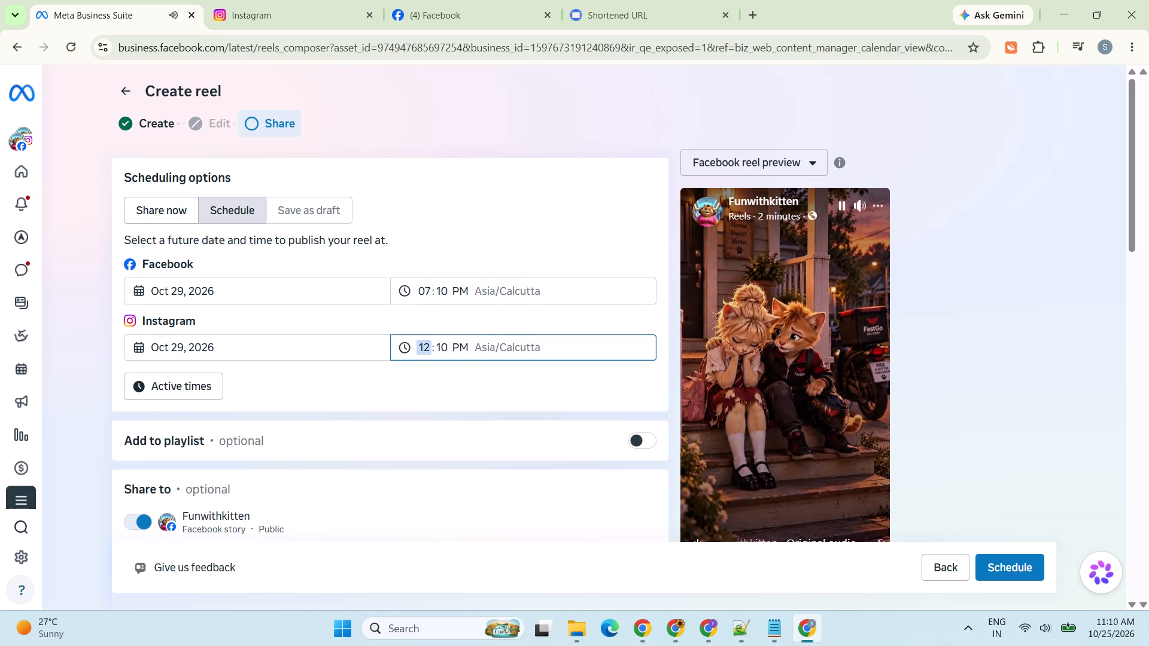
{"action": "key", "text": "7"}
{"action": "left_click", "coordinate": [506, 398]}
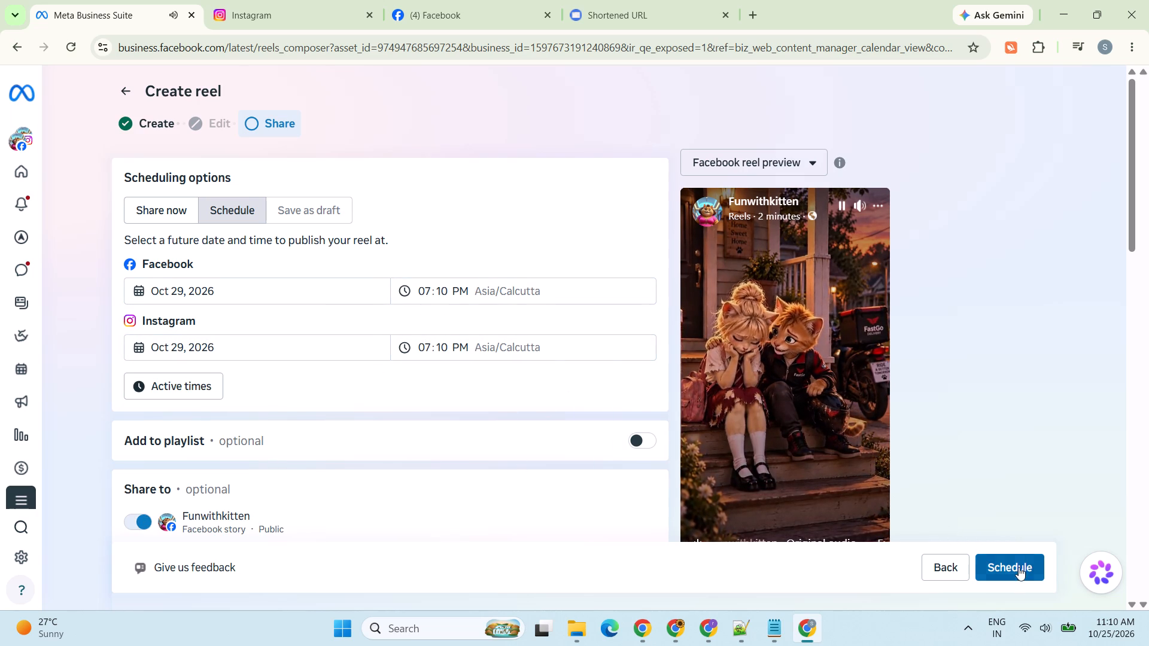
{"action": "left_click", "coordinate": [1019, 565]}
{"action": "left_click", "coordinate": [646, 631]}
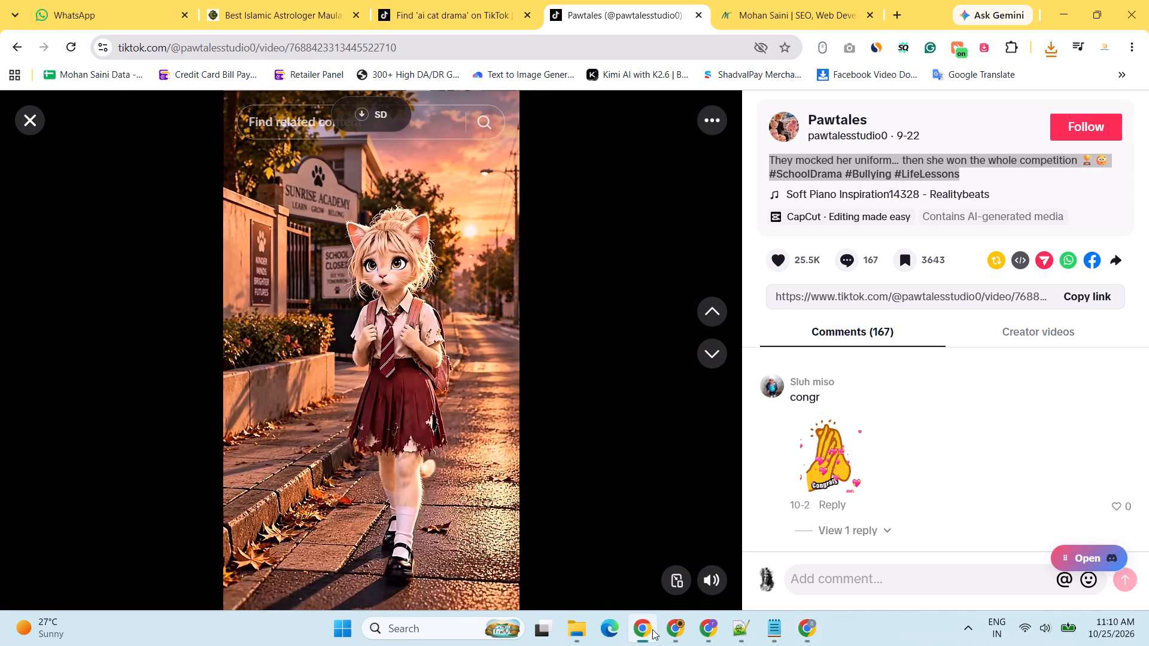
{"action": "left_click", "coordinate": [797, 627]}
{"action": "left_click", "coordinate": [755, 316]}
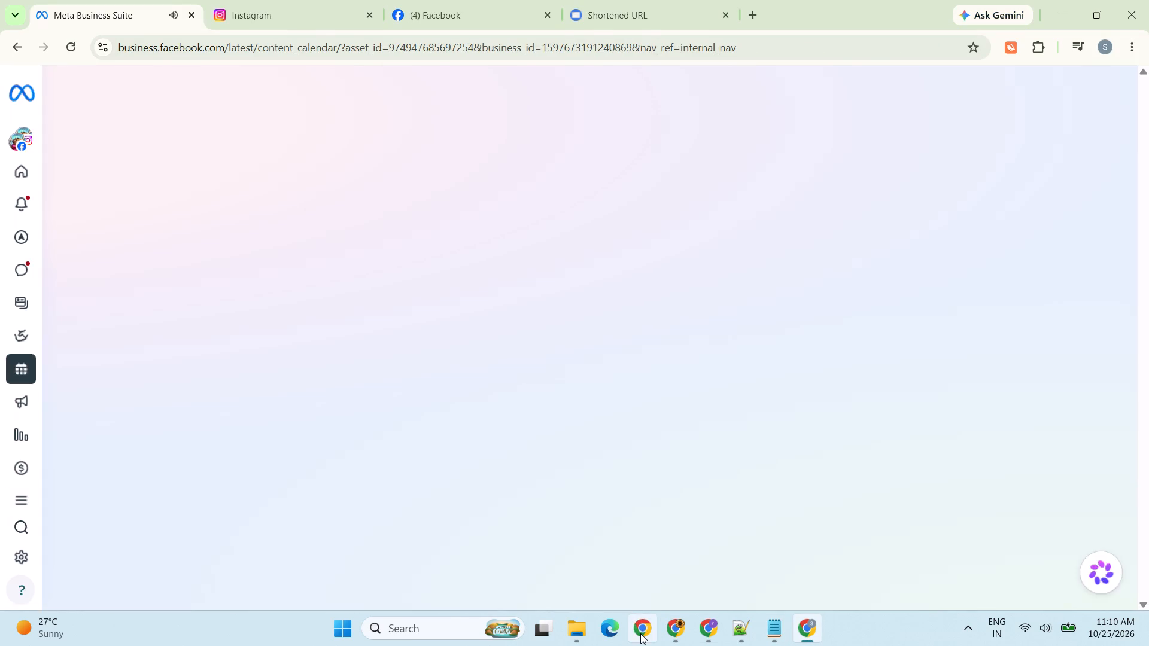
Switch to TikTok, advance to the next Pawtales video, and download the "She chose a better life" video.
{"action": "left_click", "coordinate": [640, 633]}
{"action": "left_click", "coordinate": [710, 358]}
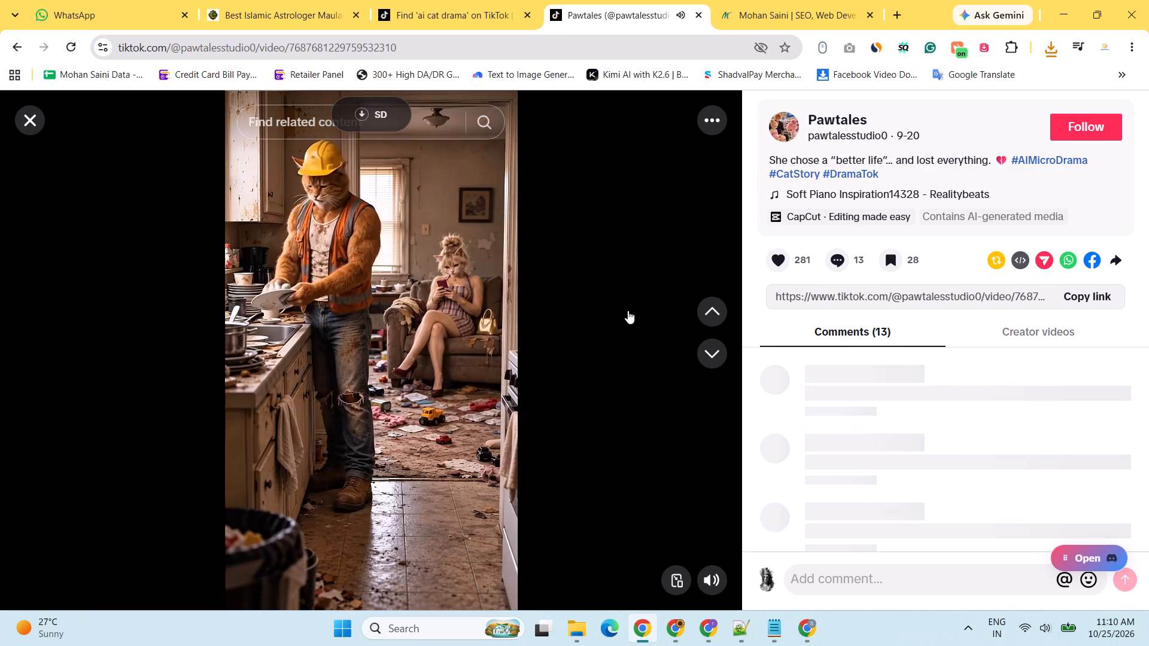
{"action": "left_click", "coordinate": [361, 112]}
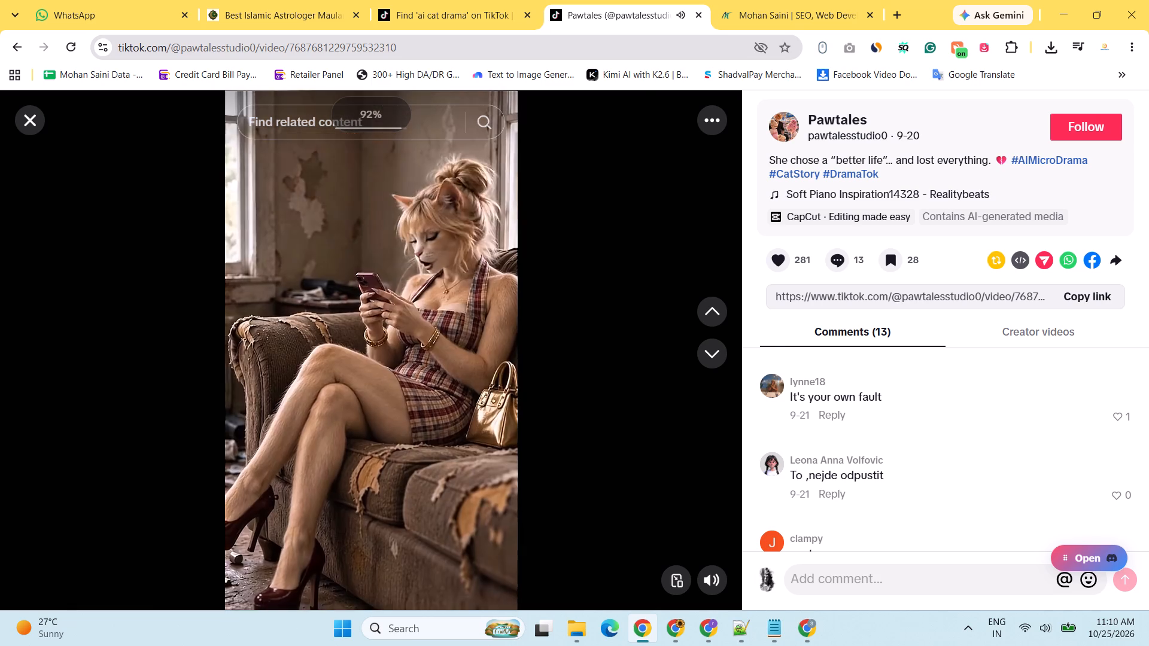
{"action": "left_click", "coordinate": [770, 158]}
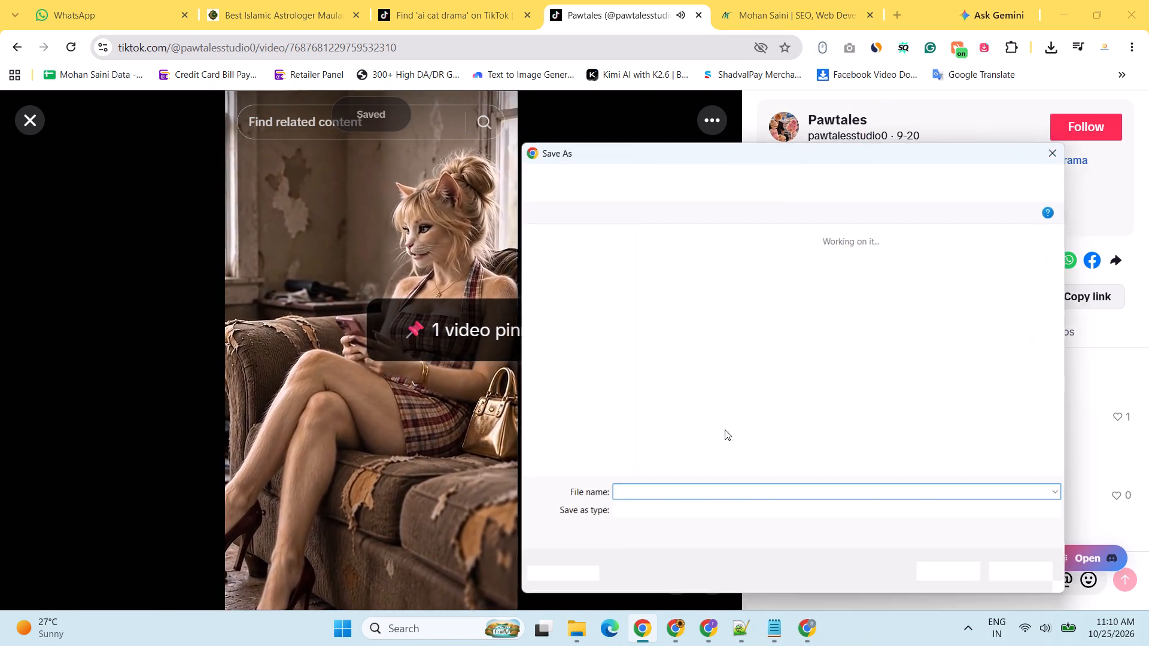
Save the "She chose a better life" TikTok video to Downloads and copy its full caption with the hashtags.
{"action": "left_click", "coordinate": [956, 577]}
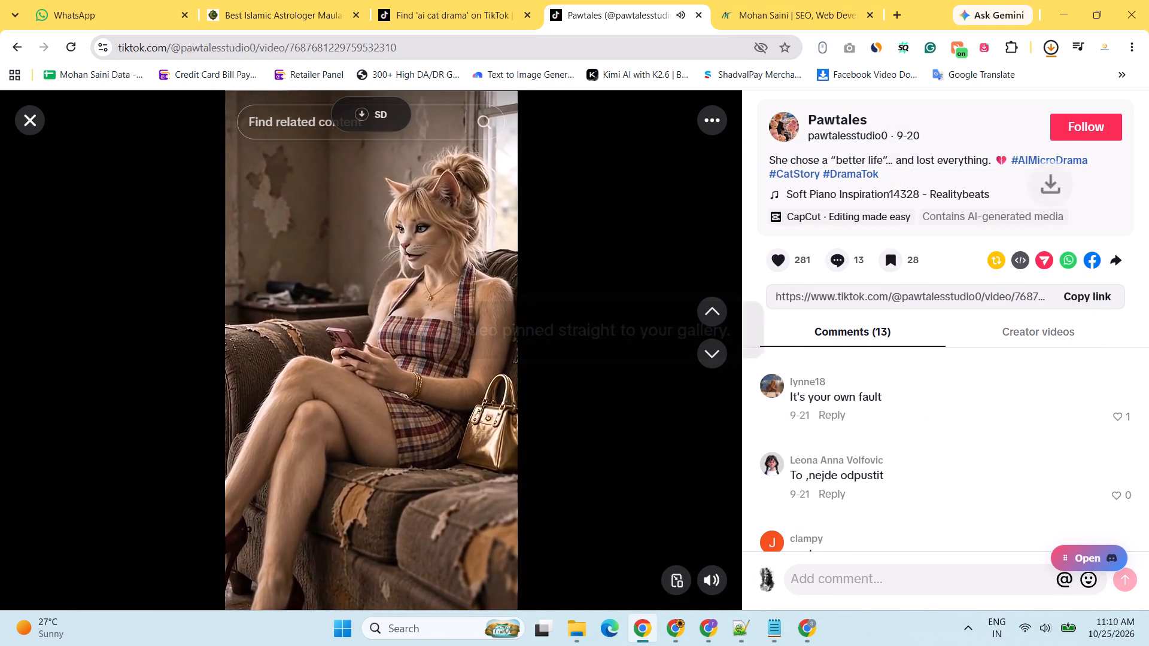
{"action": "left_click_drag", "start_coordinate": [769, 159], "coordinate": [881, 173]}
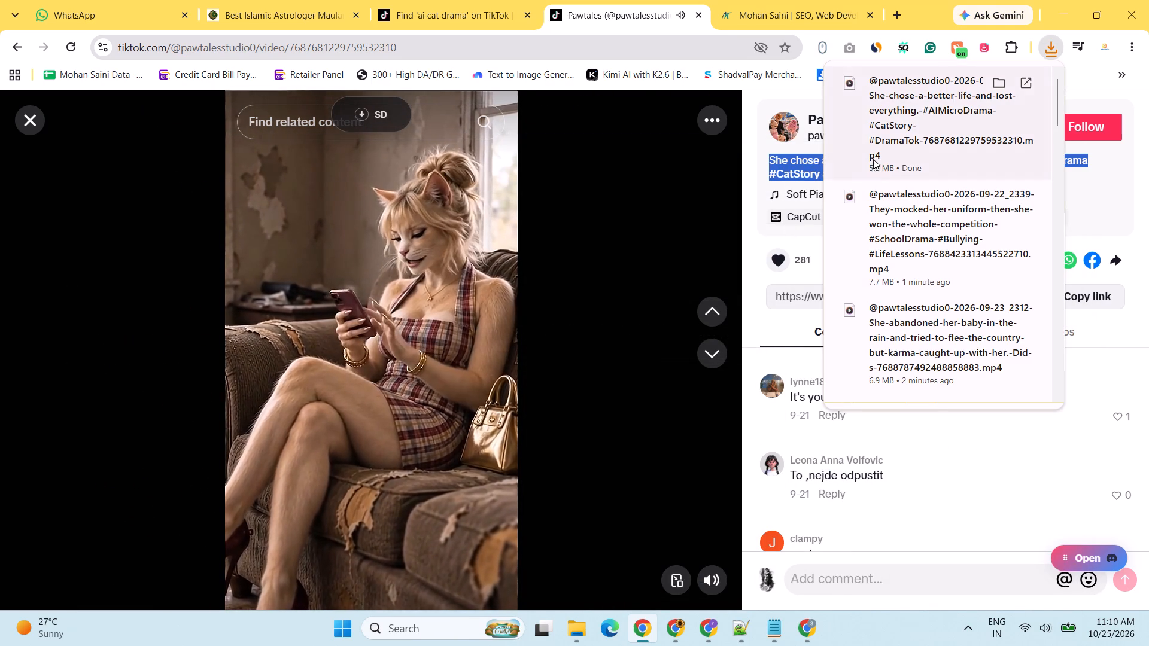
{"action": "right_click", "coordinate": [783, 160]}
{"action": "left_click", "coordinate": [721, 181]}
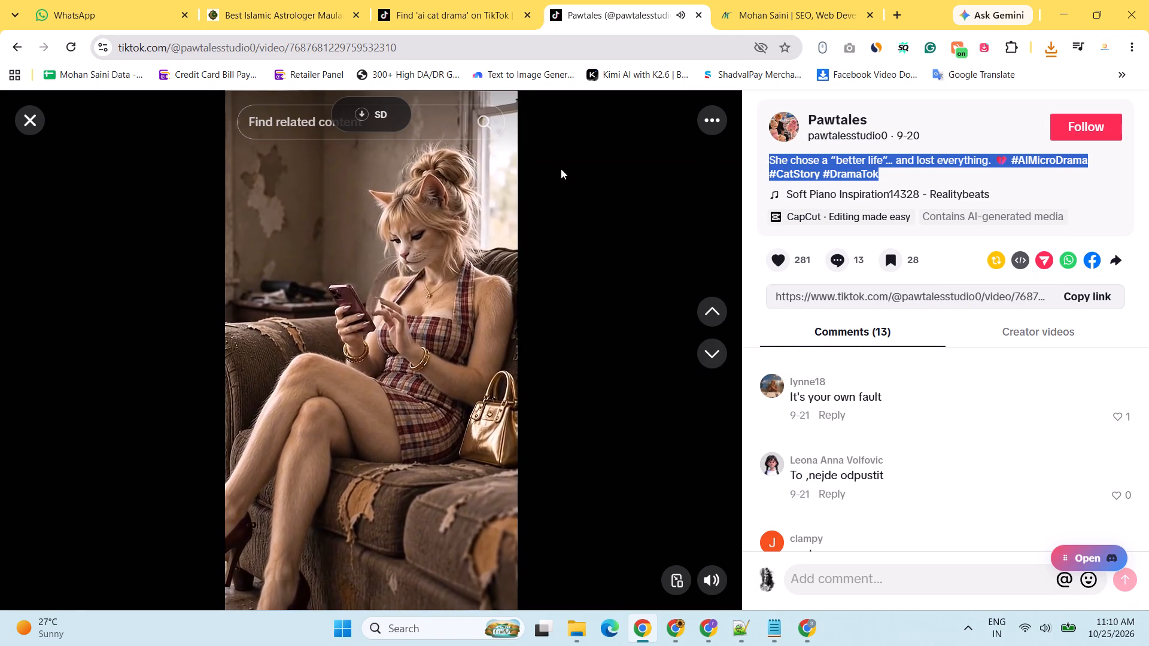
Switch to Meta Business Suite and start a new reel up to choosing the video for the "better life" story.
{"action": "left_click", "coordinate": [799, 633]}
{"action": "left_click", "coordinate": [989, 93]}
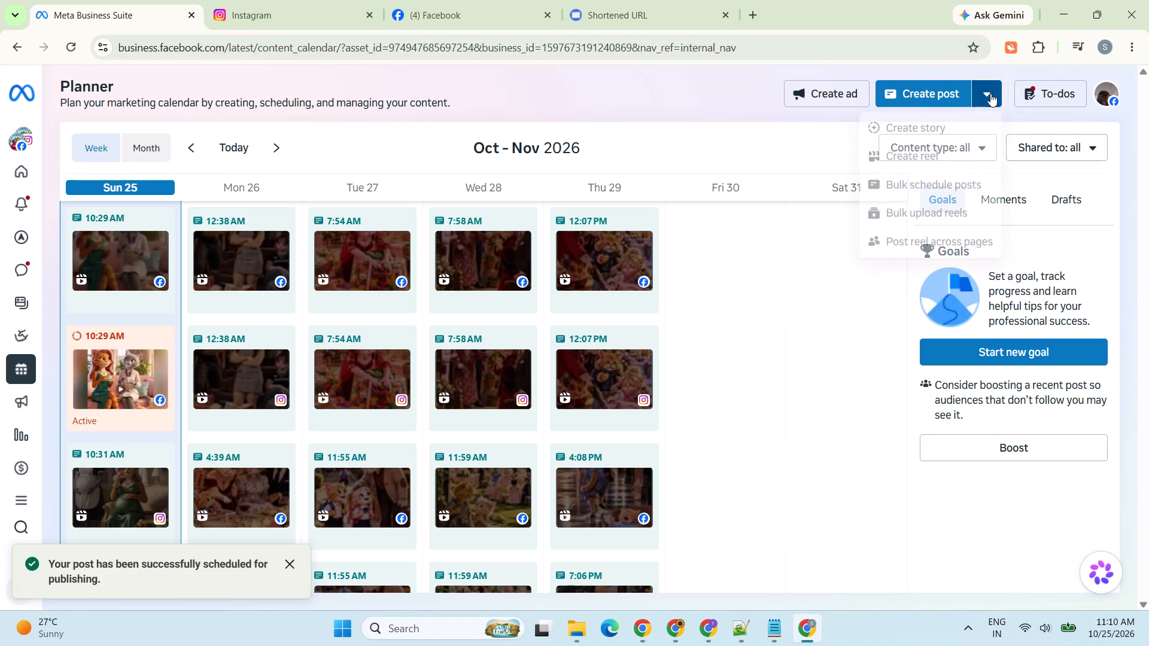
{"action": "left_click", "coordinate": [931, 161]}
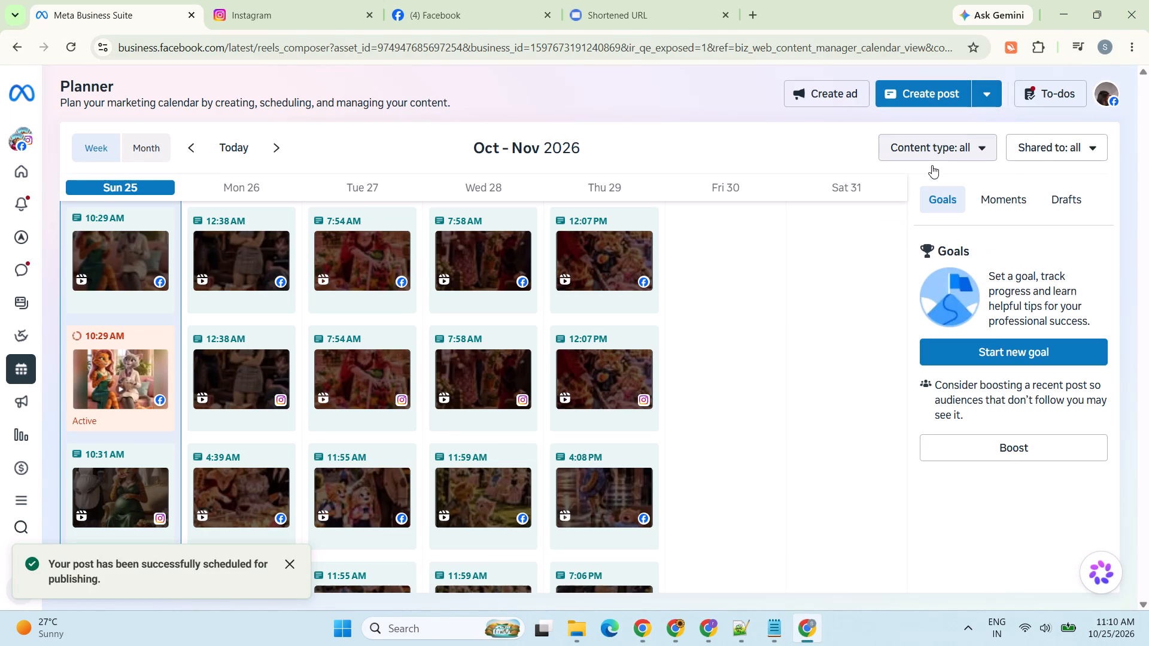
{"action": "left_click", "coordinate": [156, 325]}
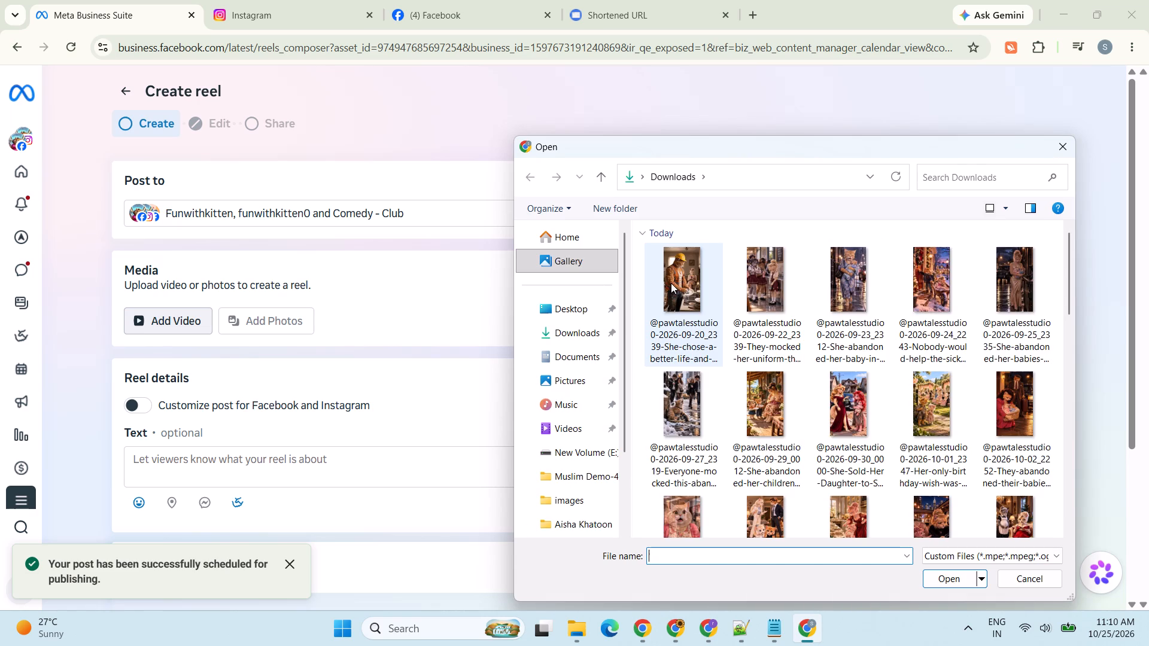
Add the downloaded "She chose a better life" video to the reel and paste its copied caption as the text.
{"action": "double_click", "coordinate": [671, 283]}
{"action": "scroll", "coordinate": [208, 480], "scroll_direction": "down", "scroll_amount": 2}
{"action": "left_click", "coordinate": [220, 398]}
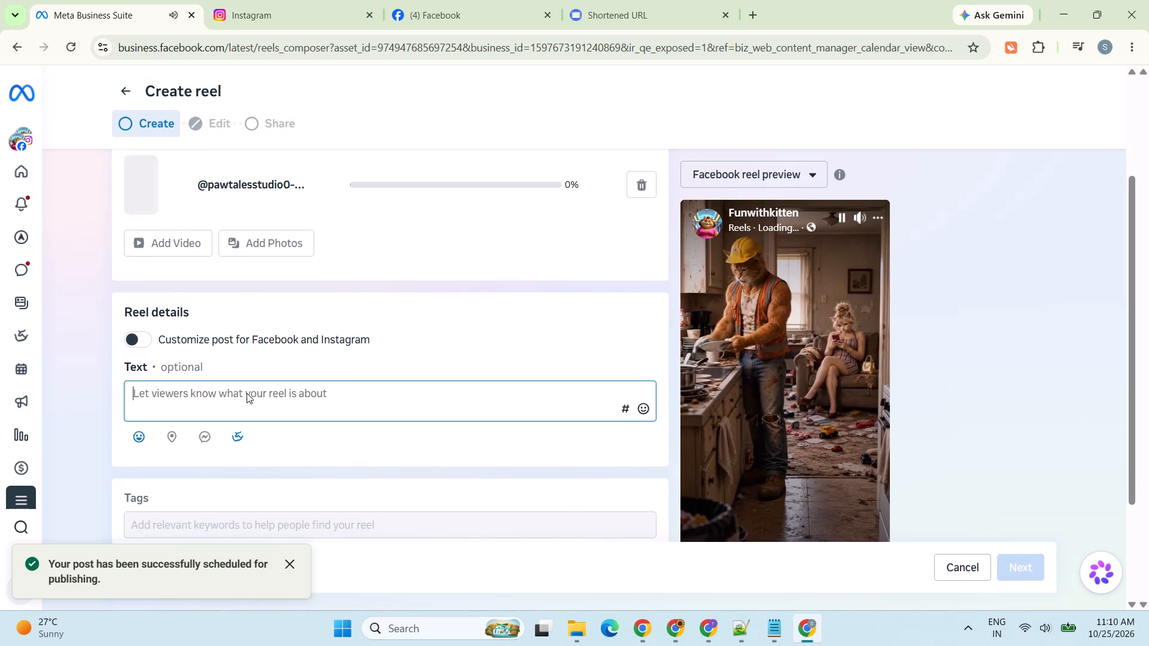
{"action": "key", "text": "ctrl+v"}
{"action": "left_click", "coordinate": [610, 0]}
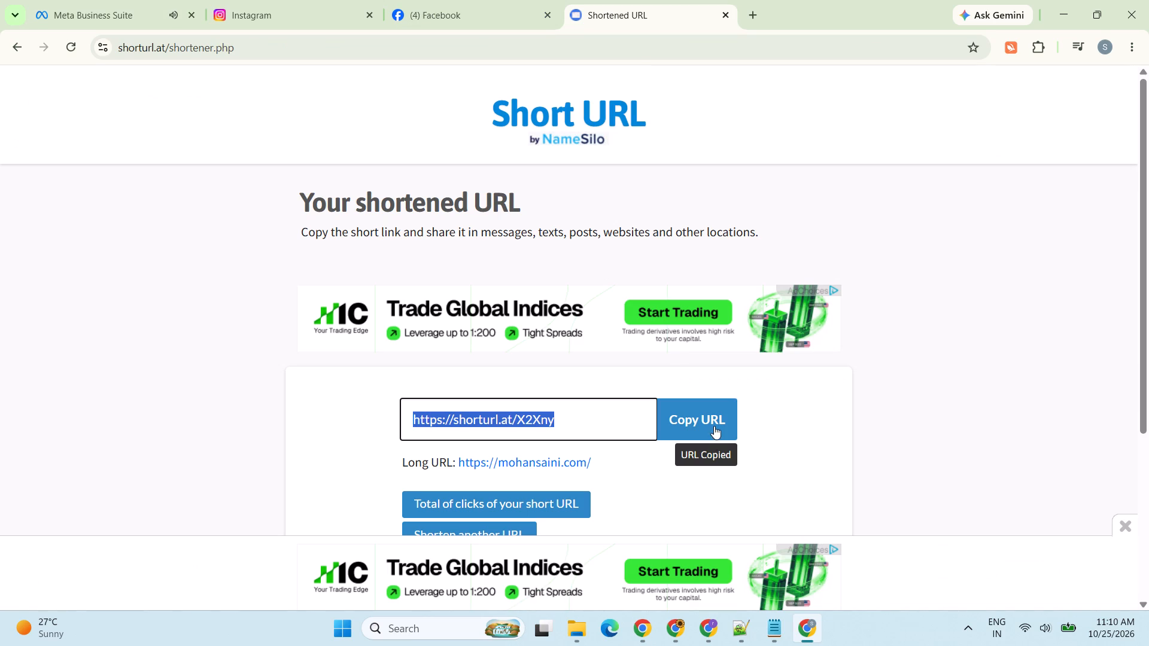
{"action": "left_click", "coordinate": [714, 425]}
{"action": "left_click", "coordinate": [143, 0]}
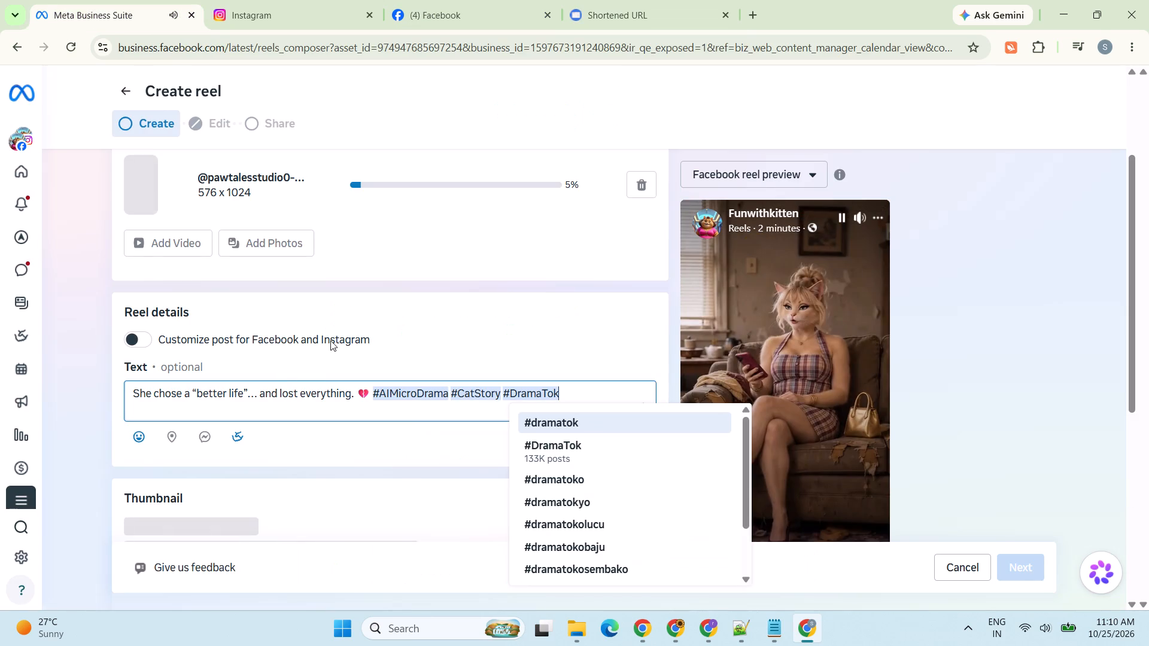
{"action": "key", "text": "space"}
{"action": "key", "text": "Return"}
{"action": "key", "text": "ctrl+v"}
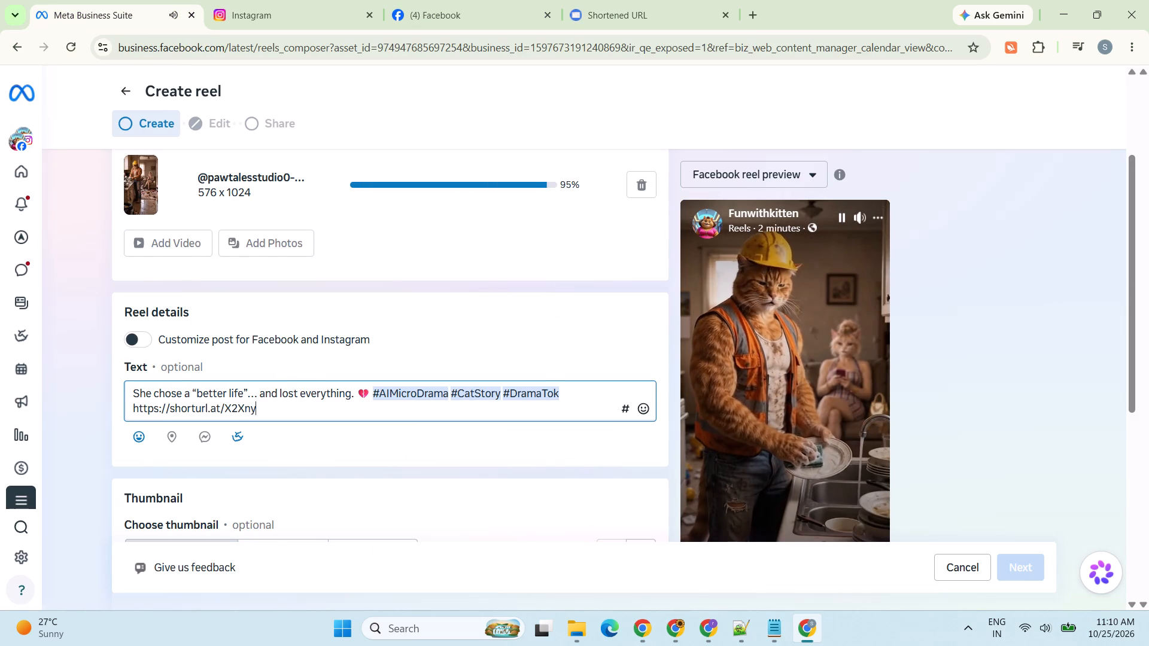
{"action": "left_click", "coordinate": [294, 291]}
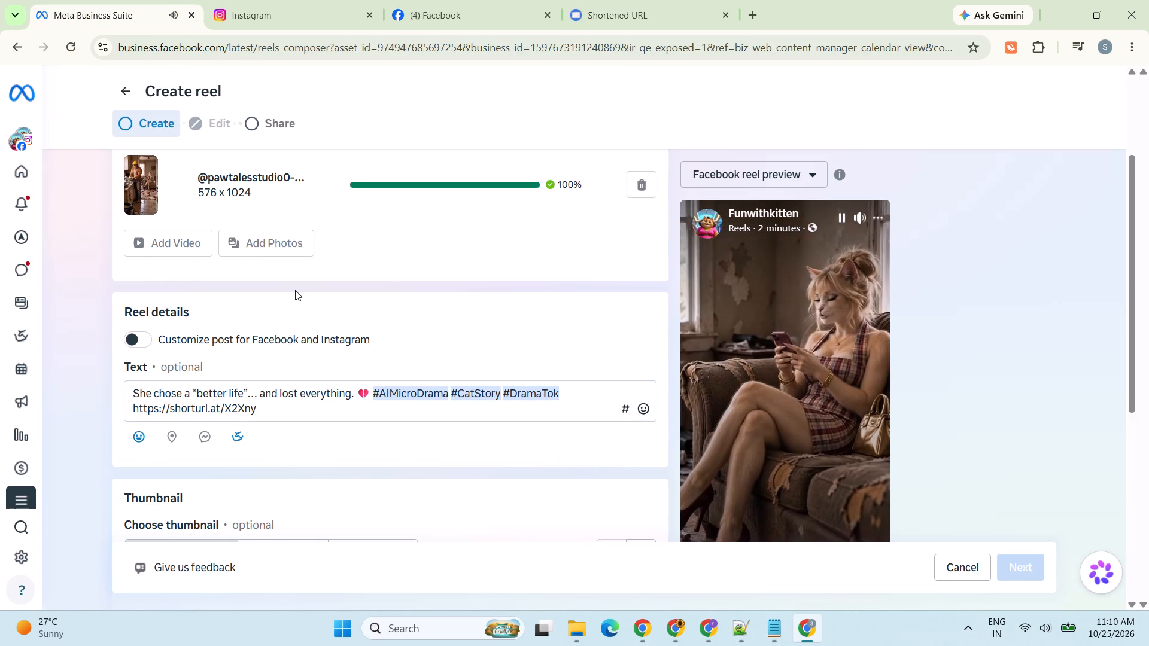
Proceed to the sharing options, choose scheduling, and set both the Facebook and Instagram dates to Oct 30, 2026.
{"action": "left_click", "coordinate": [1042, 565]}
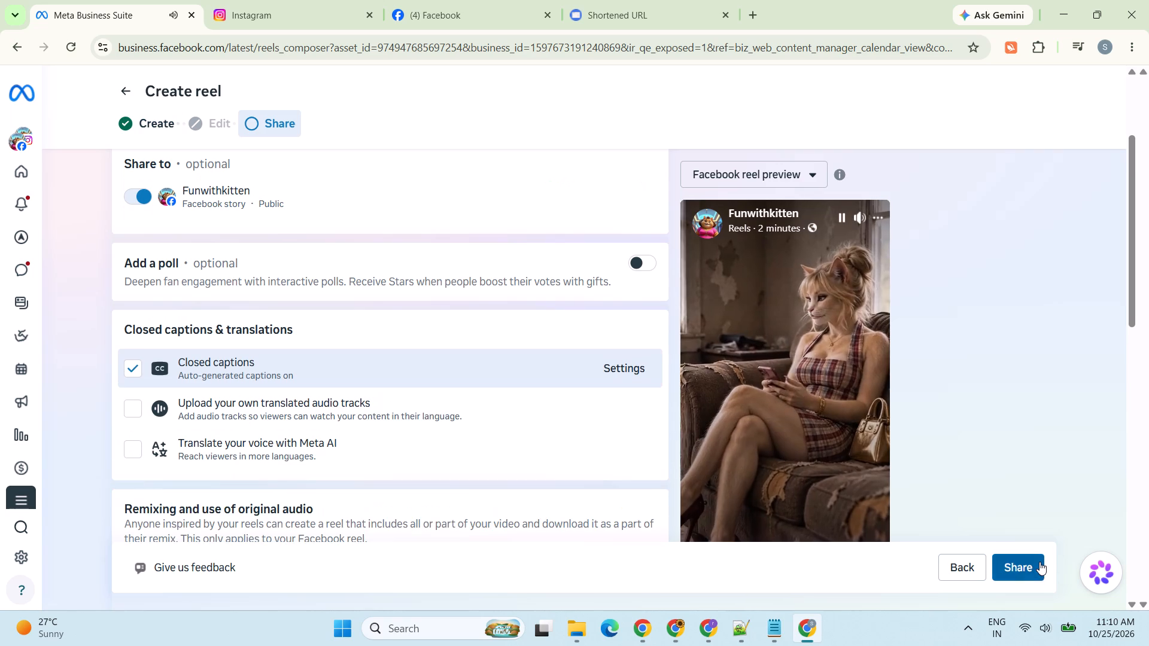
{"action": "scroll", "coordinate": [461, 334], "scroll_direction": "up", "scroll_amount": 5}
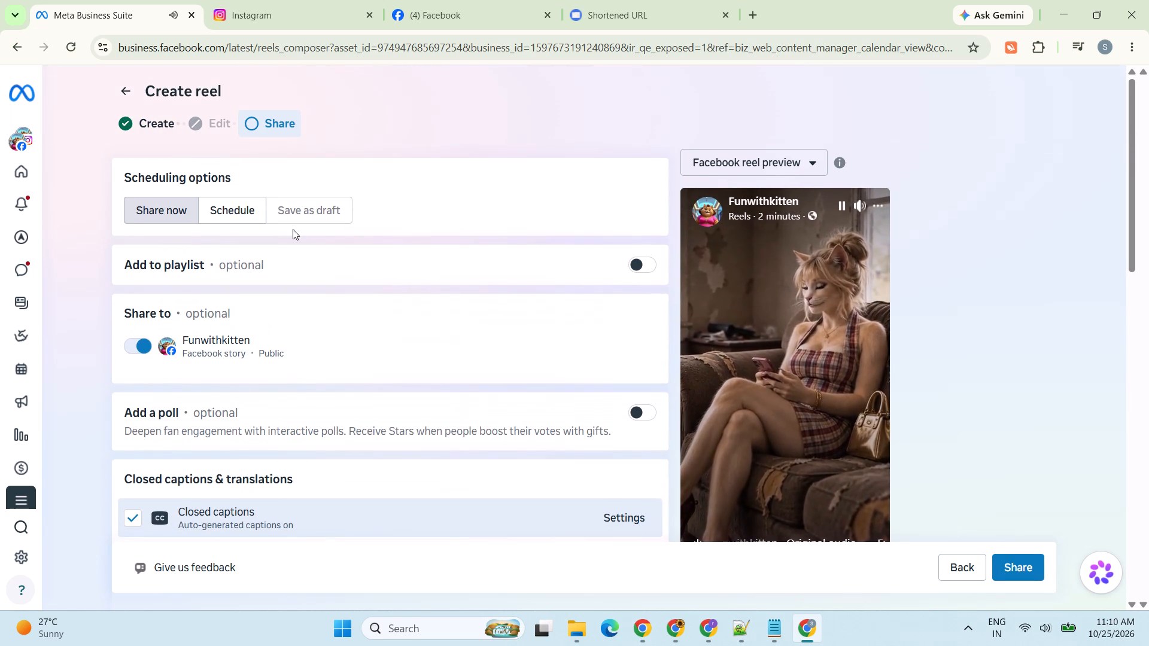
{"action": "left_click", "coordinate": [227, 215]}
{"action": "left_click", "coordinate": [194, 290]}
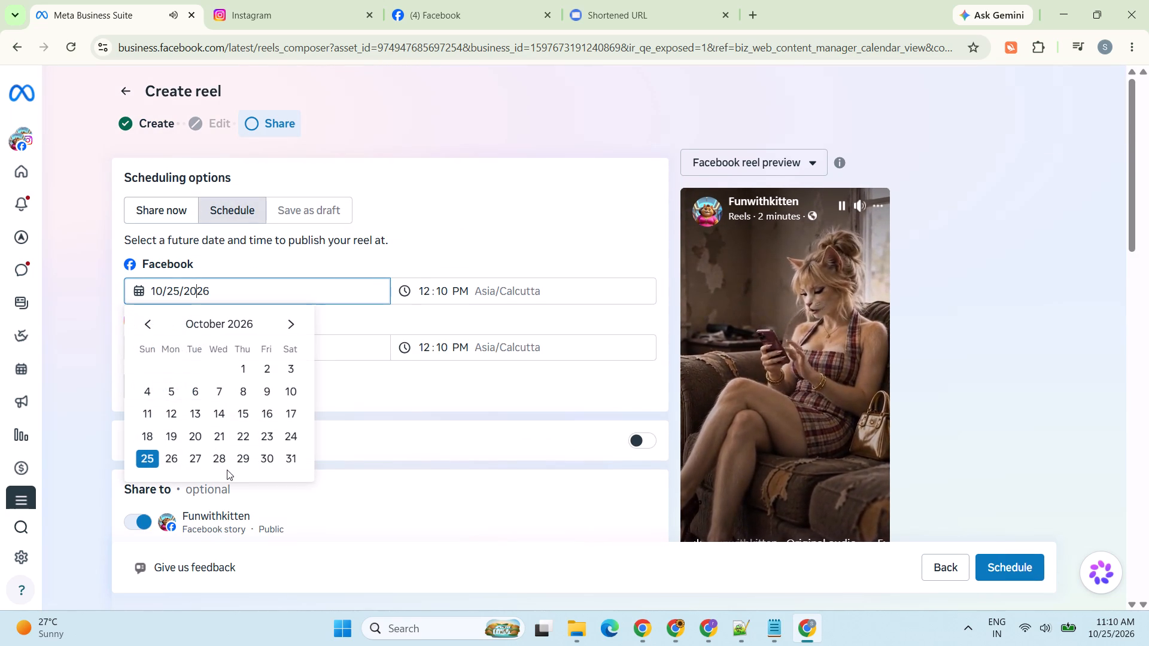
{"action": "left_click", "coordinate": [272, 460]}
{"action": "left_click", "coordinate": [174, 348]}
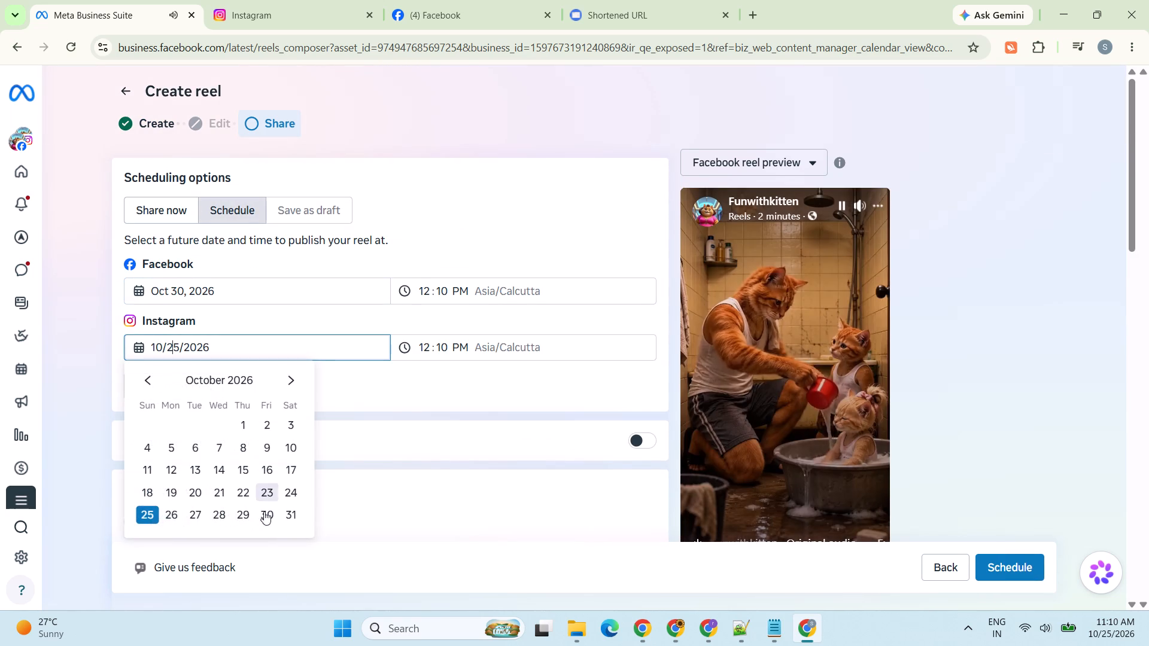
{"action": "left_click", "coordinate": [265, 520]}
Set the Facebook and Instagram times to 07:10 AM and schedule the reel.
{"action": "left_click", "coordinate": [421, 291]}
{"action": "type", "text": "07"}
{"action": "left_click", "coordinate": [462, 292]}
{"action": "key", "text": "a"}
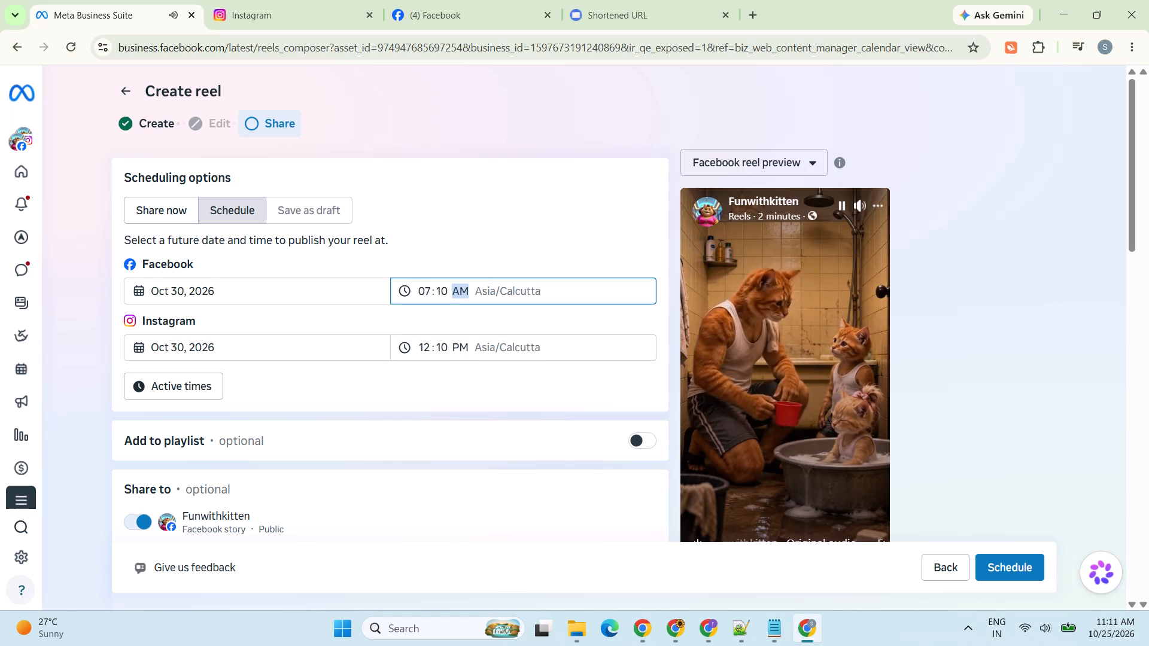
{"action": "left_click", "coordinate": [418, 348]}
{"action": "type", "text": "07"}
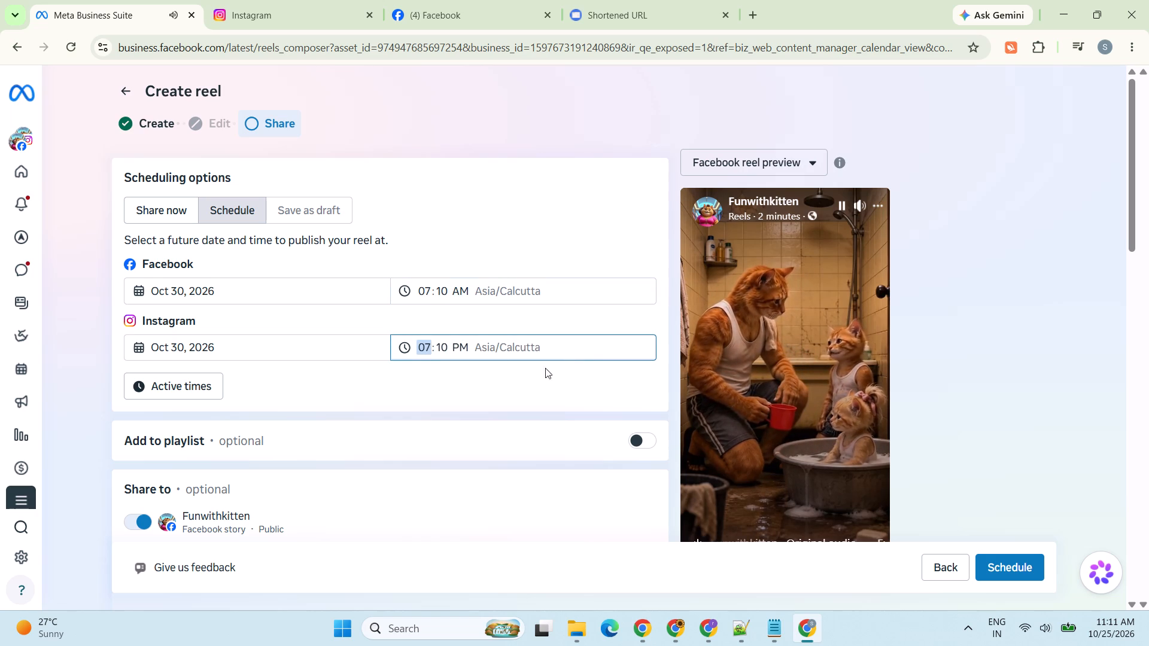
{"action": "left_click", "coordinate": [448, 344]}
{"action": "left_click", "coordinate": [463, 349]}
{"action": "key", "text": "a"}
{"action": "left_click", "coordinate": [509, 395]}
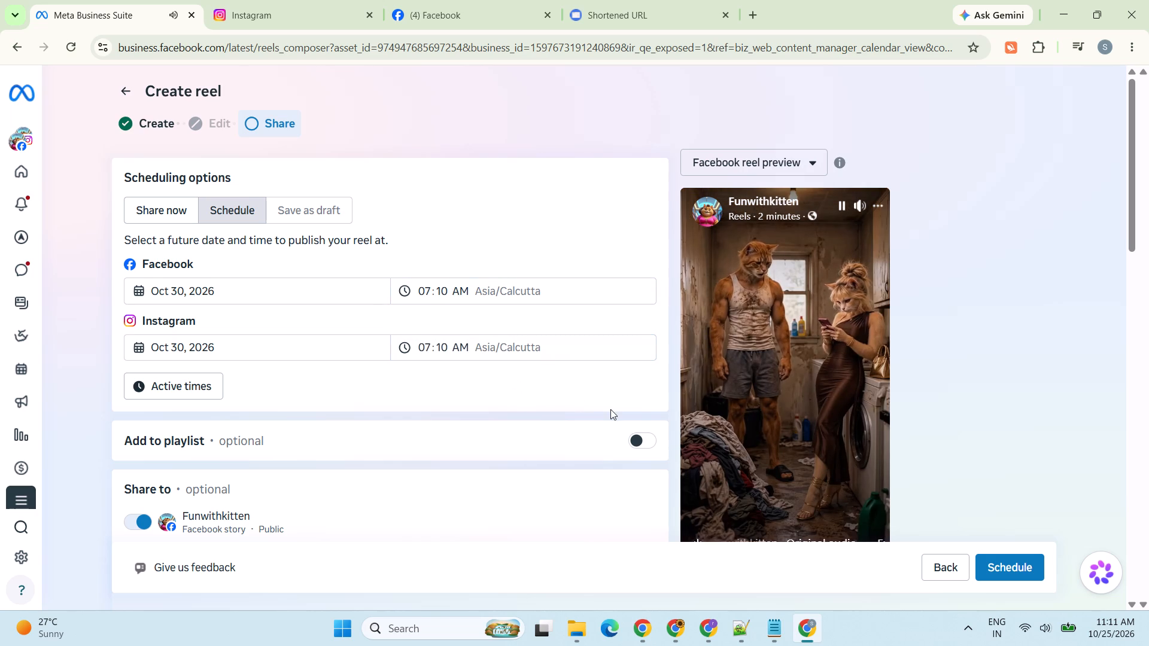
{"action": "left_click", "coordinate": [1032, 585]}
{"action": "left_click", "coordinate": [1030, 572]}
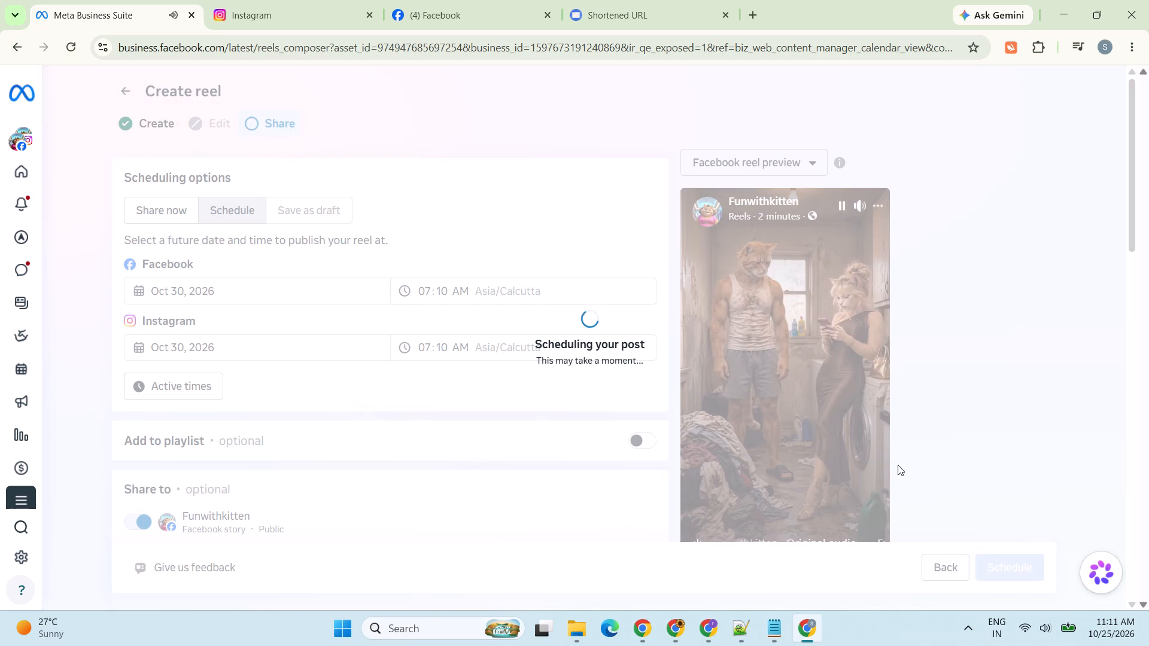
{"action": "left_click", "coordinate": [759, 322]}
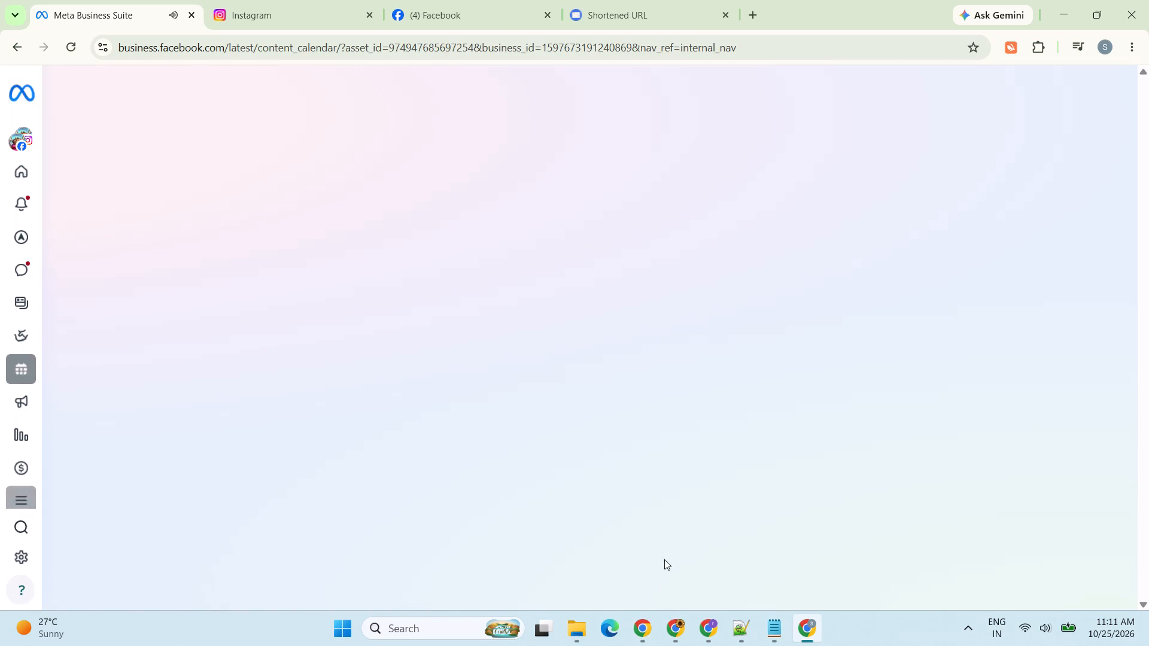
Switch to the TikTok window, go to the following Pawtales video, "Her own mother left them in the cold", and save it to Downloads.
{"action": "left_click", "coordinate": [648, 635]}
{"action": "left_click", "coordinate": [709, 353]}
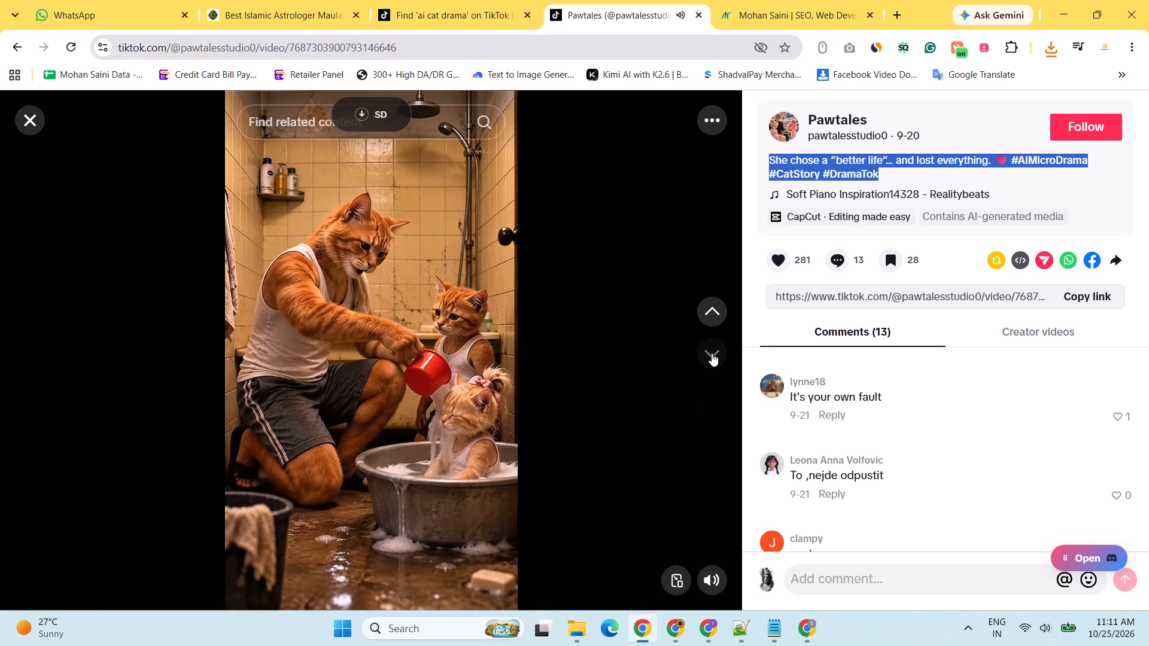
{"action": "left_click", "coordinate": [358, 110]}
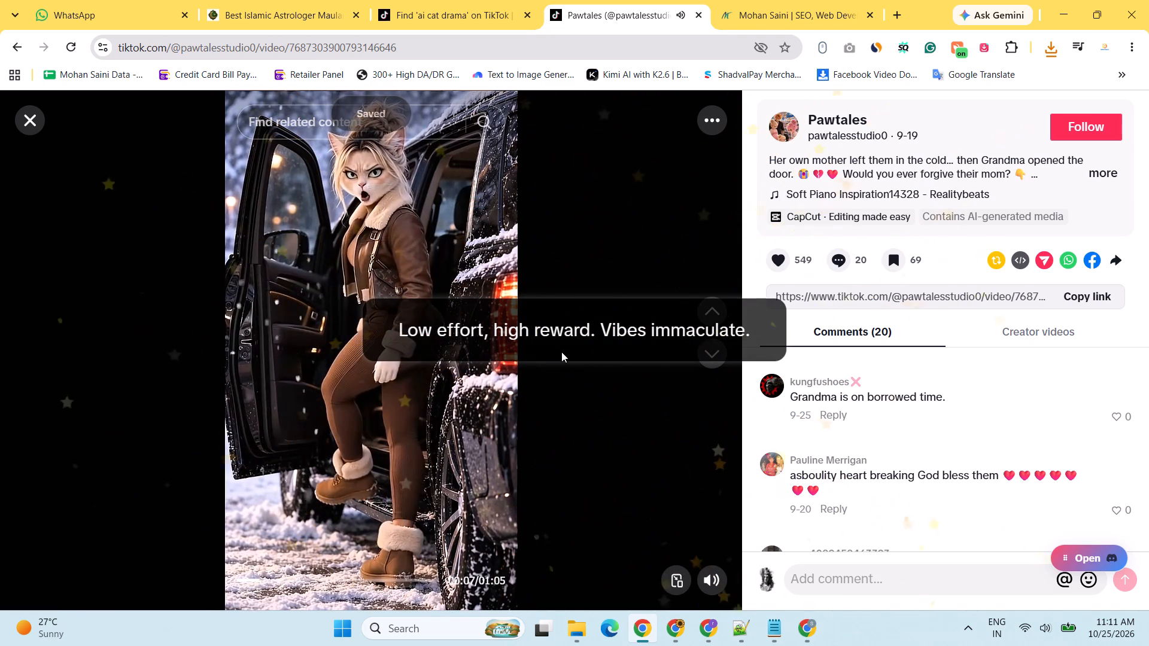
{"action": "key", "text": "Return"}
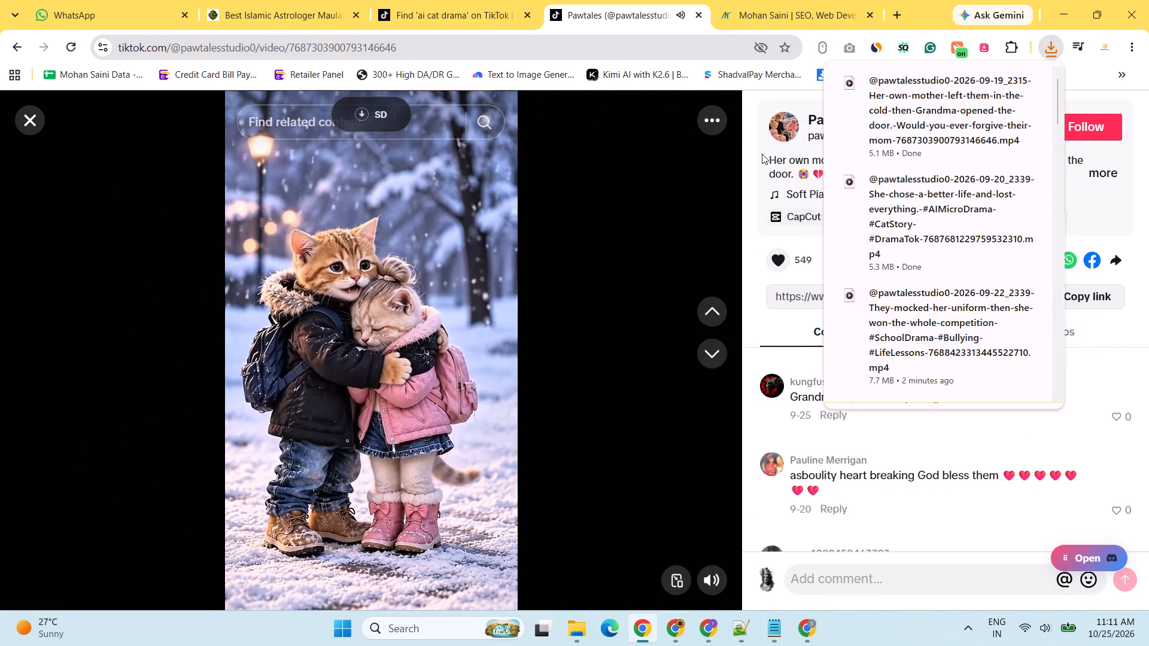
Expand the "Her own mother left them in the cold" video's caption and copy it in full with the hashtags.
{"action": "left_click", "coordinate": [762, 154]}
{"action": "left_click", "coordinate": [1099, 172]}
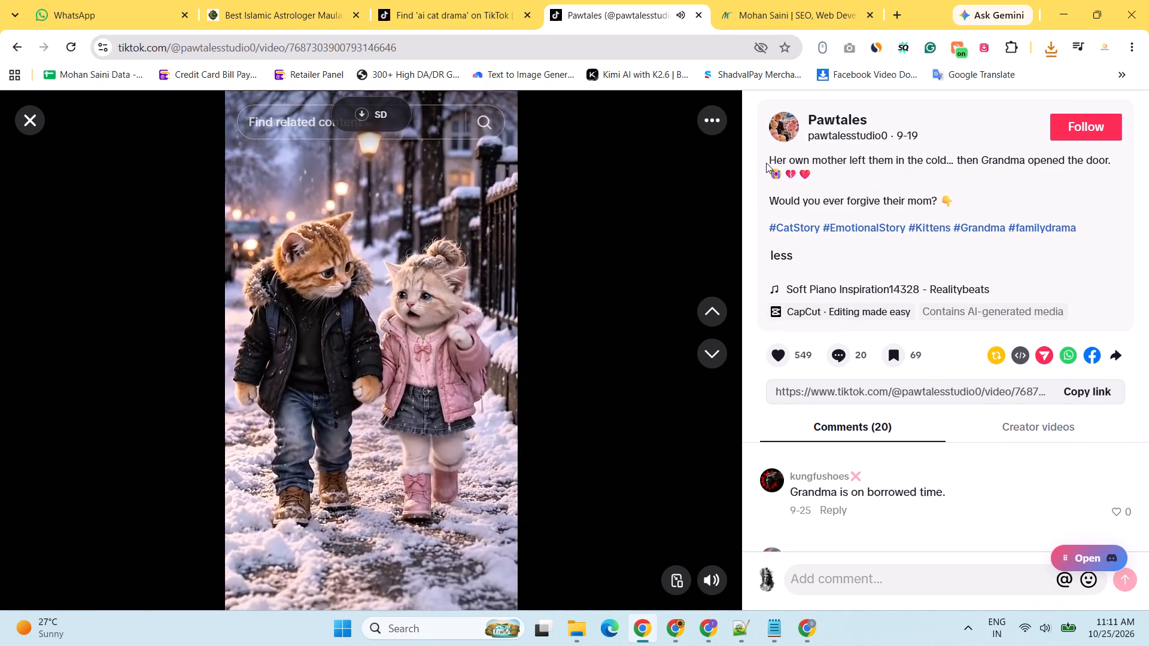
{"action": "left_click_drag", "start_coordinate": [767, 157], "coordinate": [1089, 229]}
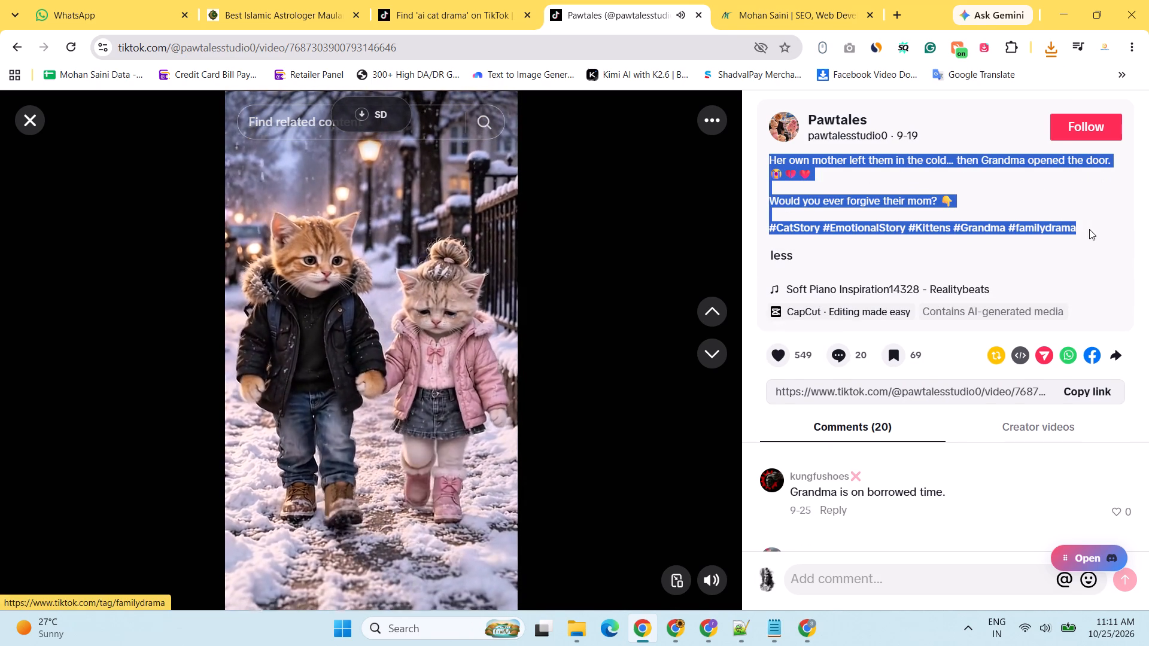
{"action": "left_click_drag", "start_coordinate": [1089, 229], "coordinate": [1089, 229]}
{"action": "right_click", "coordinate": [829, 159]}
{"action": "left_click", "coordinate": [788, 176]}
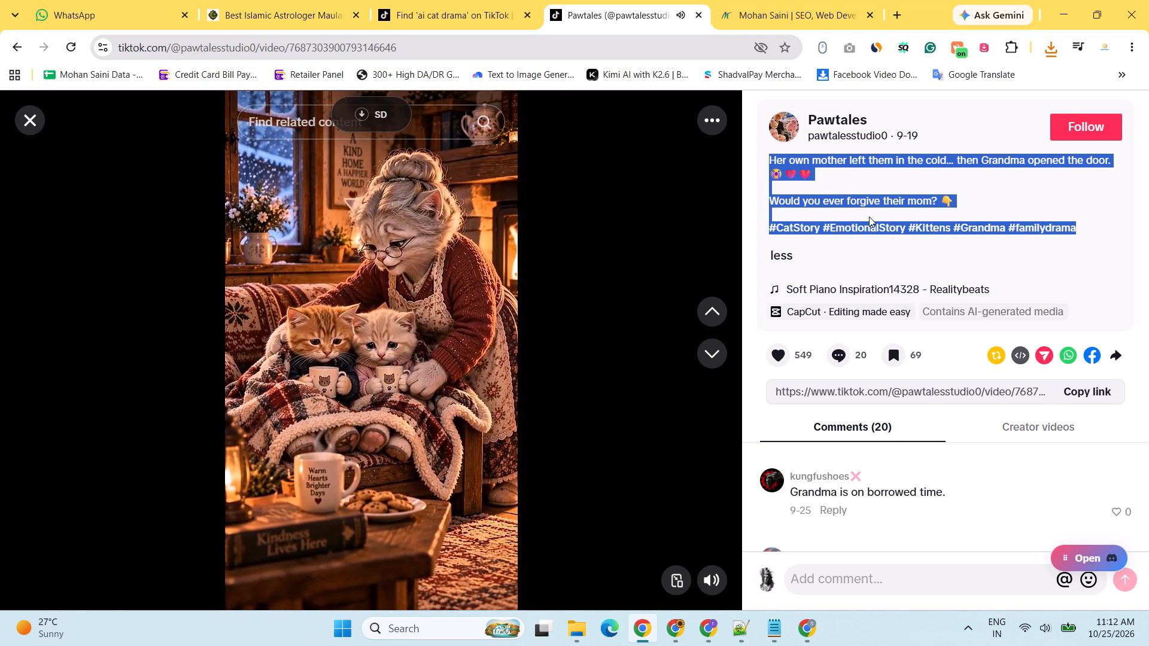
{"action": "right_click", "coordinate": [843, 197]}
{"action": "left_click", "coordinate": [829, 218]}
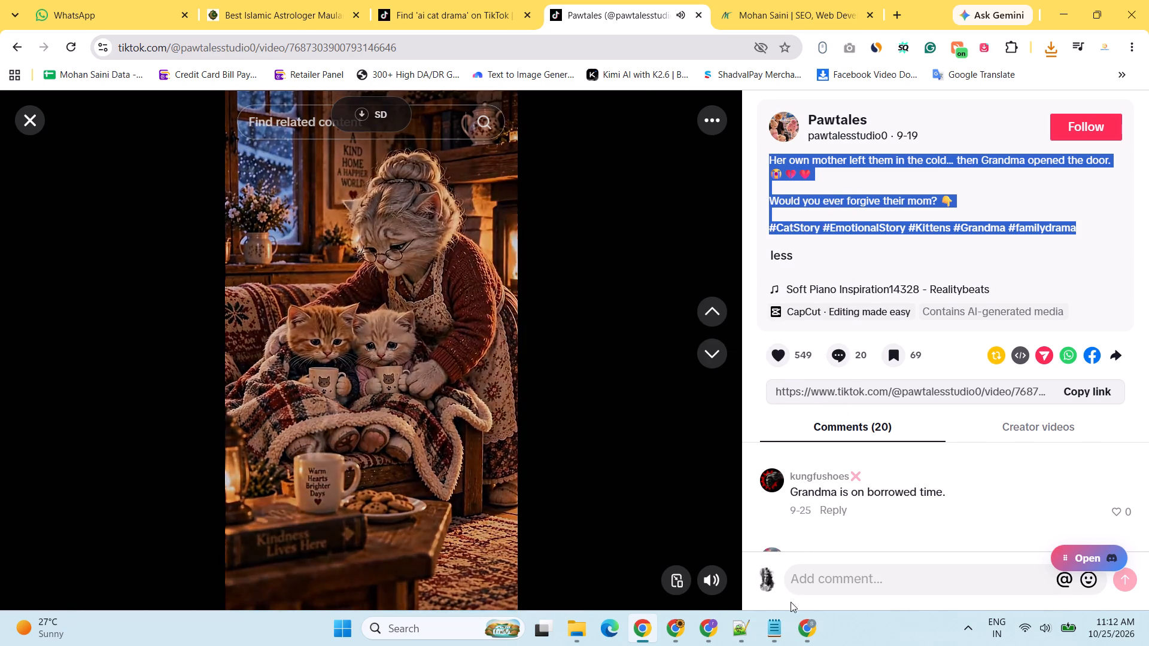
Switch to Meta Business Suite and start a new reel up to choosing the video for the "Her own mother left them" story.
{"action": "left_click", "coordinate": [806, 620]}
{"action": "left_click", "coordinate": [991, 97]}
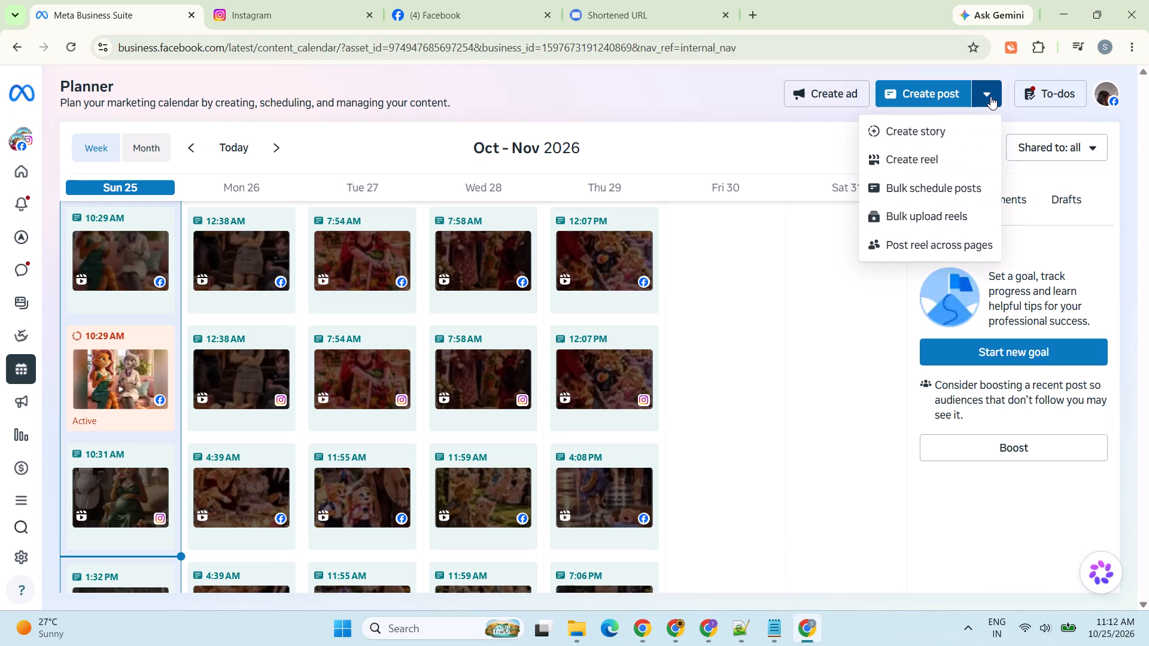
{"action": "left_click", "coordinate": [944, 157]}
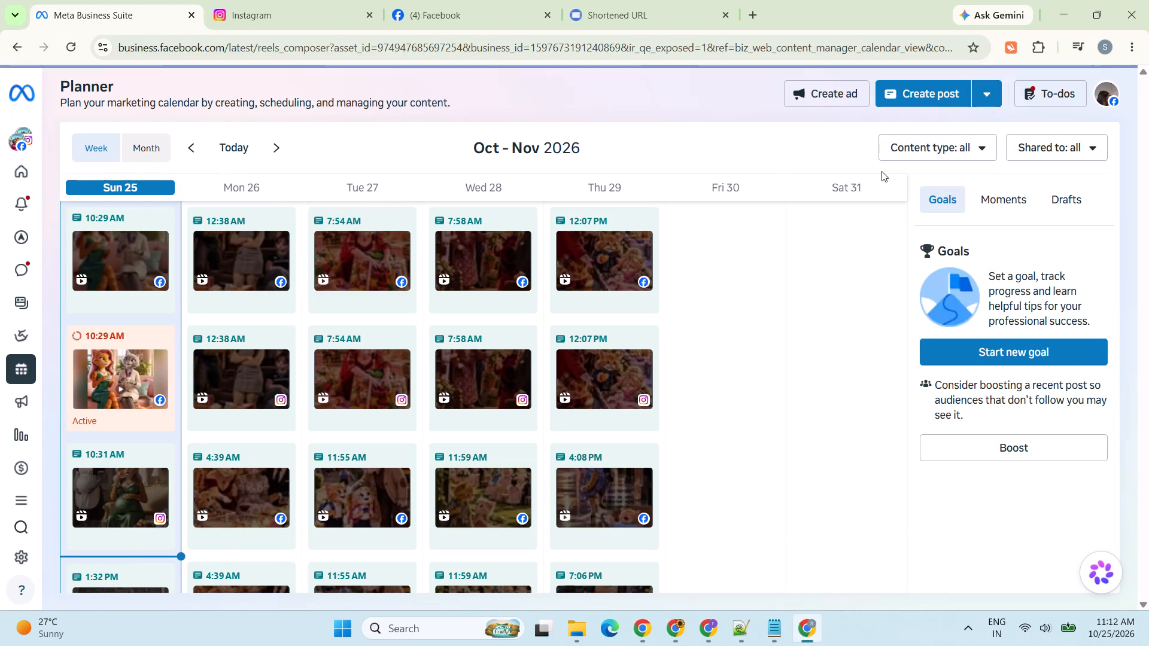
{"action": "left_click", "coordinate": [186, 322]}
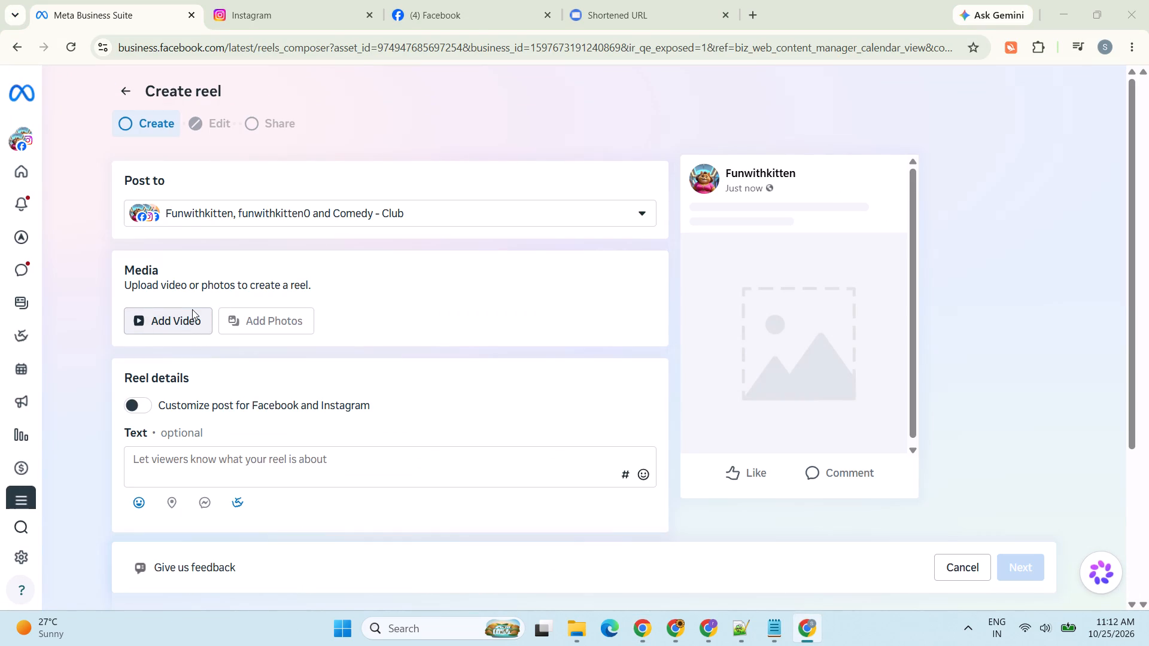
Add the downloaded "Her own mother left them in the cold" video to the reel and paste its copied caption as the text.
{"action": "double_click", "coordinate": [677, 282]}
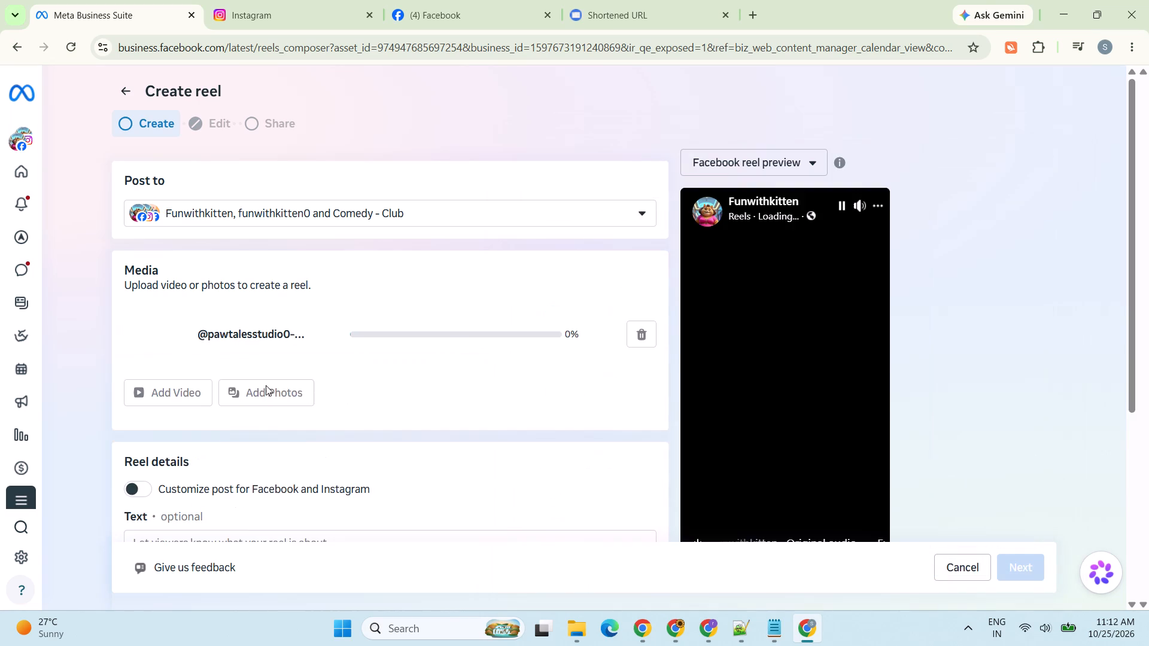
{"action": "scroll", "coordinate": [214, 434], "scroll_direction": "down", "scroll_amount": 3}
{"action": "left_click", "coordinate": [211, 328]}
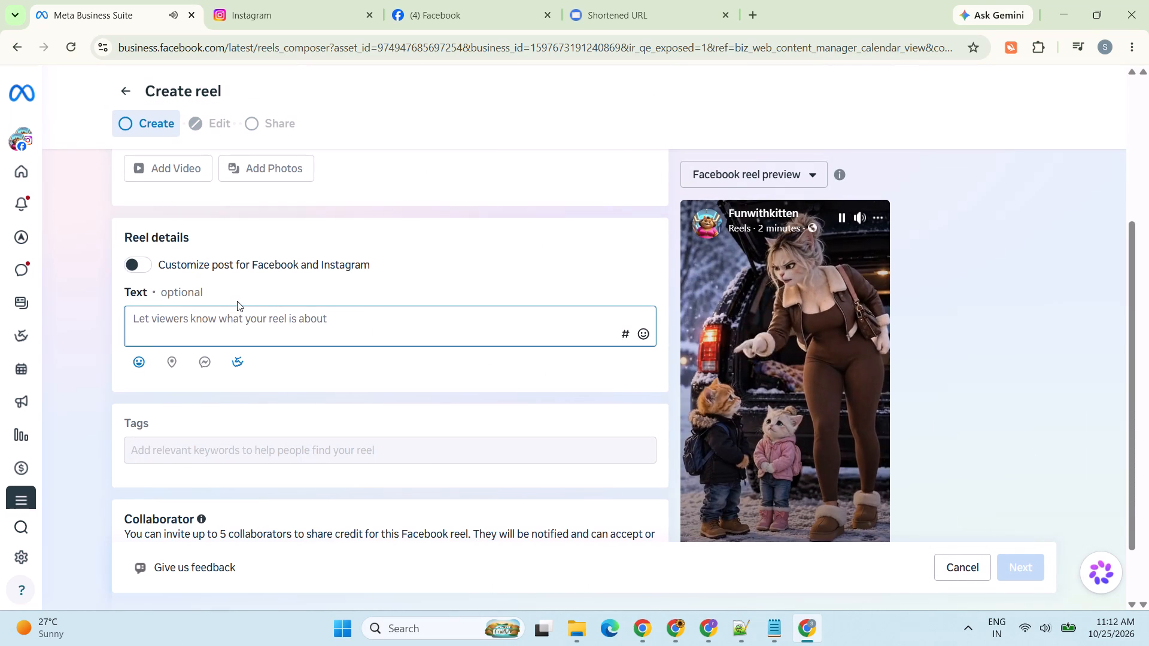
{"action": "key", "text": "ctrl+v"}
{"action": "left_click", "coordinate": [658, 0]}
{"action": "left_click", "coordinate": [724, 347]}
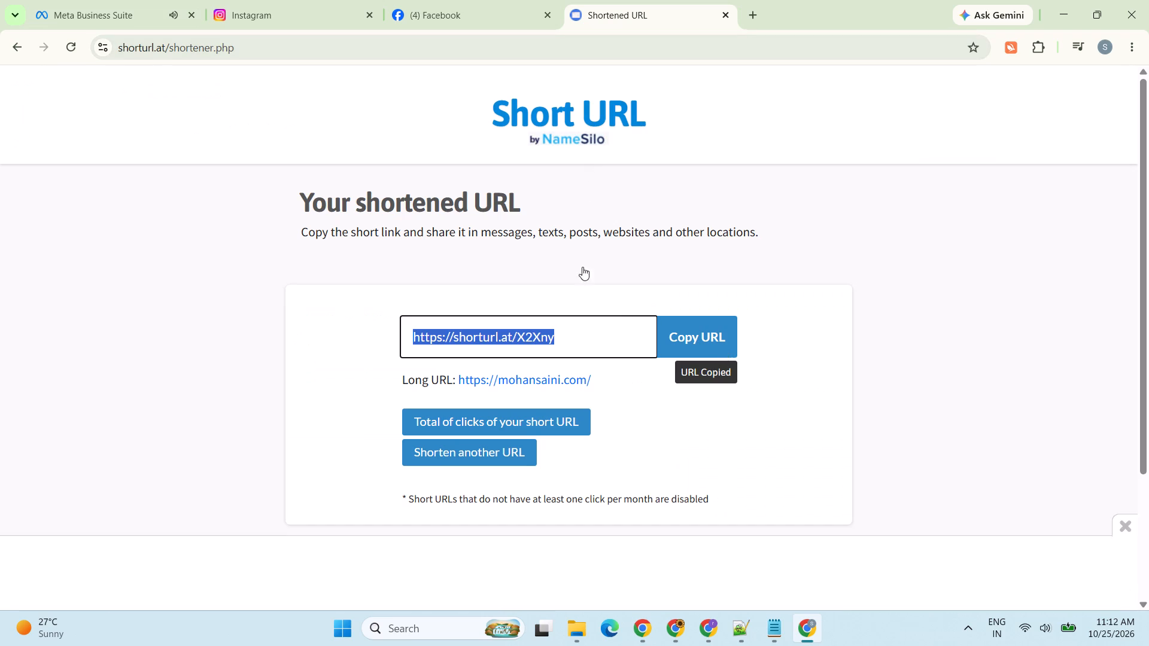
{"action": "left_click", "coordinate": [55, 0]}
{"action": "left_click", "coordinate": [447, 404]}
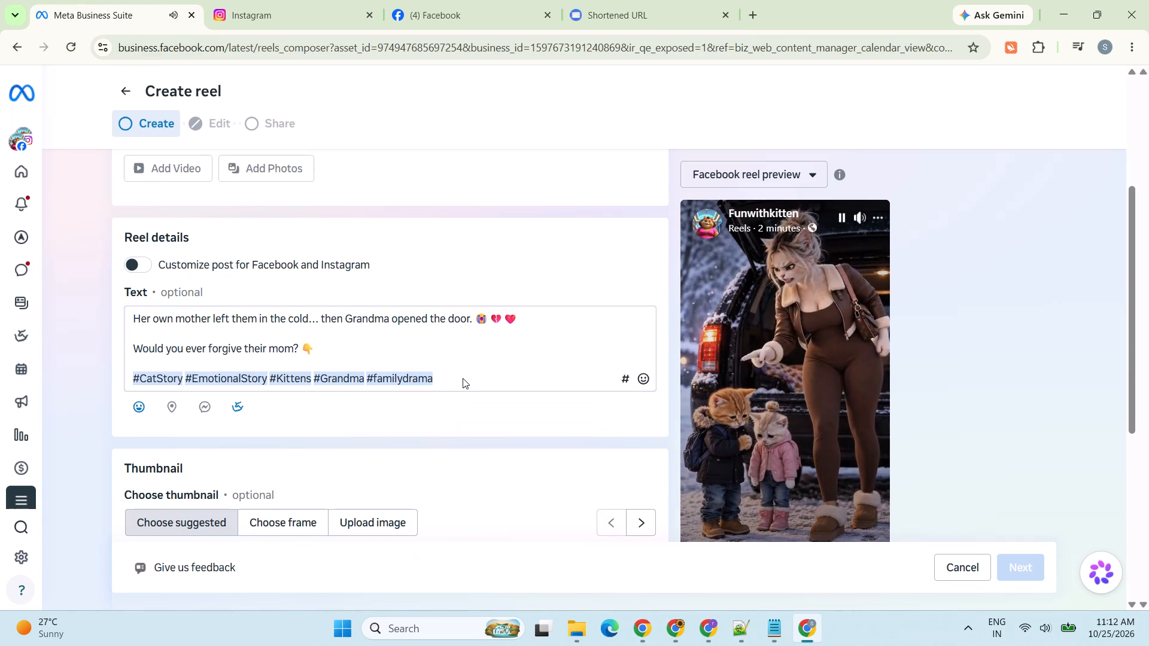
{"action": "left_click", "coordinate": [463, 378]}
{"action": "key", "text": "Return"}
{"action": "key", "text": "ctrl+v"}
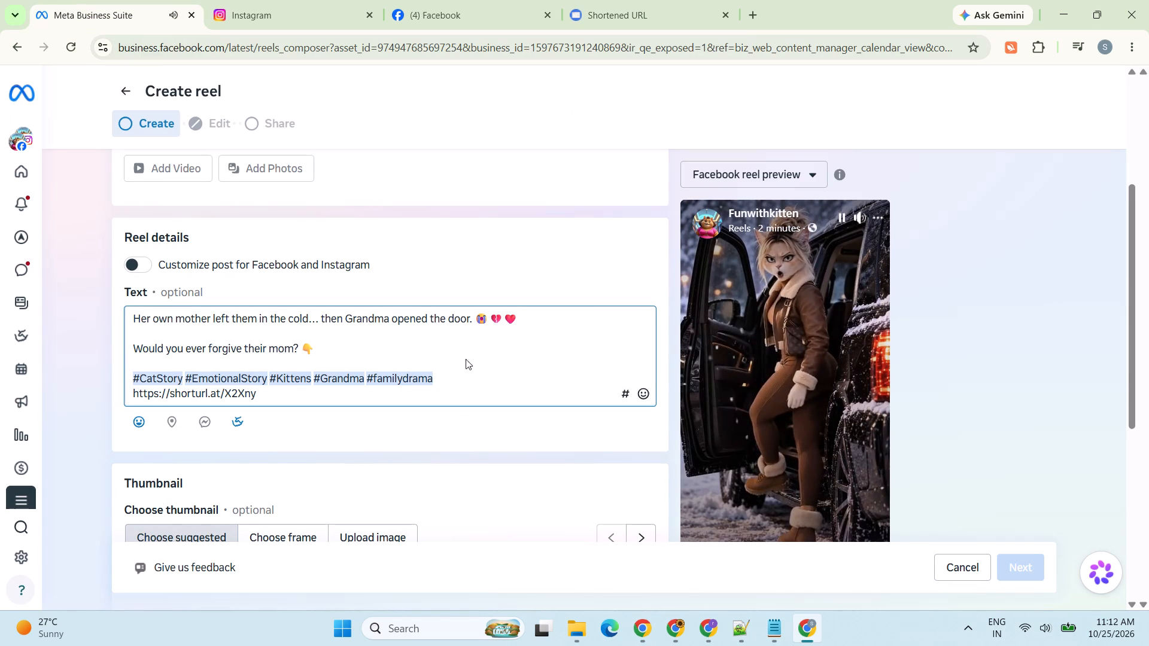
Proceed to the sharing stage and schedule the reel for Oct 30, 2026 on both Facebook and Instagram.
{"action": "scroll", "coordinate": [380, 388], "scroll_direction": "down", "scroll_amount": 4}
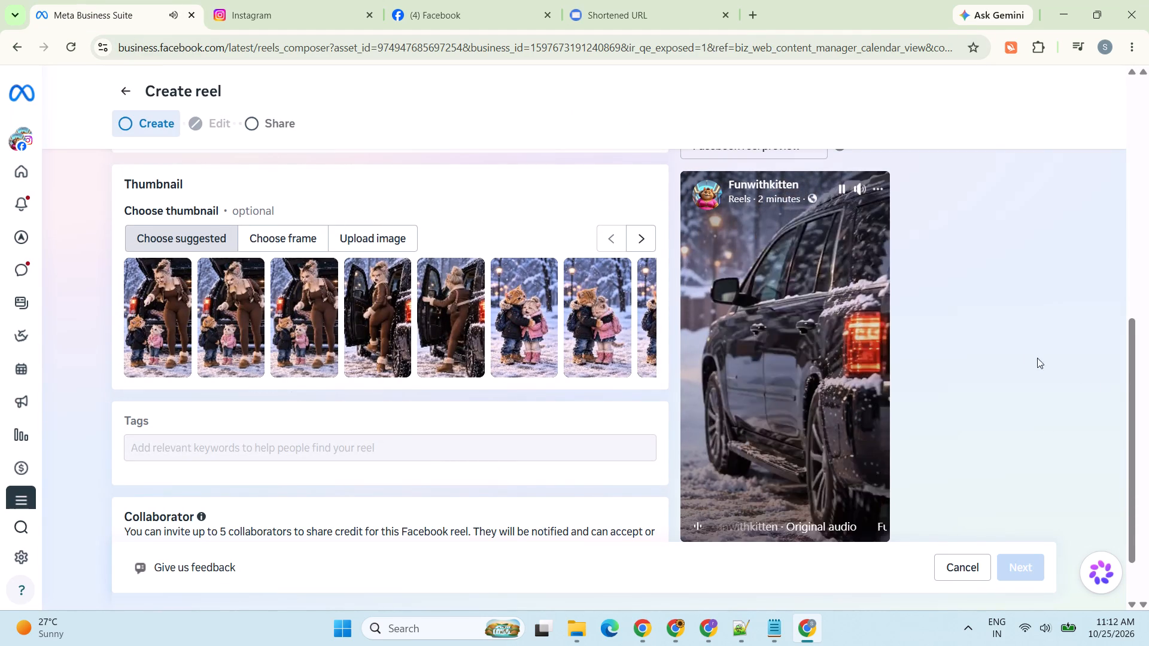
{"action": "left_click", "coordinate": [1025, 353]}
{"action": "left_click", "coordinate": [1032, 571]}
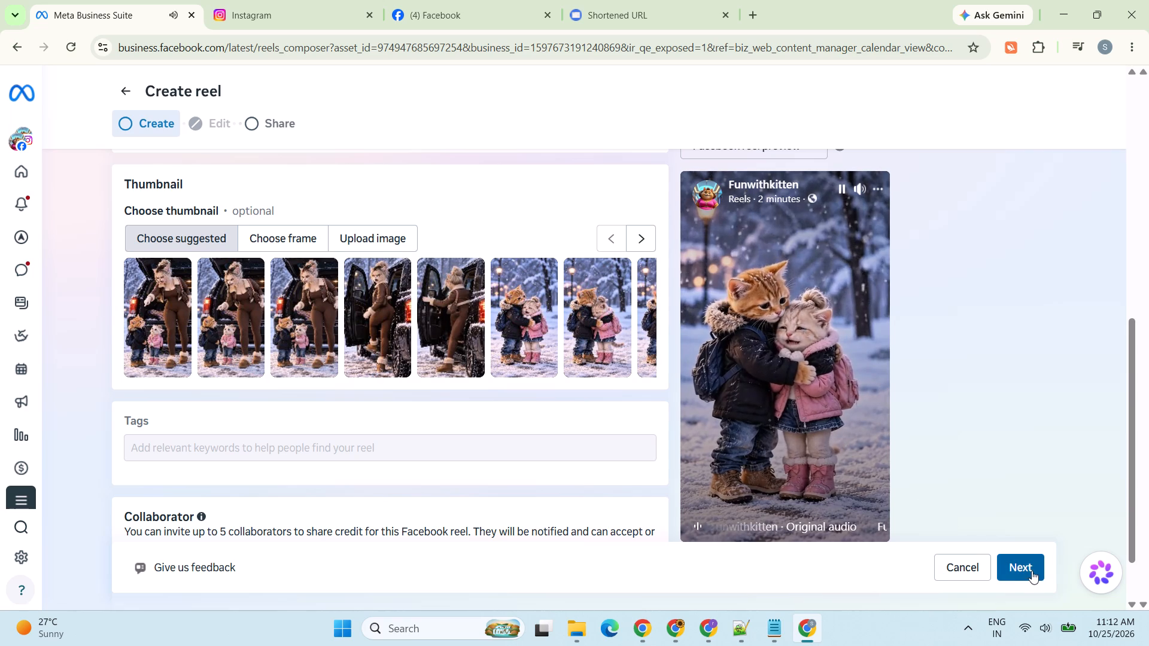
{"action": "scroll", "coordinate": [229, 191], "scroll_direction": "up", "scroll_amount": 1}
{"action": "scroll", "coordinate": [226, 210], "scroll_direction": "down", "scroll_amount": 1}
{"action": "scroll", "coordinate": [224, 227], "scroll_direction": "up", "scroll_amount": 10}
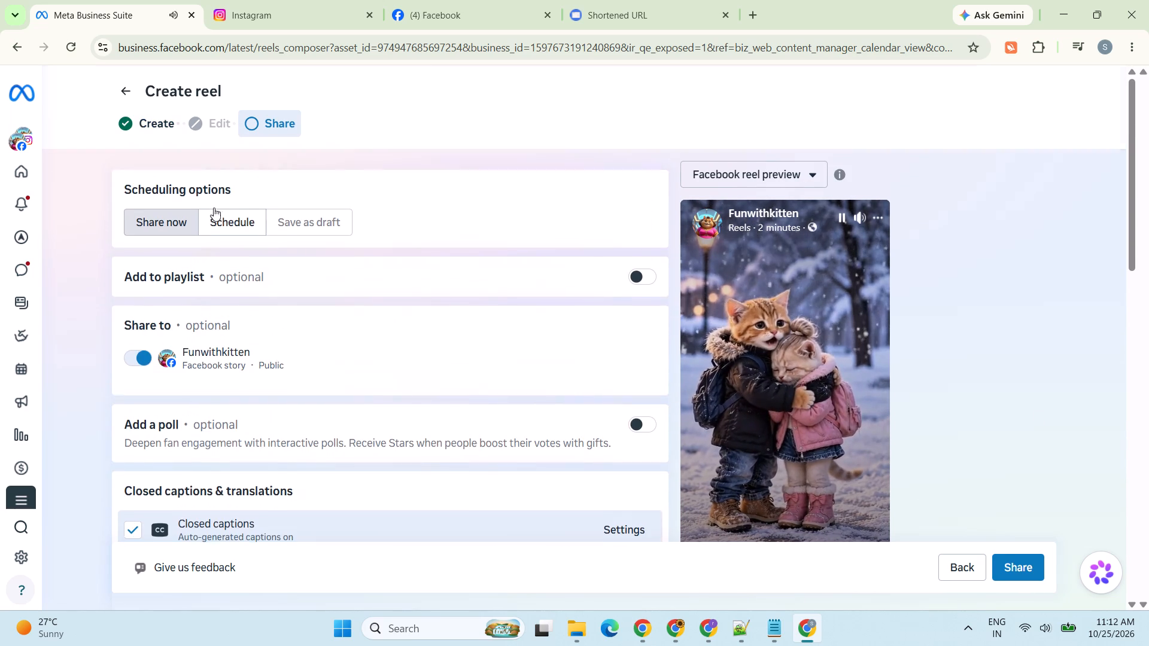
{"action": "left_click", "coordinate": [218, 211]}
{"action": "left_click", "coordinate": [173, 291]}
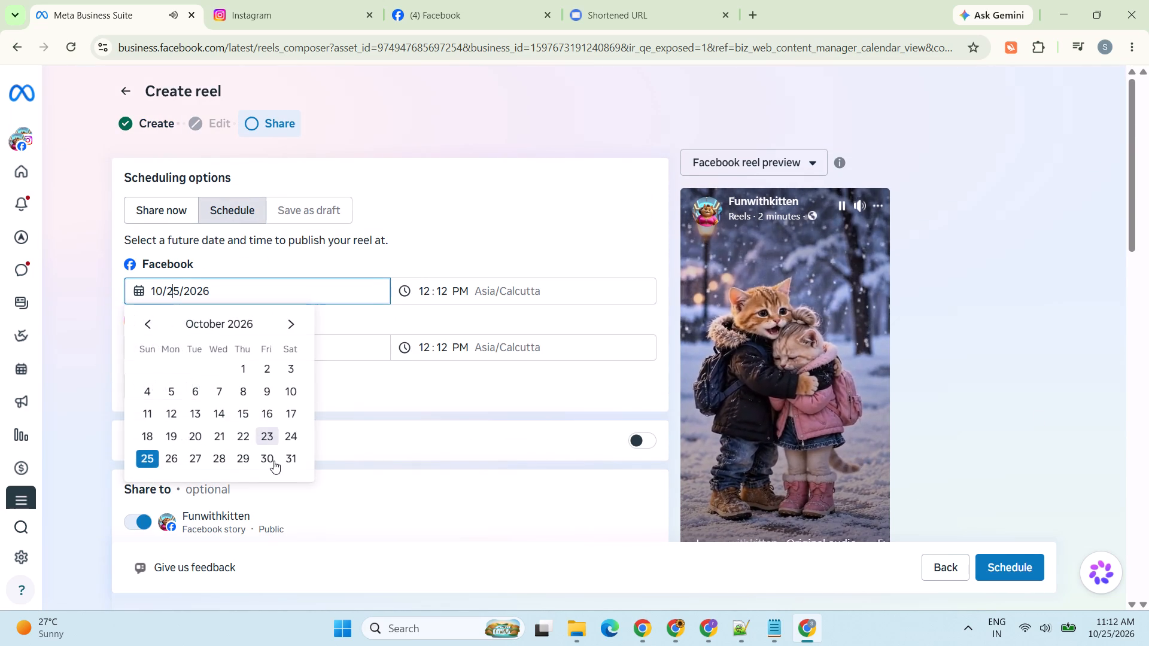
{"action": "left_click", "coordinate": [269, 459]}
{"action": "left_click", "coordinate": [163, 351]}
{"action": "left_click", "coordinate": [266, 511]}
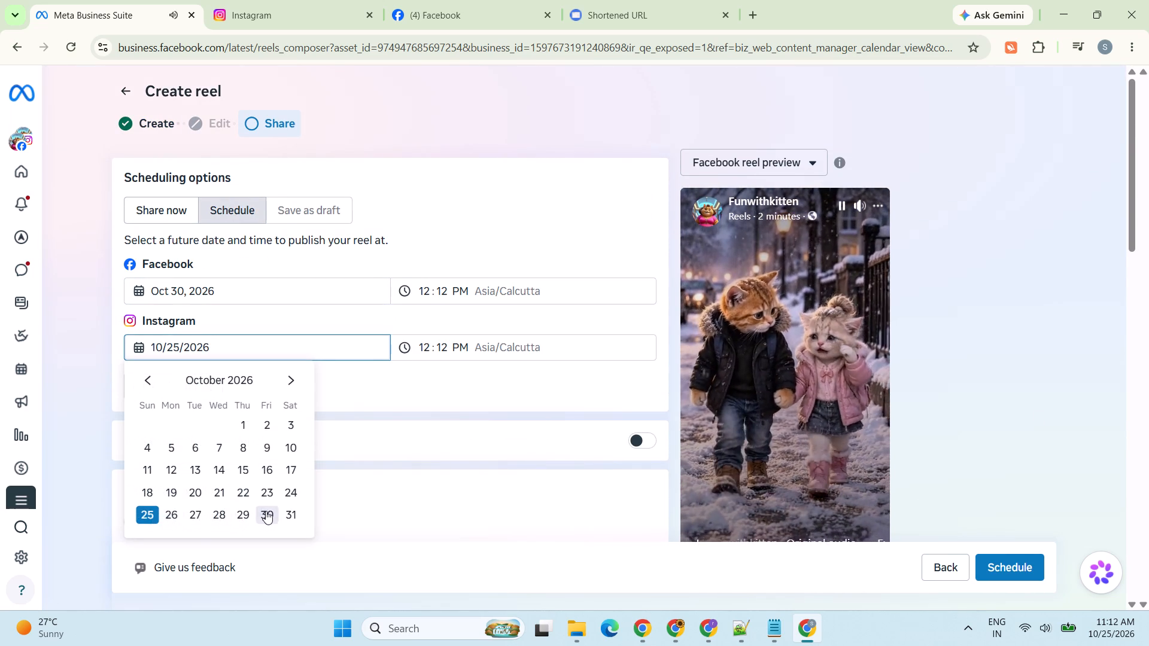
{"action": "left_click", "coordinate": [1023, 562]}
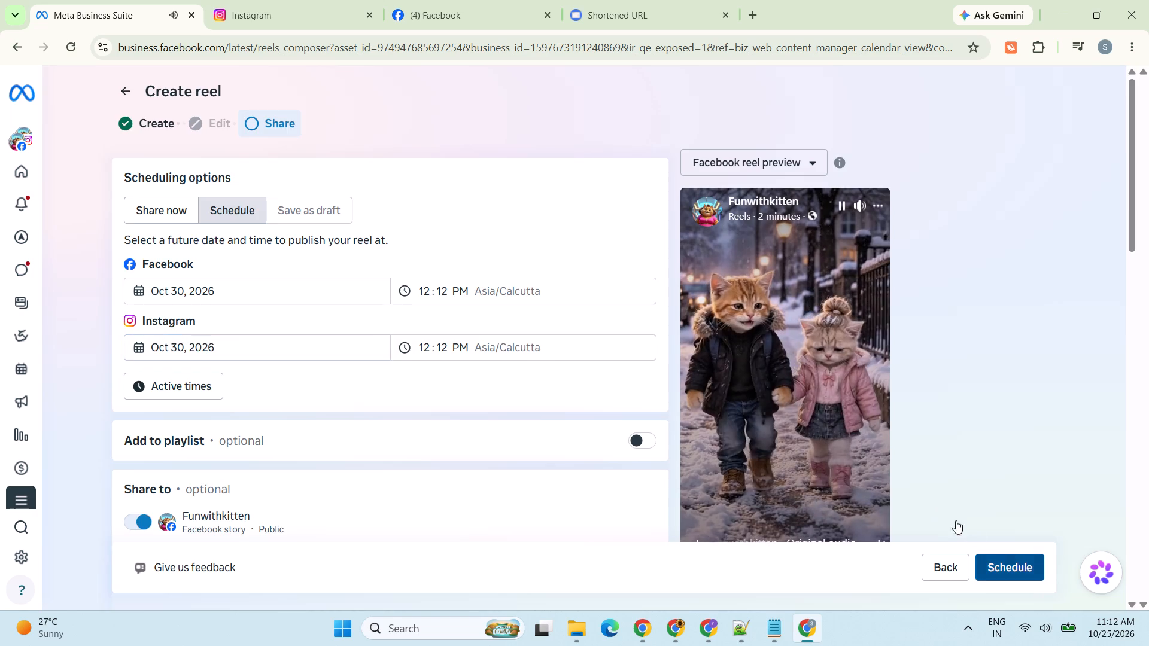
{"action": "left_click", "coordinate": [757, 323]}
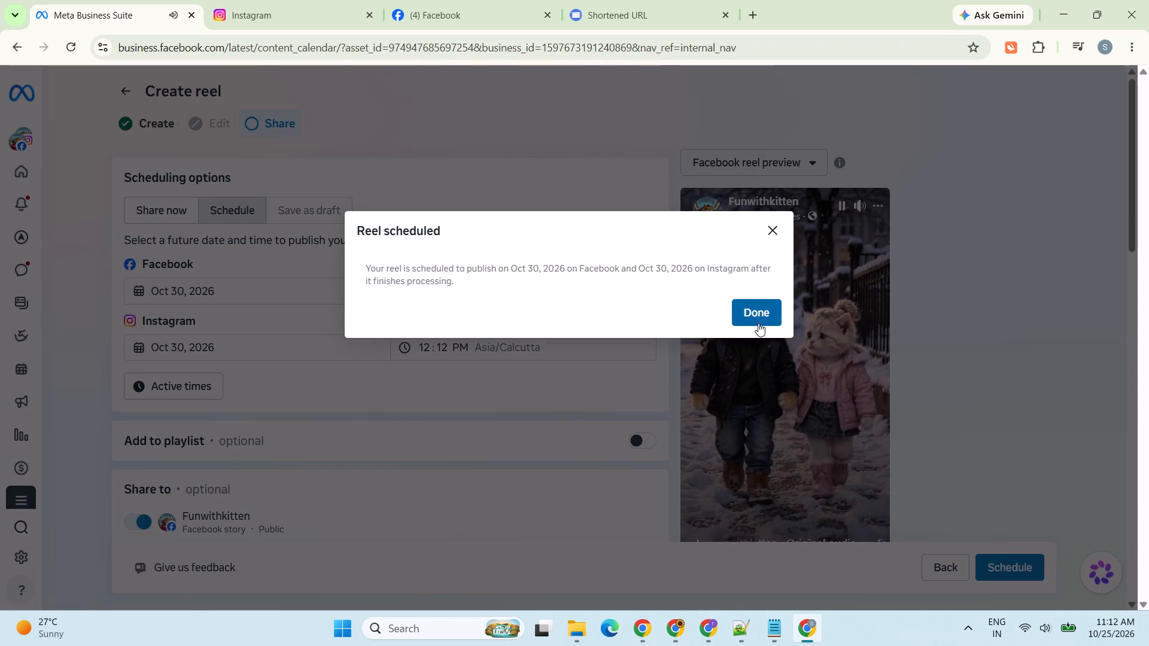
Switch to TikTok, advance to the "They laughed at her old guitar" video, download it and copy its full caption with the hashtags.
{"action": "left_click", "coordinate": [648, 628]}
{"action": "left_click", "coordinate": [712, 360]}
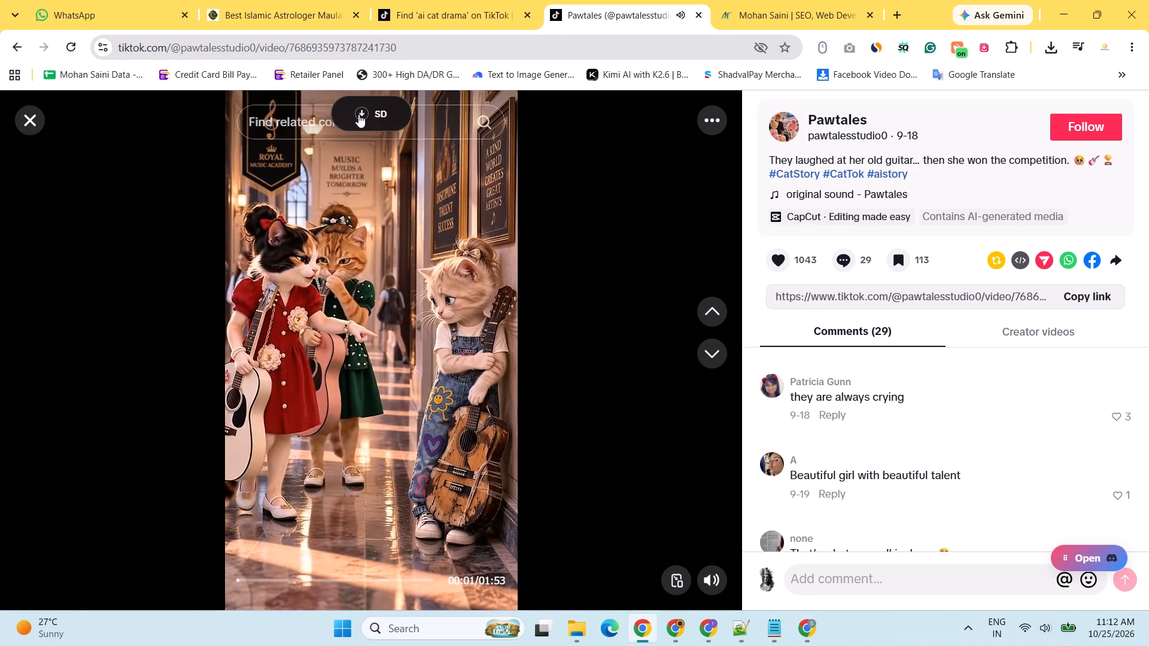
{"action": "left_click", "coordinate": [358, 114]}
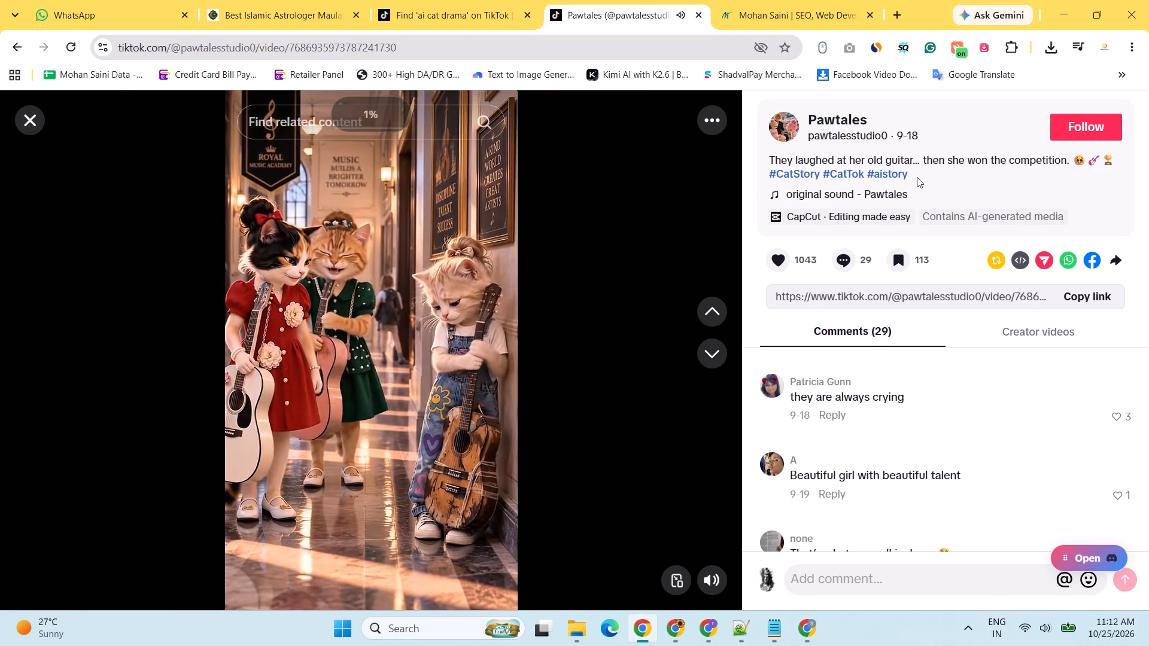
{"action": "left_click_drag", "start_coordinate": [917, 177], "coordinate": [767, 160]}
{"action": "right_click", "coordinate": [785, 161]}
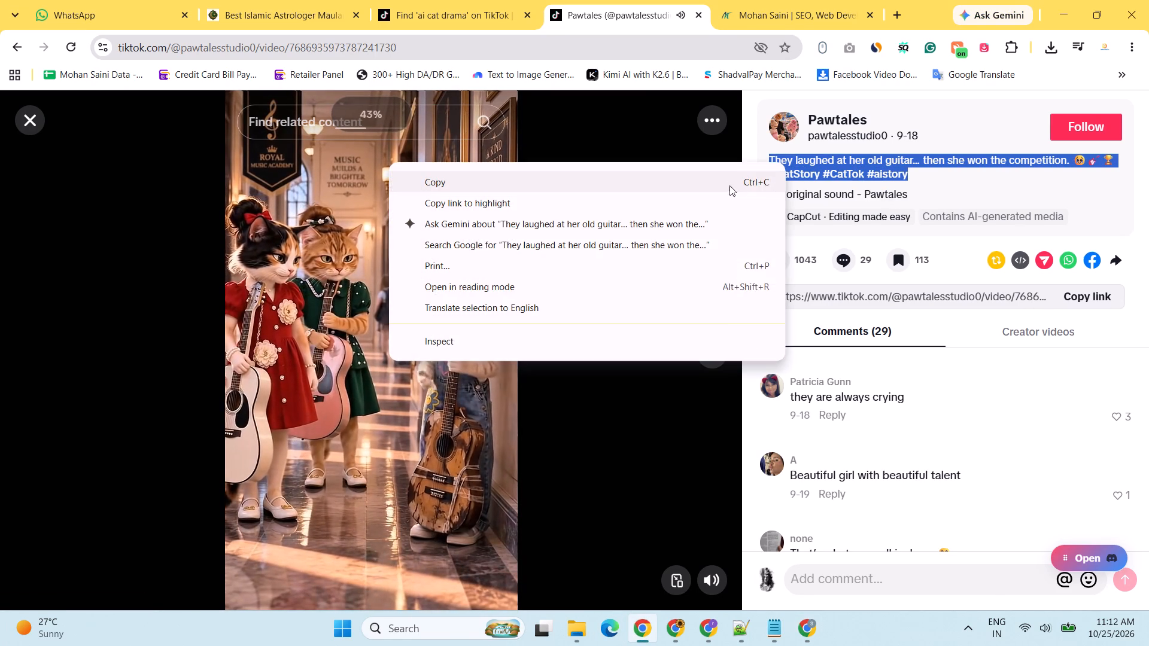
{"action": "left_click", "coordinate": [726, 183]}
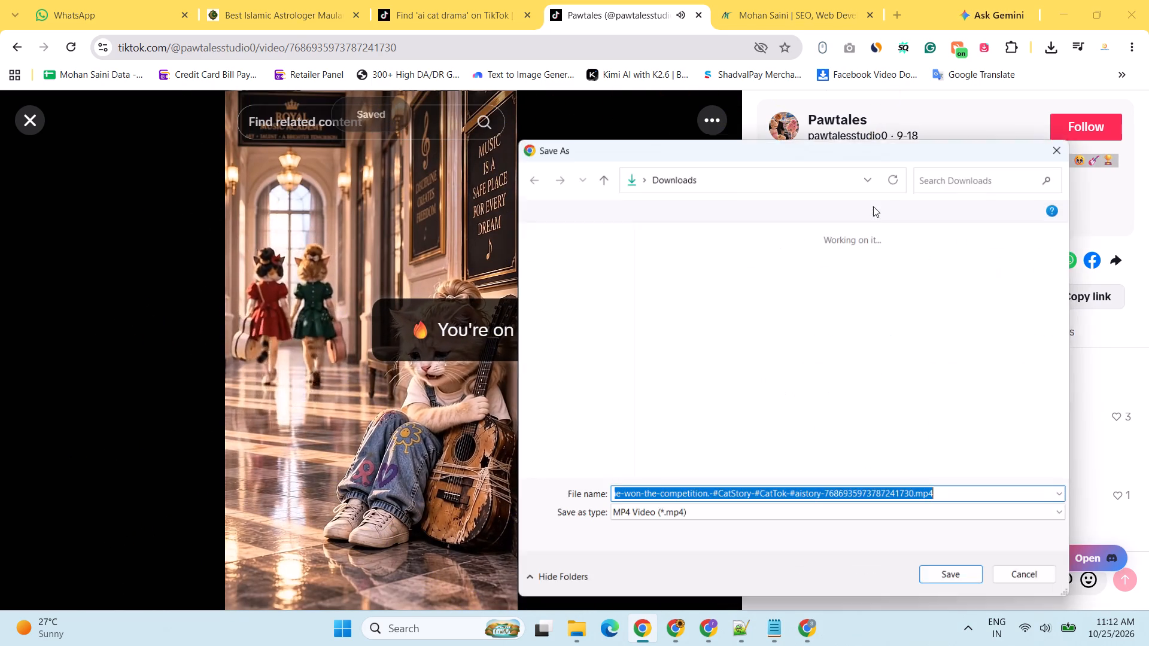
Save the "They laughed at her old guitar" TikTok video to Downloads and switch to Meta Business Suite.
{"action": "key", "text": "Return"}
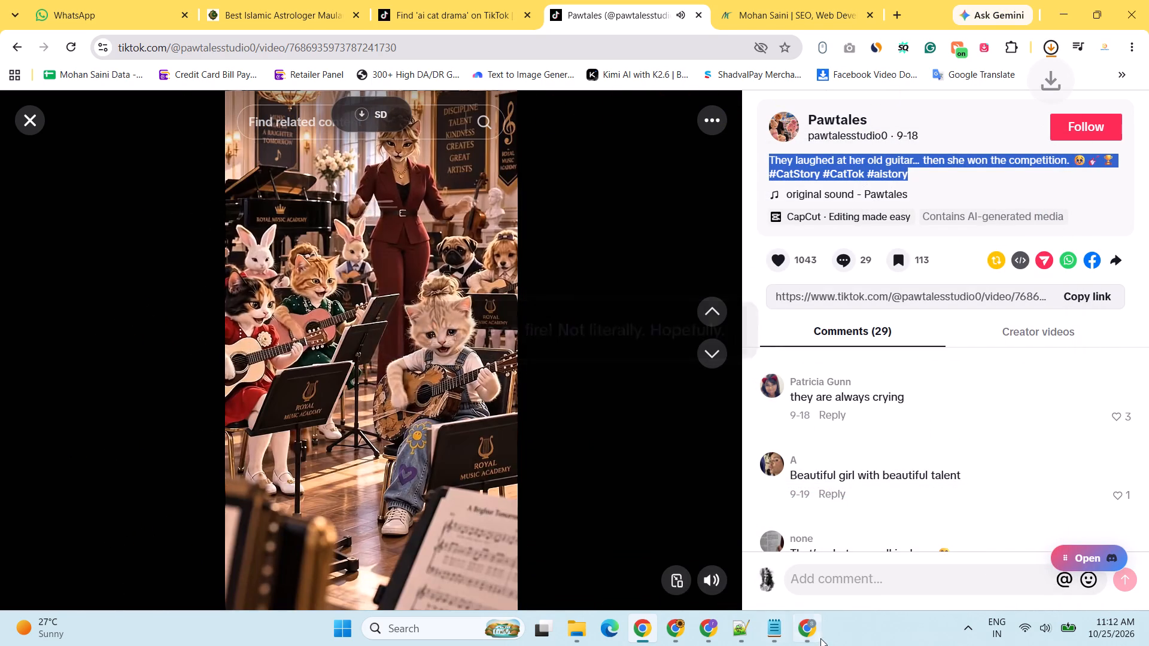
{"action": "left_click", "coordinate": [804, 630]}
{"action": "left_click", "coordinate": [814, 632]}
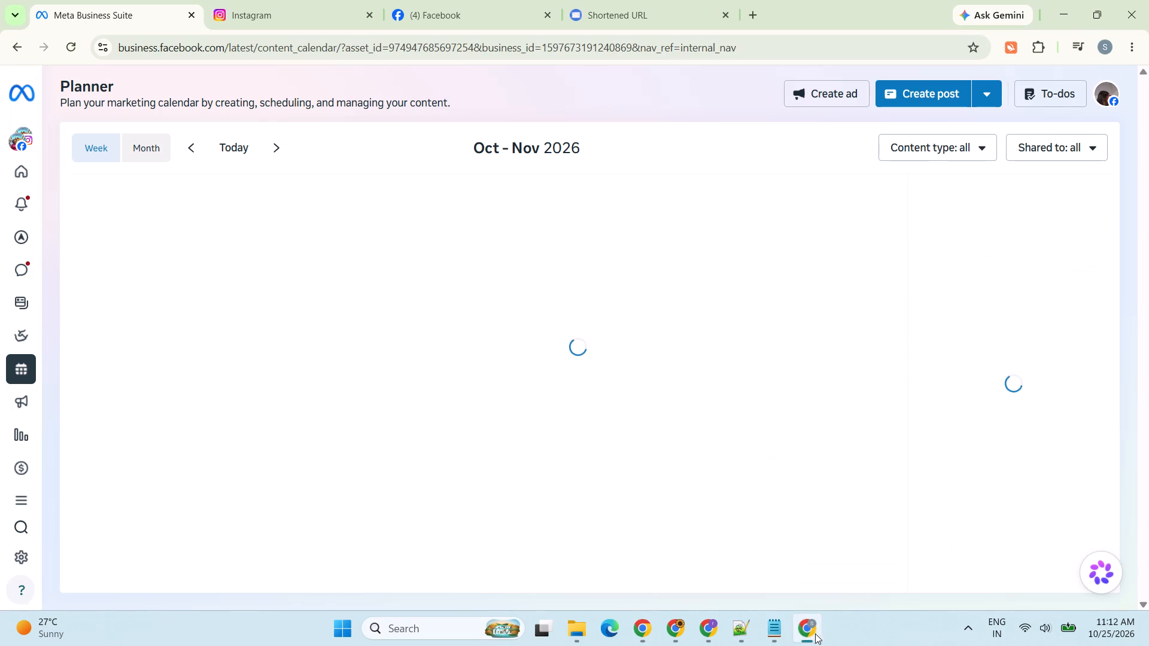
Start a new reel and add the "They laughed at her old guitar" video from Downloads.
{"action": "left_click", "coordinate": [981, 103]}
{"action": "left_click", "coordinate": [967, 156]}
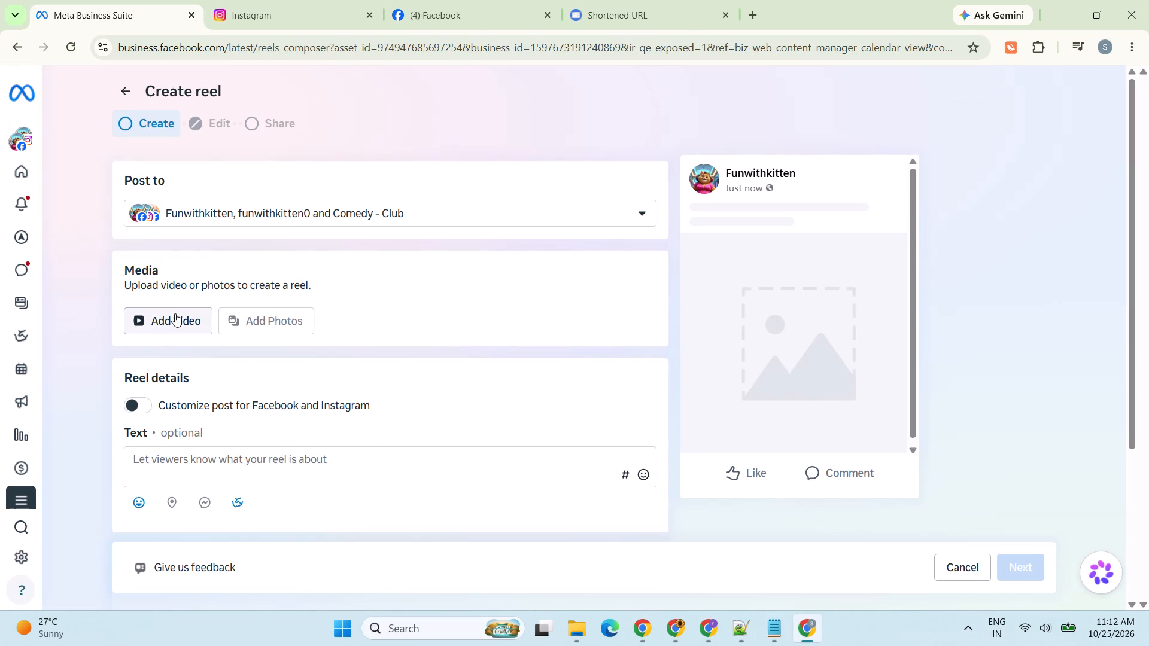
{"action": "left_click", "coordinate": [175, 313]}
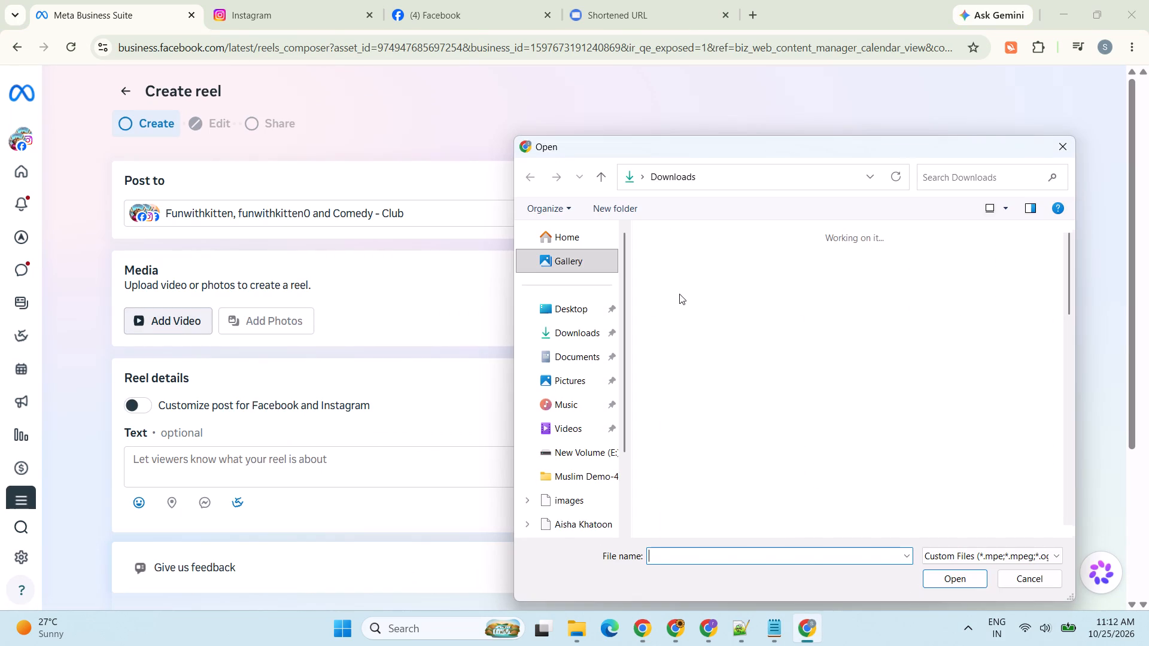
{"action": "double_click", "coordinate": [682, 289]}
{"action": "scroll", "coordinate": [405, 319], "scroll_direction": "down", "scroll_amount": 3}
{"action": "left_click", "coordinate": [226, 317]}
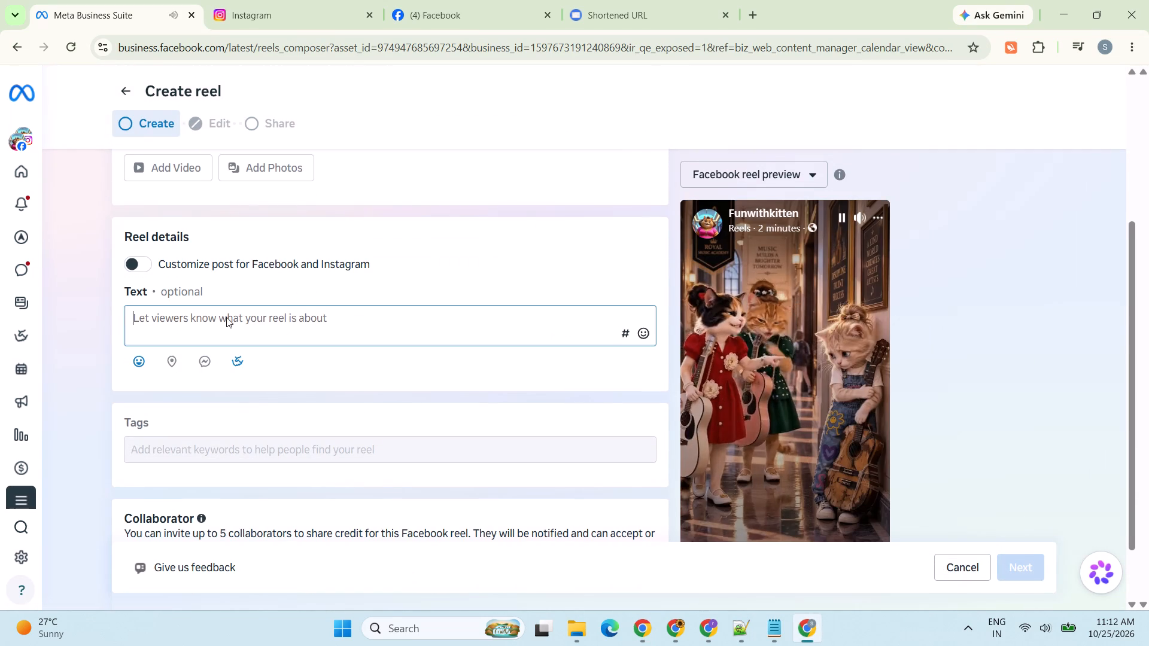
{"action": "key", "text": "ctrl+v"}
{"action": "left_click", "coordinate": [609, 0]}
{"action": "left_click", "coordinate": [704, 331]}
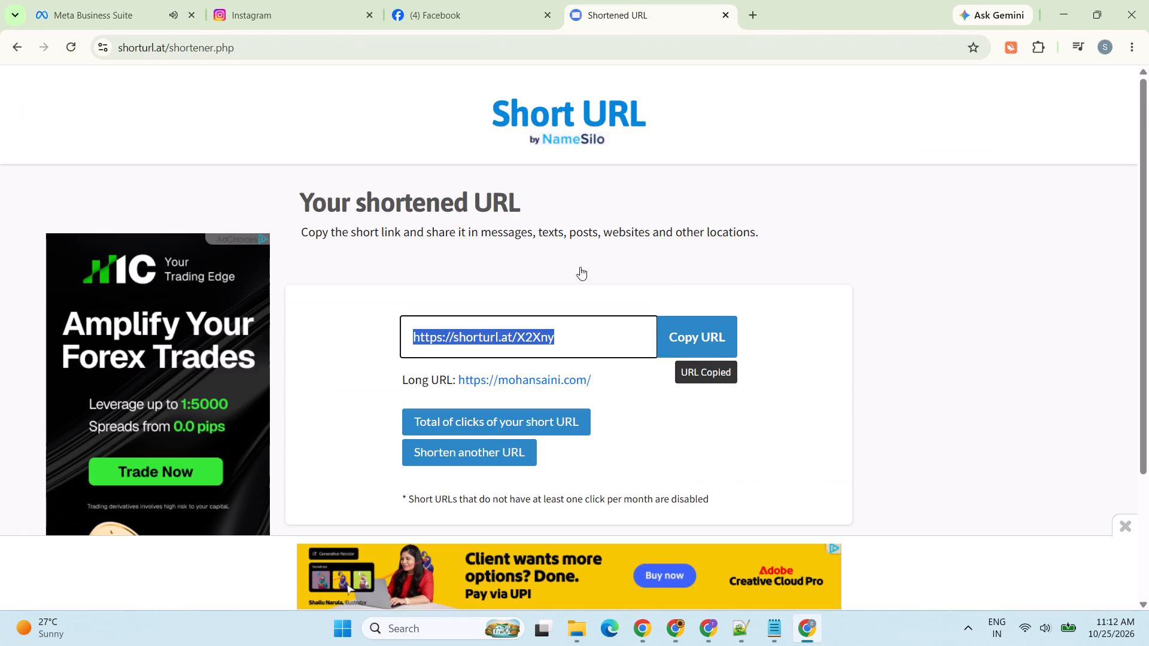
{"action": "left_click", "coordinate": [294, 0]}
{"action": "left_click", "coordinate": [157, 0]}
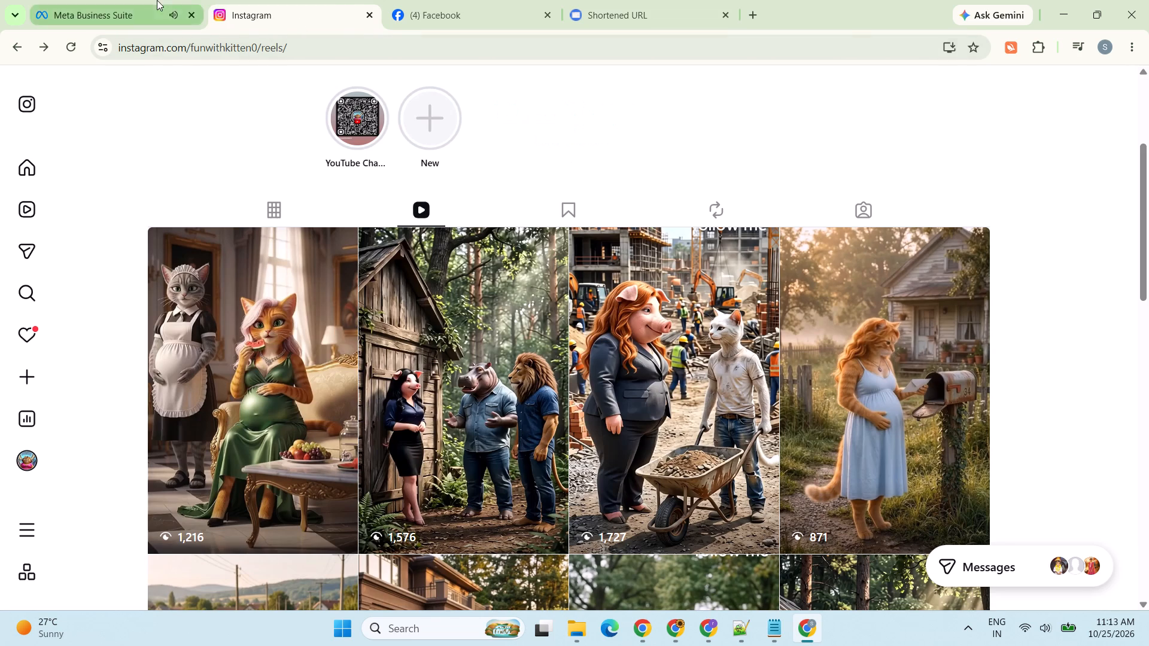
{"action": "left_click", "coordinate": [628, 352]}
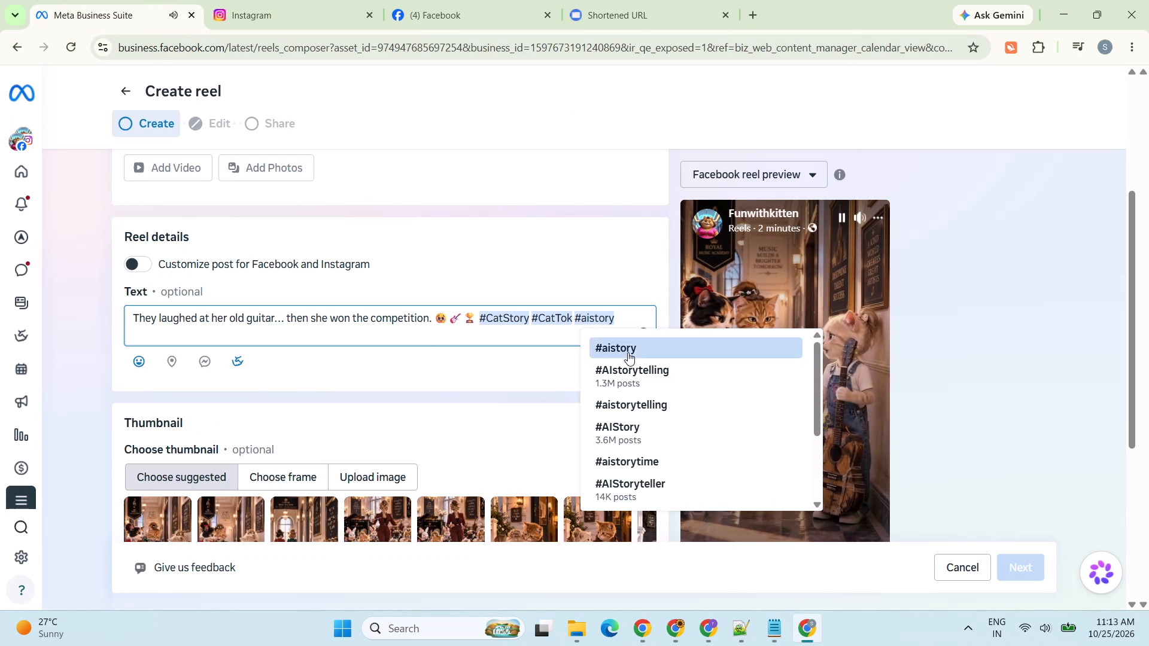
{"action": "left_click", "coordinate": [192, 330]}
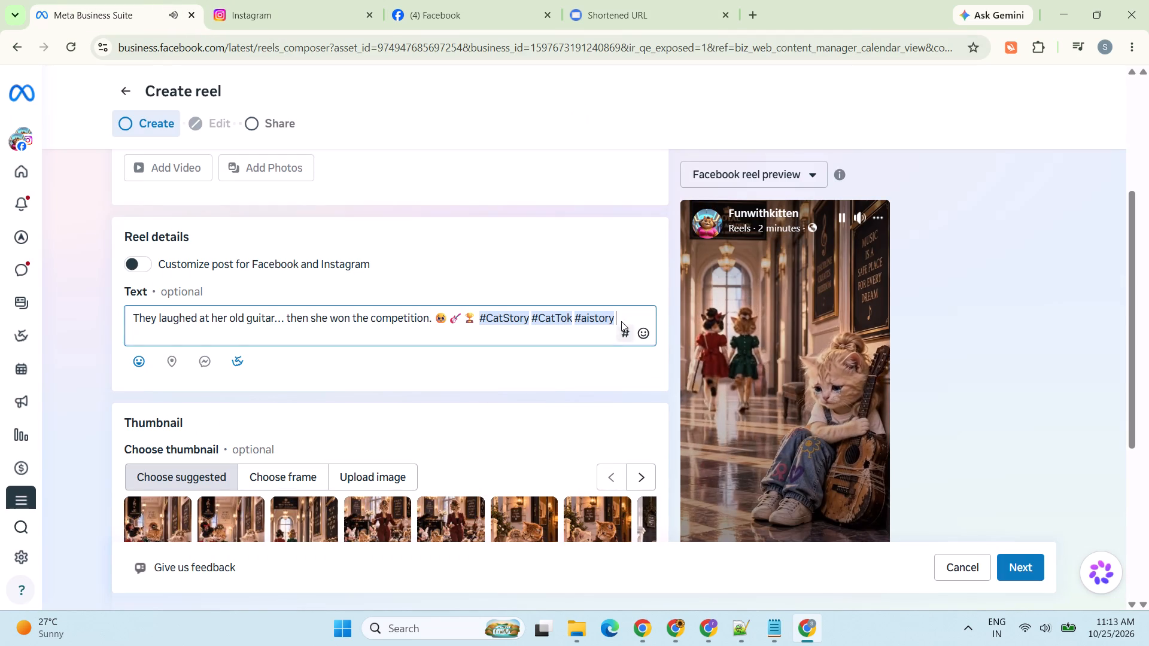
{"action": "key", "text": "Return"}
{"action": "key", "text": "ctrl+v"}
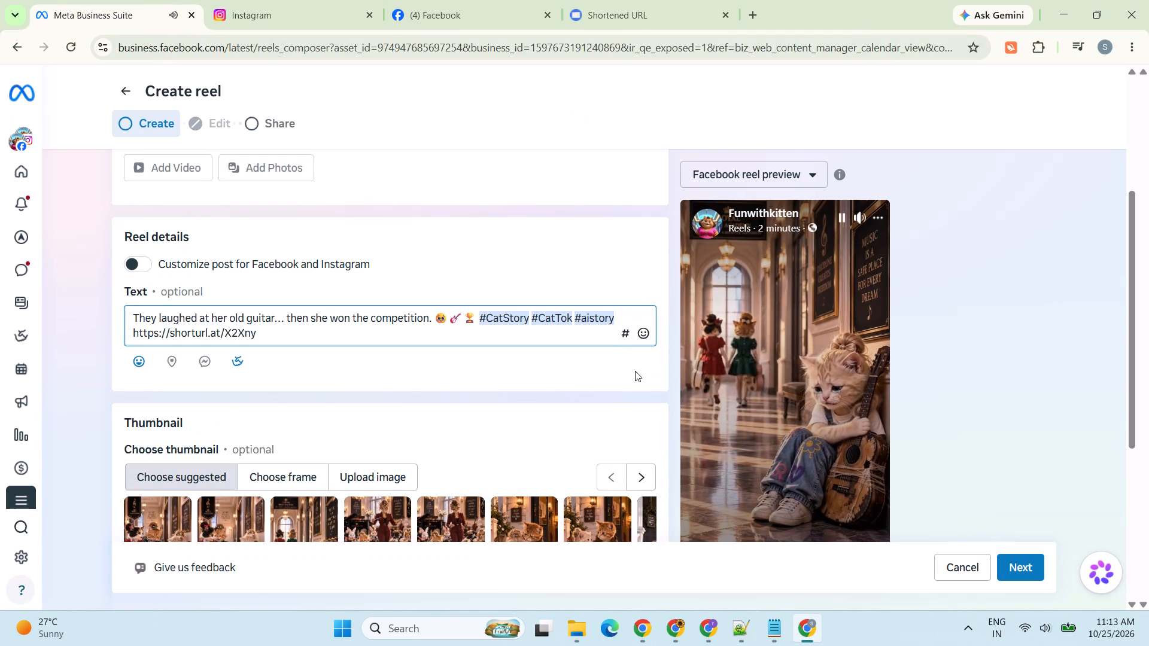
Proceed to the reel's sharing options and set it to be scheduled on Oct 30, 2026 for both Facebook and Instagram.
{"action": "left_click", "coordinate": [1026, 562]}
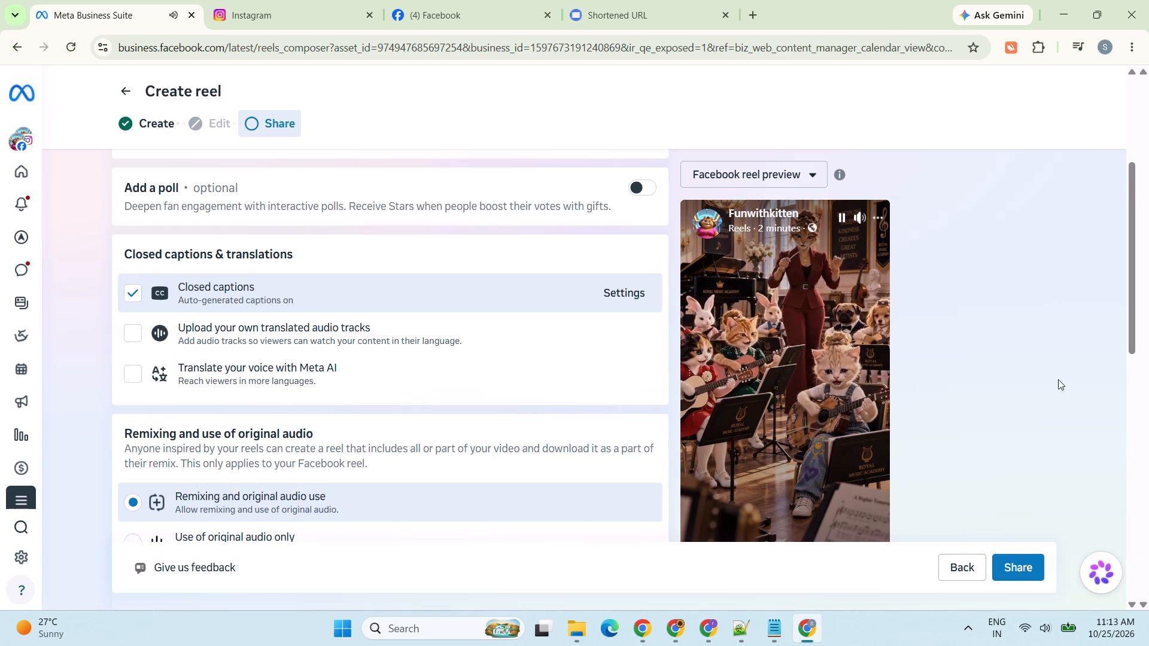
{"action": "scroll", "coordinate": [270, 251], "scroll_direction": "up", "scroll_amount": 6}
{"action": "left_click", "coordinate": [238, 210]}
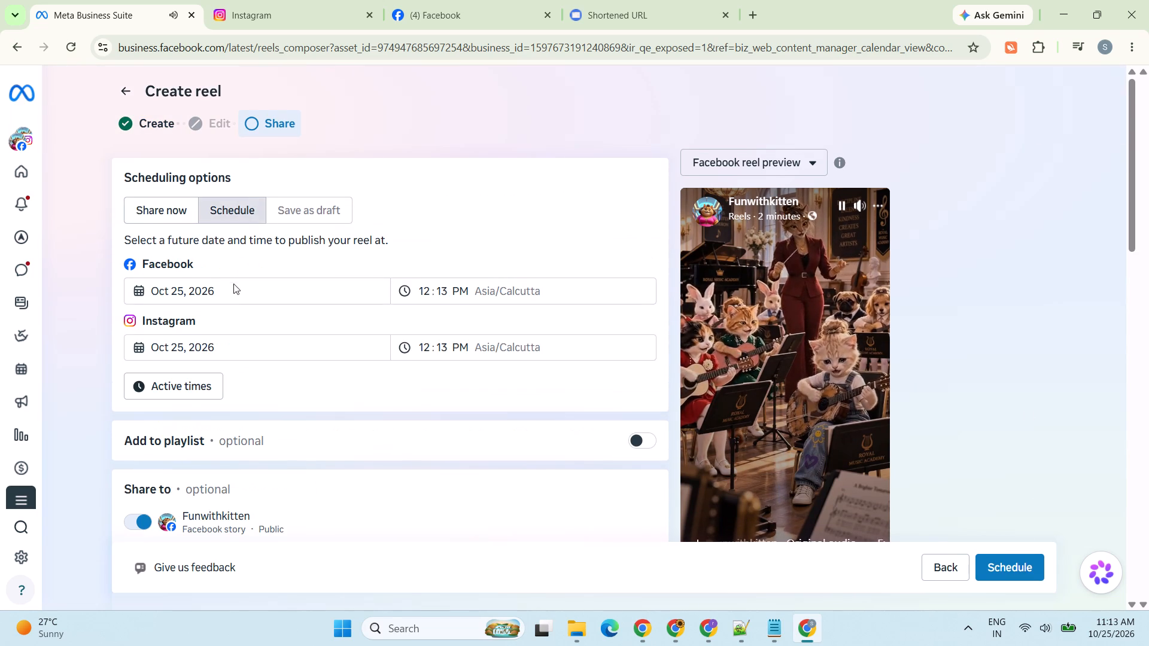
{"action": "scroll", "coordinate": [813, 343], "scroll_direction": "down", "scroll_amount": 3}
{"action": "scroll", "coordinate": [266, 226], "scroll_direction": "up", "scroll_amount": 3}
{"action": "scroll", "coordinate": [262, 265], "scroll_direction": "down", "scroll_amount": 1}
{"action": "scroll", "coordinate": [260, 274], "scroll_direction": "up", "scroll_amount": 1}
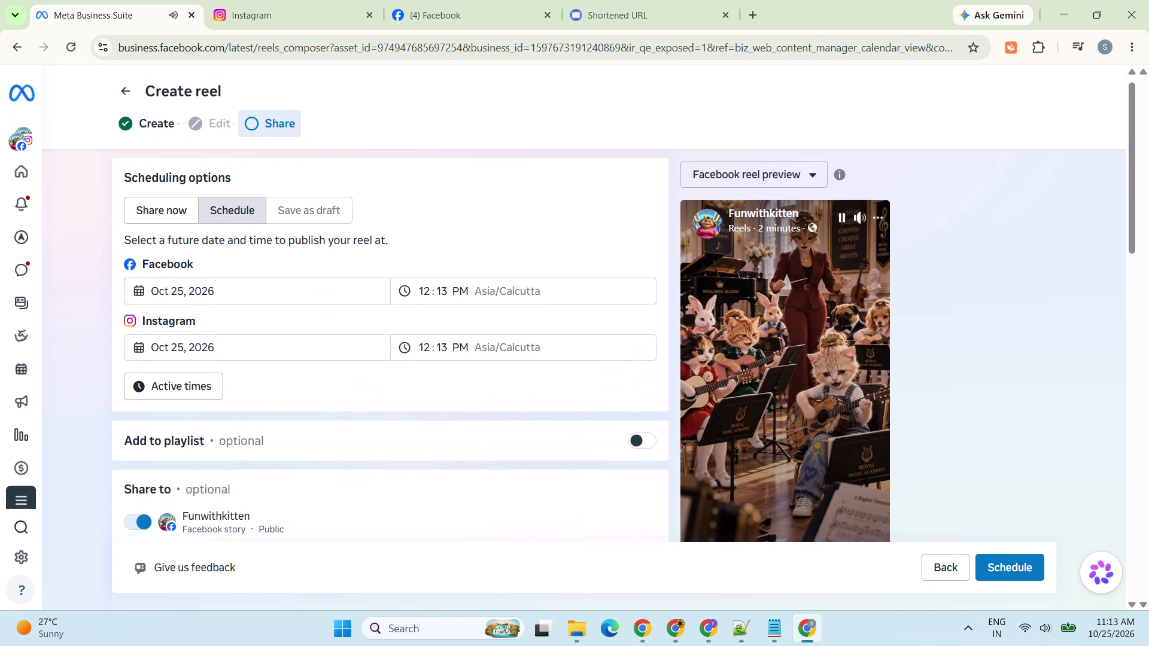
{"action": "left_click", "coordinate": [180, 291]}
{"action": "left_click", "coordinate": [265, 462]}
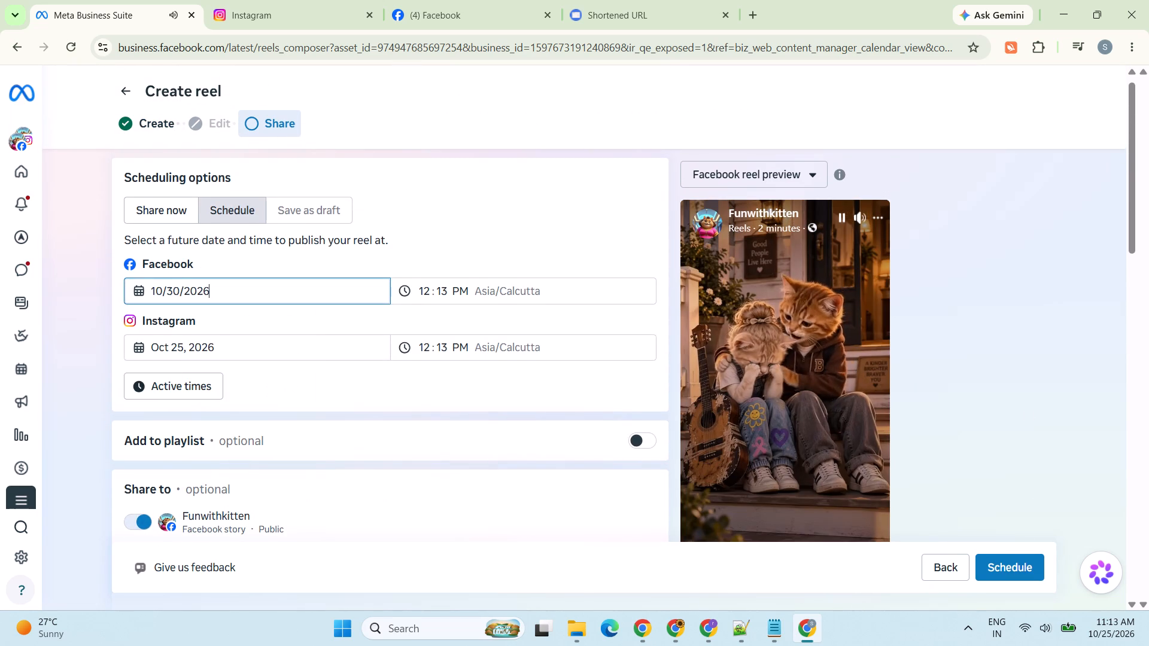
{"action": "left_click", "coordinate": [165, 351]}
{"action": "left_click", "coordinate": [262, 513]}
Set the Facebook and Instagram times to 04:13 PM and schedule the guitar reel.
{"action": "left_click", "coordinate": [424, 284]}
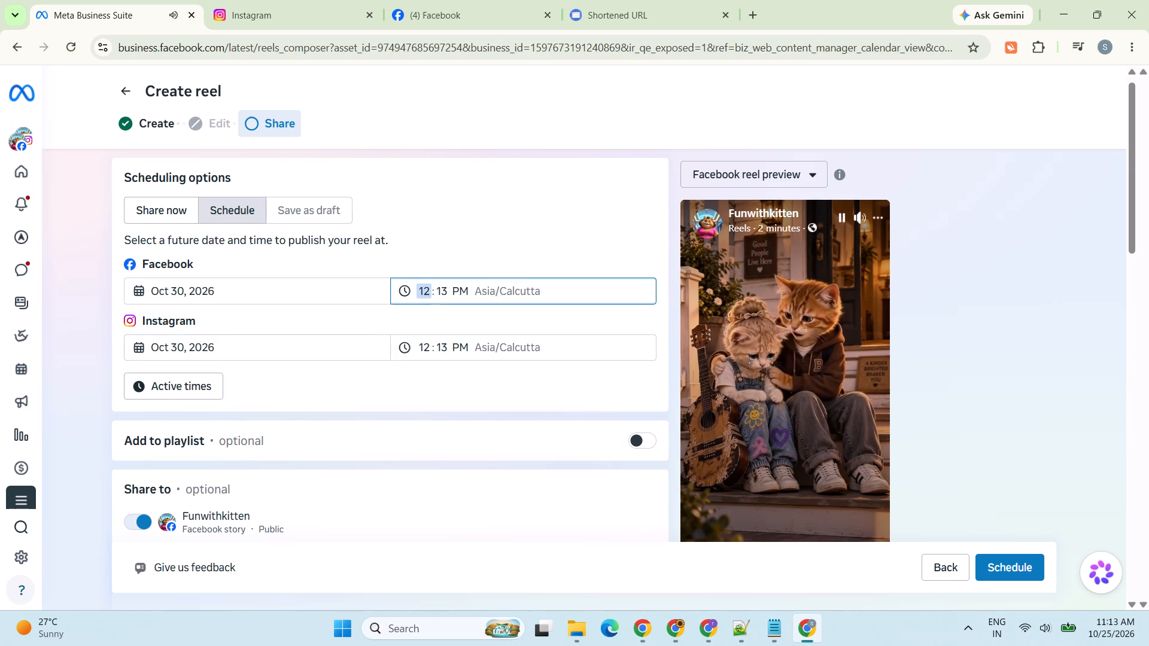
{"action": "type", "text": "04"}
{"action": "left_click", "coordinate": [424, 350]}
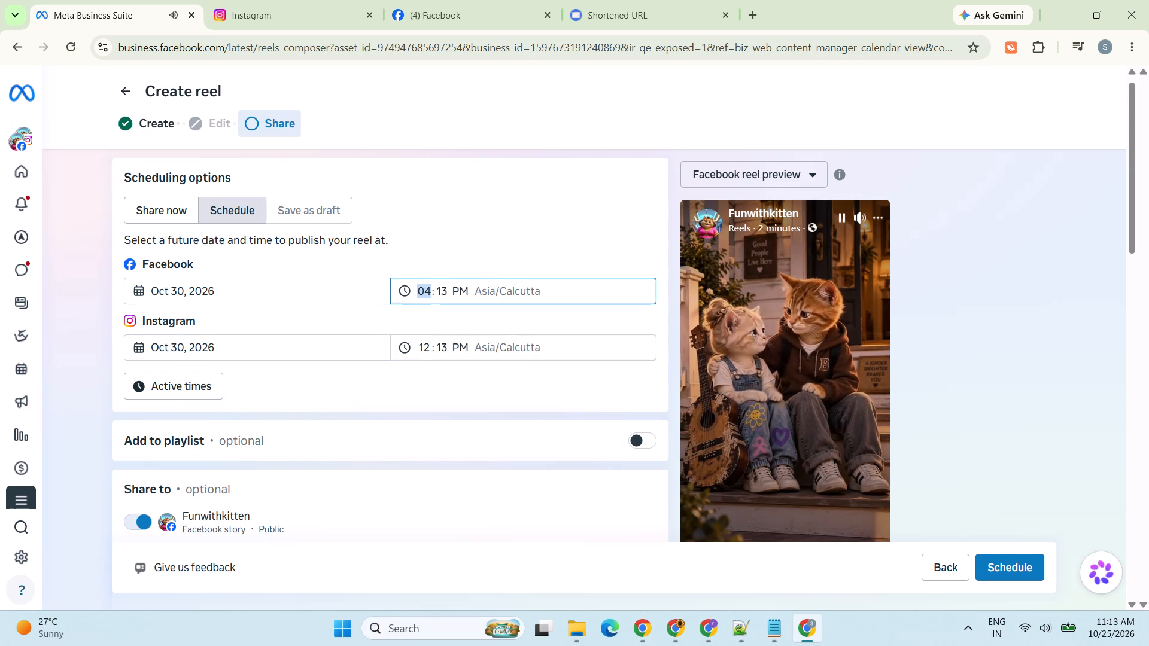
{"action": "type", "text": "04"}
{"action": "left_click", "coordinate": [448, 377]}
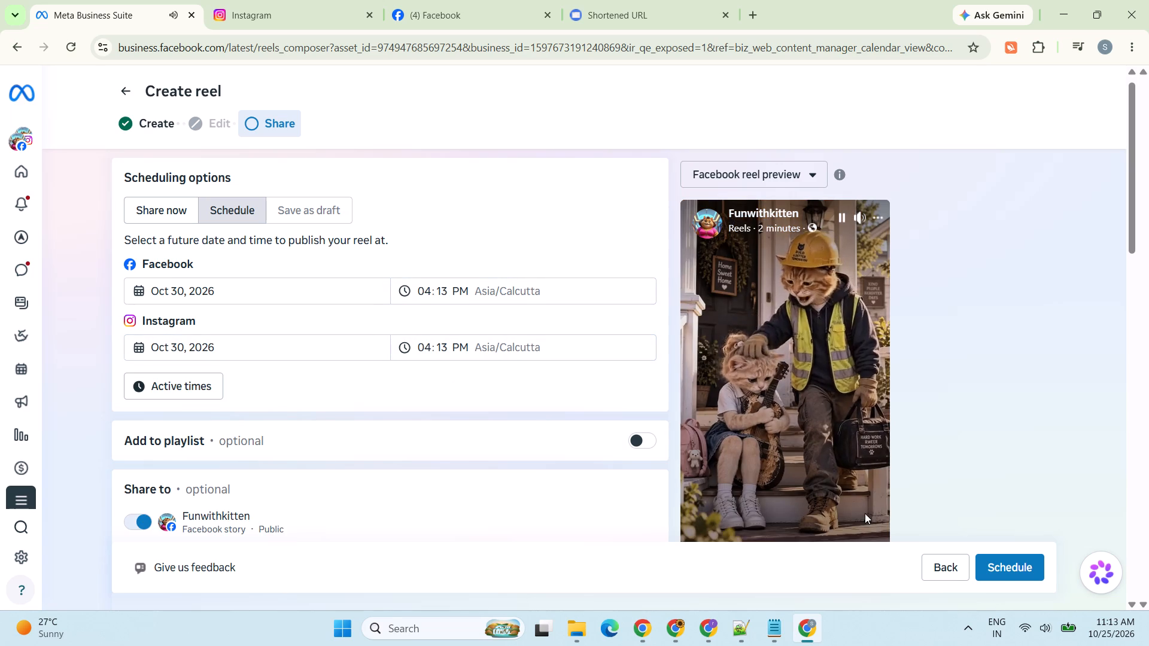
{"action": "left_click", "coordinate": [1017, 568]}
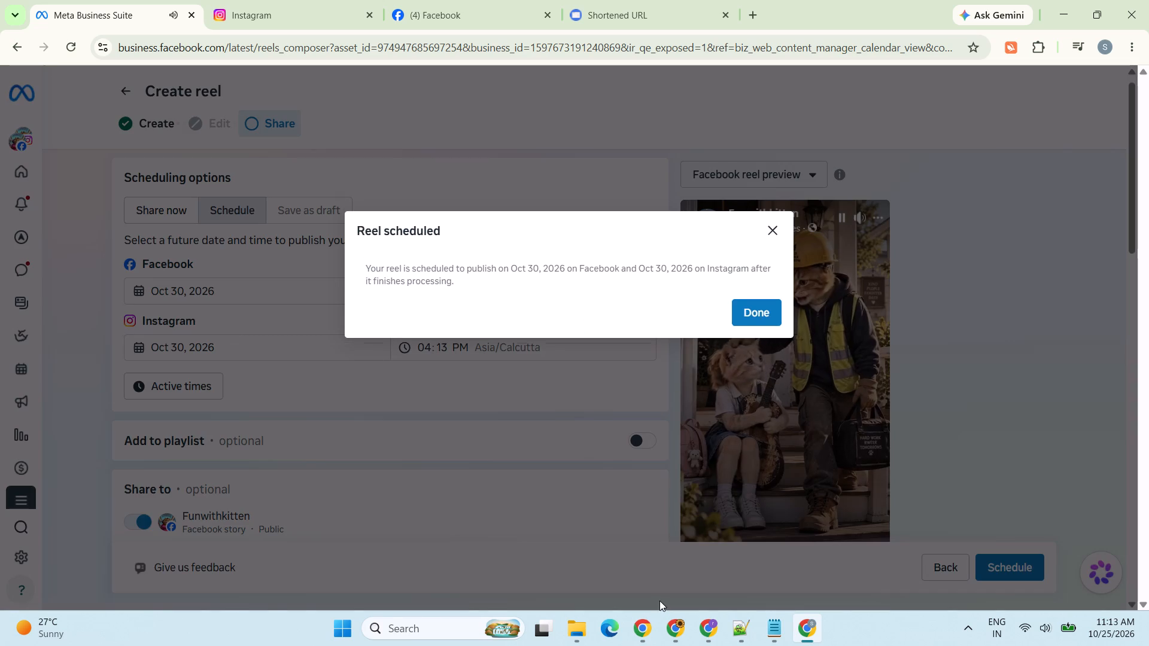
{"action": "left_click", "coordinate": [746, 309]}
Switch to TikTok, go to the next Pawtales video, "She left her daughter for money", and start its SD download.
{"action": "left_click", "coordinate": [644, 635]}
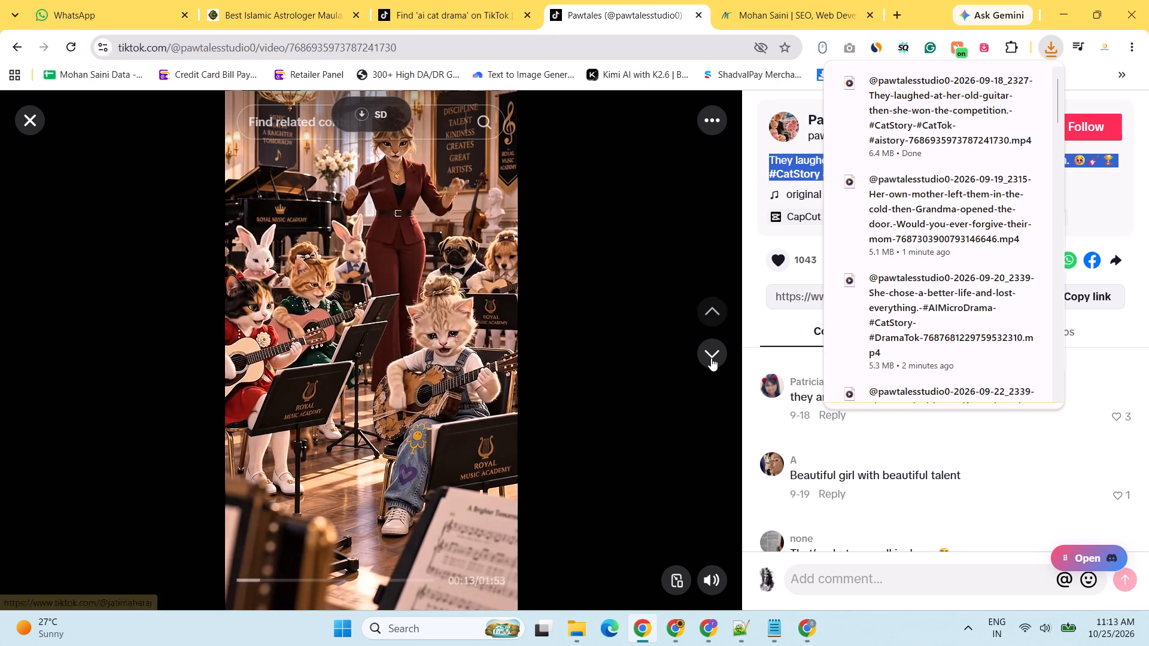
{"action": "left_click", "coordinate": [711, 358]}
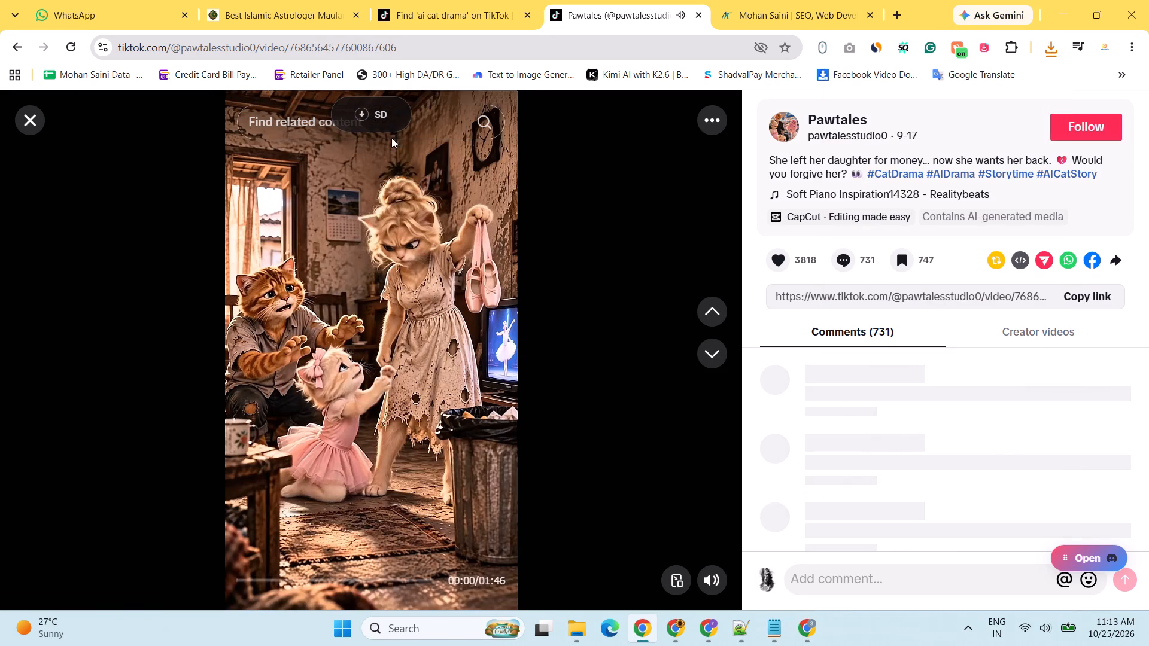
{"action": "left_click", "coordinate": [362, 117]}
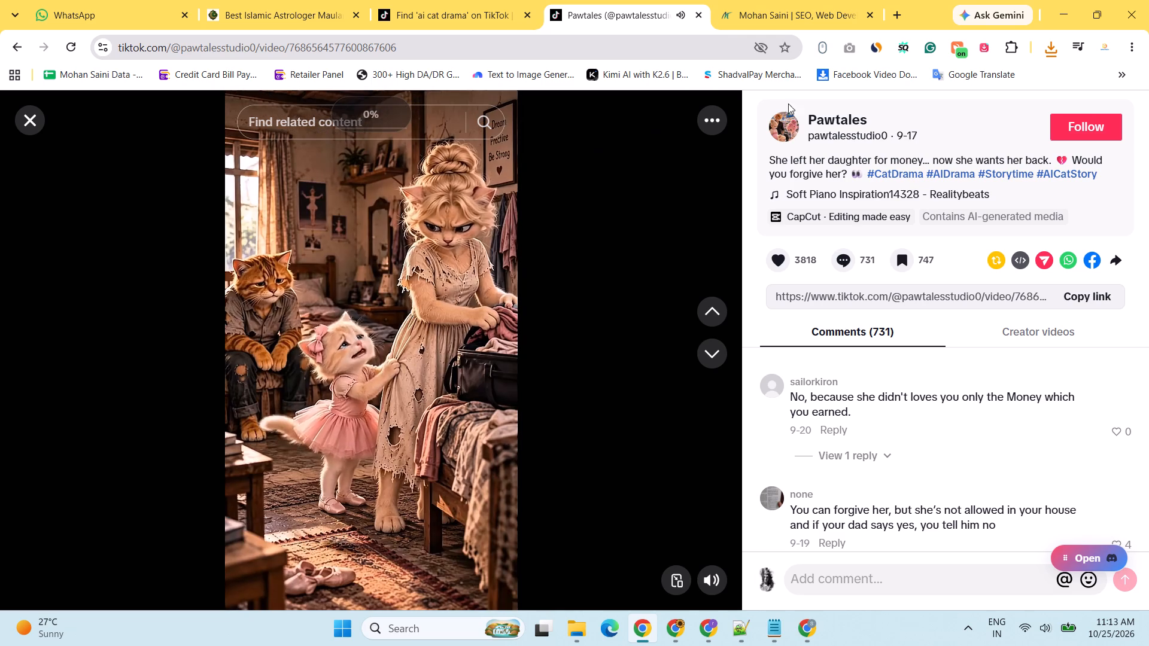
Copy the full caption of the "She left her daughter for money" video with its hashtags.
{"action": "triple_click", "coordinate": [777, 166]}
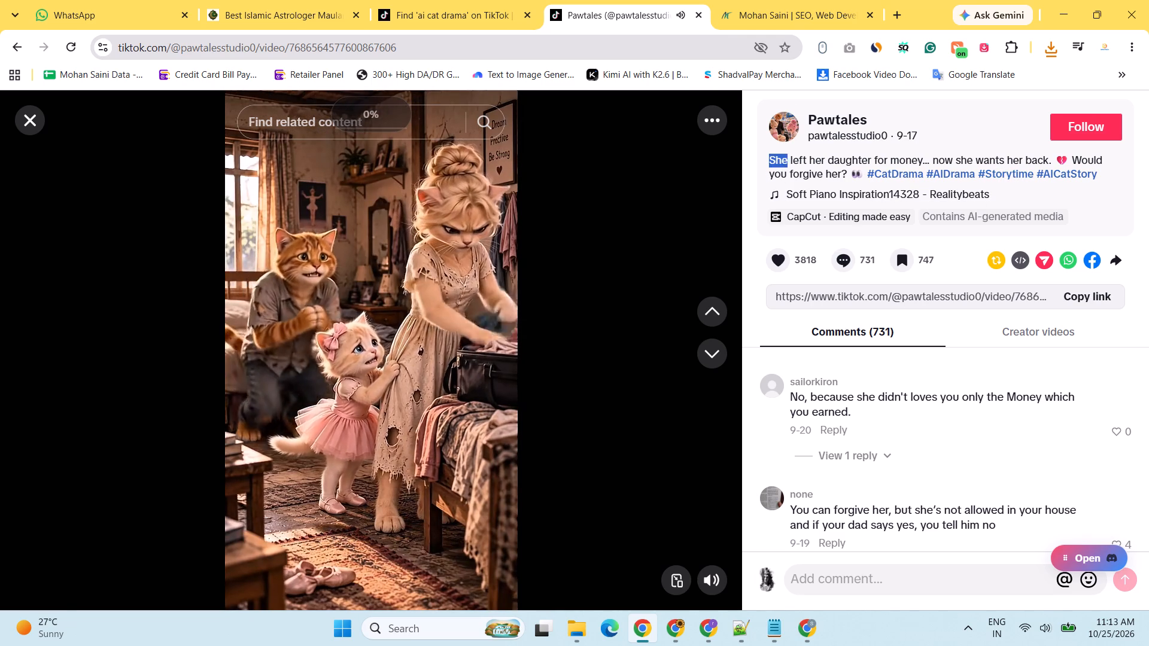
{"action": "right_click", "coordinate": [779, 163]}
{"action": "left_click", "coordinate": [732, 187]}
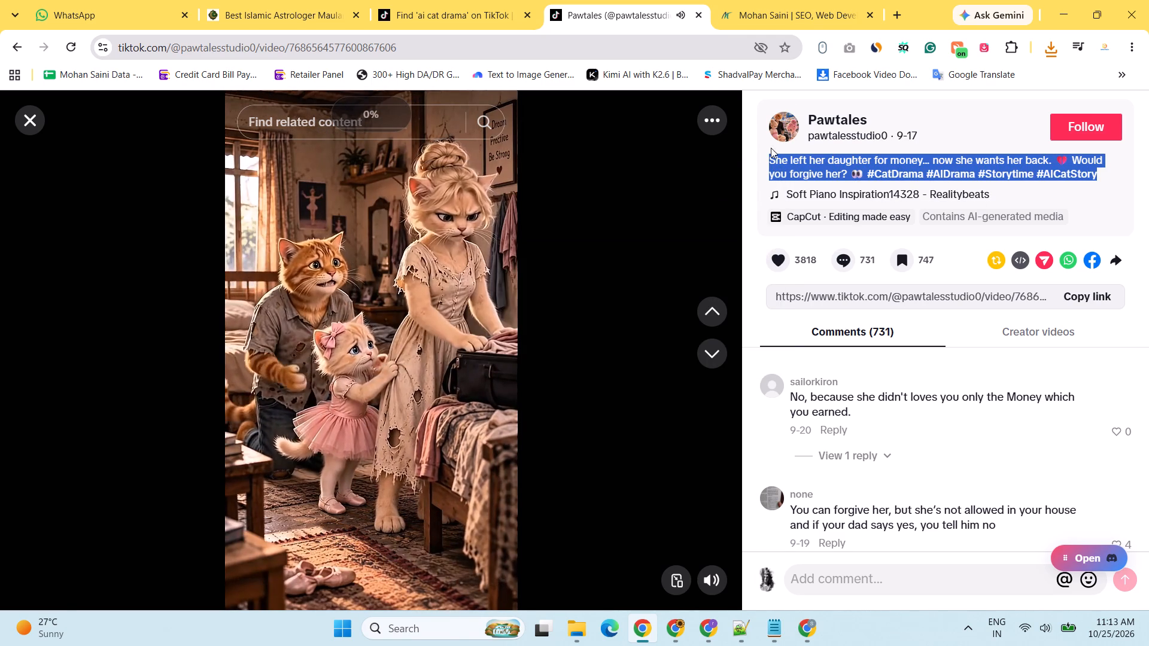
Return to the "She left her daughter for money" TikTok video and start its SD download.
{"action": "scroll", "coordinate": [441, 321], "scroll_direction": "down", "scroll_amount": 4}
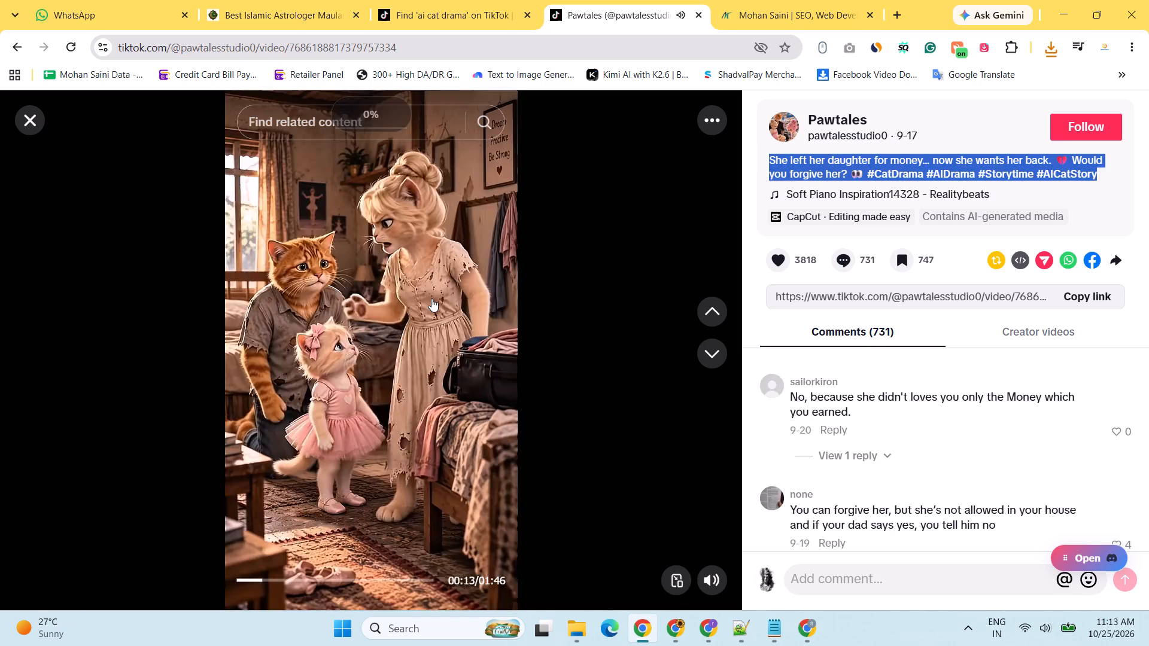
{"action": "scroll", "coordinate": [428, 287], "scroll_direction": "up", "scroll_amount": 4}
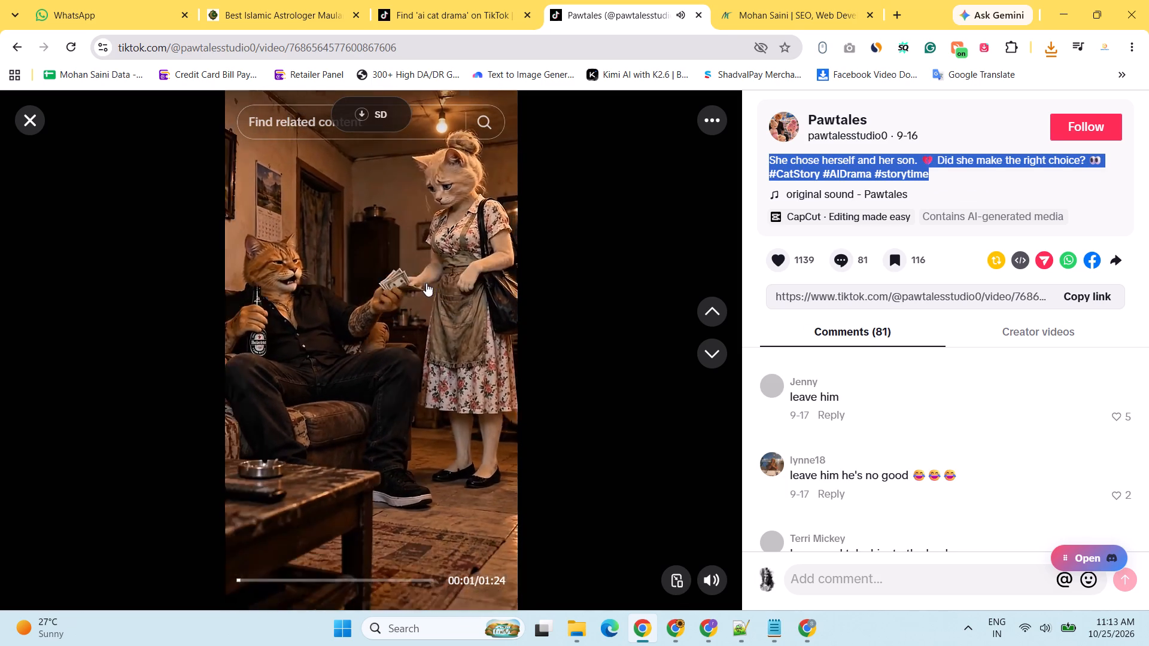
{"action": "left_click", "coordinate": [361, 114]}
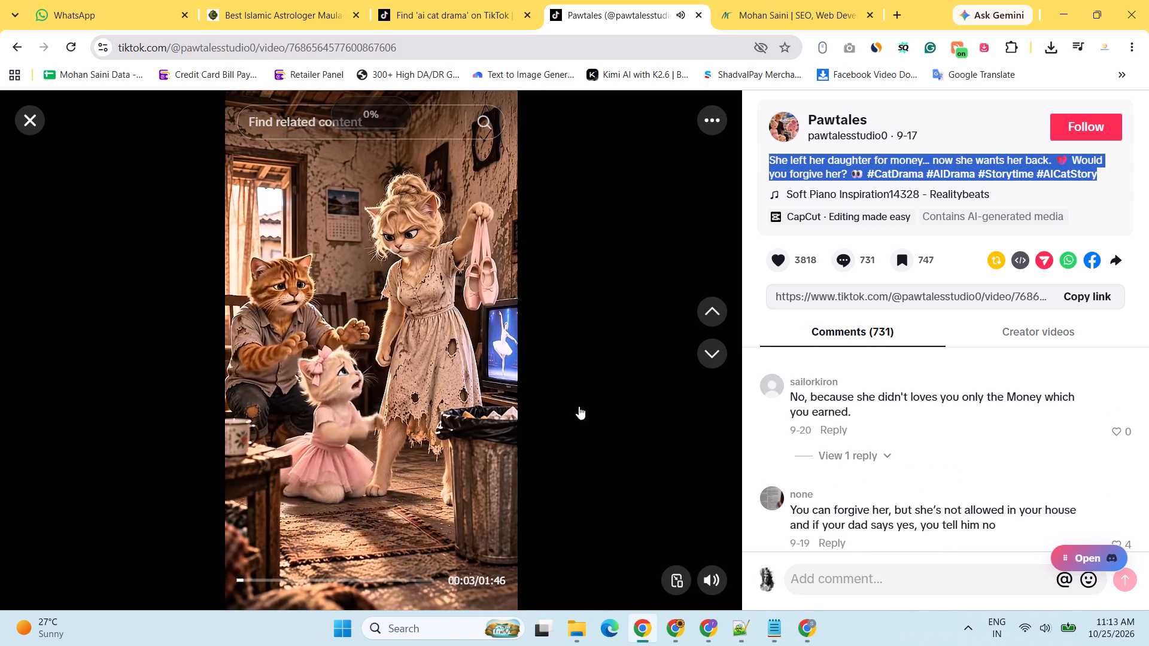
Reload the Planner in Meta Business Suite and return to the TikTok video.
{"action": "left_click", "coordinate": [806, 636]}
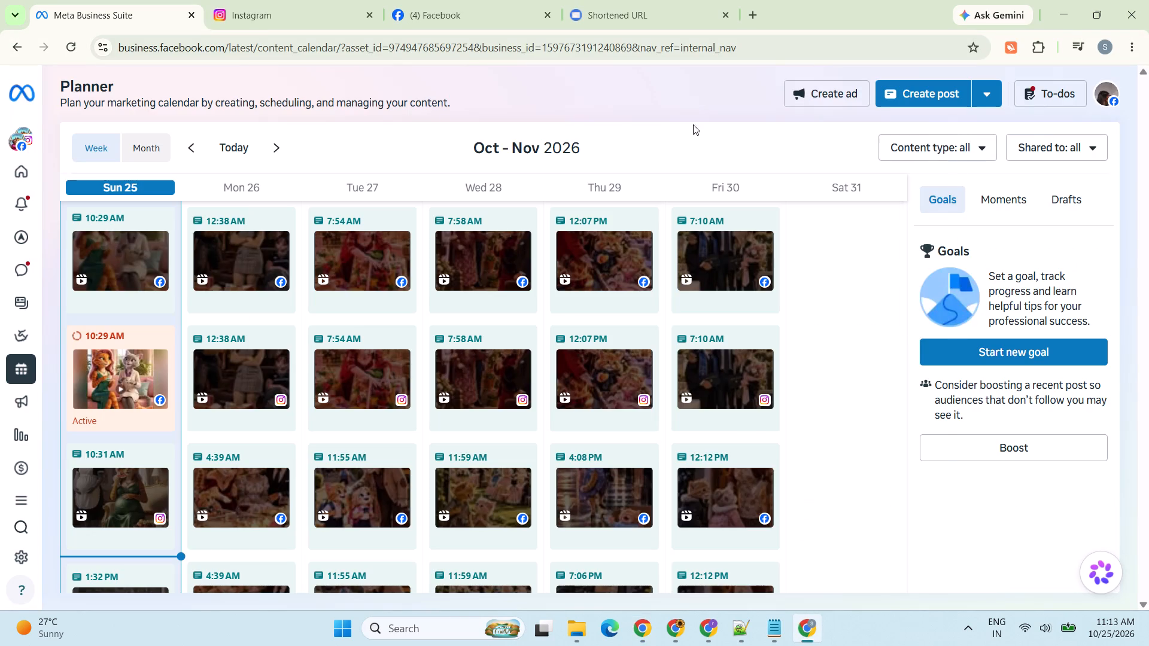
{"action": "right_click", "coordinate": [692, 124]}
{"action": "left_click", "coordinate": [732, 184]}
{"action": "left_click", "coordinate": [653, 633]}
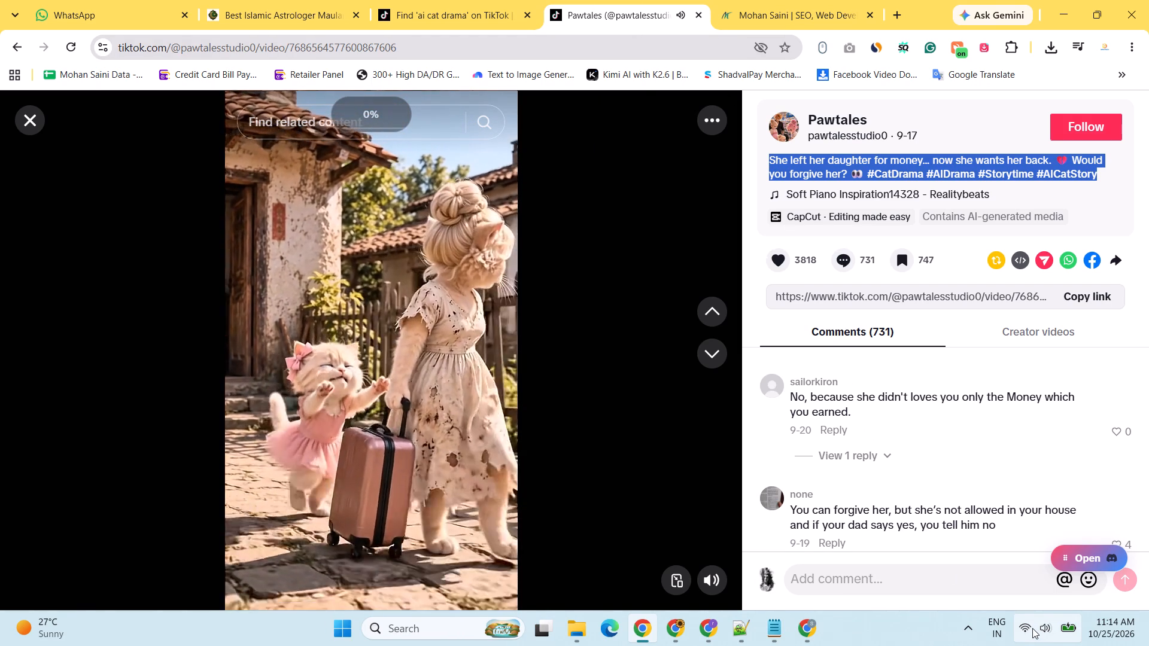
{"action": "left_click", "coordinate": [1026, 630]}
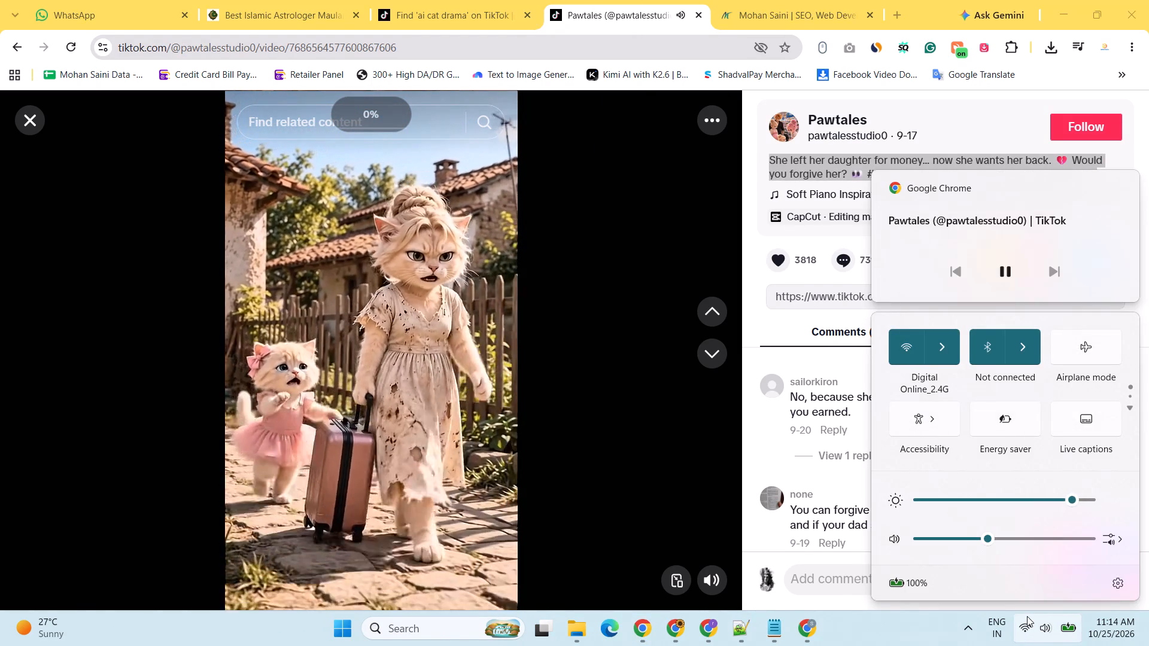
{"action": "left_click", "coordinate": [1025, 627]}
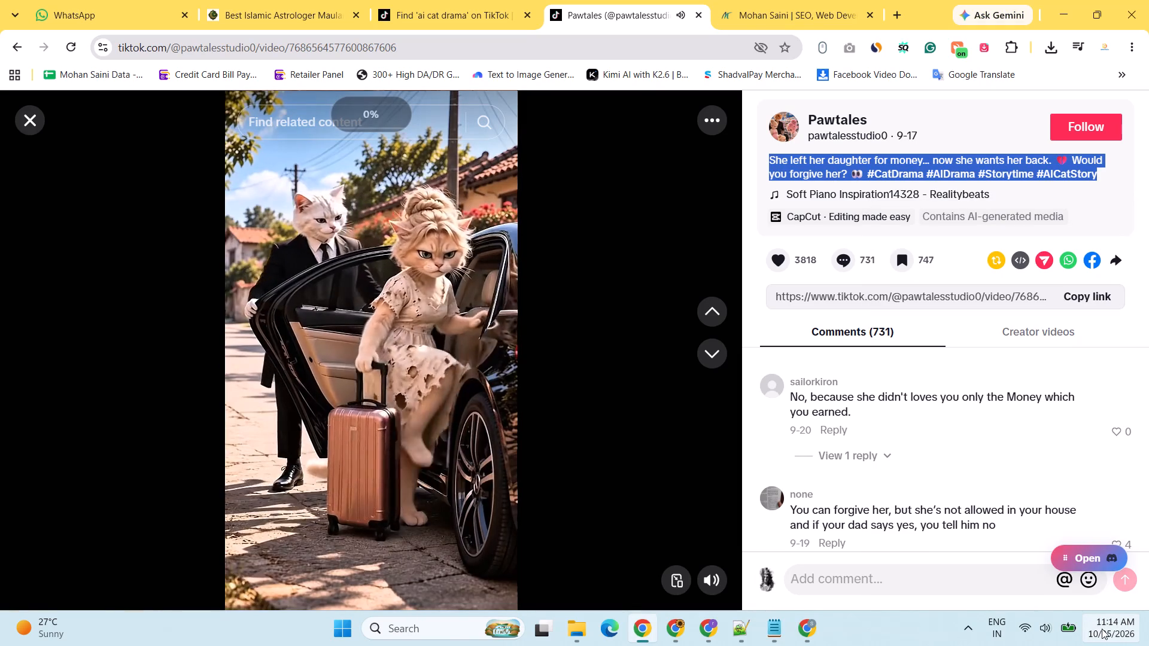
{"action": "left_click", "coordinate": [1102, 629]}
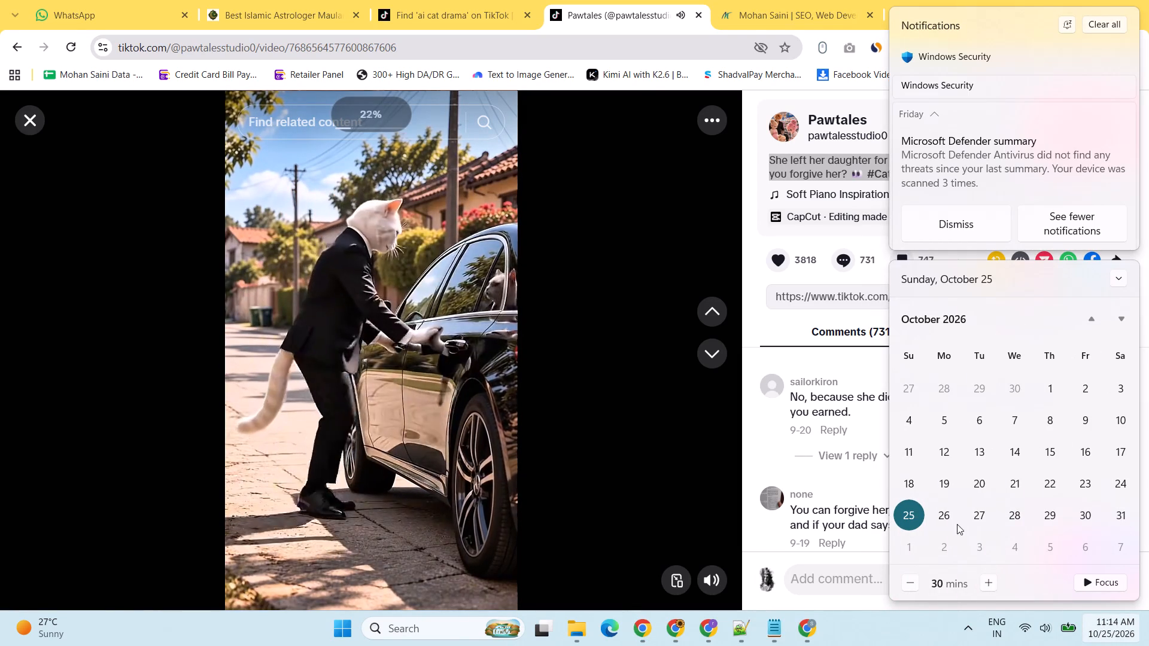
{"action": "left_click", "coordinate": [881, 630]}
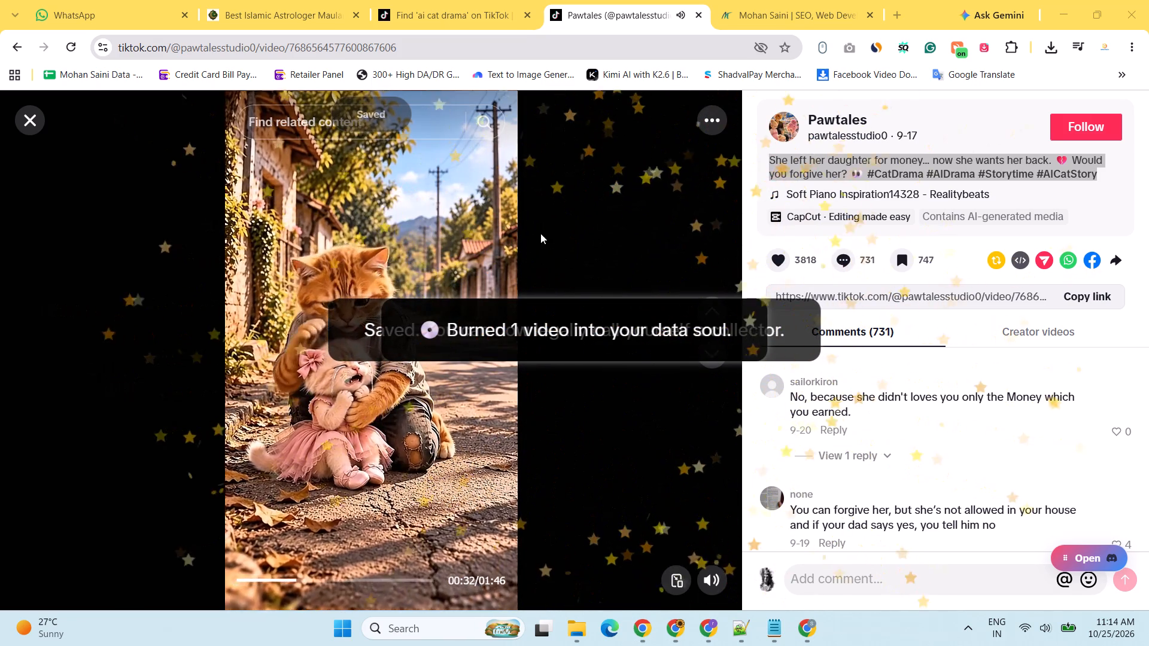
Save the "She left her daughter for money" video to Downloads and switch to Meta Business Suite.
{"action": "key", "text": "Return"}
{"action": "scroll", "coordinate": [540, 231], "scroll_direction": "up", "scroll_amount": 1}
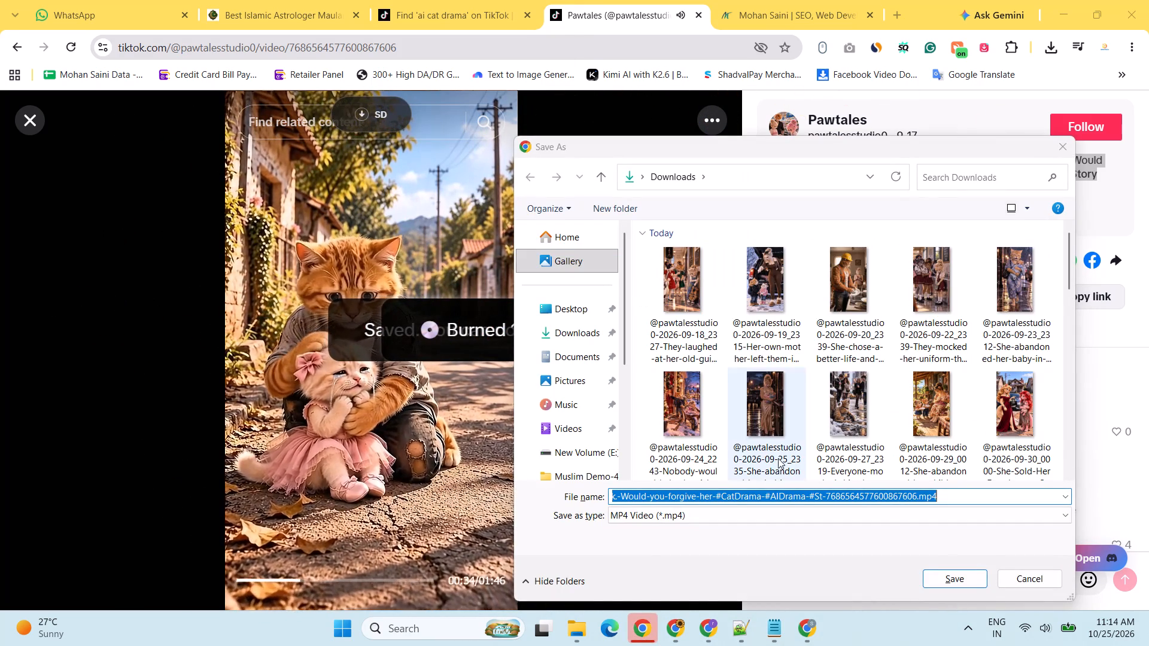
{"action": "left_click", "coordinate": [952, 578]}
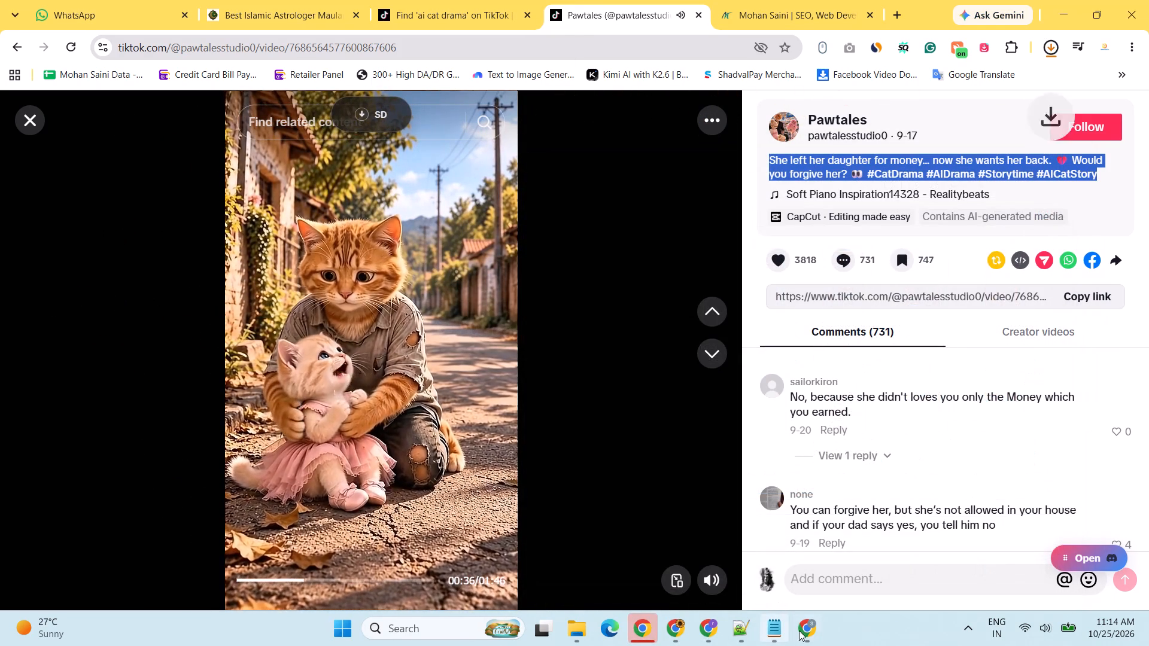
{"action": "left_click", "coordinate": [805, 634]}
{"action": "left_click", "coordinate": [807, 634]}
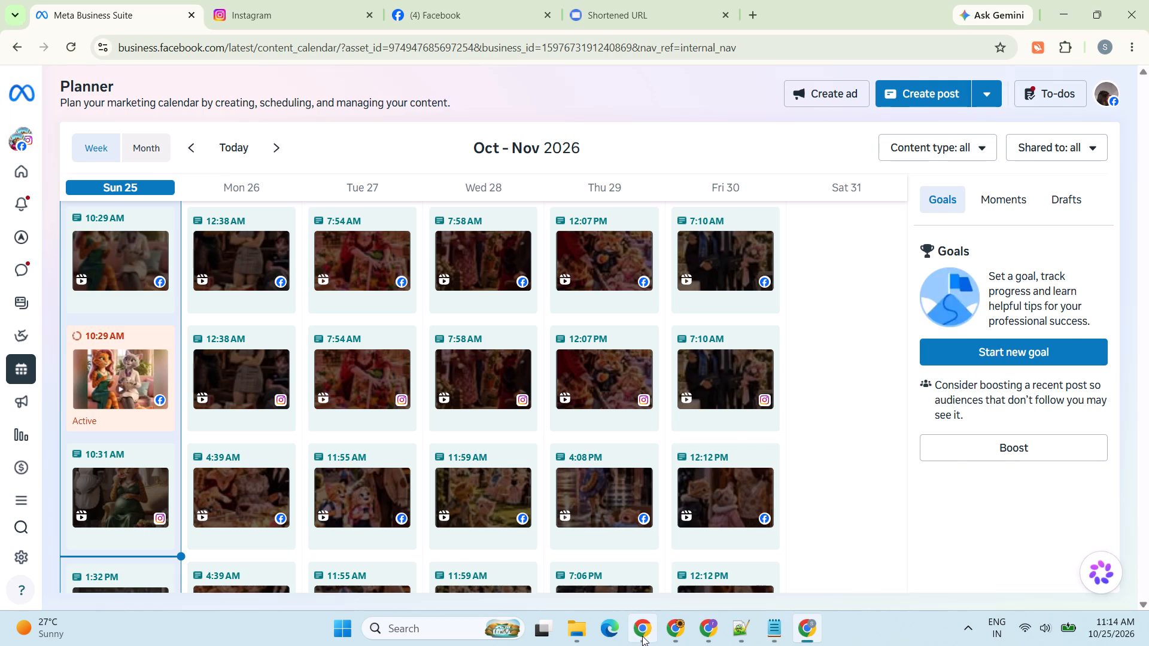
Save the "She left her daughter for money" video from TikTok and return to Meta Business Suite.
{"action": "left_click", "coordinate": [642, 636]}
{"action": "left_click", "coordinate": [1018, 581]}
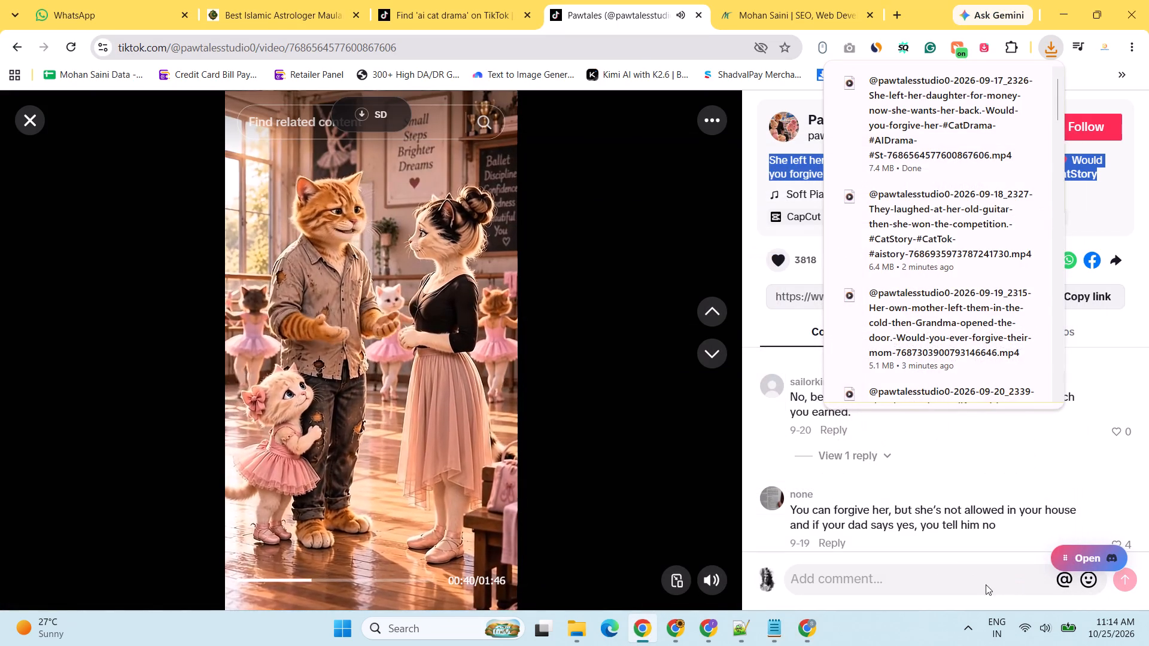
{"action": "left_click", "coordinate": [811, 627]}
Create a new reel from the Planner and add the downloaded "She left her daughter for money" video.
{"action": "left_click", "coordinate": [984, 81]}
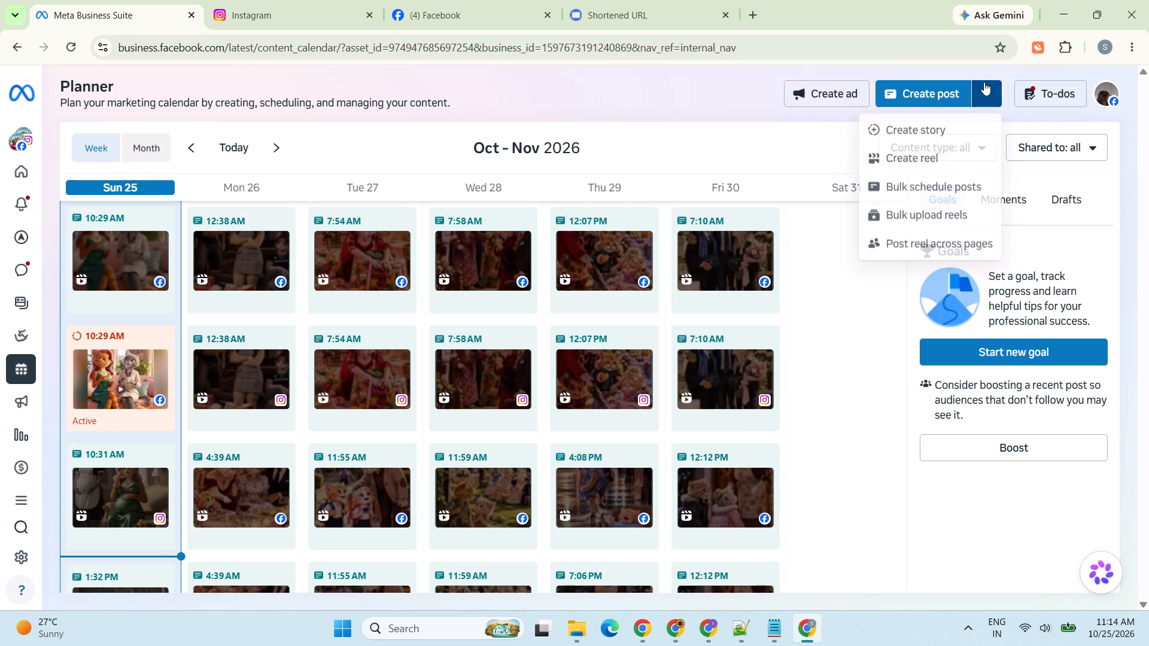
{"action": "left_click", "coordinate": [944, 161]}
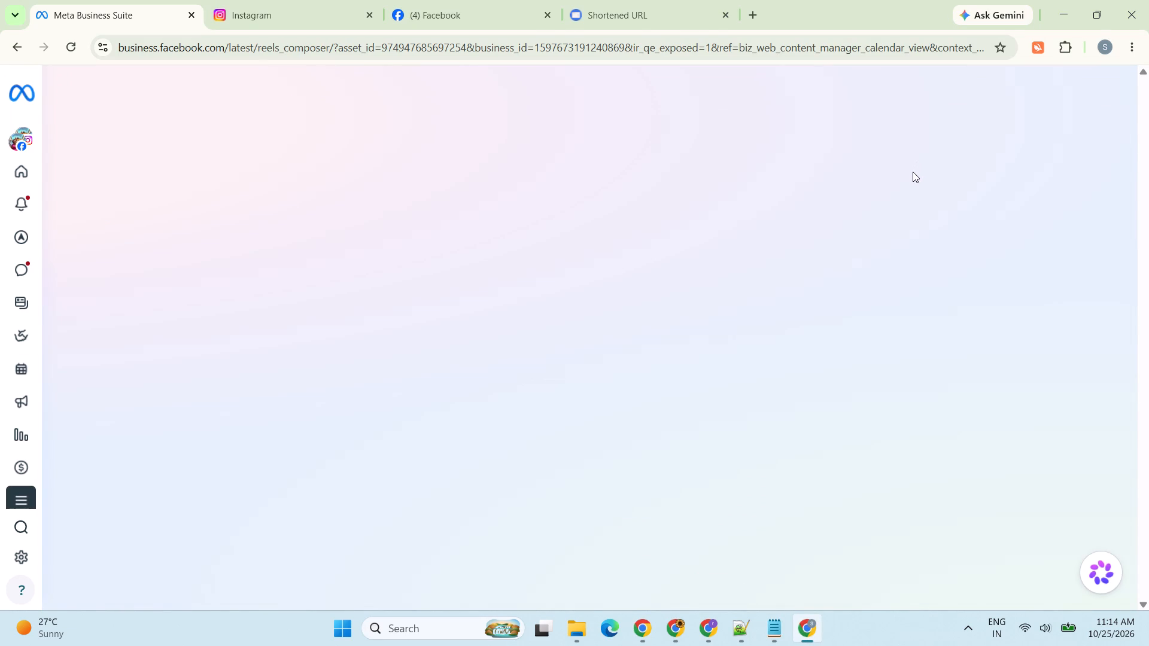
{"action": "left_click", "coordinate": [168, 321]}
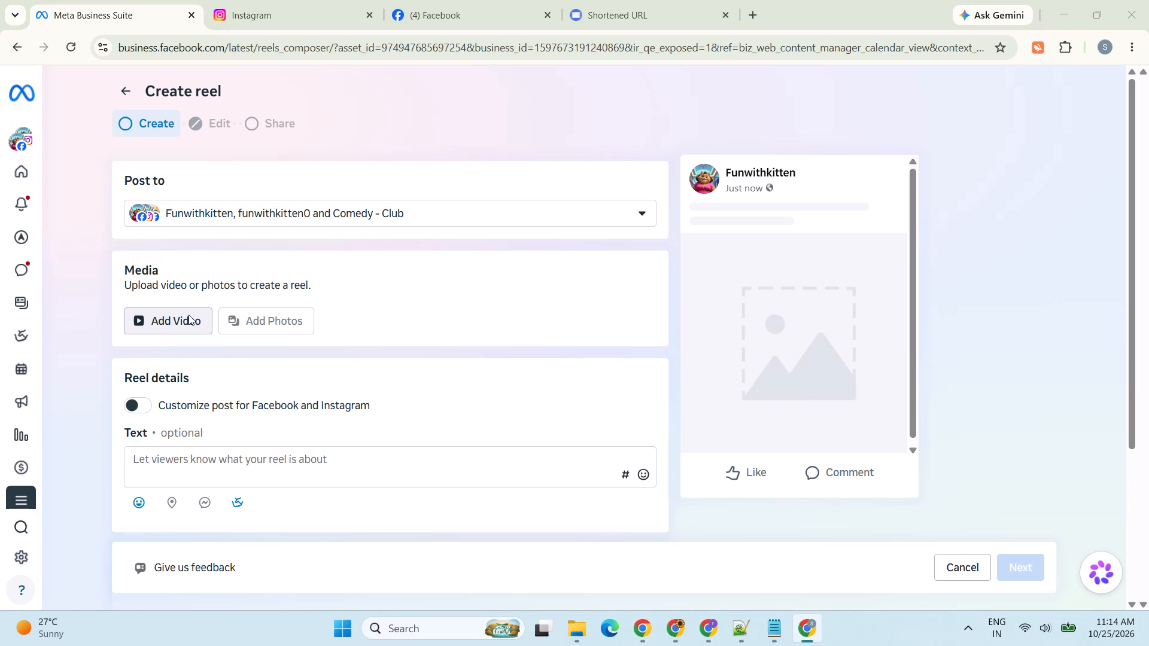
{"action": "double_click", "coordinate": [692, 292]}
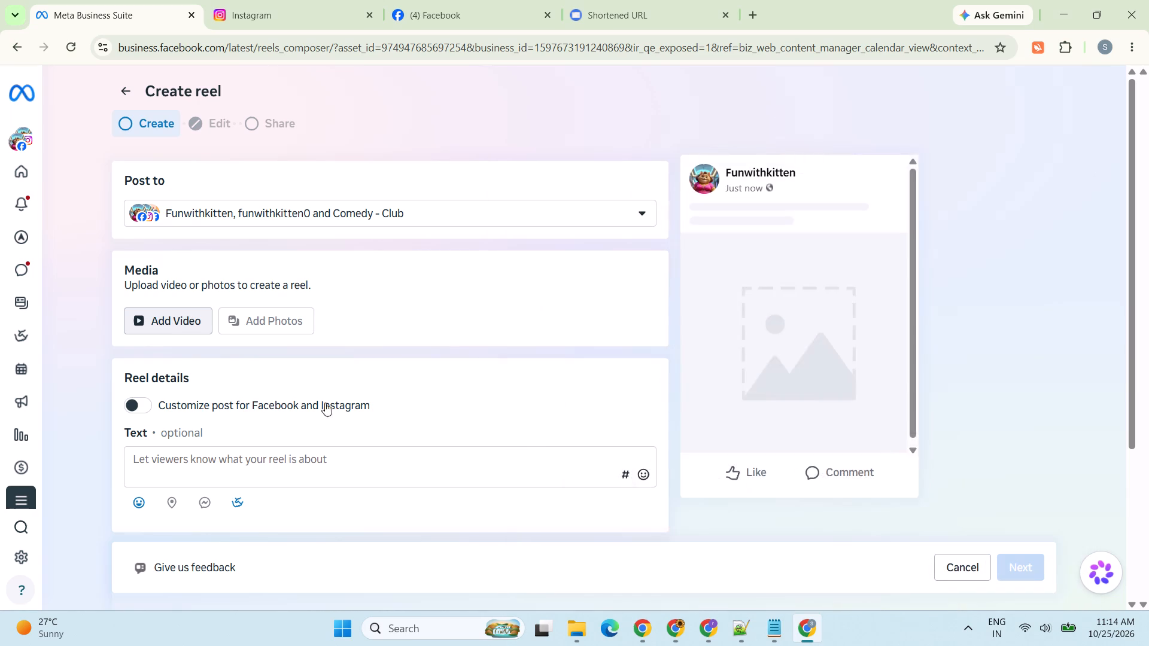
{"action": "scroll", "coordinate": [223, 403], "scroll_direction": "down", "scroll_amount": 3}
{"action": "left_click", "coordinate": [224, 325]}
{"action": "key", "text": "ctrl+v"}
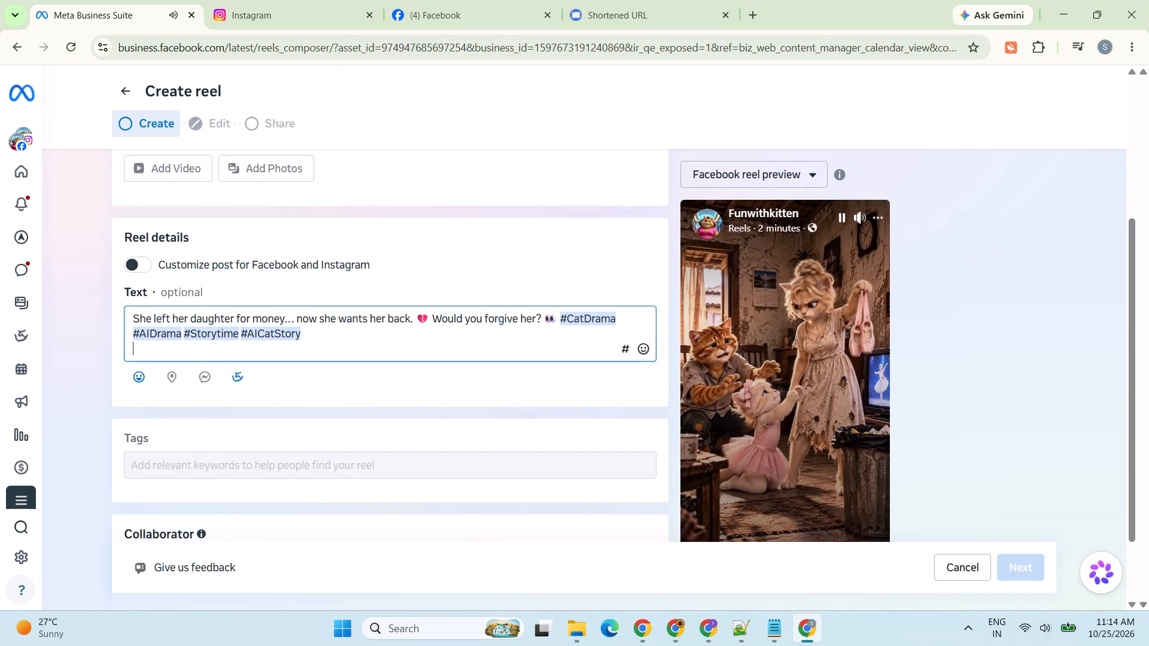
{"action": "left_click", "coordinate": [597, 0]}
{"action": "left_click", "coordinate": [727, 346]}
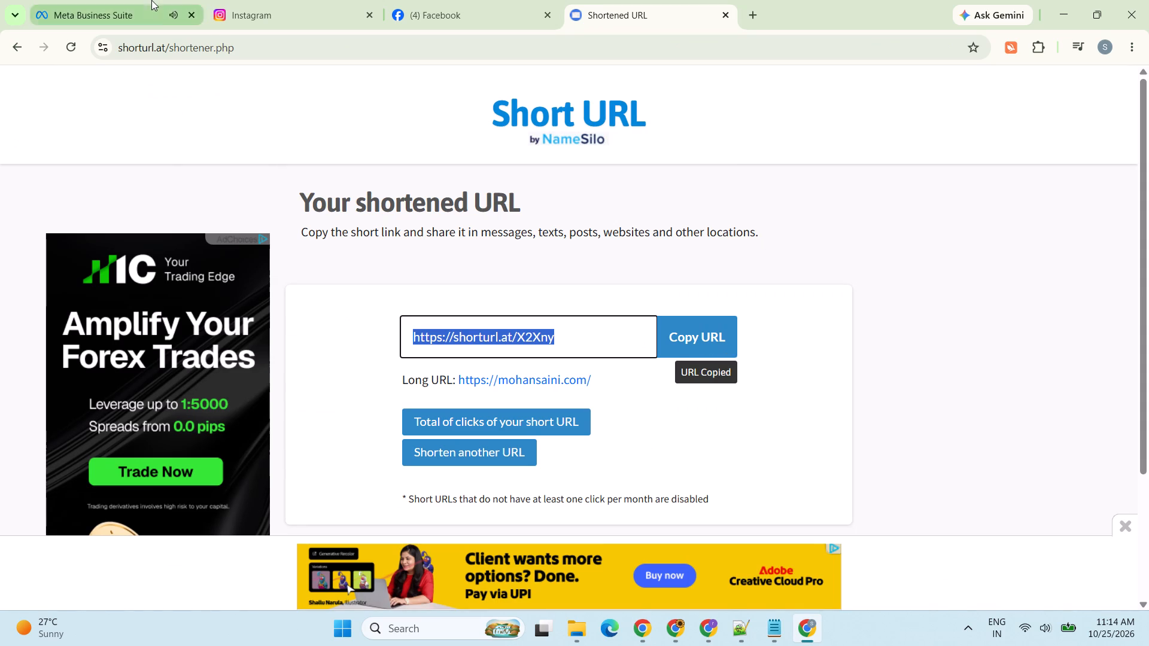
{"action": "left_click", "coordinate": [151, 0]}
{"action": "key", "text": "ctrl+v"}
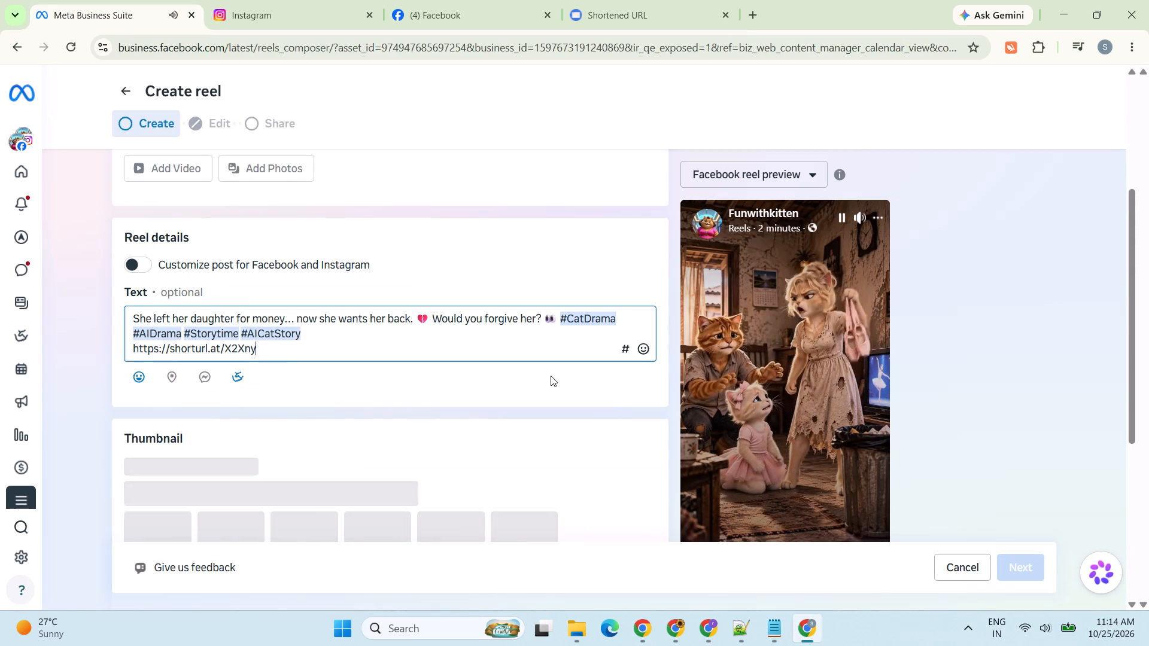
{"action": "scroll", "coordinate": [597, 378], "scroll_direction": "down", "scroll_amount": 1}
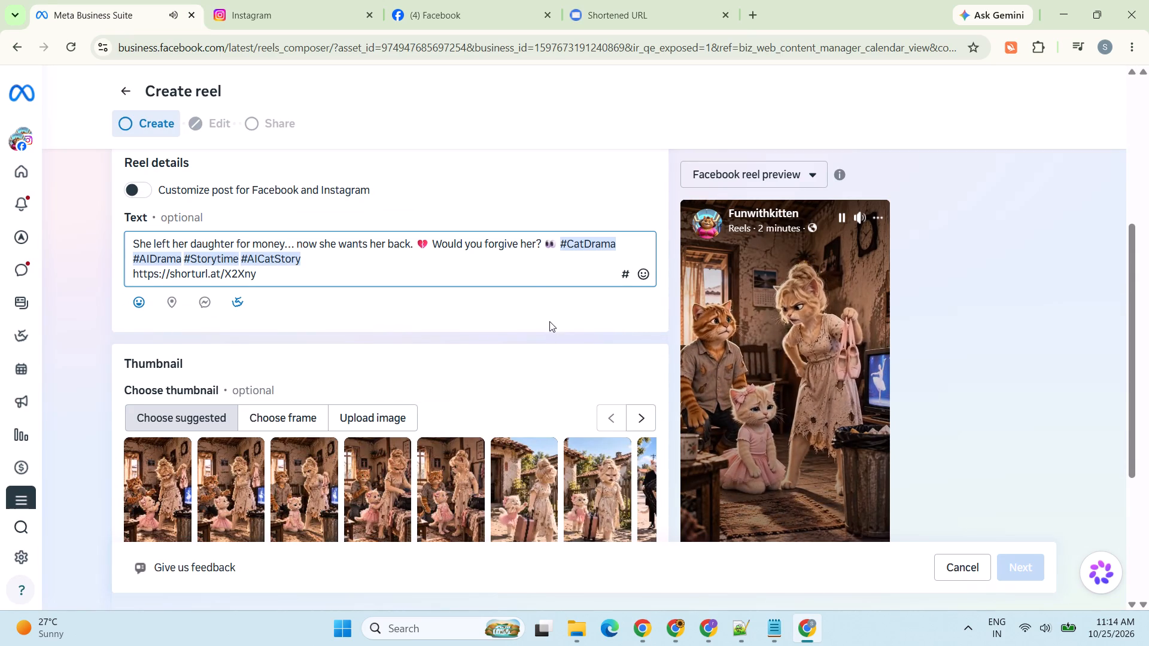
{"action": "left_click", "coordinate": [314, 0]}
{"action": "right_click", "coordinate": [189, 147]}
{"action": "left_click", "coordinate": [232, 212]}
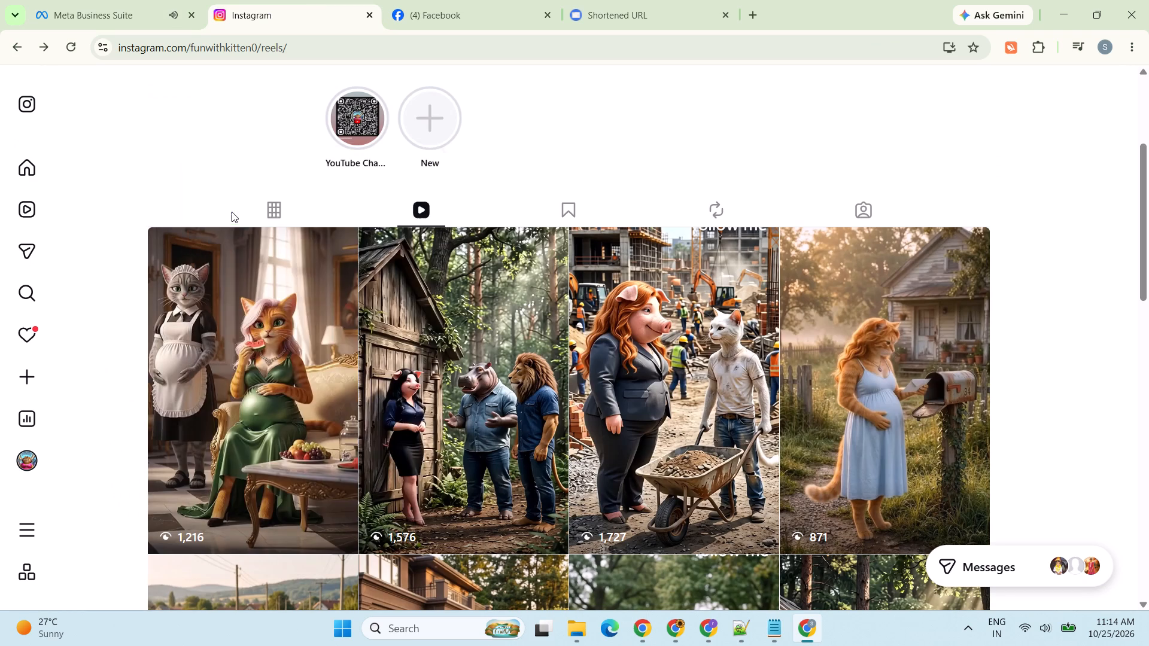
{"action": "left_click", "coordinate": [145, 0]}
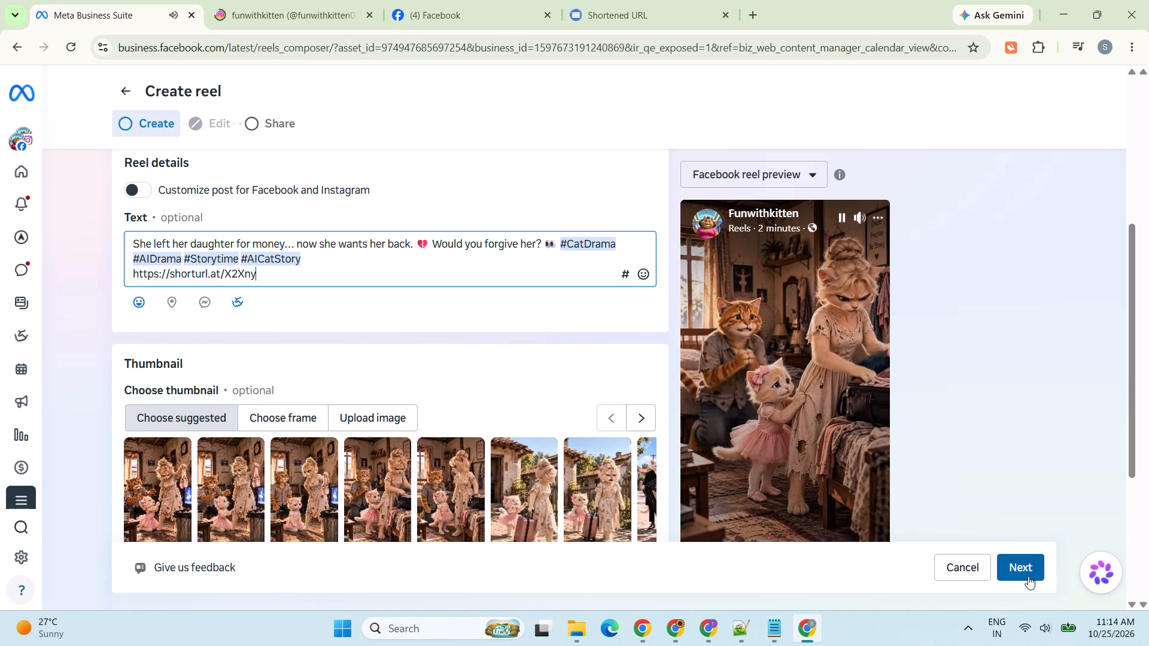
Proceed to the Share stage and set the scheduled date to Oct 30, 2026 for both Facebook and Instagram.
{"action": "left_click", "coordinate": [1028, 576]}
{"action": "scroll", "coordinate": [357, 271], "scroll_direction": "up", "scroll_amount": 1}
{"action": "scroll", "coordinate": [351, 279], "scroll_direction": "down", "scroll_amount": 1}
{"action": "scroll", "coordinate": [350, 281], "scroll_direction": "up", "scroll_amount": 5}
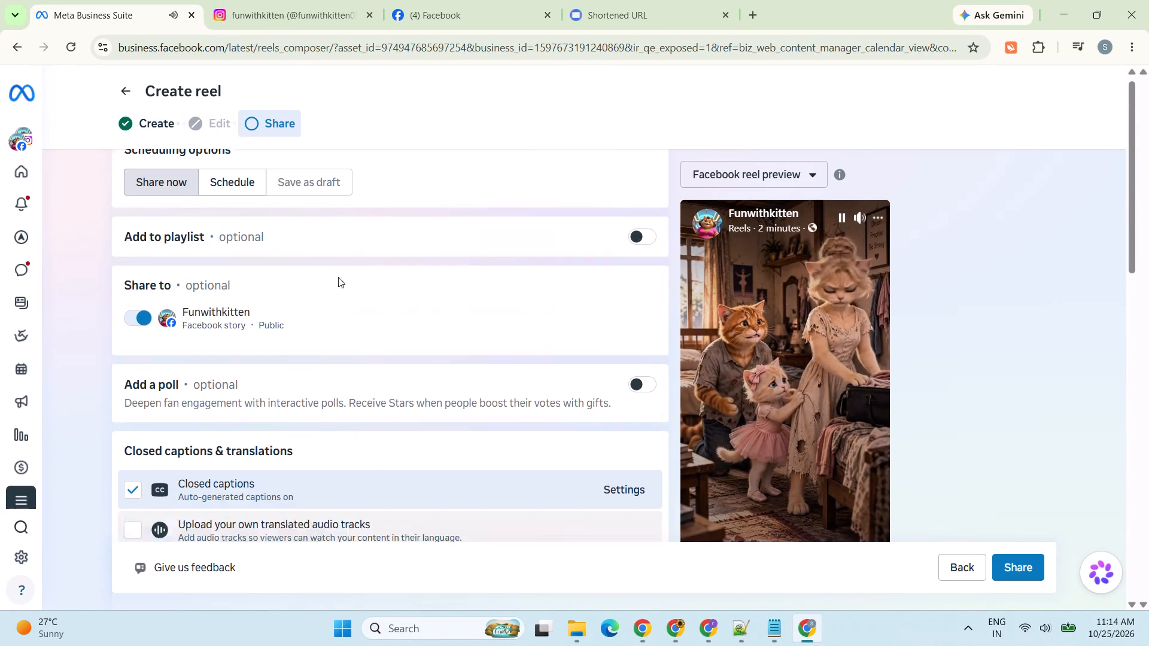
{"action": "left_click", "coordinate": [234, 204]}
{"action": "left_click", "coordinate": [171, 290]}
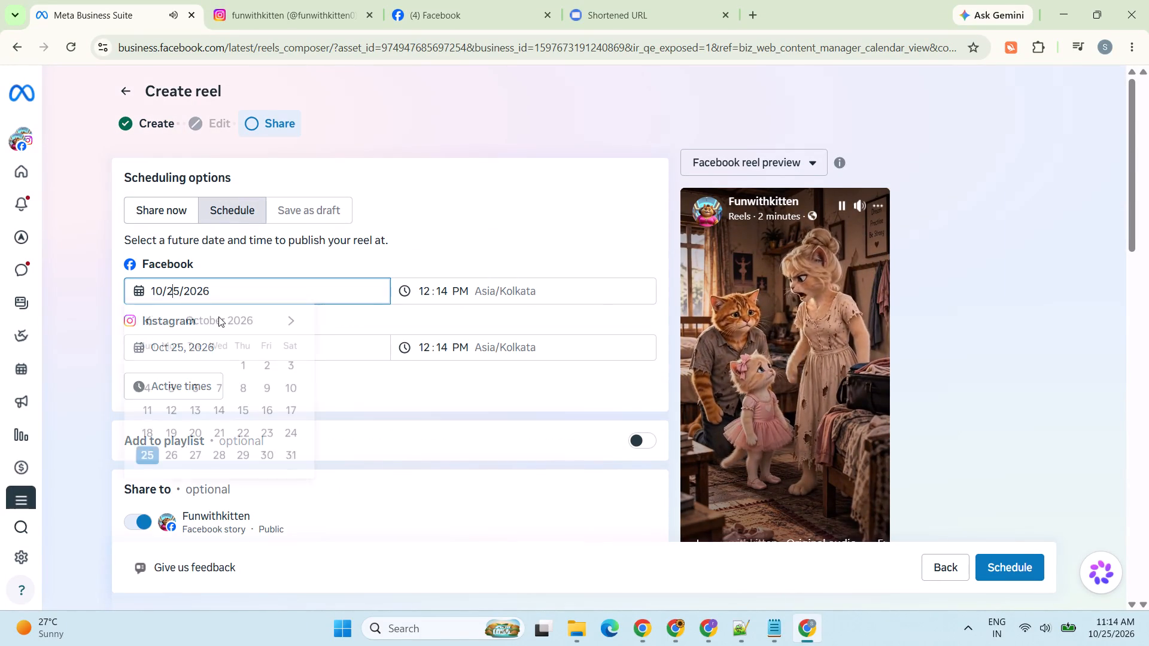
{"action": "left_click", "coordinate": [260, 456]}
{"action": "left_click", "coordinate": [175, 351]}
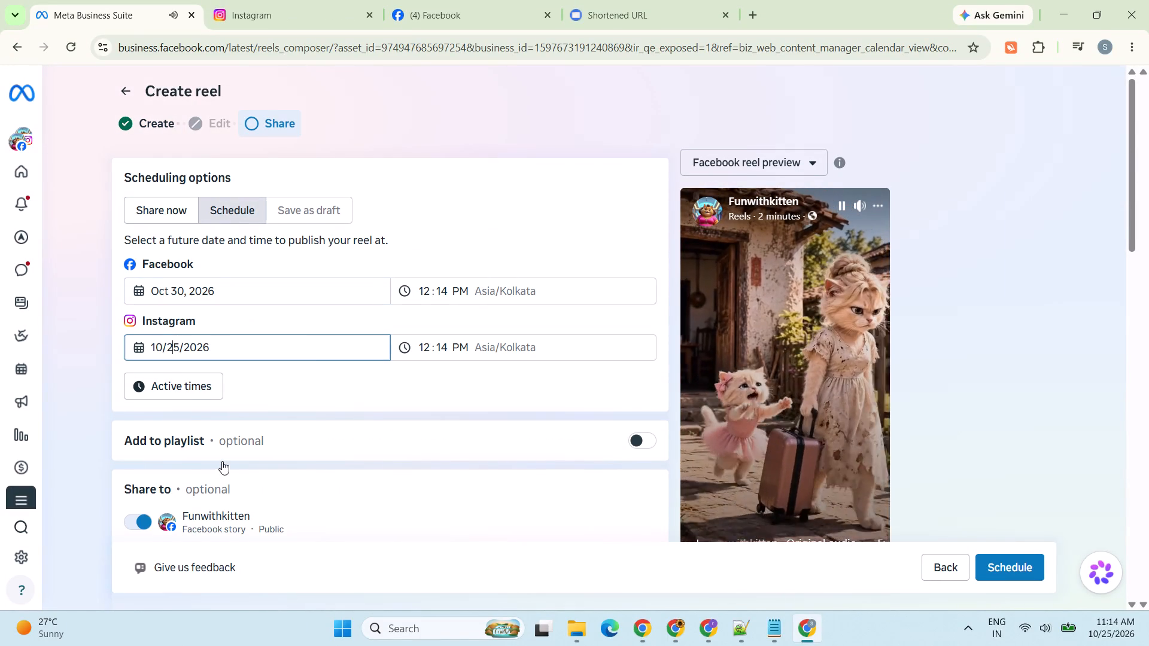
{"action": "left_click", "coordinate": [264, 508]}
Set the Facebook and Instagram publishing times to 07:14 PM and schedule the reel.
{"action": "left_click", "coordinate": [429, 295]}
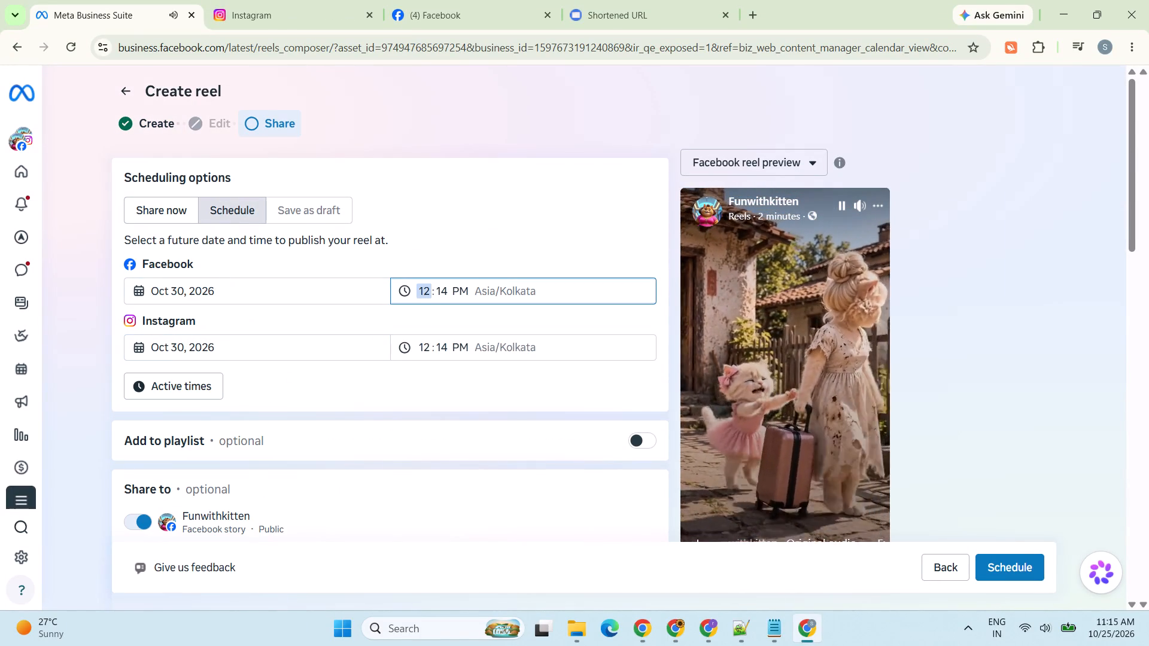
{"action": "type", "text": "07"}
{"action": "left_click", "coordinate": [425, 348]}
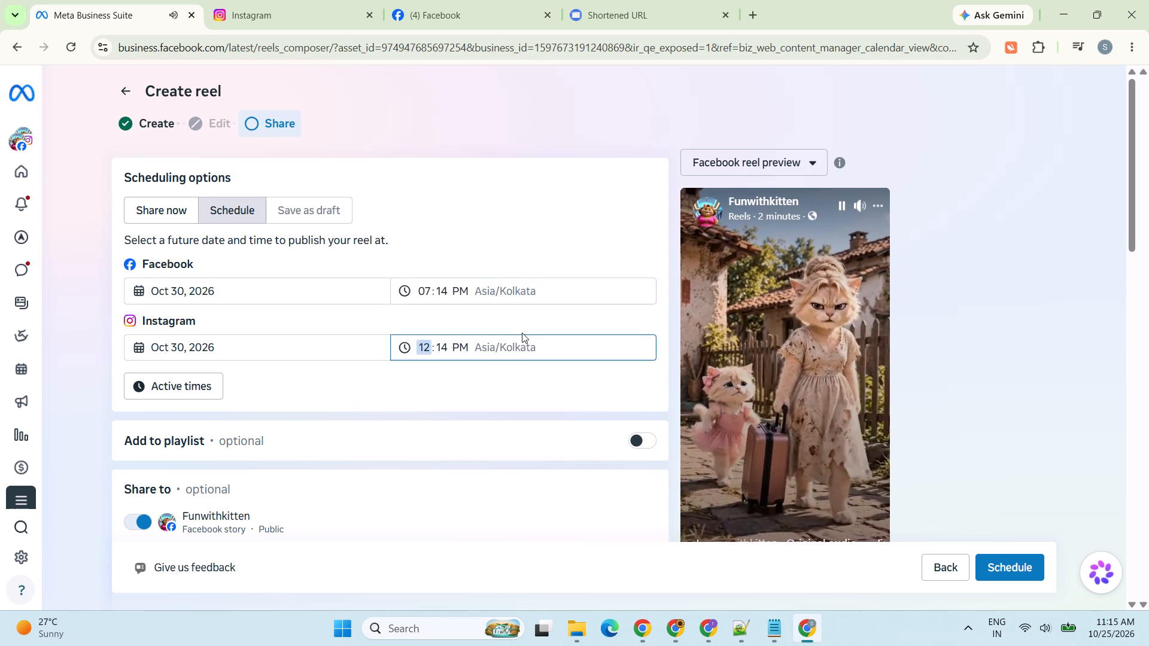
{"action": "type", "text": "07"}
{"action": "left_click", "coordinate": [470, 376]}
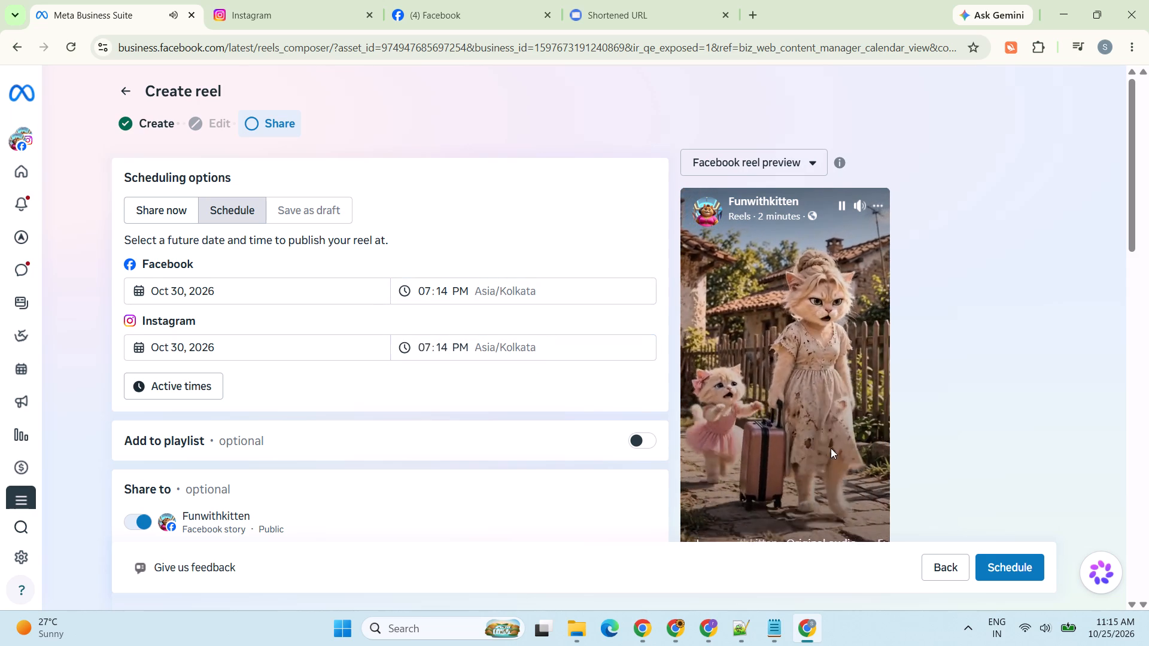
{"action": "left_click", "coordinate": [1019, 572]}
Check the account notifications on Instagram and Facebook, and open the Funwithkitten page profile on Facebook.
{"action": "left_click", "coordinate": [329, 0]}
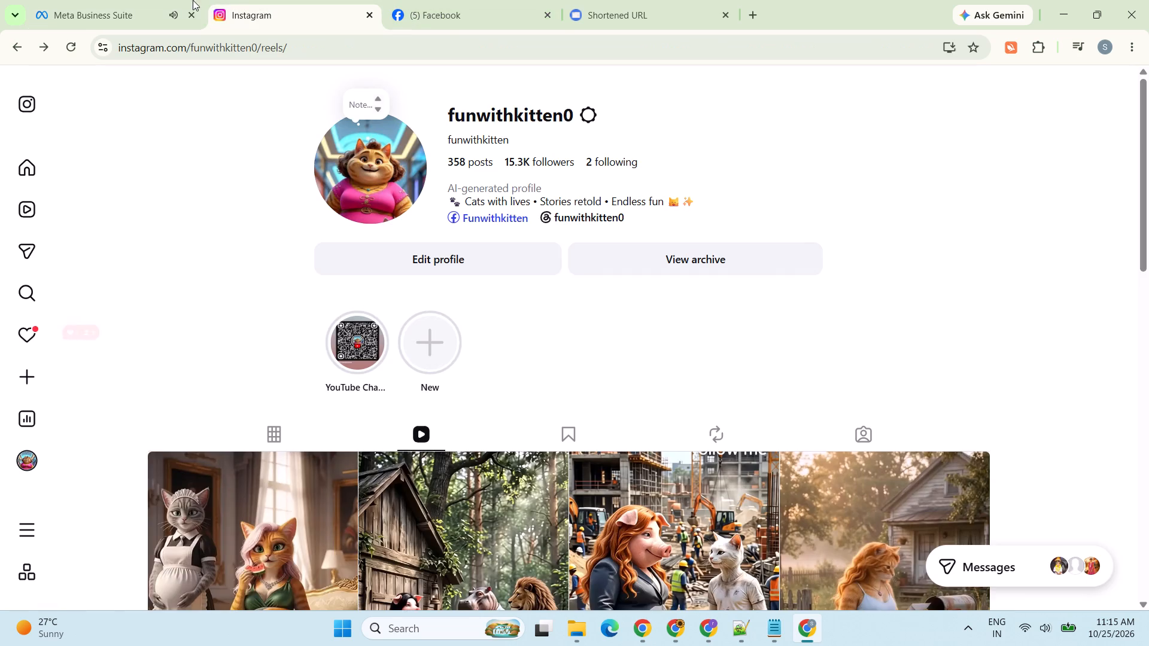
{"action": "scroll", "coordinate": [412, 403], "scroll_direction": "down", "scroll_amount": 3}
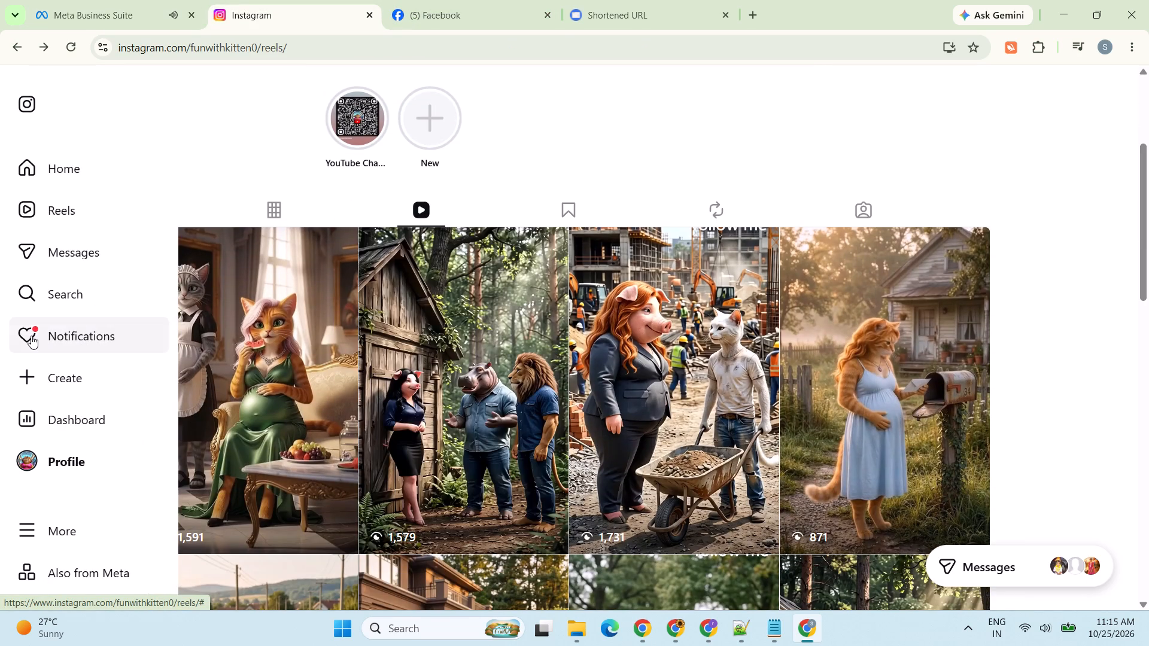
{"action": "left_click", "coordinate": [31, 336]}
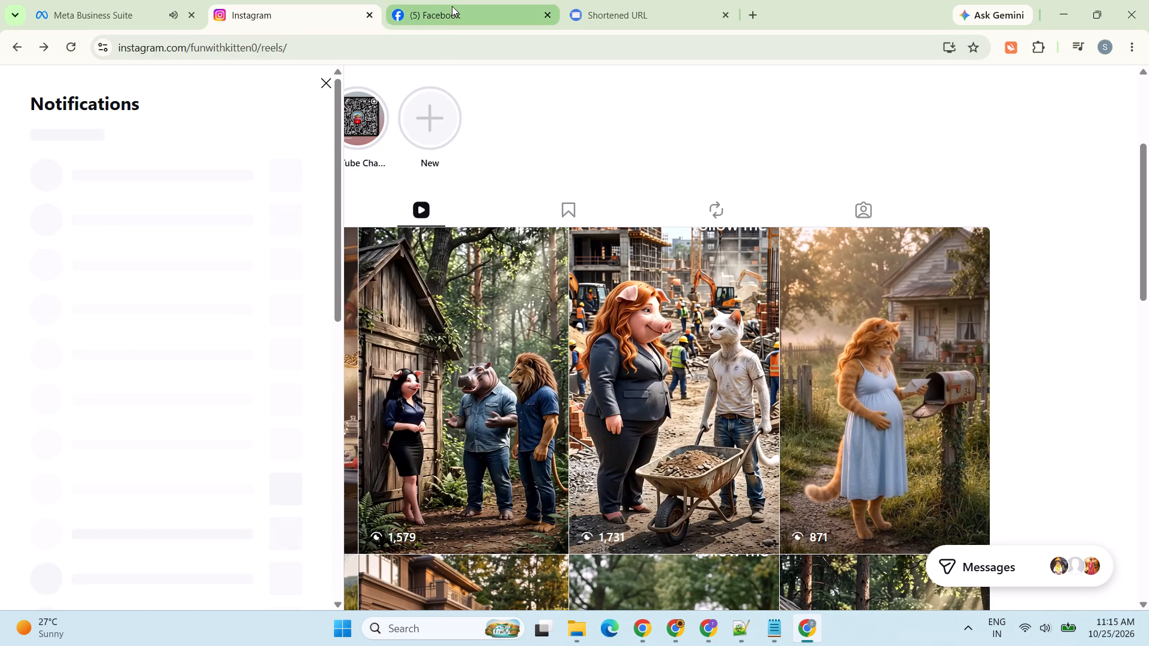
{"action": "left_click", "coordinate": [452, 6]}
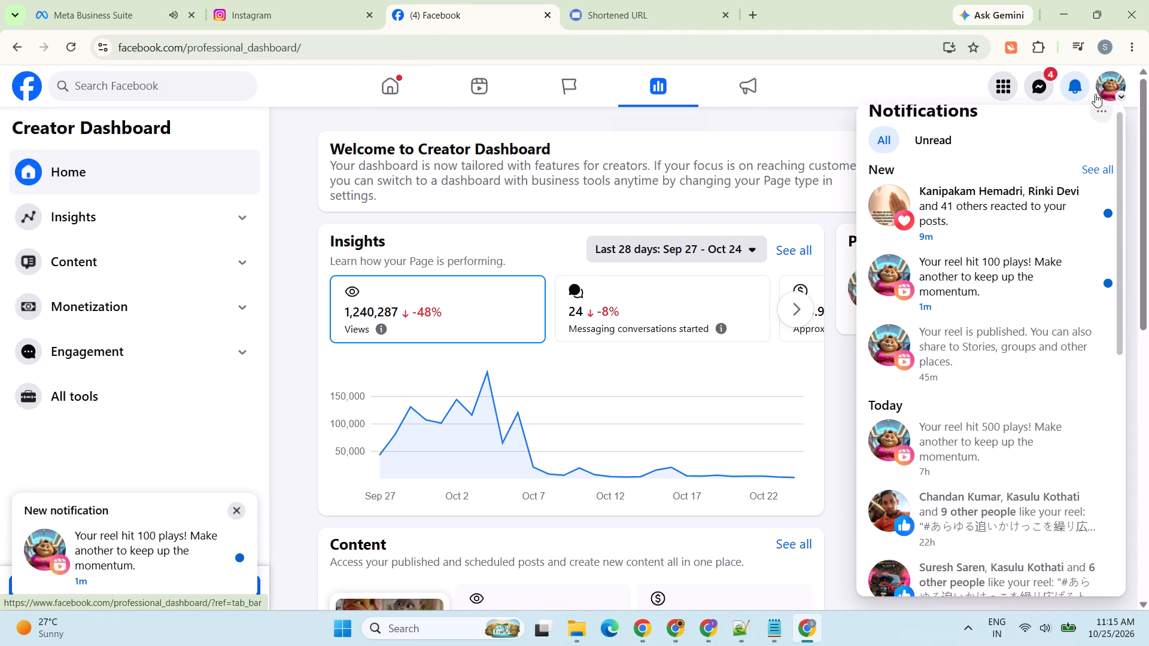
{"action": "left_click", "coordinate": [1111, 83]}
{"action": "left_click", "coordinate": [1010, 147]}
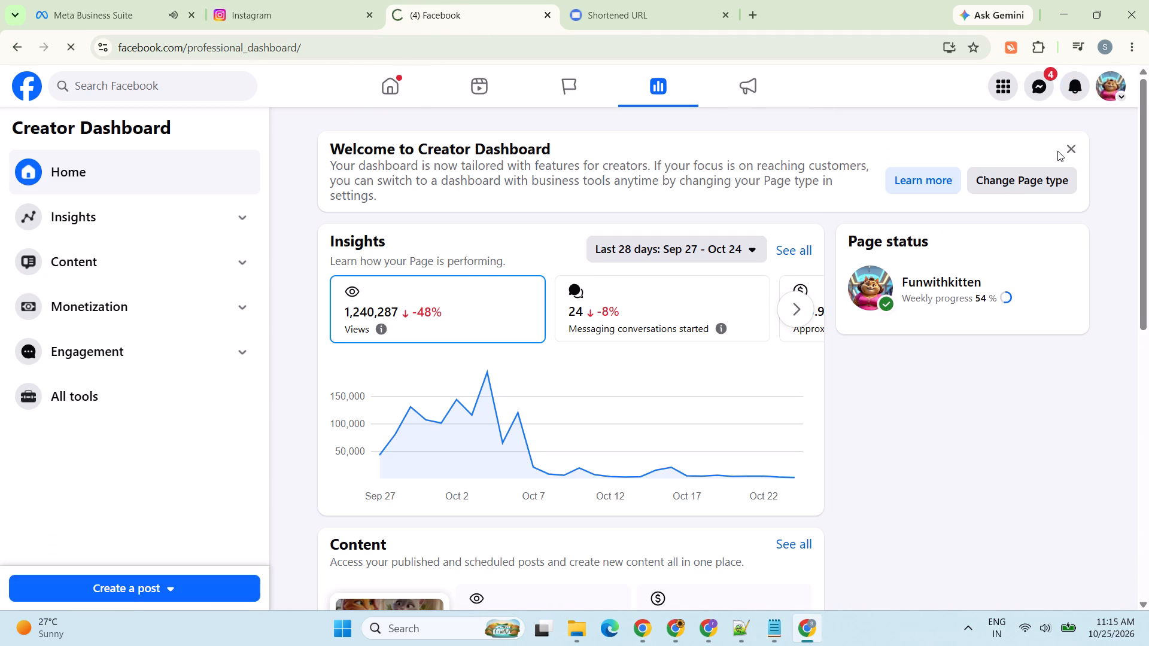
{"action": "left_click", "coordinate": [265, 0]}
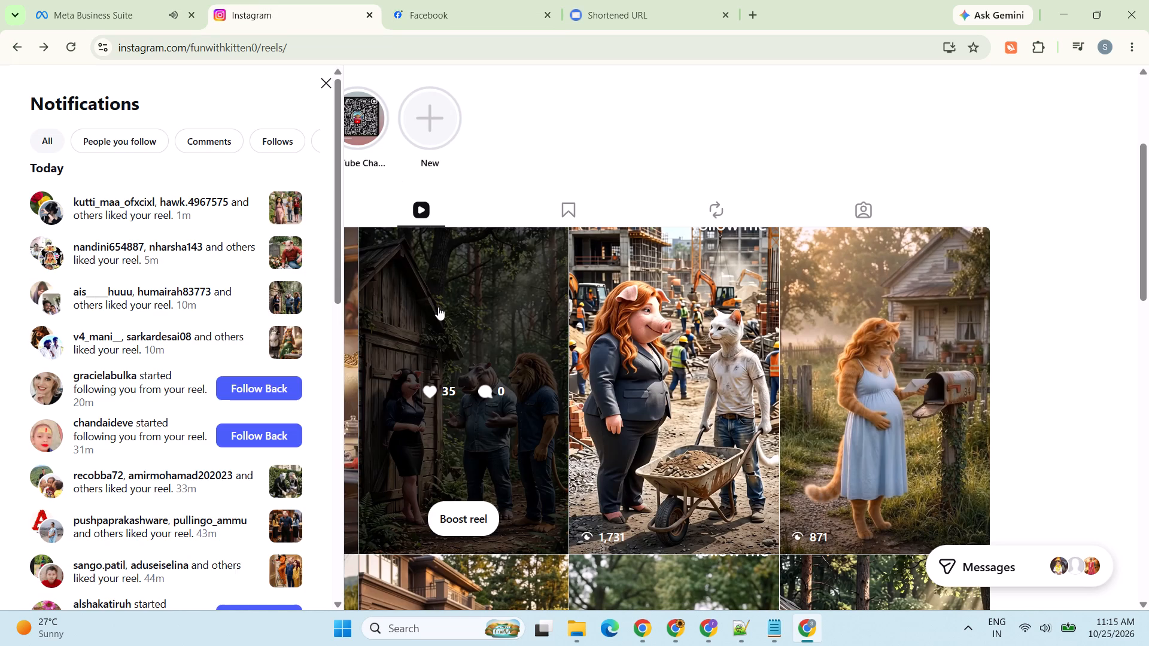
{"action": "left_click", "coordinate": [521, 147]}
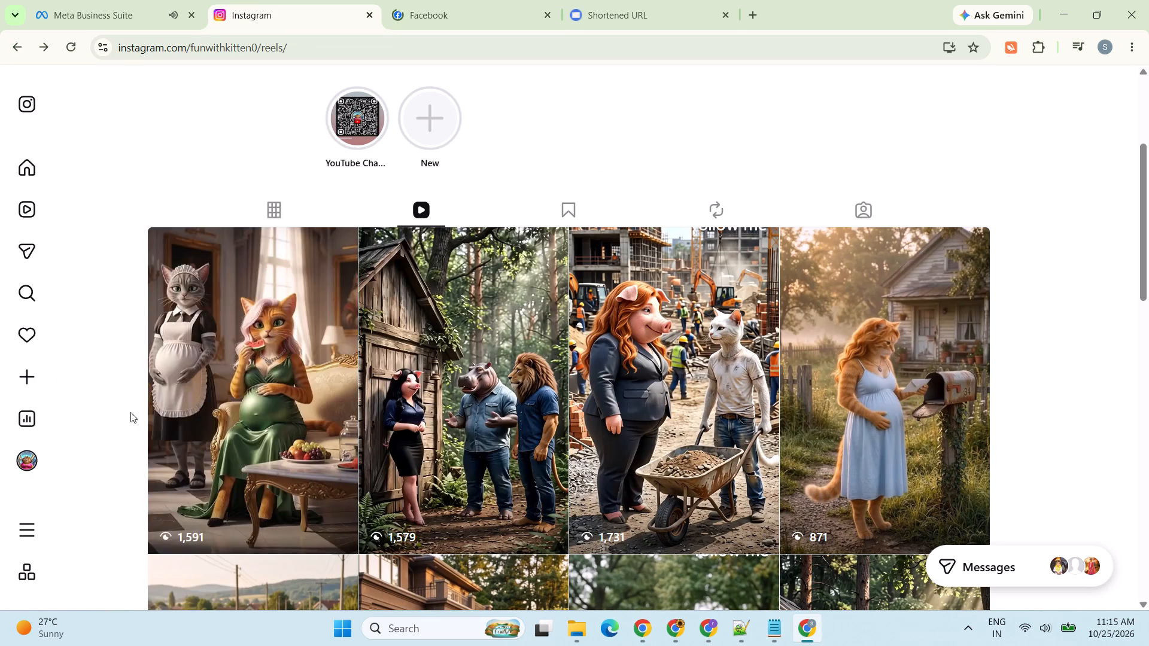
{"action": "left_click", "coordinate": [240, 356]}
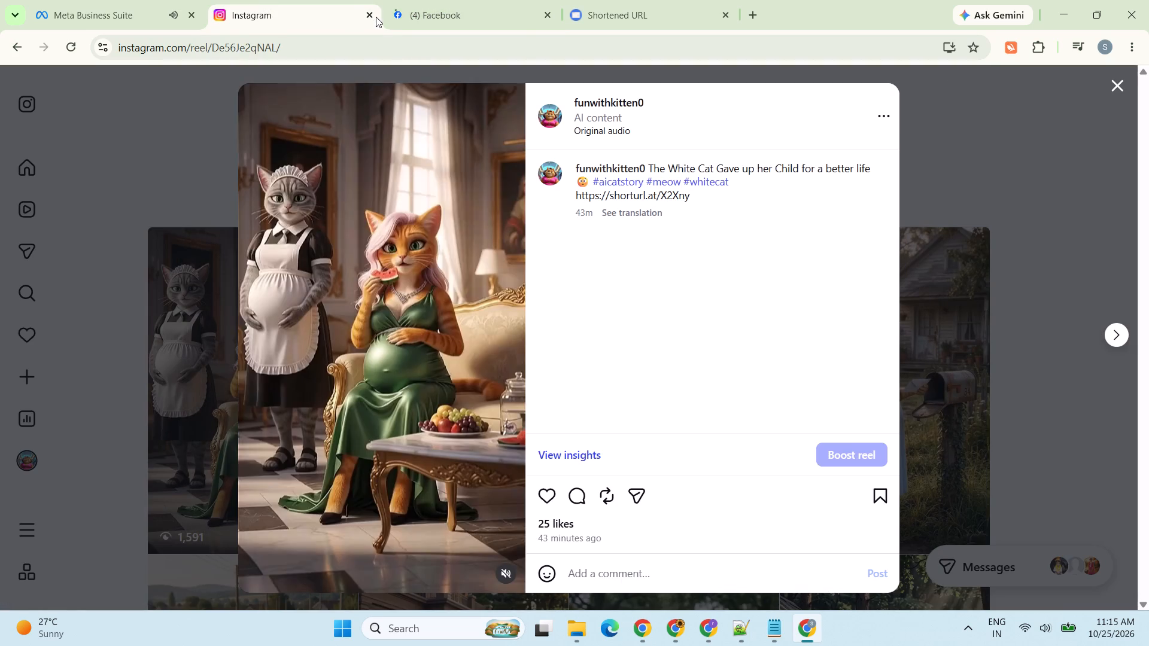
{"action": "left_click", "coordinate": [372, 17]}
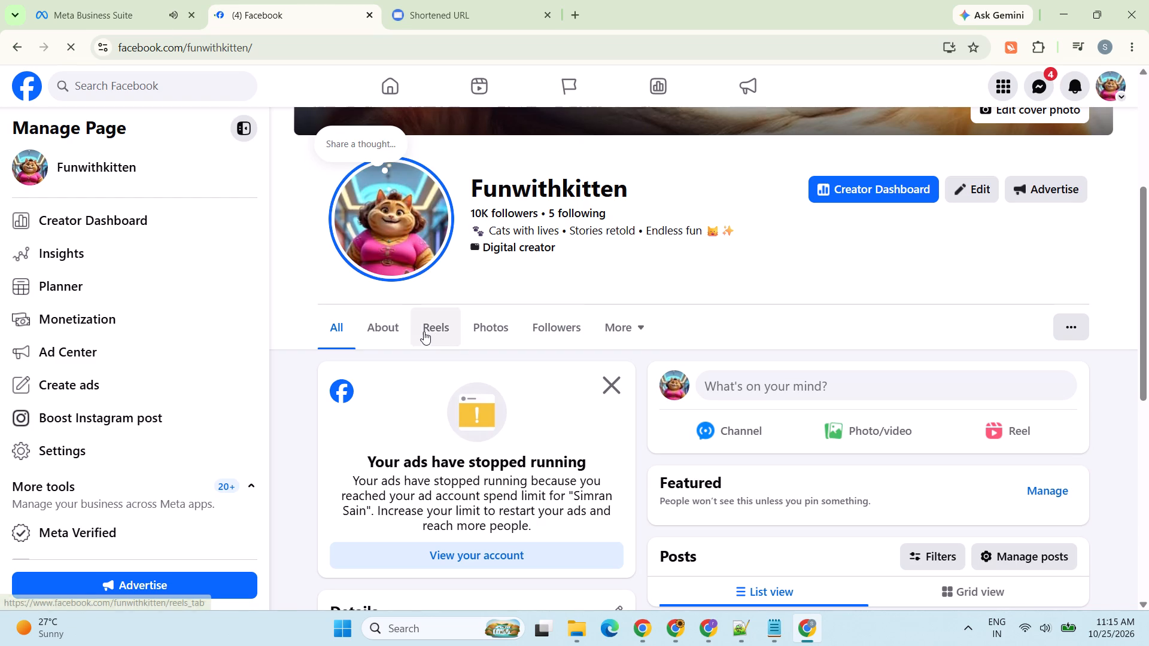
Look through the Funwithkitten page's reels on Facebook and go to the home feed.
{"action": "left_click", "coordinate": [431, 328]}
{"action": "scroll", "coordinate": [558, 334], "scroll_direction": "down", "scroll_amount": 5}
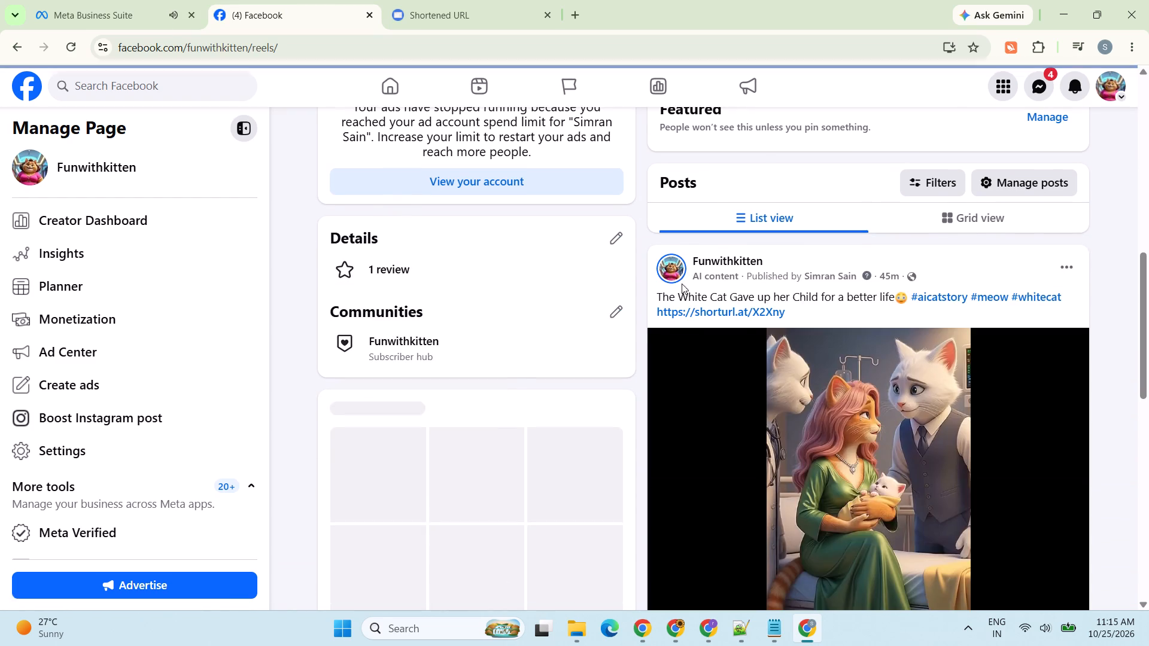
{"action": "scroll", "coordinate": [682, 278], "scroll_direction": "down", "scroll_amount": 6}
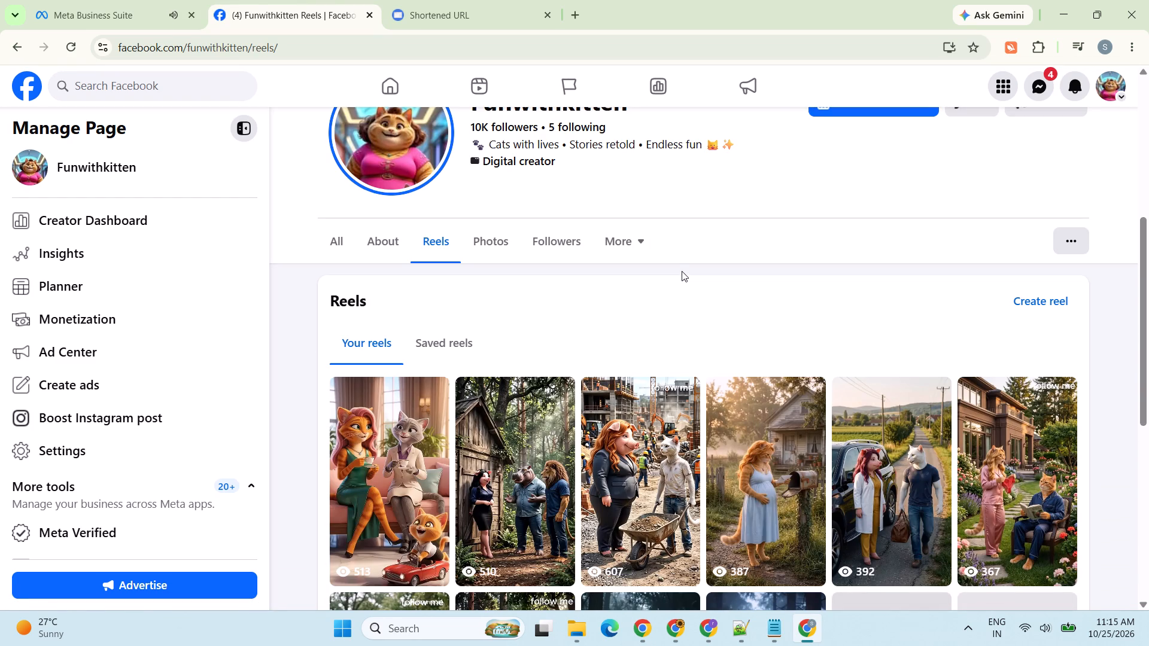
{"action": "scroll", "coordinate": [680, 260], "scroll_direction": "down", "scroll_amount": 3}
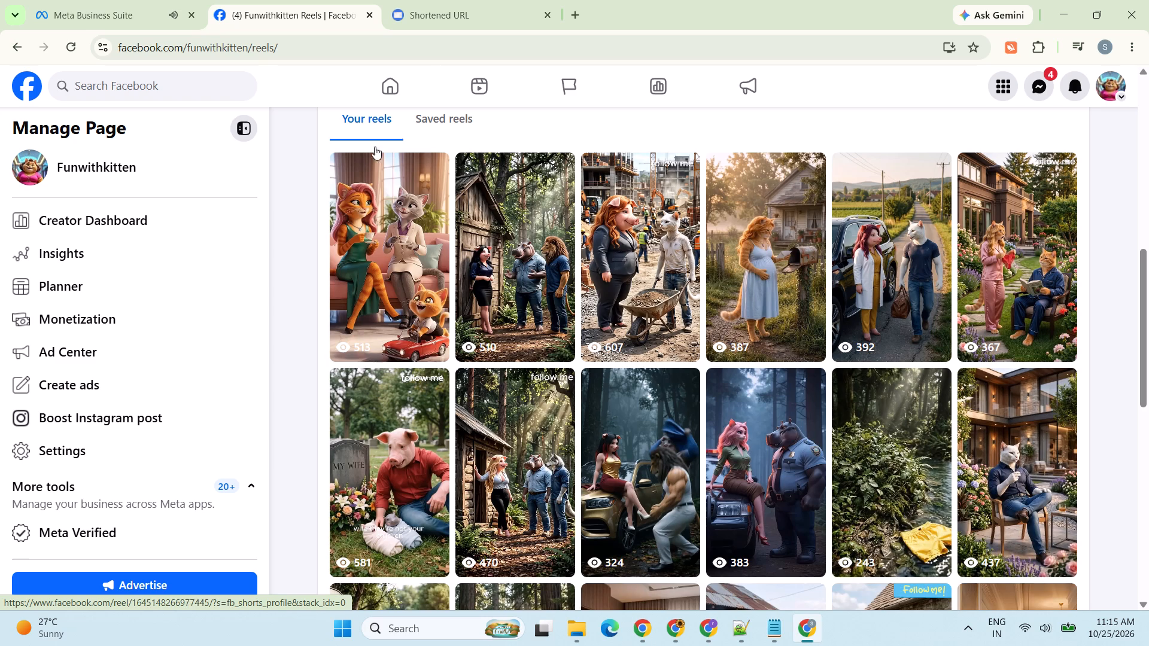
{"action": "left_click", "coordinate": [390, 93]}
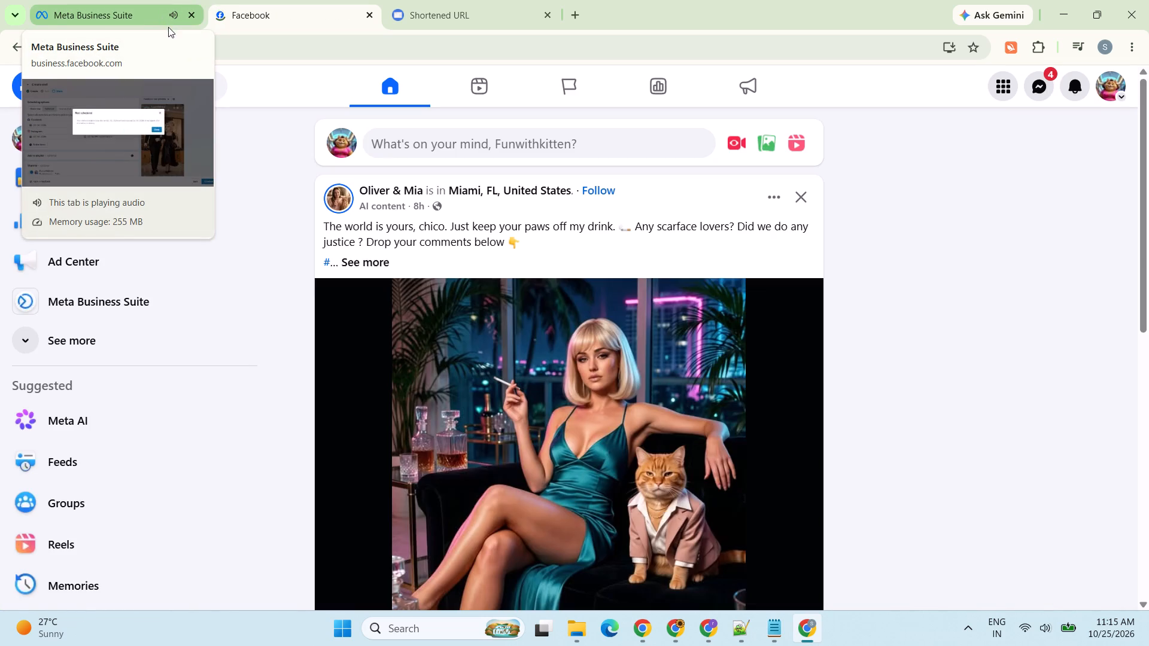
Return to Meta Business Suite and finish the scheduled reel's confirmation dialog.
{"action": "left_click", "coordinate": [136, 11]}
{"action": "left_click", "coordinate": [751, 308]}
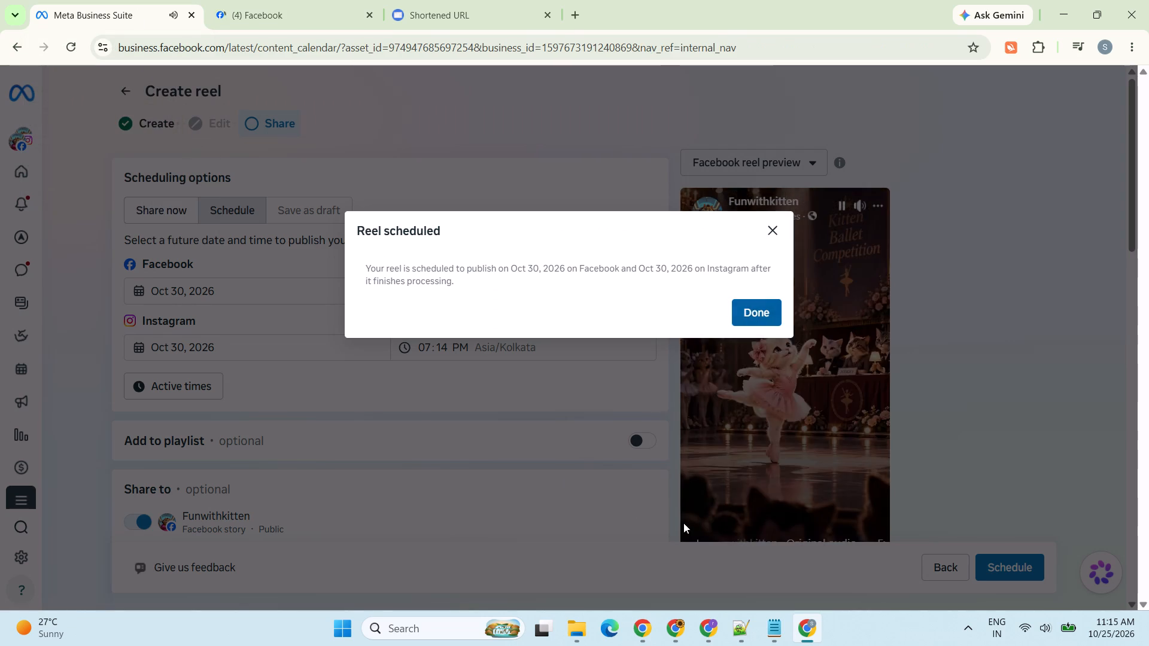
Advance to the "She chose herself and her son" video on TikTok, copy its caption and save its SD download.
{"action": "left_click", "coordinate": [648, 632]}
{"action": "left_click", "coordinate": [719, 349]}
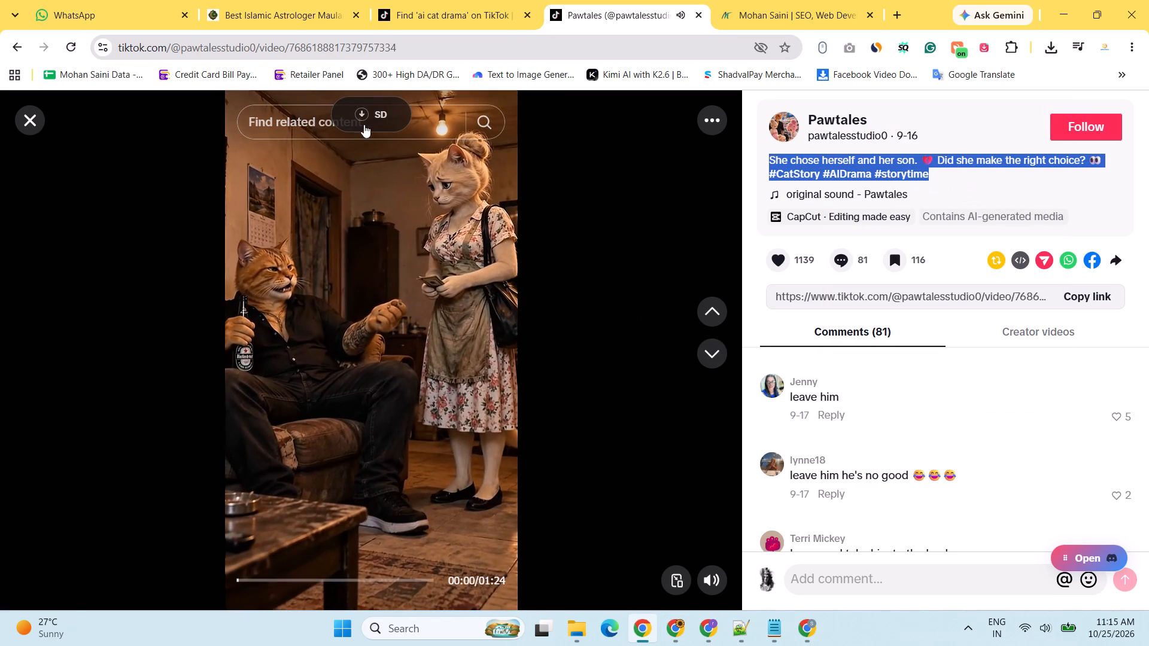
{"action": "left_click", "coordinate": [358, 115]}
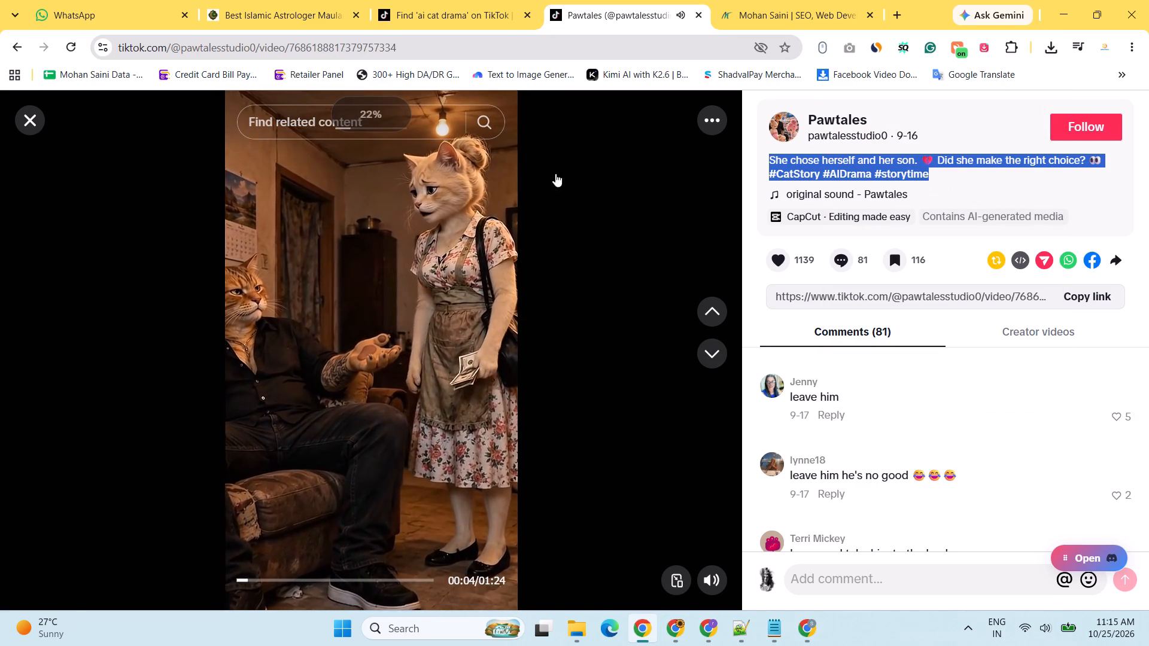
{"action": "right_click", "coordinate": [814, 158]}
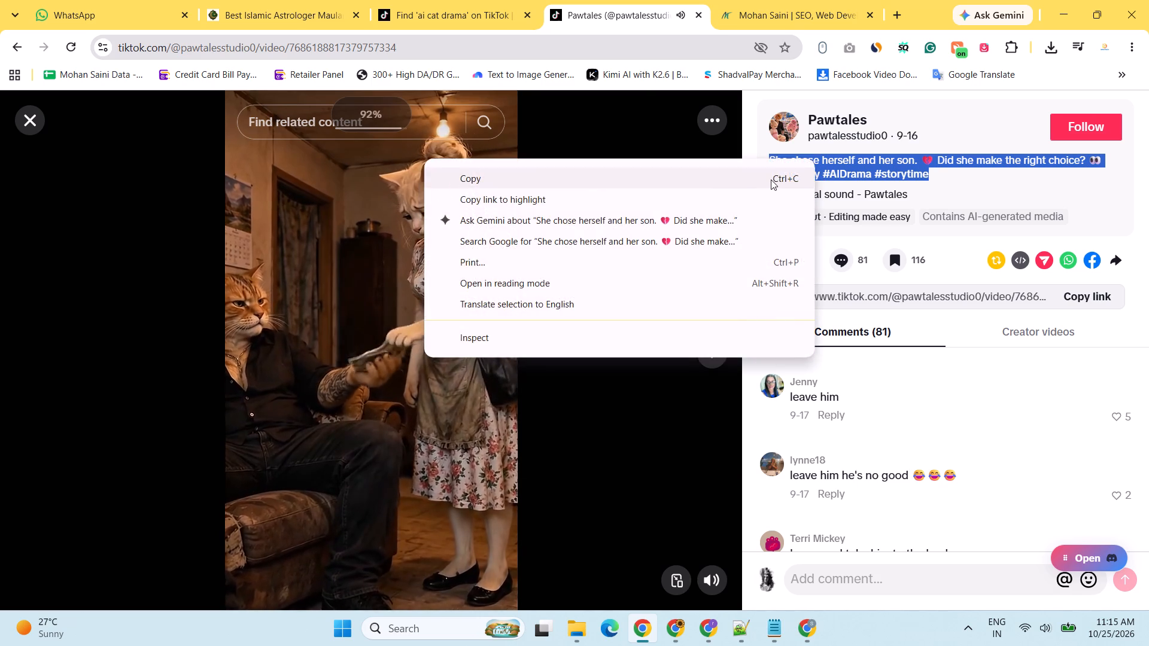
{"action": "left_click", "coordinate": [771, 179]}
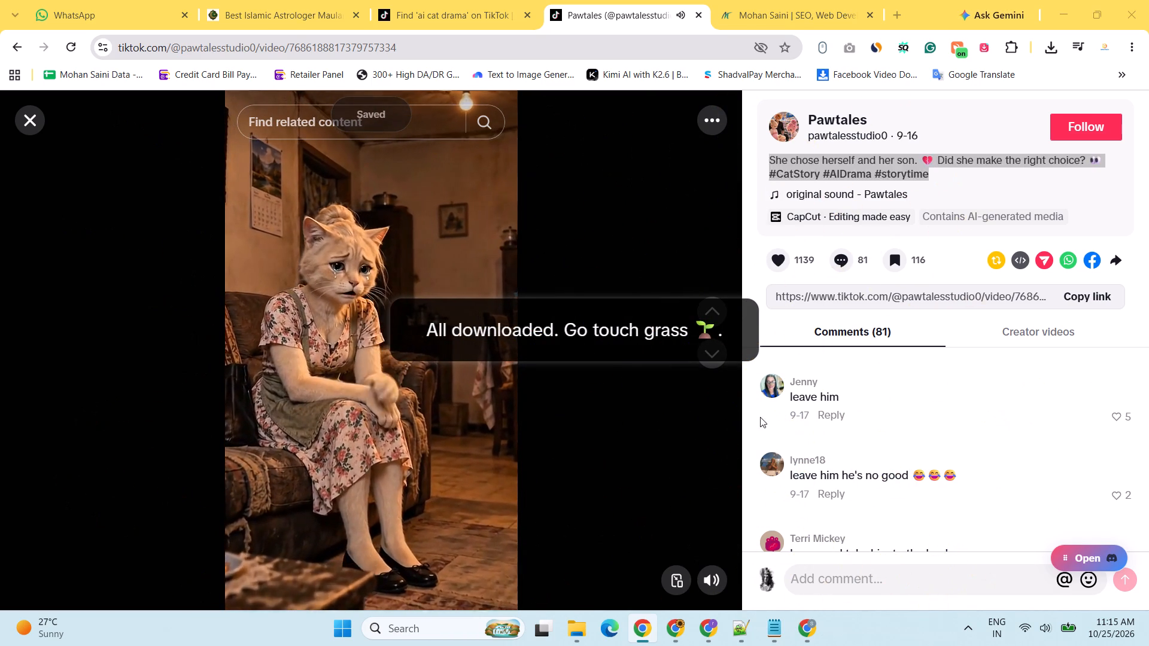
{"action": "left_click", "coordinate": [957, 577]}
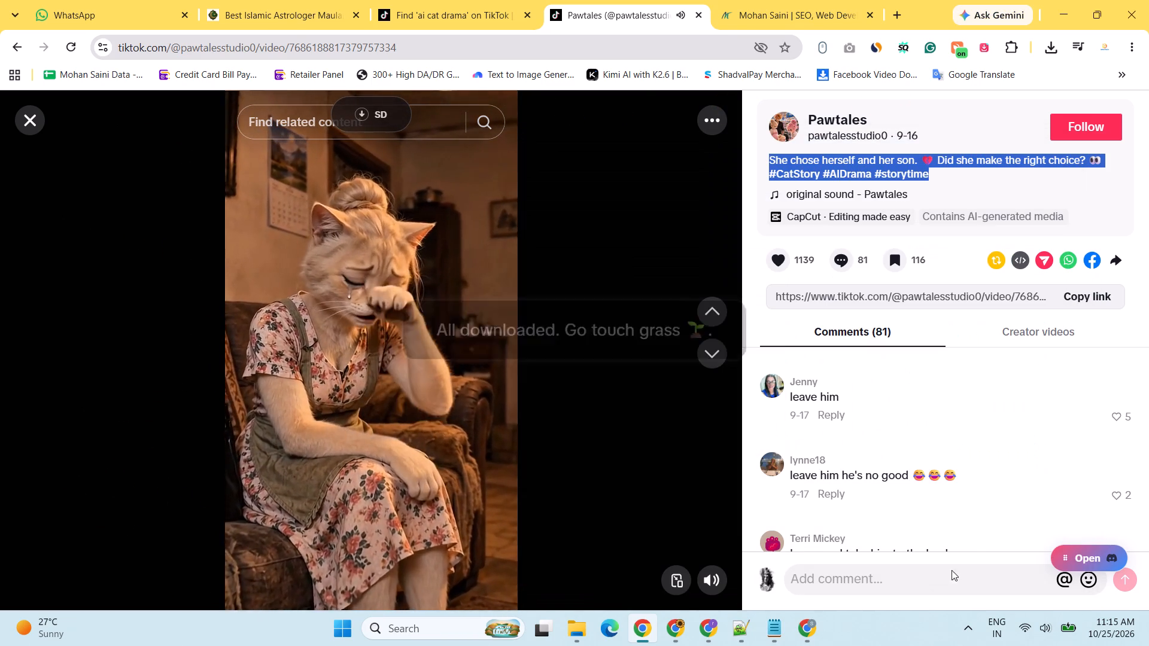
Start a new reel in Meta Business Suite and add the downloaded "She chose herself and her son" video.
{"action": "left_click", "coordinate": [808, 638]}
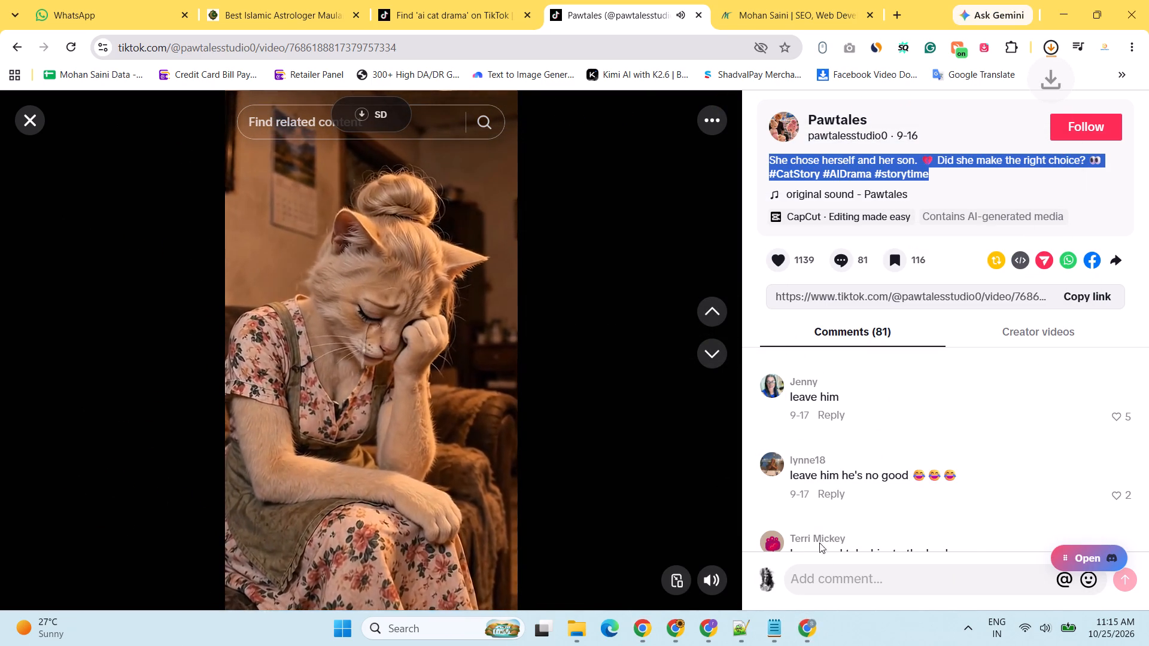
{"action": "left_click", "coordinate": [980, 95]}
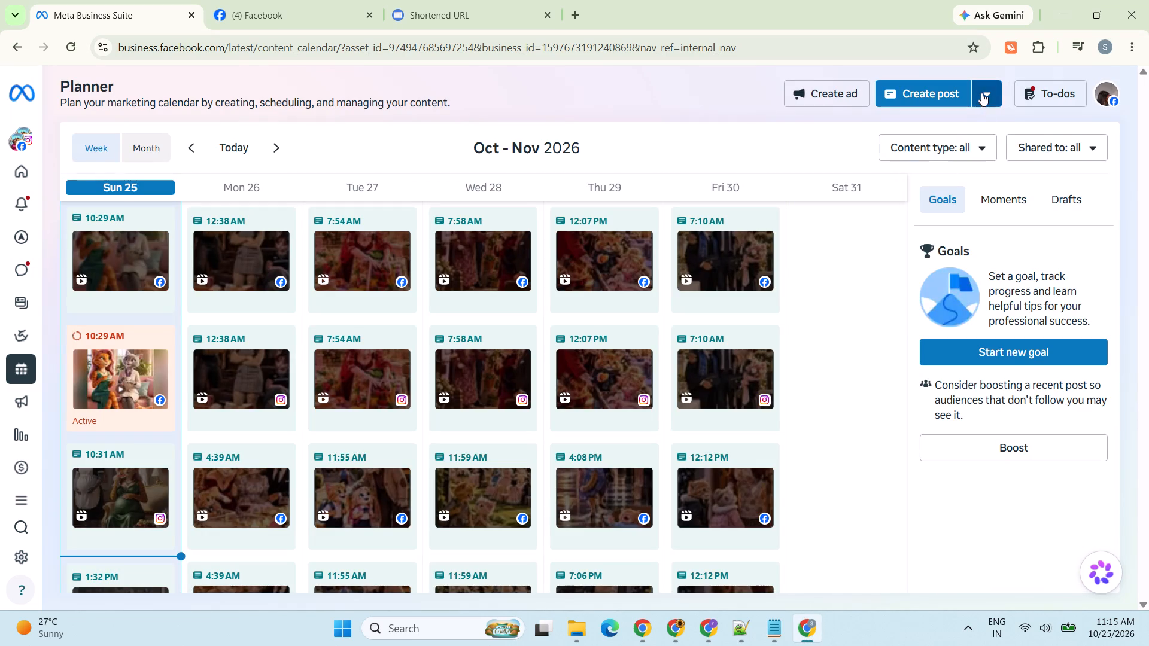
{"action": "left_click", "coordinate": [942, 155]}
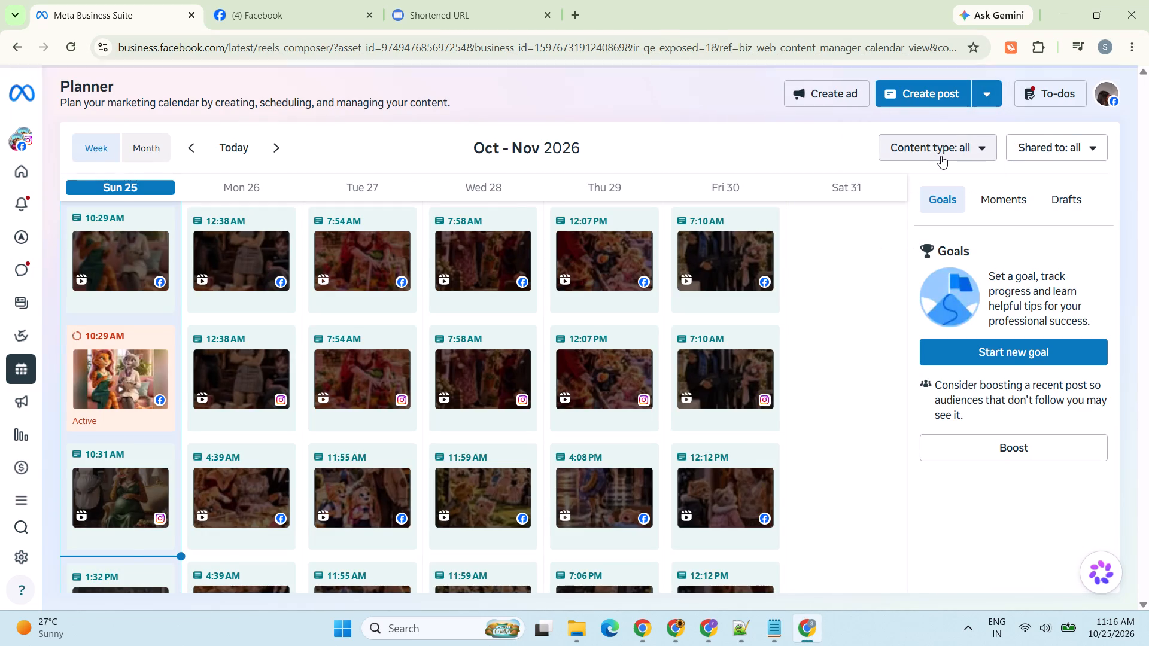
{"action": "left_click", "coordinate": [199, 330]}
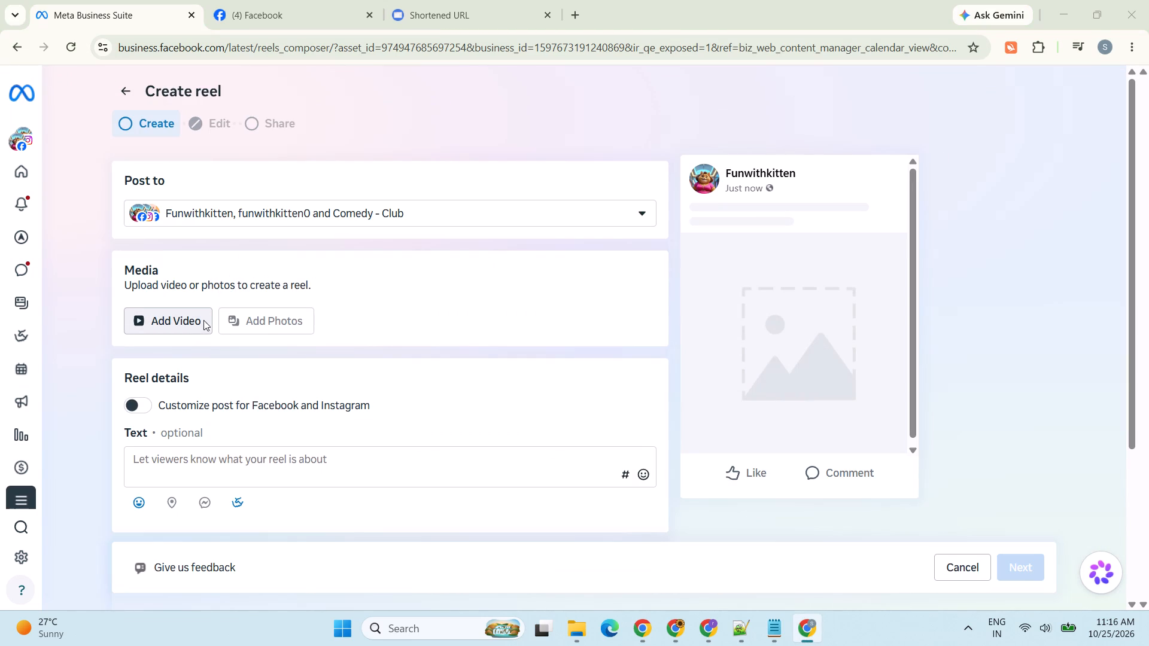
{"action": "double_click", "coordinate": [671, 294]}
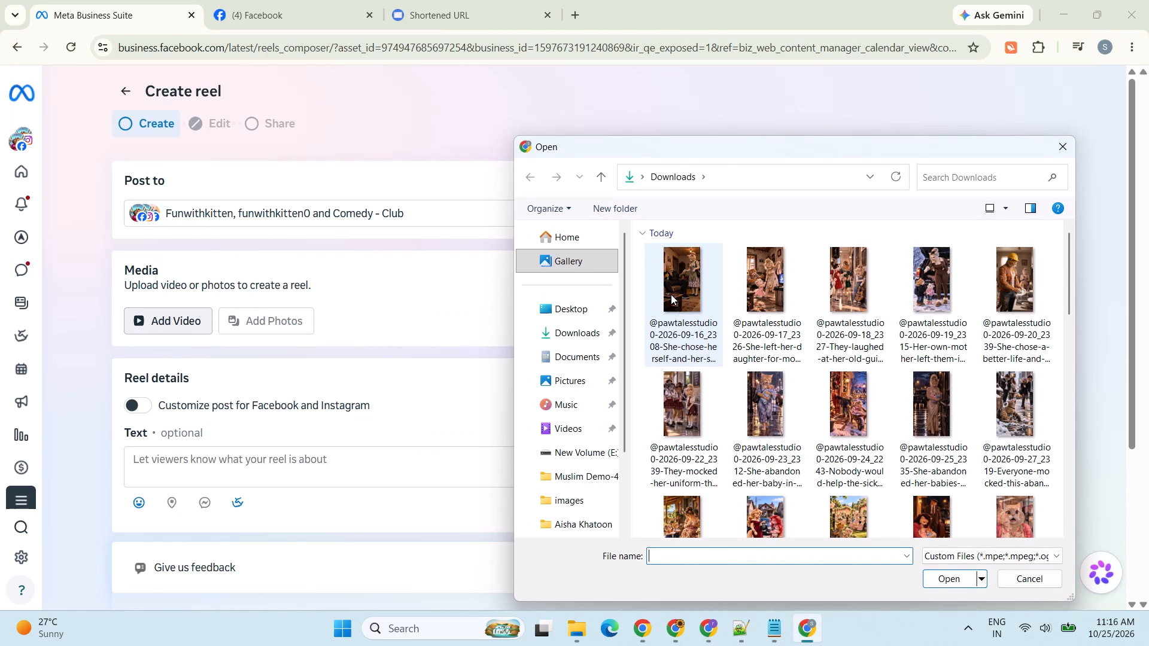
{"action": "scroll", "coordinate": [278, 362], "scroll_direction": "down", "scroll_amount": 3}
{"action": "left_click", "coordinate": [193, 319]}
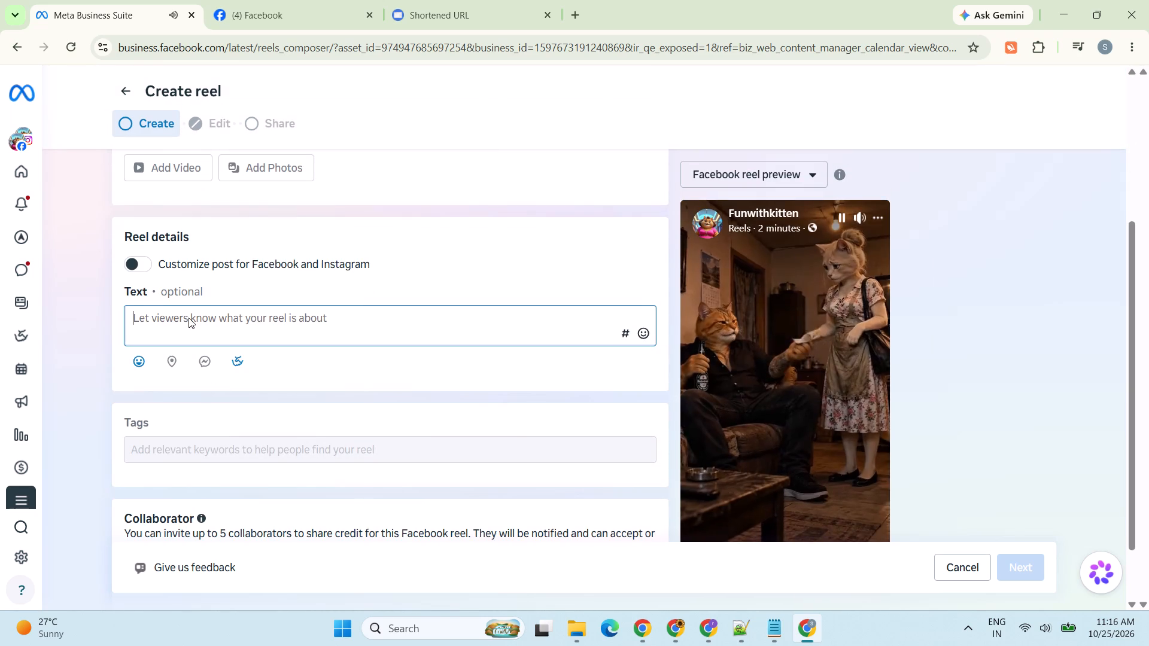
{"action": "right_click", "coordinate": [184, 318]}
{"action": "left_click", "coordinate": [204, 445]}
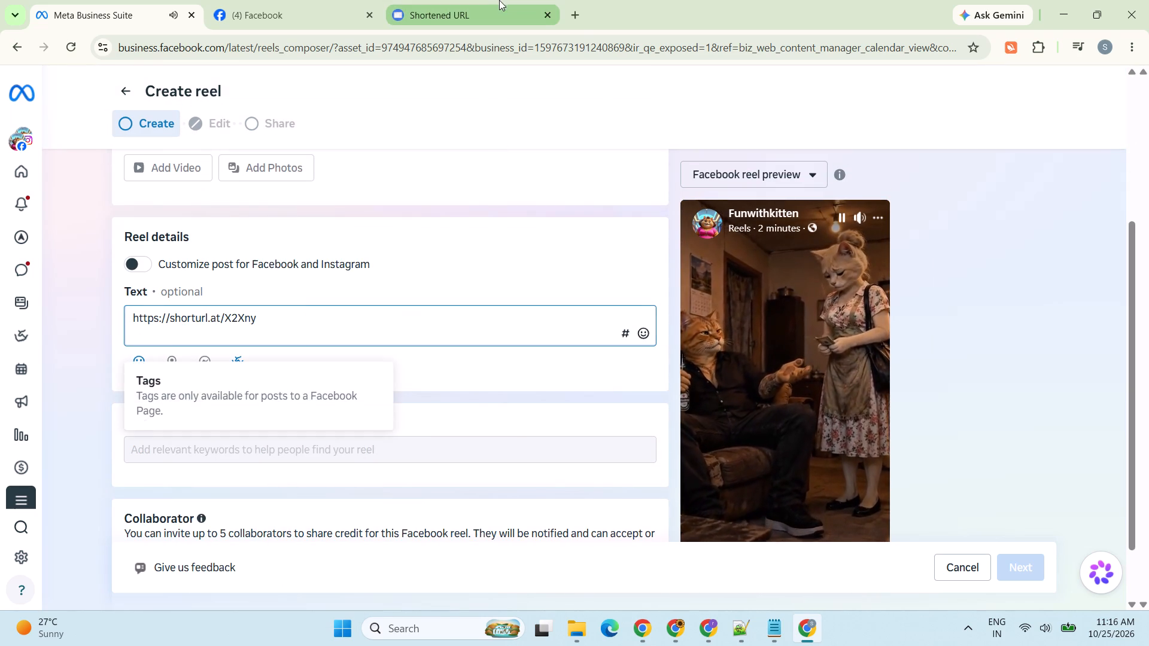
Copy the "She chose herself and her son" caption with its hashtags from TikTok and return to the reel in Meta Business Suite.
{"action": "left_click", "coordinate": [634, 630]}
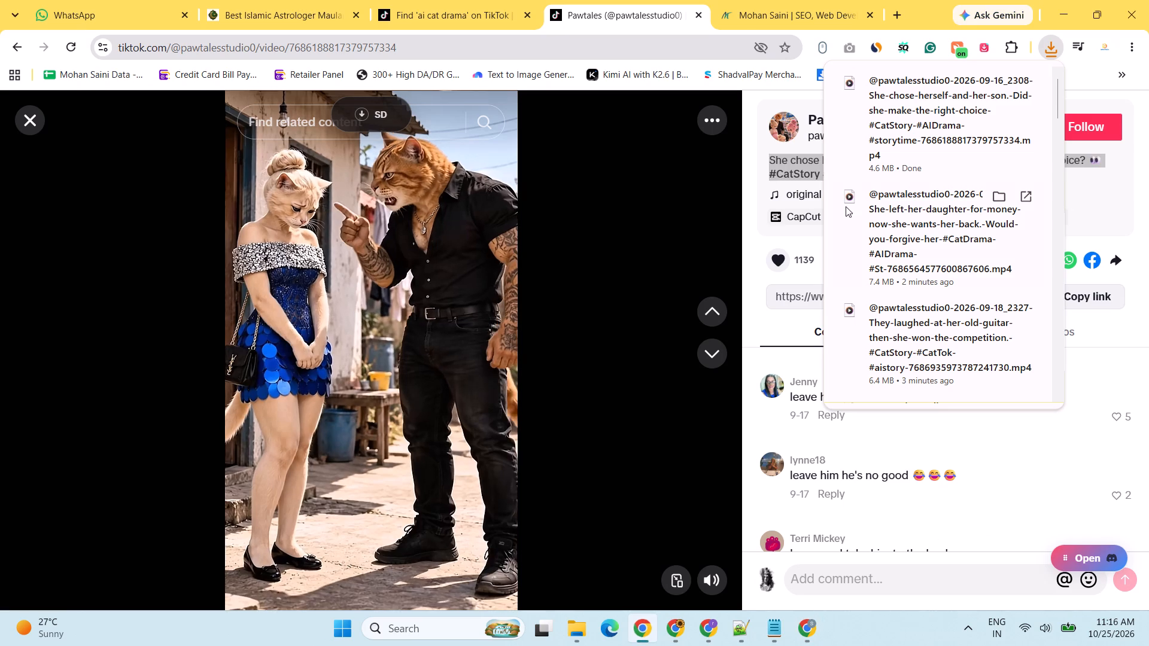
{"action": "triple_click", "coordinate": [792, 157]}
{"action": "right_click", "coordinate": [792, 157]}
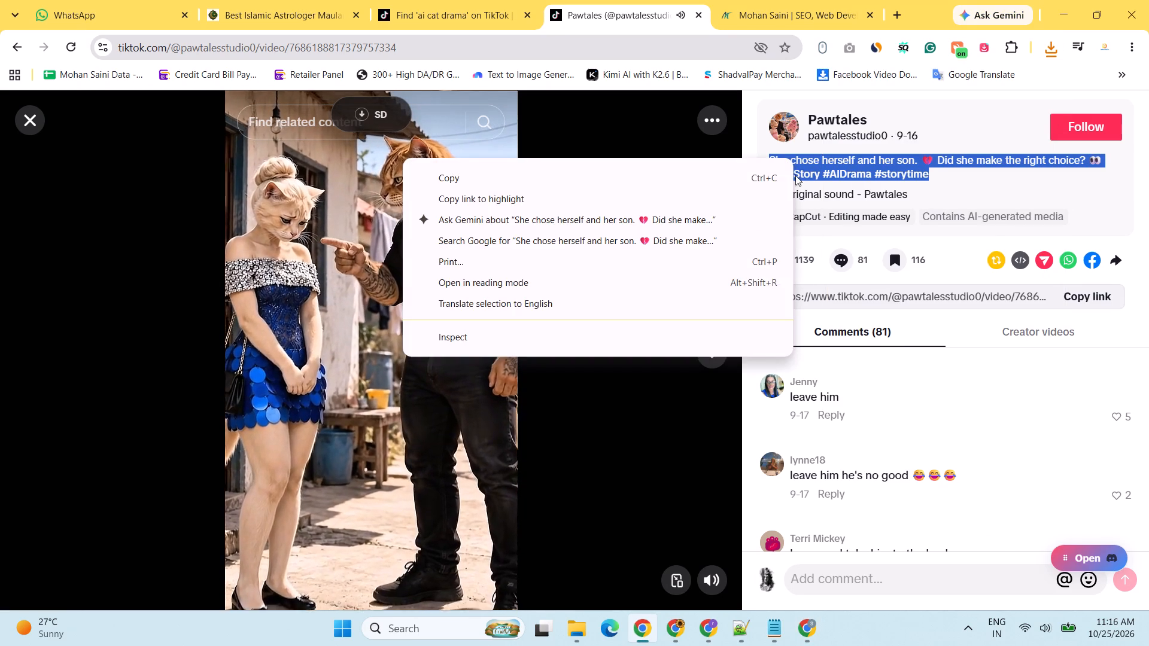
{"action": "left_click", "coordinate": [719, 179]}
{"action": "left_click", "coordinate": [810, 629]}
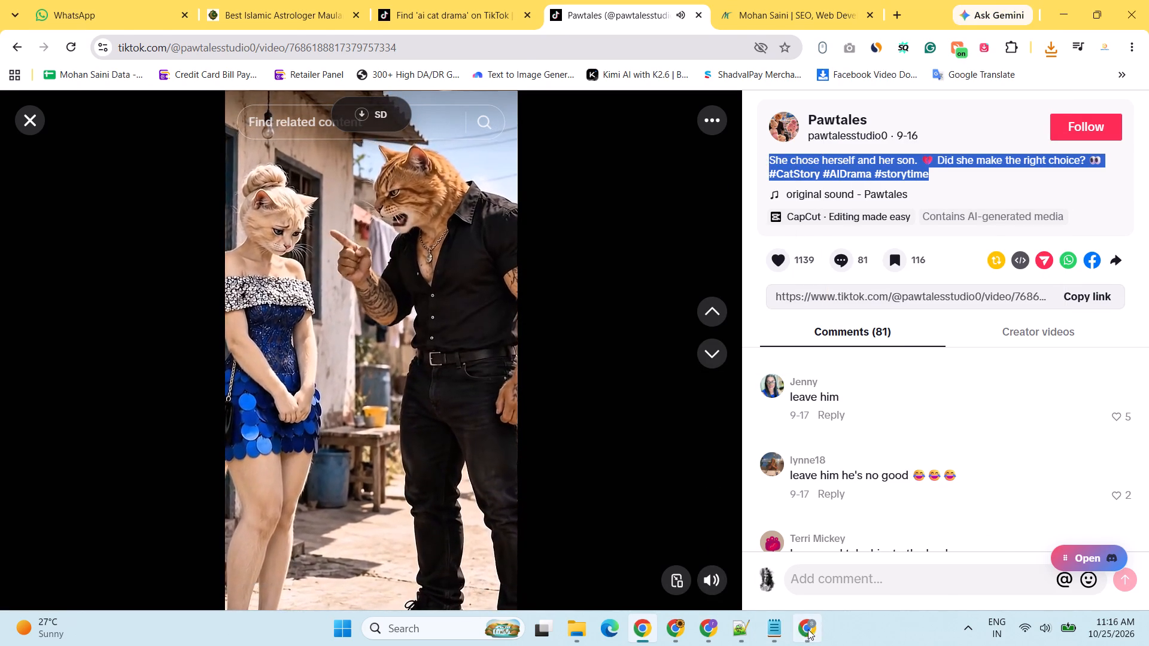
Insert the copied "She chose herself and her son" caption with hashtags above the short link and proceed to the sharing settings.
{"action": "left_click", "coordinate": [135, 316]}
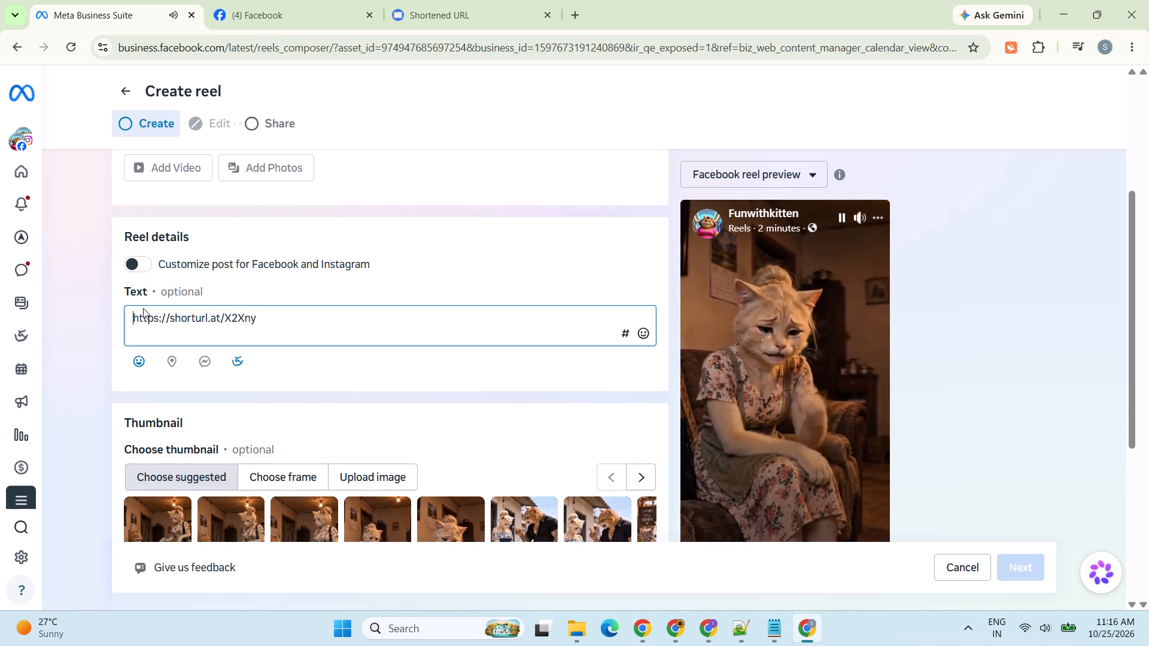
{"action": "key", "text": "Return"}
{"action": "key", "text": "Up"}
{"action": "key", "text": "ctrl+v"}
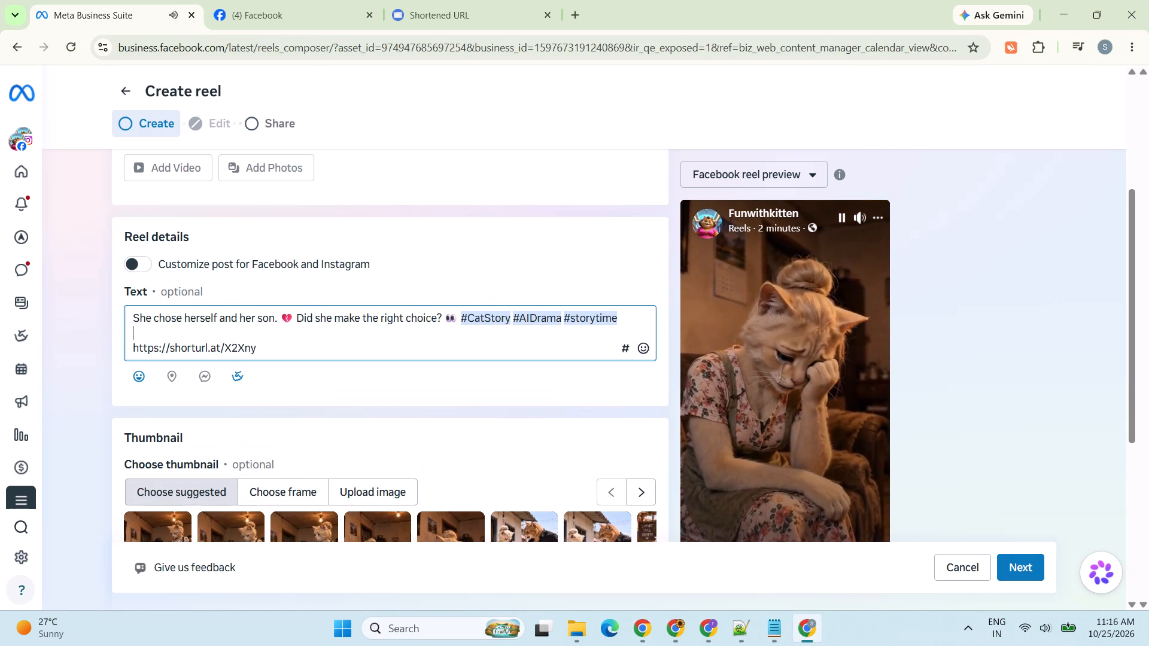
{"action": "scroll", "coordinate": [288, 422], "scroll_direction": "down", "scroll_amount": 5}
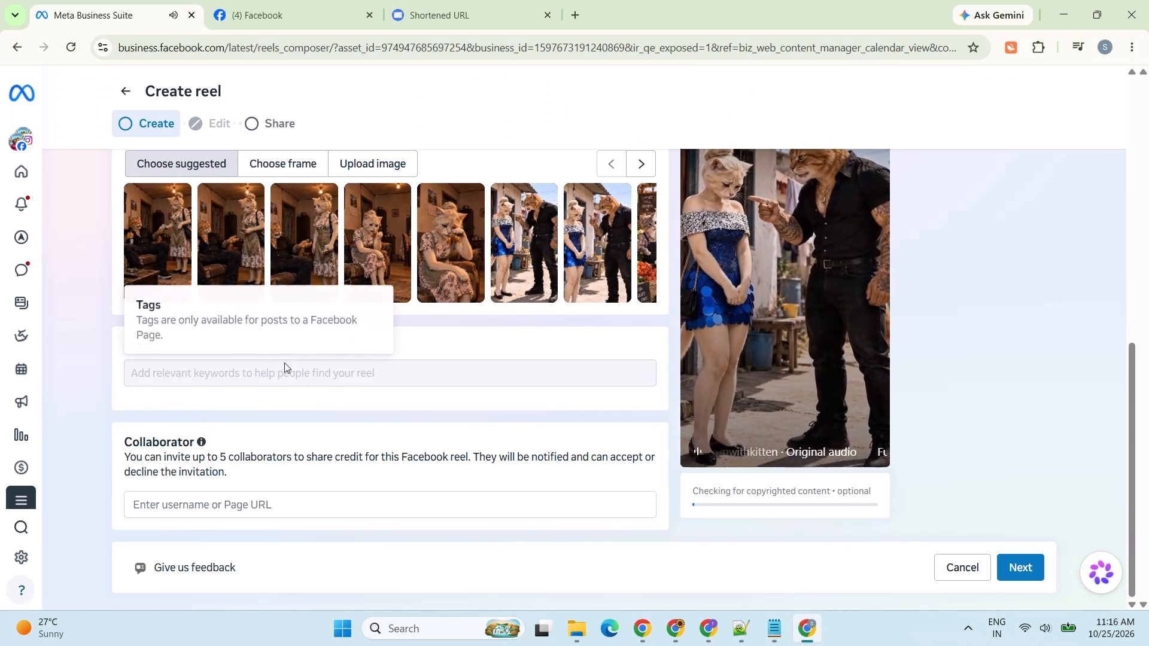
{"action": "left_click", "coordinate": [1021, 563]}
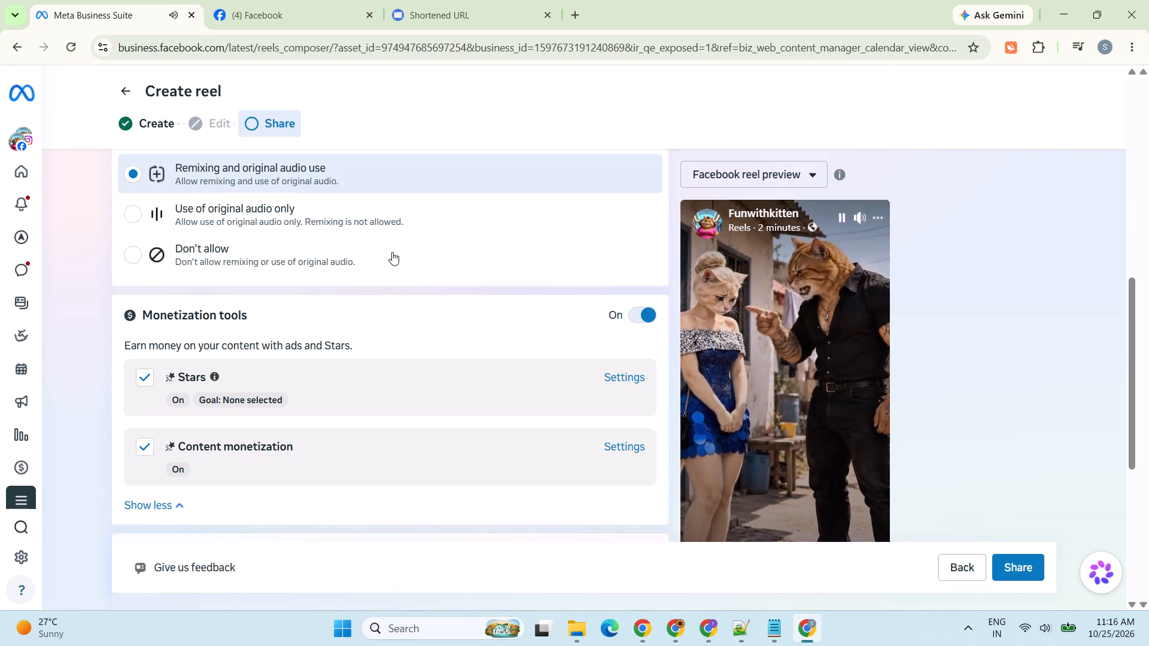
Choose scheduled publishing for the reel and set both the Facebook and Instagram dates to Oct 31, 2026.
{"action": "scroll", "coordinate": [232, 221], "scroll_direction": "up", "scroll_amount": 1}
{"action": "scroll", "coordinate": [241, 233], "scroll_direction": "down", "scroll_amount": 1}
{"action": "scroll", "coordinate": [249, 244], "scroll_direction": "up", "scroll_amount": 12}
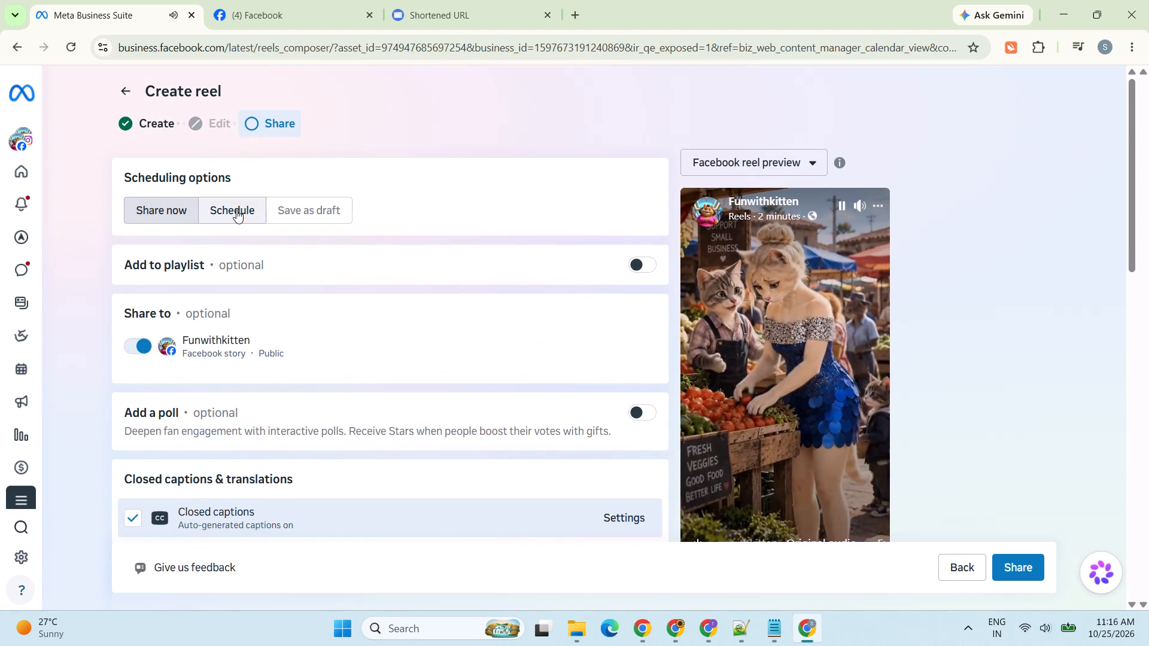
{"action": "left_click", "coordinate": [236, 210]}
{"action": "left_click", "coordinate": [190, 287]}
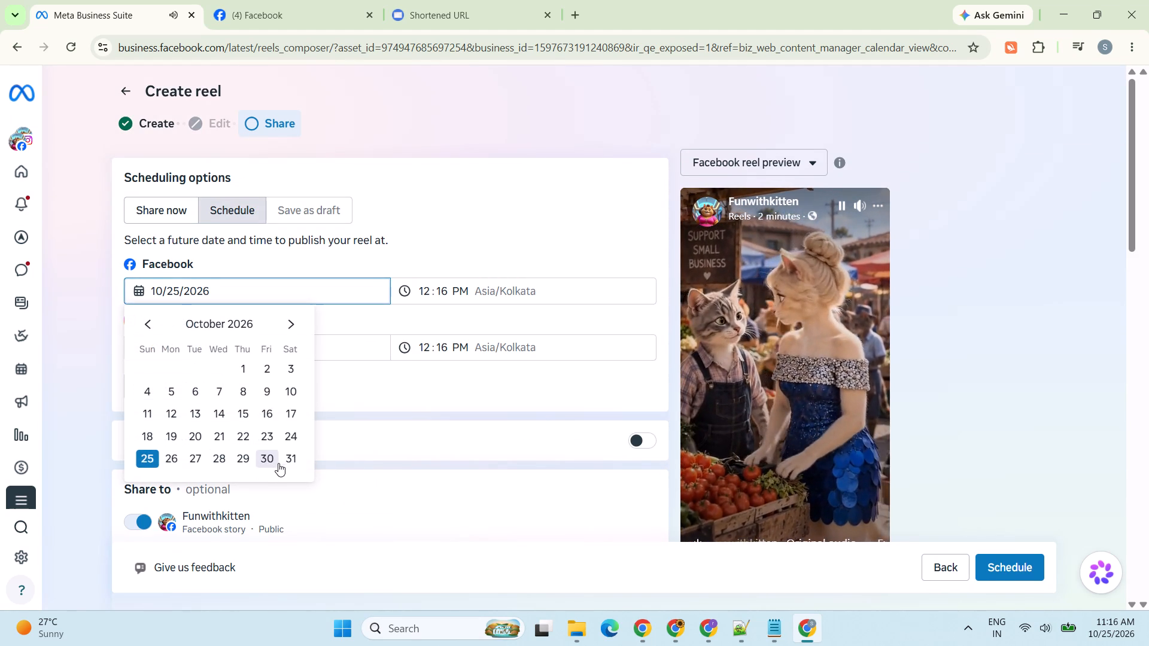
{"action": "left_click", "coordinate": [297, 458]}
{"action": "left_click", "coordinate": [176, 347]}
{"action": "left_click", "coordinate": [290, 519]}
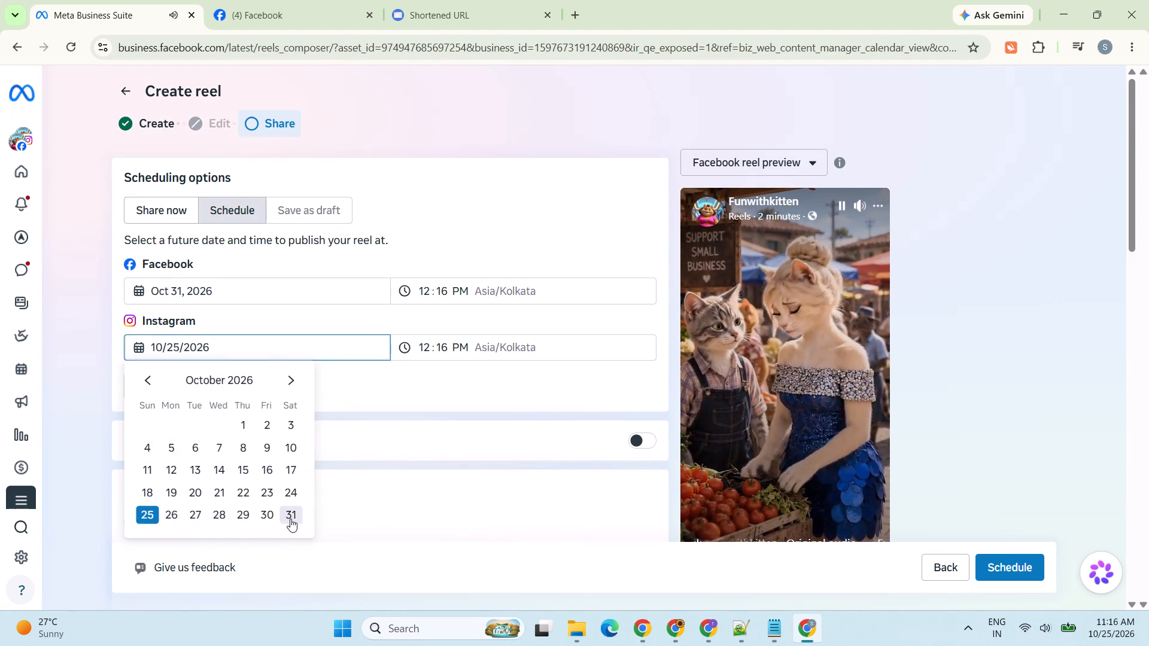
Set both the Facebook and Instagram publishing times to 07:16 AM.
{"action": "left_click", "coordinate": [424, 285]}
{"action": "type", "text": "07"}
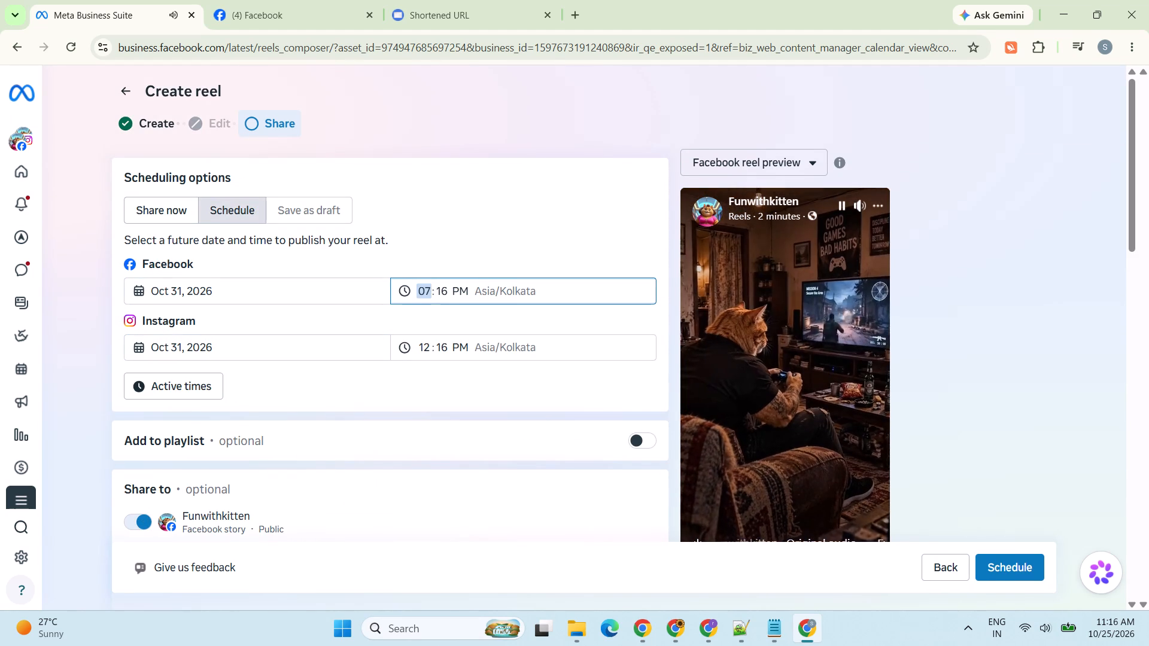
{"action": "left_click", "coordinate": [460, 287]}
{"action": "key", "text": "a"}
{"action": "left_click", "coordinate": [425, 341]}
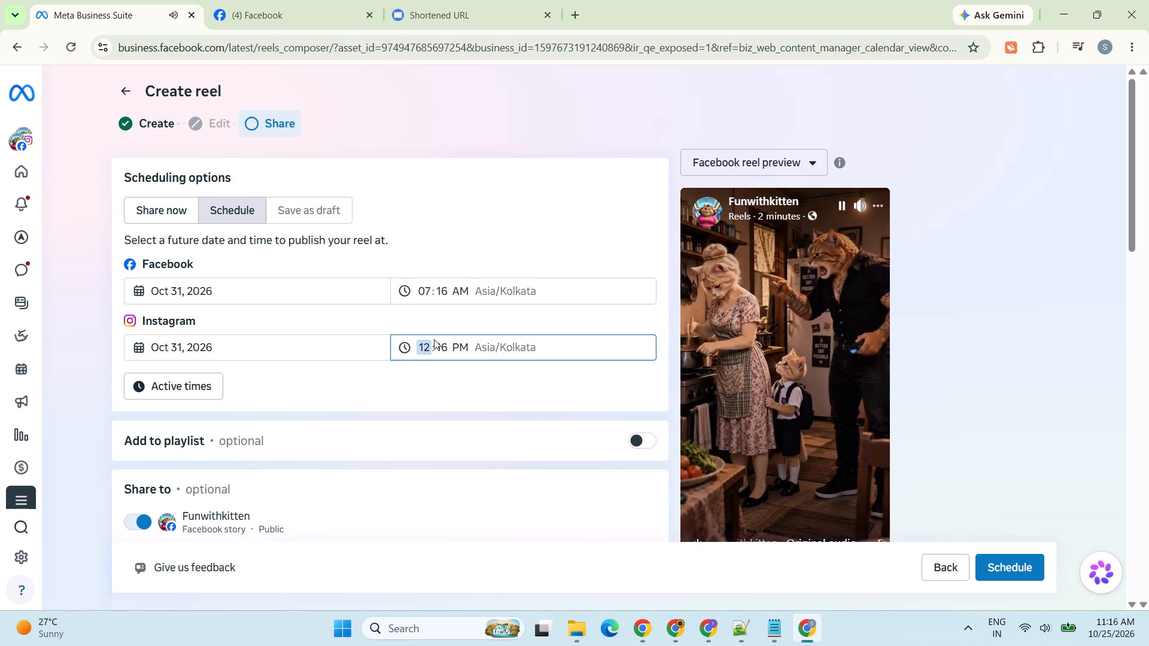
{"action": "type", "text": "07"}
{"action": "left_click", "coordinate": [457, 349]}
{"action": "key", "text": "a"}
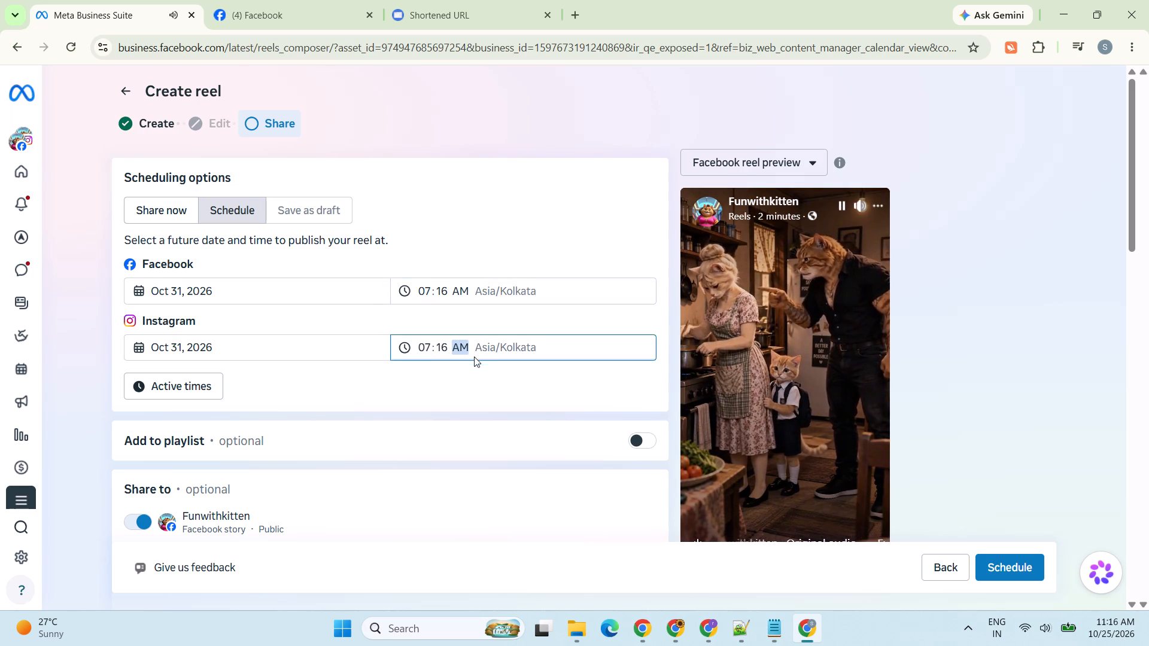
{"action": "left_click", "coordinate": [488, 376]}
Submit the "She chose herself and her son" reel for scheduling.
{"action": "scroll", "coordinate": [375, 406], "scroll_direction": "down", "scroll_amount": 8}
{"action": "scroll", "coordinate": [448, 379], "scroll_direction": "down", "scroll_amount": 3}
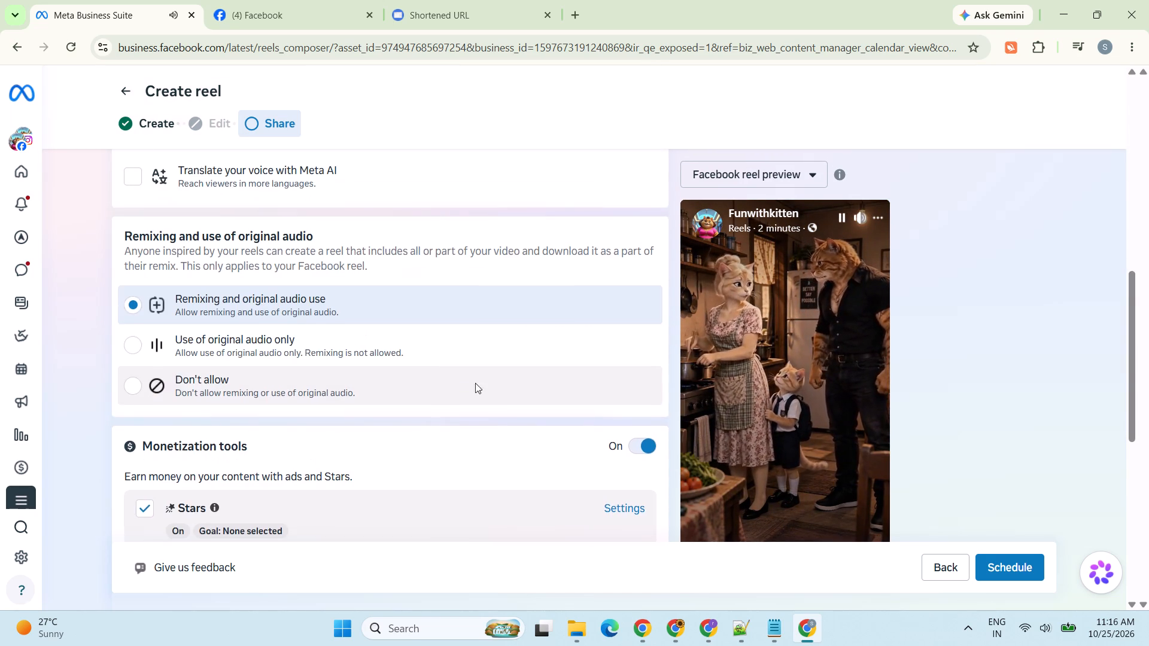
{"action": "scroll", "coordinate": [475, 383], "scroll_direction": "down", "scroll_amount": 3}
{"action": "left_click", "coordinate": [1016, 567]}
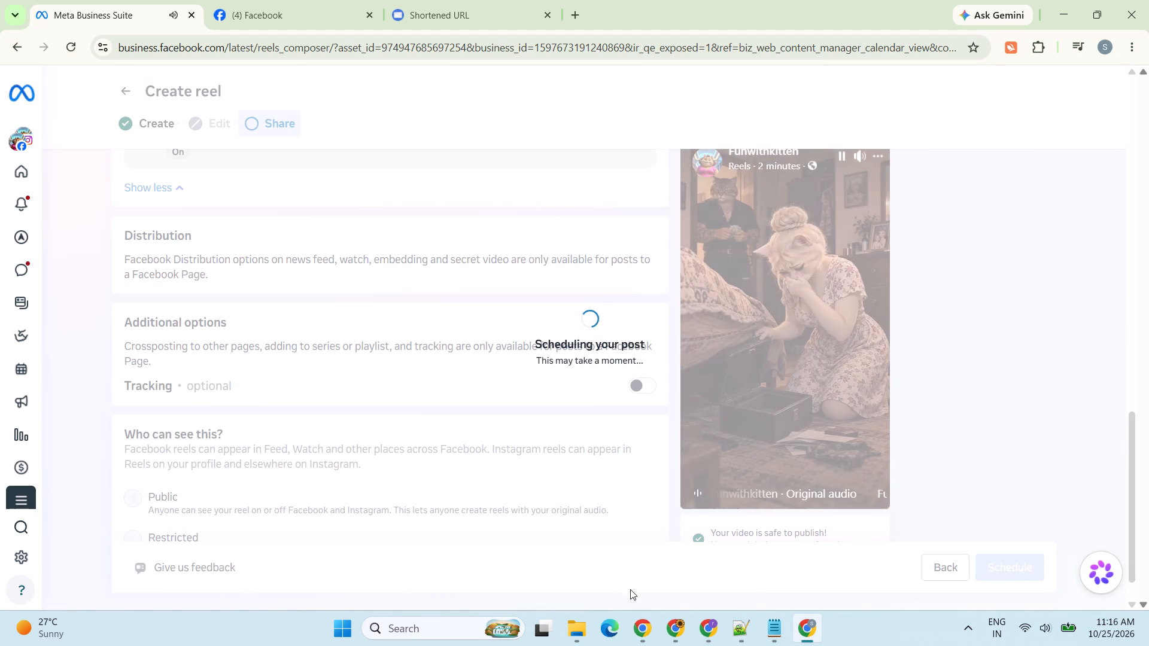
{"action": "left_click", "coordinate": [748, 316]}
Switch to TikTok, go to the "She abandoned one of her twin daughters" video and save it to the computer.
{"action": "left_click", "coordinate": [643, 623]}
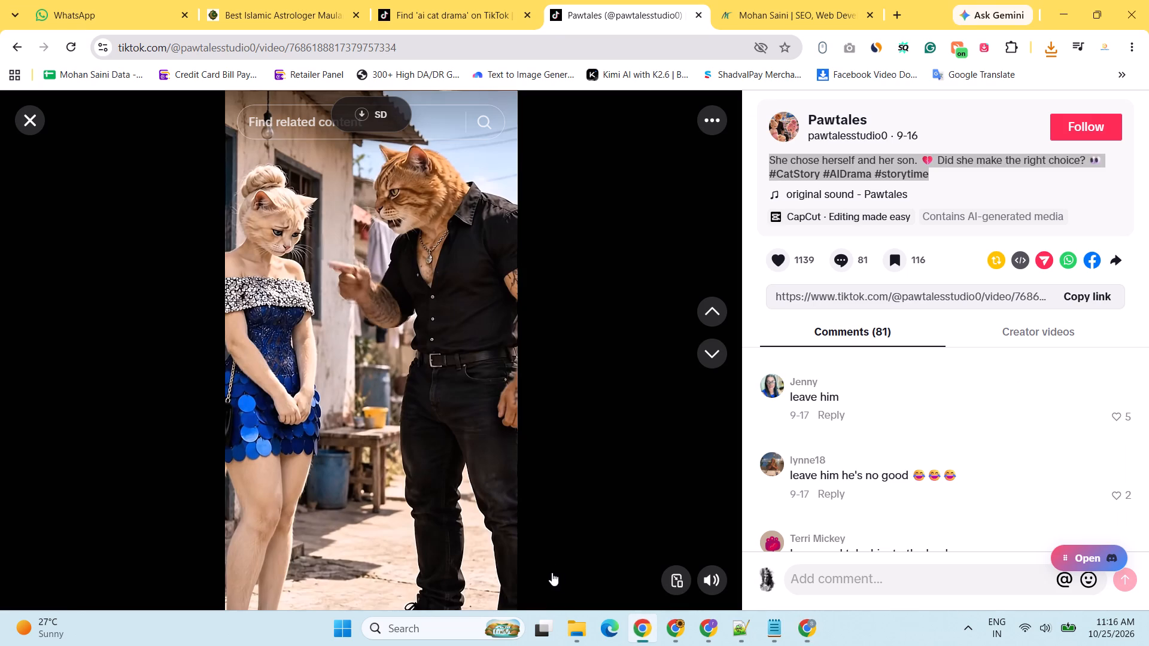
{"action": "left_click", "coordinate": [716, 347]}
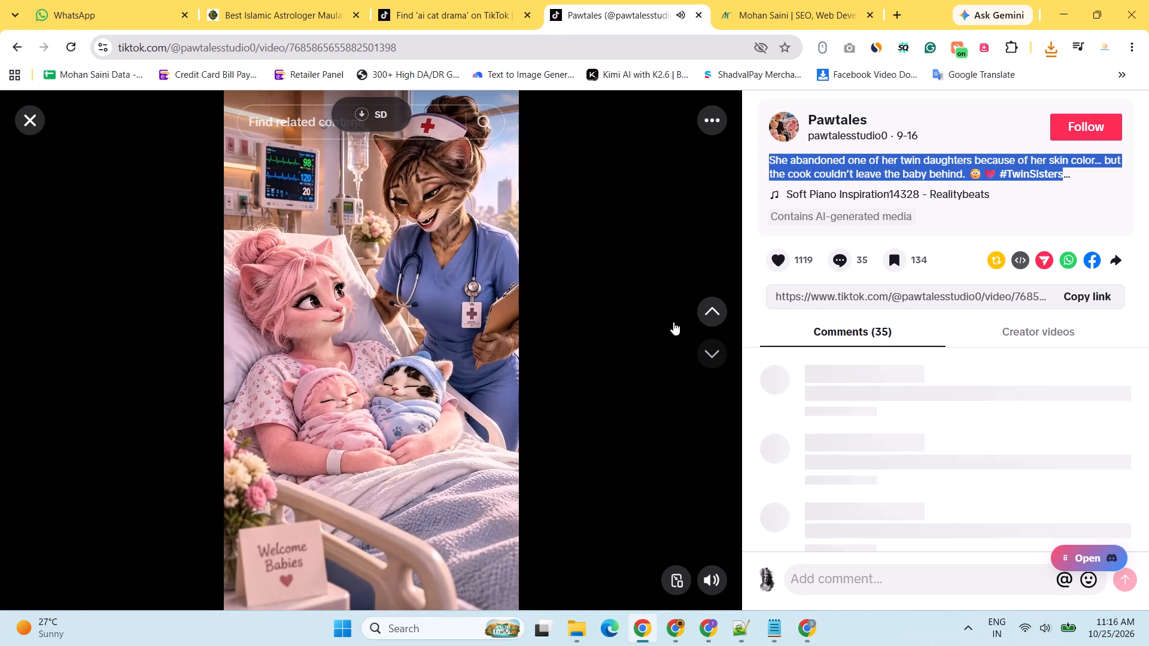
{"action": "left_click", "coordinate": [361, 109]}
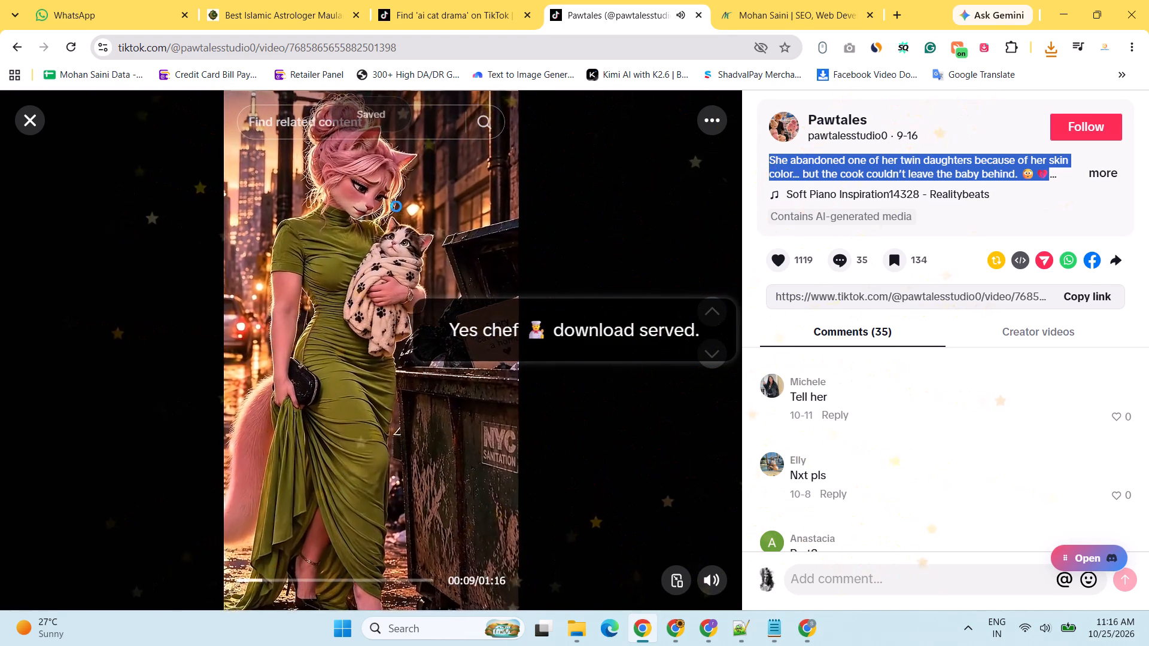
{"action": "key", "text": "Return"}
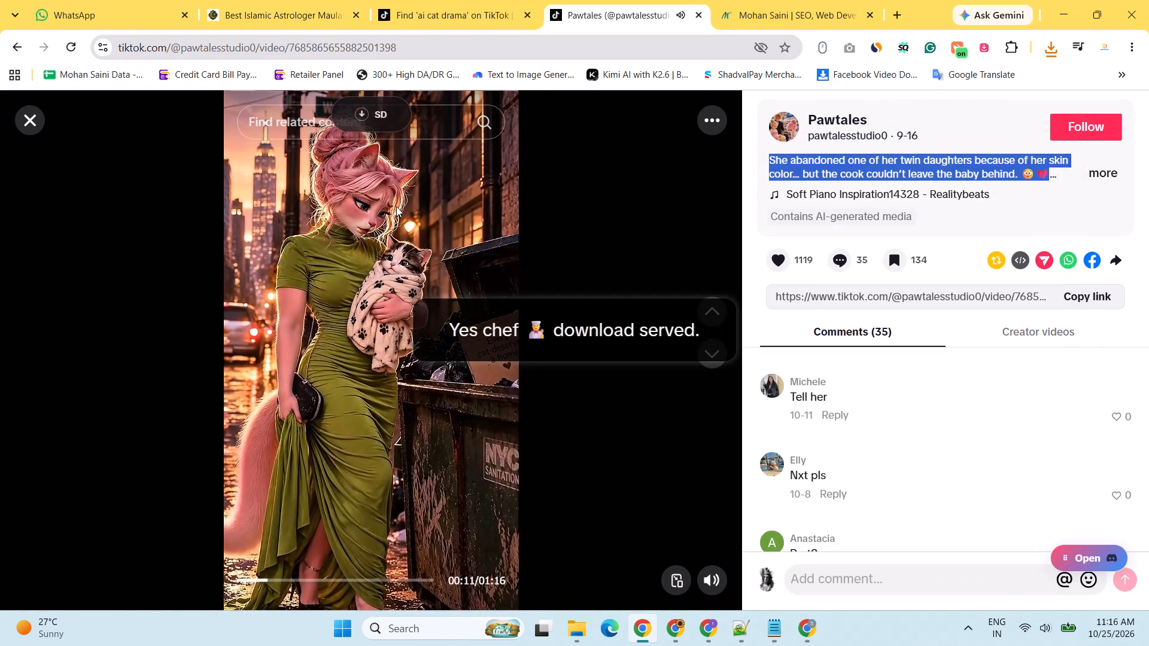
Copy the selected caption of the TikTok video "She abandoned one of her twin daughters".
{"action": "right_click", "coordinate": [804, 163]}
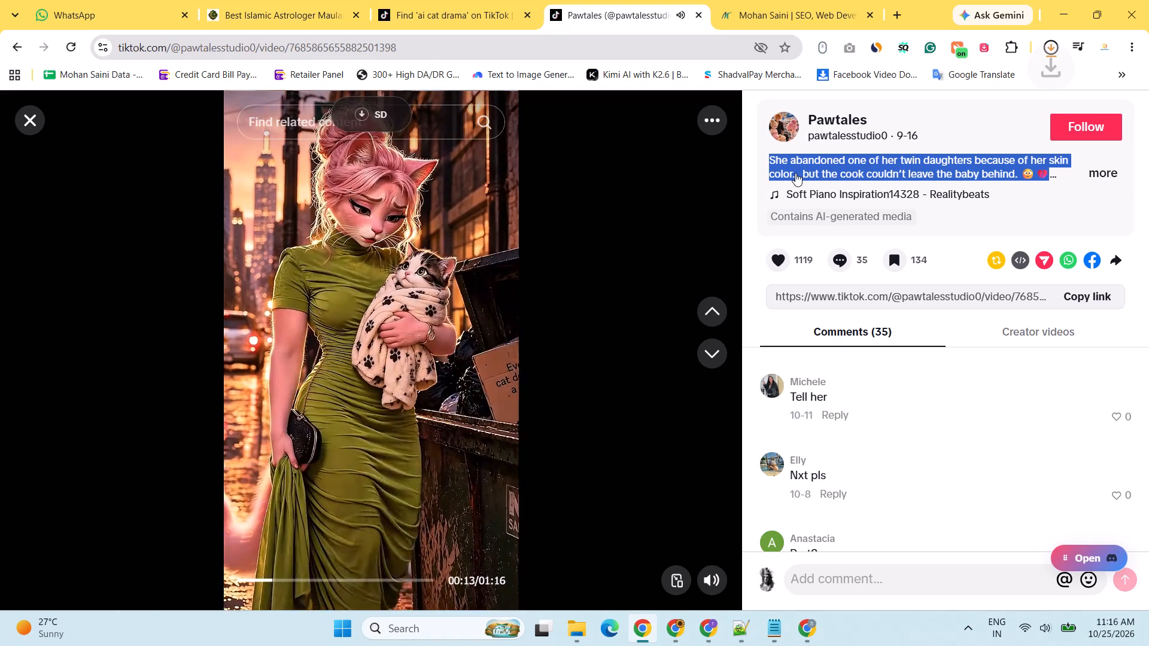
{"action": "left_click", "coordinate": [728, 185]}
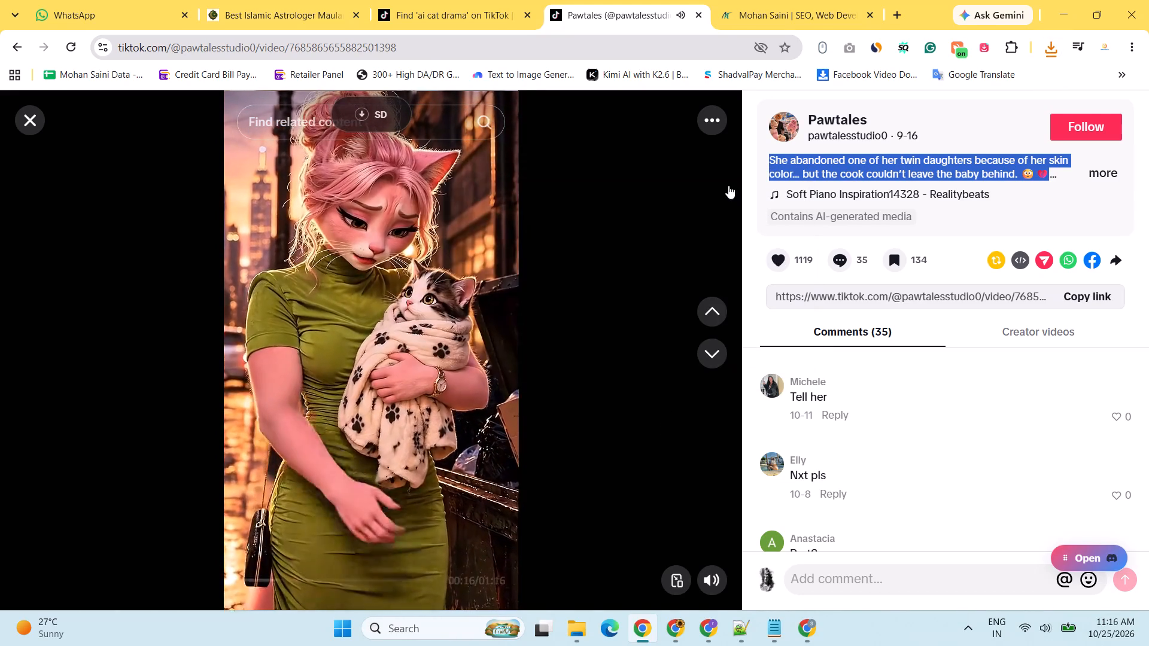
Switch from TikTok to the Meta Business Suite window.
{"action": "left_click", "coordinate": [805, 642]}
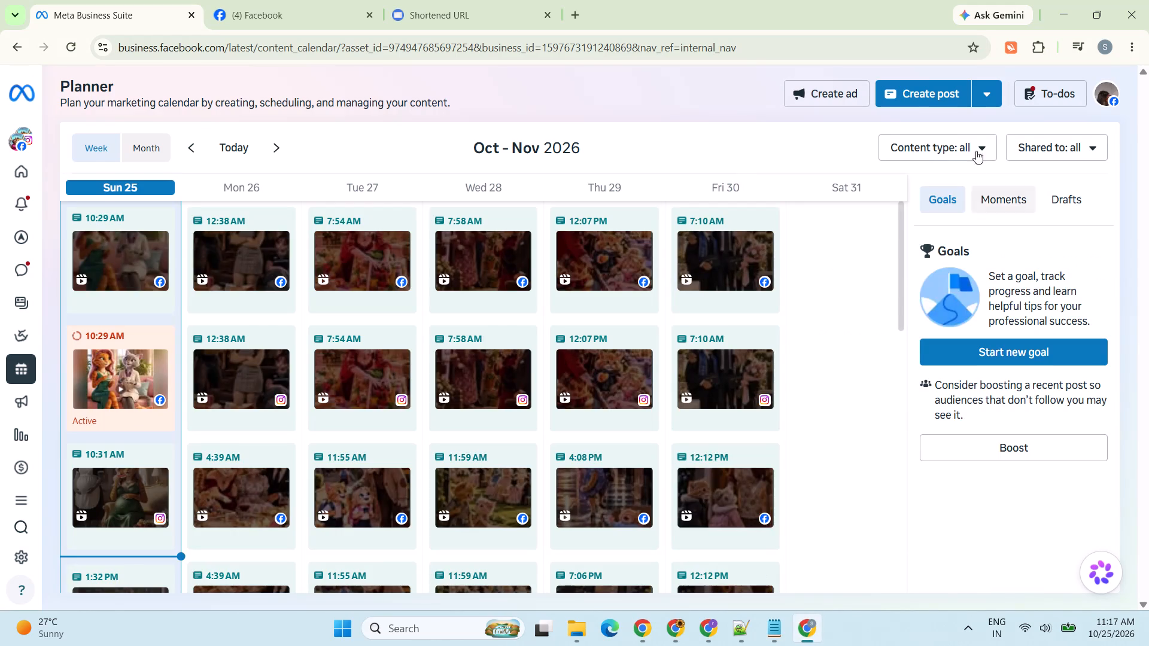
Start a new reel from the Planner and add the downloaded video about the abandoned twin daughter.
{"action": "left_click", "coordinate": [987, 95]}
{"action": "left_click", "coordinate": [943, 163]}
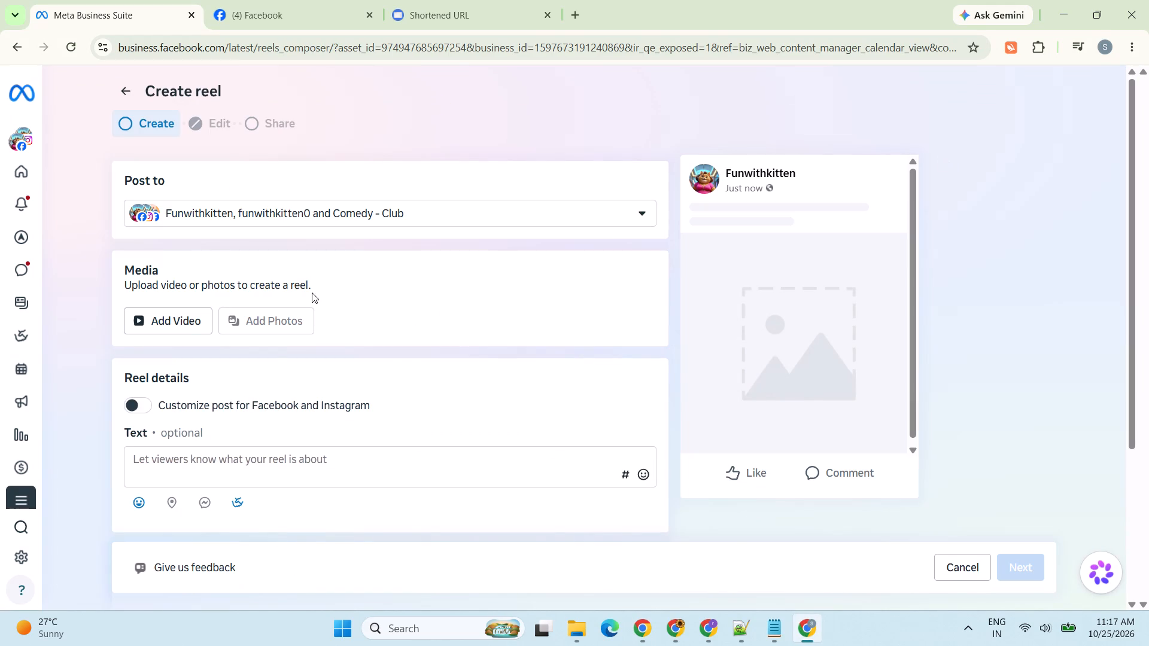
{"action": "left_click", "coordinate": [189, 326]}
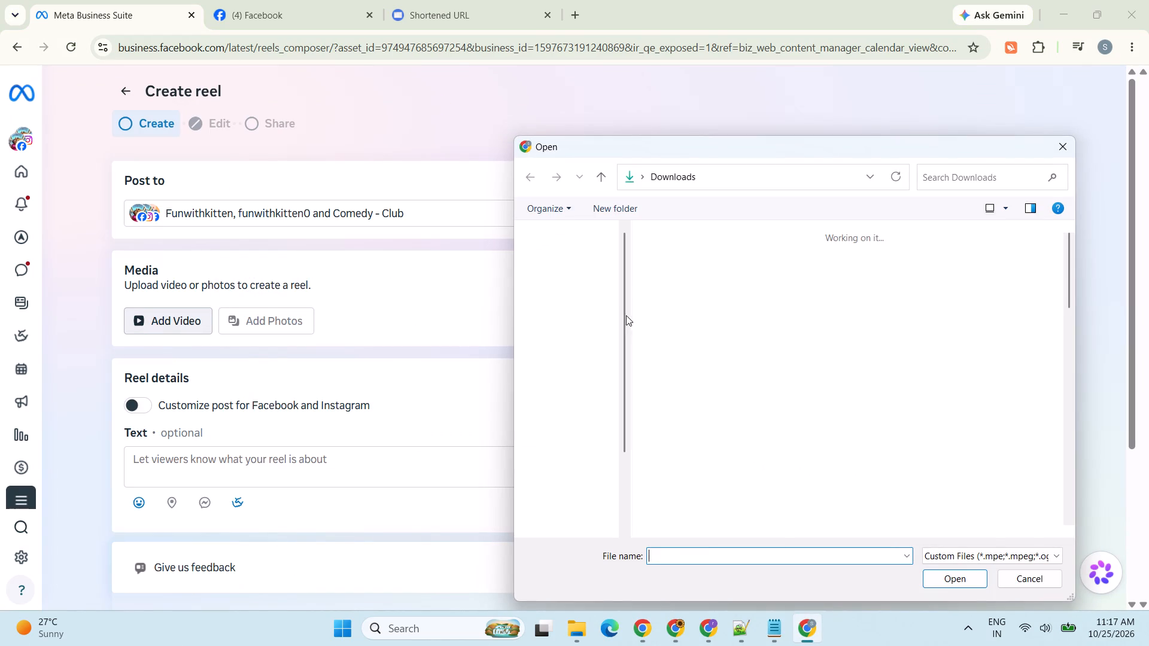
{"action": "double_click", "coordinate": [664, 295]}
{"action": "scroll", "coordinate": [656, 290], "scroll_direction": "down", "scroll_amount": 2}
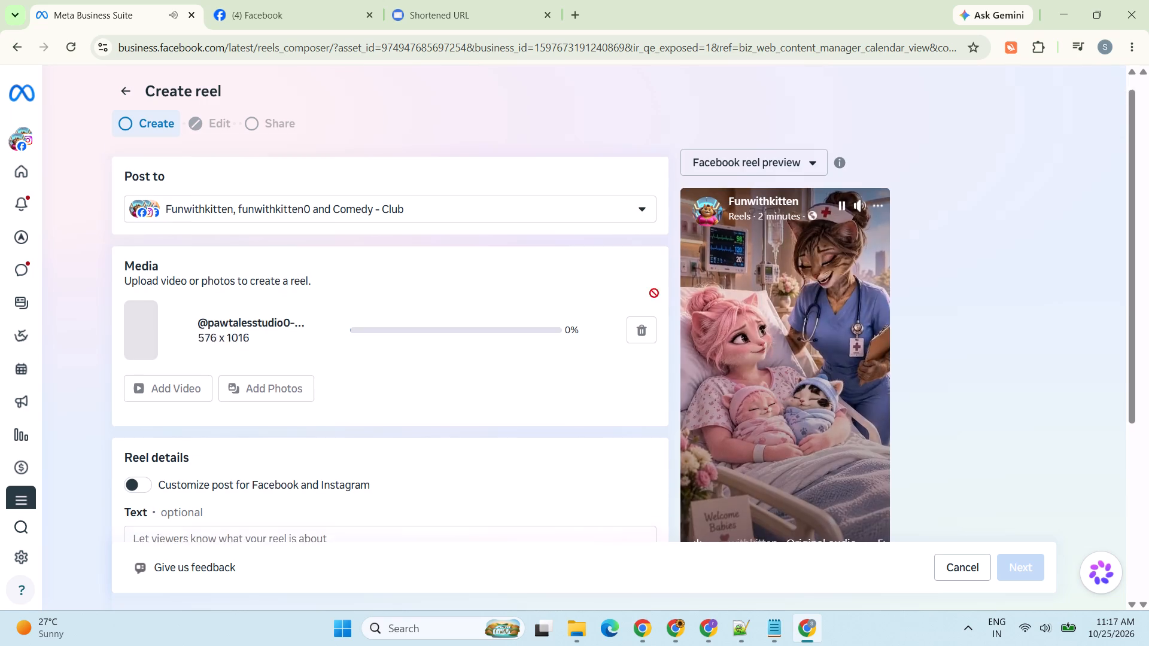
{"action": "scroll", "coordinate": [654, 293], "scroll_direction": "down", "scroll_amount": 2}
{"action": "left_click", "coordinate": [293, 251]}
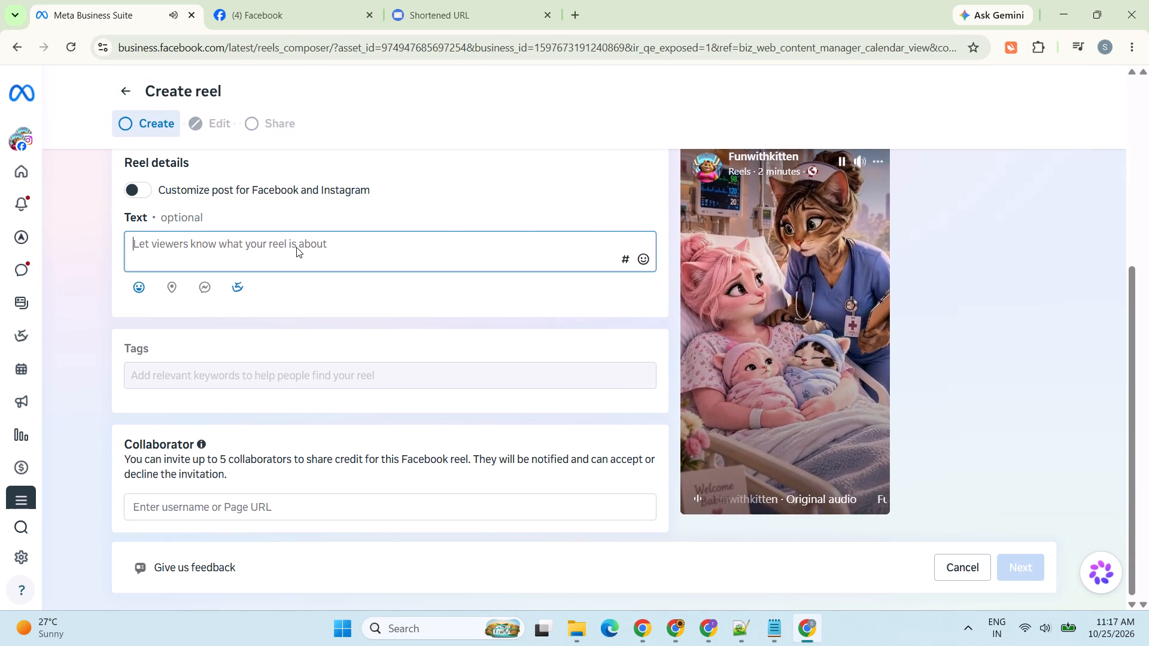
{"action": "key", "text": "ctrl+v"}
{"action": "left_click", "coordinate": [479, 0]}
{"action": "left_click", "coordinate": [708, 336]}
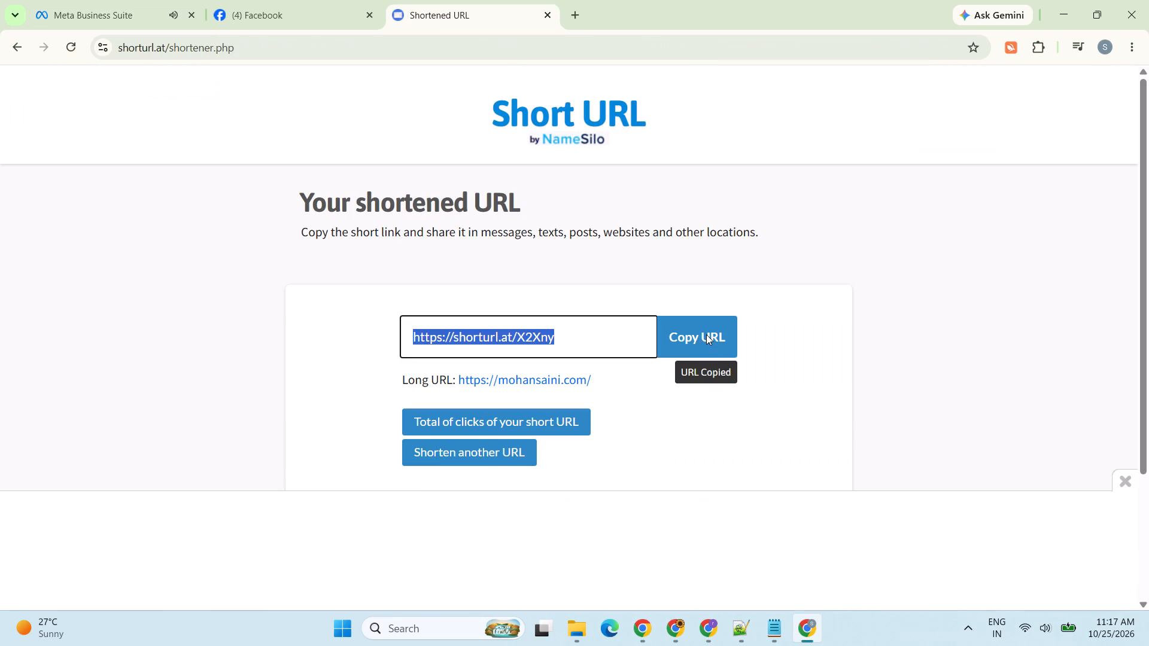
{"action": "left_click", "coordinate": [233, 0]}
{"action": "left_click", "coordinate": [93, 0]}
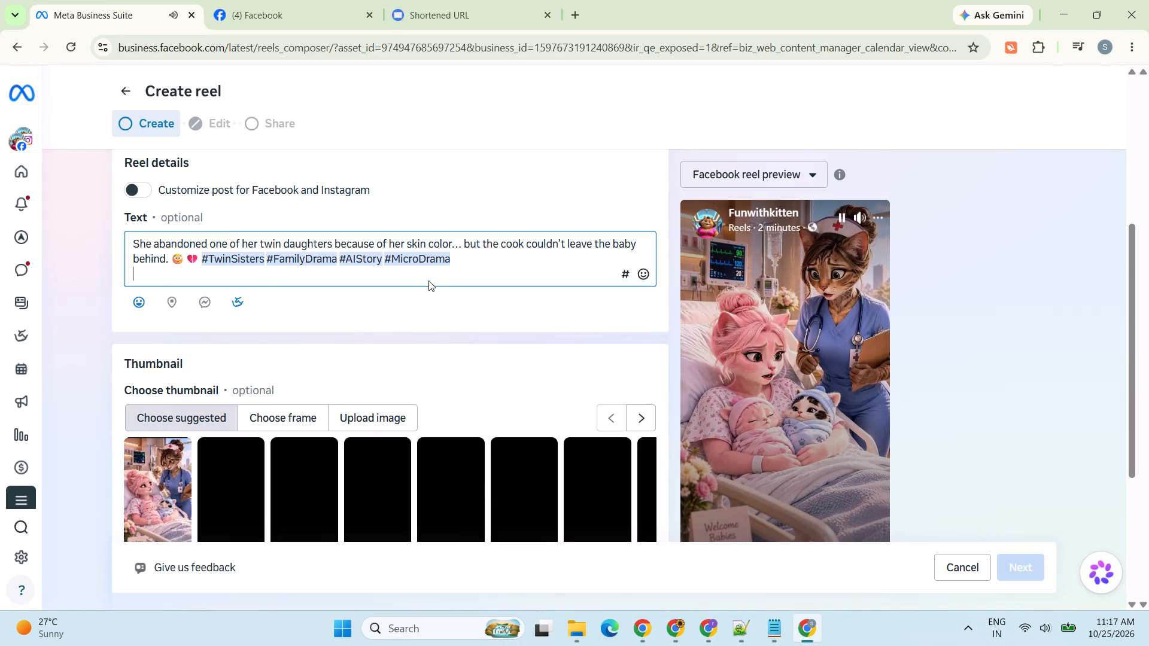
{"action": "key", "text": "ctrl+v"}
Move the Facebook browser tab ahead of the Meta Business Suite tab and return to the reel.
{"action": "left_click", "coordinate": [451, 0]}
{"action": "left_click", "coordinate": [344, 0]}
{"action": "left_click_drag", "start_coordinate": [294, 0], "coordinate": [180, 0]}
{"action": "left_click", "coordinate": [317, 0]}
Advance the reel to the Share stage and choose to schedule it instead of sharing immediately.
{"action": "scroll", "coordinate": [732, 422], "scroll_direction": "down", "scroll_amount": 5}
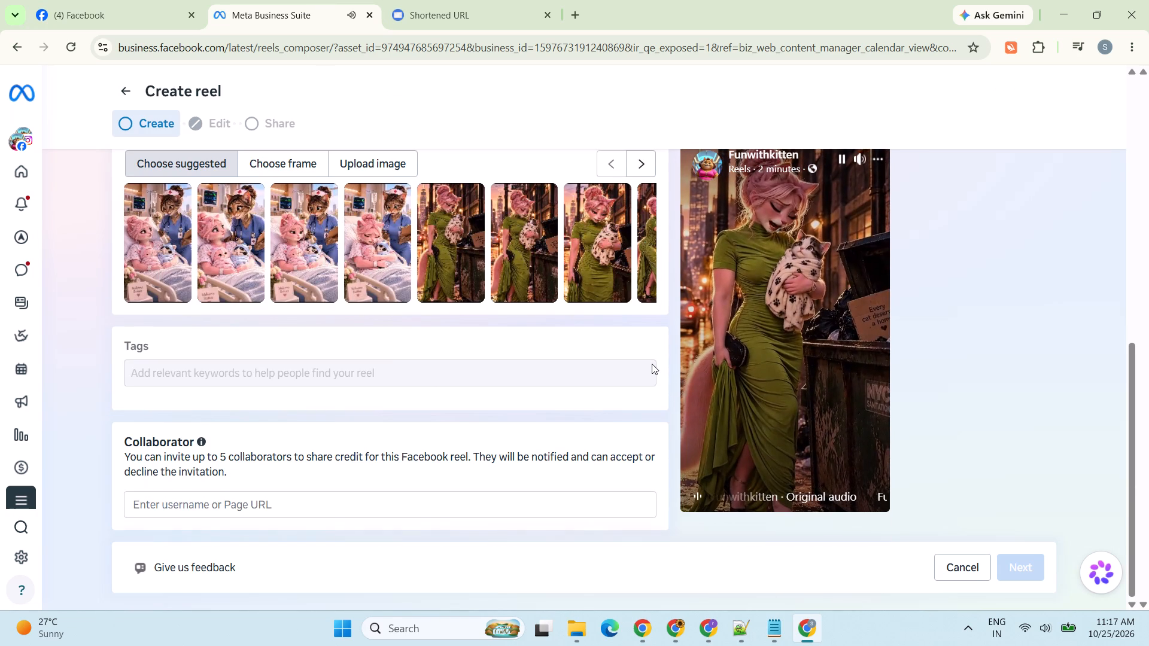
{"action": "left_click", "coordinate": [1016, 447]}
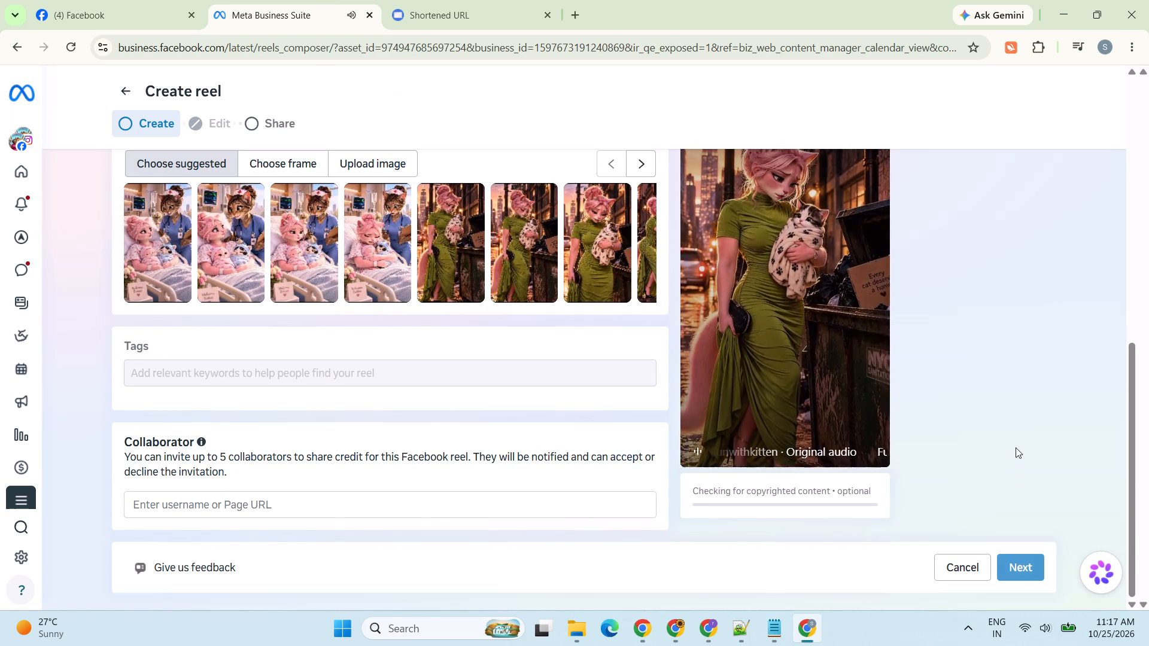
{"action": "left_click", "coordinate": [1017, 561]}
{"action": "scroll", "coordinate": [329, 296], "scroll_direction": "up", "scroll_amount": 2}
{"action": "scroll", "coordinate": [341, 339], "scroll_direction": "down", "scroll_amount": 1}
{"action": "scroll", "coordinate": [341, 345], "scroll_direction": "up", "scroll_amount": 4}
{"action": "scroll", "coordinate": [272, 247], "scroll_direction": "up", "scroll_amount": 4}
{"action": "left_click", "coordinate": [244, 209]}
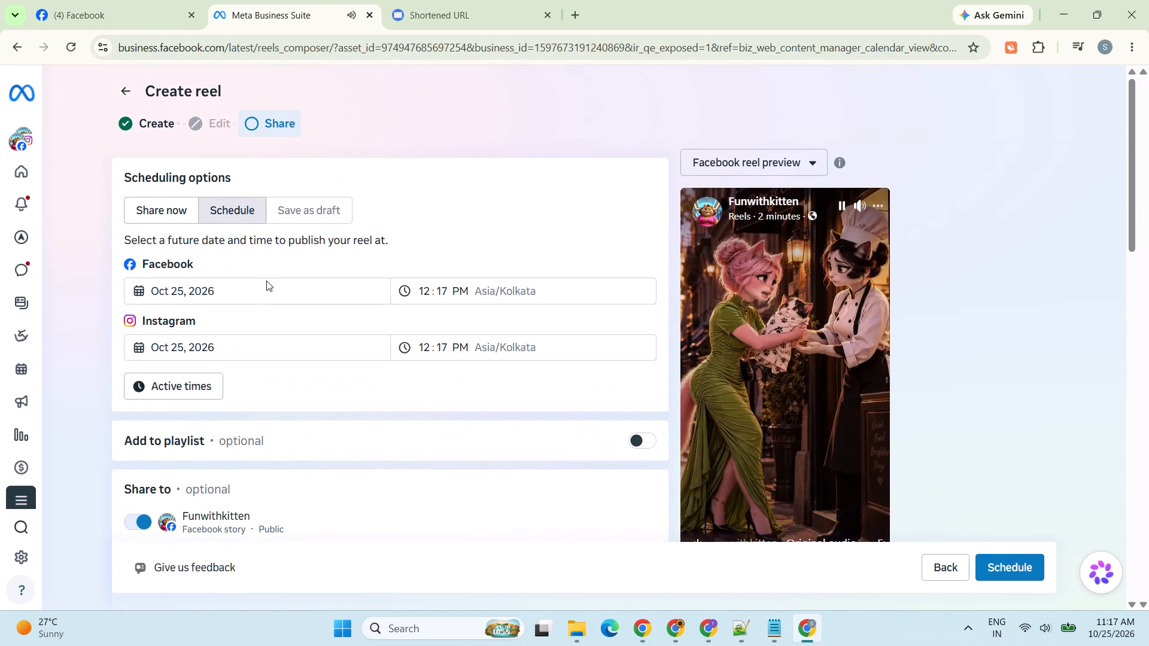
Set both the Facebook and Instagram publishing dates to Oct 31, 2026, and schedule the reel.
{"action": "left_click", "coordinate": [191, 284]}
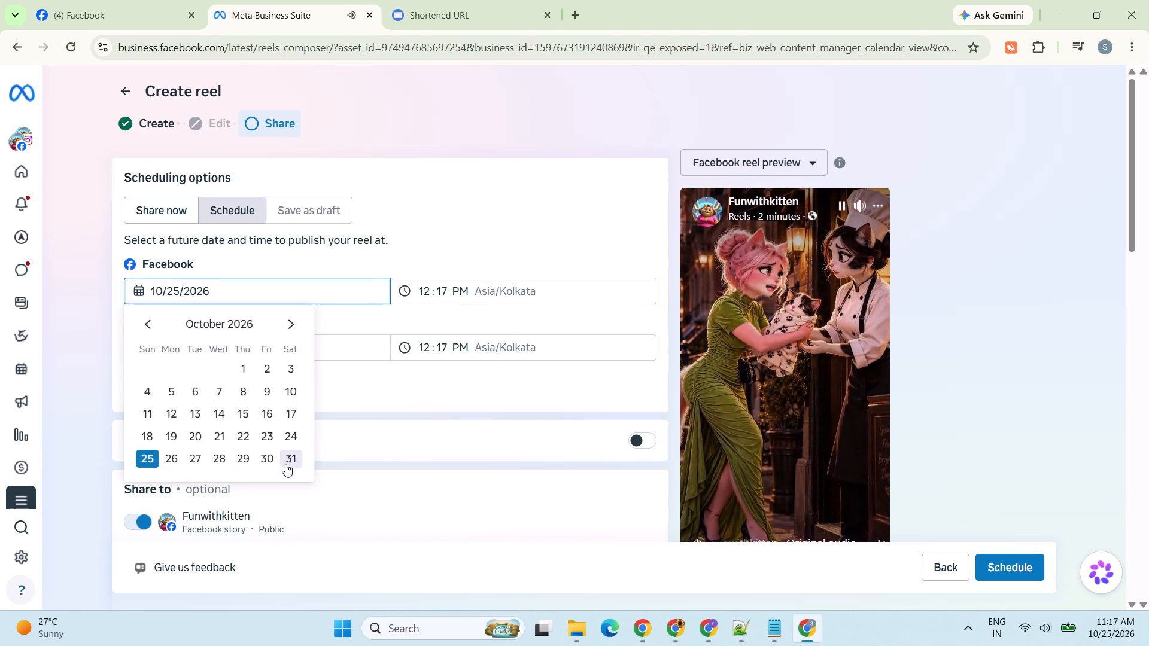
{"action": "left_click", "coordinate": [285, 464]}
{"action": "left_click", "coordinate": [183, 340]}
{"action": "left_click", "coordinate": [296, 511]}
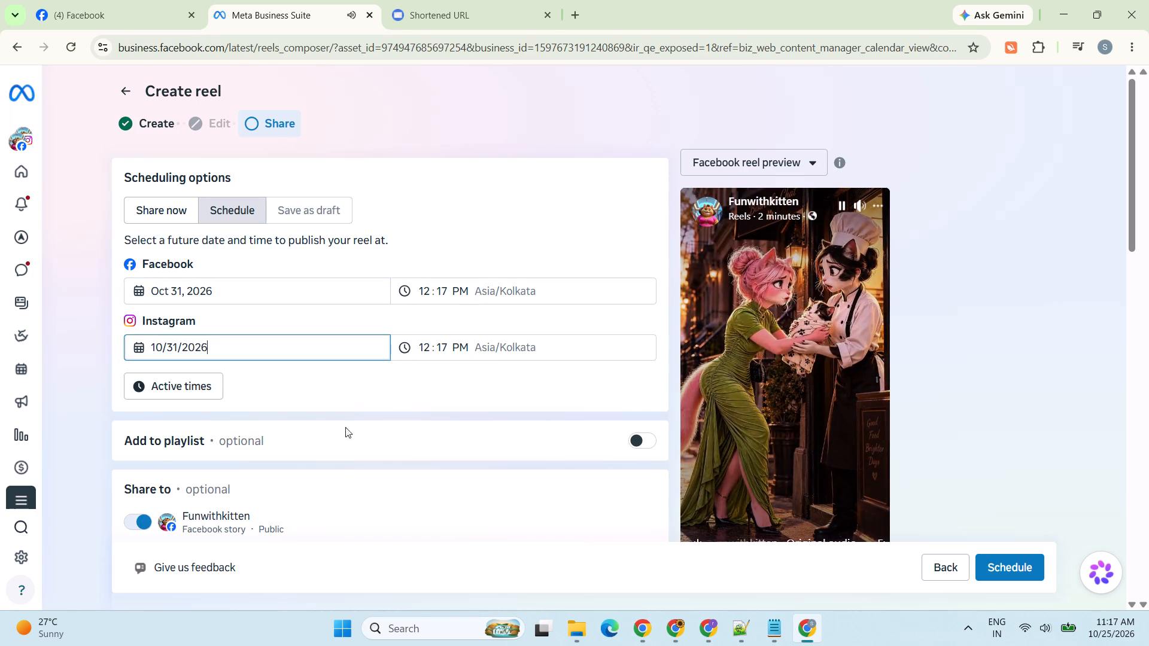
{"action": "left_click", "coordinate": [345, 407]}
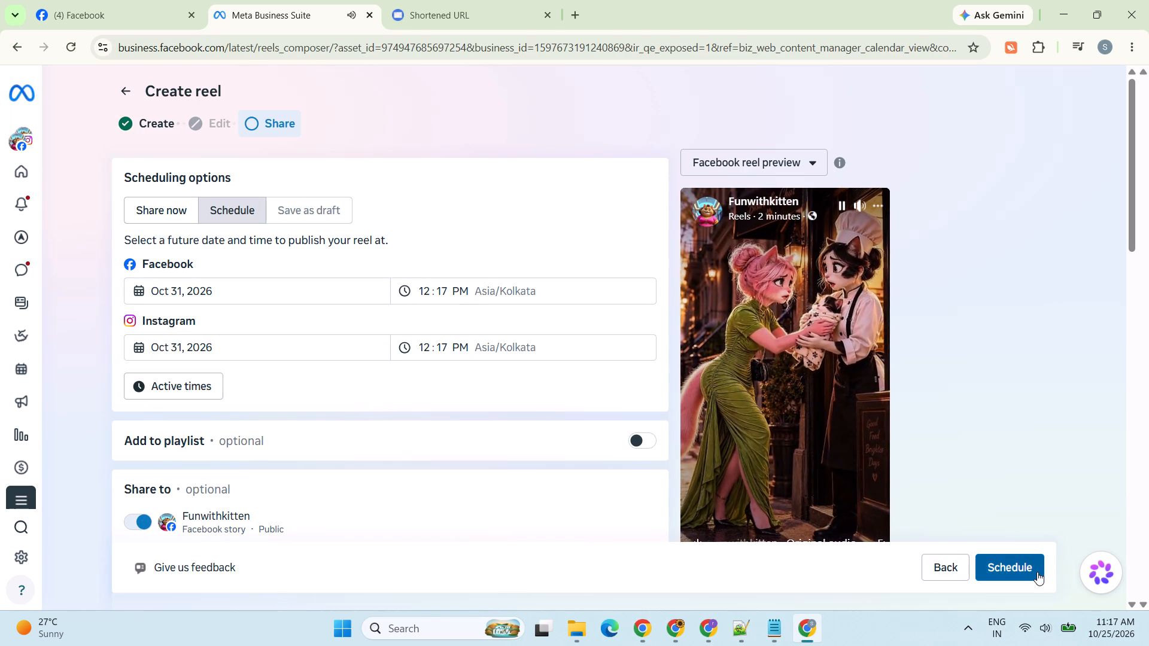
{"action": "left_click", "coordinate": [1037, 572]}
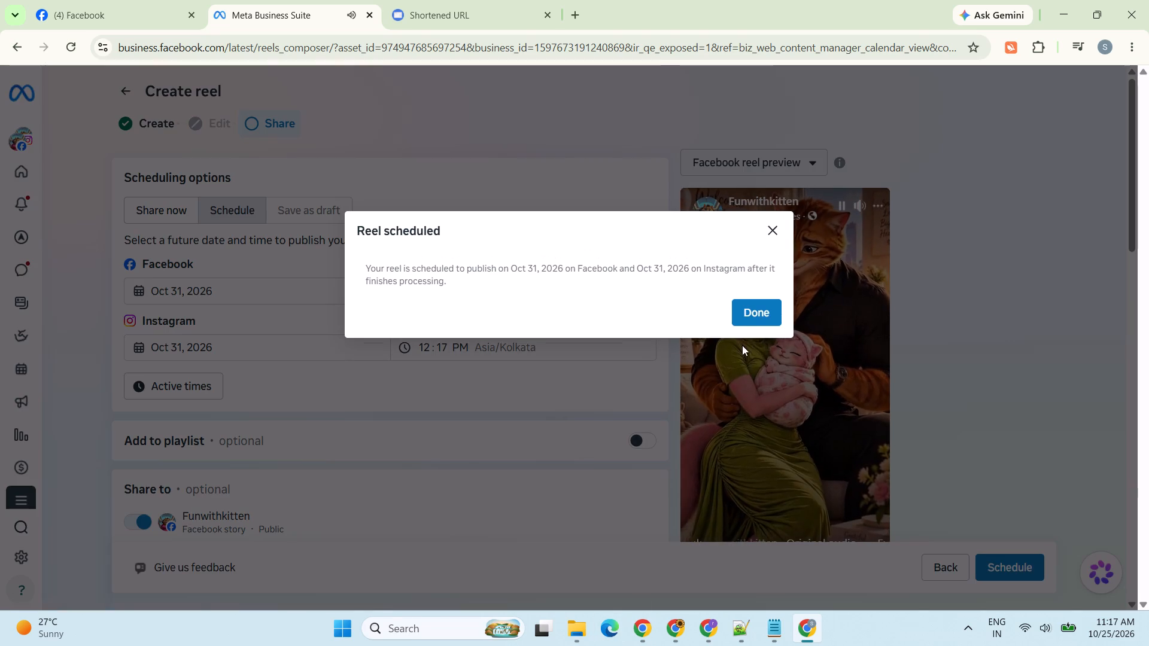
{"action": "left_click", "coordinate": [740, 312]}
Switch to TikTok and download the following Pawtales video, "They were left in the cold... until kindness found them.".
{"action": "left_click", "coordinate": [652, 630]}
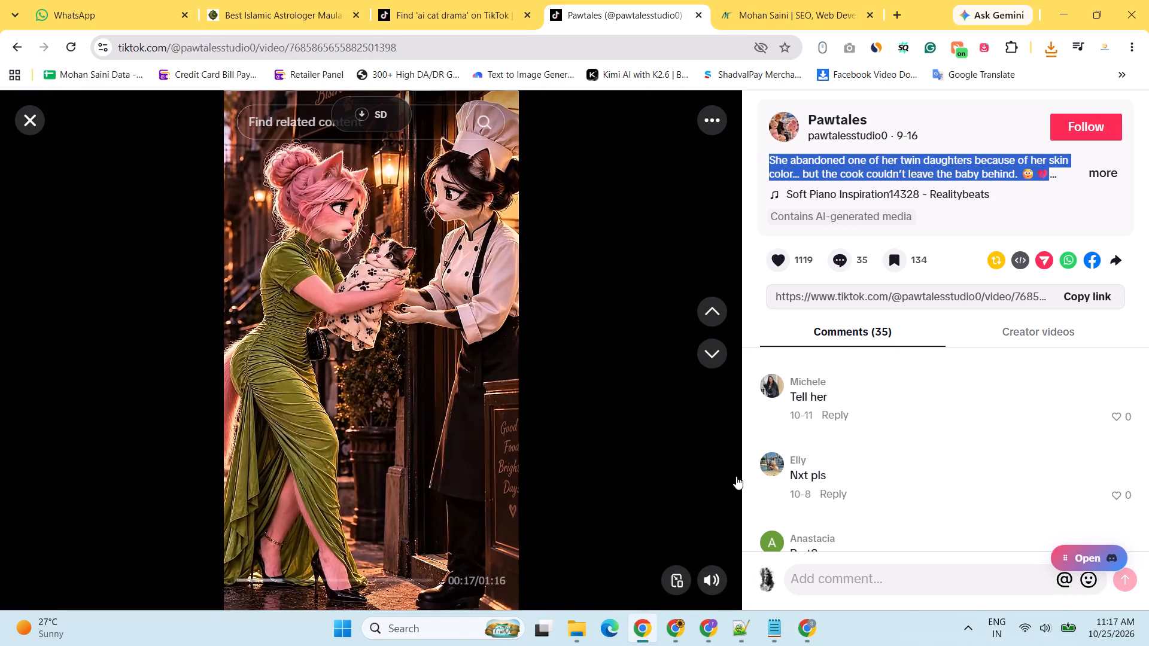
{"action": "left_click", "coordinate": [711, 357]}
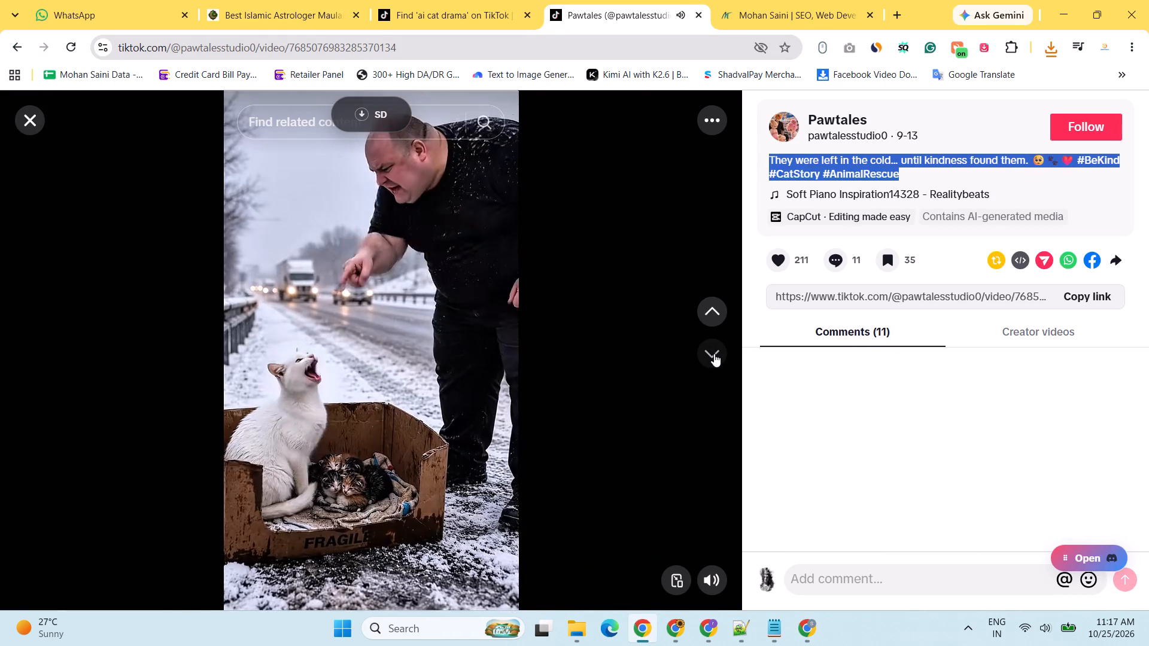
{"action": "left_click", "coordinate": [355, 111]}
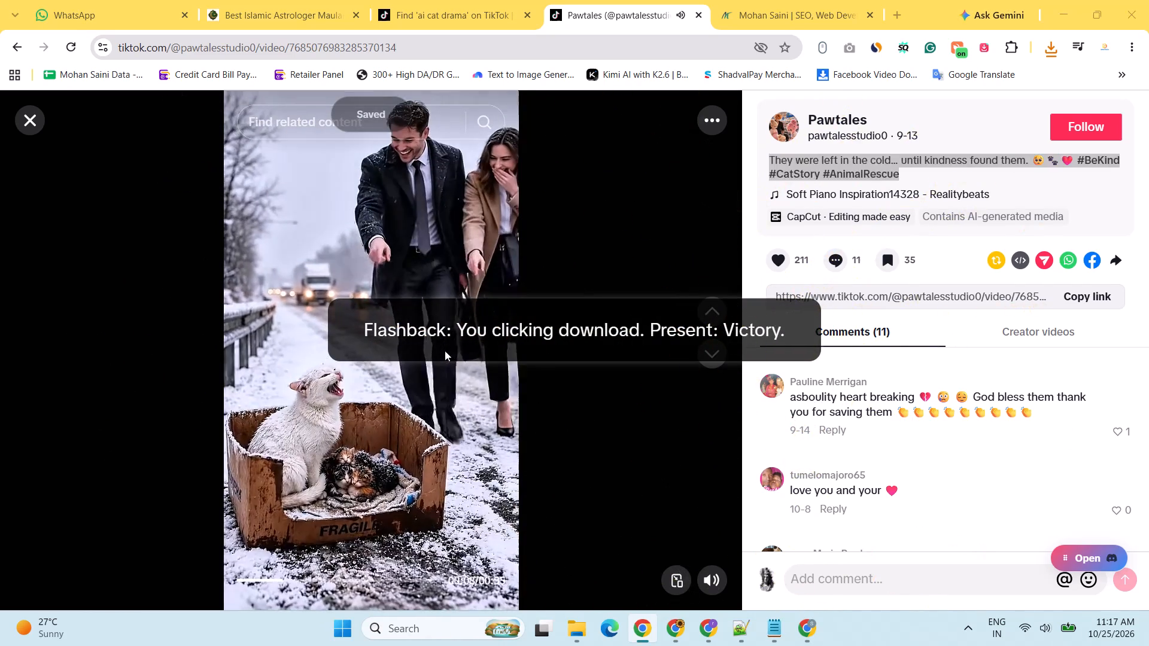
Save the Pawtales video "They were left in the cold... until kindness found them" and copy its caption with hashtags.
{"action": "left_click", "coordinate": [962, 574]}
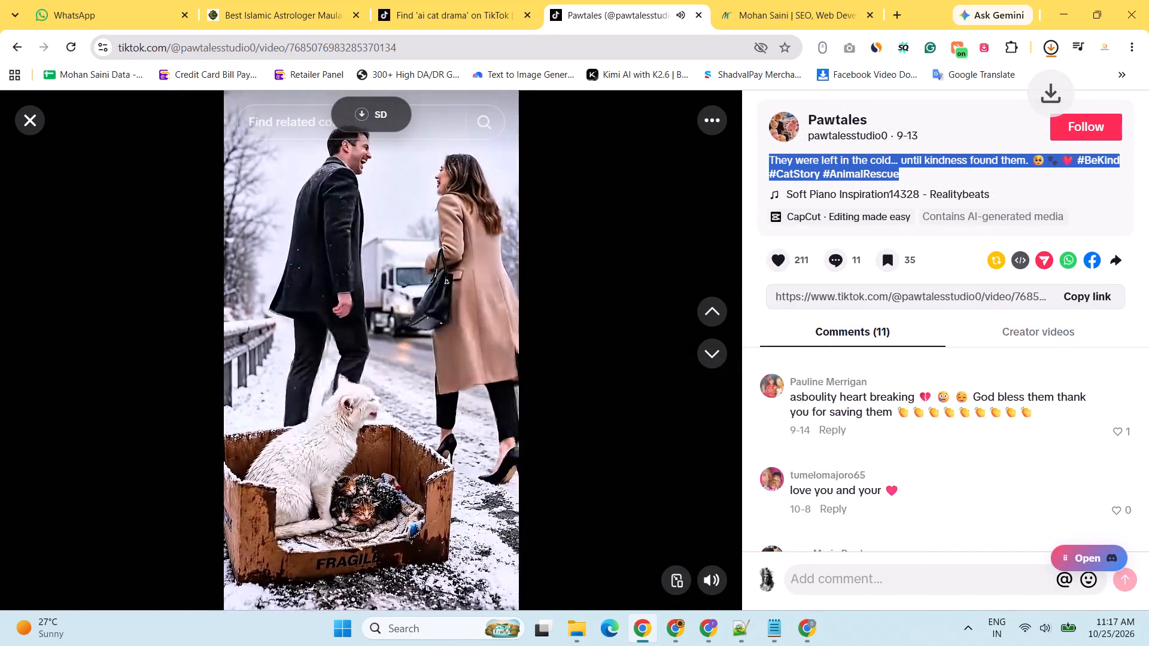
{"action": "right_click", "coordinate": [797, 160]}
{"action": "left_click", "coordinate": [762, 179]}
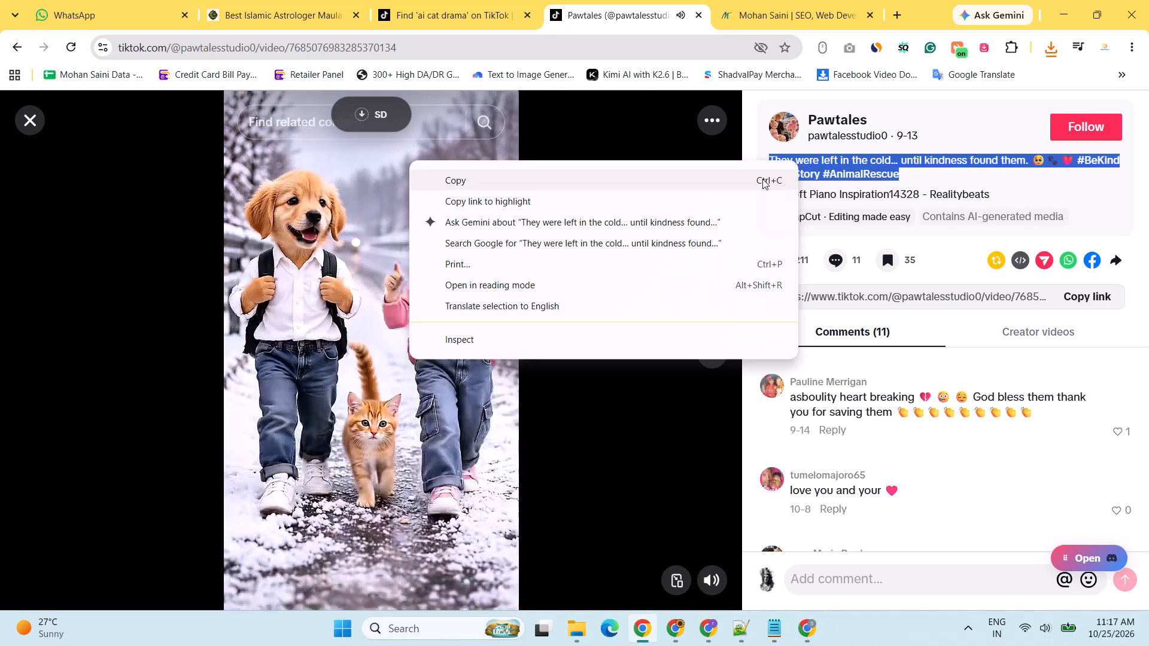
Start a new reel from the Meta Business Suite planner and open the file selection for its video.
{"action": "left_click", "coordinate": [805, 638]}
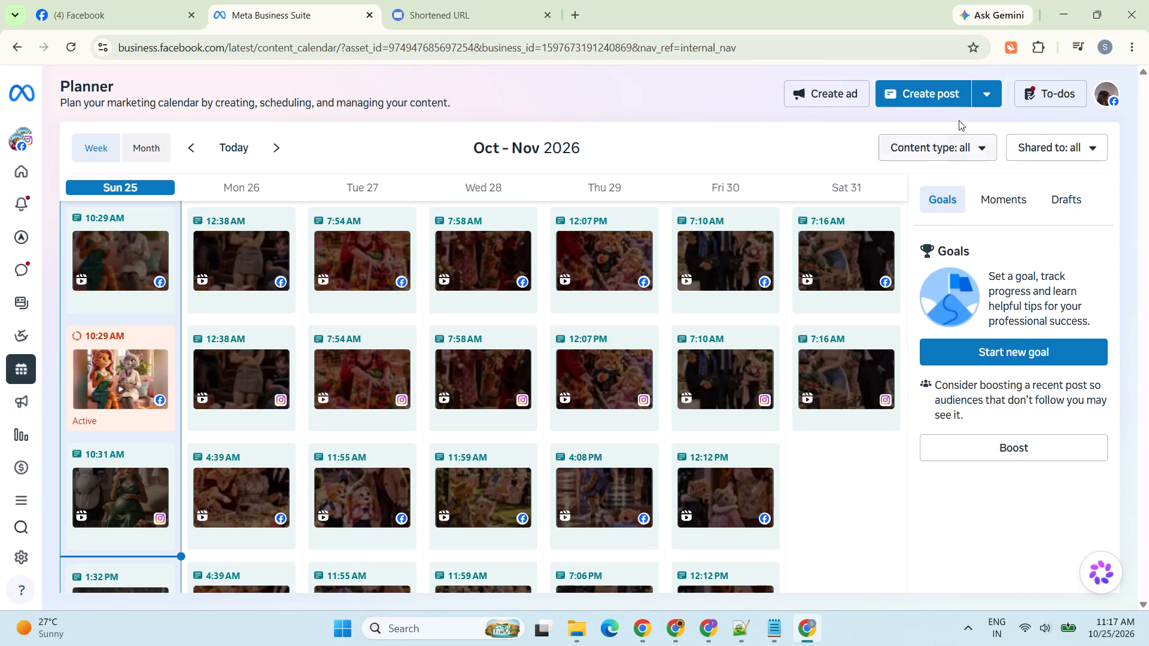
{"action": "left_click", "coordinate": [984, 89]}
{"action": "left_click", "coordinate": [934, 156]}
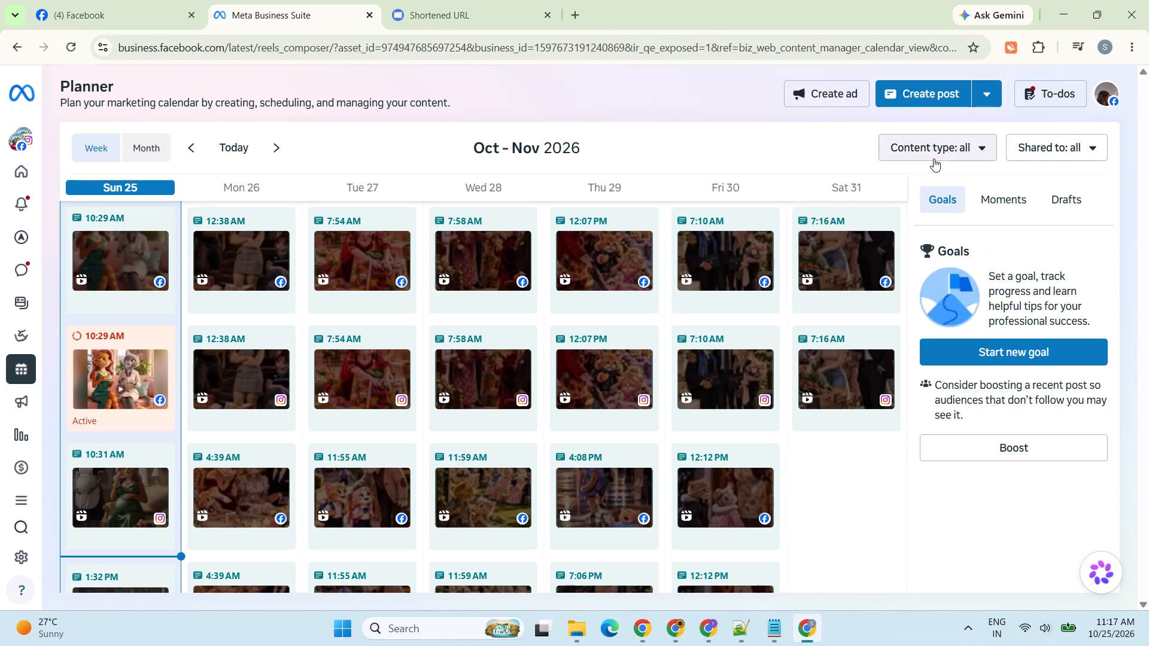
{"action": "left_click", "coordinate": [174, 331]}
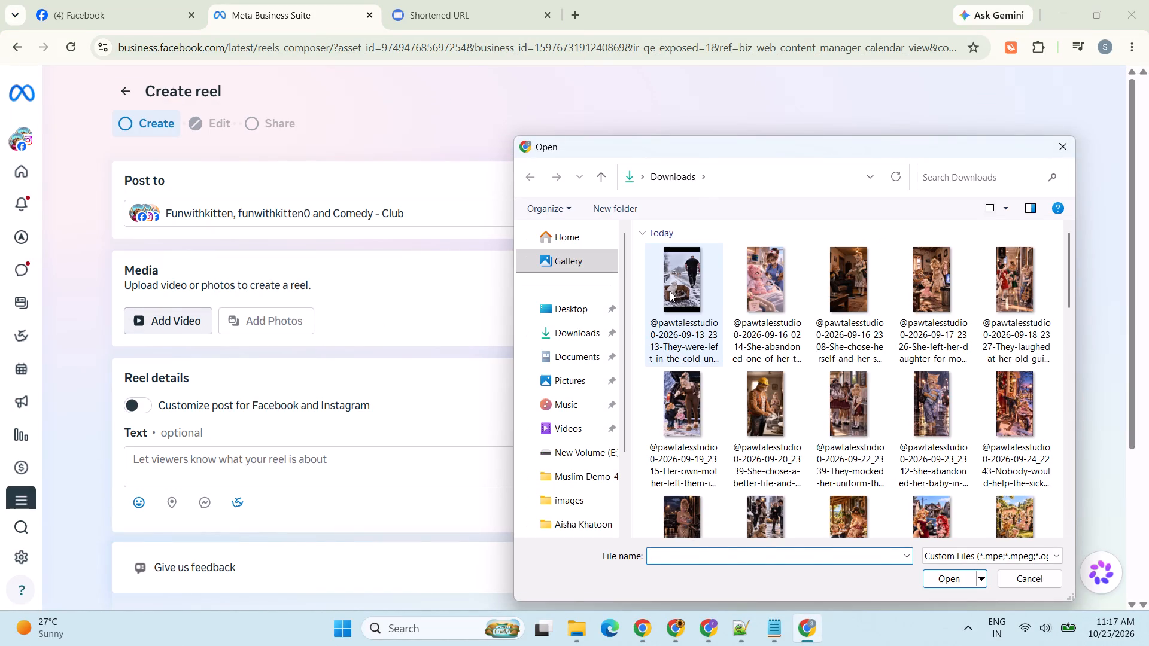
Upload the Pawtales video "They were left in the cold" to the reel and paste its copied caption as the reel text.
{"action": "double_click", "coordinate": [670, 291]}
{"action": "scroll", "coordinate": [223, 458], "scroll_direction": "down", "scroll_amount": 2}
{"action": "left_click", "coordinate": [228, 383]}
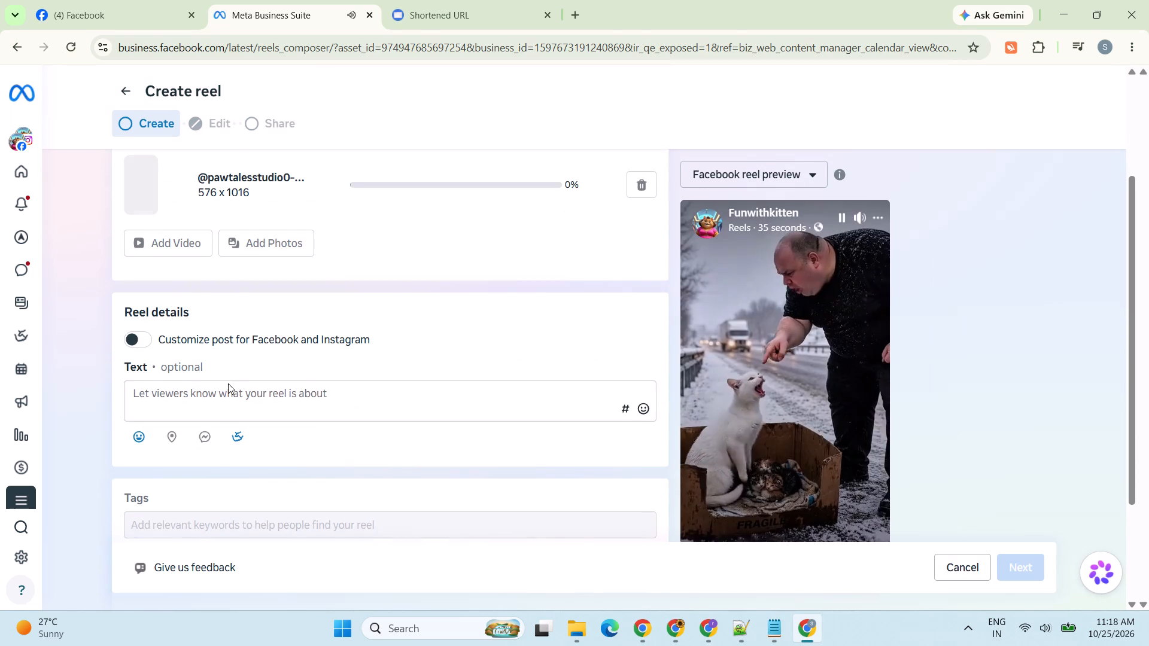
{"action": "left_click", "coordinate": [231, 395]}
{"action": "key", "text": "ctrl+v"}
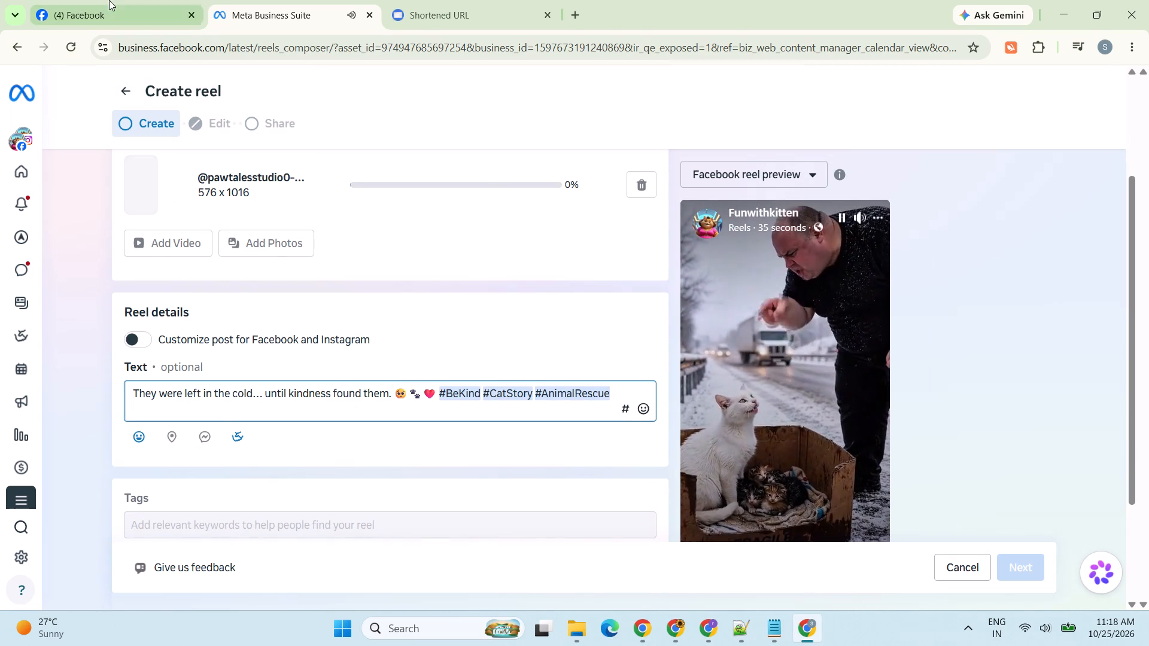
{"action": "left_click", "coordinate": [460, 0]}
{"action": "left_click", "coordinate": [700, 319]}
{"action": "left_click", "coordinate": [430, 0]}
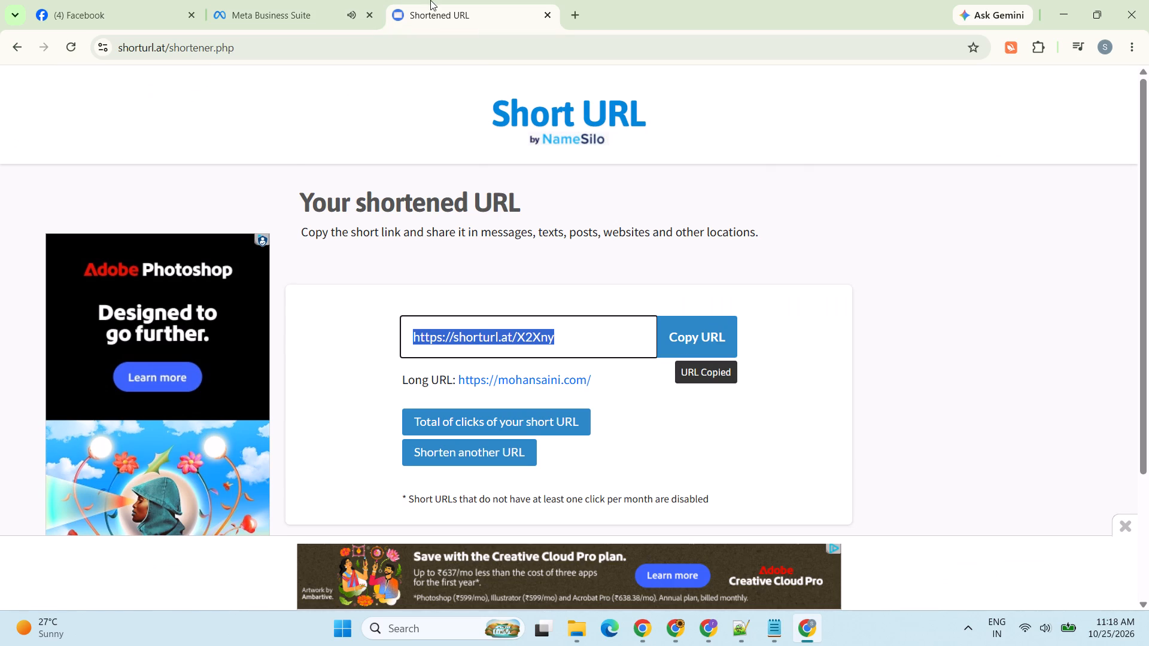
{"action": "left_click", "coordinate": [320, 0]}
{"action": "key", "text": "ctrl+v"}
{"action": "left_click", "coordinate": [274, 467]}
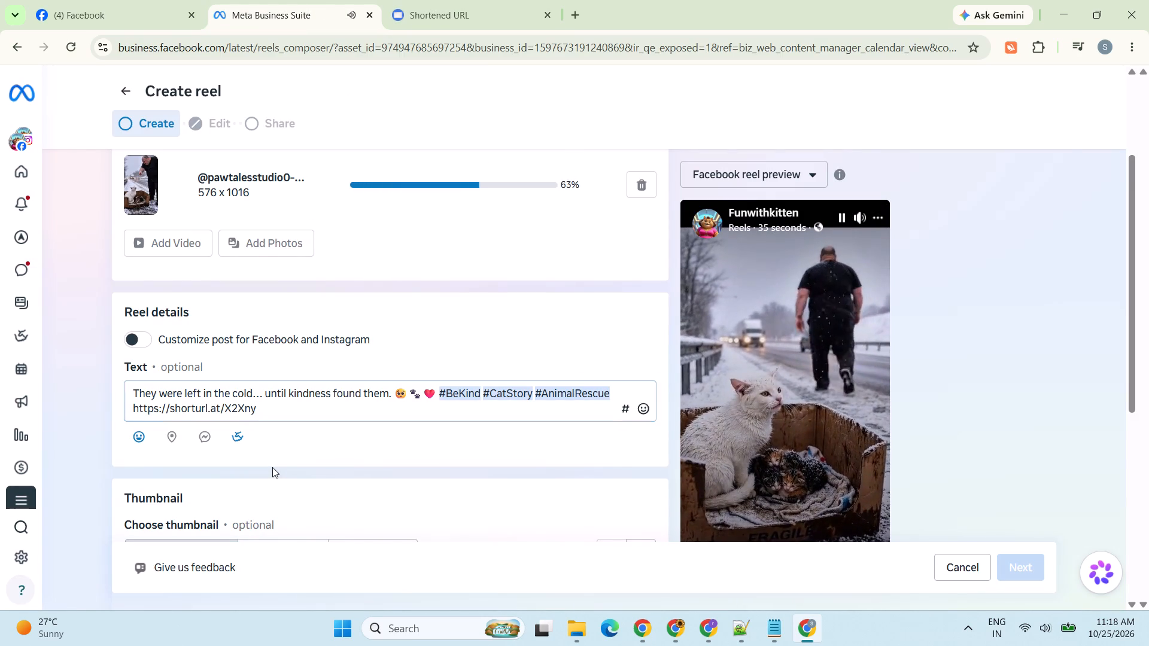
Proceed to the reel's sharing stage, choose scheduling, and set both the Facebook and Instagram dates to Oct 31, 2026.
{"action": "scroll", "coordinate": [1010, 392], "scroll_direction": "down", "scroll_amount": 2}
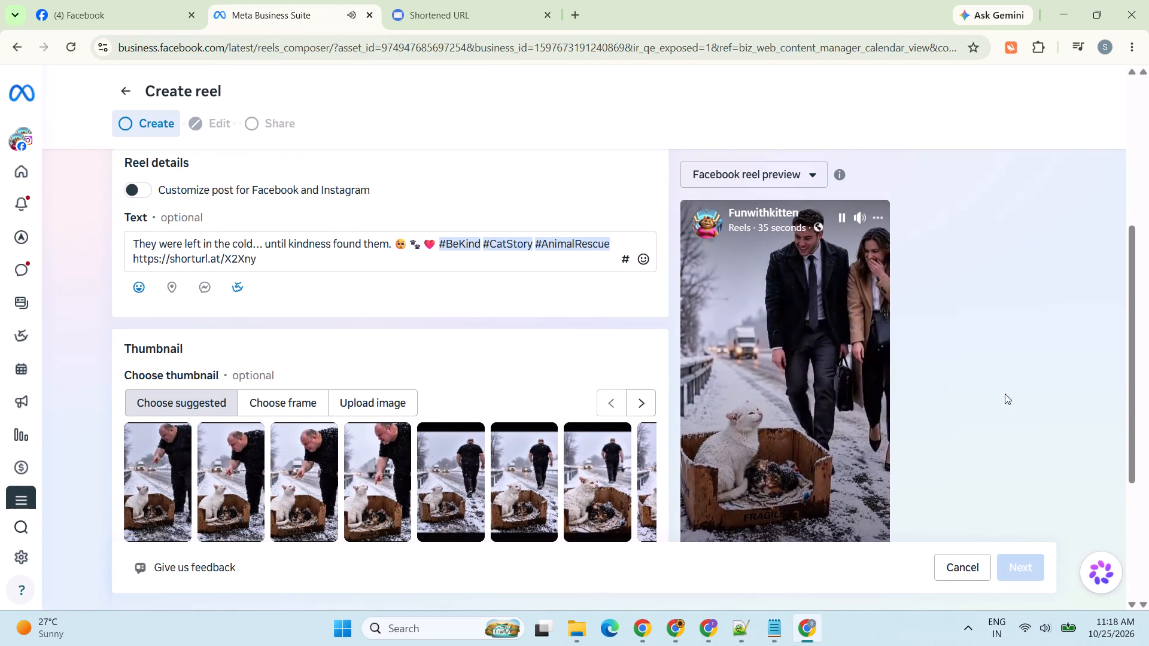
{"action": "left_click", "coordinate": [1023, 563]}
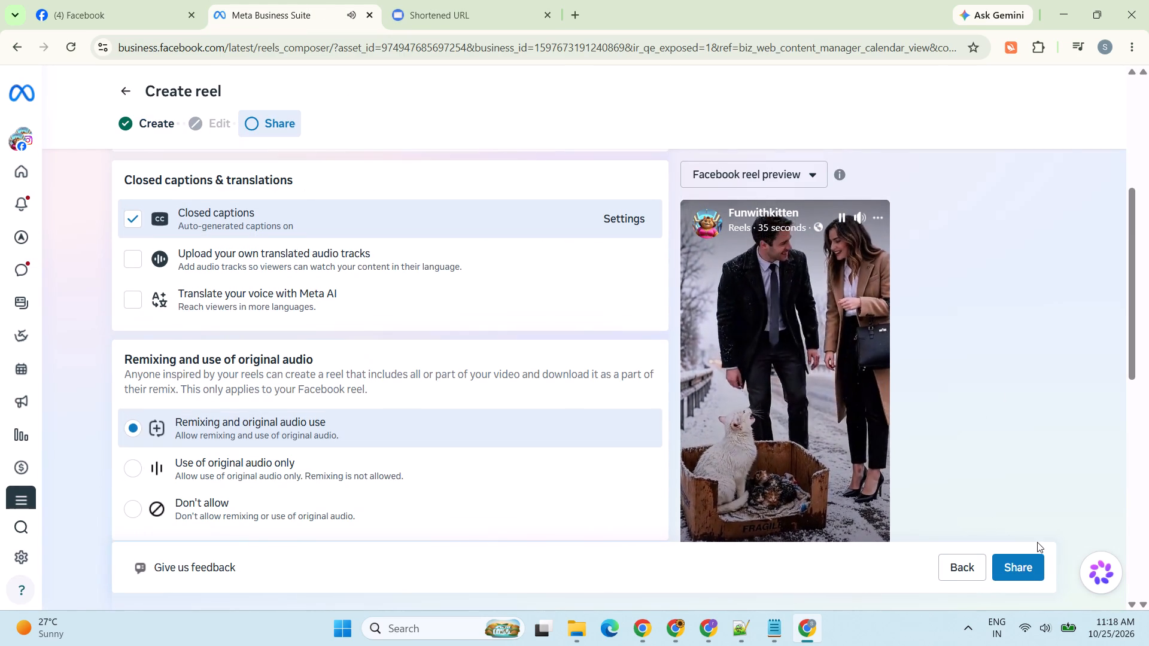
{"action": "scroll", "coordinate": [229, 254], "scroll_direction": "up", "scroll_amount": 7}
{"action": "left_click", "coordinate": [232, 202]}
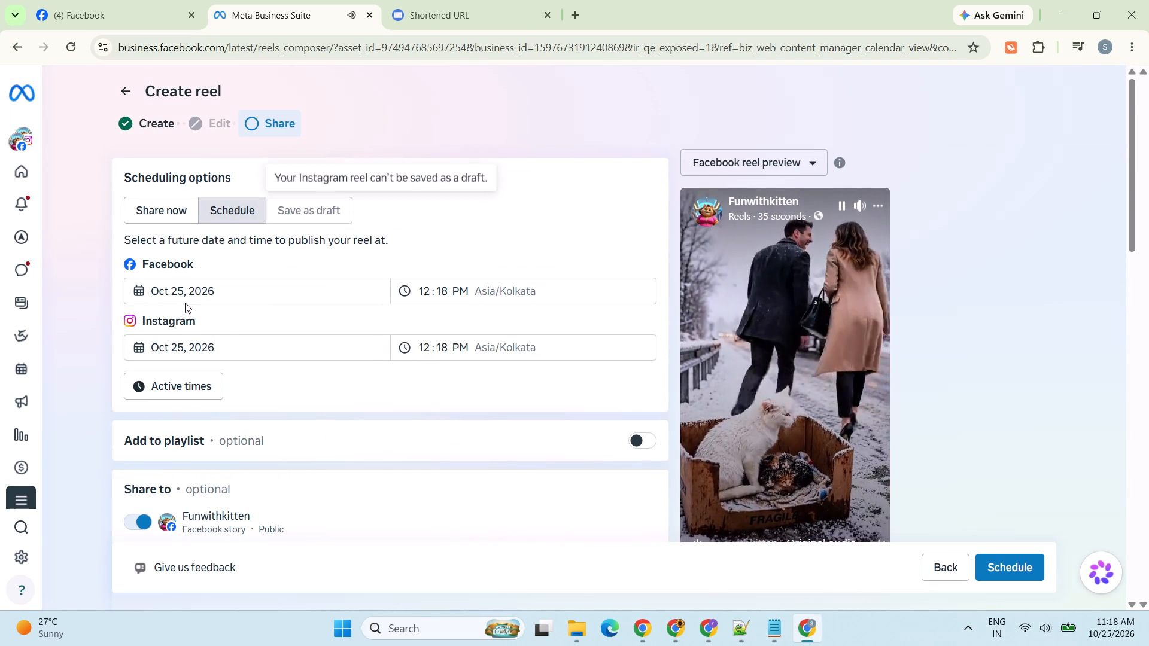
{"action": "left_click", "coordinate": [180, 291]}
{"action": "left_click", "coordinate": [287, 458]}
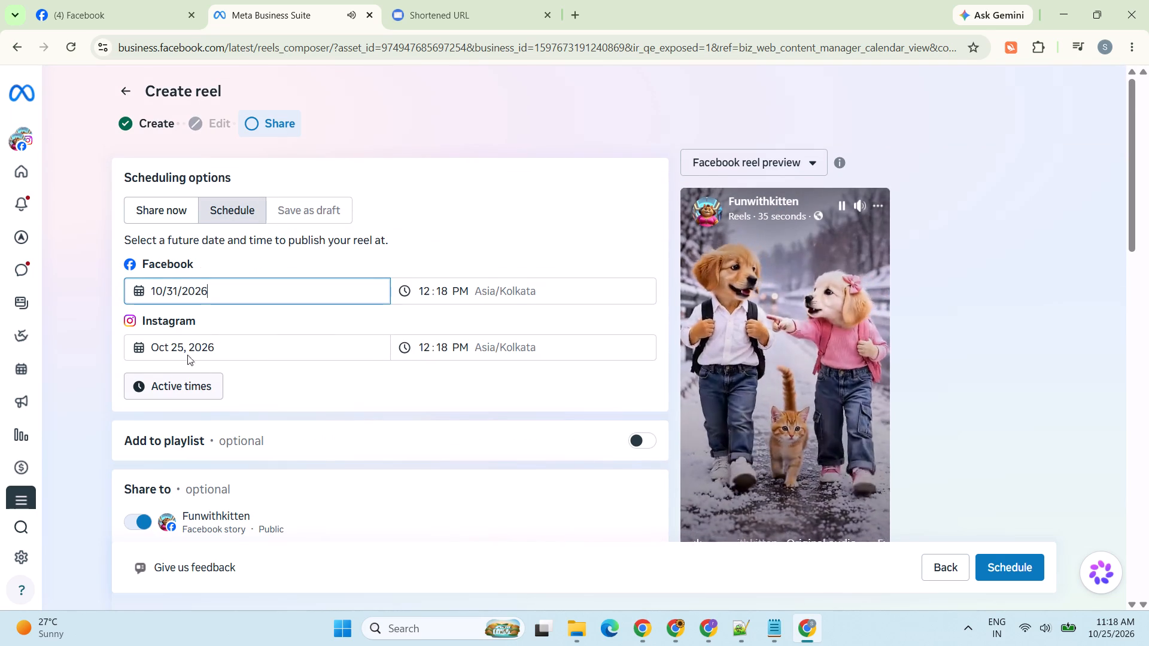
{"action": "left_click", "coordinate": [176, 339]}
{"action": "left_click", "coordinate": [178, 345]}
{"action": "left_click", "coordinate": [294, 518]}
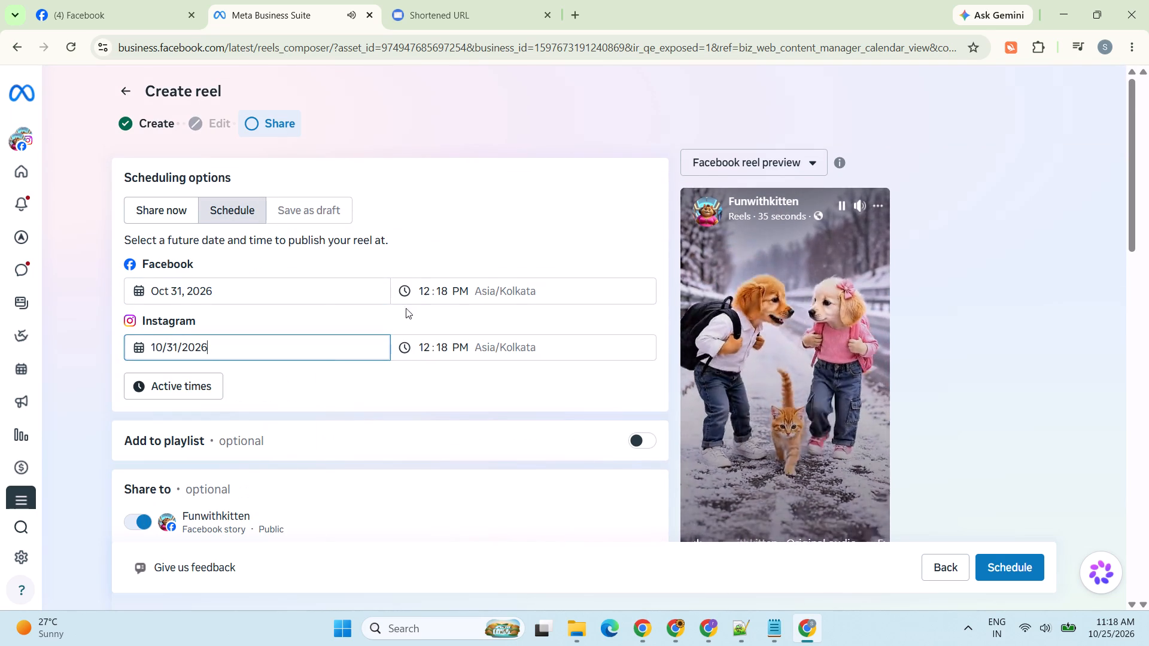
Set the Facebook and Instagram publishing times to 04:18 PM, schedule the reel and close the confirmation.
{"action": "left_click", "coordinate": [418, 295]}
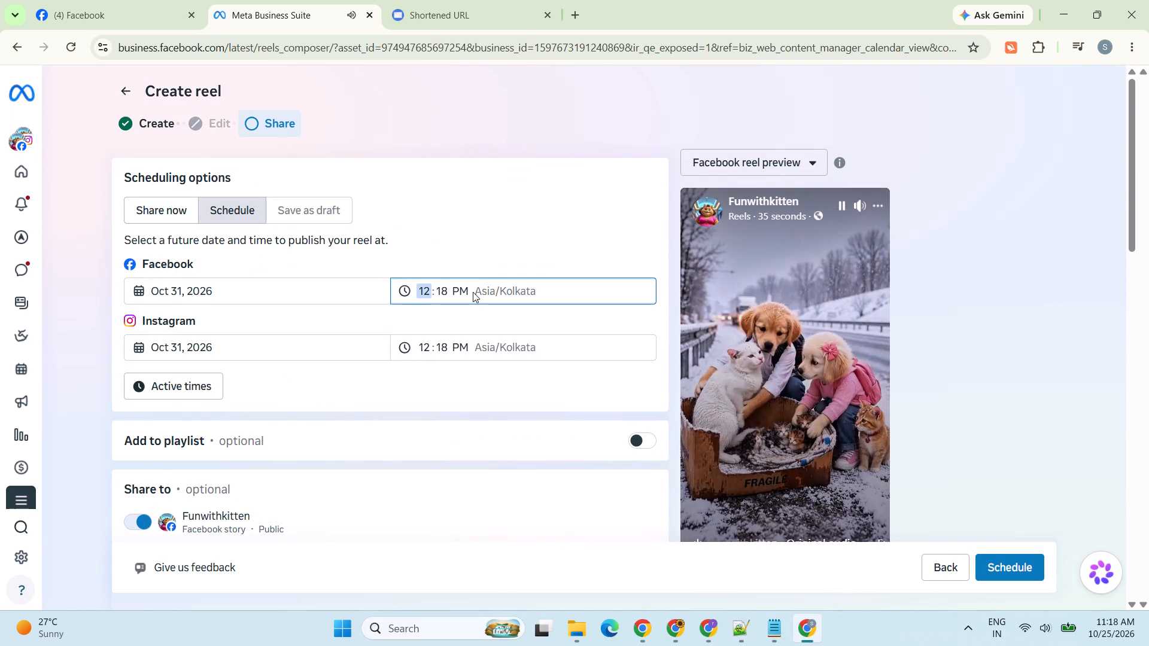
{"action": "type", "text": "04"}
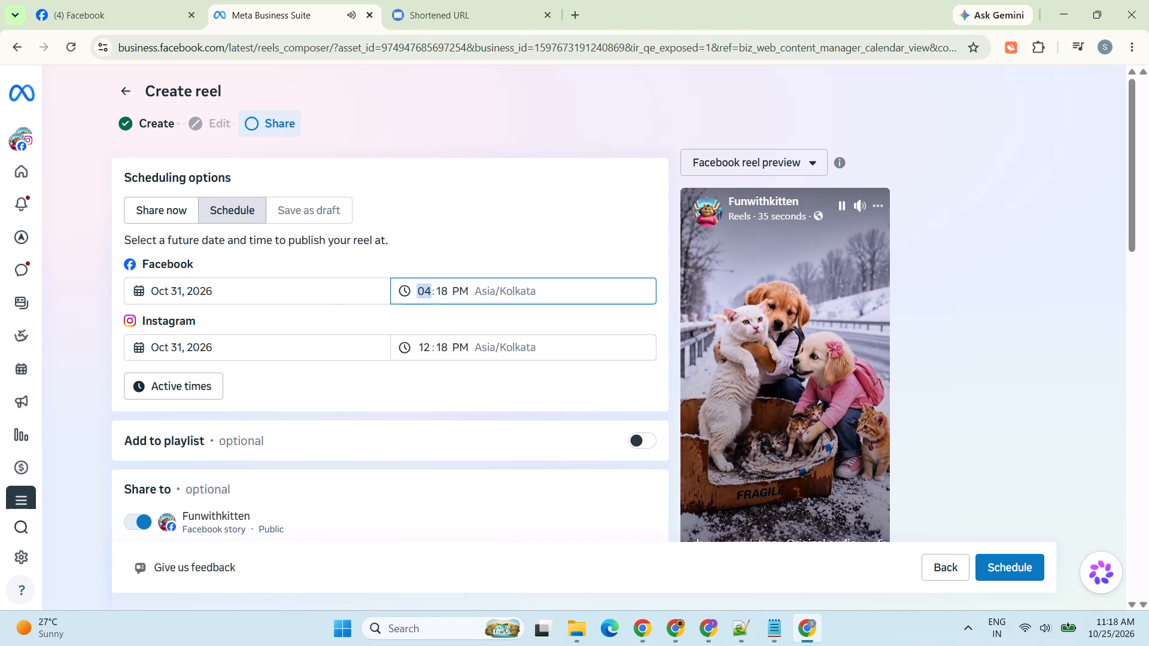
{"action": "left_click", "coordinate": [430, 343]}
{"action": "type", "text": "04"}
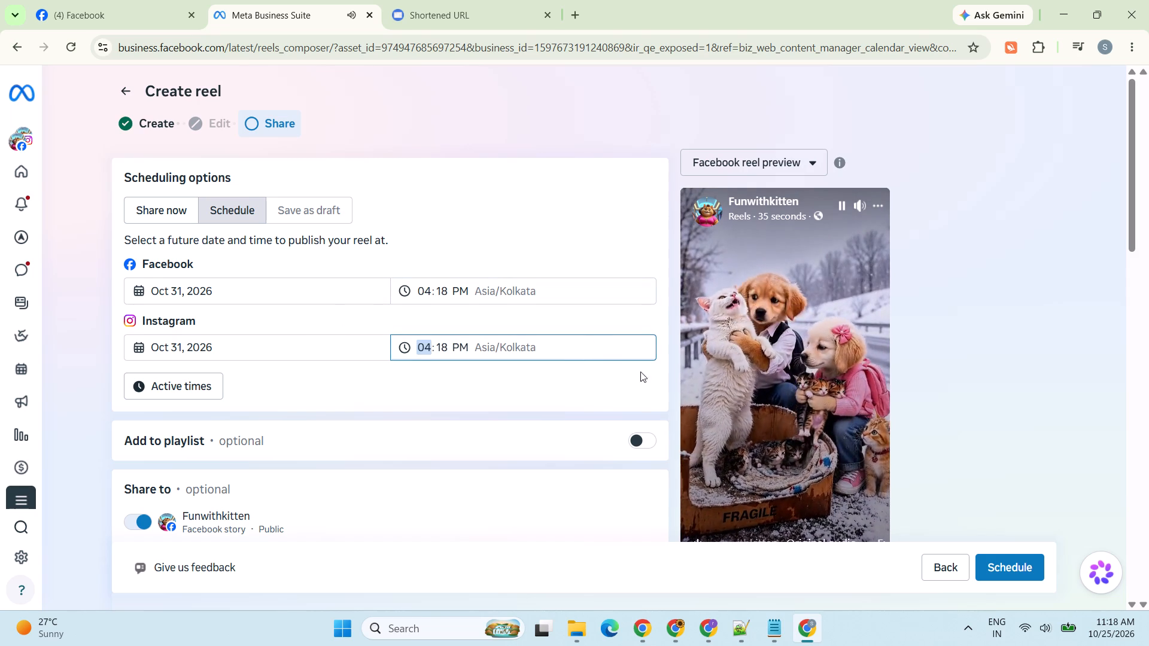
{"action": "left_click", "coordinate": [1009, 558]}
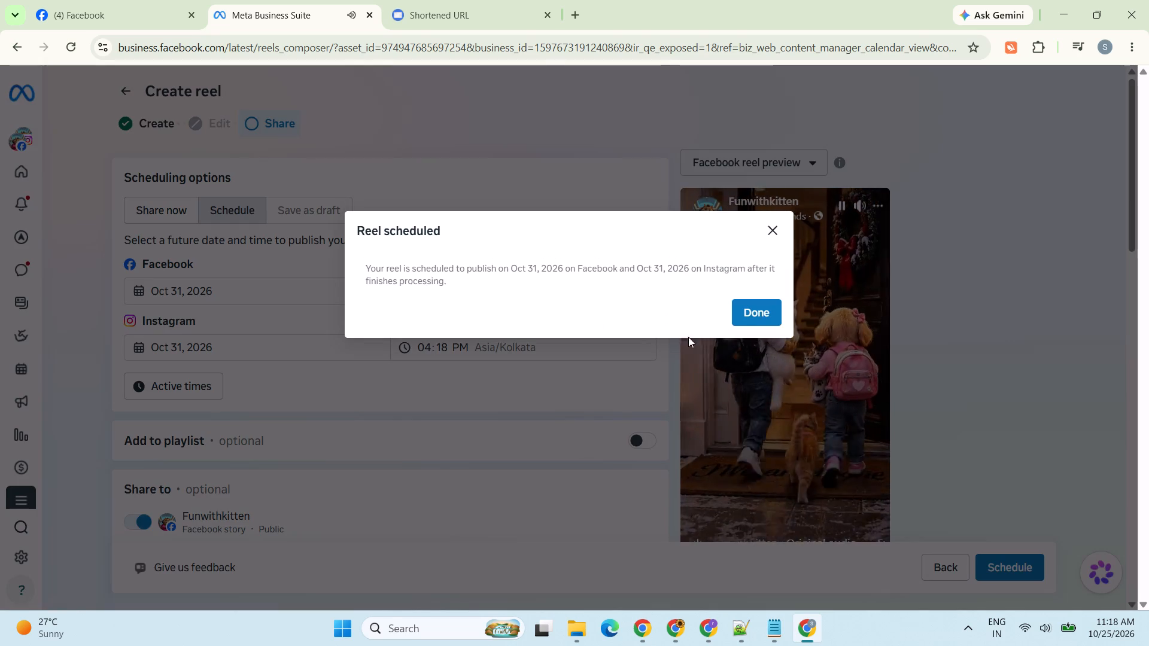
{"action": "left_click", "coordinate": [755, 316]}
Switch to TikTok, download the next Pawtales video, "They had nowhere to go... until someone opened the door", and copy its selected caption.
{"action": "left_click", "coordinate": [647, 626]}
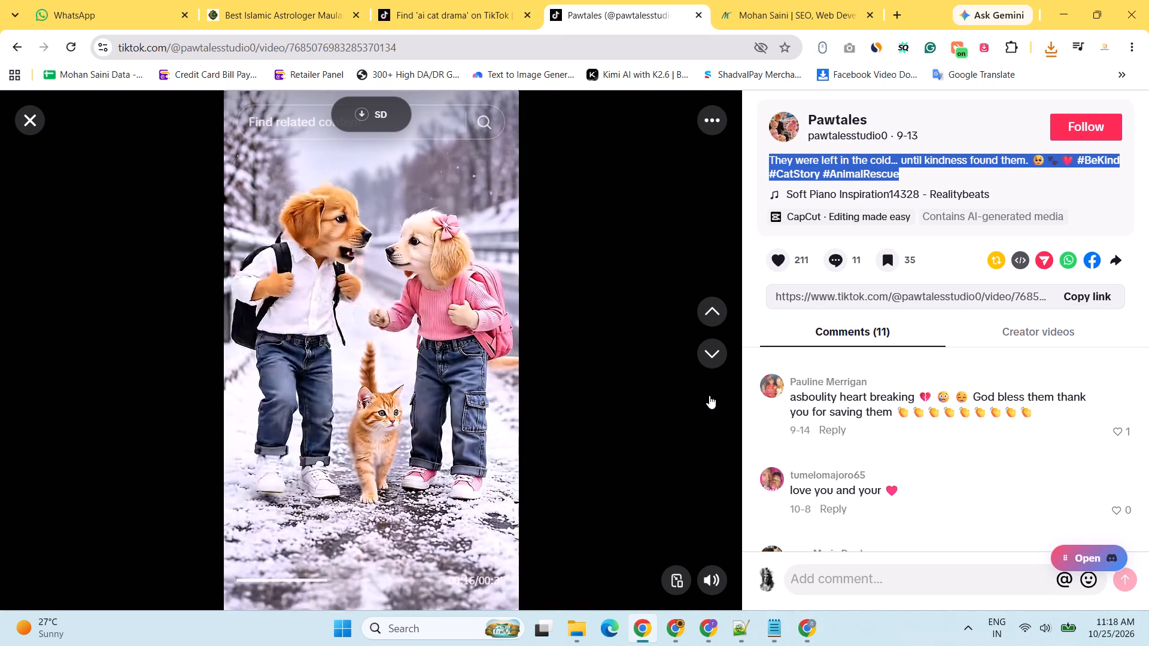
{"action": "left_click", "coordinate": [712, 359]}
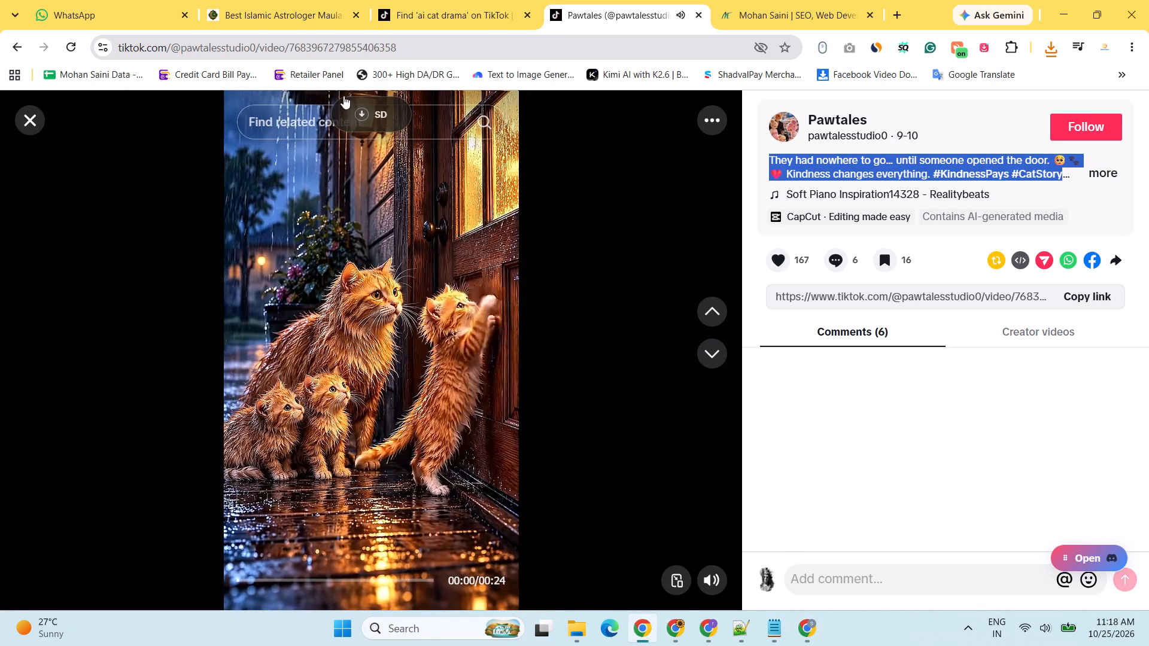
{"action": "left_click", "coordinate": [360, 109]}
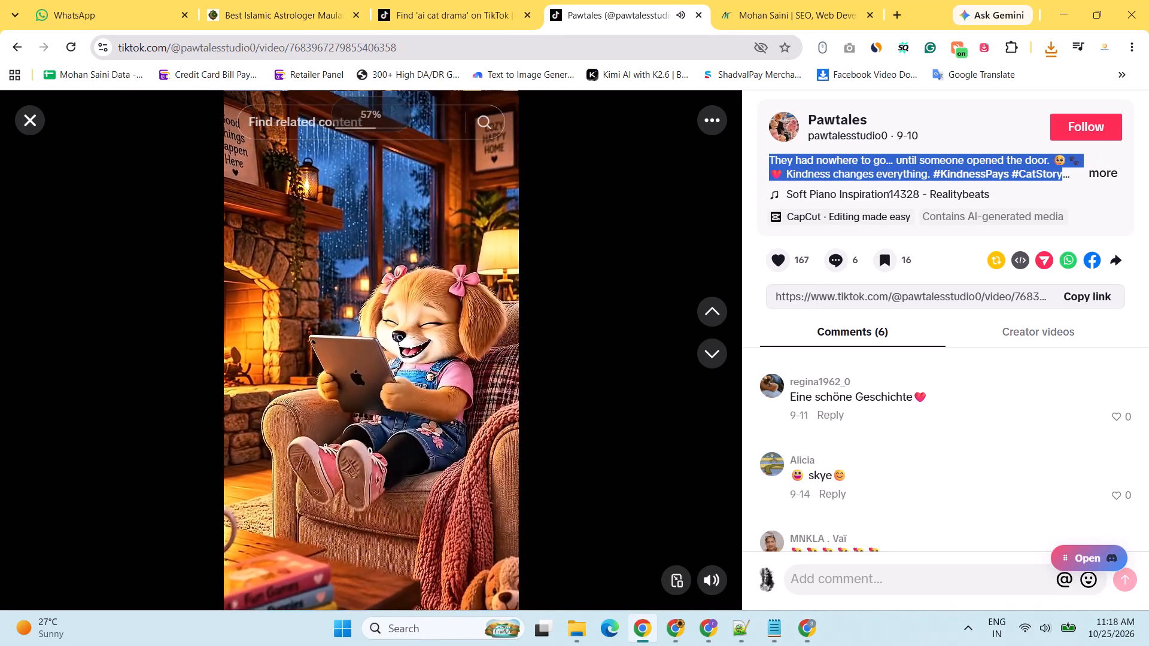
{"action": "right_click", "coordinate": [818, 161]}
{"action": "left_click", "coordinate": [769, 184]}
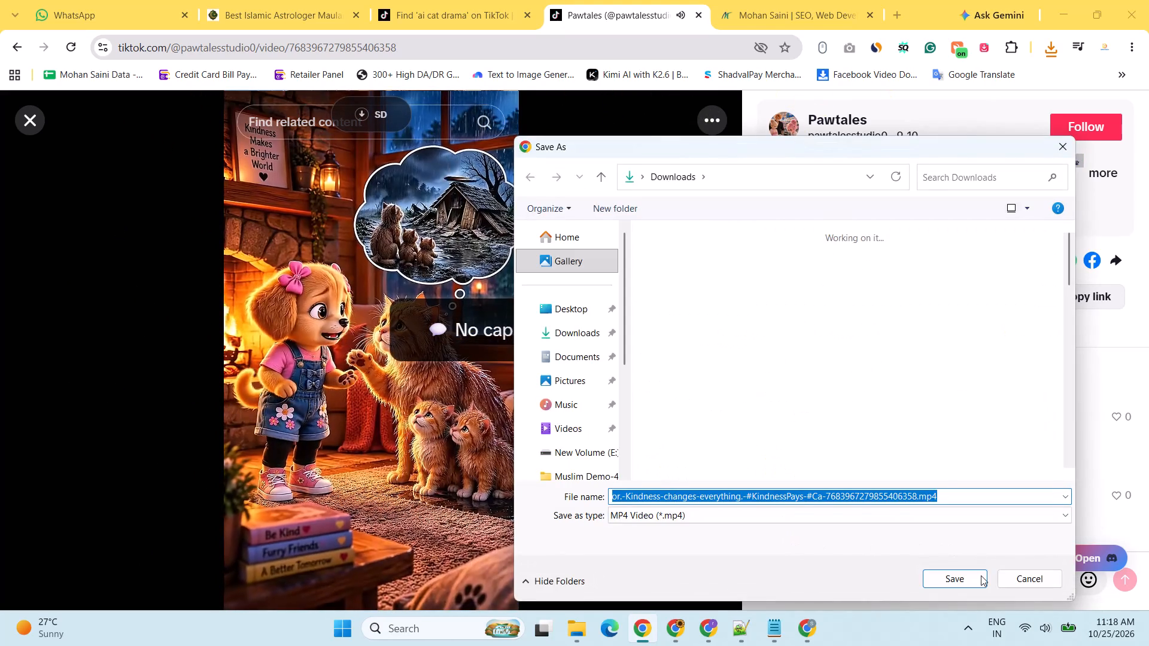
Save the Pawtales video "They had nowhere to go... until someone opened the door" to Downloads and copy its caption.
{"action": "left_click", "coordinate": [981, 575]}
{"action": "right_click", "coordinate": [842, 163]}
{"action": "left_click", "coordinate": [810, 179]}
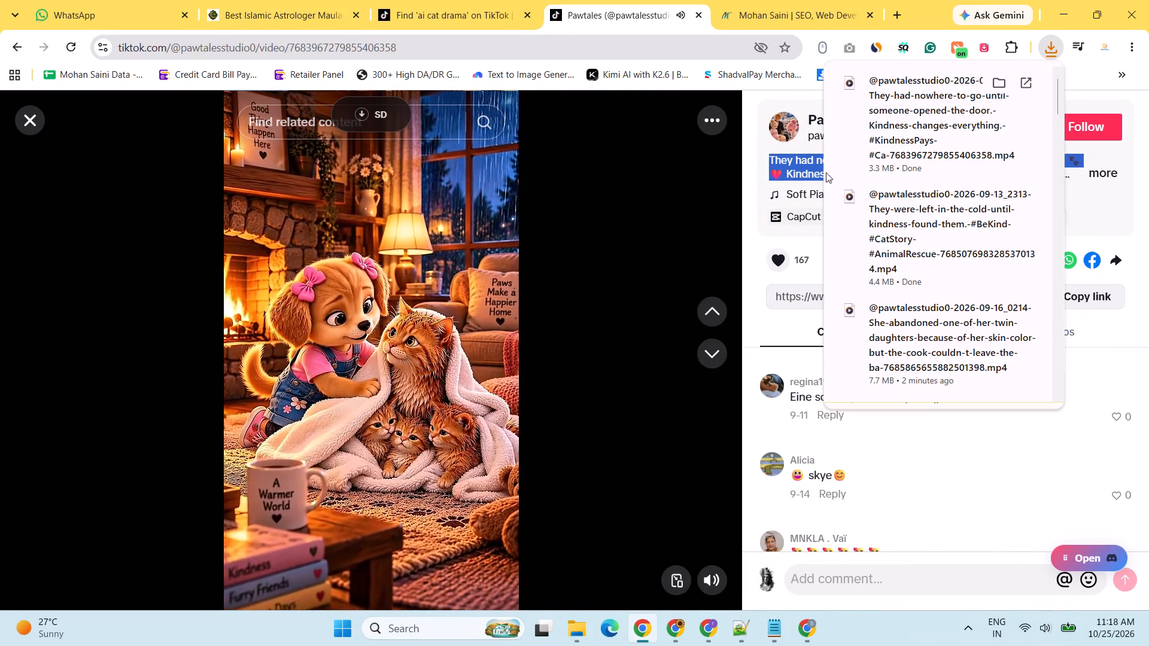
{"action": "right_click", "coordinate": [789, 157]}
{"action": "left_click", "coordinate": [762, 173]}
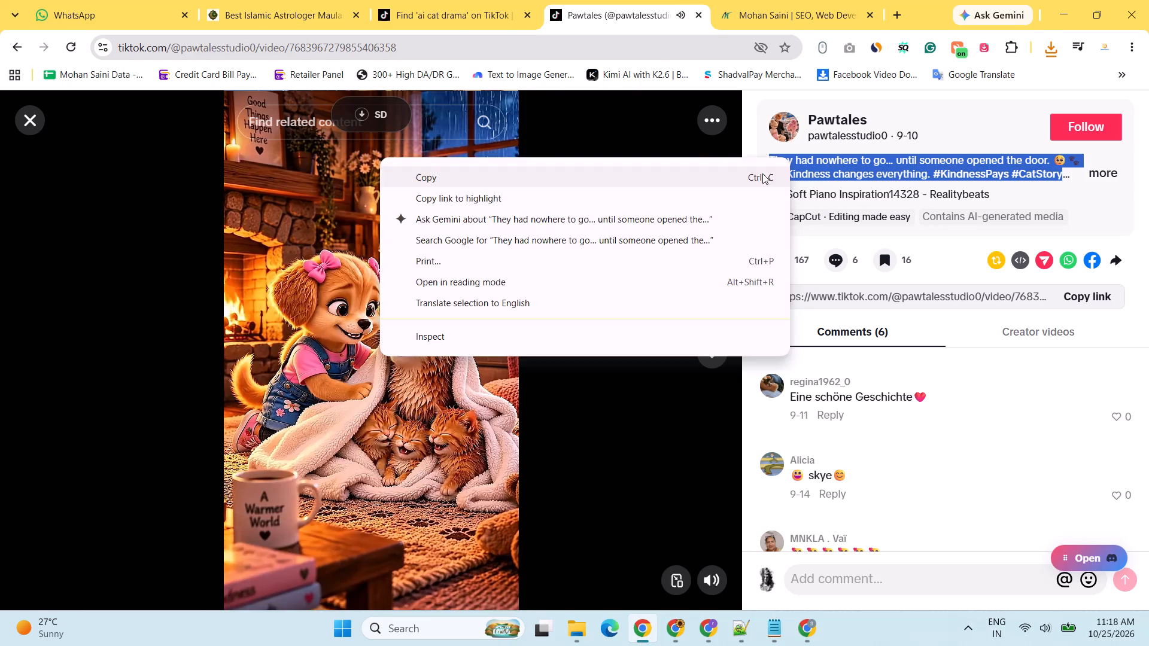
Start another reel from the Meta Business Suite planner and open the file selection for its video.
{"action": "left_click", "coordinate": [813, 627]}
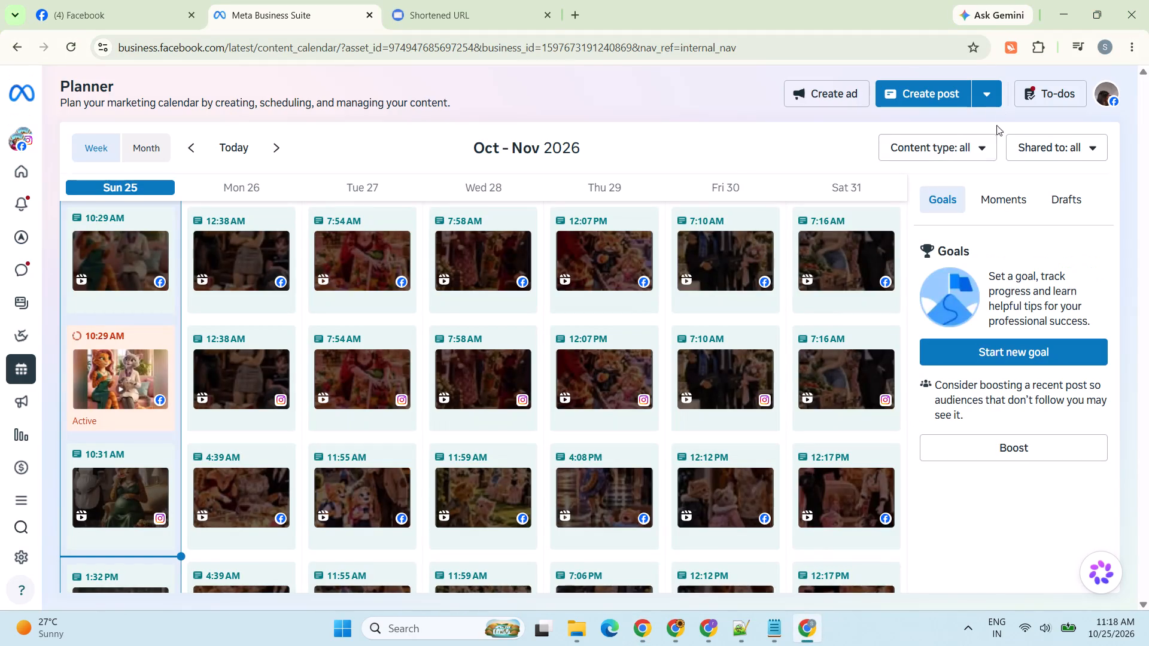
{"action": "left_click", "coordinate": [987, 95]}
{"action": "left_click", "coordinate": [956, 165]}
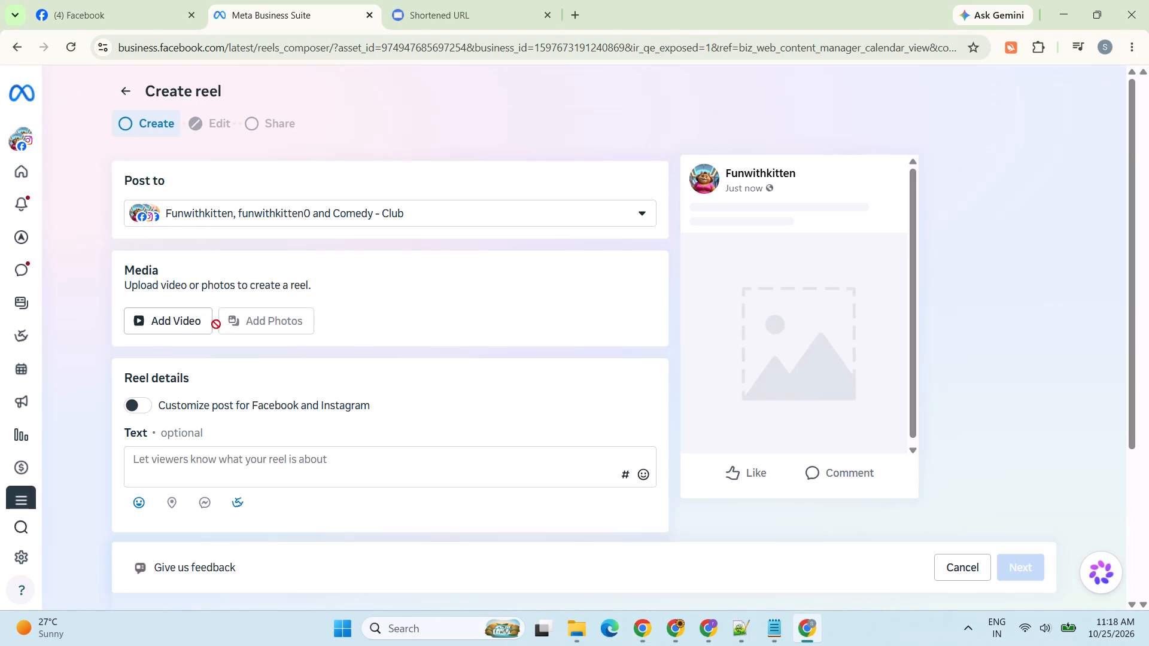
{"action": "left_click", "coordinate": [191, 322]}
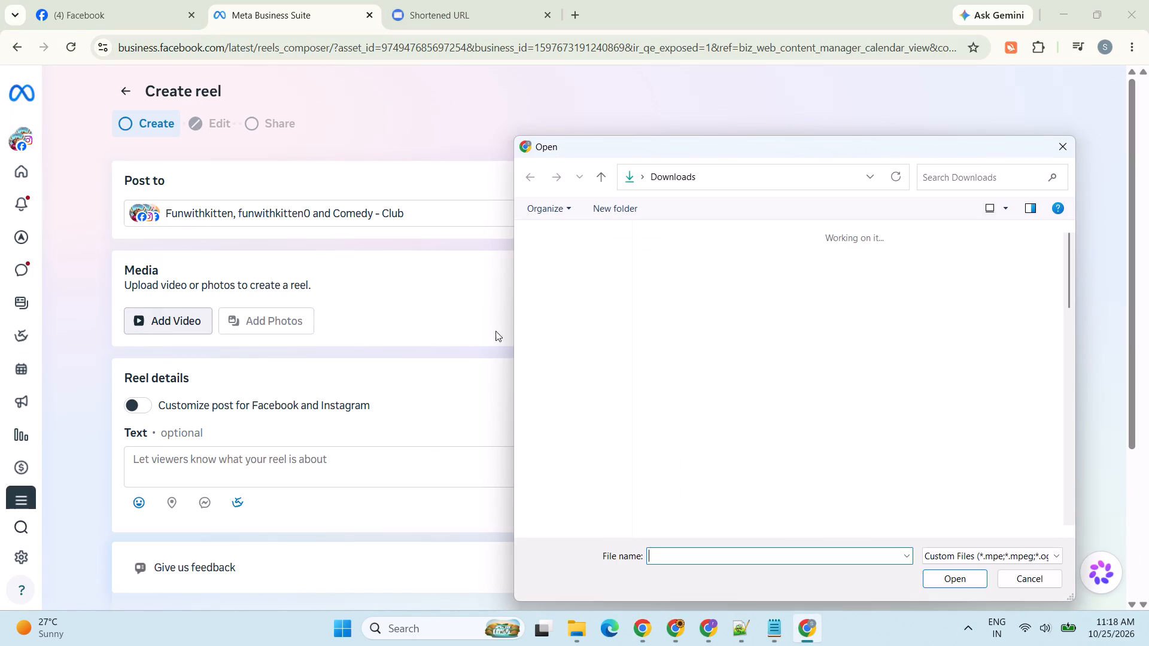
Upload the newly downloaded Pawtales video to the reel and paste the copied "They had nowhere to go..." caption as its text.
{"action": "double_click", "coordinate": [672, 301]}
{"action": "scroll", "coordinate": [525, 279], "scroll_direction": "down", "scroll_amount": 3}
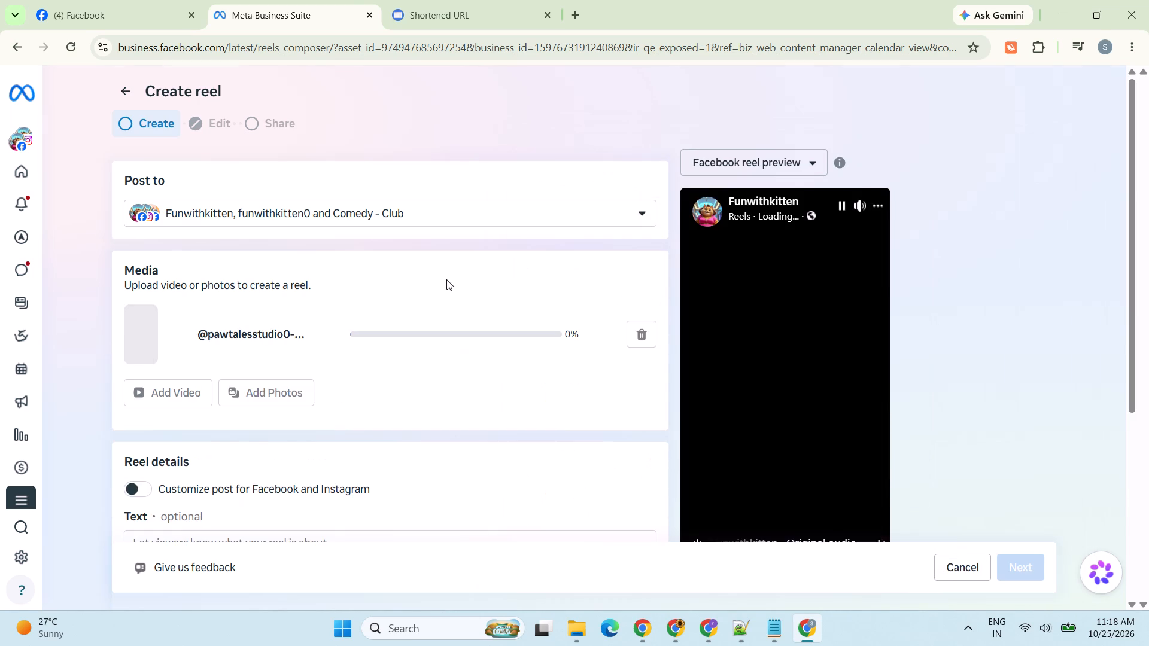
{"action": "left_click", "coordinate": [207, 312]}
{"action": "key", "text": "ctrl+v"}
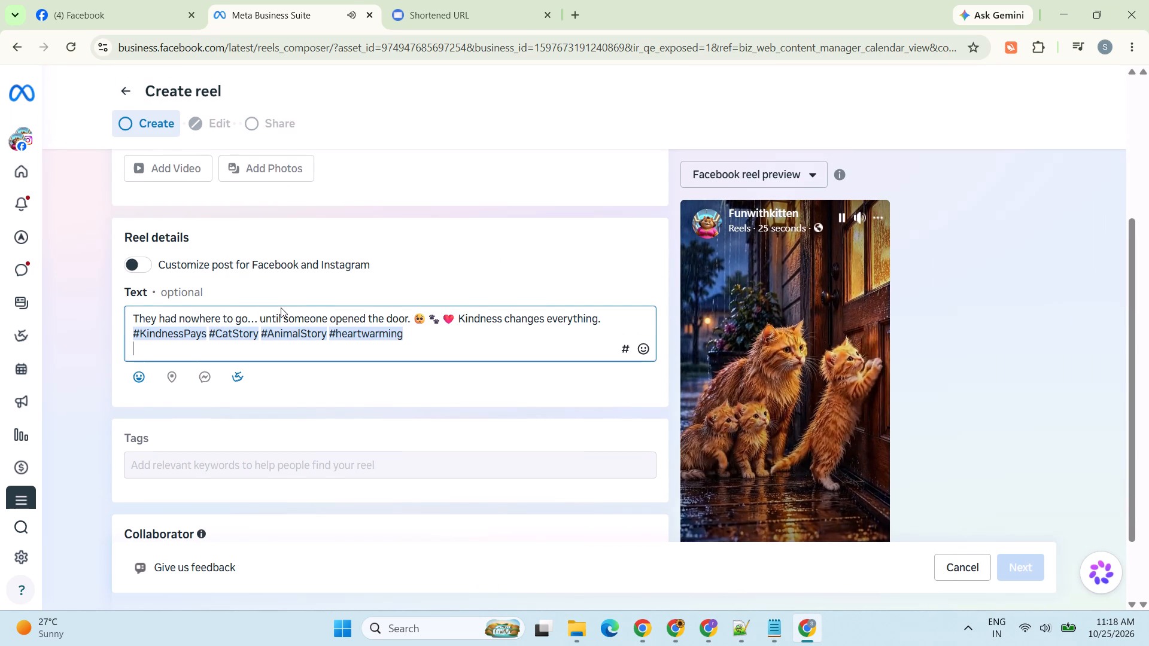
{"action": "left_click", "coordinate": [475, 0]}
{"action": "left_click", "coordinate": [695, 337]}
{"action": "left_click", "coordinate": [313, 0]}
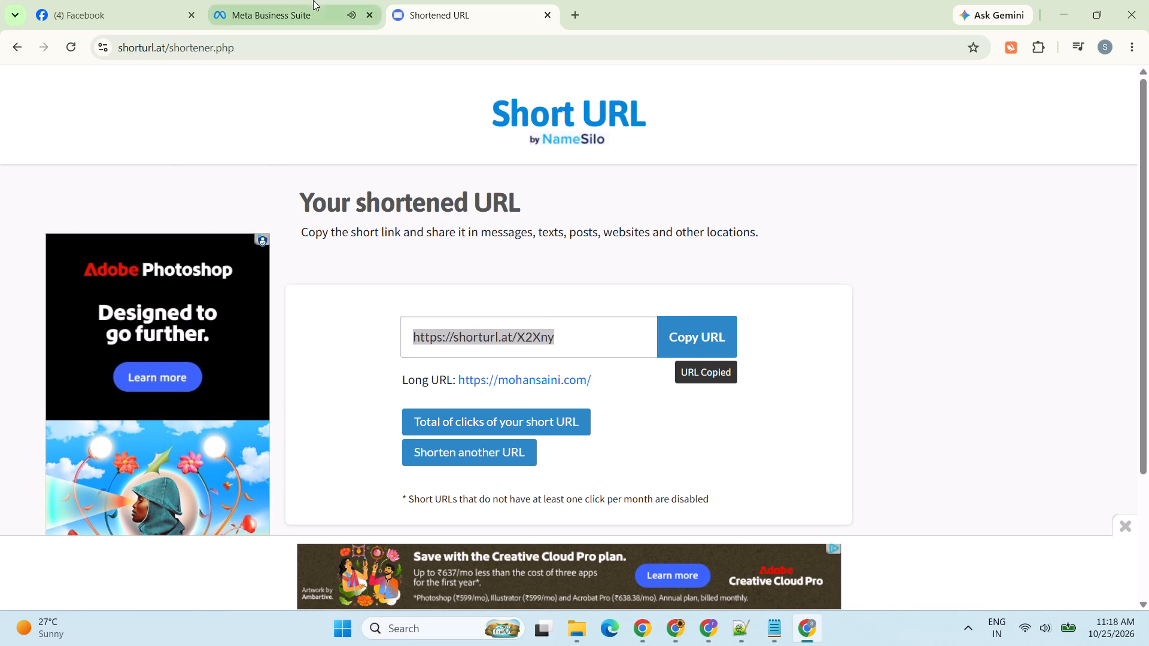
{"action": "key", "text": "ctrl+v"}
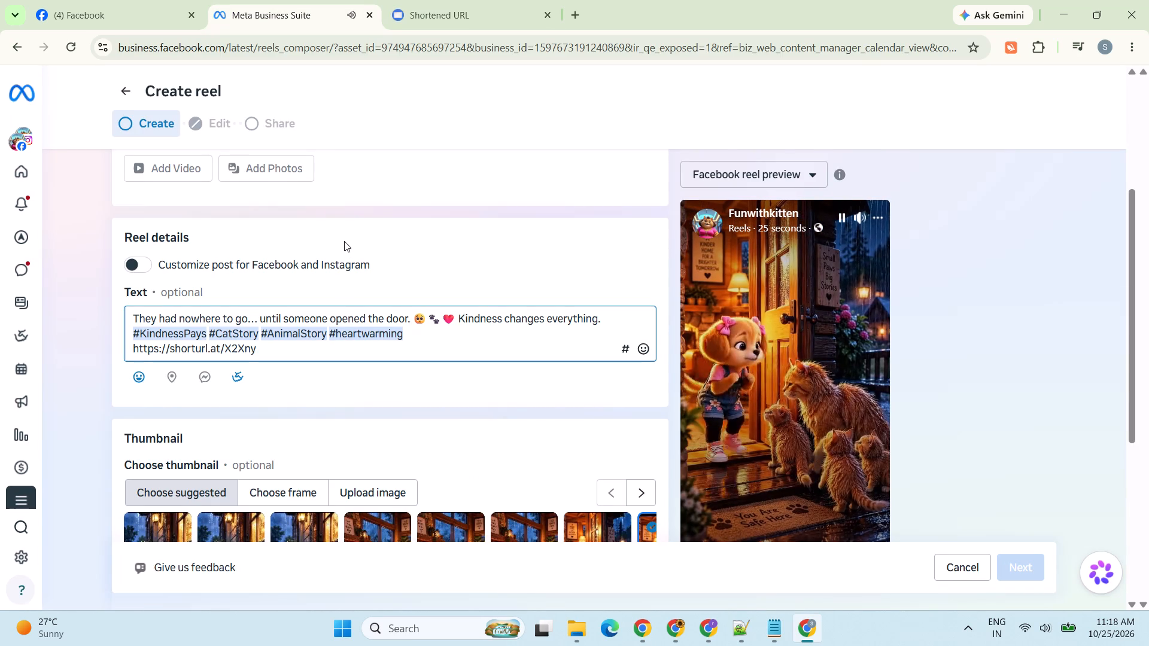
Proceed to the sharing stage and set the reel's Facebook and Instagram schedule to Oct 31, 2026 at 07:19 PM.
{"action": "scroll", "coordinate": [422, 374], "scroll_direction": "down", "scroll_amount": 4}
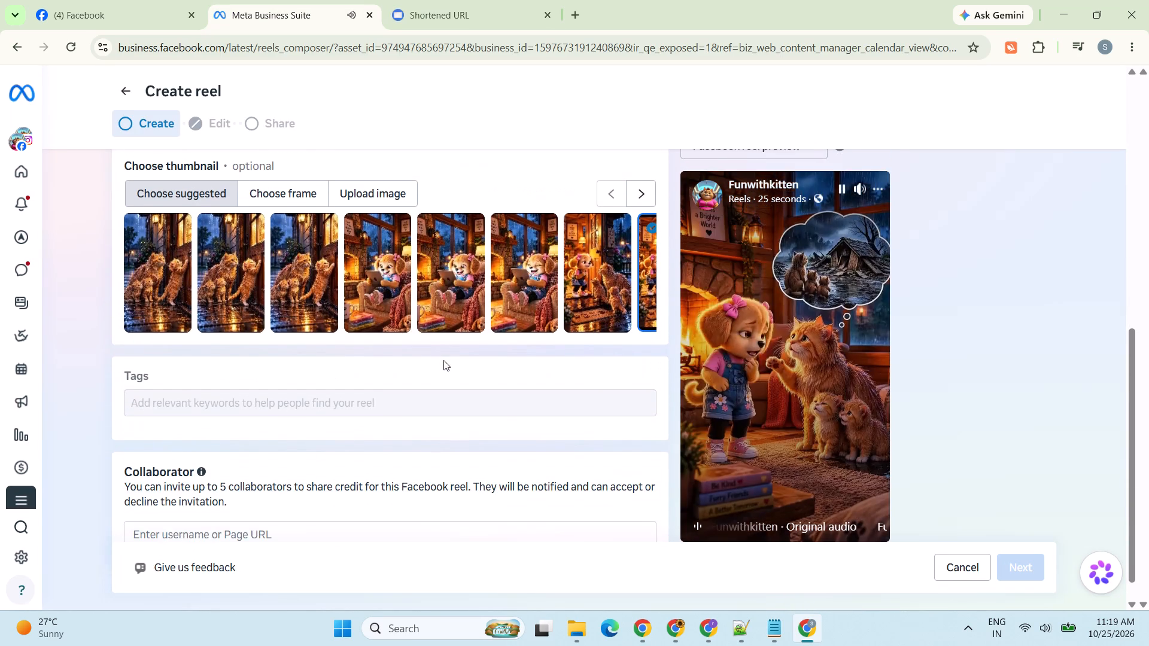
{"action": "scroll", "coordinate": [479, 351], "scroll_direction": "down", "scroll_amount": 3}
{"action": "left_click", "coordinate": [1023, 569]}
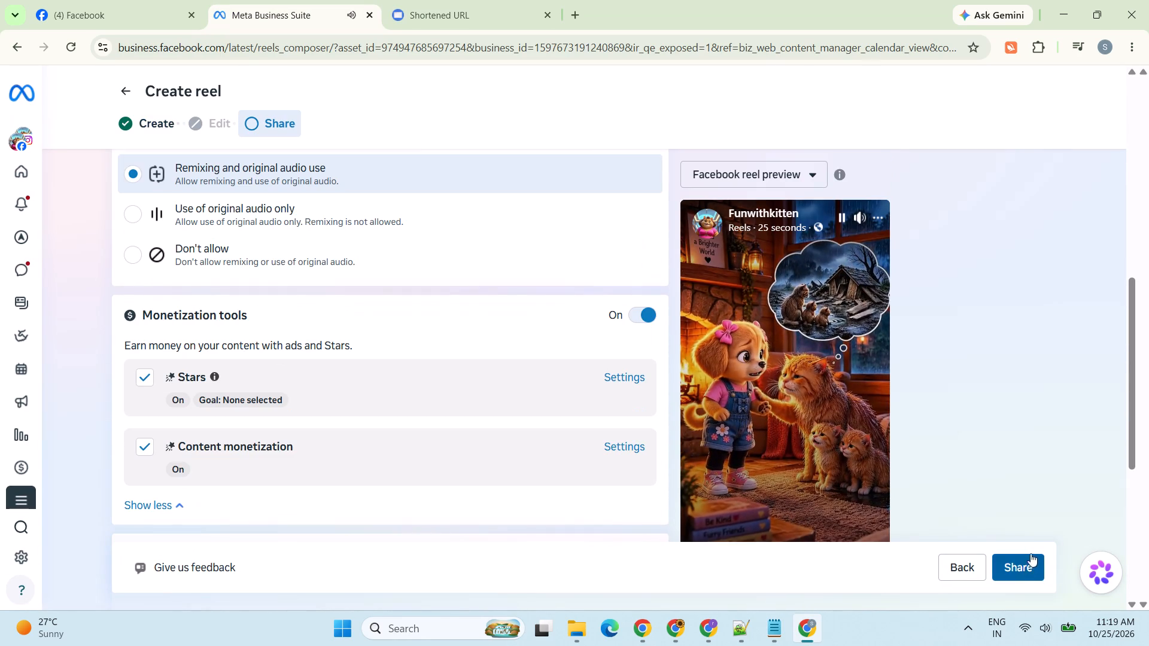
{"action": "scroll", "coordinate": [309, 248], "scroll_direction": "up", "scroll_amount": 7}
{"action": "left_click", "coordinate": [239, 190]}
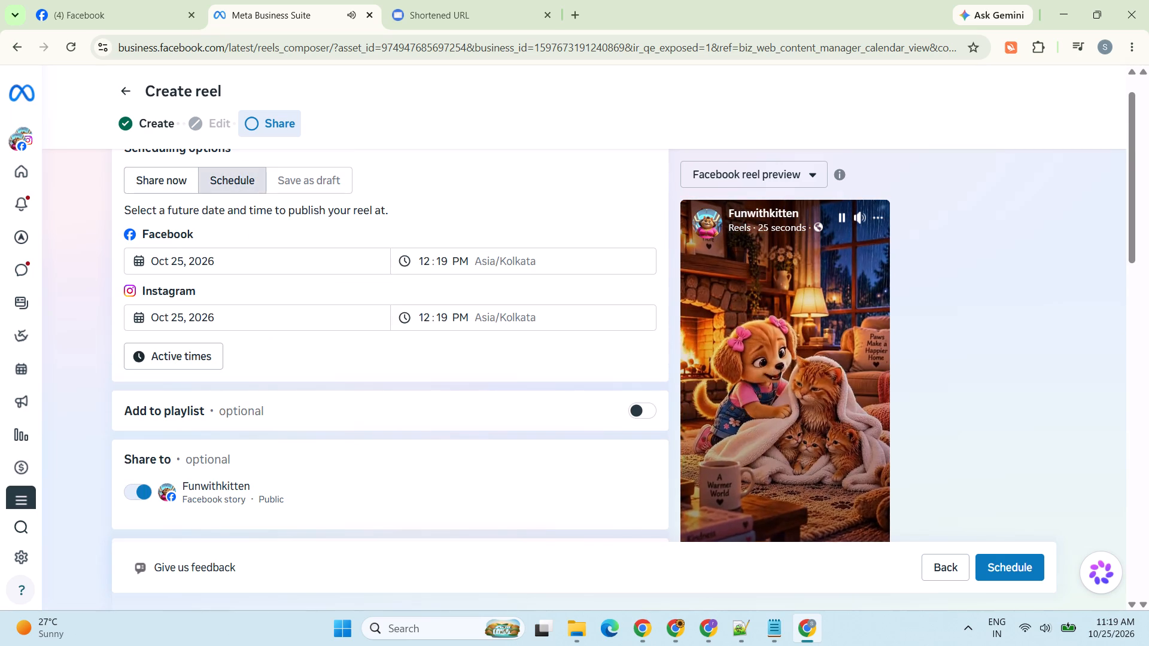
{"action": "left_click", "coordinate": [181, 261]}
{"action": "left_click", "coordinate": [292, 432]}
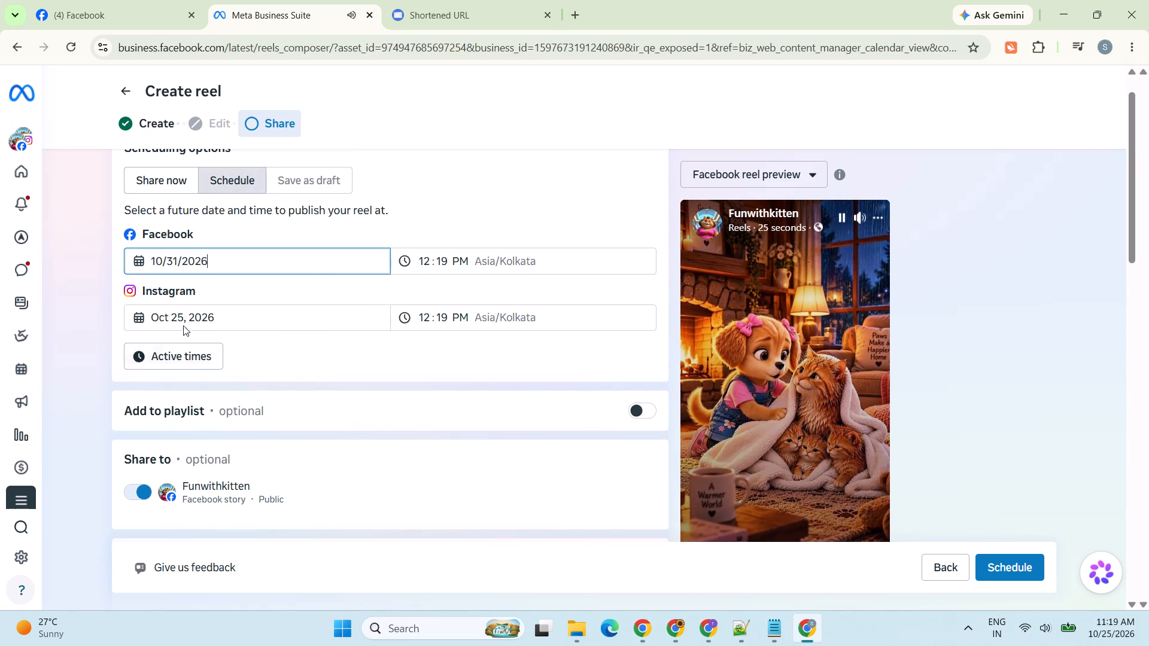
{"action": "left_click", "coordinate": [181, 321]}
{"action": "left_click", "coordinate": [294, 488]}
{"action": "left_click", "coordinate": [422, 264]}
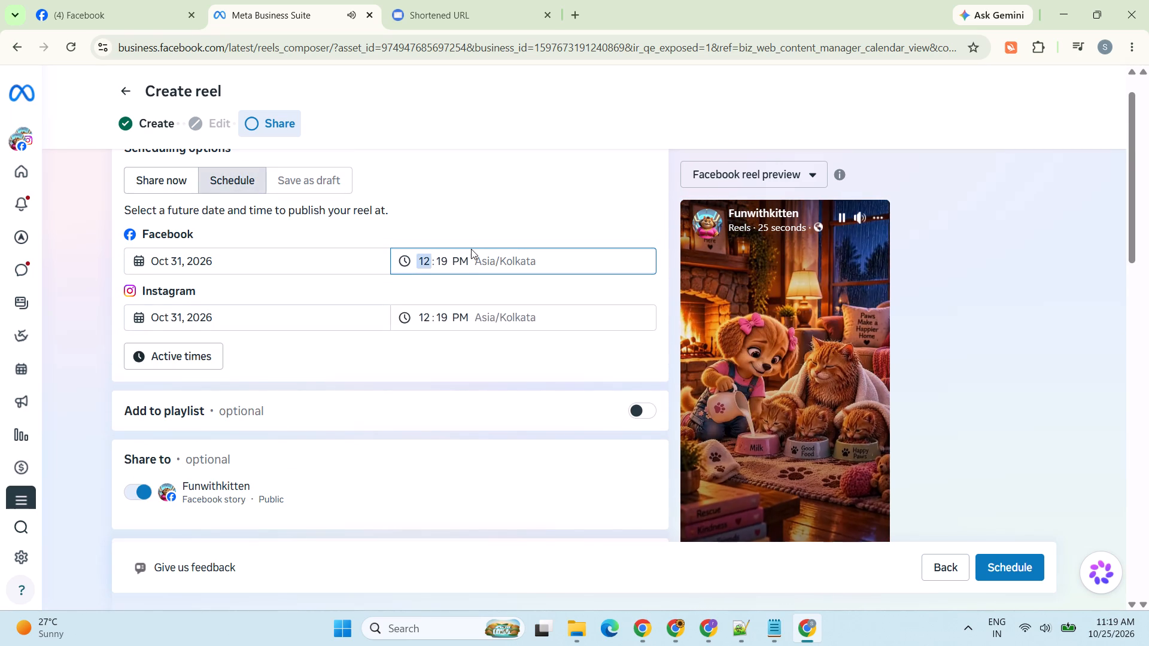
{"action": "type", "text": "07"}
{"action": "left_click", "coordinate": [421, 317]}
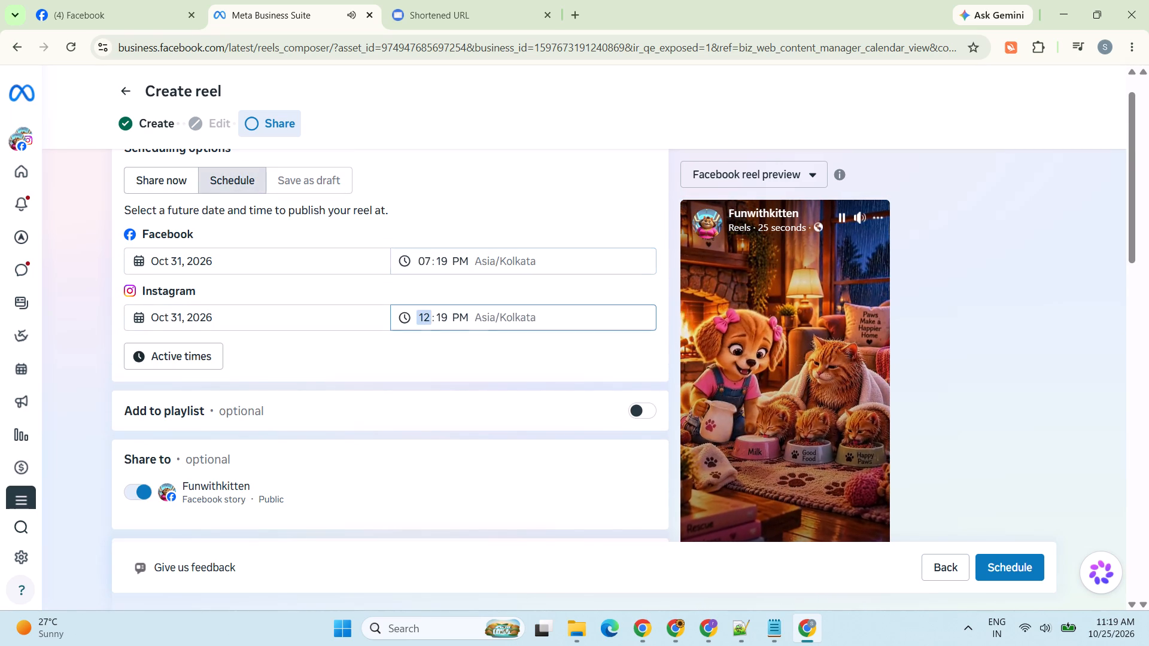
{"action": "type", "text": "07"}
{"action": "left_click", "coordinate": [427, 355]}
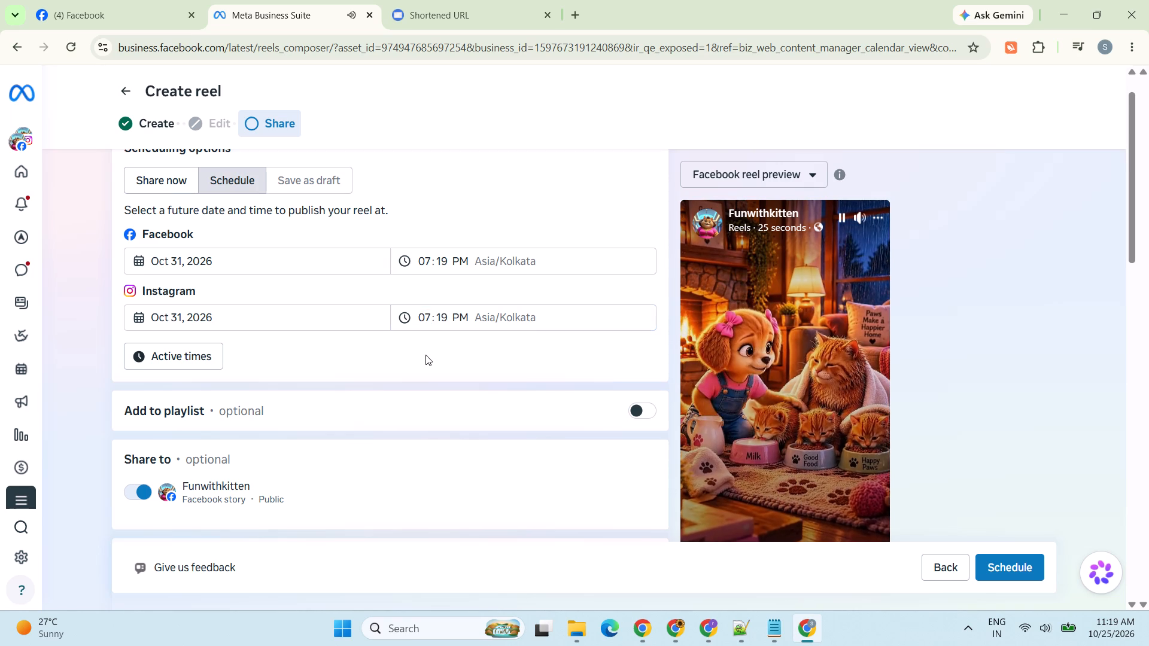
Submit the reel for scheduling and return to the planner.
{"action": "scroll", "coordinate": [424, 357], "scroll_direction": "down", "scroll_amount": 6}
{"action": "left_click", "coordinate": [1031, 565]}
{"action": "scroll", "coordinate": [306, 303], "scroll_direction": "up", "scroll_amount": 3}
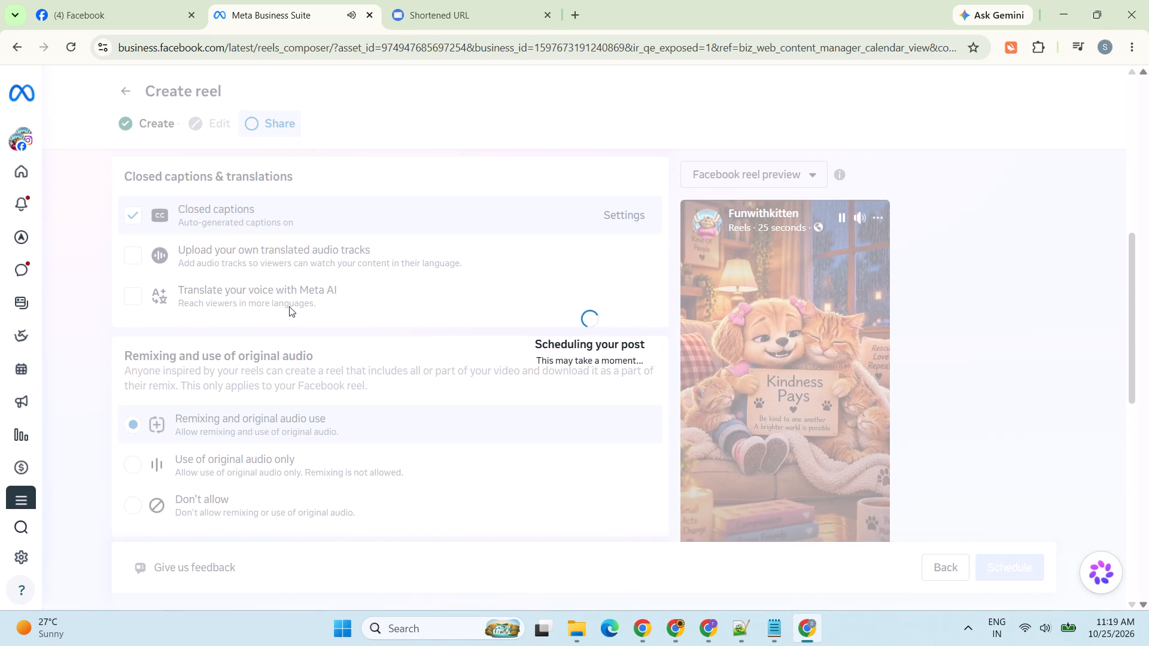
{"action": "scroll", "coordinate": [289, 306], "scroll_direction": "up", "scroll_amount": 4}
{"action": "left_click", "coordinate": [754, 309]}
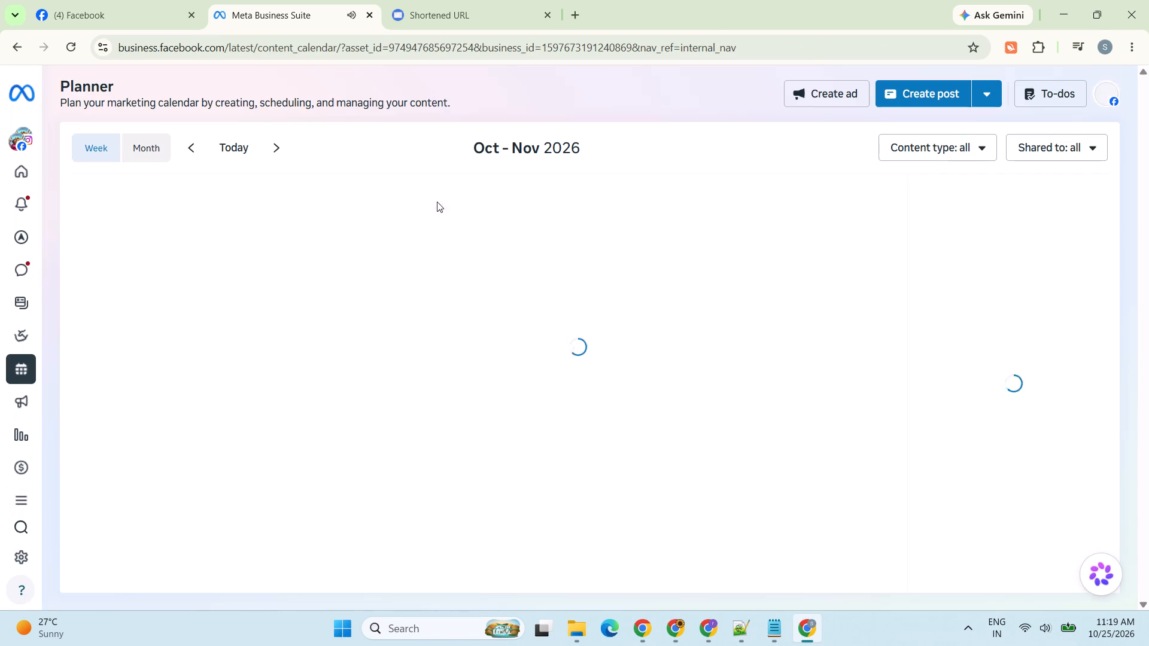
Switch to the TikTok window and save the following Pawtales video, "He left his pregnant wife for her... now she's kicking him out".
{"action": "left_click", "coordinate": [642, 639]}
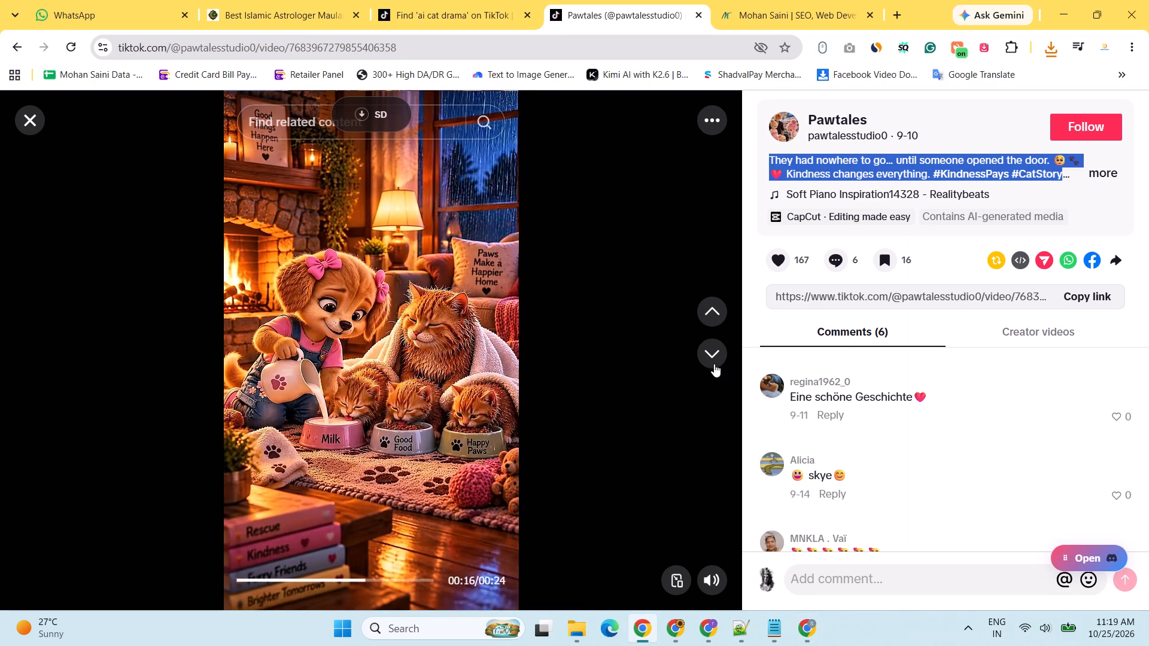
{"action": "left_click", "coordinate": [714, 354]}
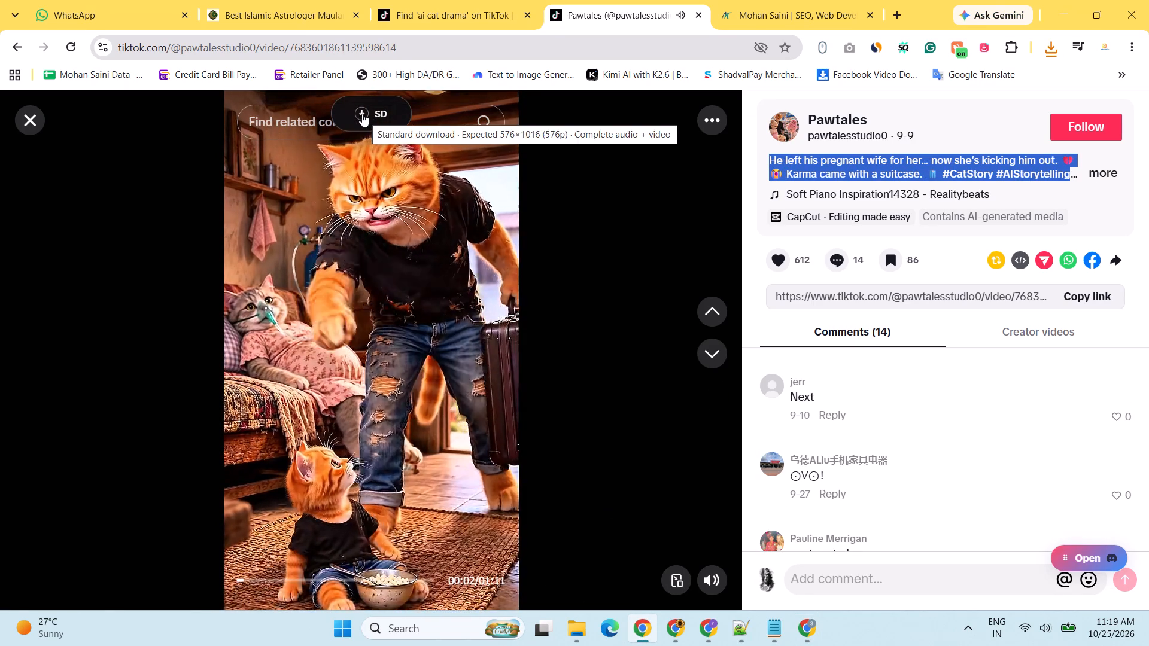
{"action": "left_click", "coordinate": [362, 114]}
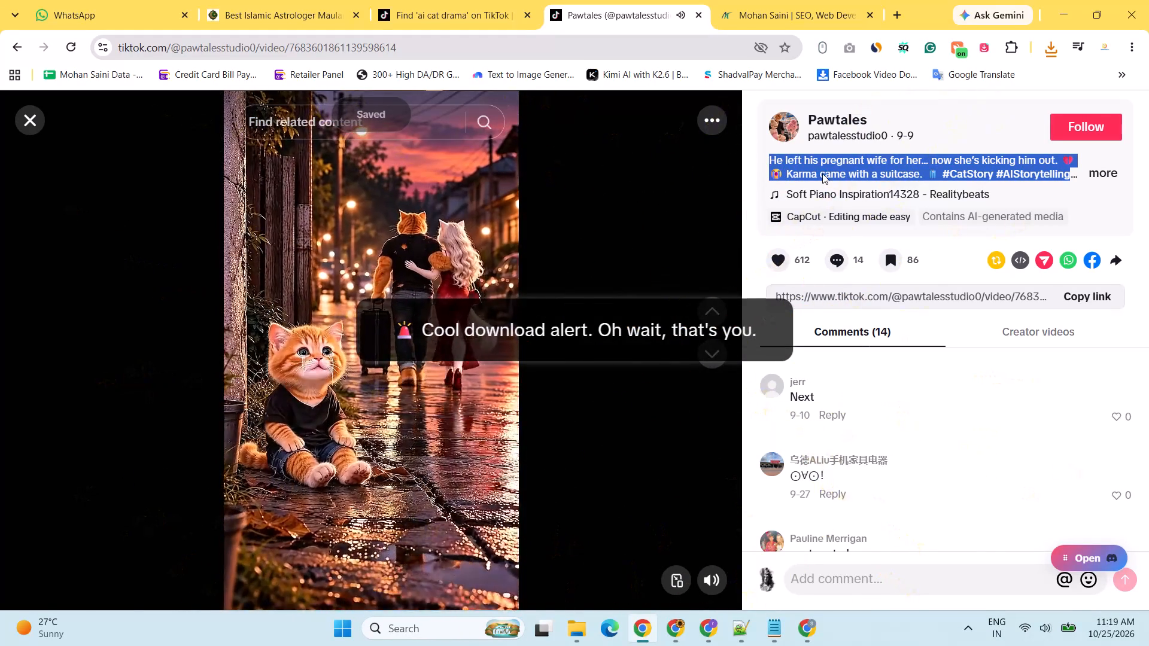
{"action": "key", "text": "Return"}
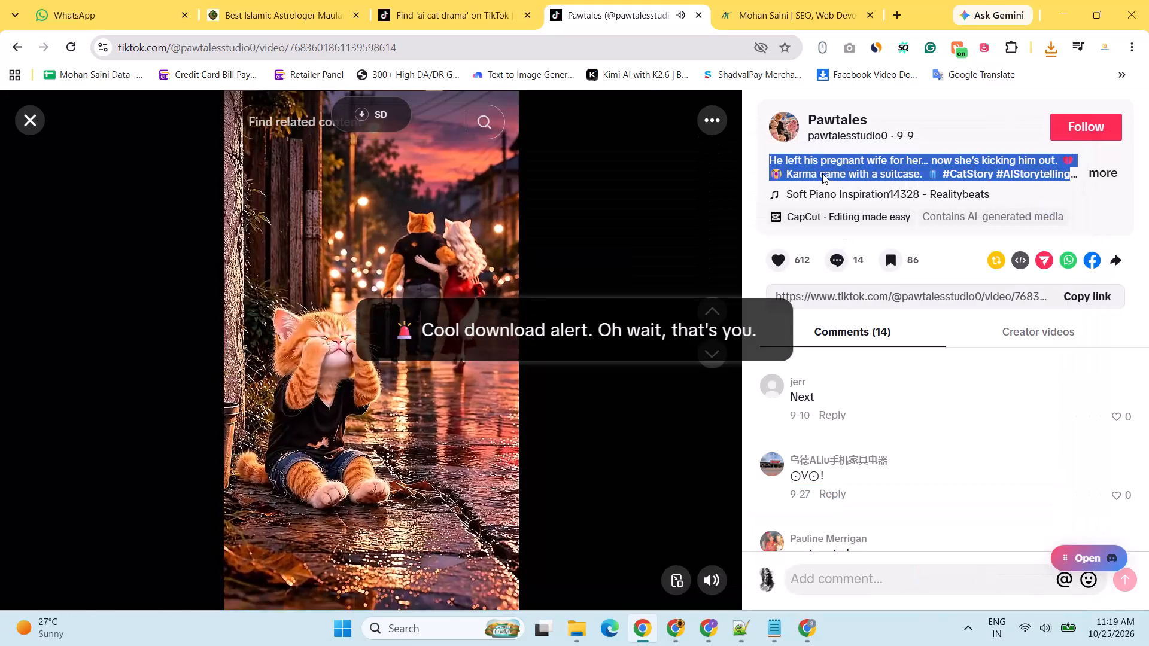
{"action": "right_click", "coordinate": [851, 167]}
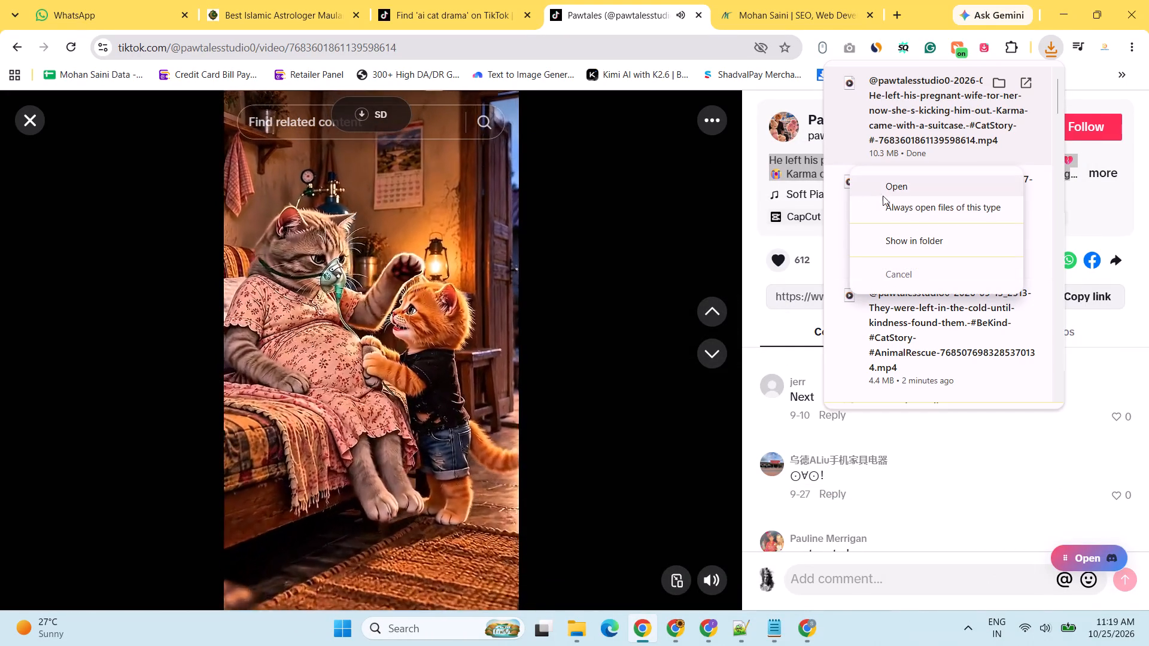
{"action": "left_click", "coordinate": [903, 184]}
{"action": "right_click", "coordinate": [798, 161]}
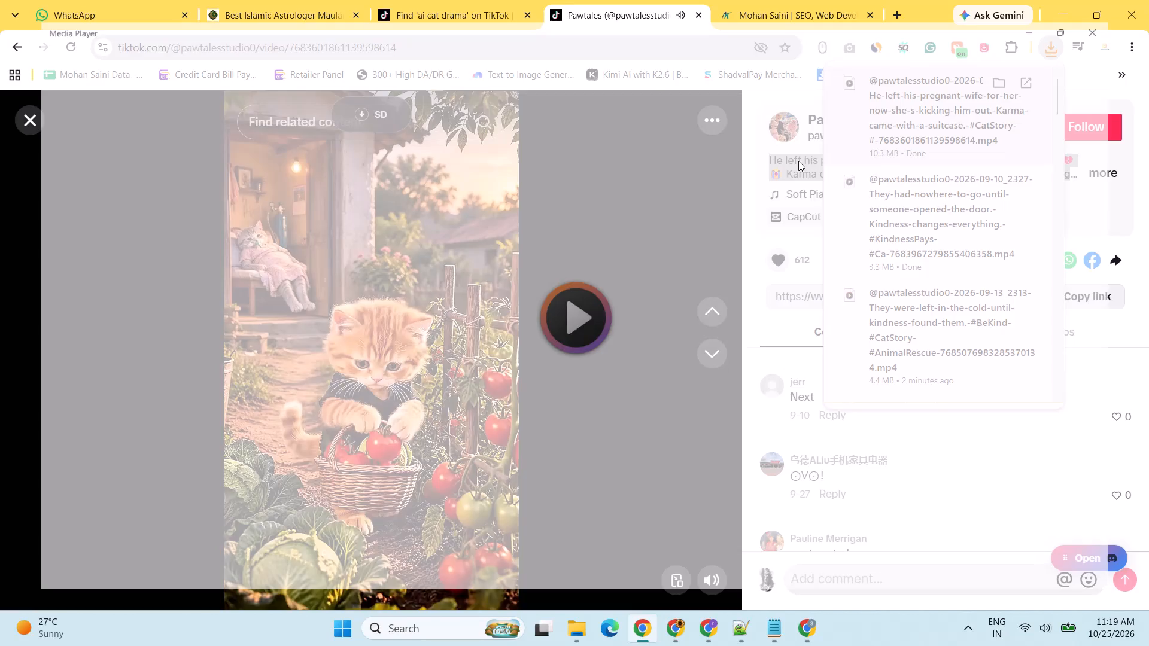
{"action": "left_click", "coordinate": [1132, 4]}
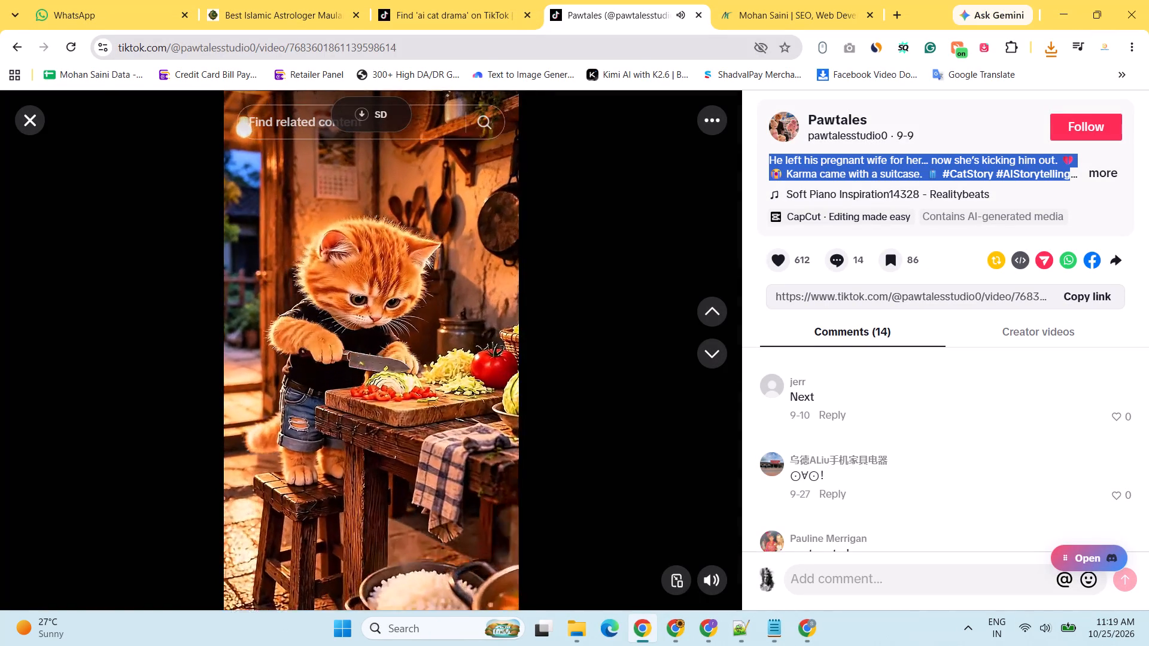
Copy the selected caption of the TikTok video "He left his pregnant wife for her... now she's kicking him out".
{"action": "right_click", "coordinate": [837, 166]}
{"action": "left_click", "coordinate": [797, 182]}
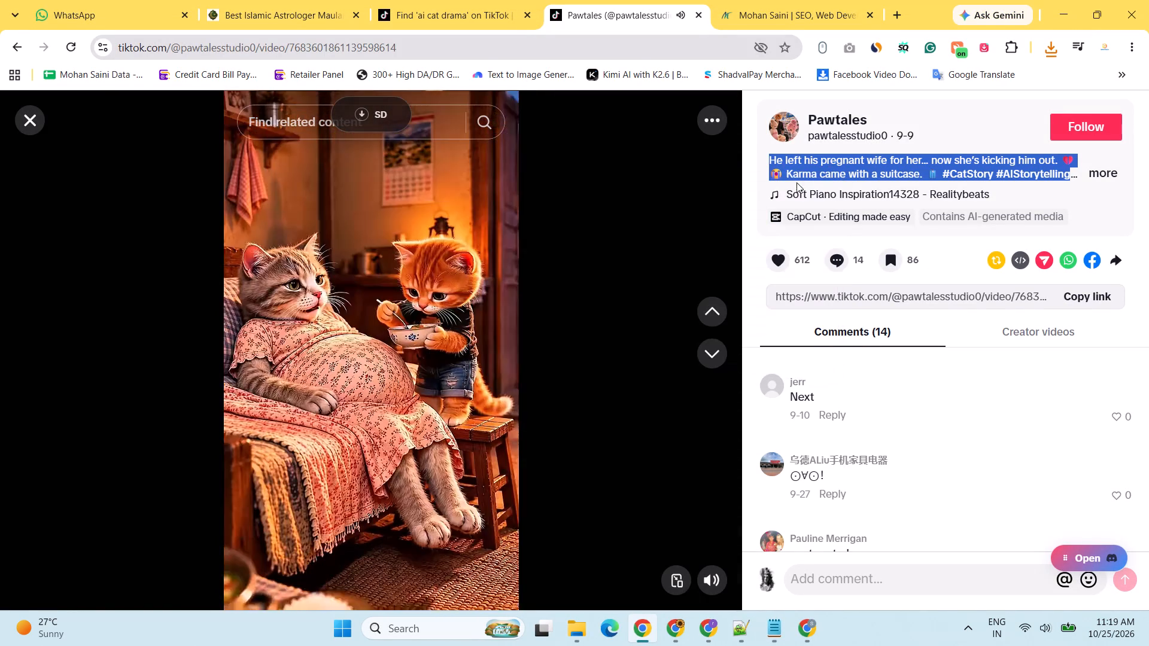
Start a new reel in Meta Business Suite and add the downloaded "He left his pregnant wife for her" video.
{"action": "left_click", "coordinate": [811, 626]}
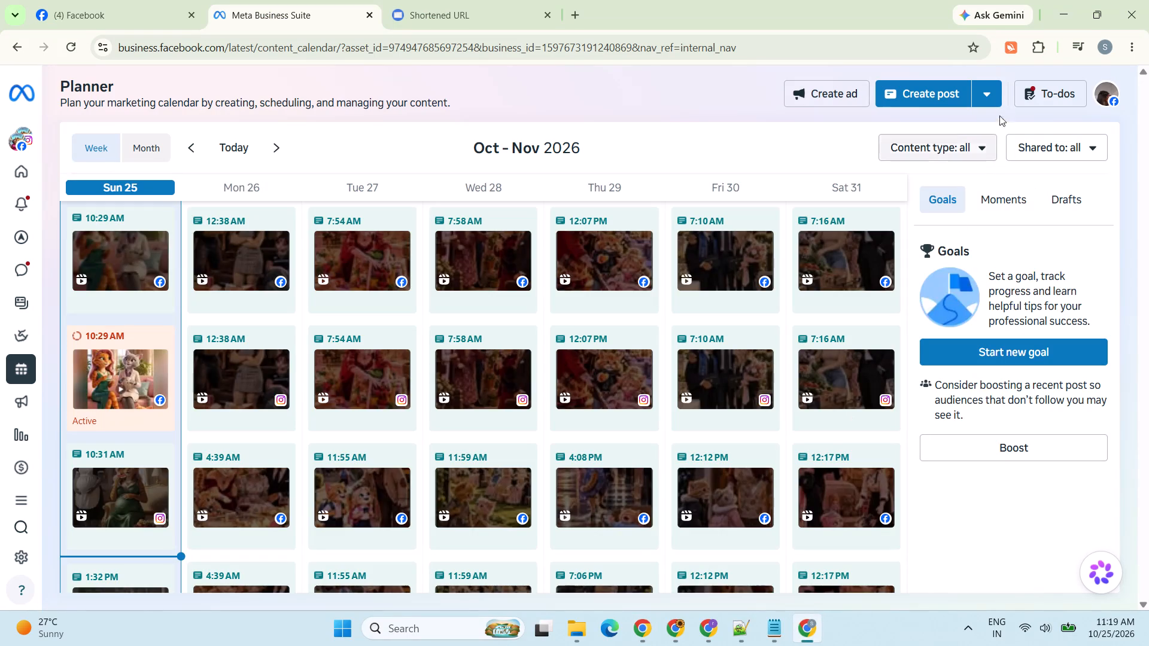
{"action": "left_click", "coordinate": [992, 91]}
{"action": "left_click", "coordinate": [944, 154]}
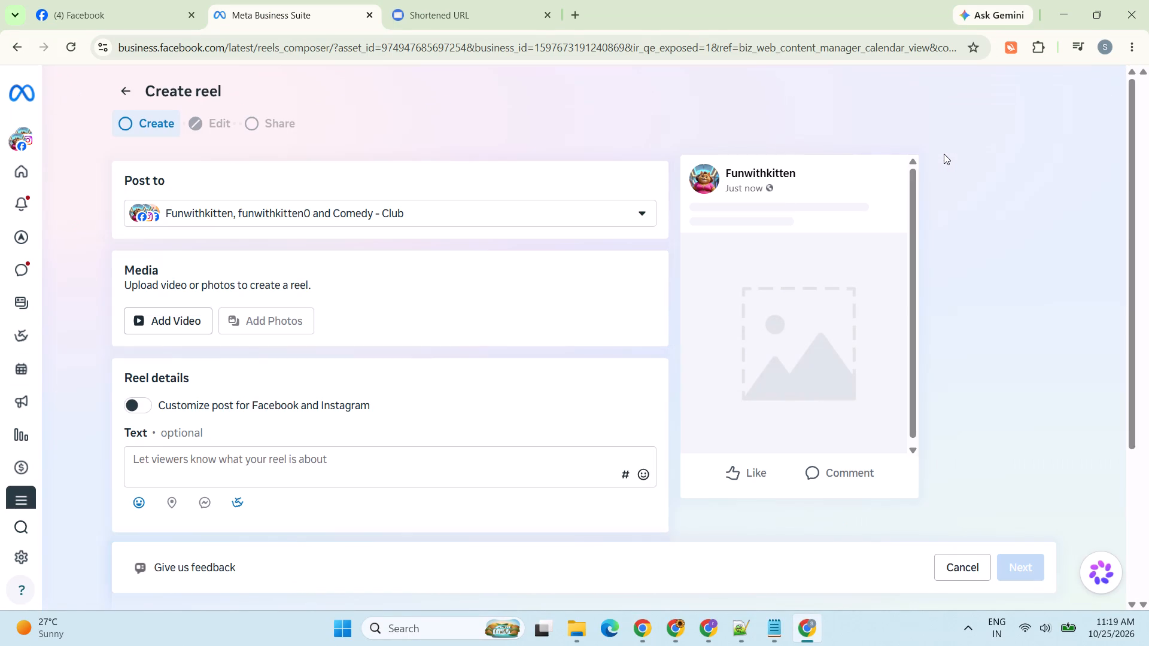
{"action": "left_click", "coordinate": [190, 319]}
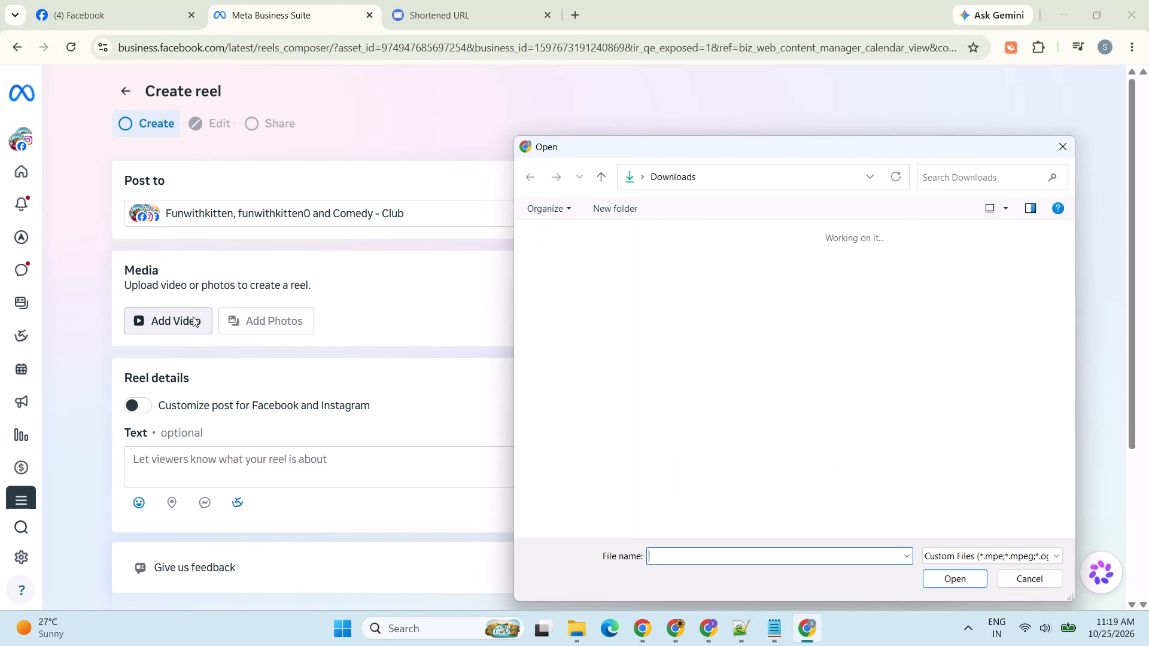
{"action": "double_click", "coordinate": [679, 298]}
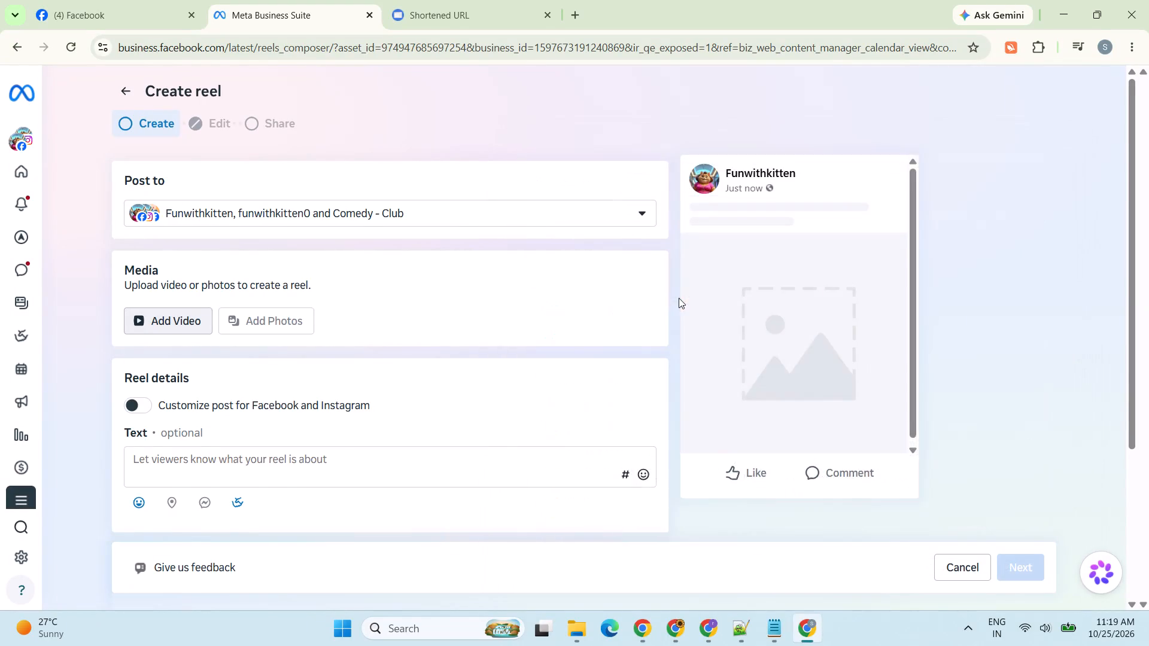
Paste the copied "He left his pregnant wife for her" caption into the reel's text.
{"action": "scroll", "coordinate": [586, 282], "scroll_direction": "down", "scroll_amount": 4}
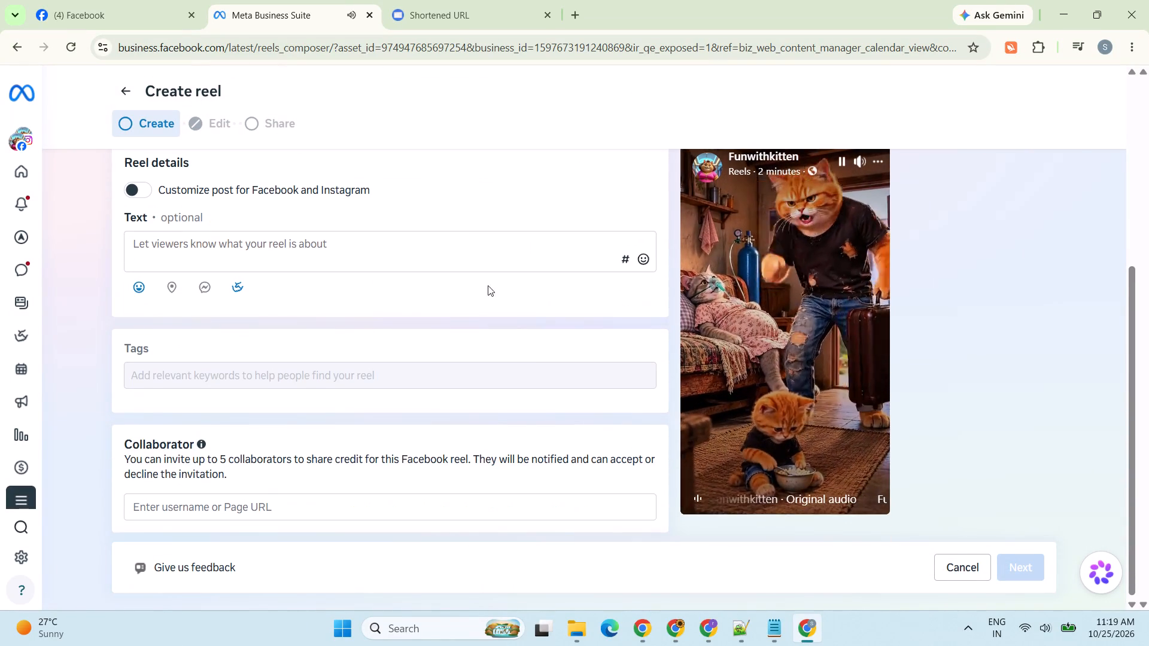
{"action": "left_click", "coordinate": [261, 254]}
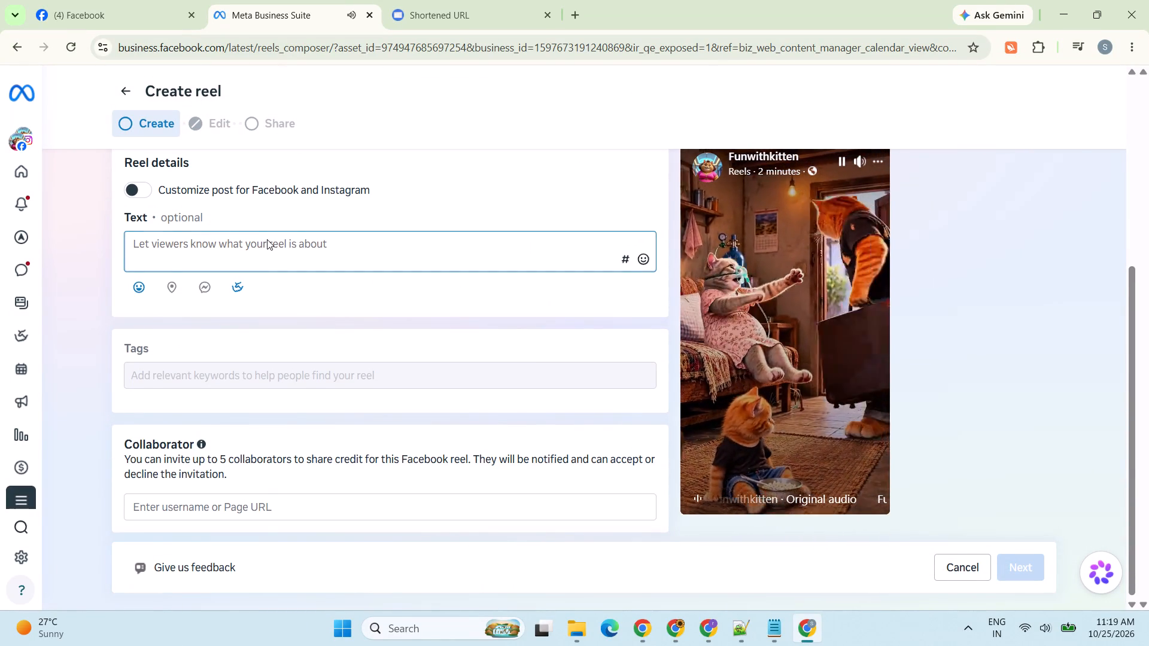
{"action": "key", "text": "ctrl+v"}
{"action": "left_click", "coordinate": [382, 2]}
{"action": "left_click", "coordinate": [438, 15]}
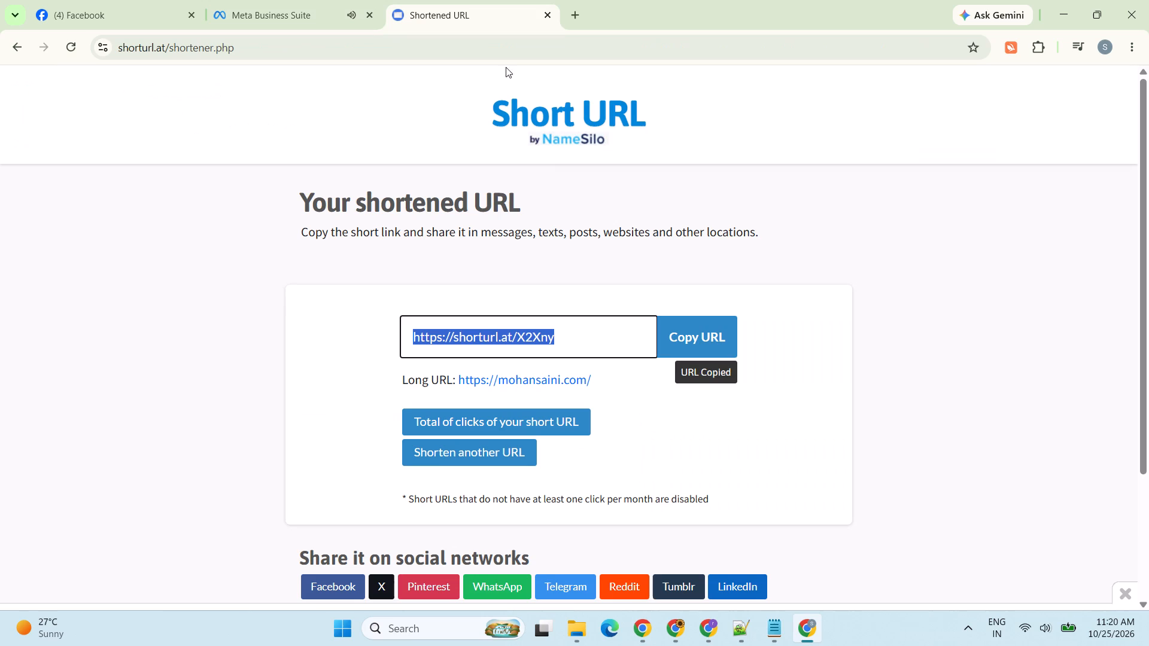
{"action": "left_click", "coordinate": [680, 331]}
{"action": "left_click", "coordinate": [317, 0]}
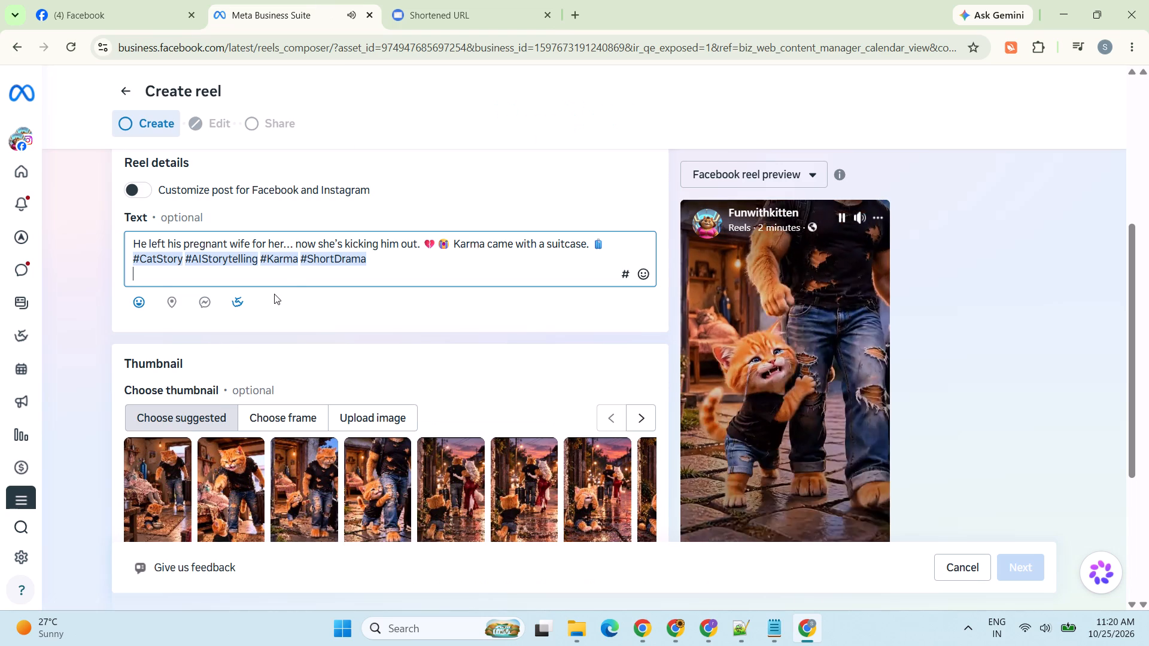
{"action": "key", "text": "ctrl+v"}
{"action": "left_click", "coordinate": [494, 336]}
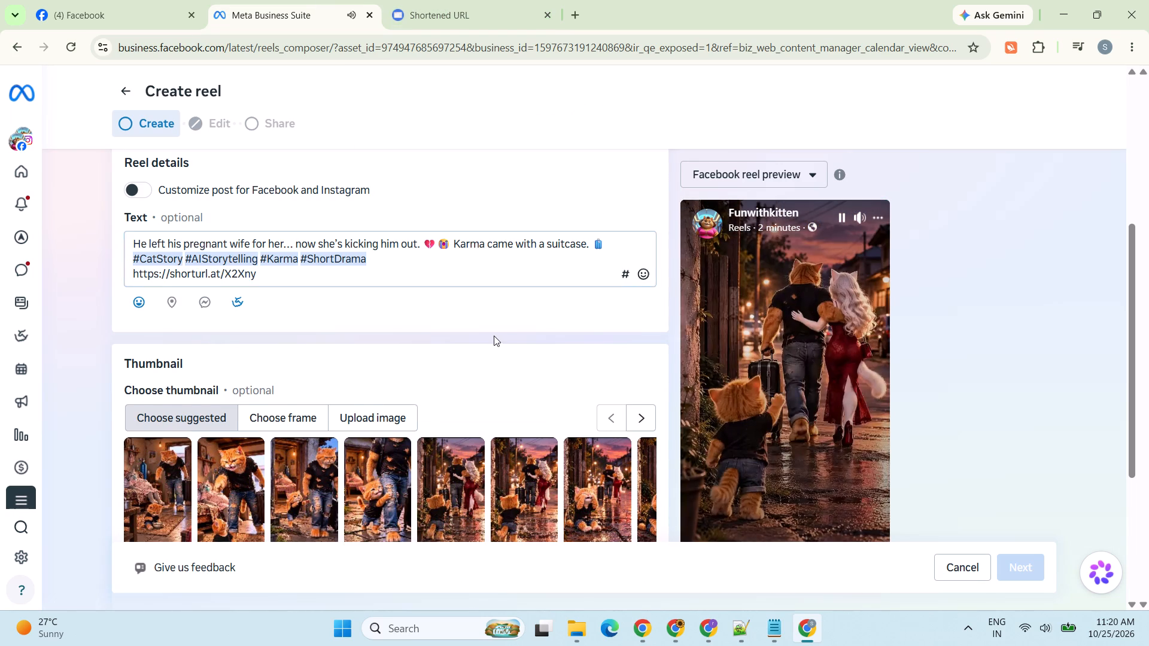
{"action": "scroll", "coordinate": [554, 325], "scroll_direction": "down", "scroll_amount": 6}
{"action": "left_click", "coordinate": [1017, 574]}
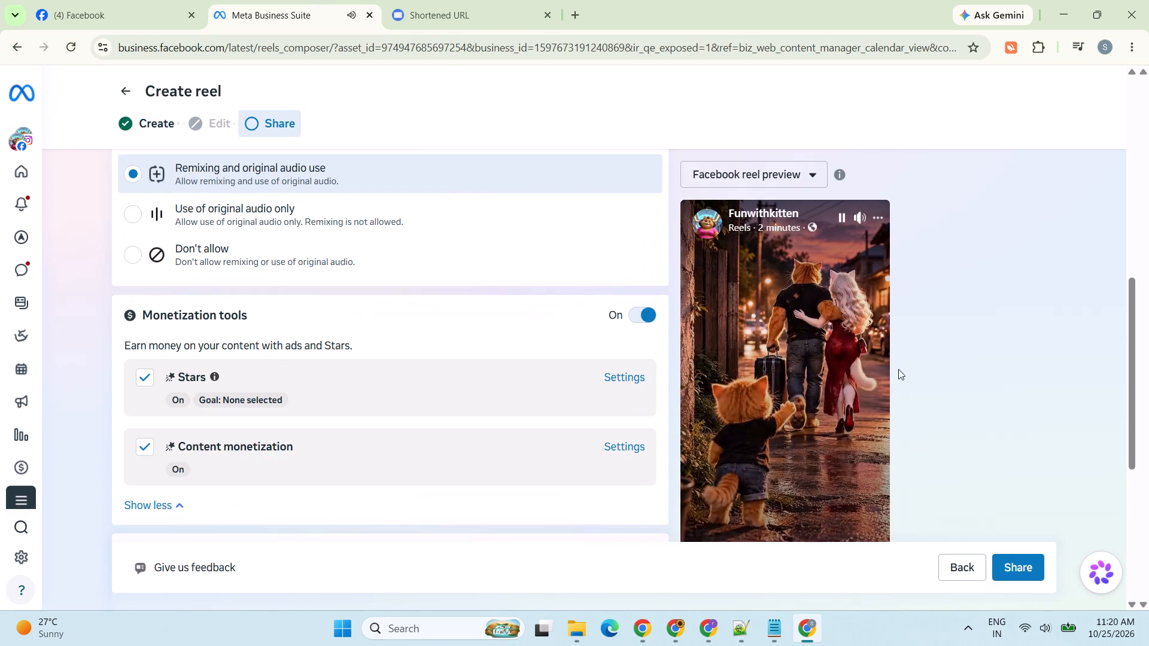
Choose to schedule the reel and set both the Facebook and Instagram dates to Nov 1, 2026.
{"action": "scroll", "coordinate": [143, 183], "scroll_direction": "down", "scroll_amount": 1}
{"action": "scroll", "coordinate": [142, 185], "scroll_direction": "up", "scroll_amount": 5}
{"action": "scroll", "coordinate": [254, 160], "scroll_direction": "up", "scroll_amount": 2}
{"action": "scroll", "coordinate": [256, 166], "scroll_direction": "down", "scroll_amount": 1}
{"action": "scroll", "coordinate": [257, 172], "scroll_direction": "up", "scroll_amount": 4}
{"action": "left_click", "coordinate": [230, 200]}
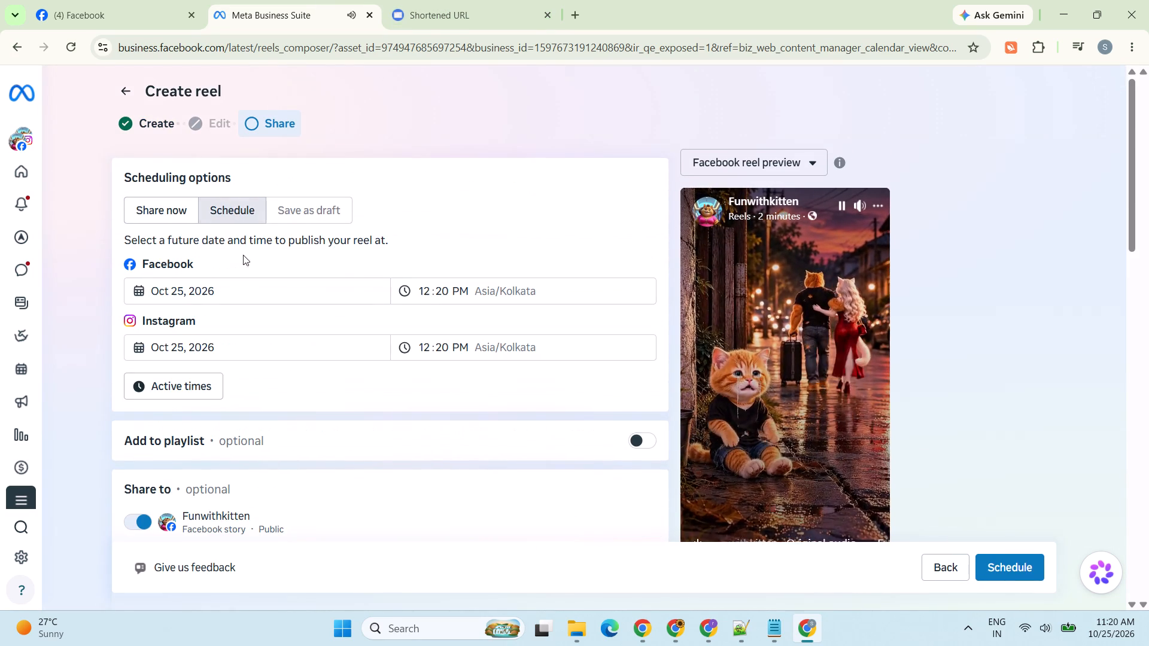
{"action": "left_click", "coordinate": [180, 288]}
{"action": "left_click", "coordinate": [293, 326]}
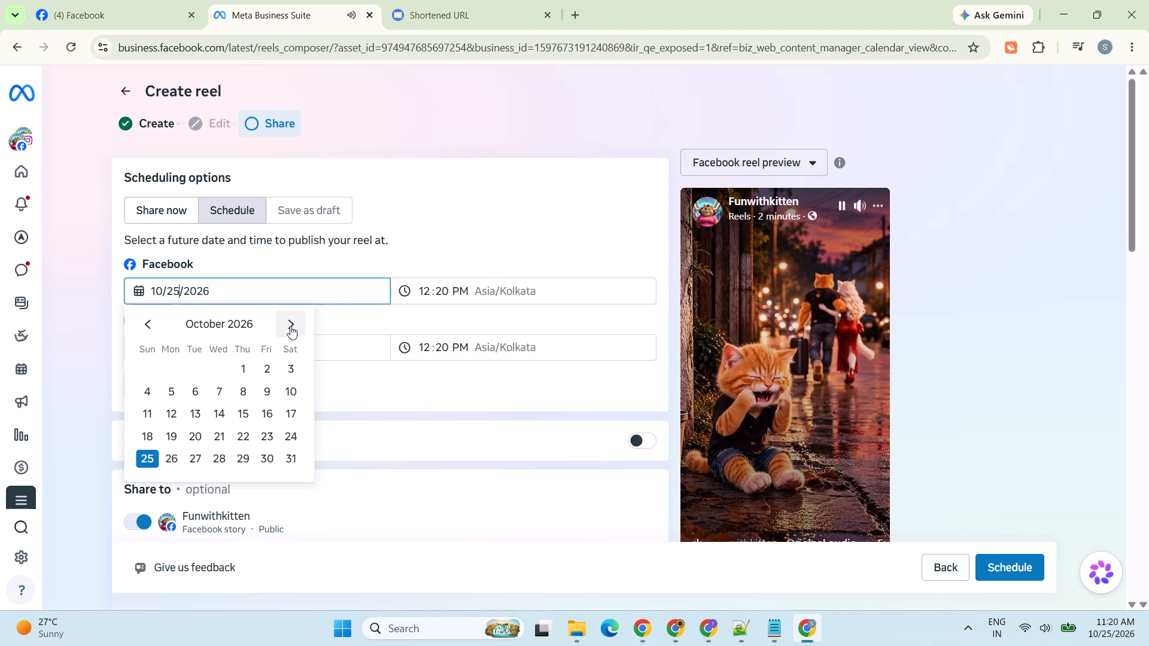
{"action": "left_click", "coordinate": [150, 368]}
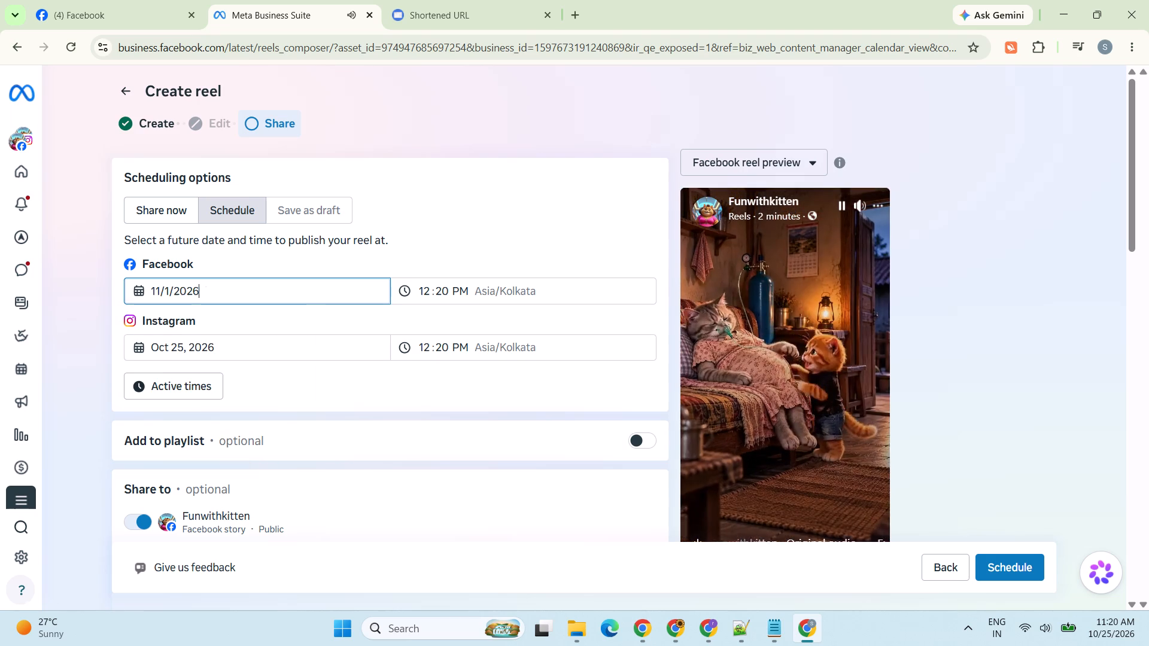
{"action": "left_click", "coordinate": [156, 345]}
{"action": "left_click", "coordinate": [290, 380]}
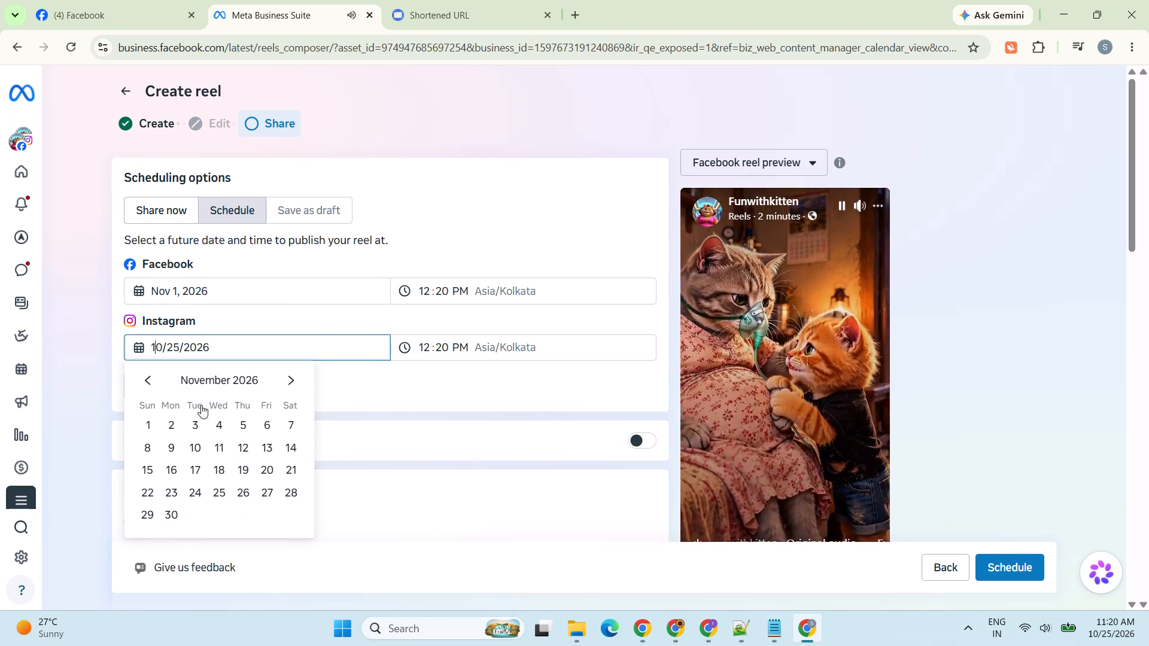
{"action": "left_click", "coordinate": [152, 418]}
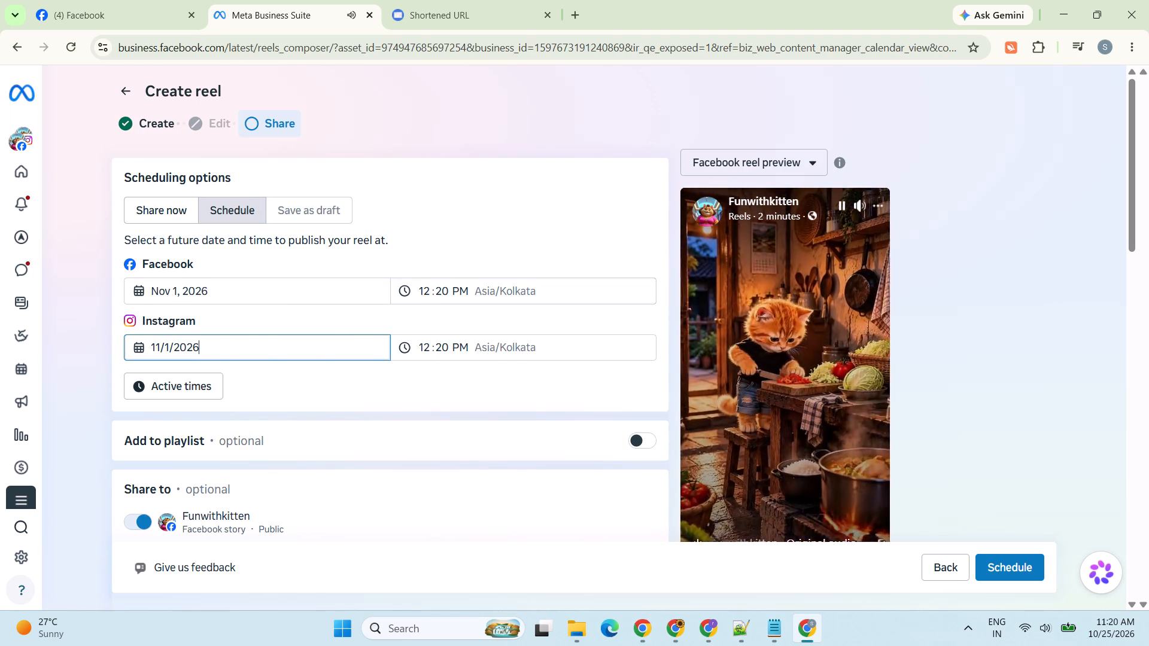
Set the Facebook and Instagram times to 07:20 AM and schedule the reel.
{"action": "left_click", "coordinate": [427, 292]}
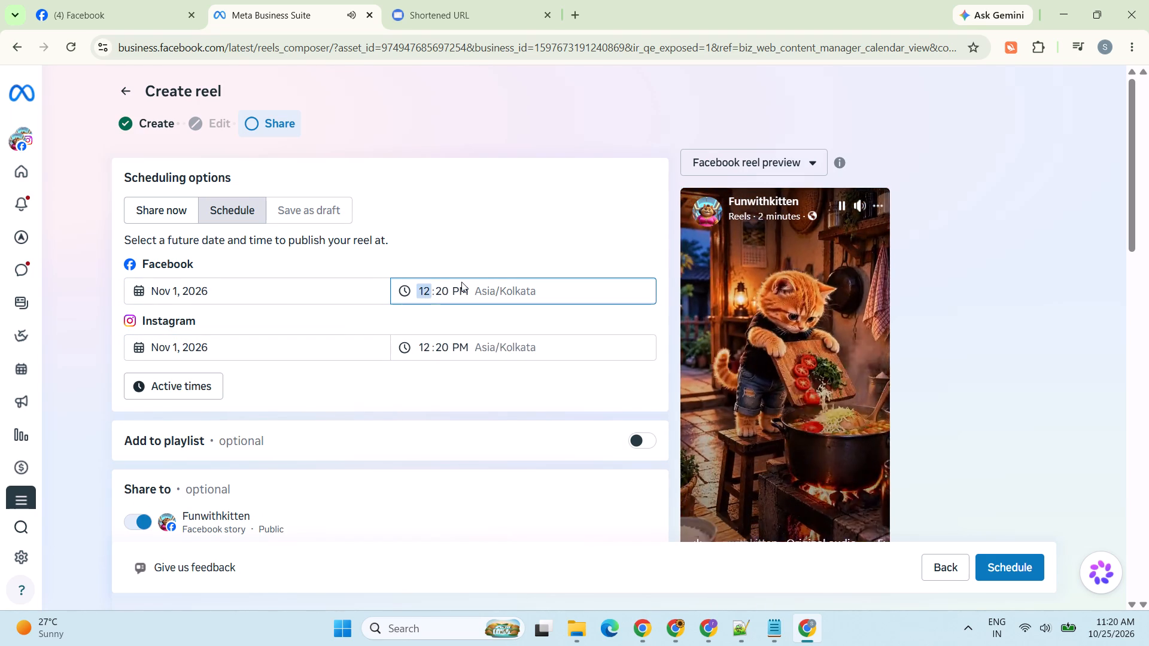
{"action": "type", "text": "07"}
{"action": "left_click", "coordinate": [466, 288]}
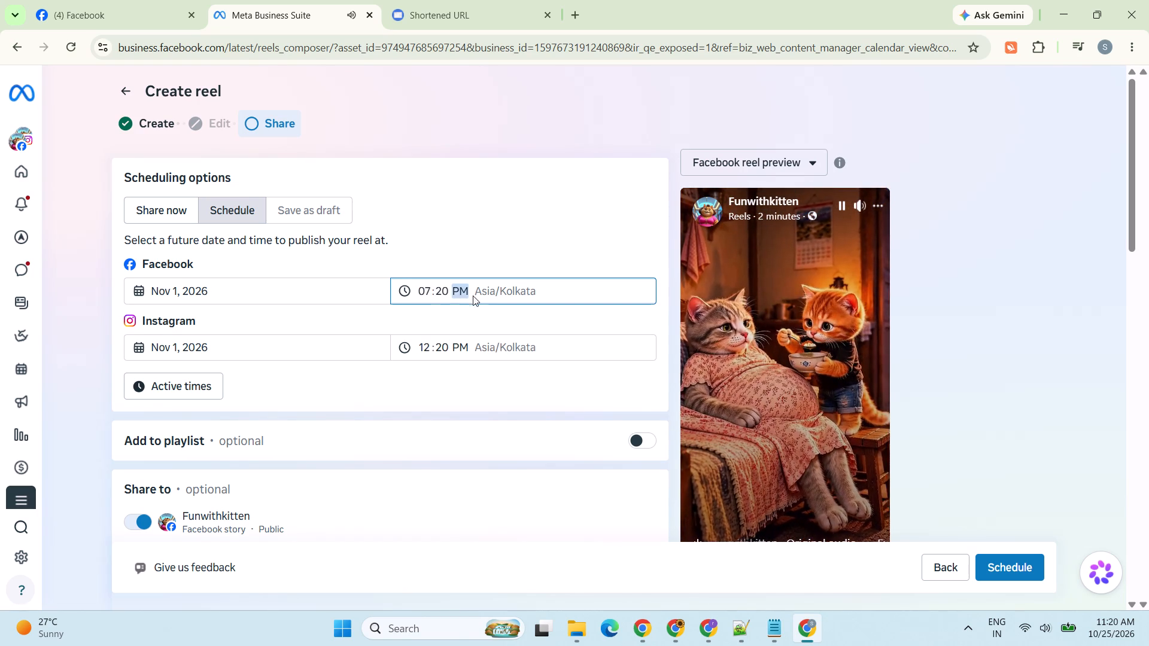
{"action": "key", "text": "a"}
{"action": "left_click", "coordinate": [424, 349]}
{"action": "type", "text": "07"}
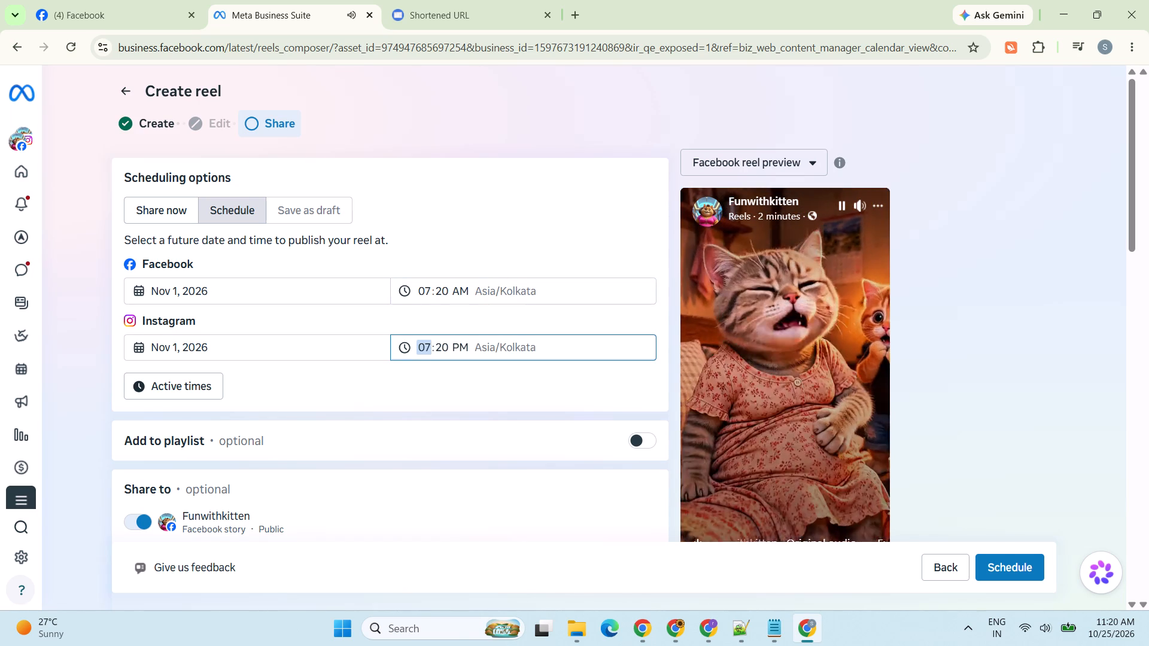
{"action": "left_click", "coordinate": [463, 353]}
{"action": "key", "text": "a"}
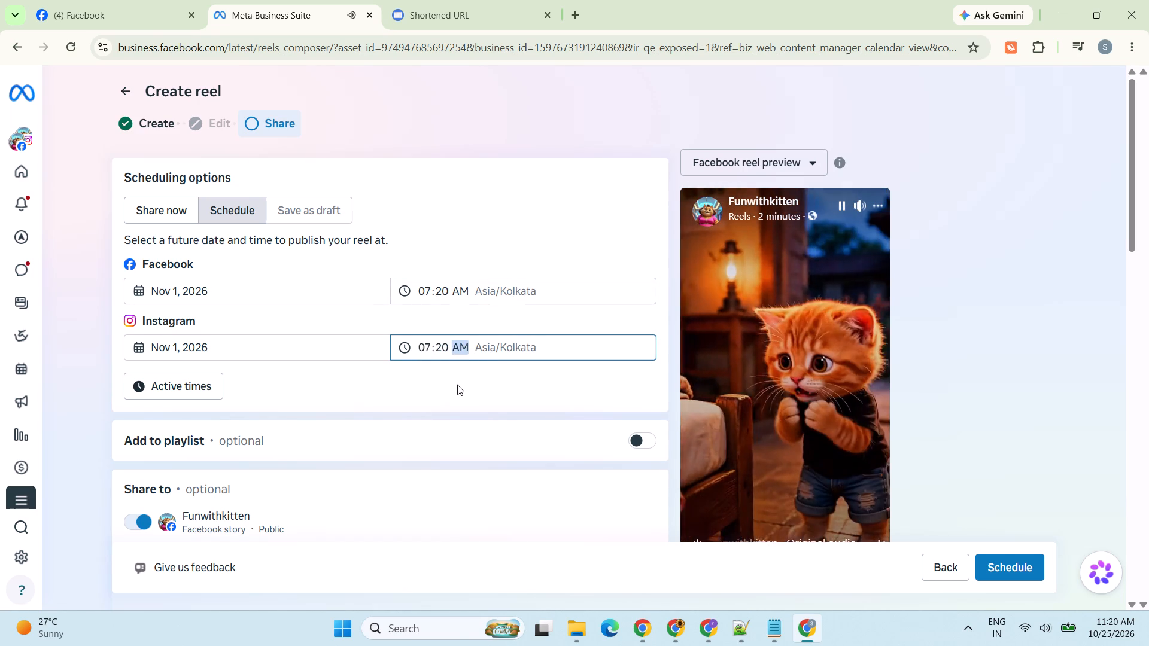
{"action": "left_click", "coordinate": [452, 390]}
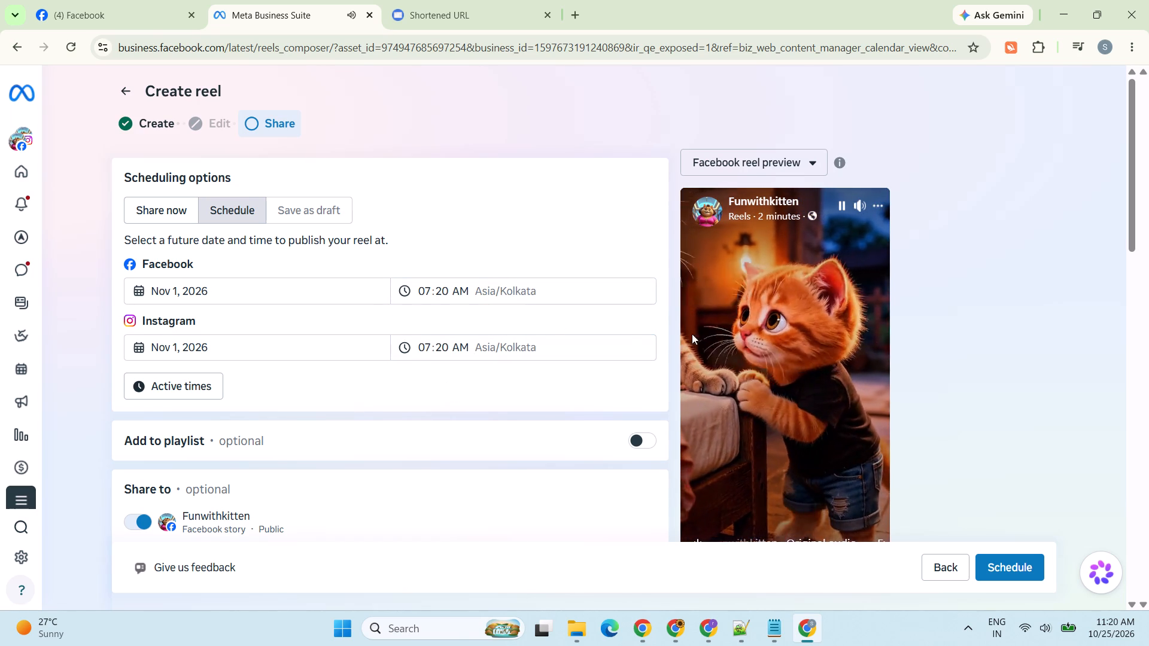
{"action": "left_click", "coordinate": [1014, 560]}
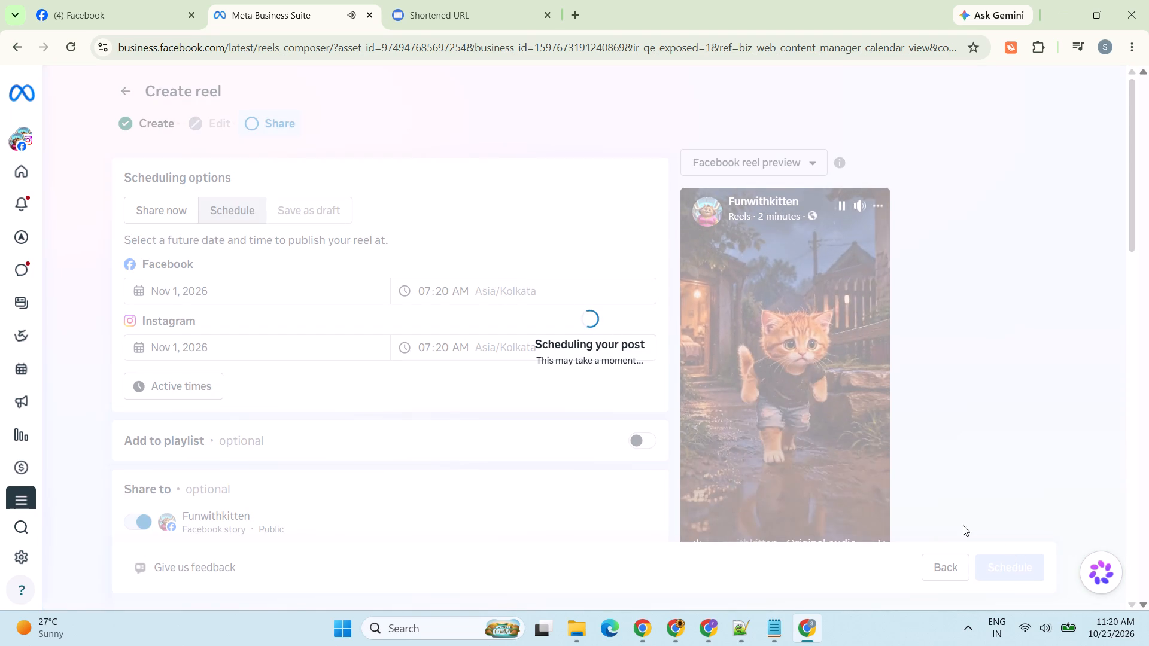
{"action": "left_click", "coordinate": [747, 304]}
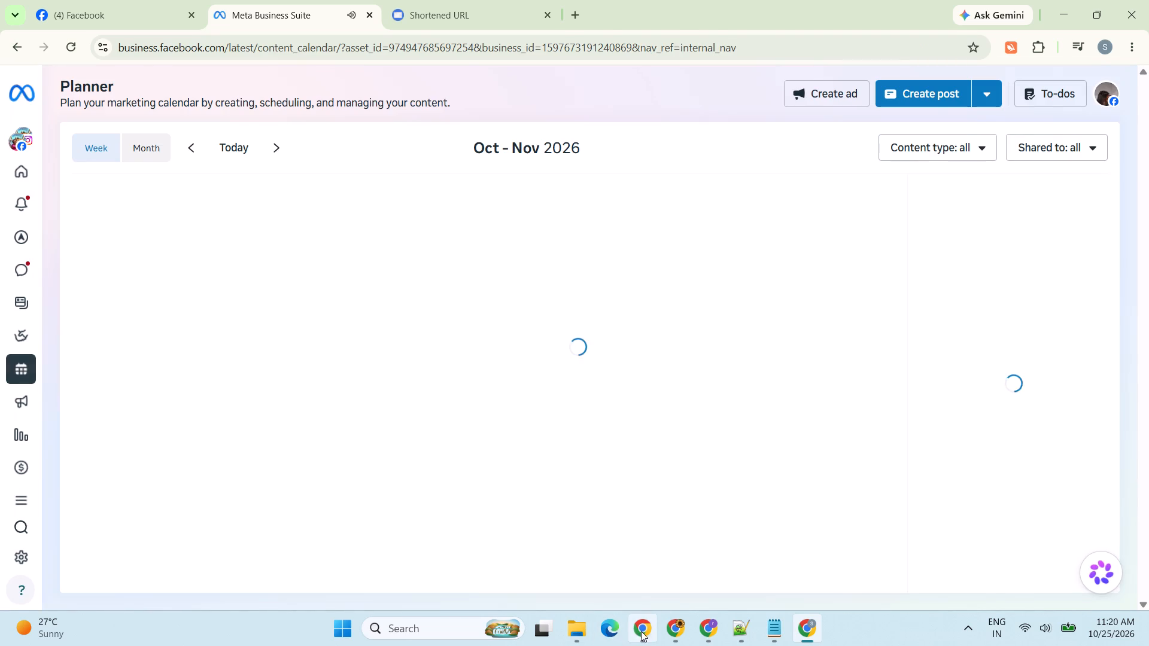
Switch to the TikTok browser window and advance to the next Pawtales video.
{"action": "left_click", "coordinate": [644, 630]}
{"action": "left_click", "coordinate": [709, 353]}
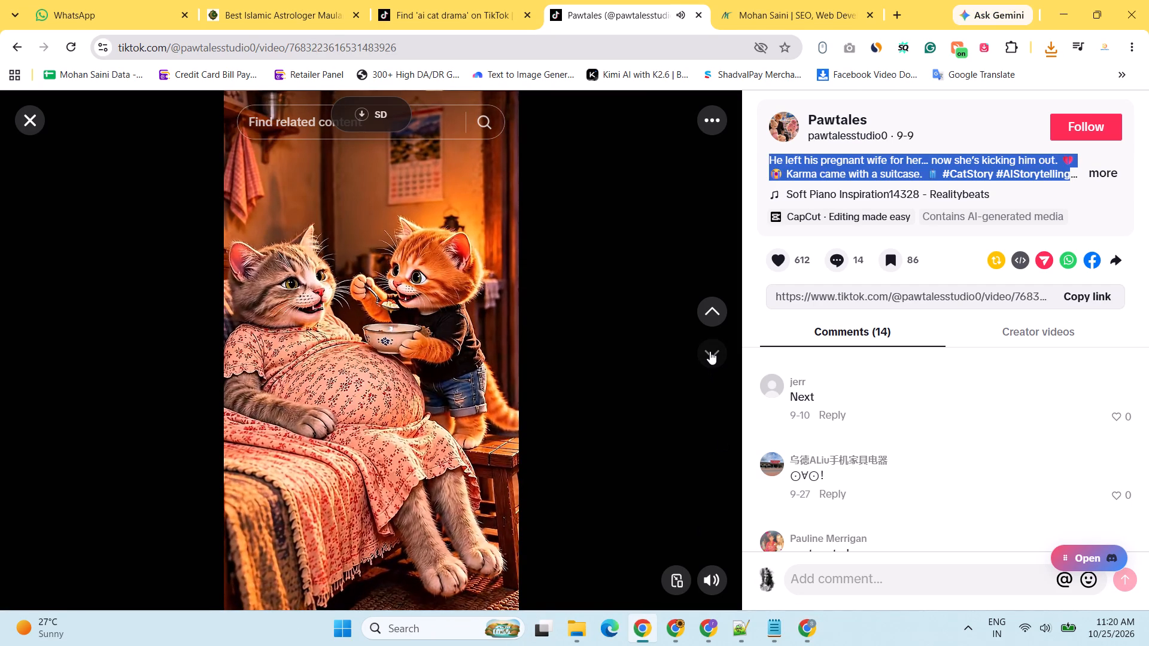
Search Google in a new tab for "facebook or instagram par kitni reel schedule hoti hai", read the answer, and close the tab.
{"action": "left_click", "coordinate": [892, 10]}
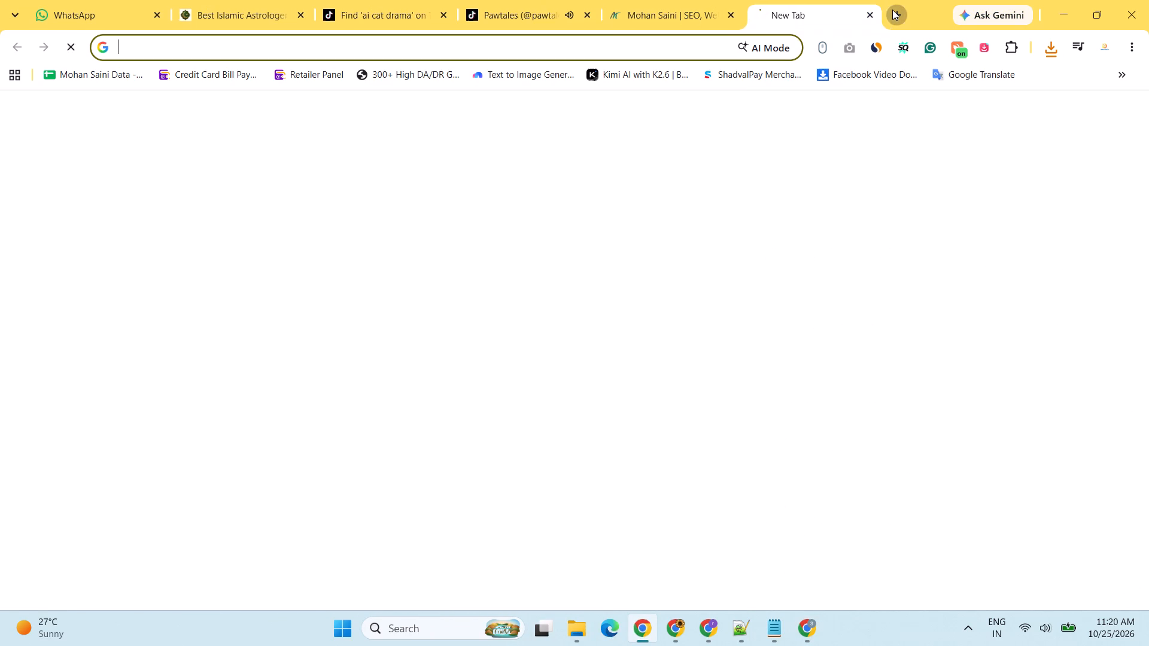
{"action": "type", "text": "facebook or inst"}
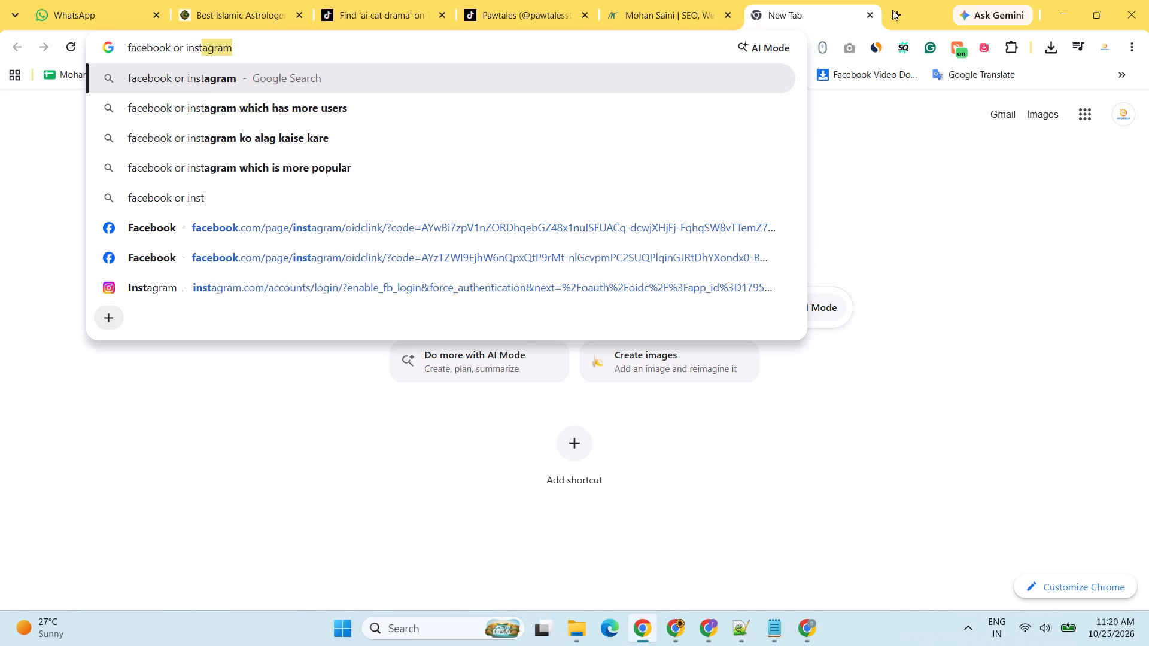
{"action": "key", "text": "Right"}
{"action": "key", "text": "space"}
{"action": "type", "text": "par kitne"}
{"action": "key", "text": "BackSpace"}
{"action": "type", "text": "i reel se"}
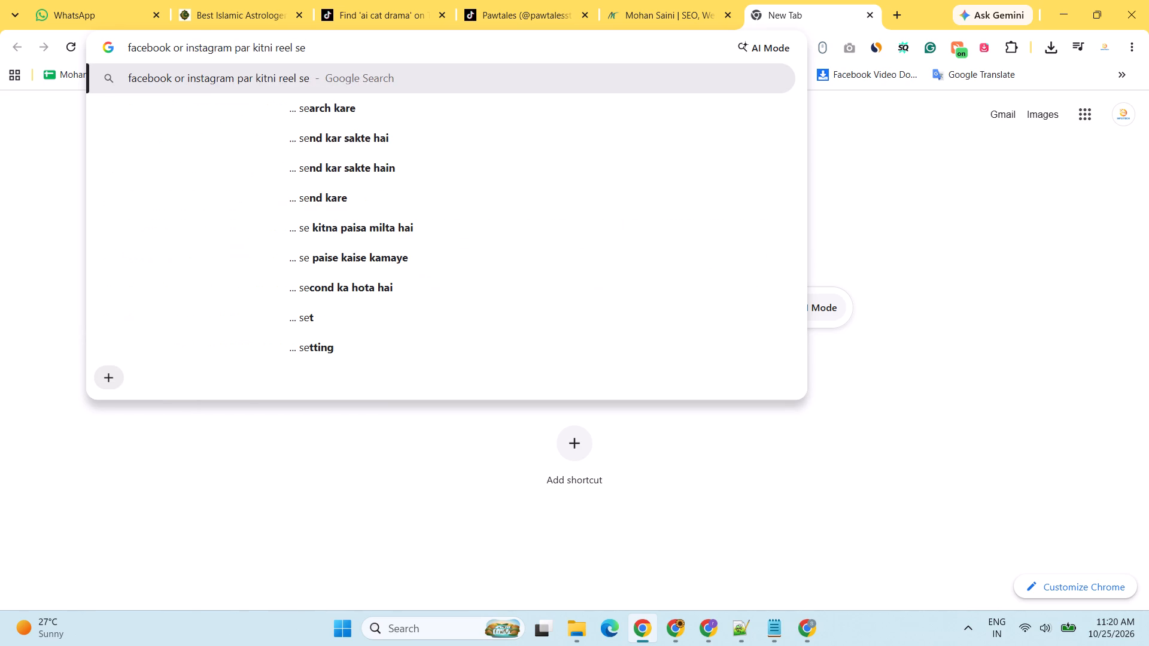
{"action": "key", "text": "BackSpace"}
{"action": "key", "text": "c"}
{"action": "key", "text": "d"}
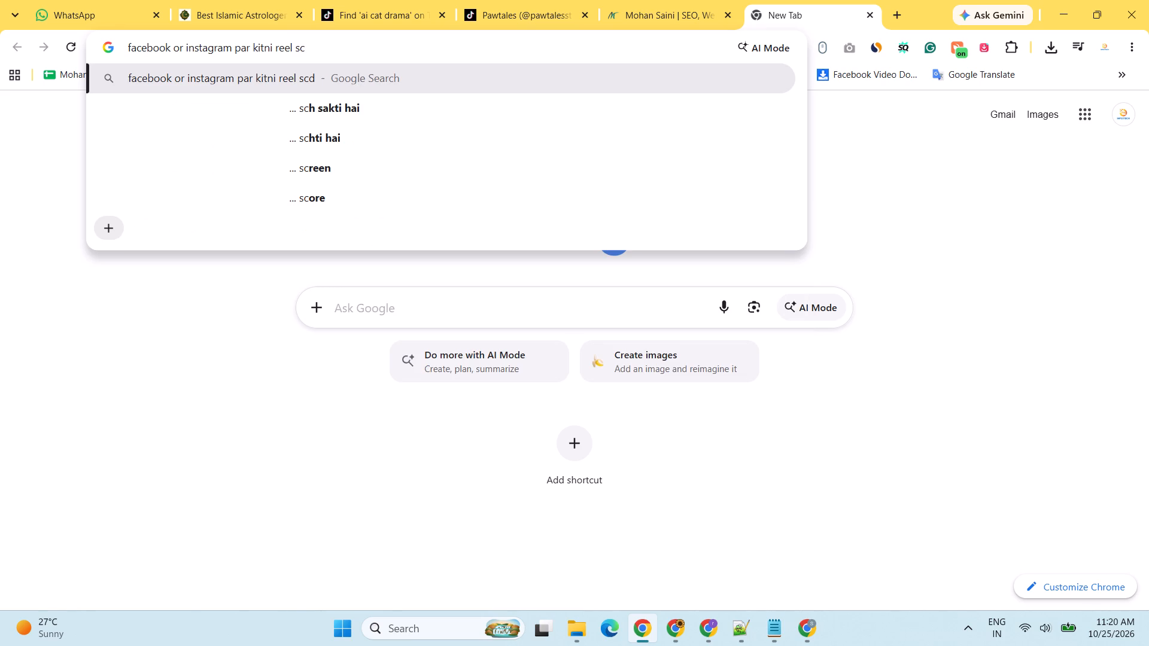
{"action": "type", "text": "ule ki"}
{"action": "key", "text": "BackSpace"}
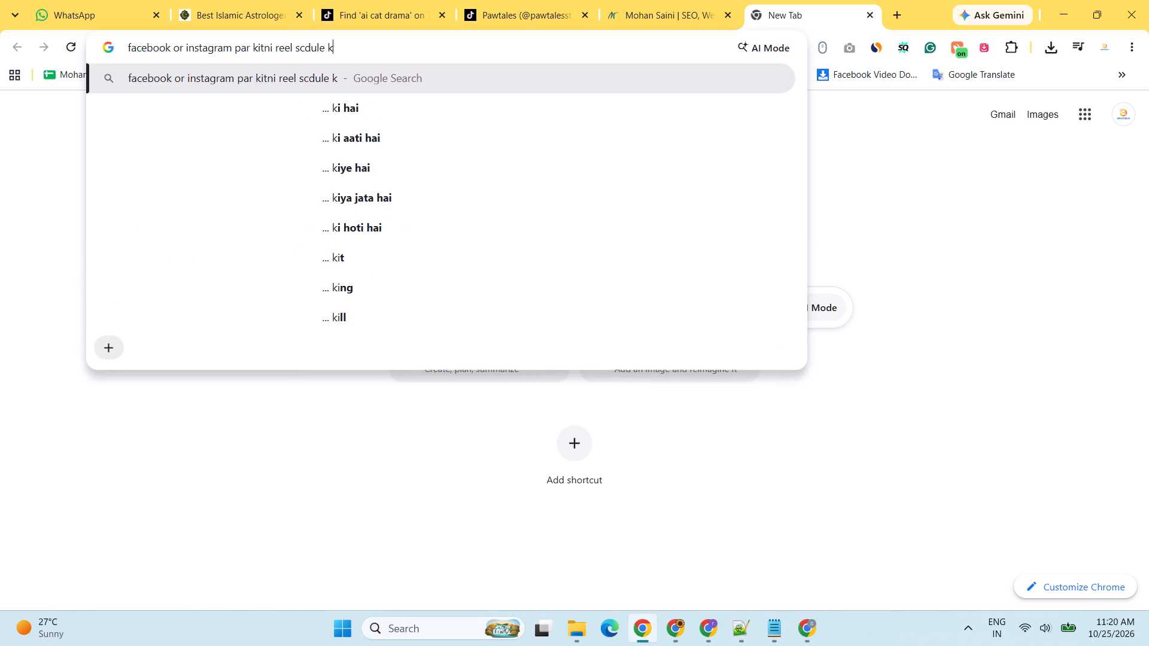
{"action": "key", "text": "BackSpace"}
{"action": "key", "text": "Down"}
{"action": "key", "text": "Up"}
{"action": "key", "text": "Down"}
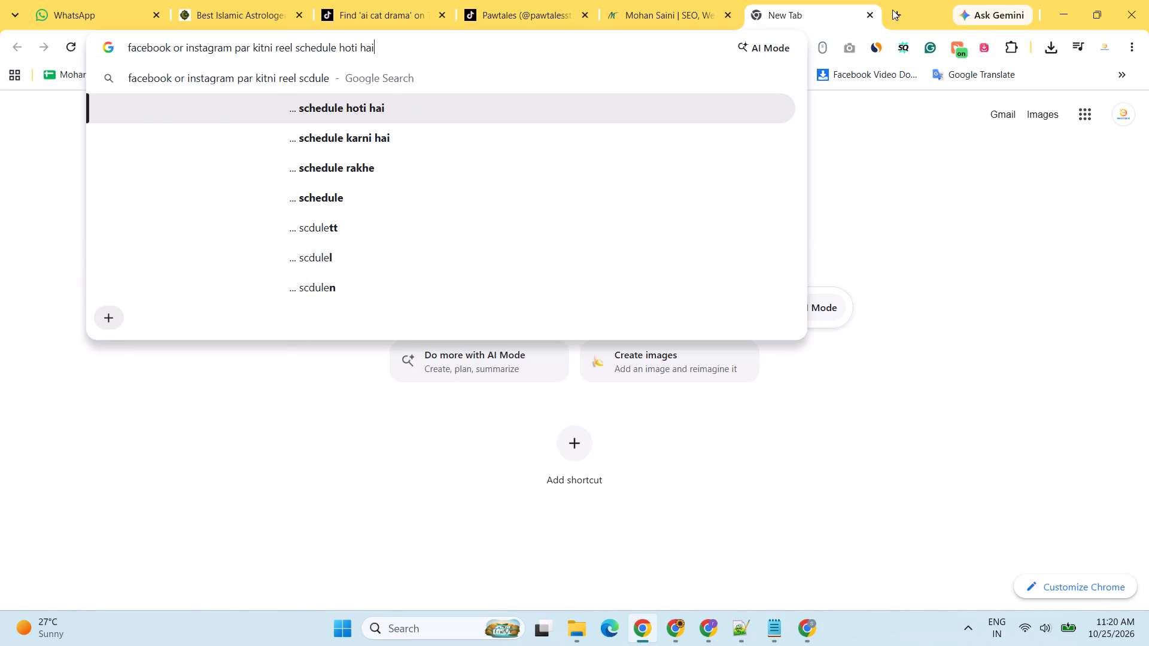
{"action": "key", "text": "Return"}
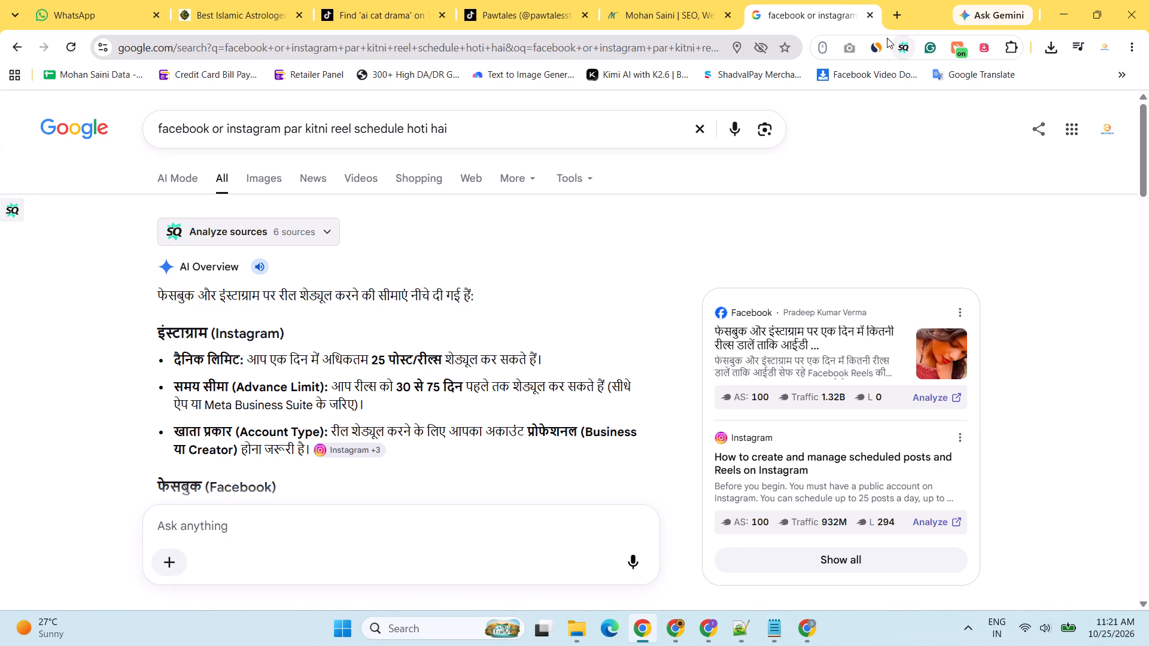
{"action": "left_click", "coordinate": [871, 19]}
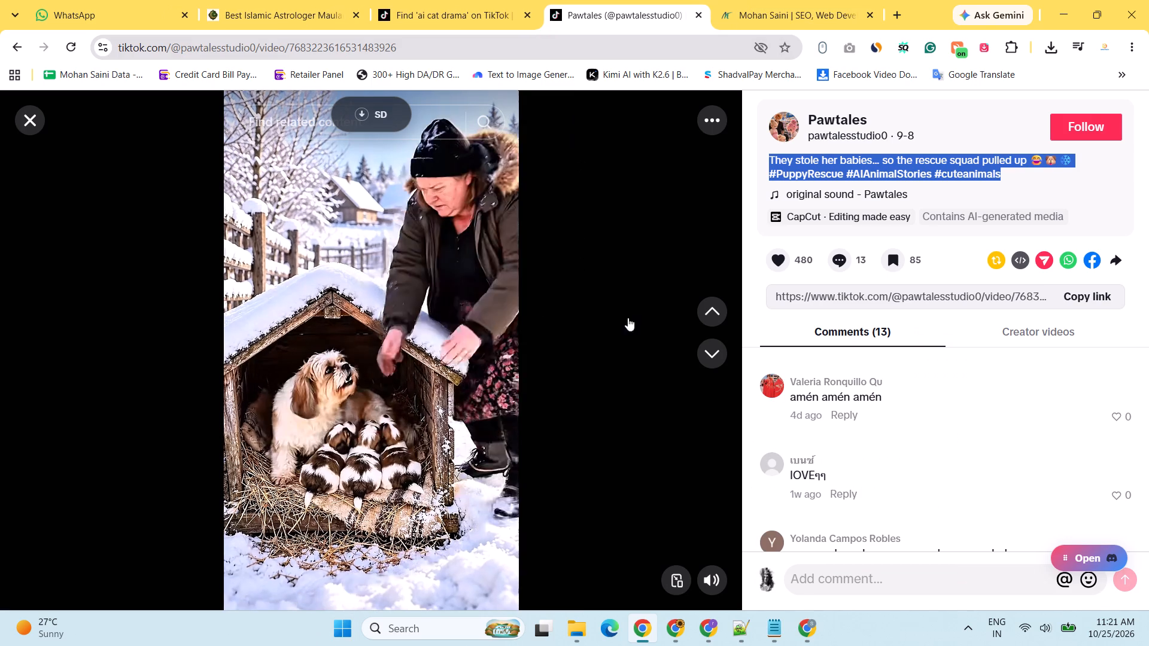
Download the TikTok video "They stole her babies... so the rescue squad pulled up" in SD to Downloads and copy its selected caption.
{"action": "left_click", "coordinate": [385, 112]}
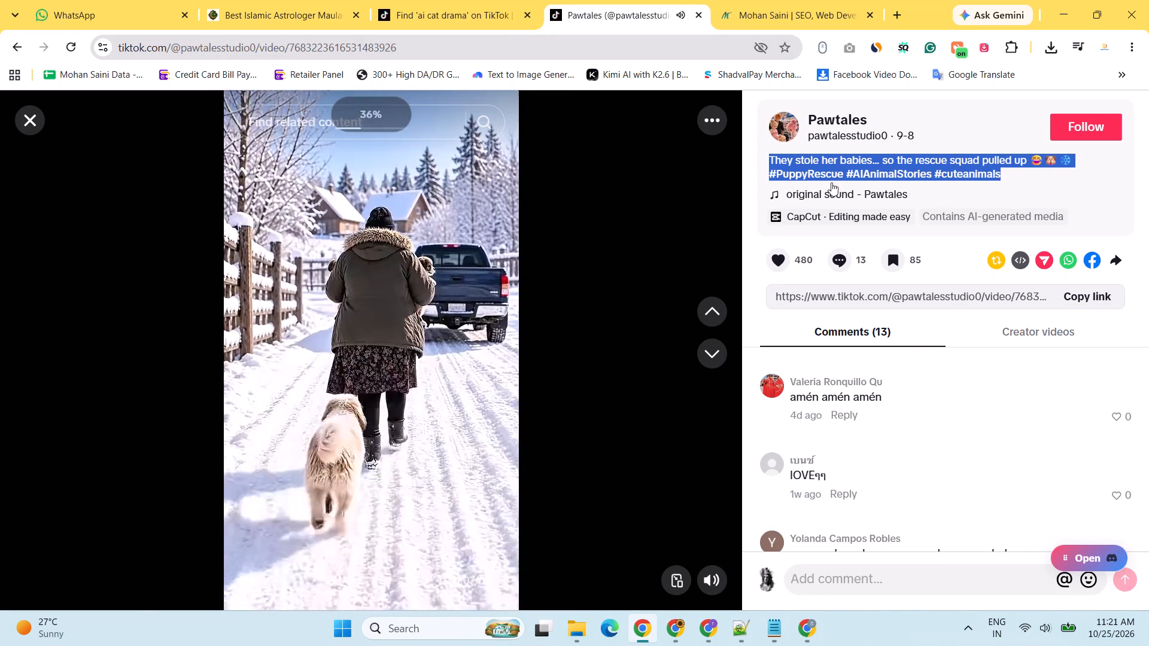
{"action": "right_click", "coordinate": [834, 161]}
{"action": "left_click", "coordinate": [753, 183]}
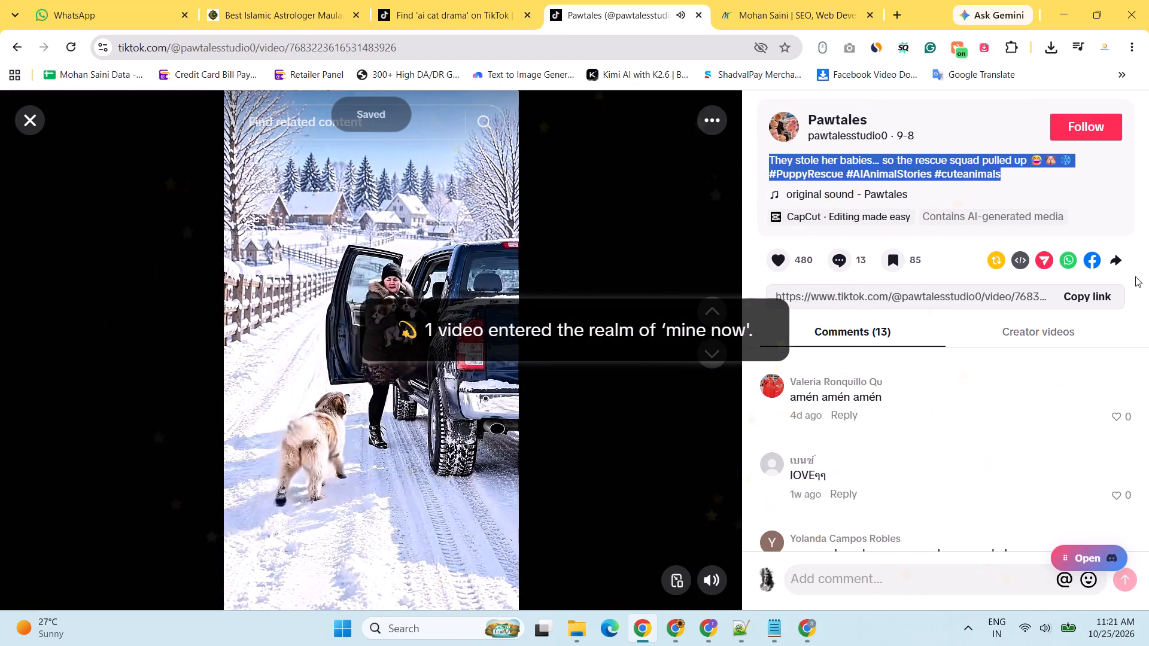
{"action": "key", "text": "Return"}
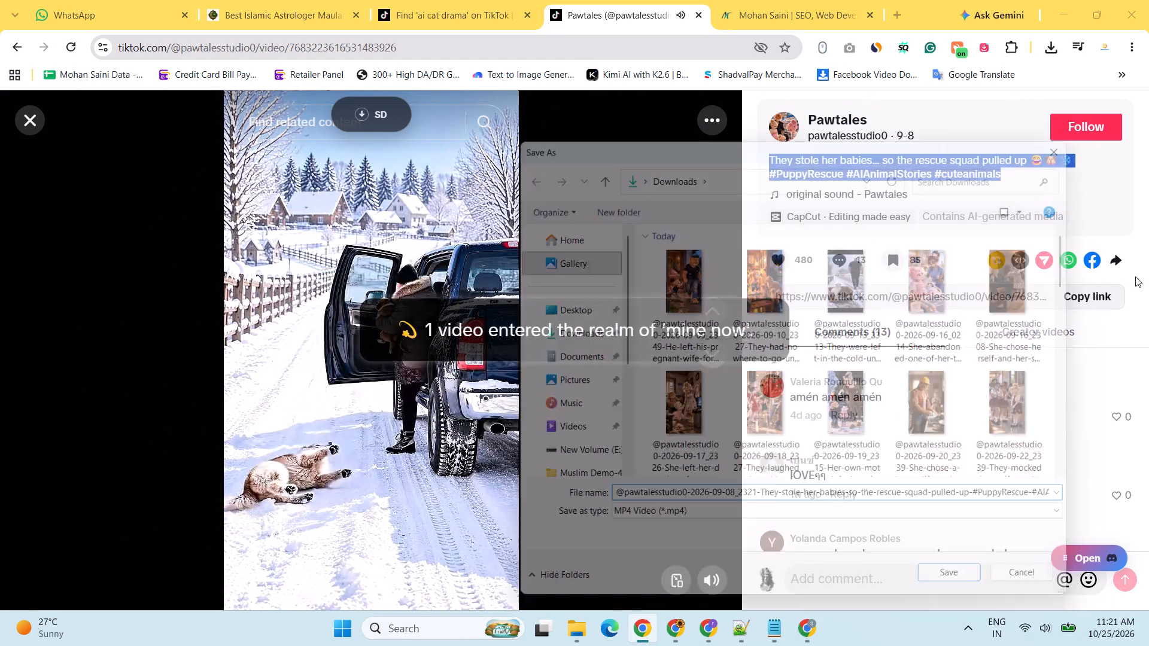
Start a new reel in Meta Business Suite and add the downloaded "They stole her babies... so the rescue squad pulled up" video.
{"action": "left_click", "coordinate": [801, 630]}
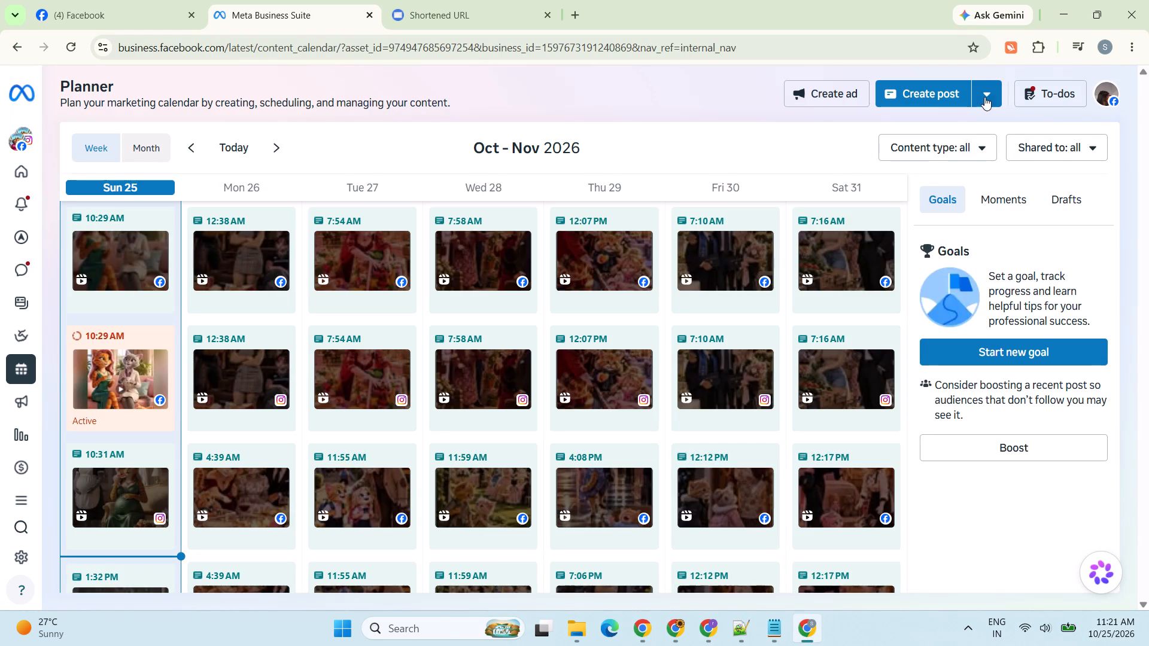
{"action": "left_click", "coordinate": [985, 95]}
{"action": "left_click", "coordinate": [956, 169]}
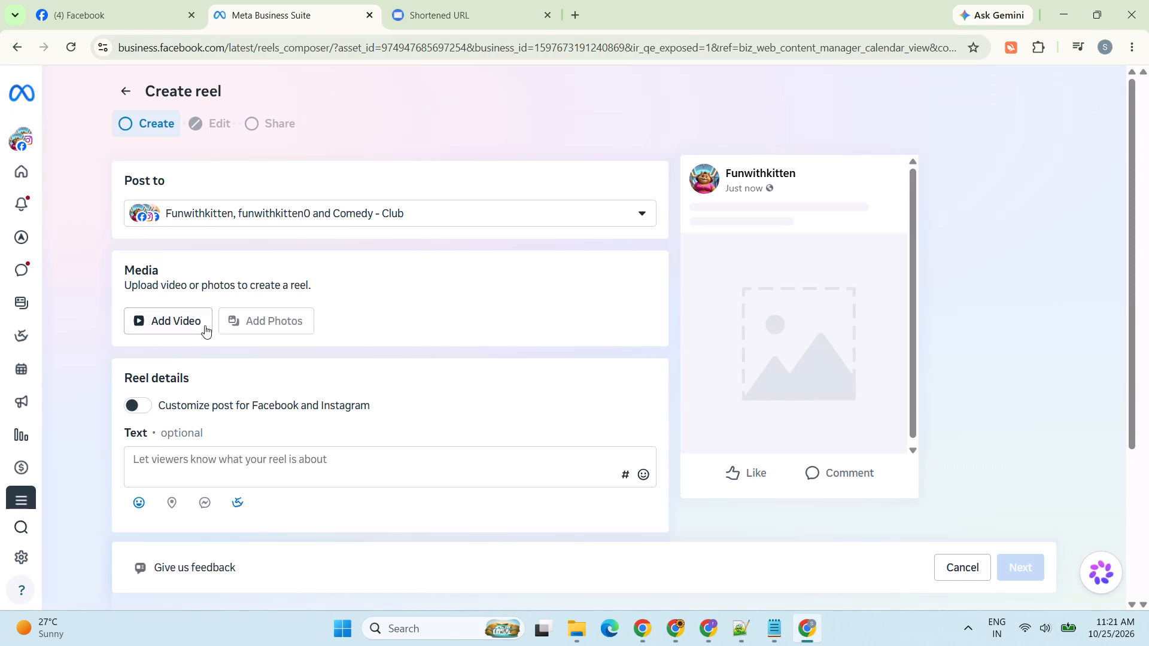
{"action": "left_click", "coordinate": [190, 321]}
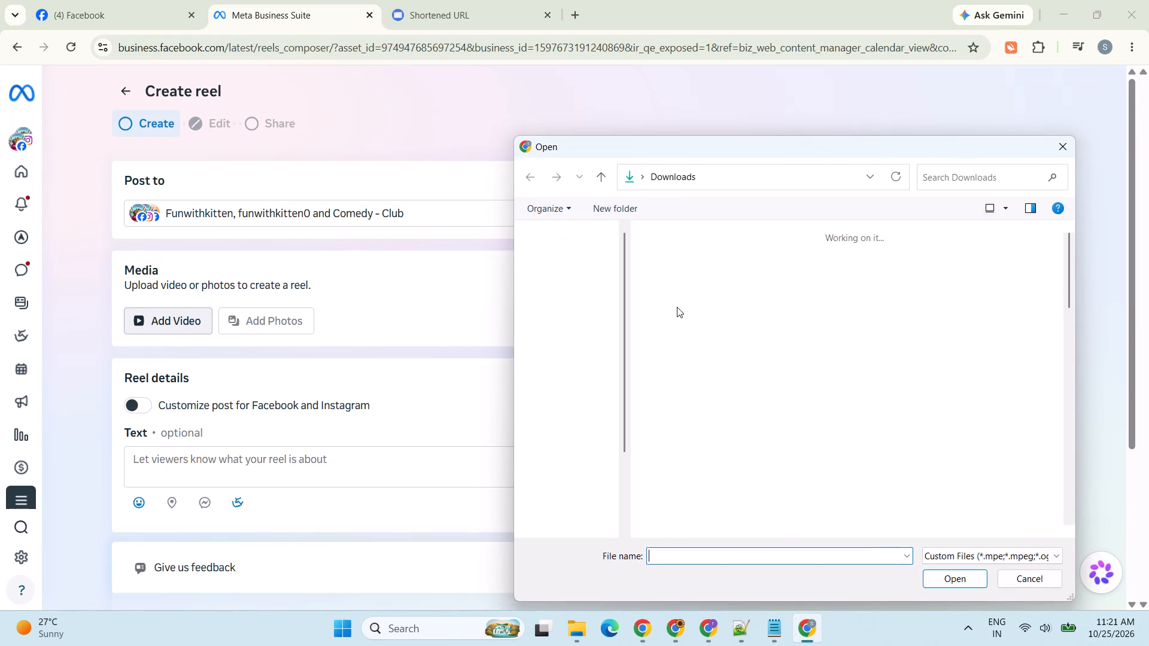
{"action": "double_click", "coordinate": [674, 287]}
Paste the "They stole her babies" caption with its hashtags into the reel's text.
{"action": "scroll", "coordinate": [206, 307], "scroll_direction": "down", "scroll_amount": 3}
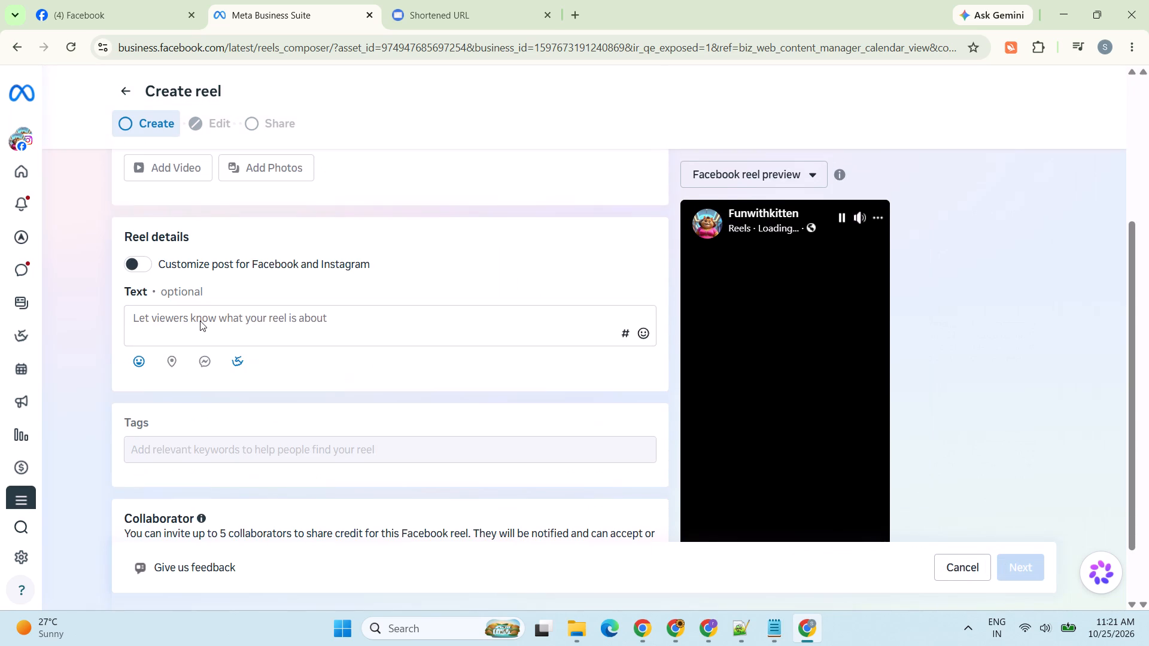
{"action": "left_click", "coordinate": [199, 320]}
{"action": "key", "text": "ctrl+v"}
{"action": "left_click", "coordinate": [549, 0]}
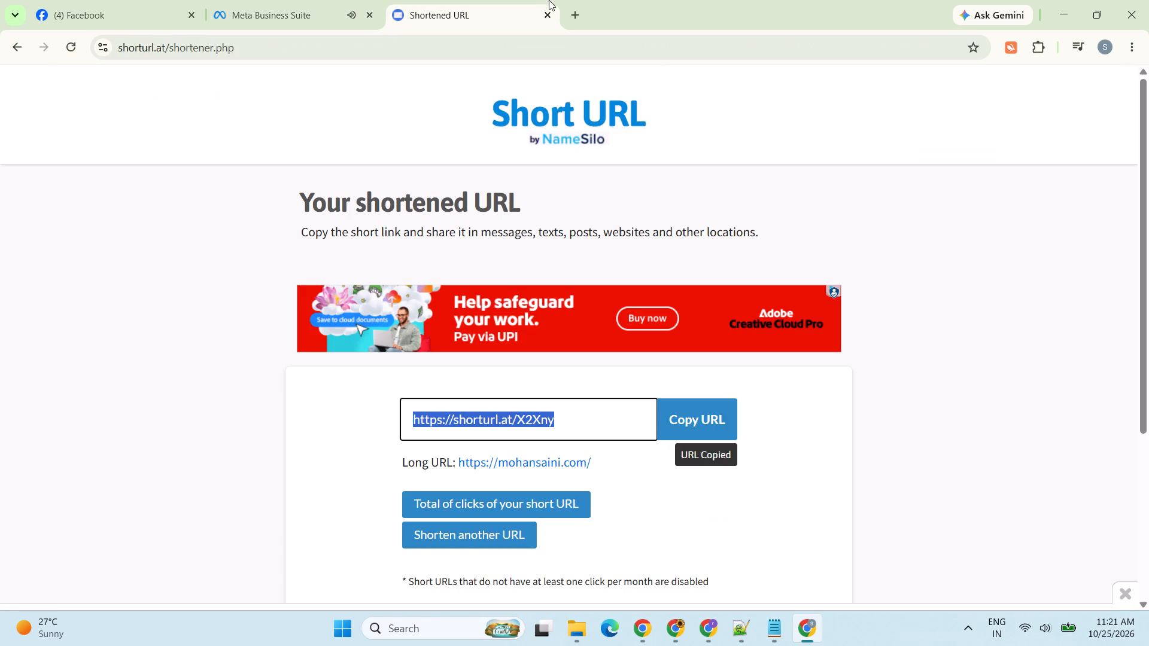
{"action": "left_click", "coordinate": [709, 416]}
{"action": "left_click", "coordinate": [226, 0]}
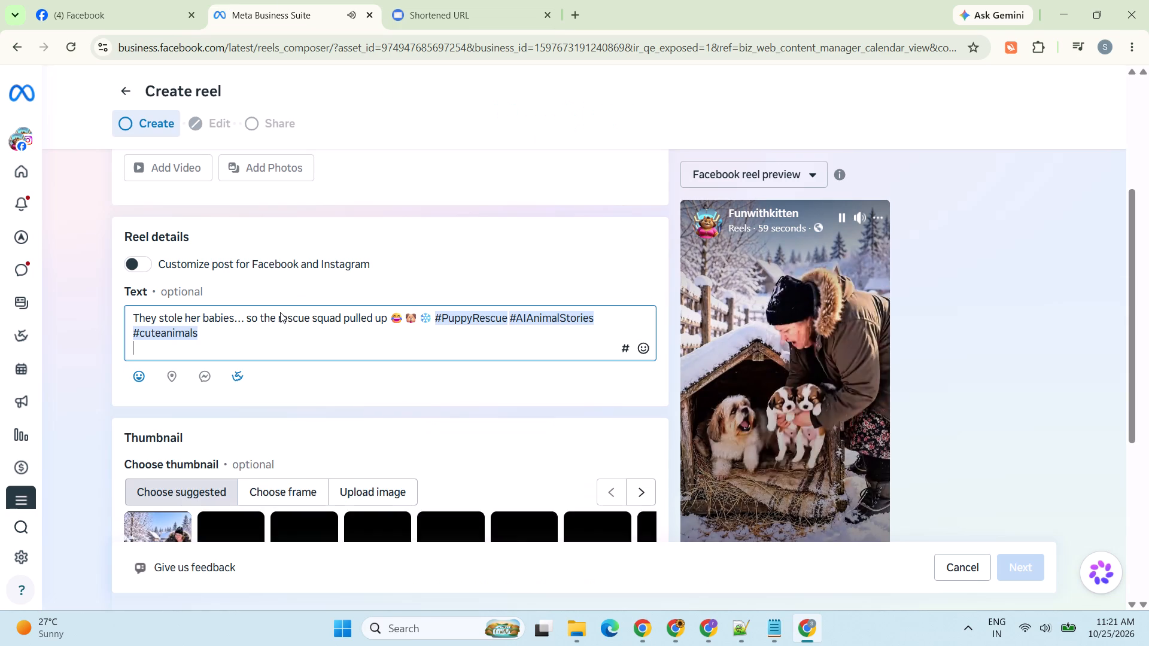
{"action": "key", "text": "ctrl+v"}
{"action": "left_click", "coordinate": [79, 287]}
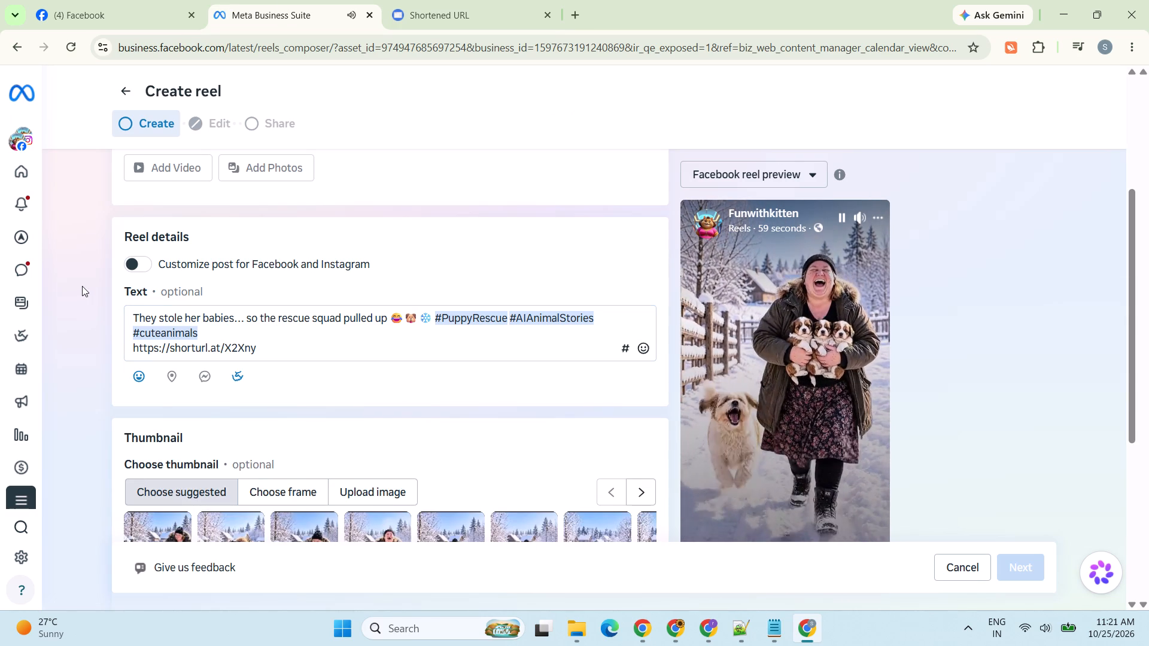
Check the "They stole her babies" reel's upload and details, and advance it to the Share stage.
{"action": "scroll", "coordinate": [630, 204], "scroll_direction": "up", "scroll_amount": 6}
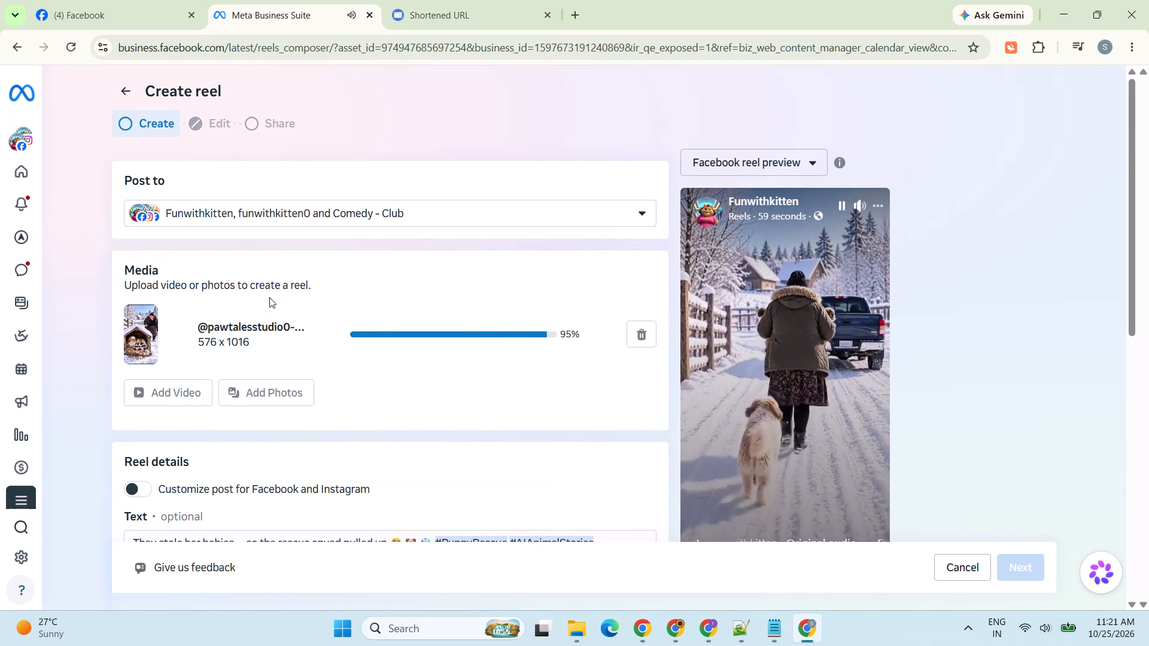
{"action": "scroll", "coordinate": [422, 291], "scroll_direction": "down", "scroll_amount": 7}
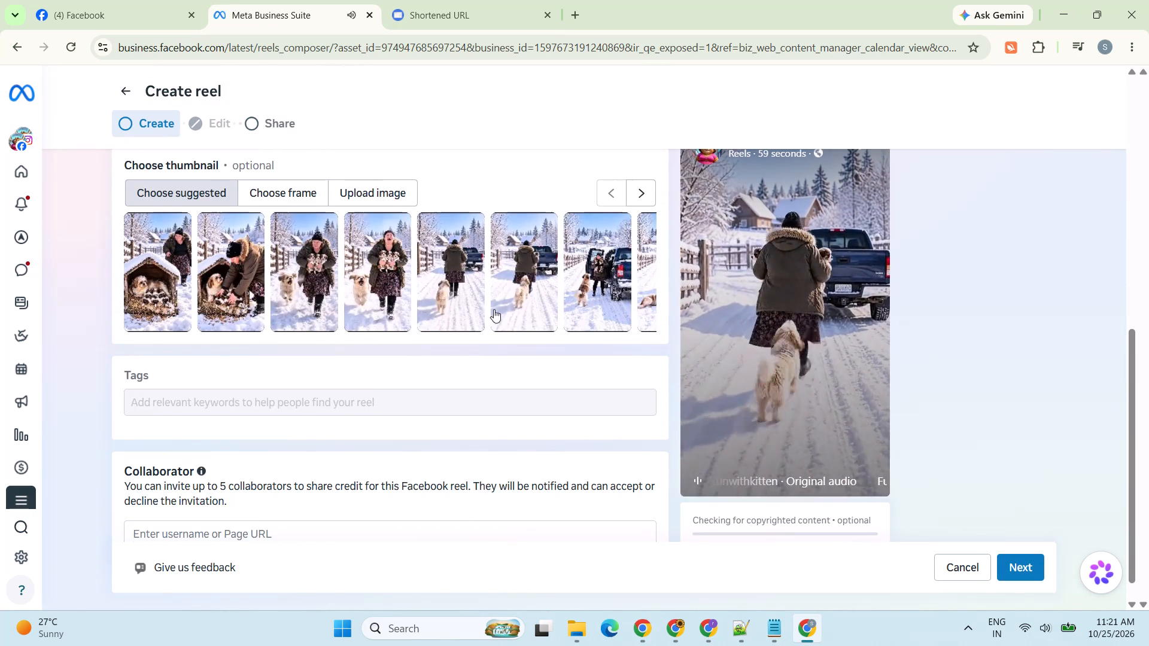
{"action": "scroll", "coordinate": [494, 310], "scroll_direction": "down", "scroll_amount": 5}
{"action": "left_click", "coordinate": [1023, 572]}
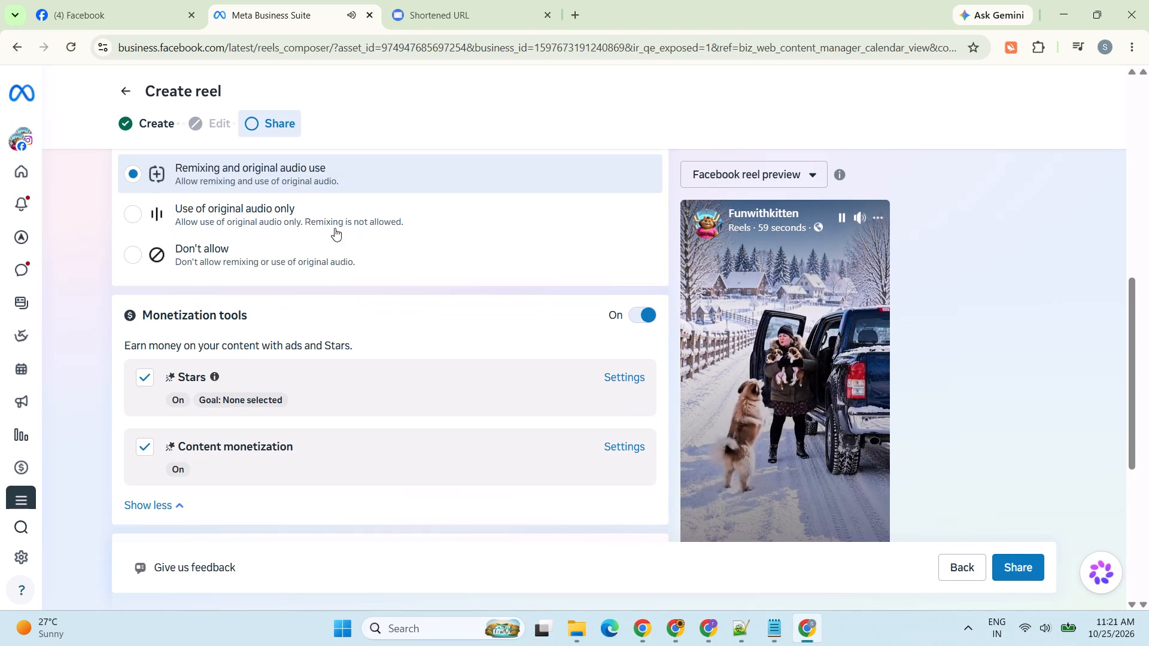
Schedule the reel for November 1, 2026 at 12:21 PM on both Facebook and Instagram.
{"action": "scroll", "coordinate": [226, 200], "scroll_direction": "up", "scroll_amount": 8}
{"action": "left_click", "coordinate": [237, 191]}
{"action": "left_click", "coordinate": [234, 212]}
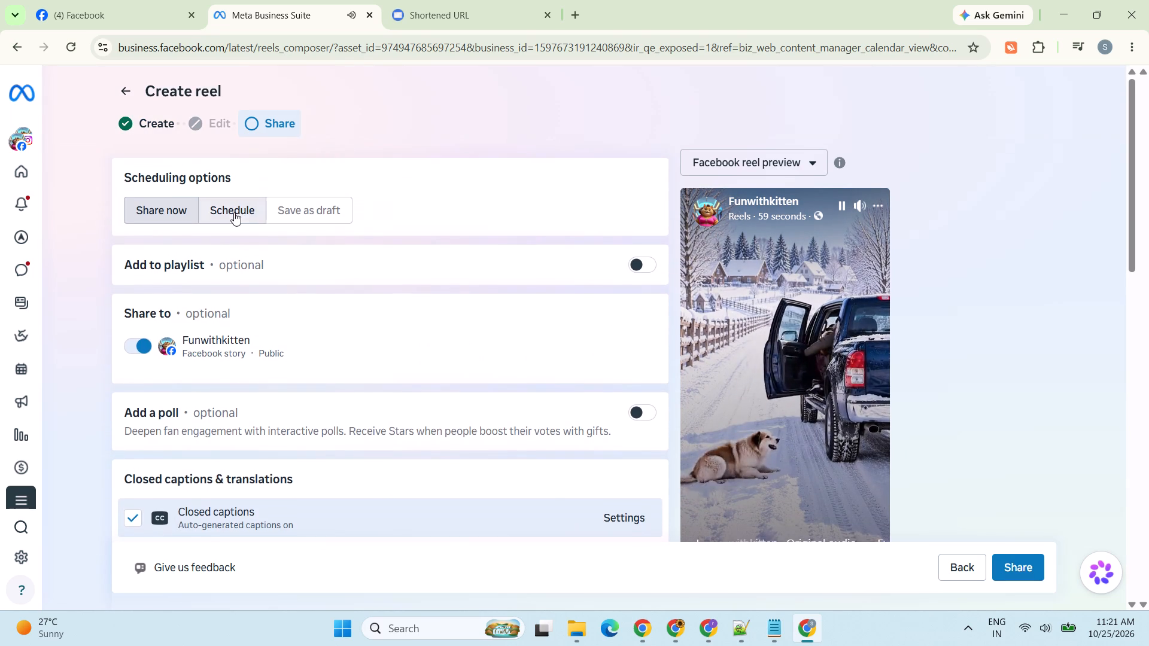
{"action": "left_click", "coordinate": [175, 285]}
{"action": "left_click", "coordinate": [288, 326]}
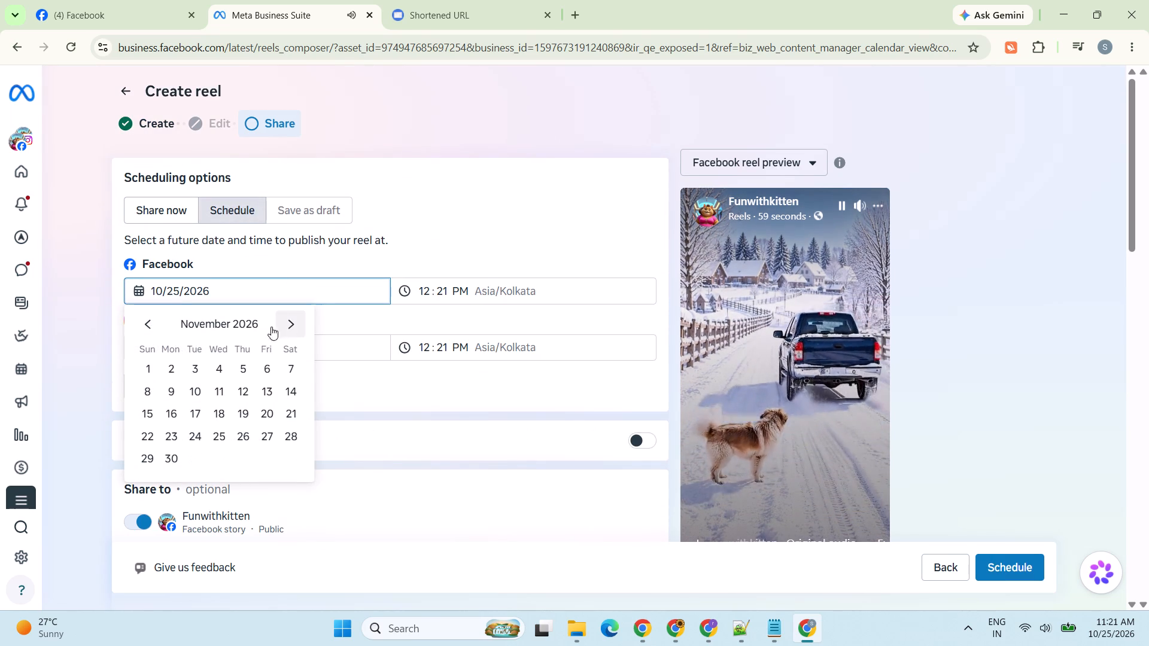
{"action": "left_click", "coordinate": [148, 368]}
{"action": "left_click", "coordinate": [171, 351]}
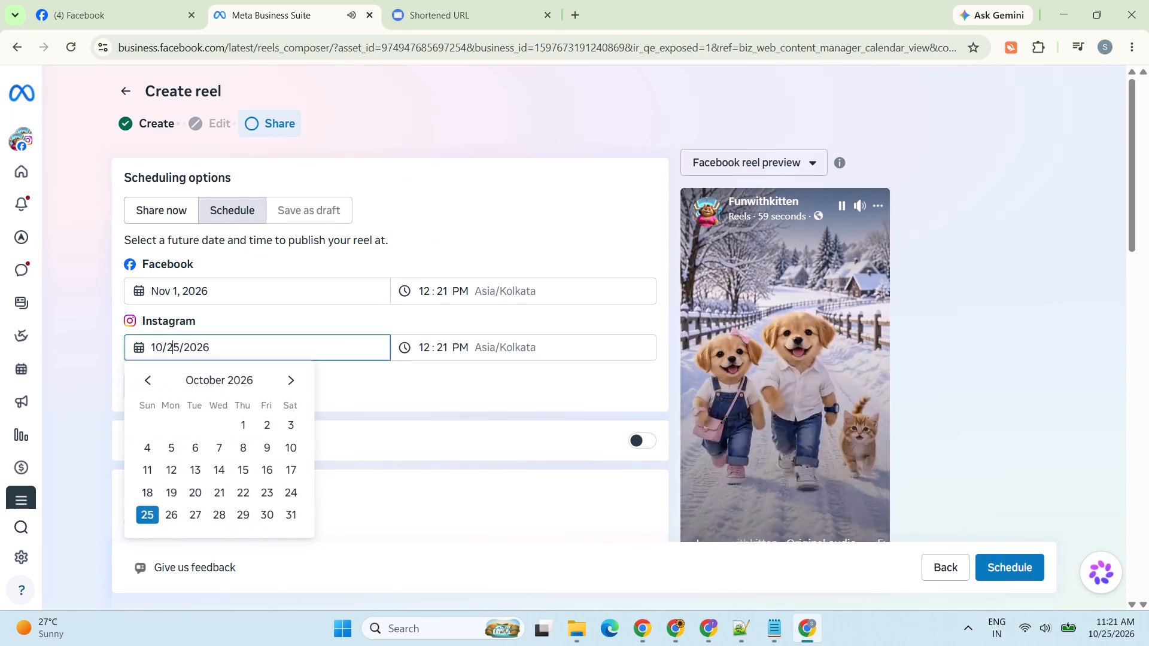
{"action": "left_click", "coordinate": [294, 380]}
{"action": "left_click", "coordinate": [146, 423]}
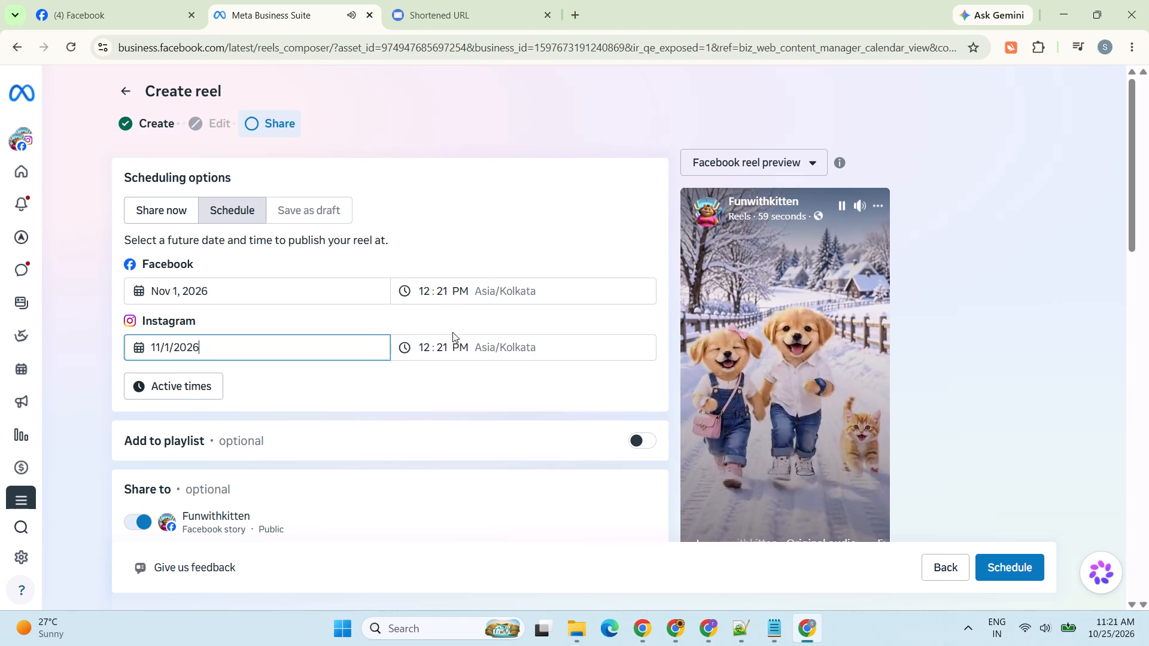
{"action": "left_click", "coordinate": [423, 291]}
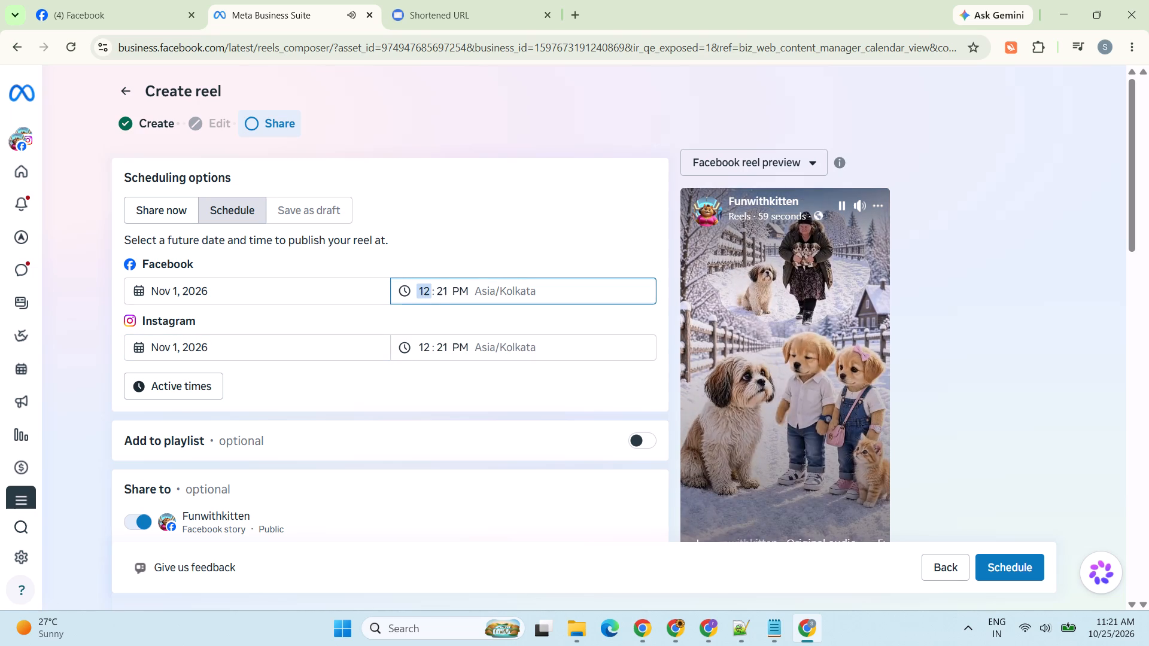
{"action": "left_click", "coordinate": [516, 249]}
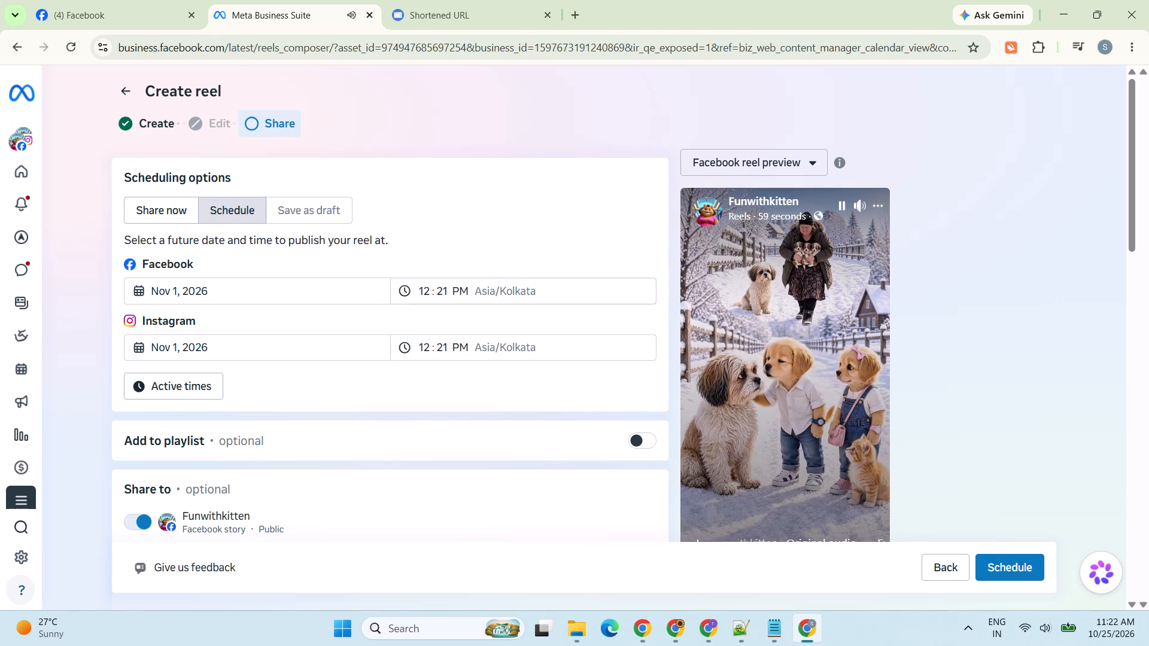
{"action": "left_click", "coordinate": [1005, 568]}
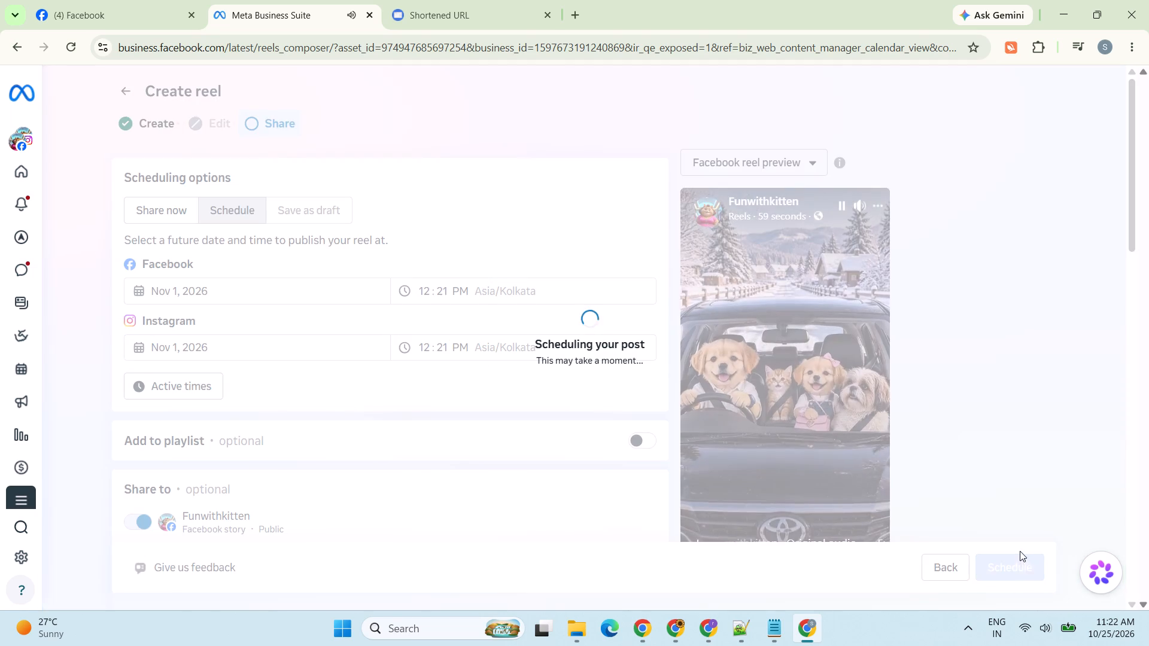
{"action": "left_click", "coordinate": [753, 310]}
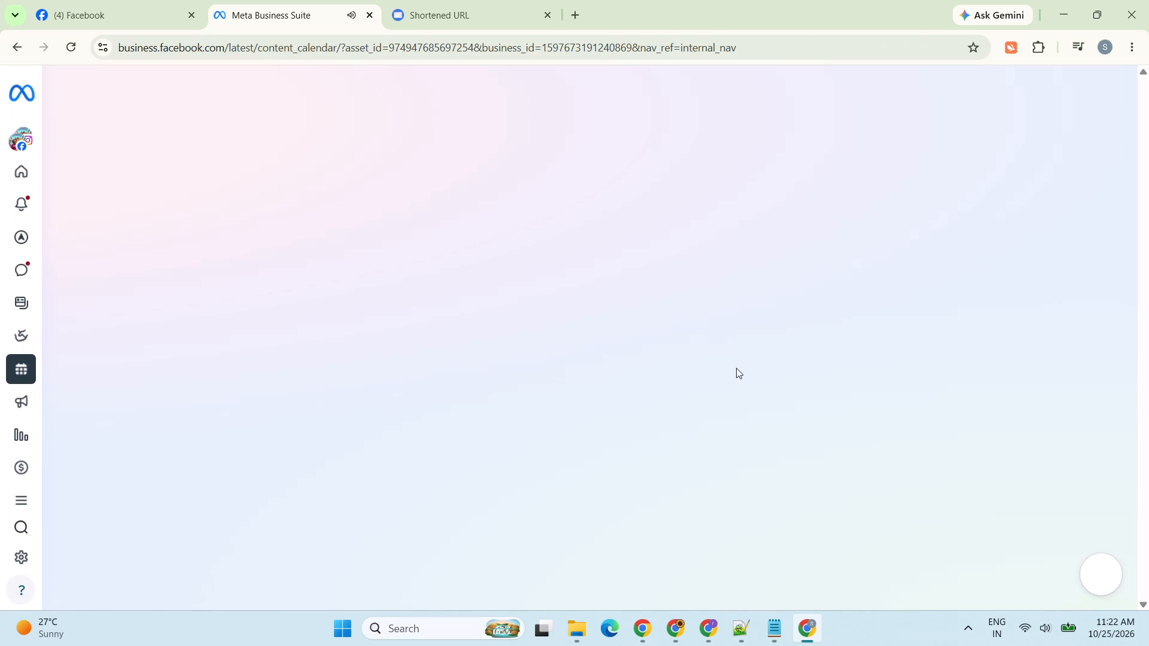
Open the Funwithkitten page on Facebook.
{"action": "left_click", "coordinate": [163, 0]}
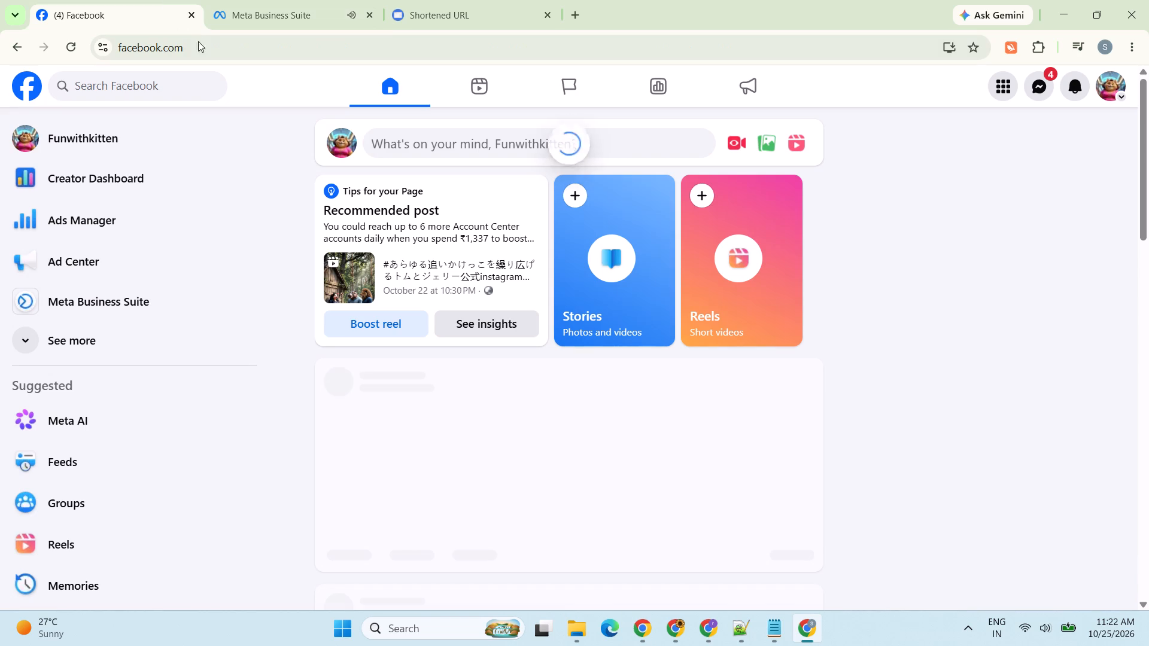
{"action": "left_click", "coordinate": [115, 140]}
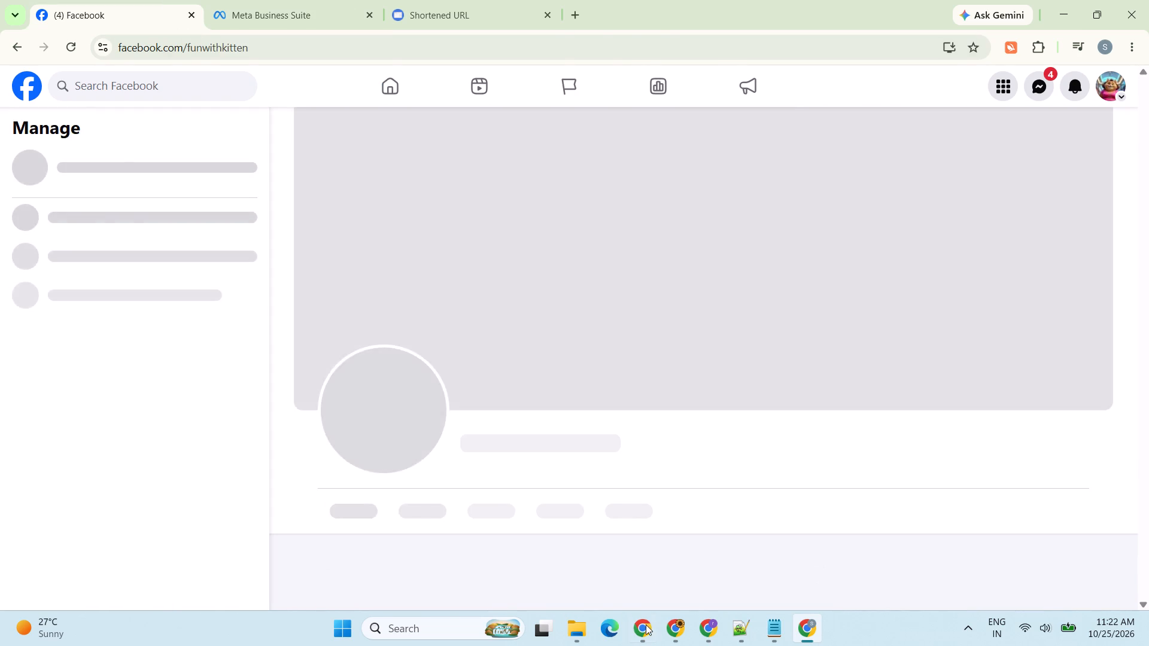
Switch to TikTok, go to the next Pawtales video, "She knocked on a stranger's door with her babies", and save it to Downloads.
{"action": "left_click", "coordinate": [645, 629]}
{"action": "left_click", "coordinate": [709, 348]}
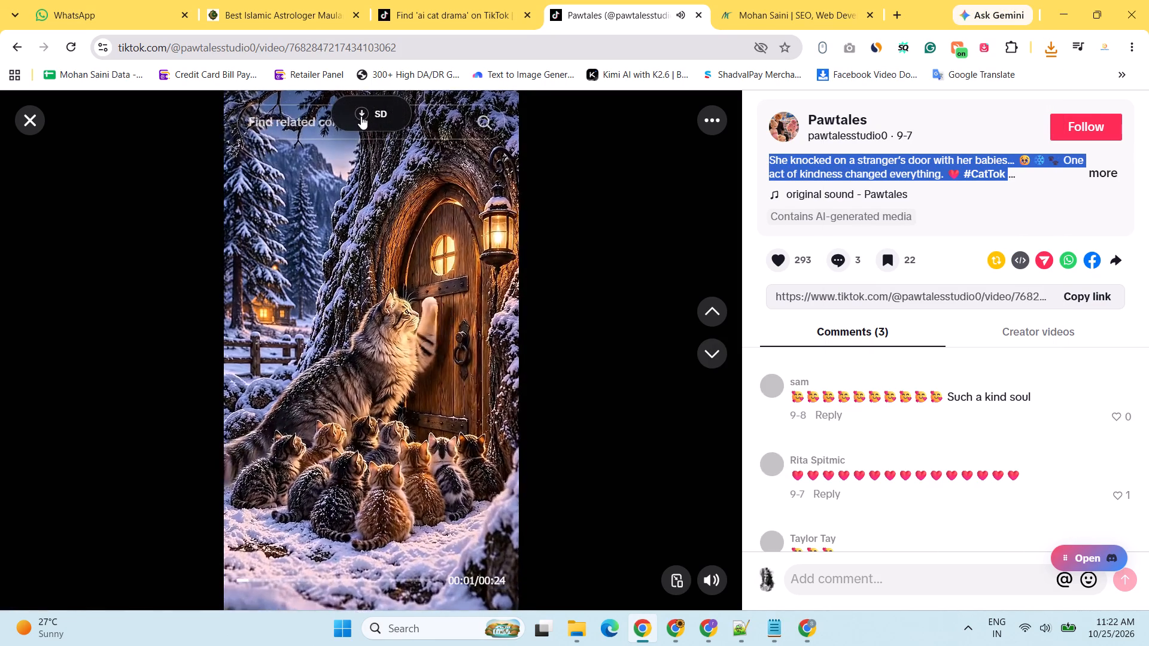
{"action": "left_click", "coordinate": [361, 116]}
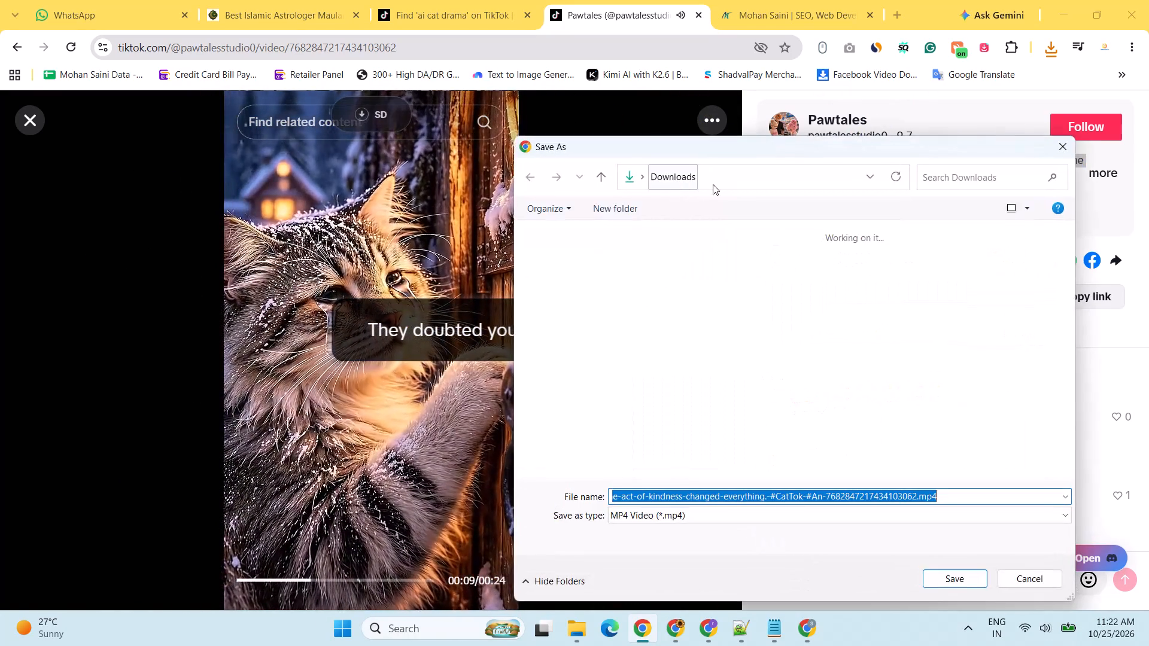
{"action": "left_click", "coordinate": [957, 574]}
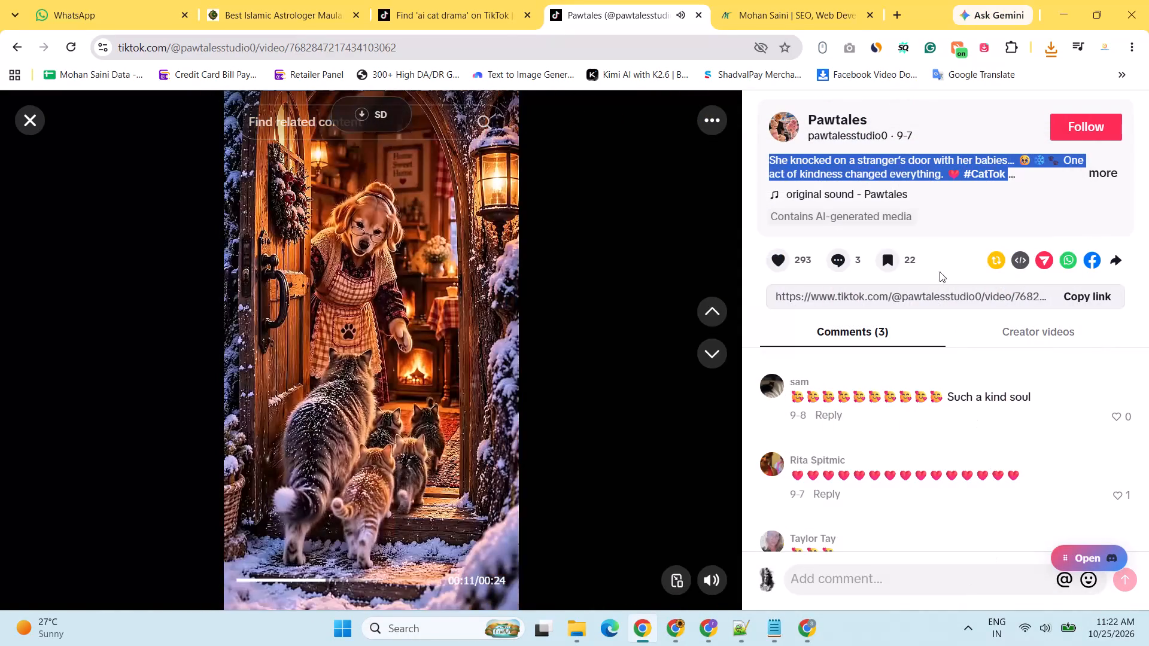
Copy the "She knocked on a stranger's door with her babies" caption with its hashtags from TikTok.
{"action": "right_click", "coordinate": [881, 165]}
{"action": "left_click", "coordinate": [805, 182]}
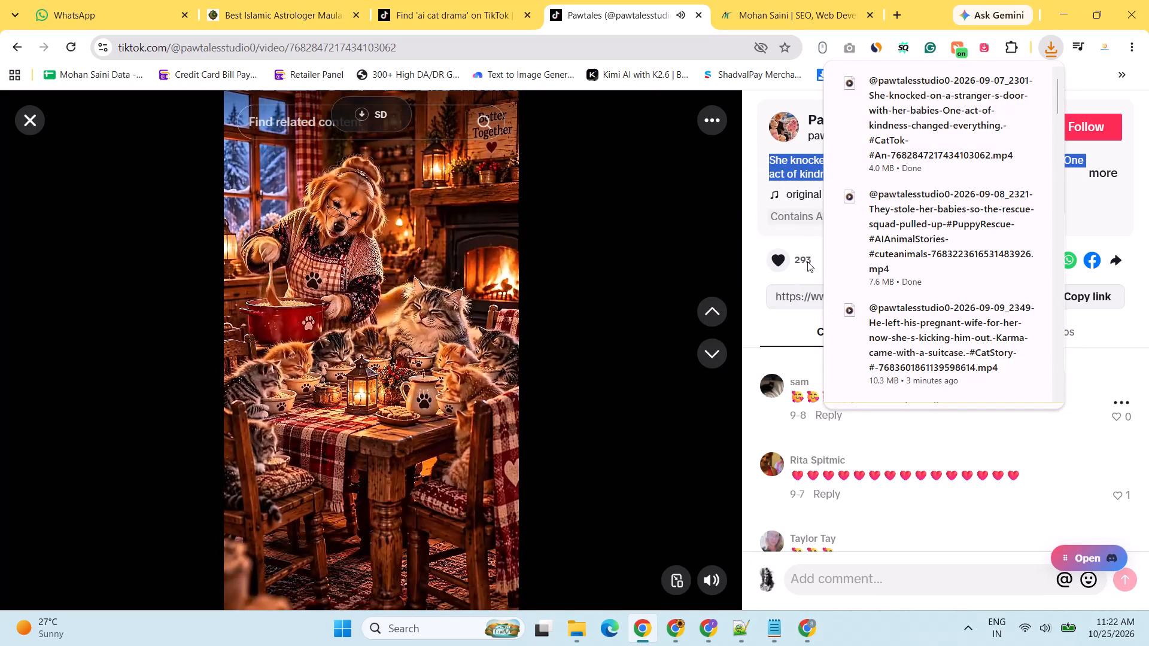
{"action": "right_click", "coordinate": [780, 158]}
{"action": "left_click", "coordinate": [748, 175]}
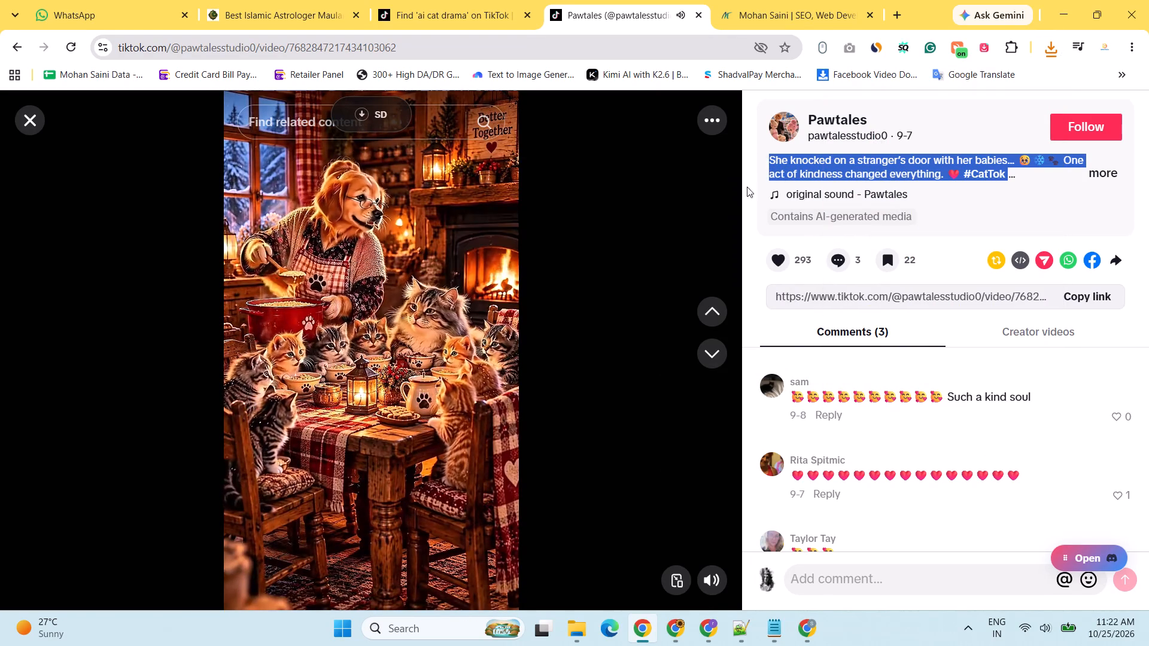
Look through the published reels on the Funwithkitten Facebook page.
{"action": "left_click", "coordinate": [813, 636]}
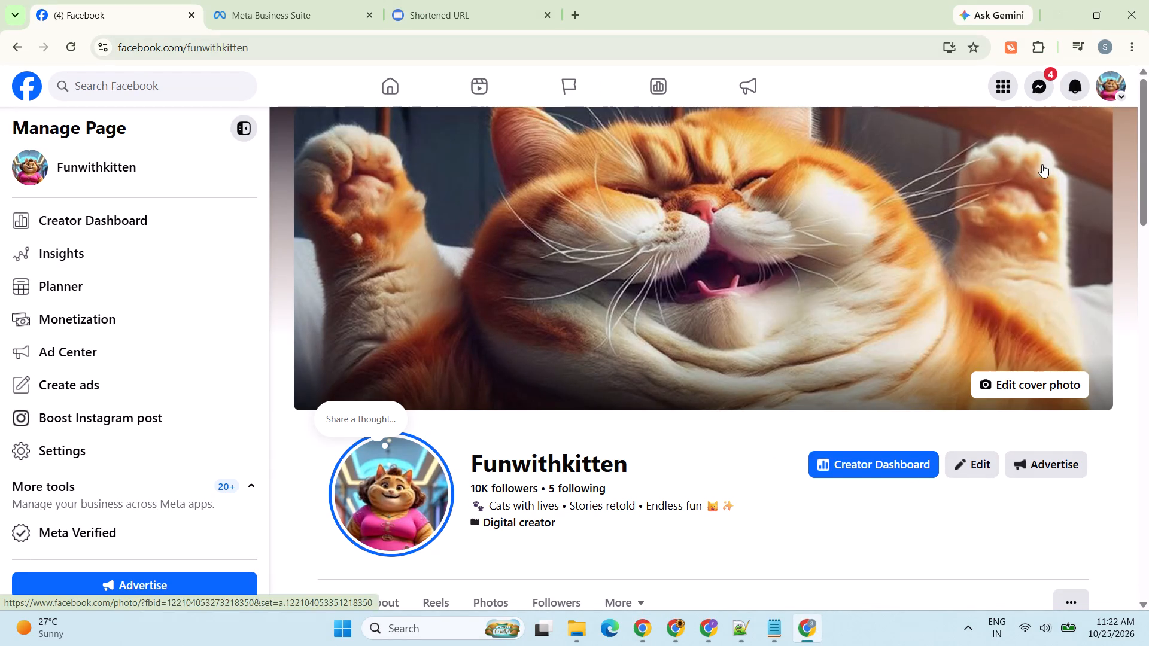
{"action": "scroll", "coordinate": [549, 450], "scroll_direction": "down", "scroll_amount": 5}
{"action": "left_click", "coordinate": [440, 230]}
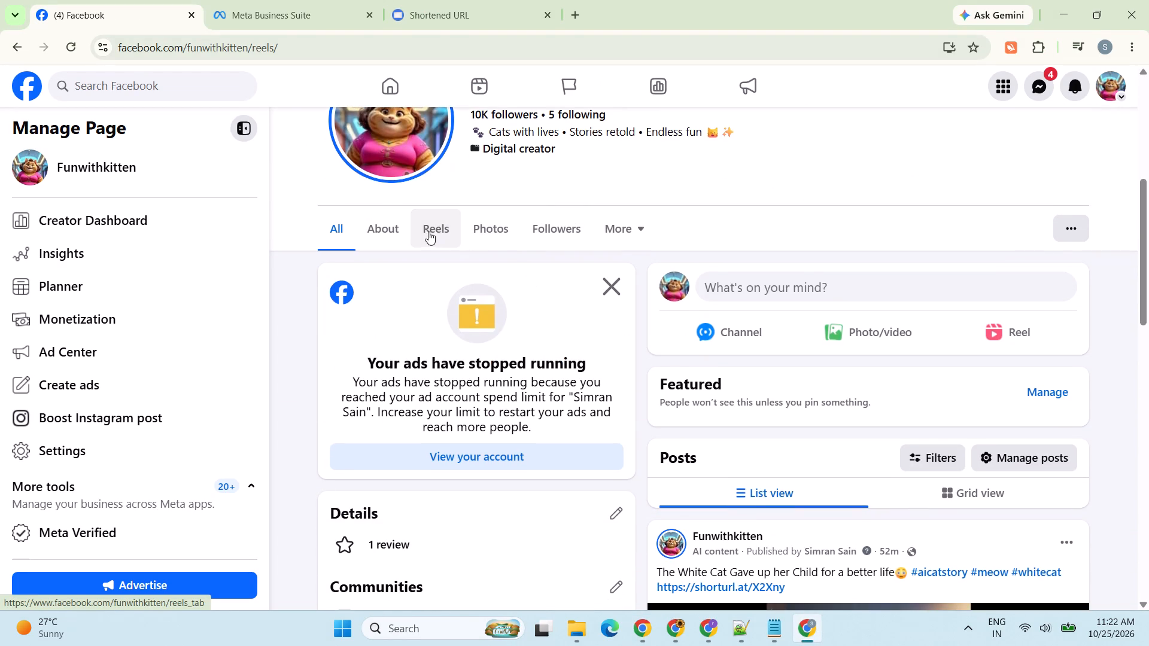
{"action": "scroll", "coordinate": [537, 358], "scroll_direction": "down", "scroll_amount": 4}
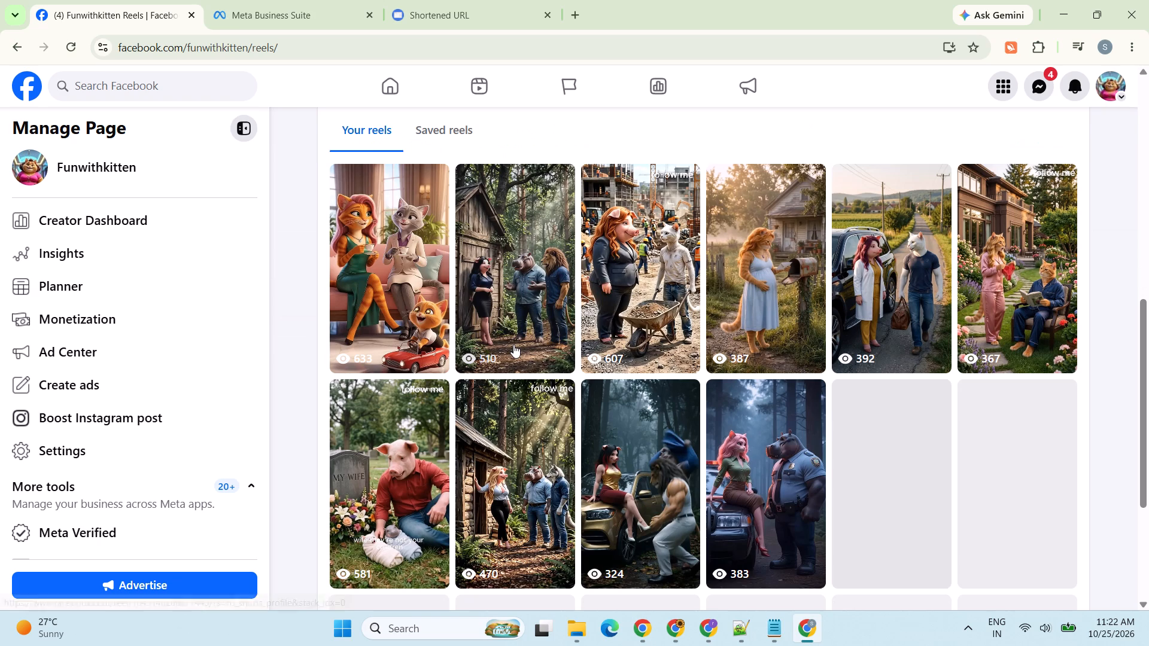
{"action": "left_click", "coordinate": [483, 0]}
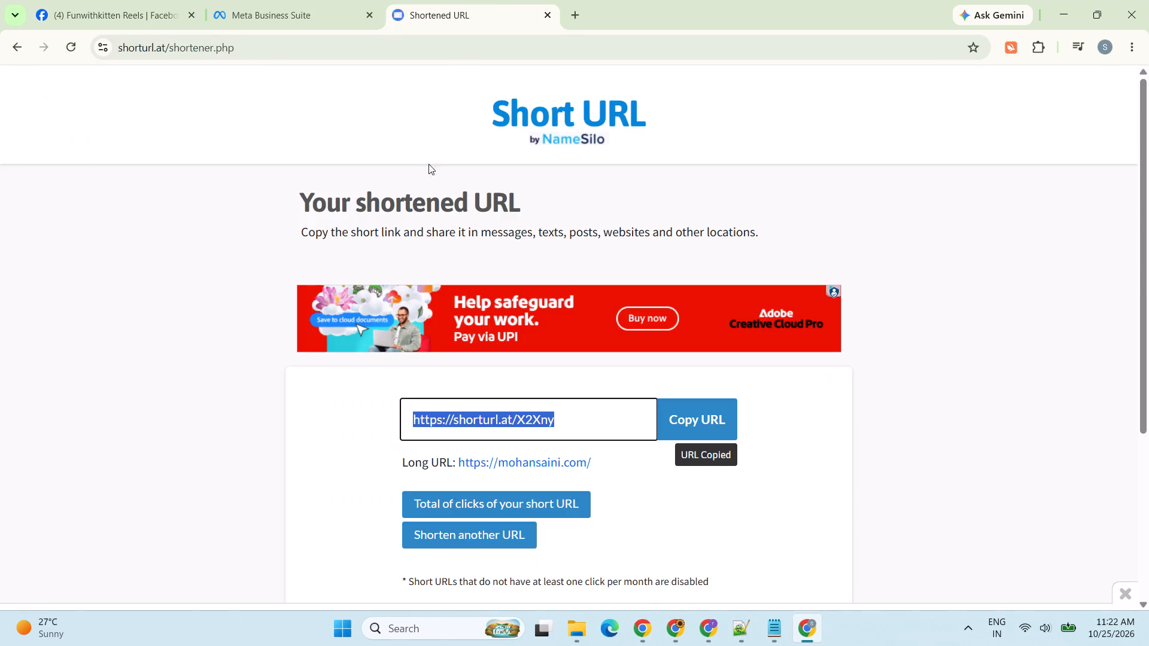
Start a new reel in Meta Business Suite and add the downloaded "She knocked on a stranger's door with her babies" video.
{"action": "left_click", "coordinate": [271, 0]}
{"action": "left_click", "coordinate": [991, 93]}
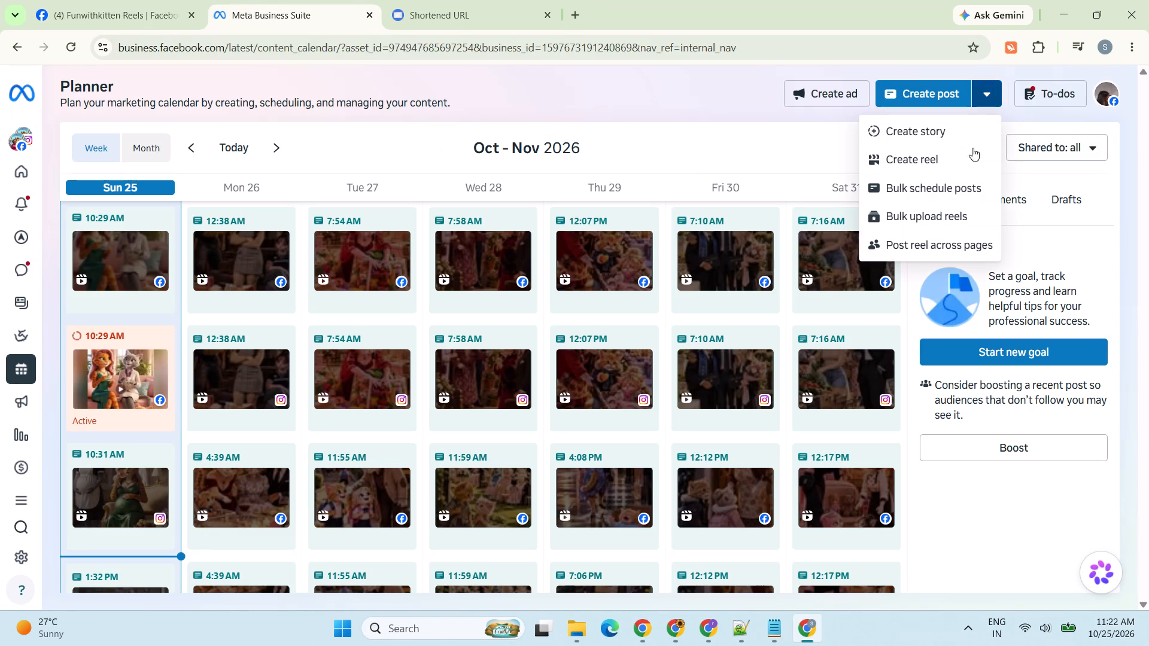
{"action": "left_click", "coordinate": [930, 161]}
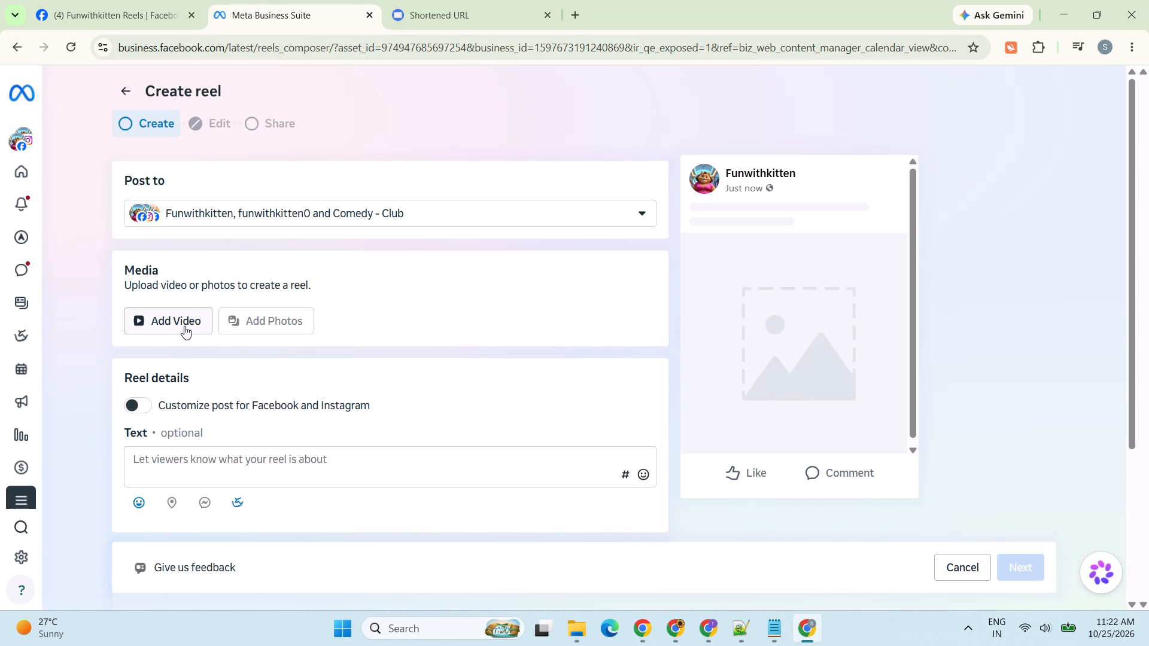
{"action": "left_click", "coordinate": [184, 326]}
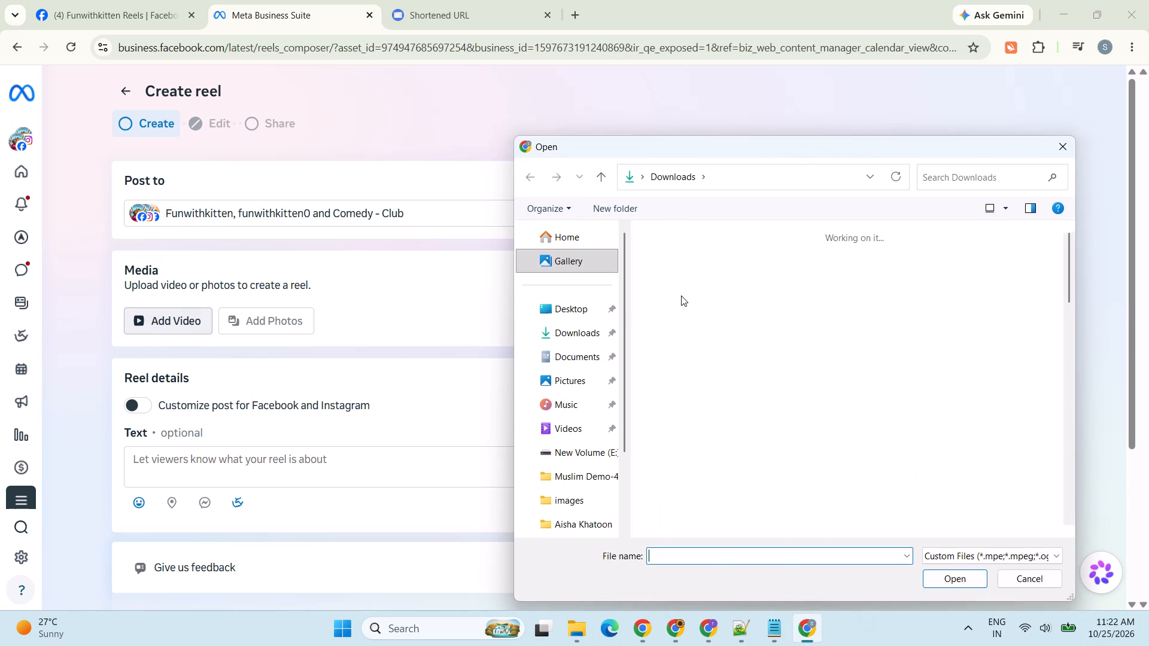
{"action": "double_click", "coordinate": [681, 292]}
{"action": "scroll", "coordinate": [208, 435], "scroll_direction": "down", "scroll_amount": 3}
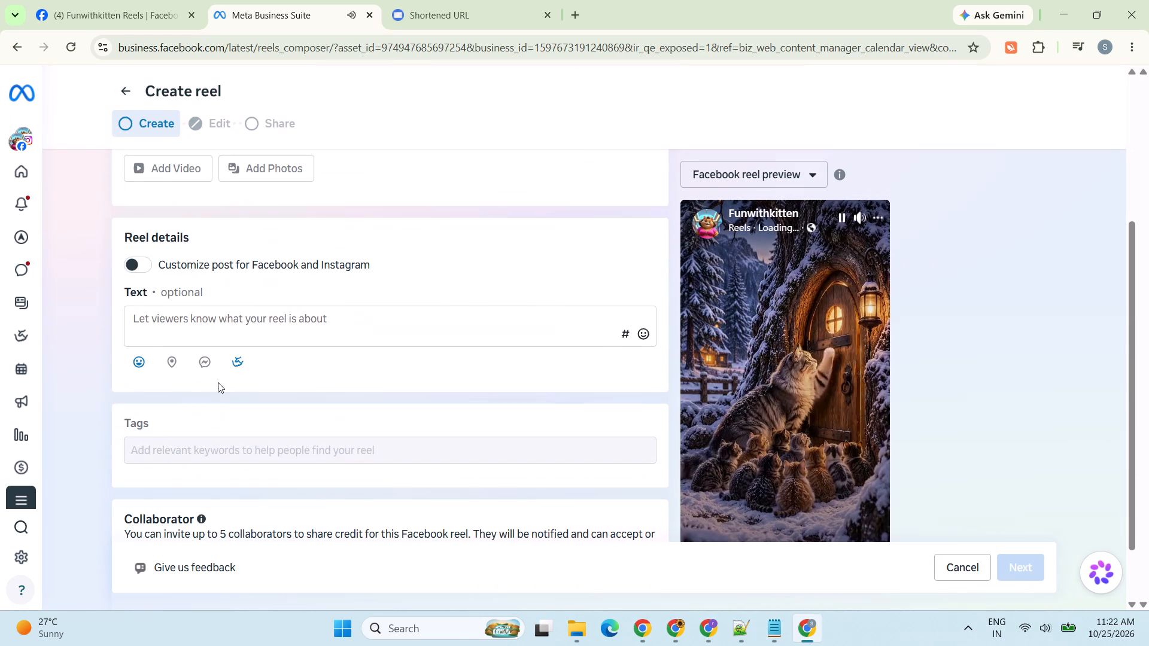
{"action": "left_click", "coordinate": [230, 322]}
{"action": "key", "text": "ctrl+v"}
{"action": "left_click", "coordinate": [503, 0]}
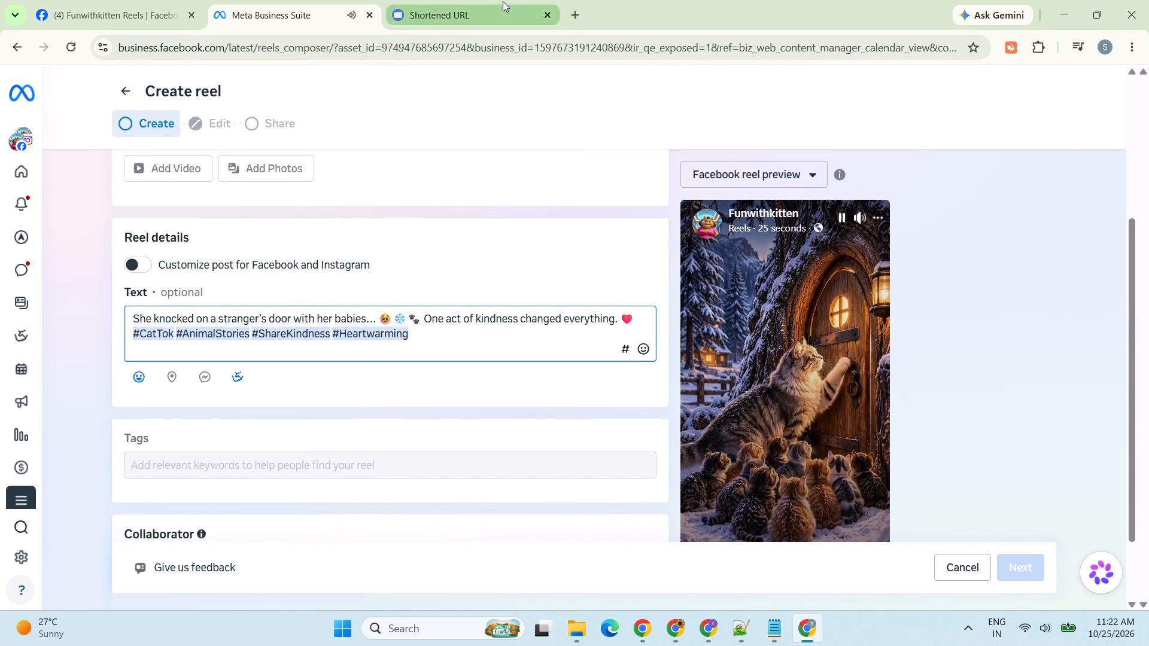
{"action": "left_click", "coordinate": [699, 419]}
{"action": "left_click", "coordinate": [260, 0]}
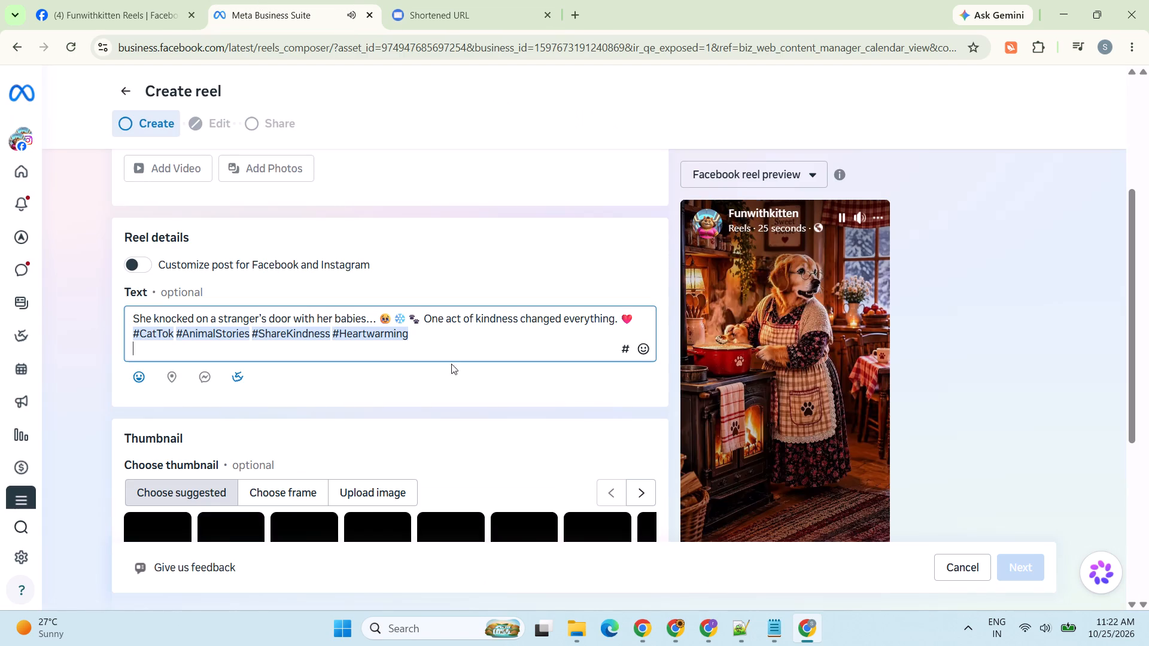
{"action": "key", "text": "ctrl+v"}
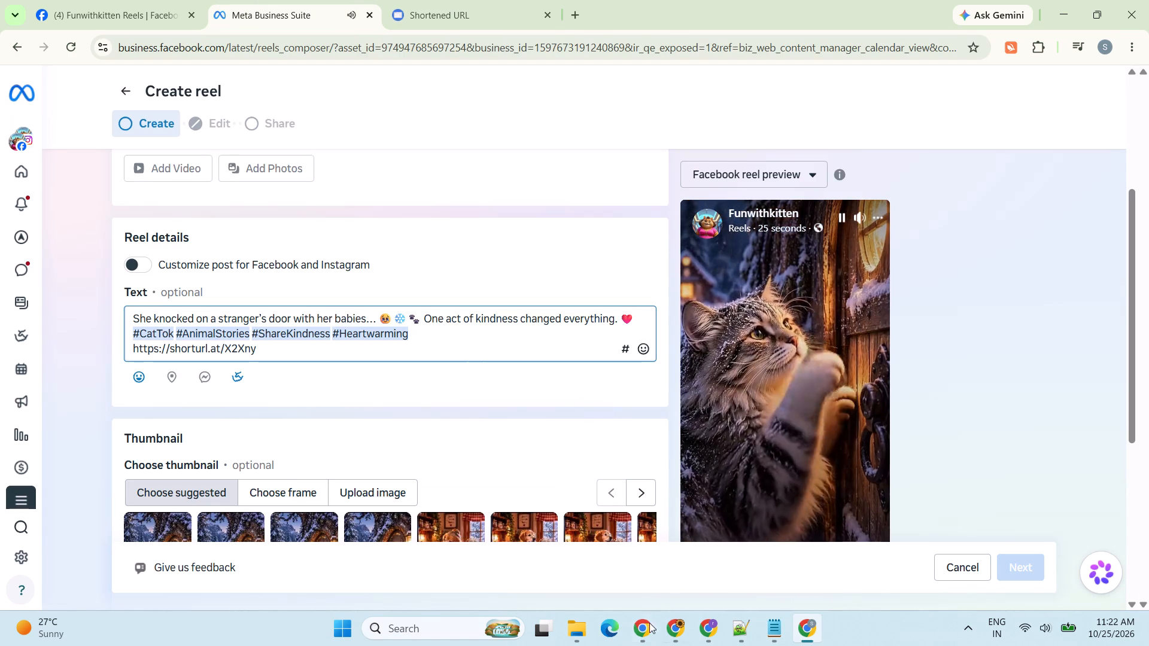
Search Google in a new tab of the other browser window for "ca banne ke bad ca ki salary kitni hoti hai".
{"action": "left_click", "coordinate": [645, 628]}
{"action": "left_click", "coordinate": [899, 17]}
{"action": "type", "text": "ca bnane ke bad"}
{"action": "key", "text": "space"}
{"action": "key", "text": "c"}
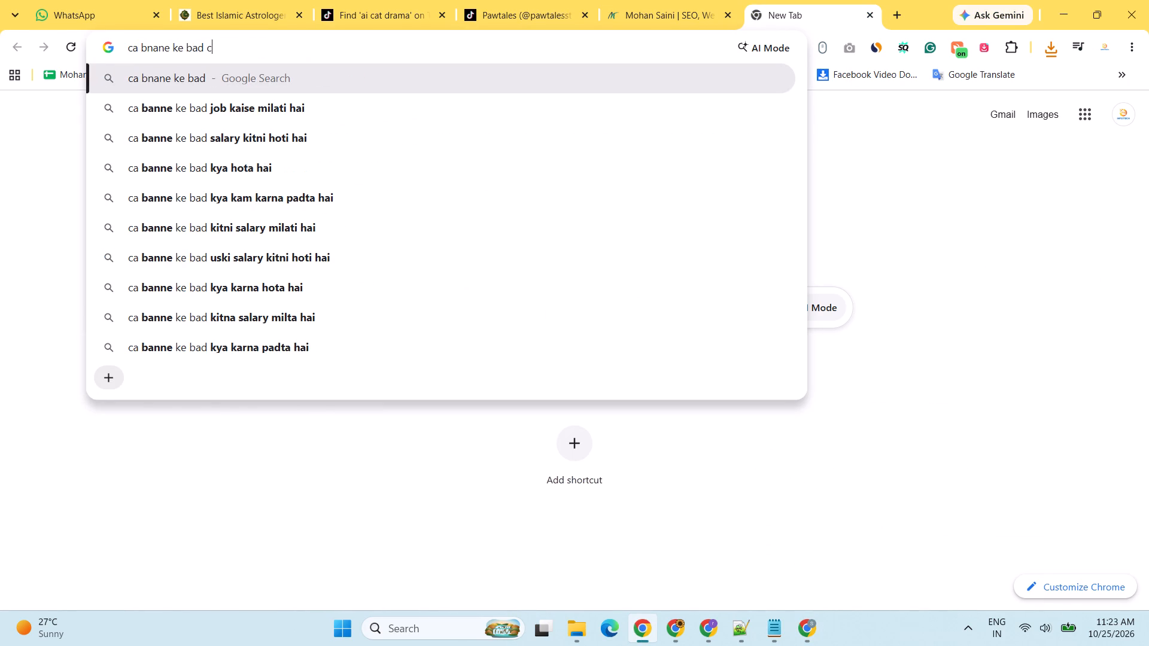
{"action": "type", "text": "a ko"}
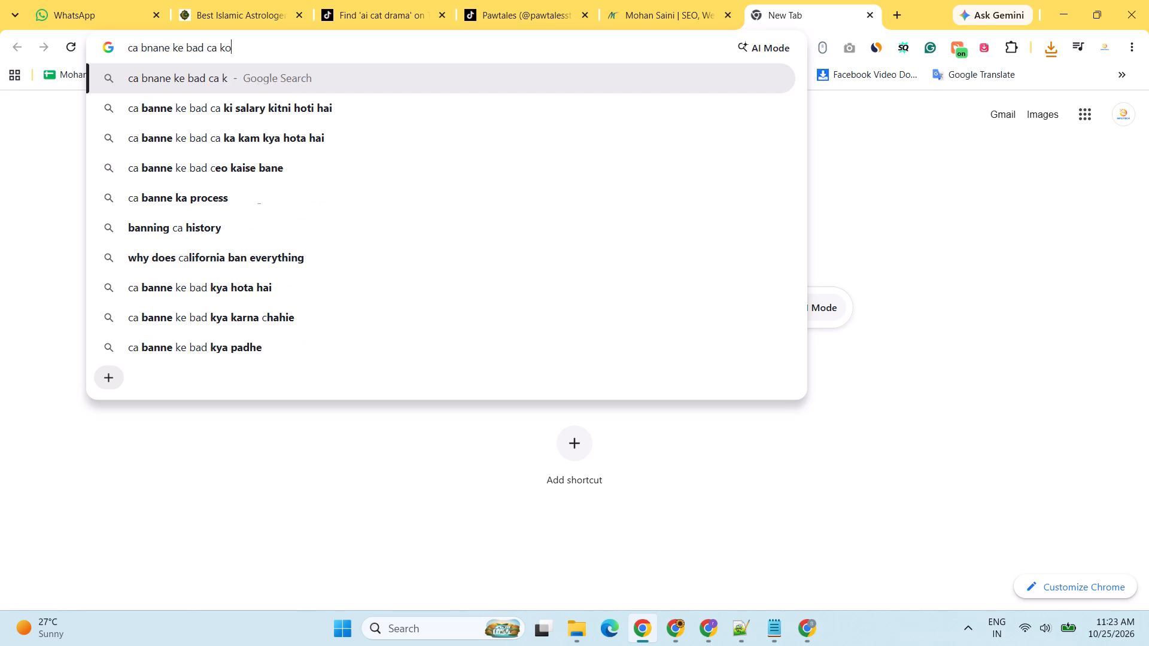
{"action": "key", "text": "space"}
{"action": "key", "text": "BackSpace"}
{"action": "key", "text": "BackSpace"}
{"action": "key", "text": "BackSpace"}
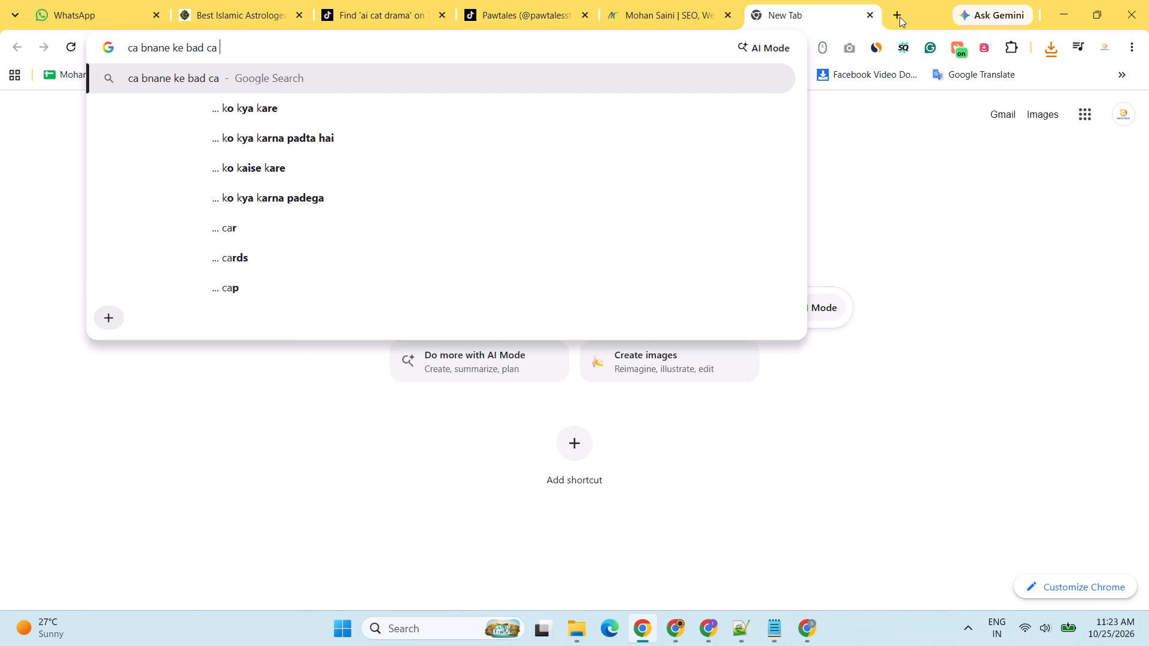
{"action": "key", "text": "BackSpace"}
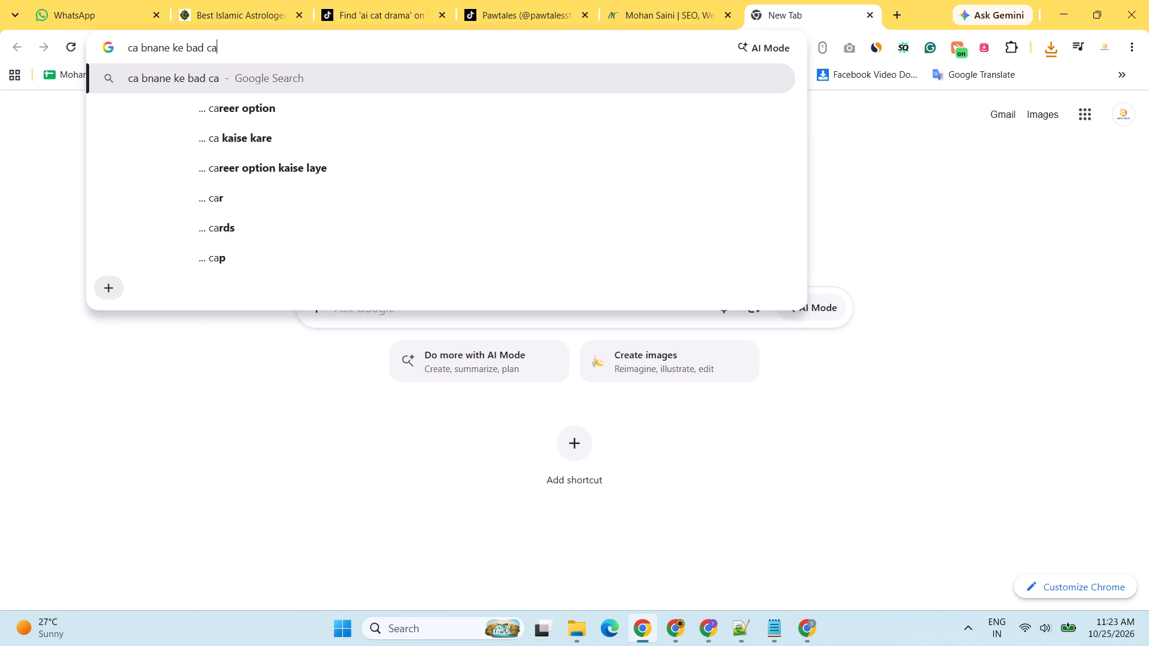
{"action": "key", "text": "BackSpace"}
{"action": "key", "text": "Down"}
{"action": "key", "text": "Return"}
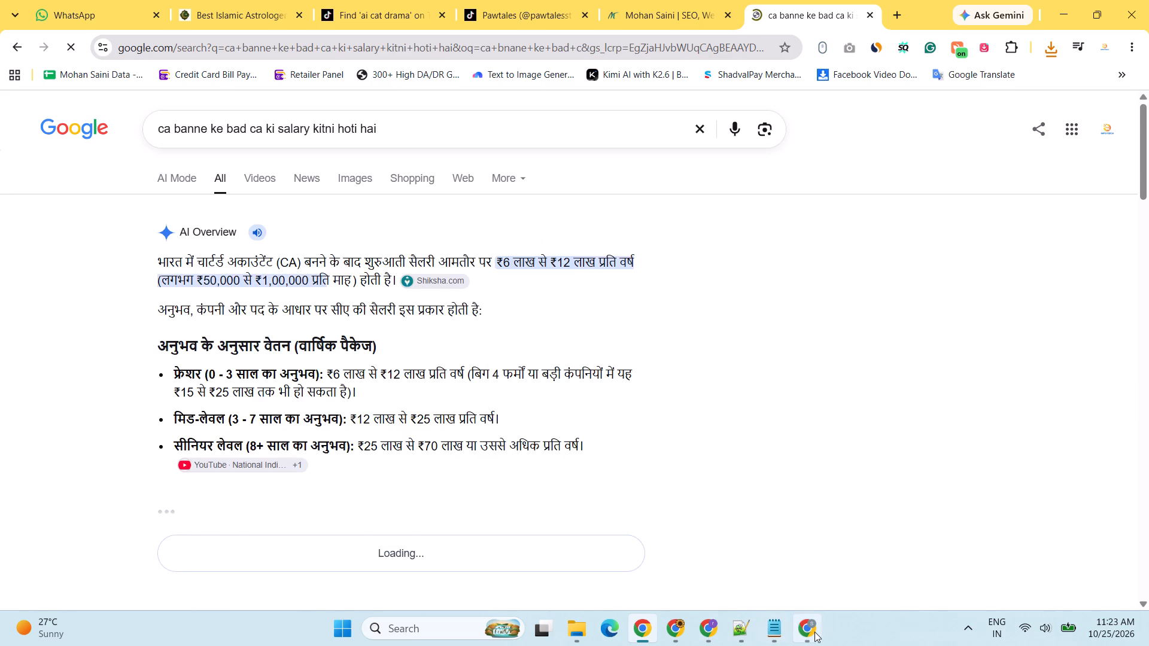
Return to the reel draft in Meta Business Suite, advance it to the Share stage and choose to schedule it.
{"action": "left_click", "coordinate": [811, 628]}
{"action": "left_click", "coordinate": [296, 384]}
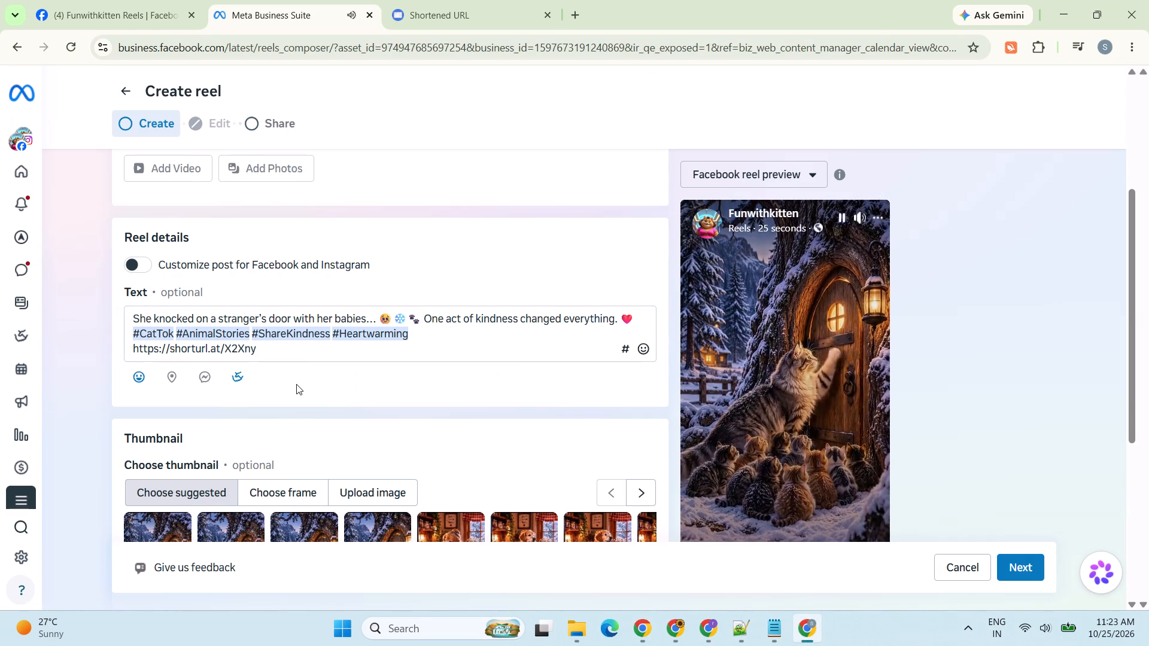
{"action": "scroll", "coordinate": [534, 348], "scroll_direction": "down", "scroll_amount": 7}
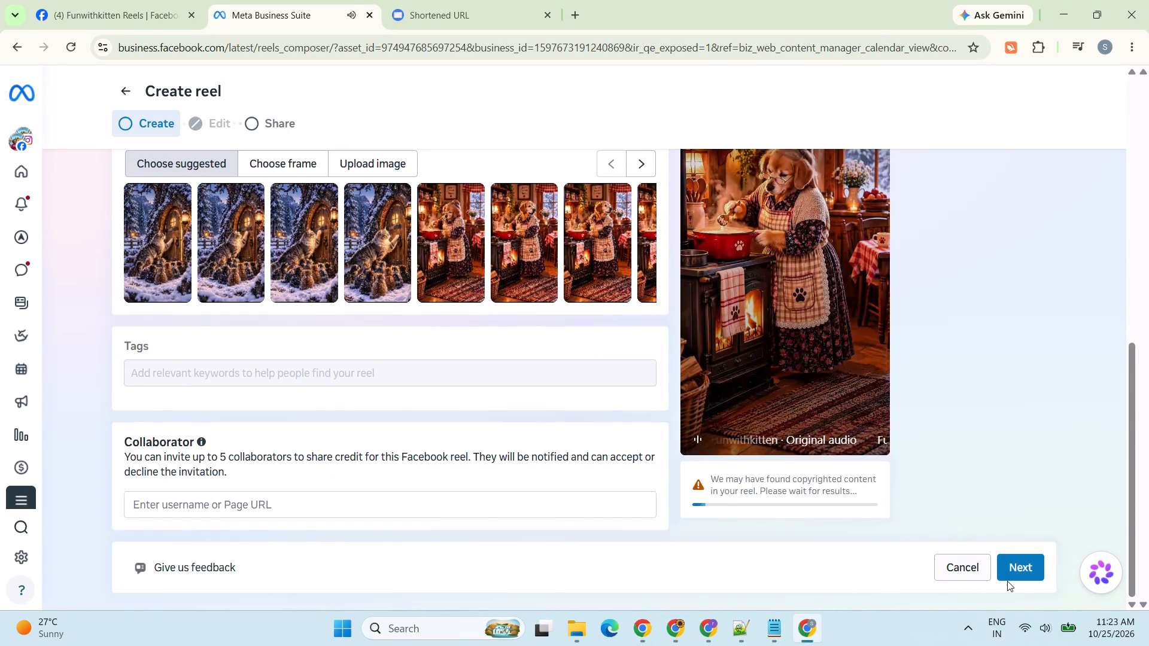
{"action": "left_click", "coordinate": [1026, 571]}
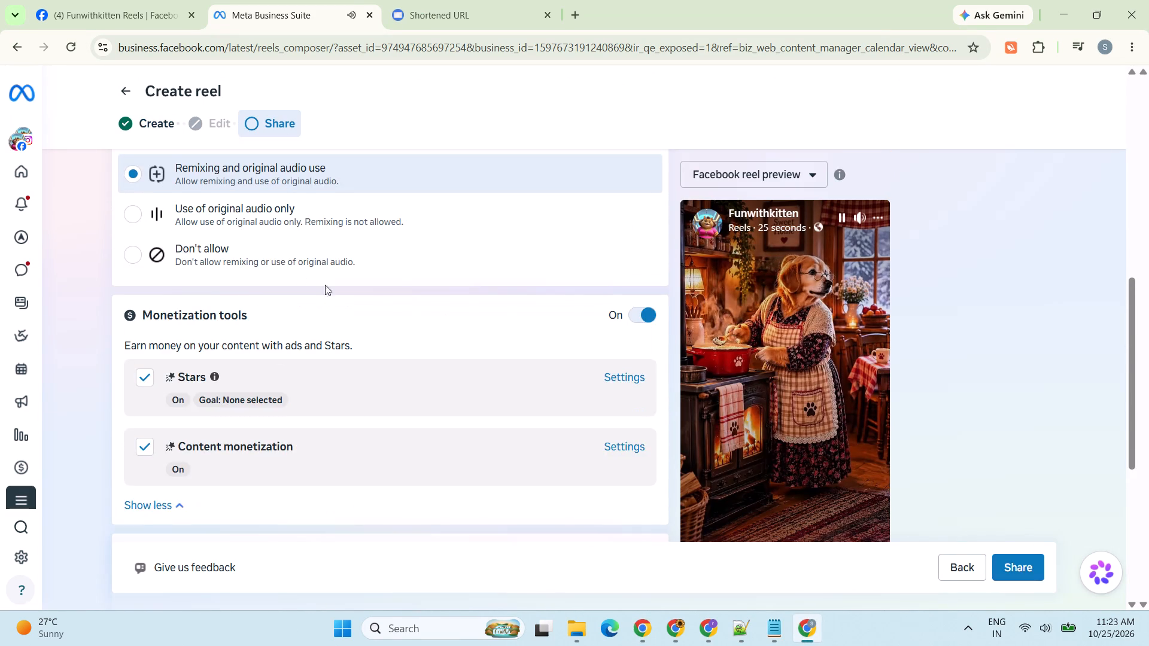
{"action": "scroll", "coordinate": [266, 246], "scroll_direction": "up", "scroll_amount": 7}
{"action": "left_click", "coordinate": [232, 179]}
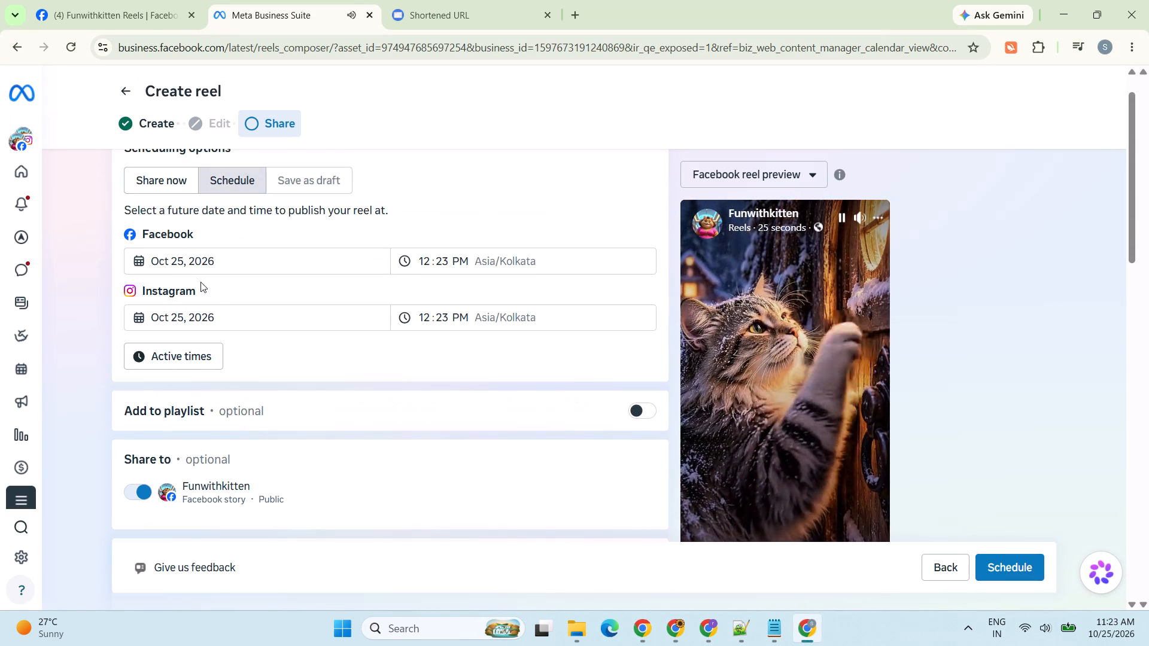
Set the reel's Facebook and Instagram publishing dates to Nov 1, 2026.
{"action": "left_click", "coordinate": [177, 261]}
{"action": "left_click", "coordinate": [292, 292]}
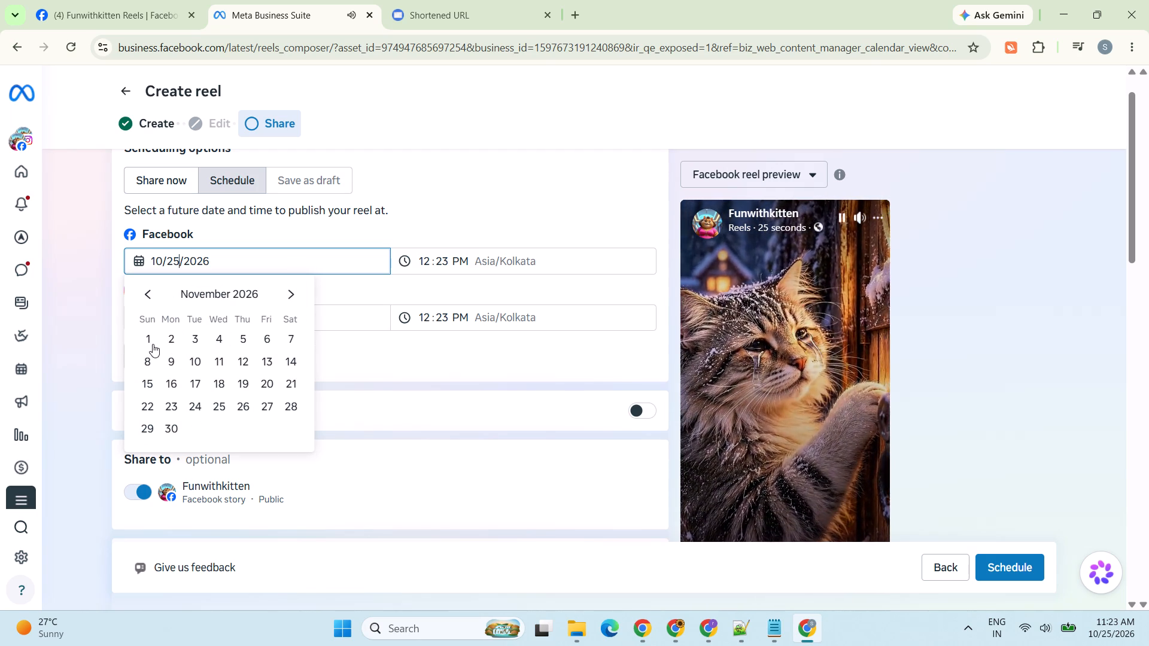
{"action": "left_click", "coordinate": [153, 343]}
{"action": "left_click", "coordinate": [167, 315]}
{"action": "left_click", "coordinate": [296, 348]}
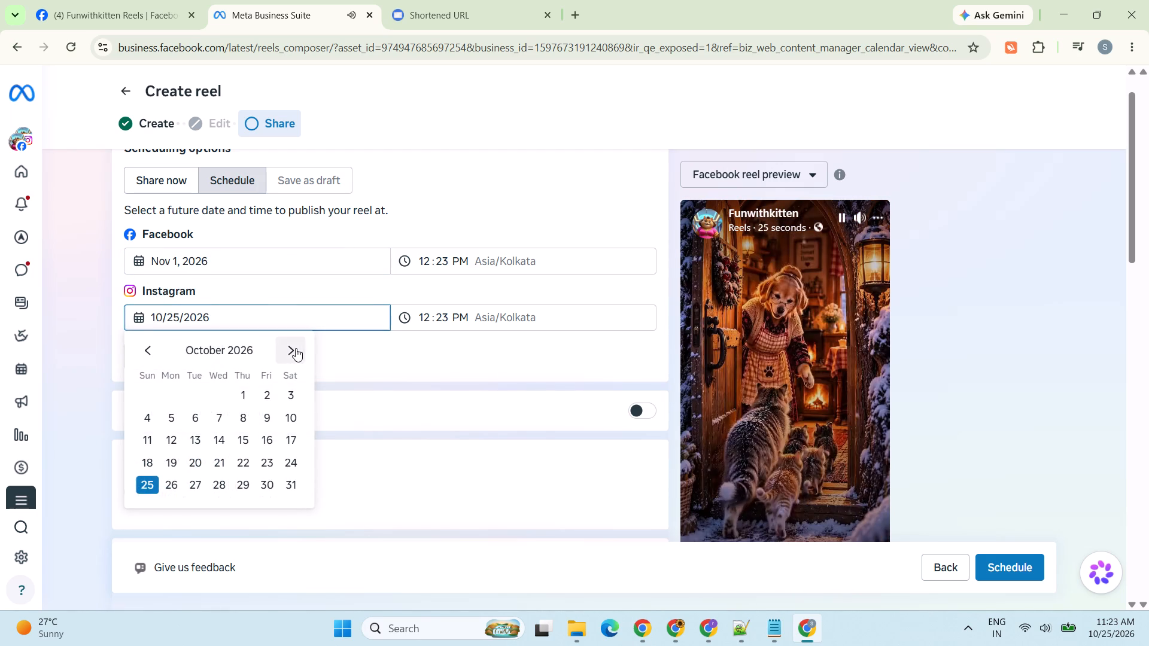
{"action": "left_click", "coordinate": [152, 395]}
Set the Facebook and Instagram publishing times to 03:23 PM and schedule the reel.
{"action": "left_click", "coordinate": [420, 260]}
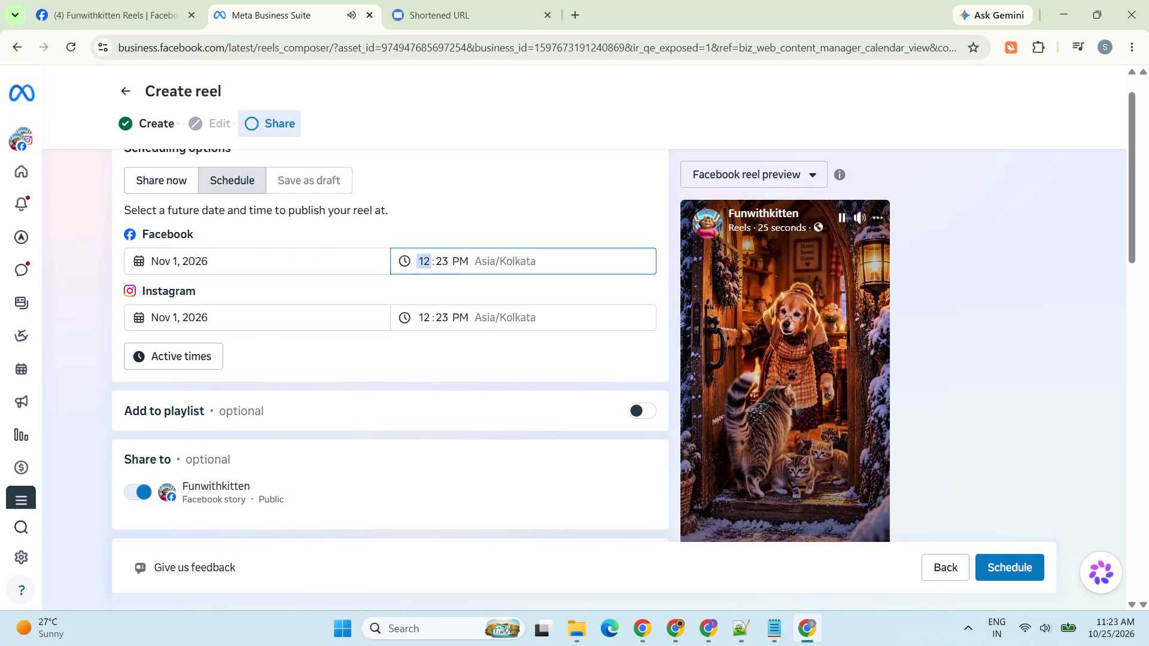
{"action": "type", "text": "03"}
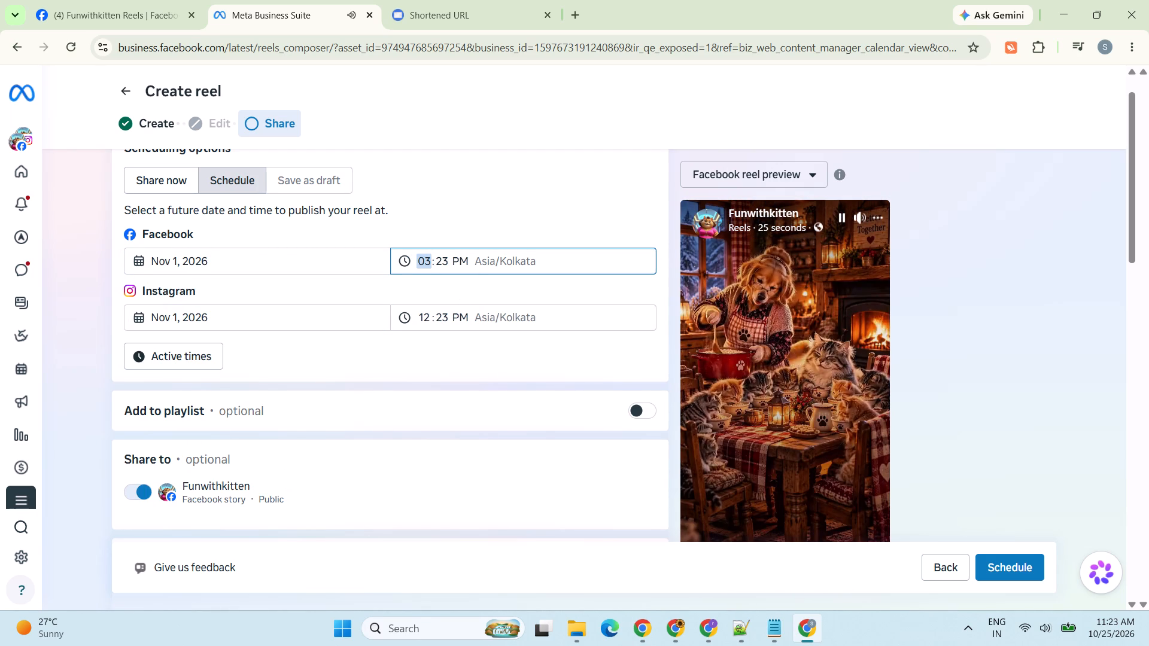
{"action": "left_click", "coordinate": [421, 316]}
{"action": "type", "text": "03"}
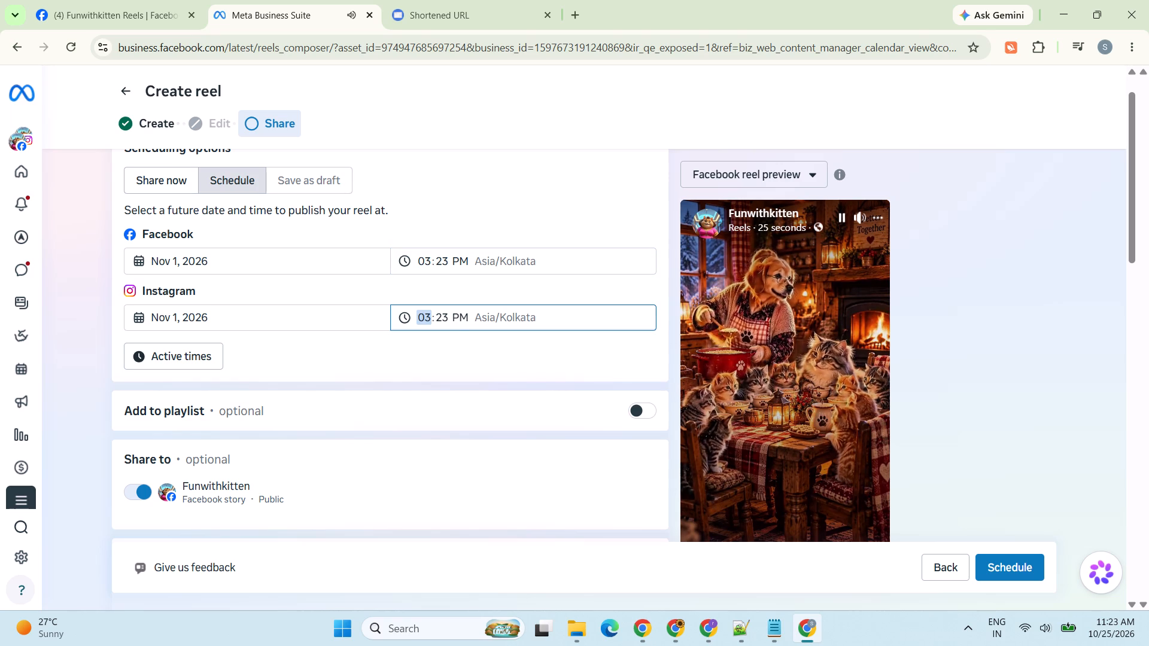
{"action": "left_click", "coordinate": [409, 355]}
{"action": "scroll", "coordinate": [519, 445], "scroll_direction": "down", "scroll_amount": 8}
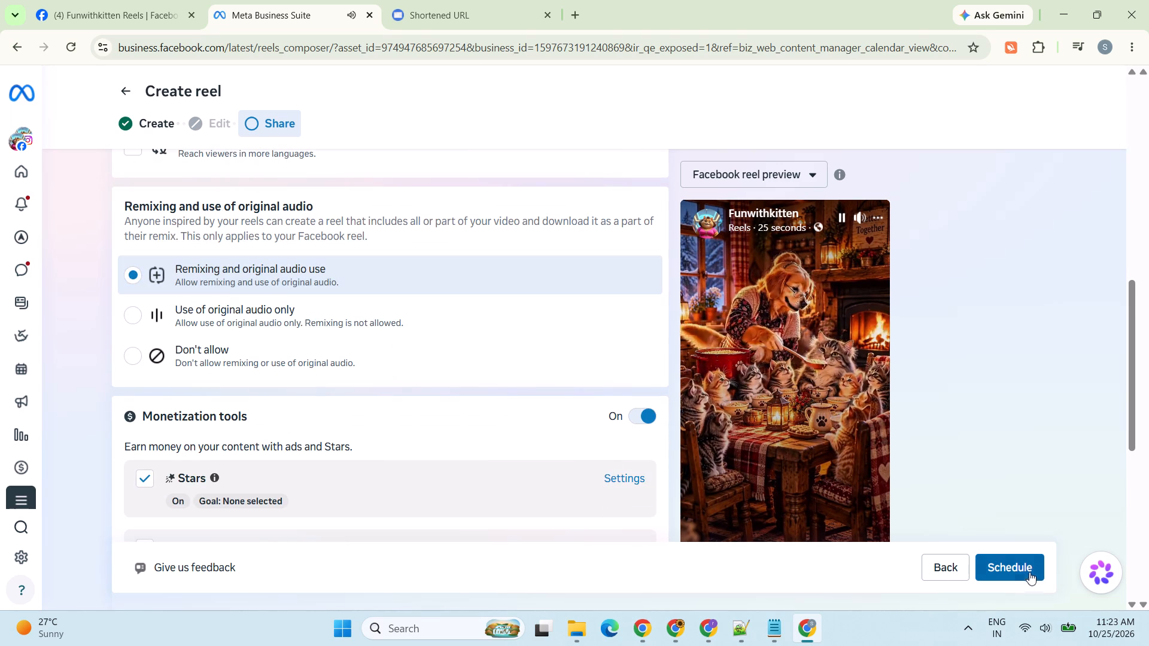
{"action": "left_click", "coordinate": [1031, 571]}
Switch to the other browser window, read the Google AI Overview on CA salaries and close that search tab.
{"action": "left_click", "coordinate": [649, 624]}
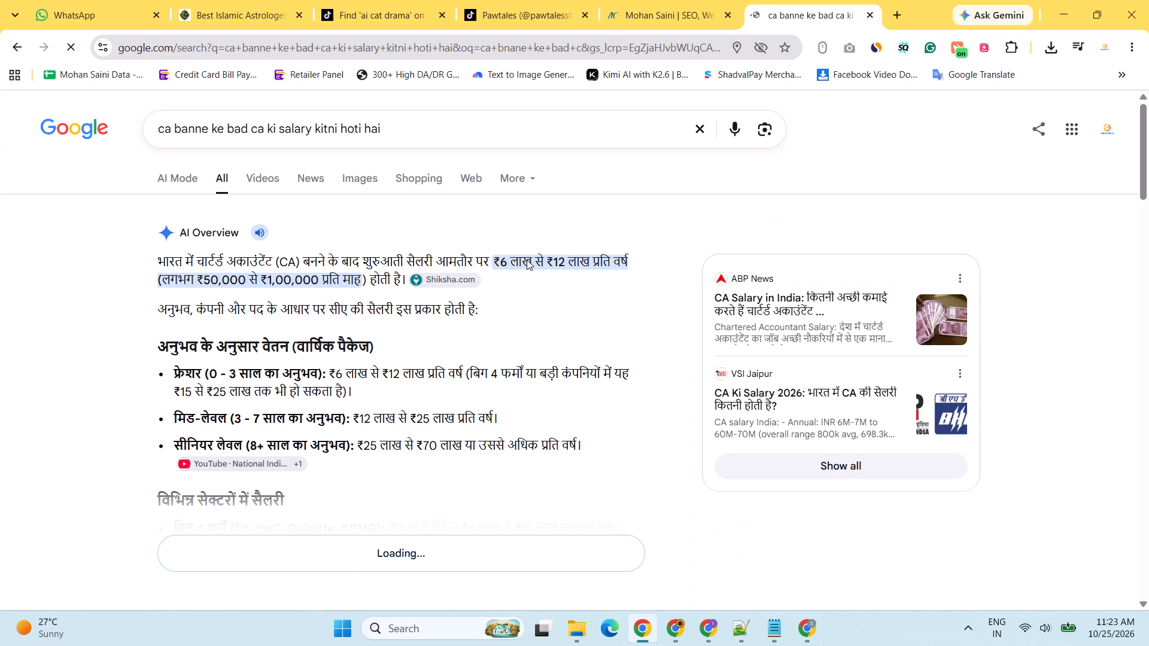
{"action": "left_click", "coordinate": [527, 260]}
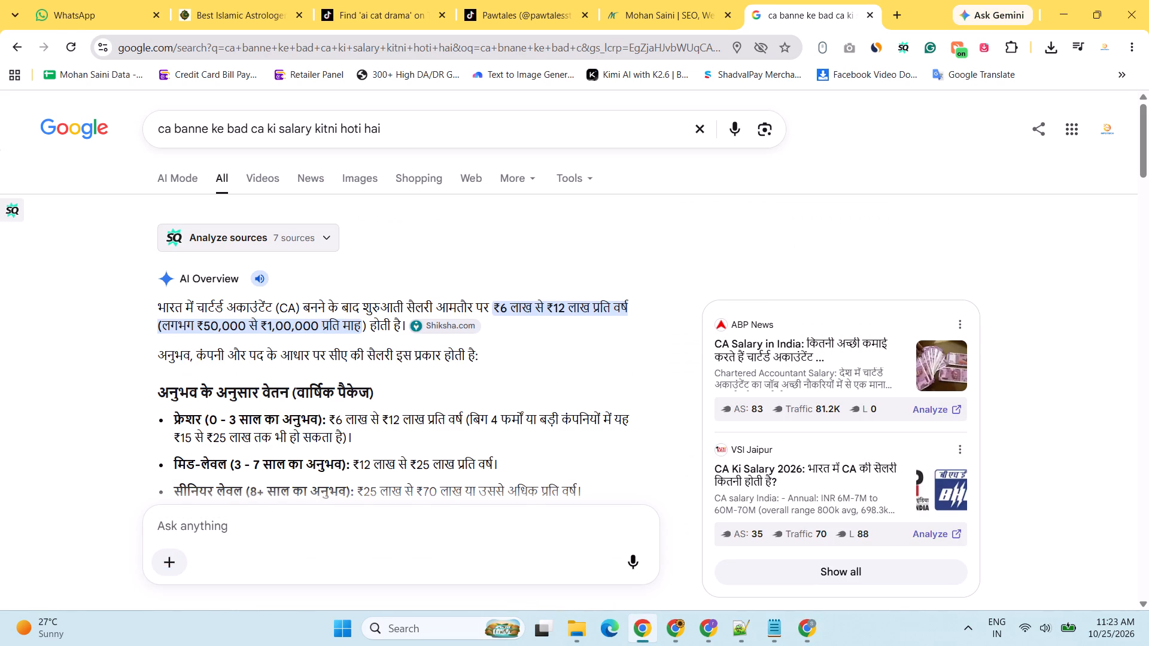
{"action": "scroll", "coordinate": [361, 377], "scroll_direction": "down", "scroll_amount": 2}
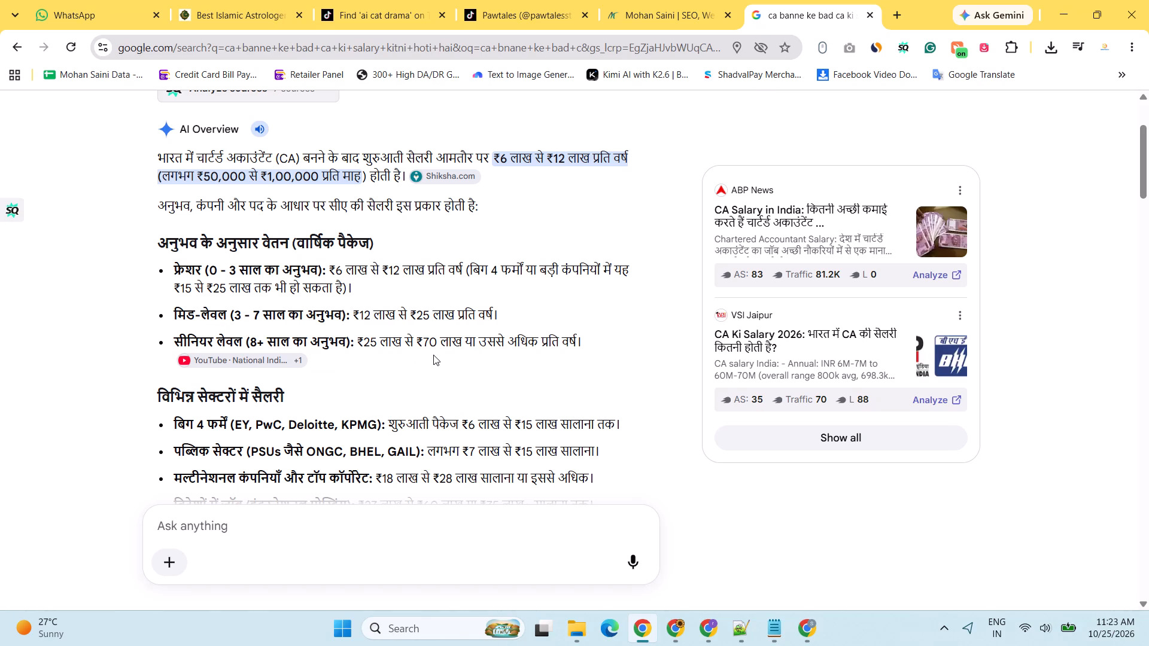
{"action": "scroll", "coordinate": [434, 355], "scroll_direction": "down", "scroll_amount": 2}
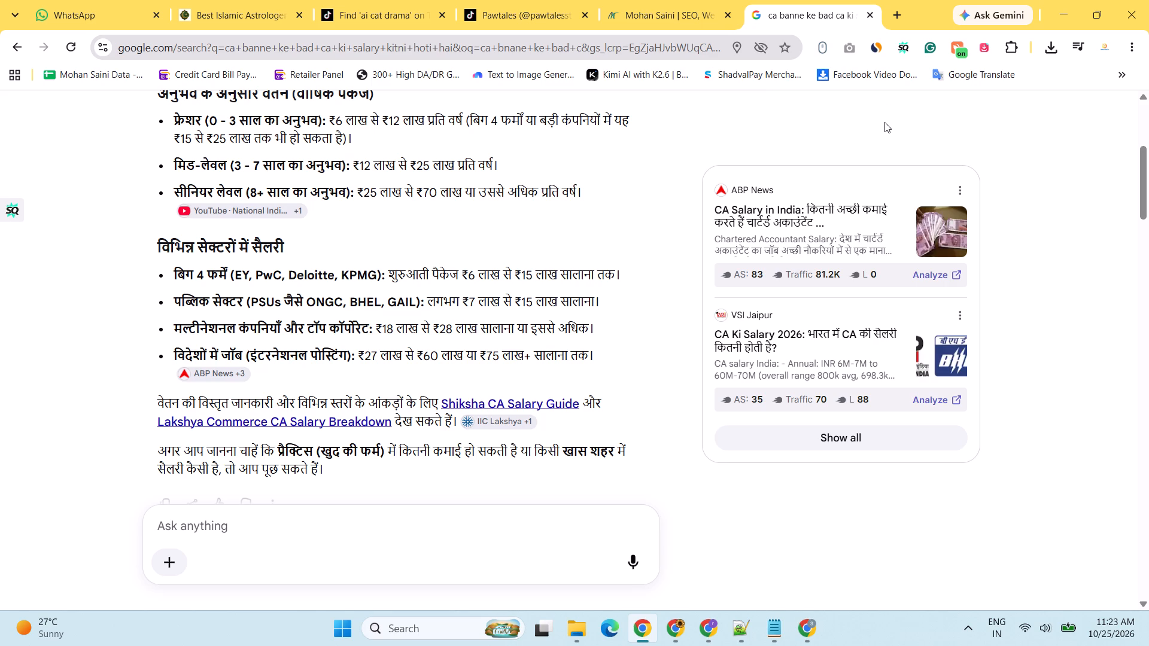
{"action": "left_click", "coordinate": [872, 16]}
Skip ahead through the Pawtales videos to "He was freezing and crying in the snow..." and download it in SD.
{"action": "left_click", "coordinate": [708, 352]}
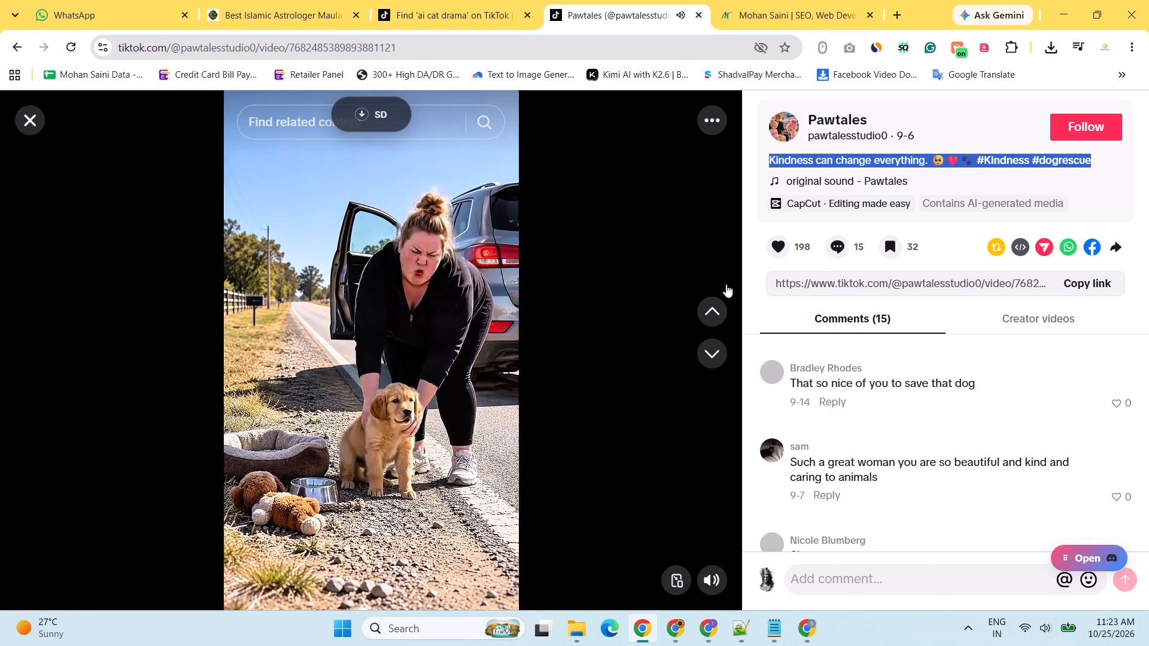
{"action": "left_click", "coordinate": [715, 355]}
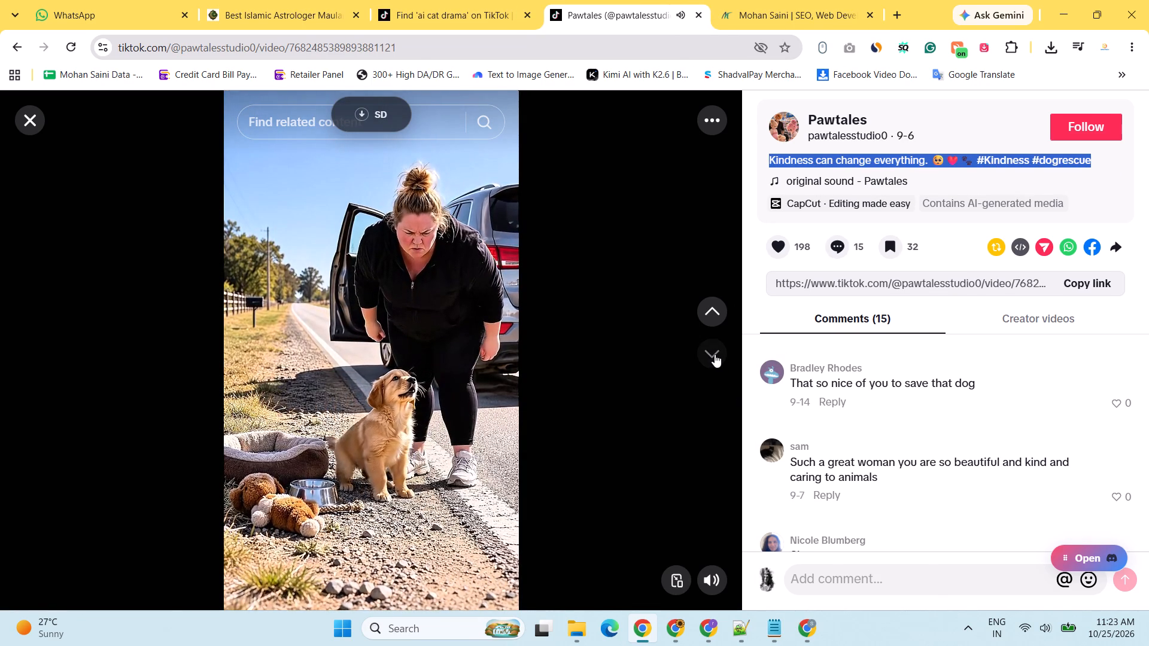
{"action": "left_click", "coordinate": [715, 352]}
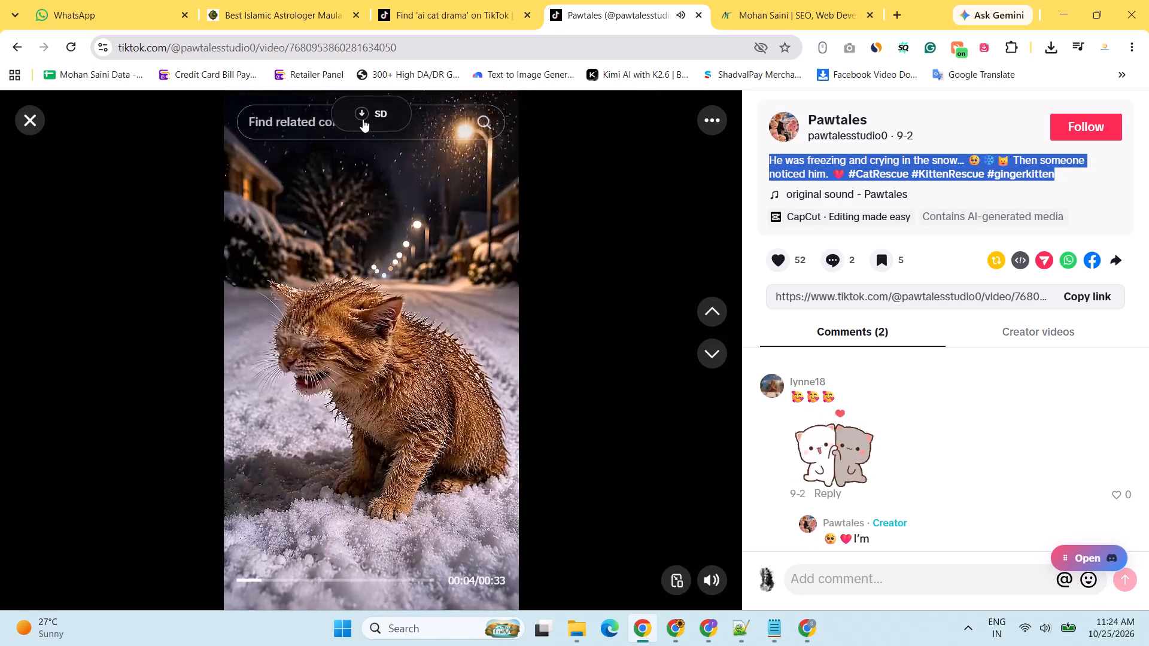
{"action": "left_click", "coordinate": [363, 117]}
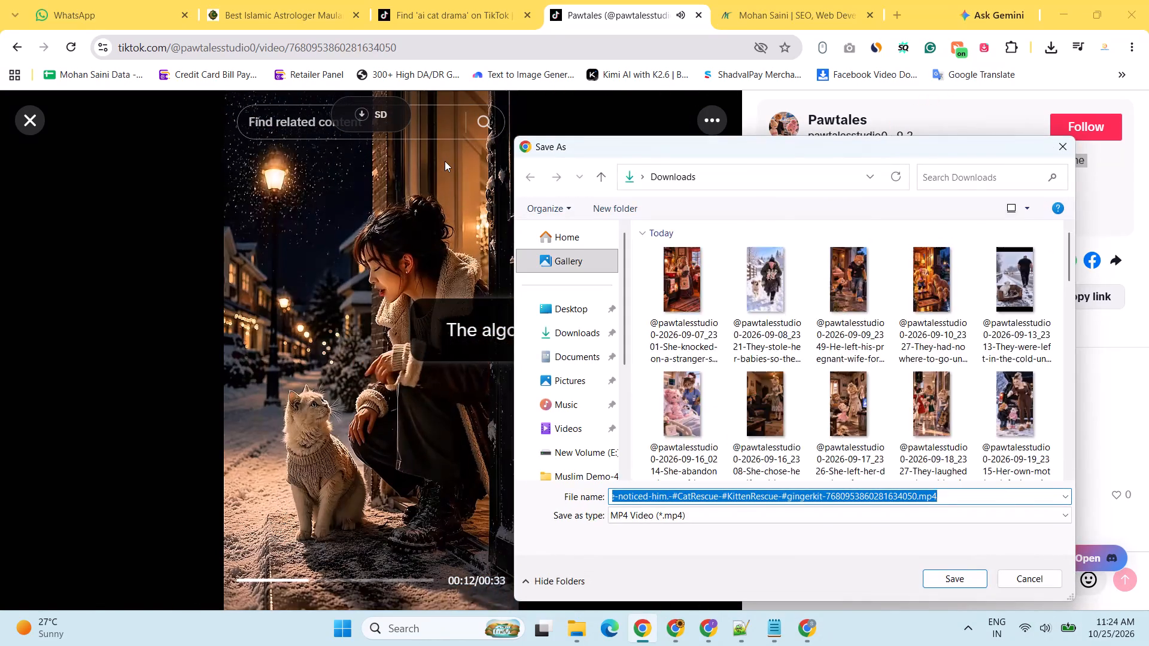
Save the "He was freezing and crying in the snow..." video to Downloads and copy its caption with the hashtags.
{"action": "key", "text": "Return"}
{"action": "right_click", "coordinate": [799, 165]}
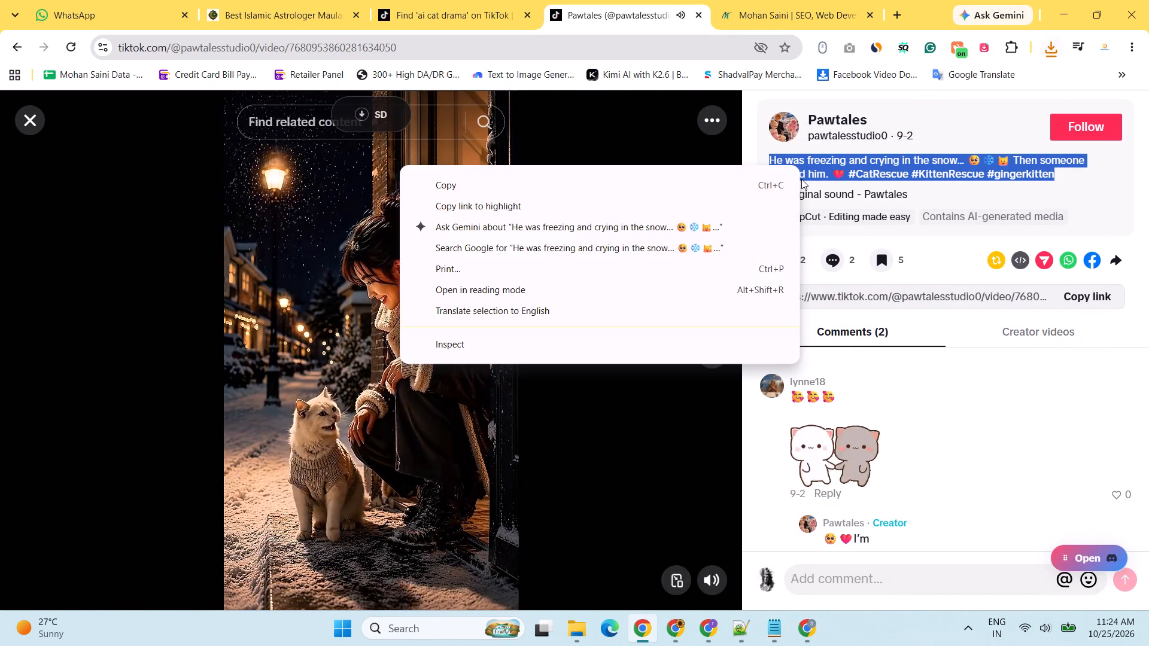
{"action": "left_click", "coordinate": [580, 185]}
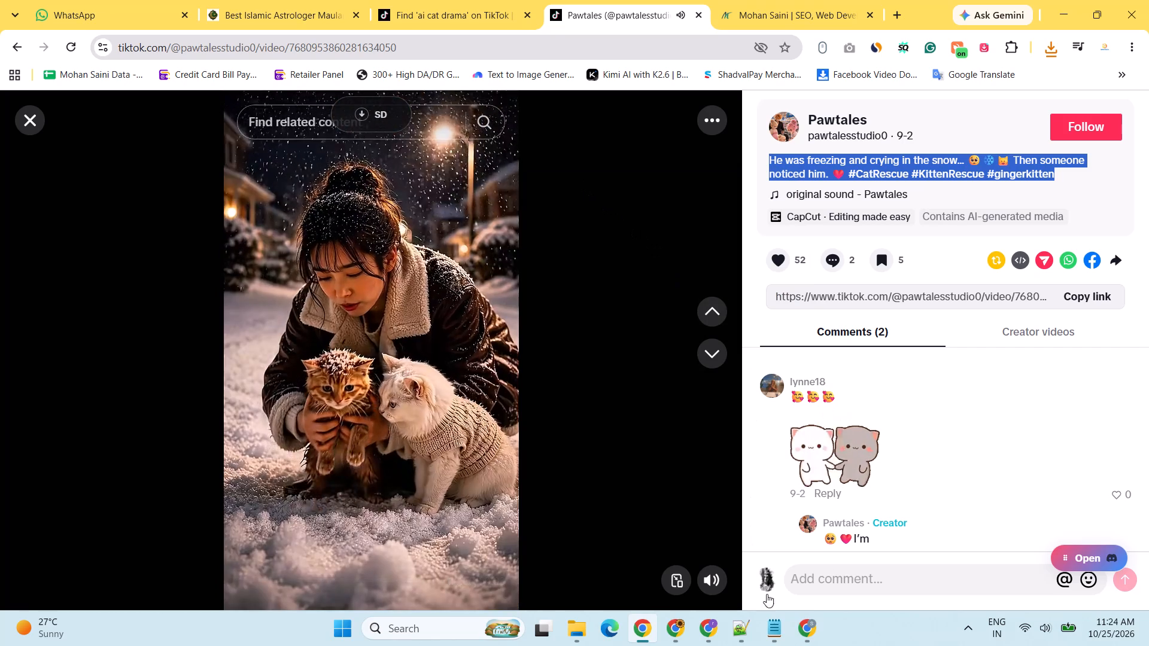
Start a new reel in Meta Business Suite and add the downloaded "He was freezing and crying in the snow" video.
{"action": "left_click", "coordinate": [803, 621]}
{"action": "left_click", "coordinate": [753, 306]}
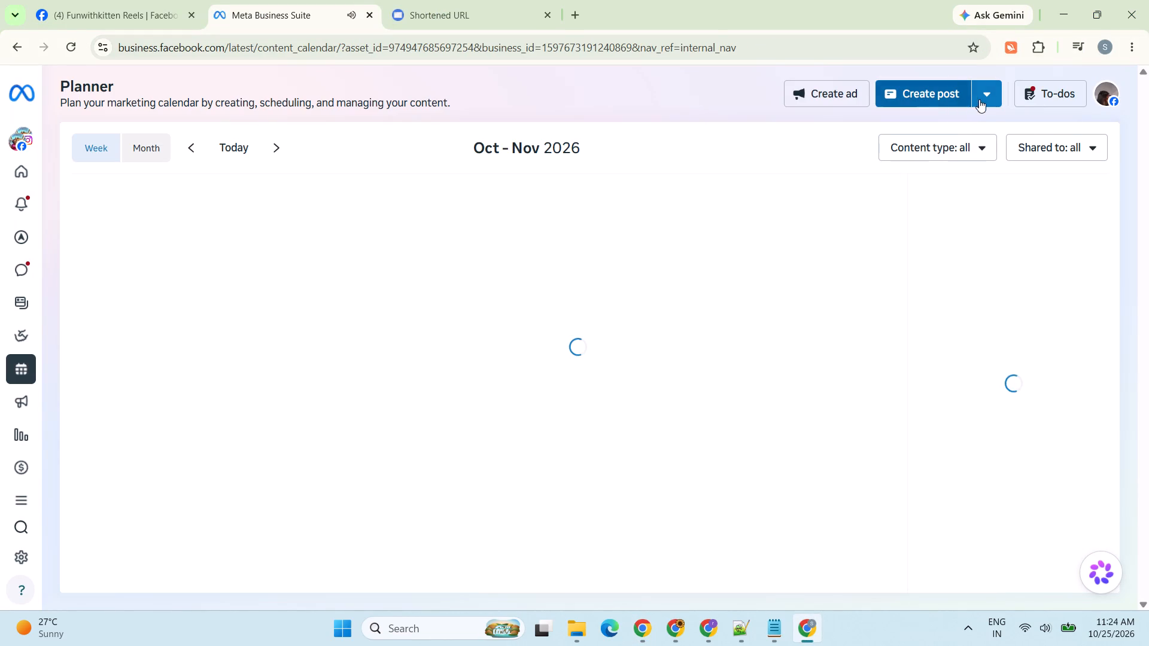
{"action": "left_click", "coordinate": [983, 93]}
{"action": "left_click", "coordinate": [933, 161]}
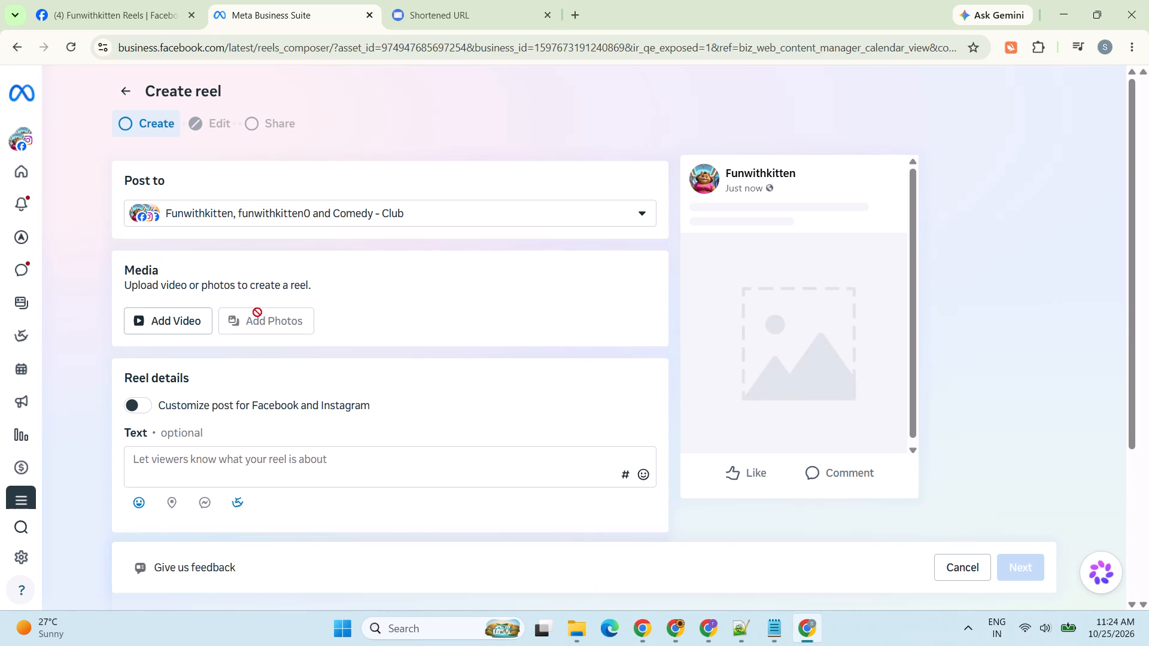
{"action": "left_click", "coordinate": [177, 315]}
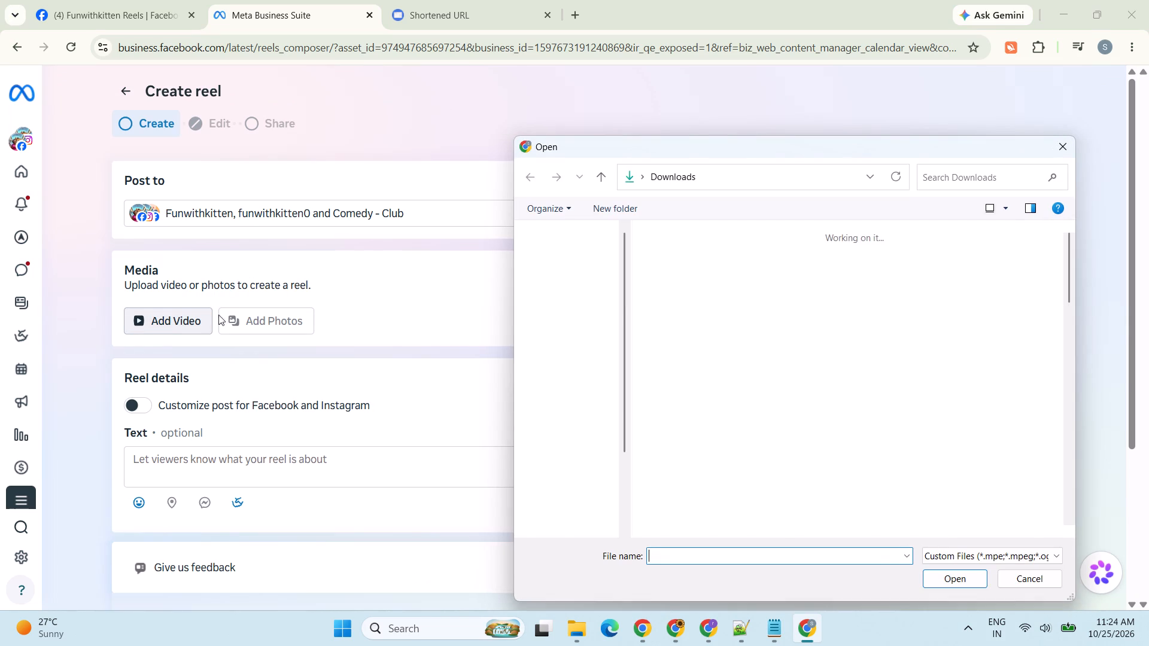
{"action": "double_click", "coordinate": [708, 295]}
{"action": "scroll", "coordinate": [331, 311], "scroll_direction": "down", "scroll_amount": 4}
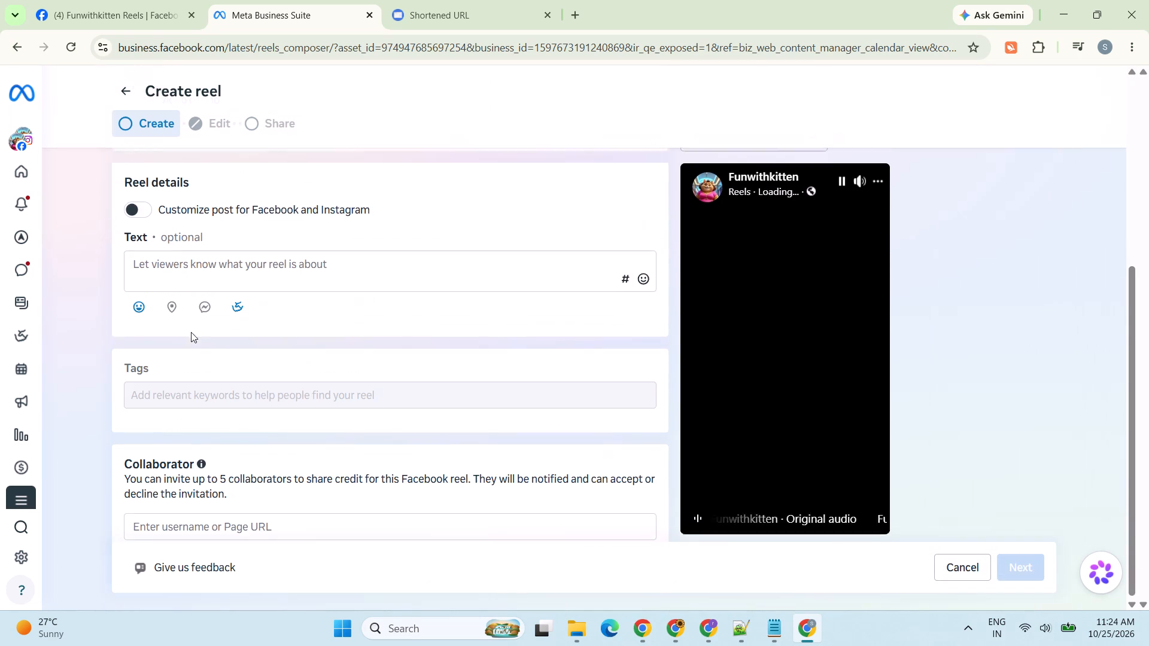
{"action": "left_click", "coordinate": [208, 250]}
{"action": "key", "text": "ctrl+v"}
{"action": "left_click", "coordinate": [510, 0]}
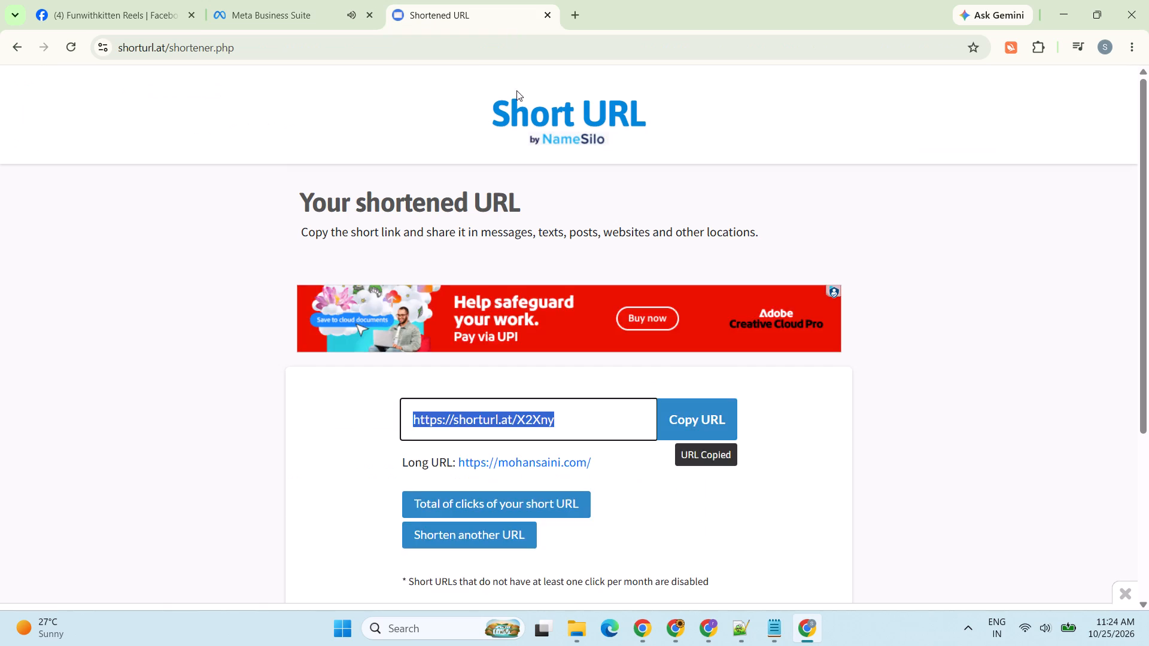
{"action": "left_click", "coordinate": [716, 322]}
{"action": "left_click", "coordinate": [291, 0]}
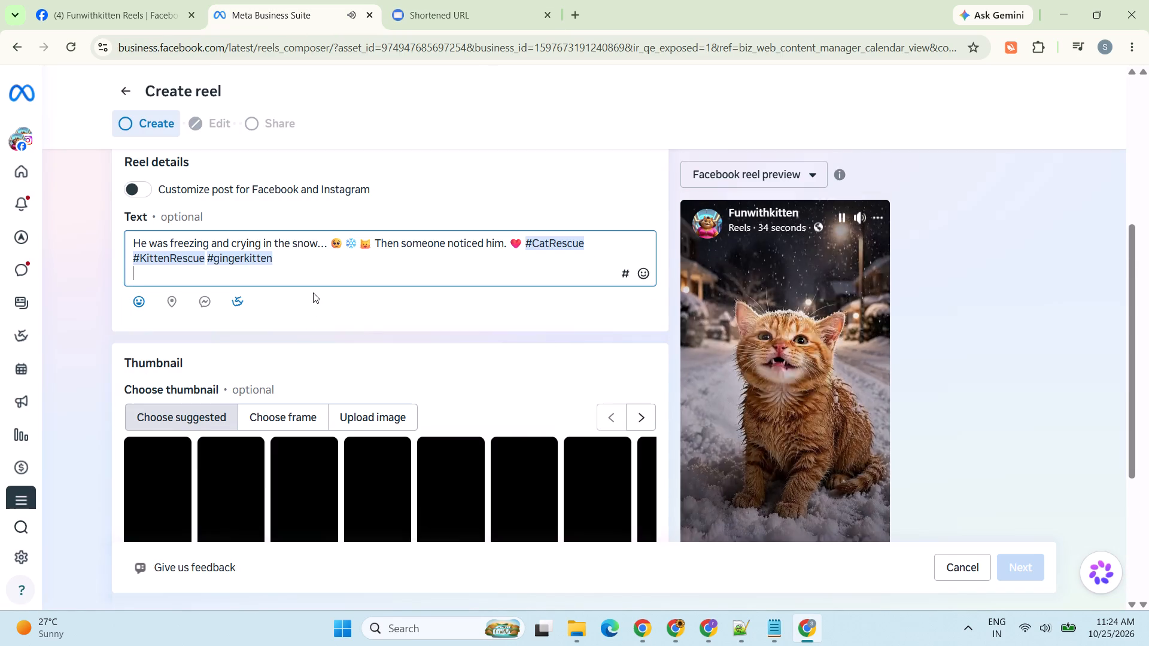
{"action": "key", "text": "ctrl+v"}
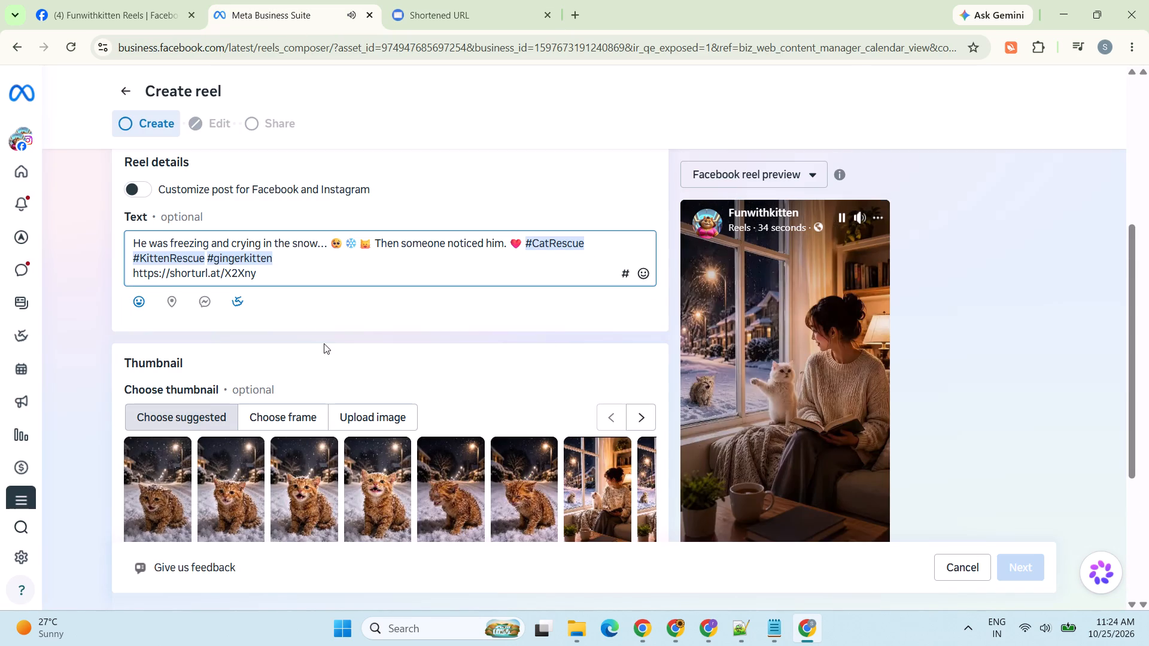
{"action": "left_click", "coordinate": [324, 343]}
Proceed to the sharing stage and set the reel's scheduled date to Nov 1, 2026 for both Facebook and Instagram.
{"action": "scroll", "coordinate": [704, 327], "scroll_direction": "down", "scroll_amount": 4}
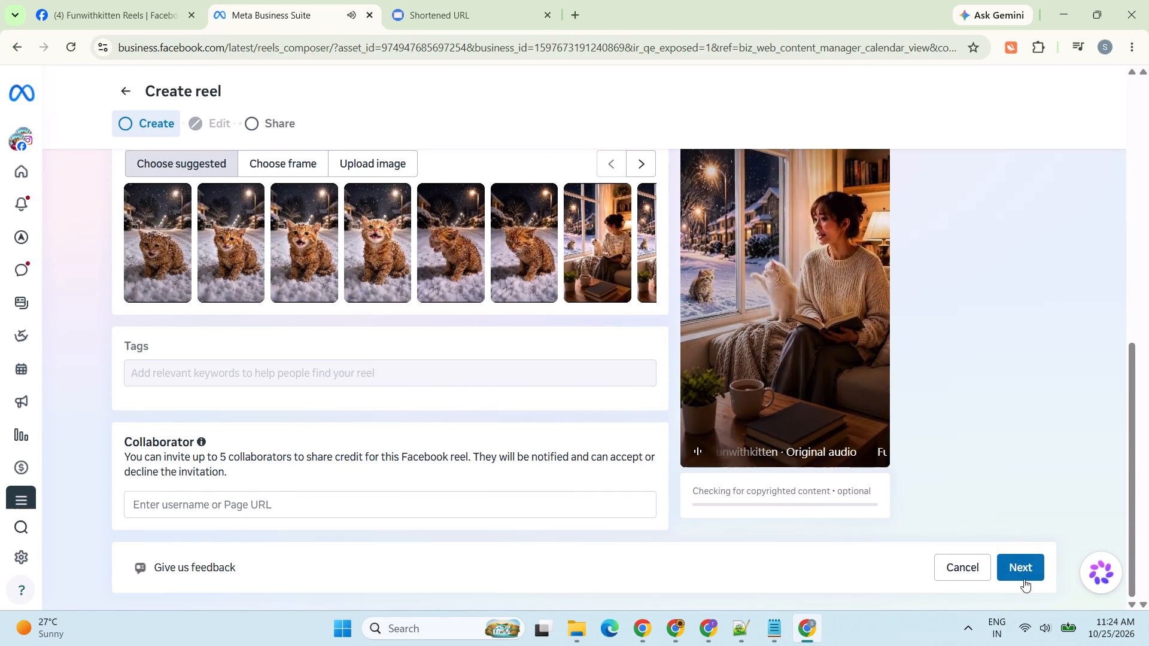
{"action": "left_click", "coordinate": [1024, 579]}
{"action": "scroll", "coordinate": [251, 223], "scroll_direction": "up", "scroll_amount": 7}
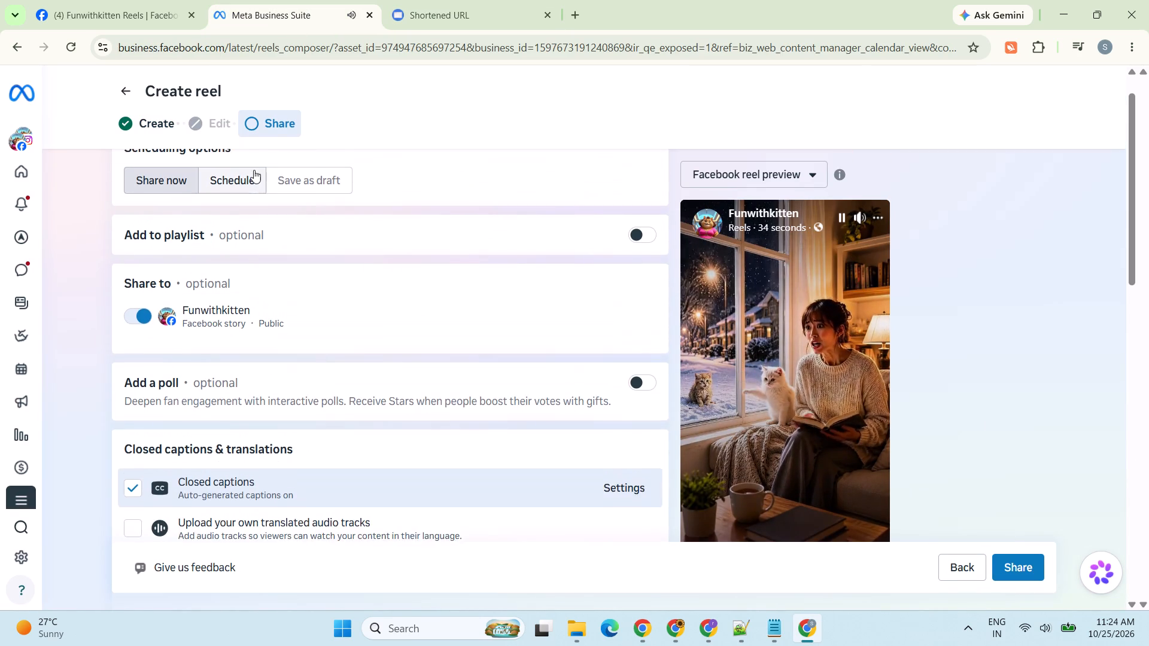
{"action": "scroll", "coordinate": [254, 178], "scroll_direction": "up", "scroll_amount": 2}
{"action": "left_click", "coordinate": [242, 223]}
{"action": "left_click", "coordinate": [174, 295]}
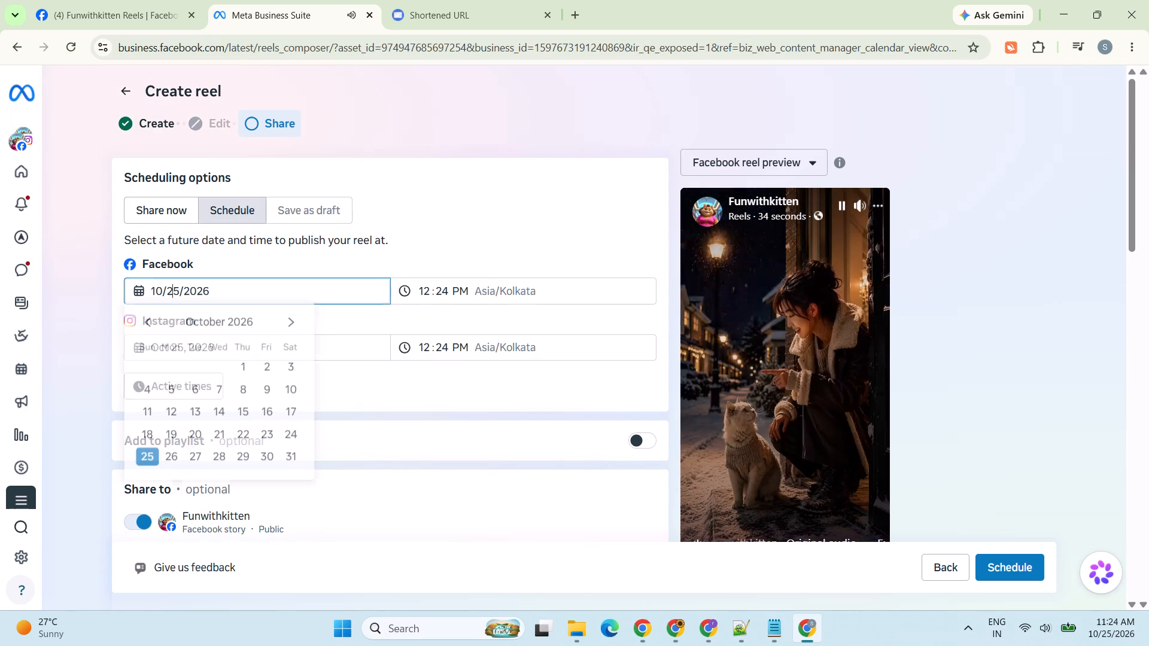
{"action": "left_click", "coordinate": [293, 329]}
{"action": "left_click", "coordinate": [147, 368]}
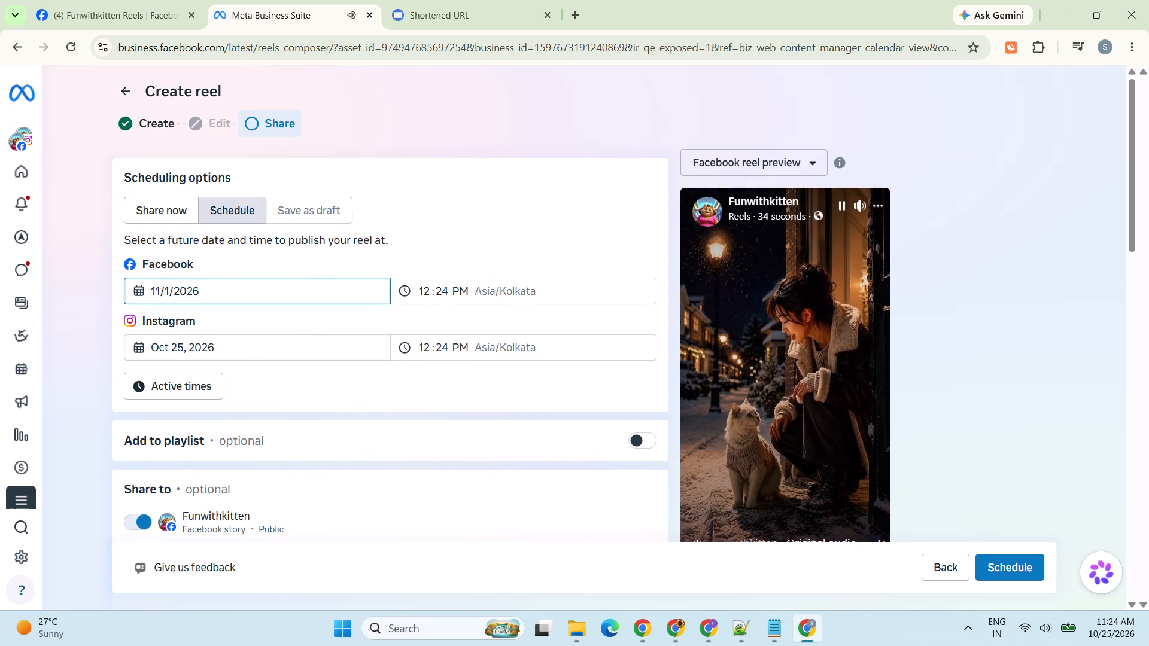
{"action": "left_click", "coordinate": [180, 348]}
{"action": "left_click", "coordinate": [295, 377]}
{"action": "left_click", "coordinate": [147, 426]}
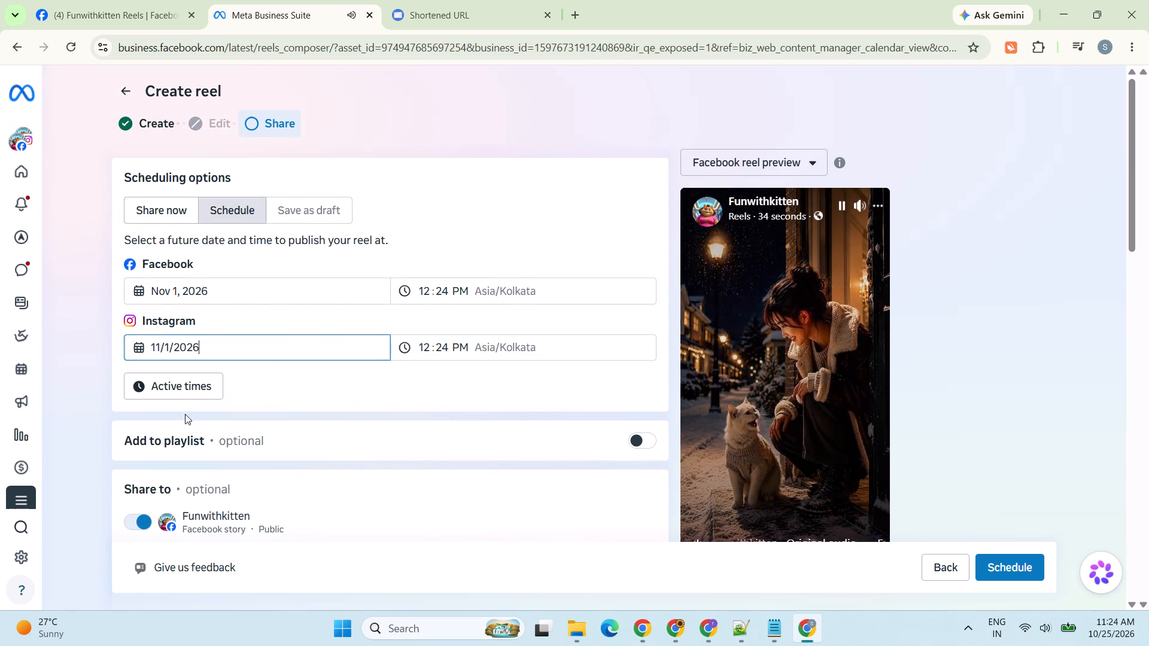
Set the publishing time to 07:24 PM for both Facebook and Instagram and schedule the reel.
{"action": "left_click", "coordinate": [427, 288]}
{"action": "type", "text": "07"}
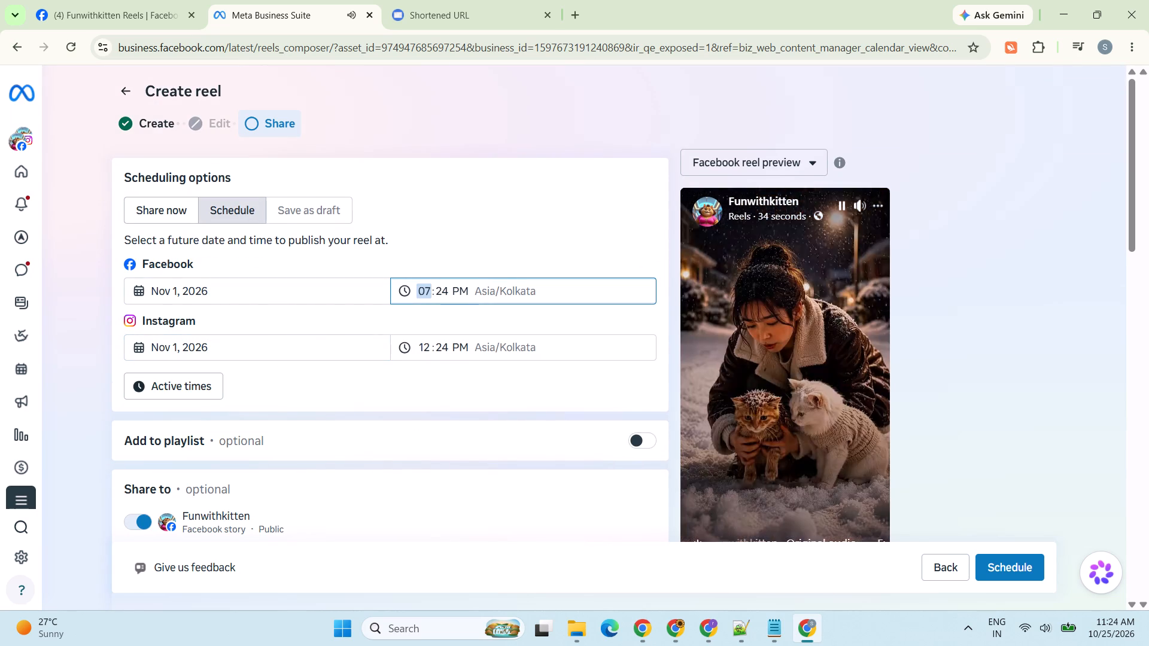
{"action": "left_click", "coordinate": [425, 346]}
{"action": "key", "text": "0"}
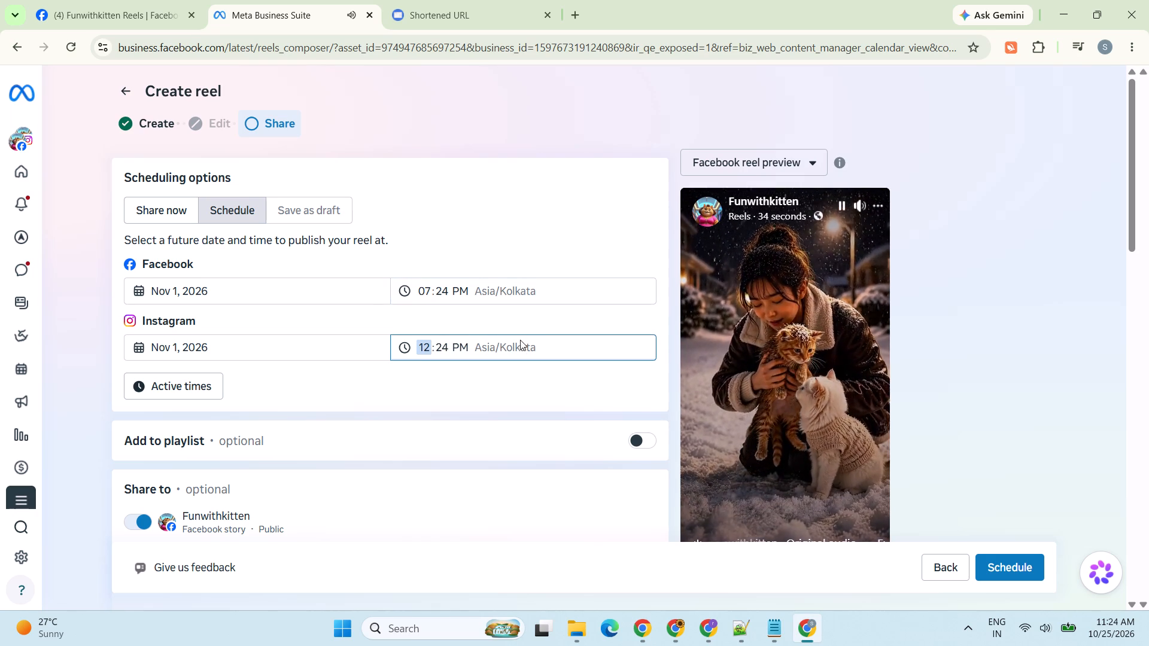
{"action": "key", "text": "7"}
{"action": "left_click", "coordinate": [472, 373]}
{"action": "left_click", "coordinate": [1013, 566]}
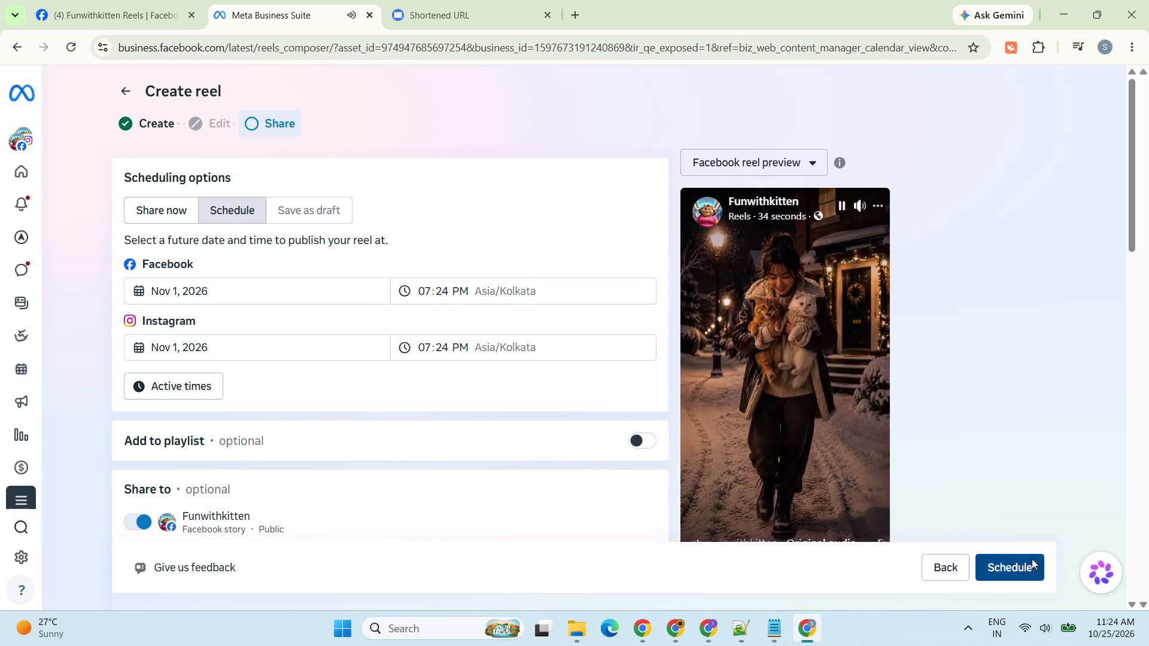
{"action": "left_click", "coordinate": [764, 322]}
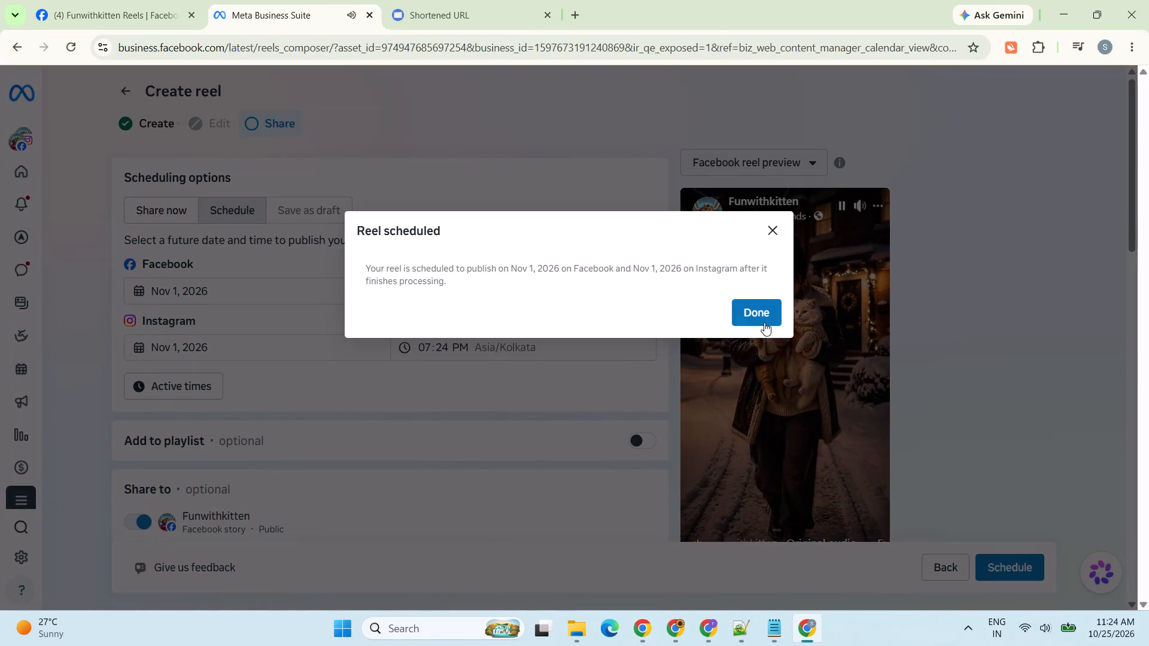
Return to TikTok and skip ahead through the Pawtales videos to "He thought nobody cared... until she stopped.".
{"action": "left_click", "coordinate": [646, 635]}
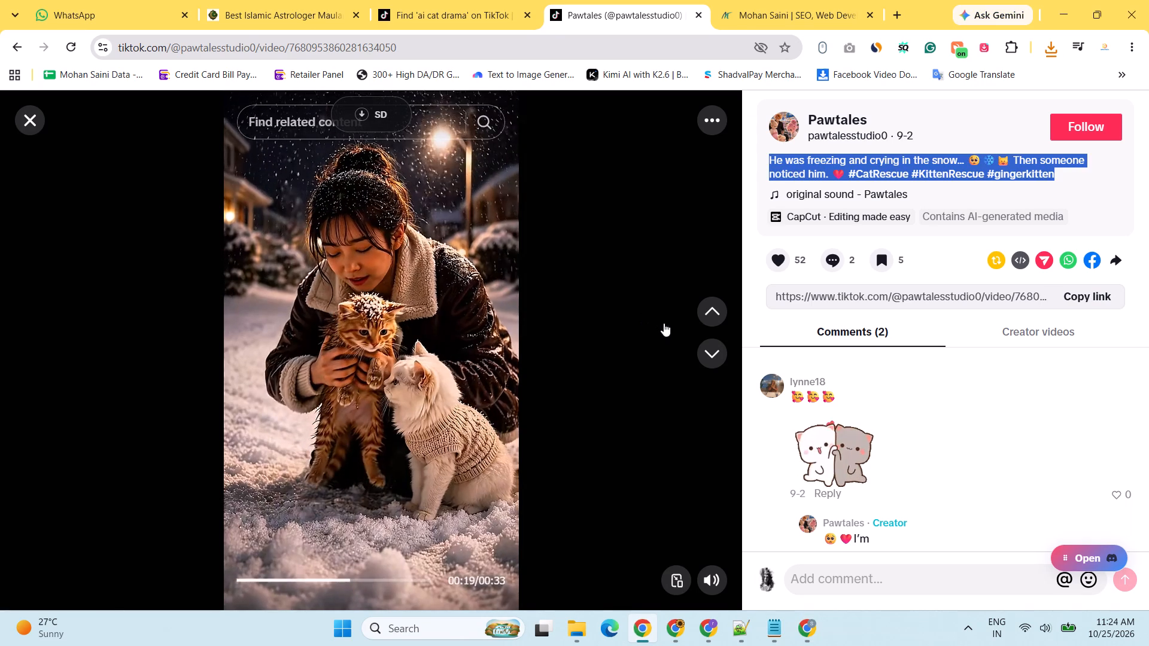
{"action": "left_click", "coordinate": [706, 351]}
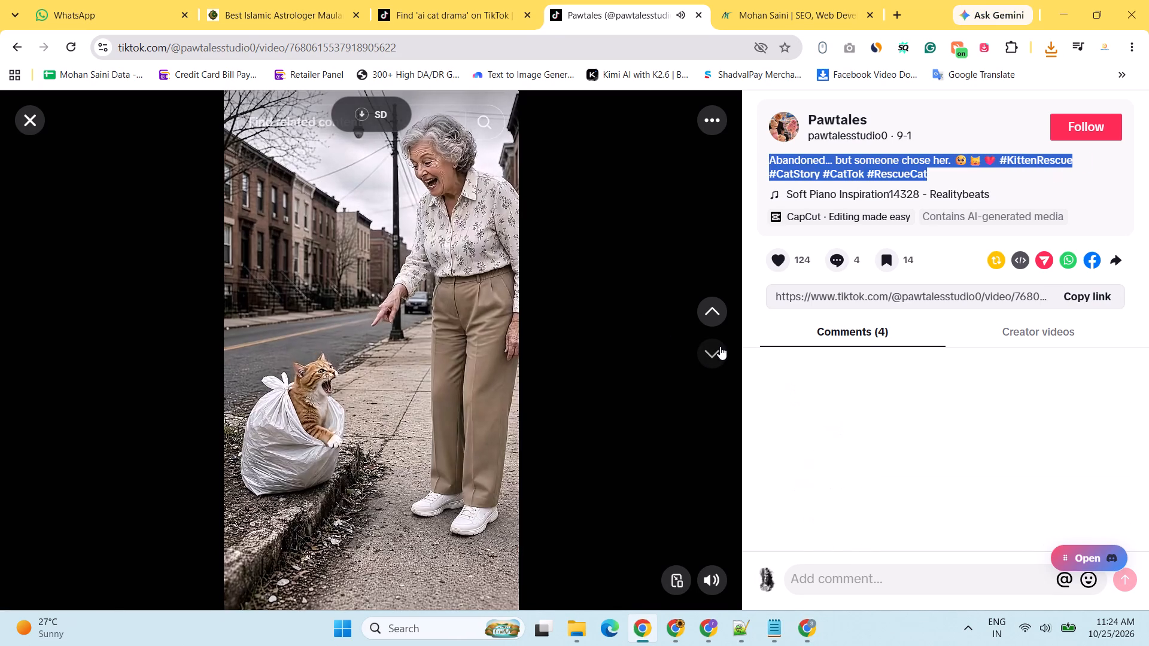
{"action": "left_click", "coordinate": [715, 356]}
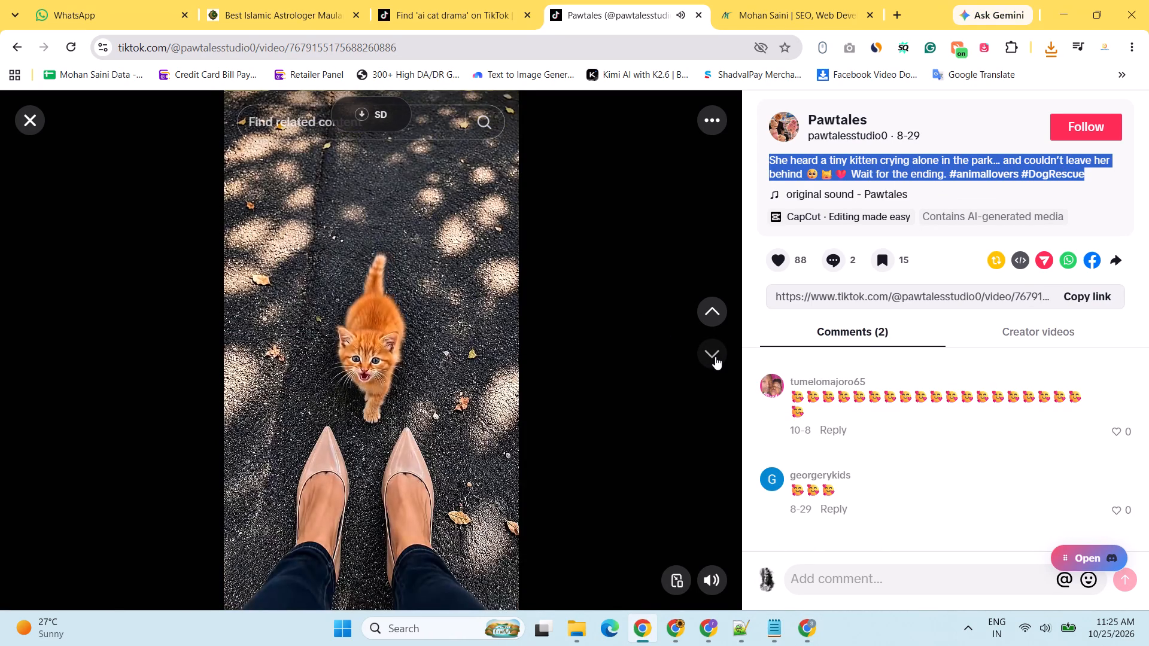
{"action": "left_click", "coordinate": [715, 356]}
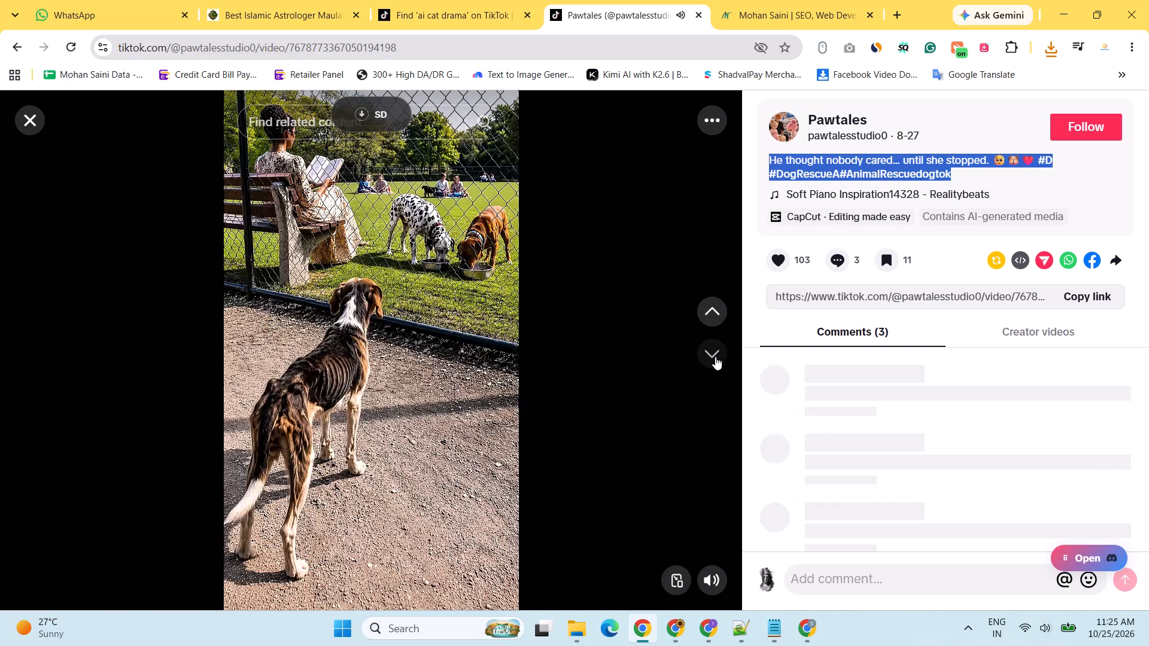
Browse on through the Pawtales videos to "Sometimes kindness is all it takes." and save it as an MP4 in Downloads.
{"action": "left_click", "coordinate": [715, 356]}
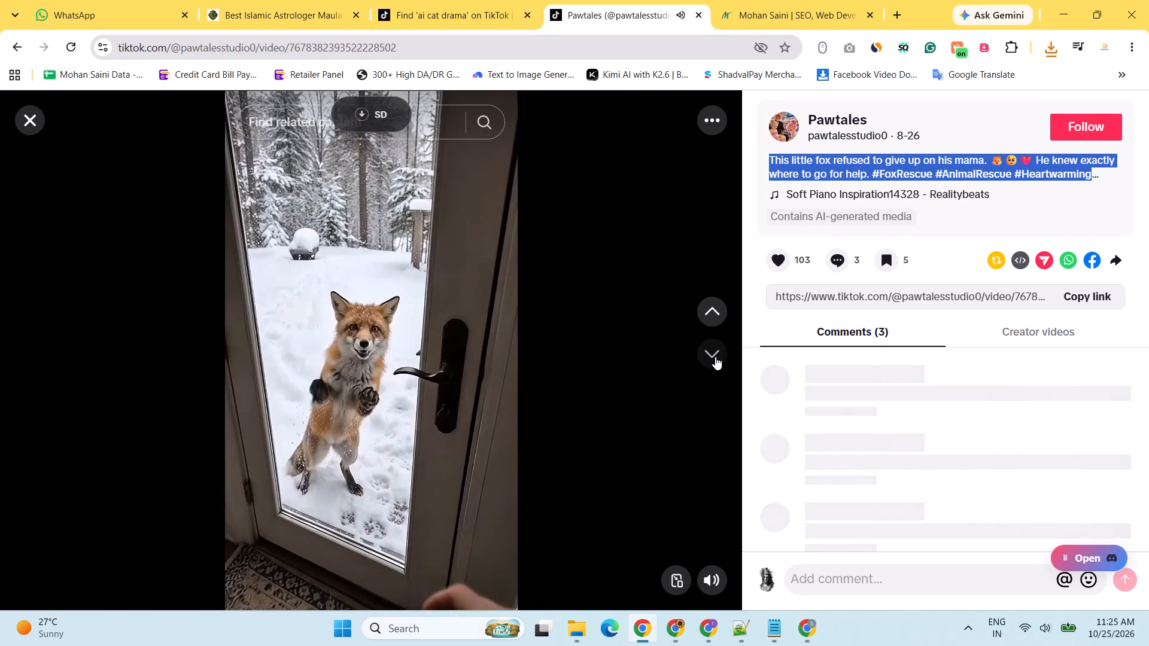
{"action": "left_click", "coordinate": [715, 356]}
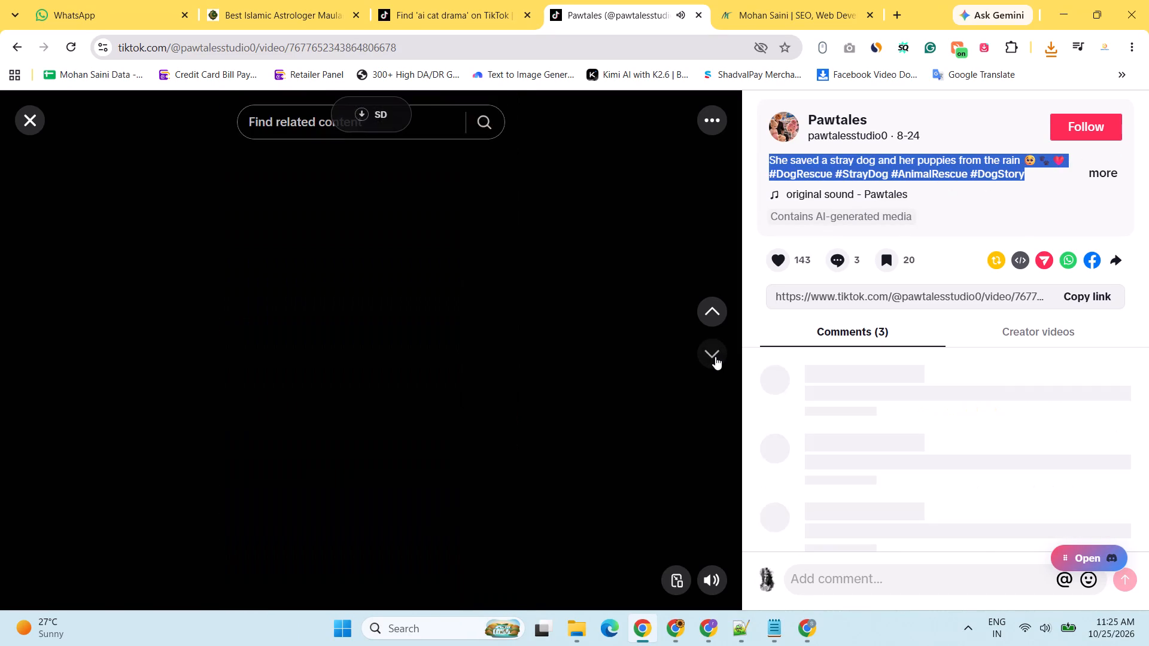
{"action": "left_click", "coordinate": [712, 351]}
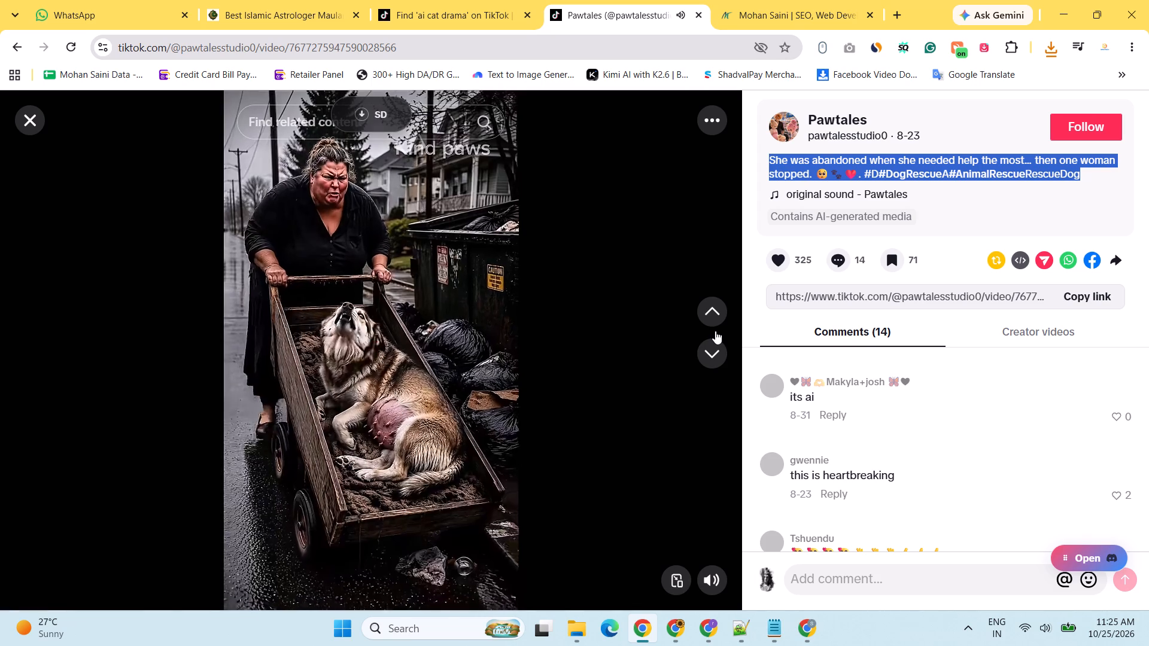
{"action": "left_click", "coordinate": [722, 349]}
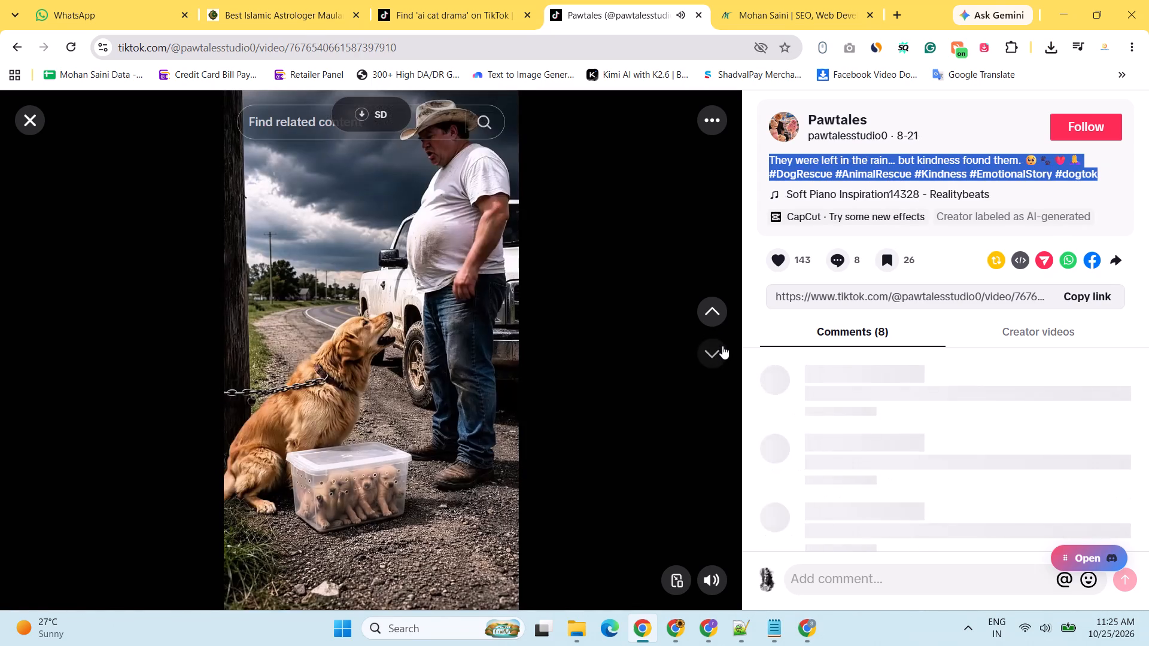
{"action": "left_click", "coordinate": [715, 353]}
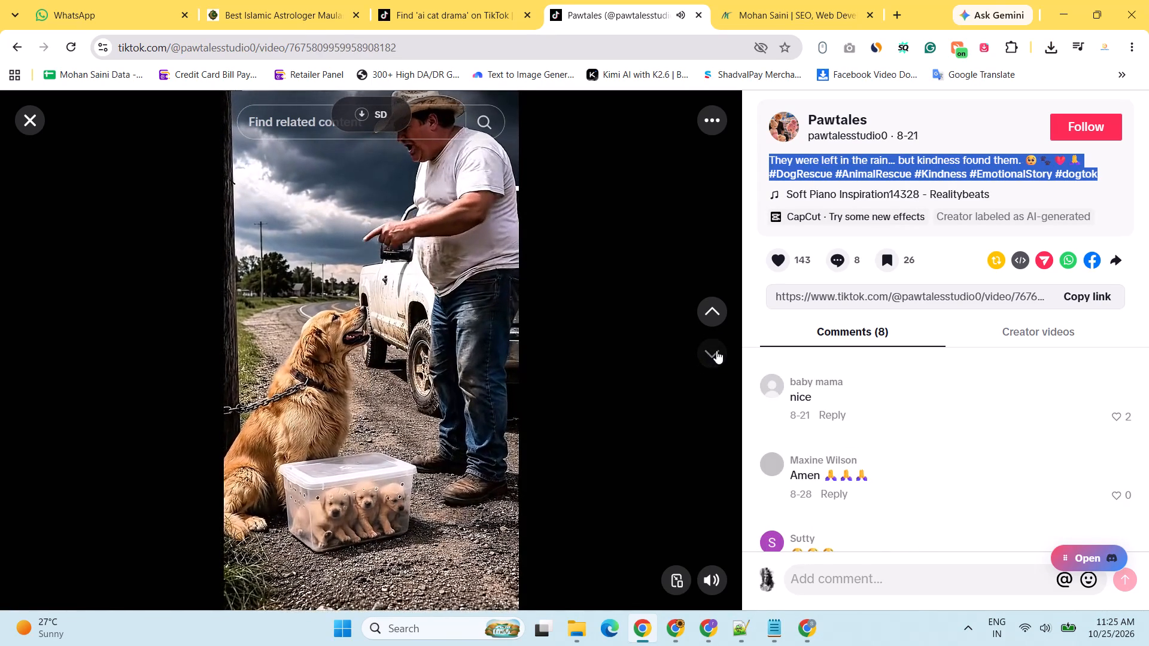
{"action": "left_click", "coordinate": [716, 351]}
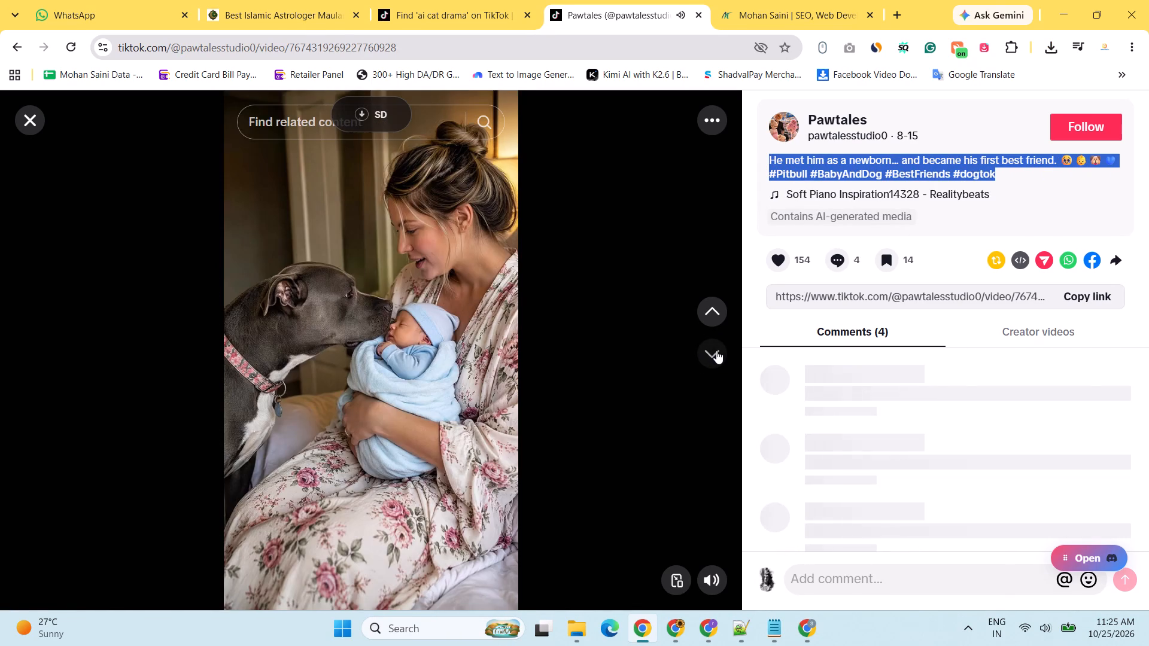
{"action": "left_click", "coordinate": [716, 351]}
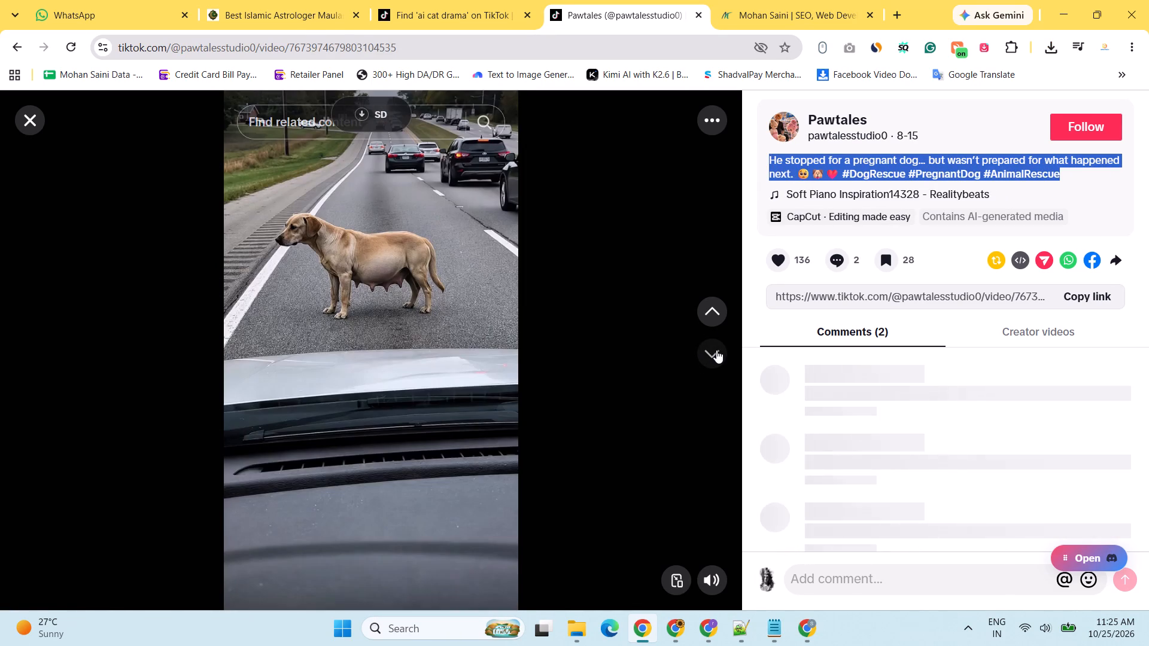
{"action": "left_click", "coordinate": [716, 350]}
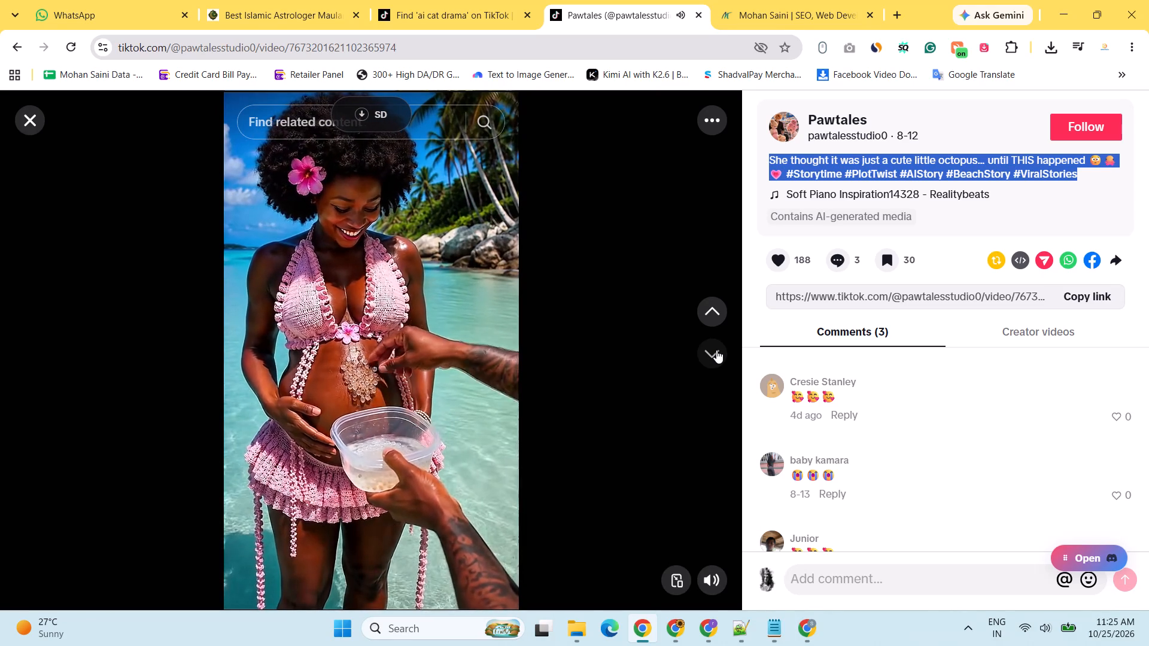
{"action": "left_click", "coordinate": [716, 350]}
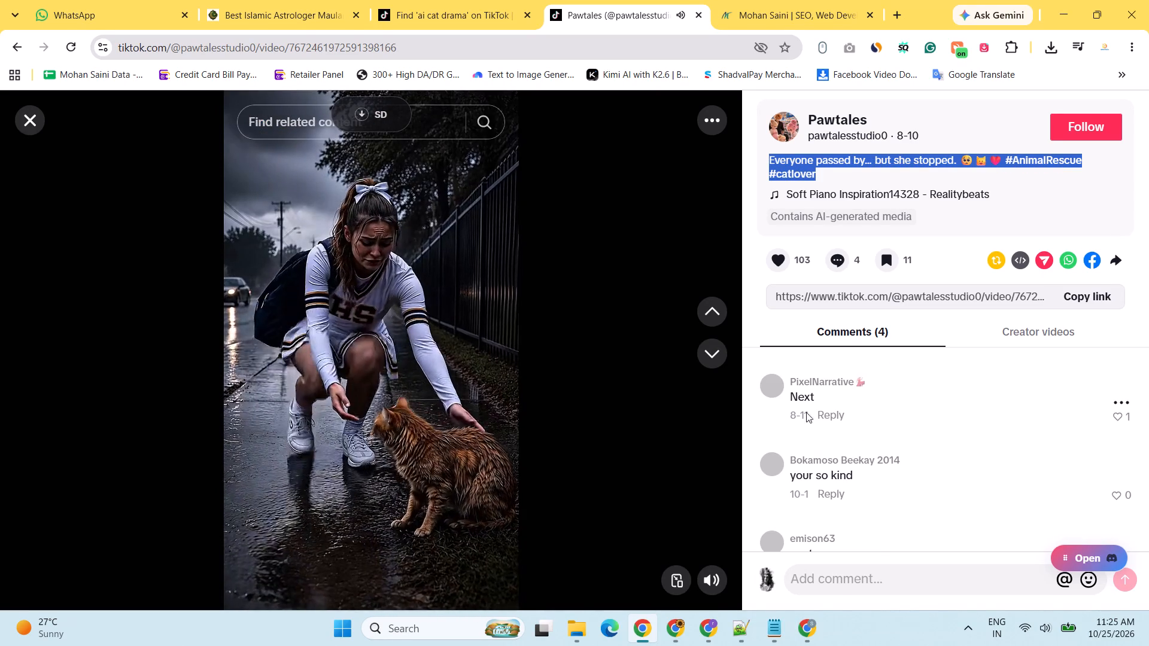
{"action": "left_click", "coordinate": [710, 358]}
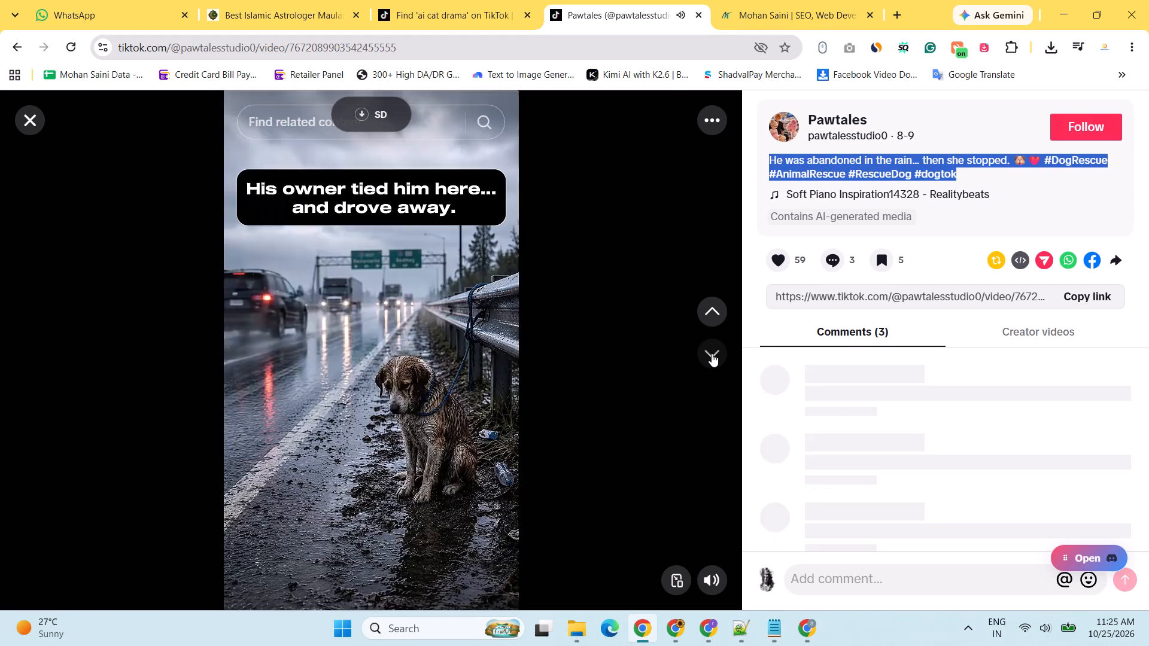
{"action": "left_click", "coordinate": [714, 349]}
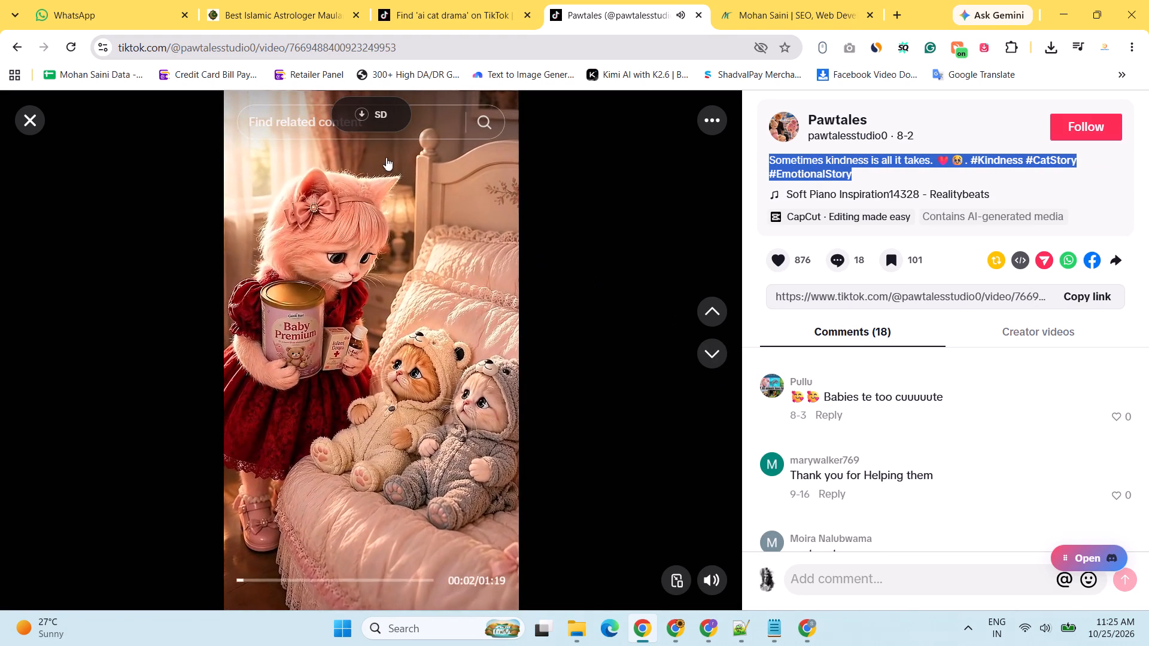
{"action": "left_click", "coordinate": [360, 112]}
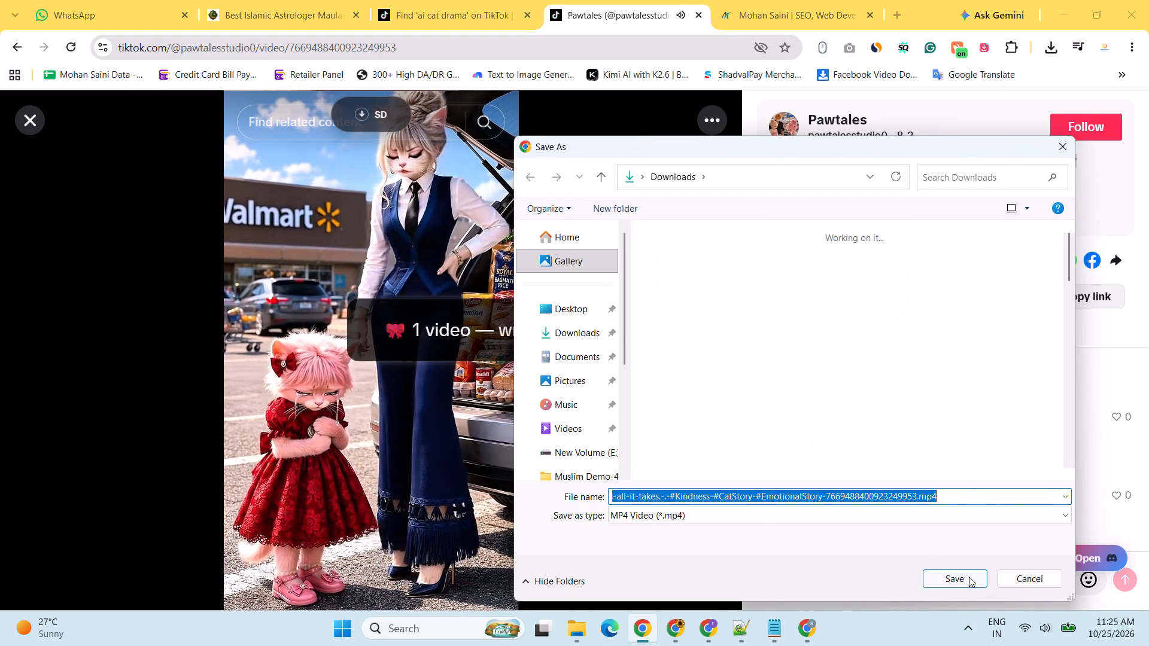
{"action": "left_click", "coordinate": [968, 577]}
Copy the "Sometimes kindness is all it takes." caption with its hashtags.
{"action": "right_click", "coordinate": [800, 159]}
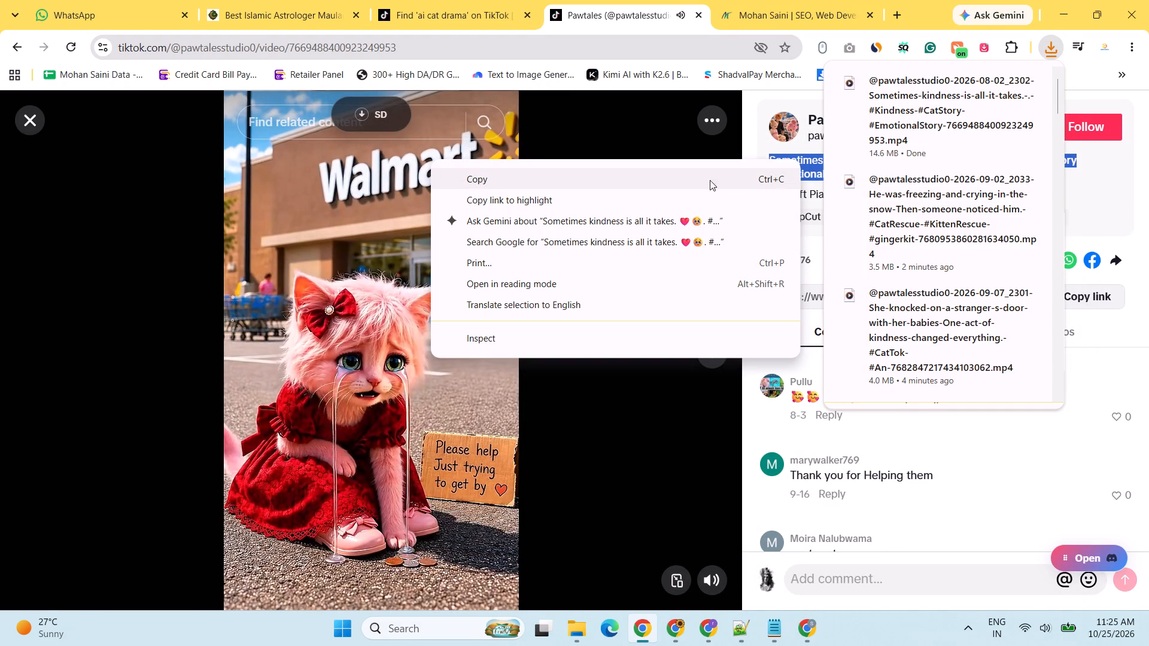
{"action": "left_click", "coordinate": [685, 178]}
Switch to Meta Business Suite, start a new reel and add the downloaded "Sometimes kindness is all it takes" video.
{"action": "left_click", "coordinate": [809, 637]}
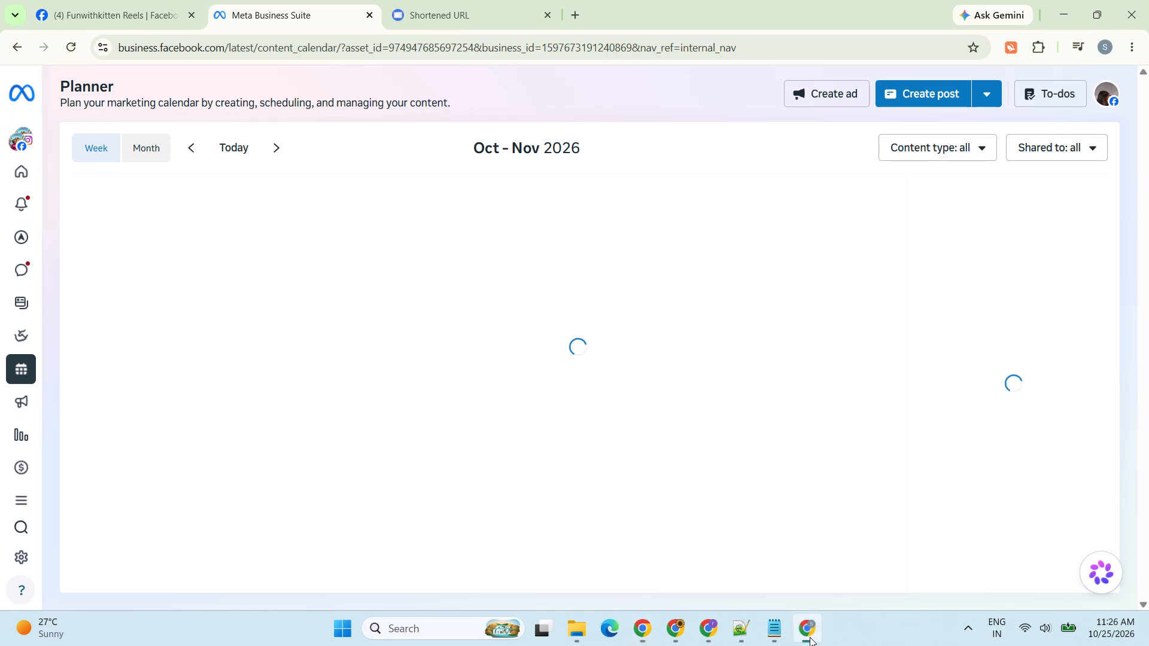
{"action": "left_click", "coordinate": [993, 90]}
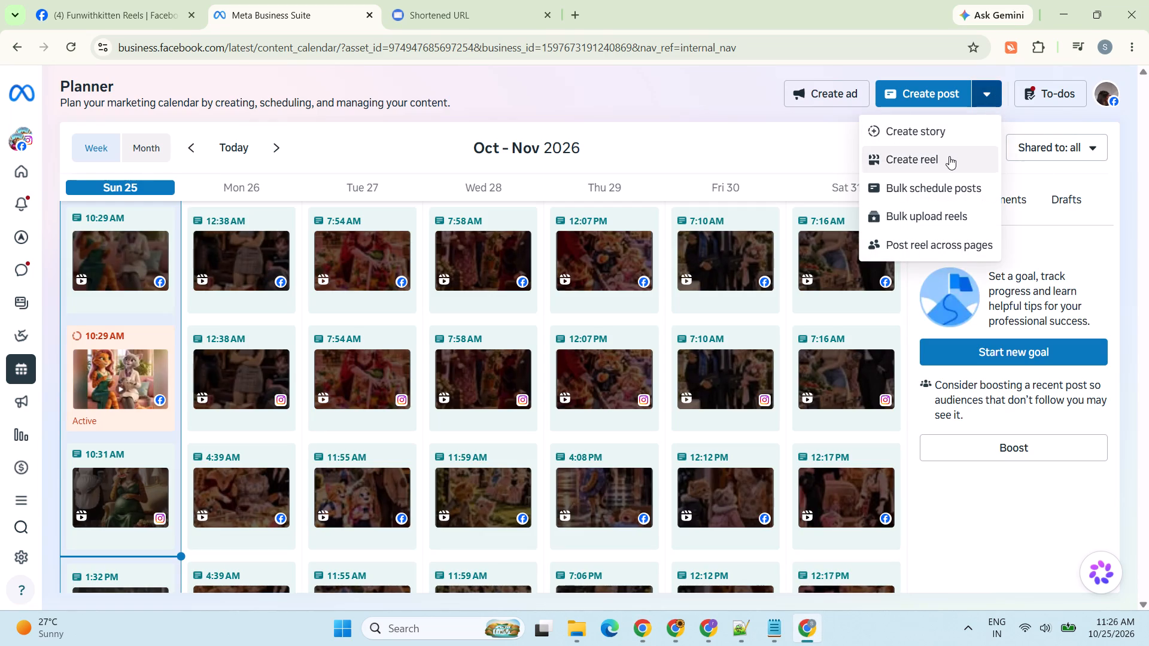
{"action": "left_click", "coordinate": [949, 156]}
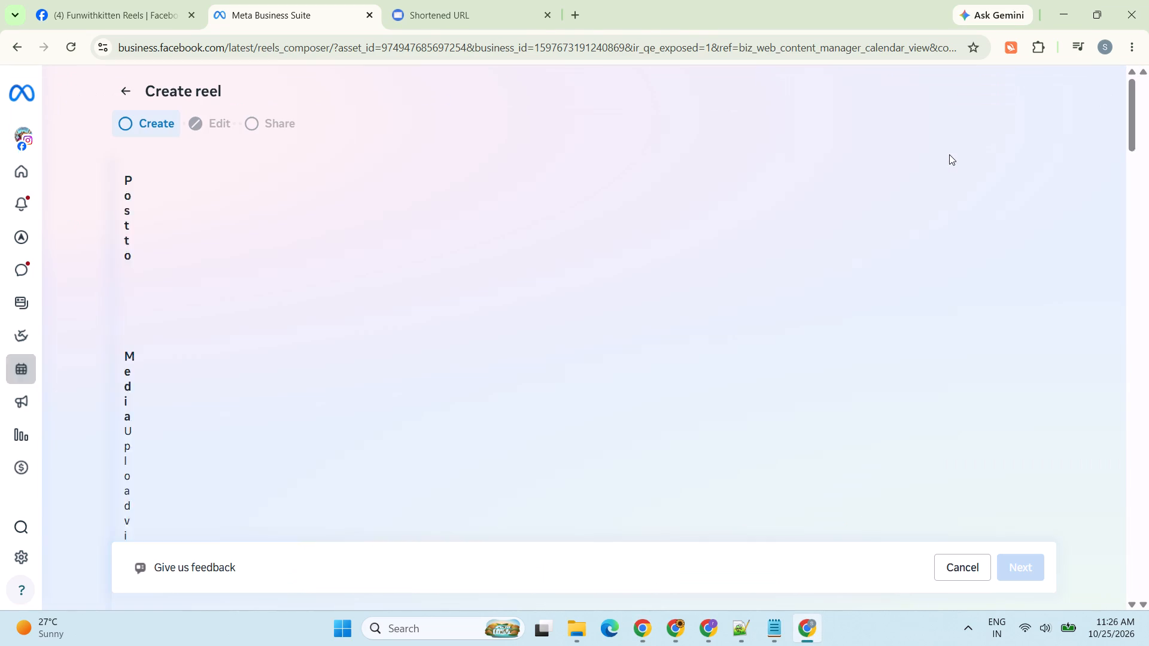
{"action": "left_click", "coordinate": [192, 319]}
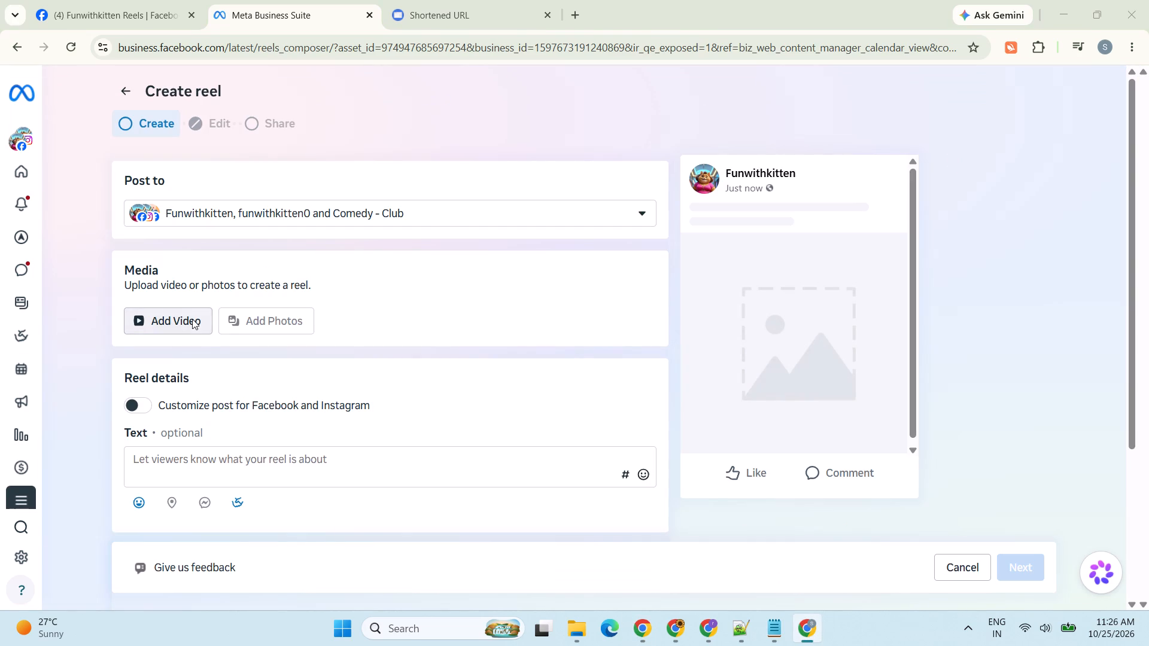
{"action": "double_click", "coordinate": [685, 289]}
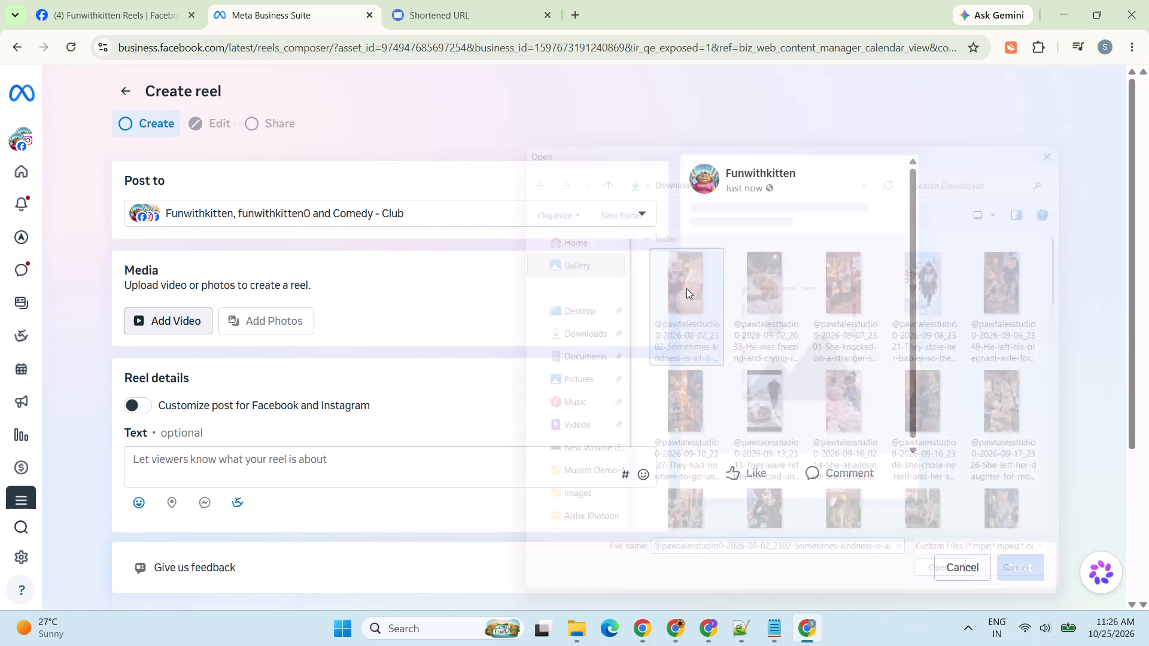
Paste the "Sometimes kindness is all it takes." caption with its hashtags into the reel's text.
{"action": "scroll", "coordinate": [560, 297], "scroll_direction": "down", "scroll_amount": 3}
{"action": "left_click", "coordinate": [223, 327]}
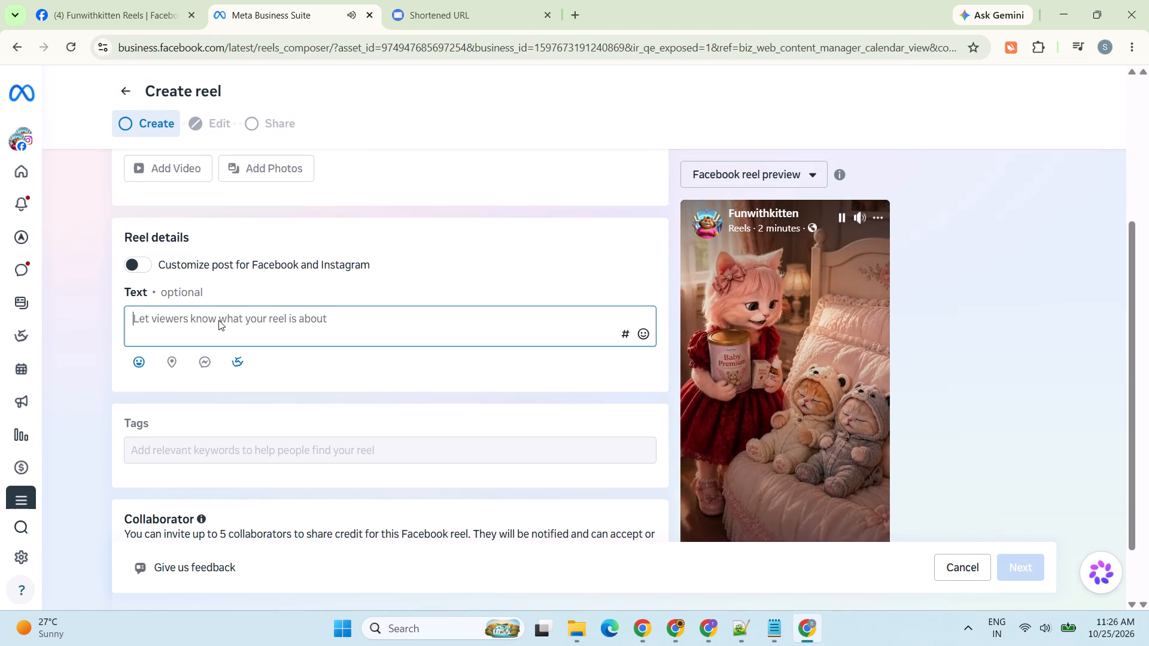
{"action": "key", "text": "ctrl+v"}
{"action": "left_click", "coordinate": [512, 0]}
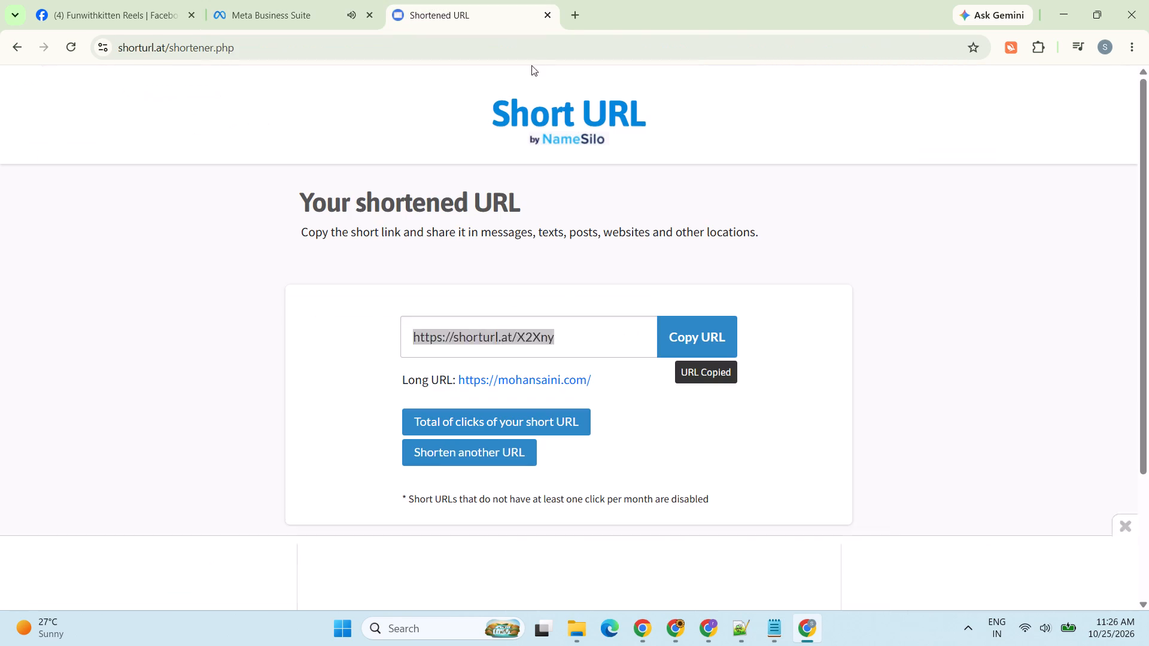
{"action": "left_click", "coordinate": [691, 336]}
{"action": "left_click", "coordinate": [301, 0]}
{"action": "key", "text": "ctrl+v"}
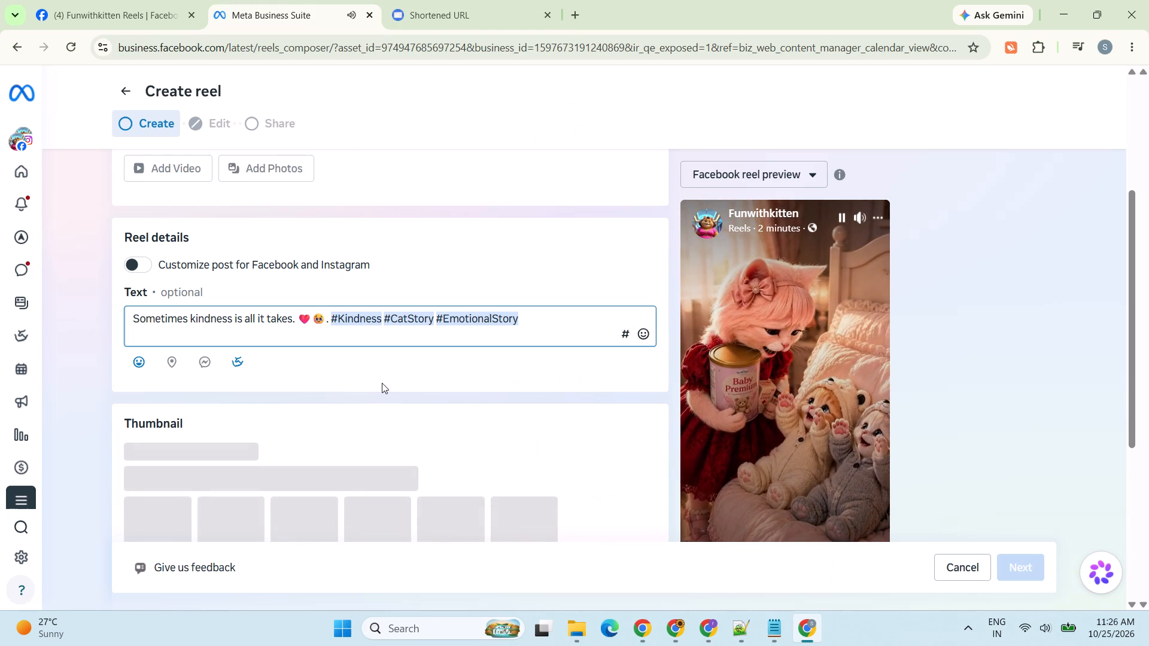
{"action": "left_click", "coordinate": [344, 383]}
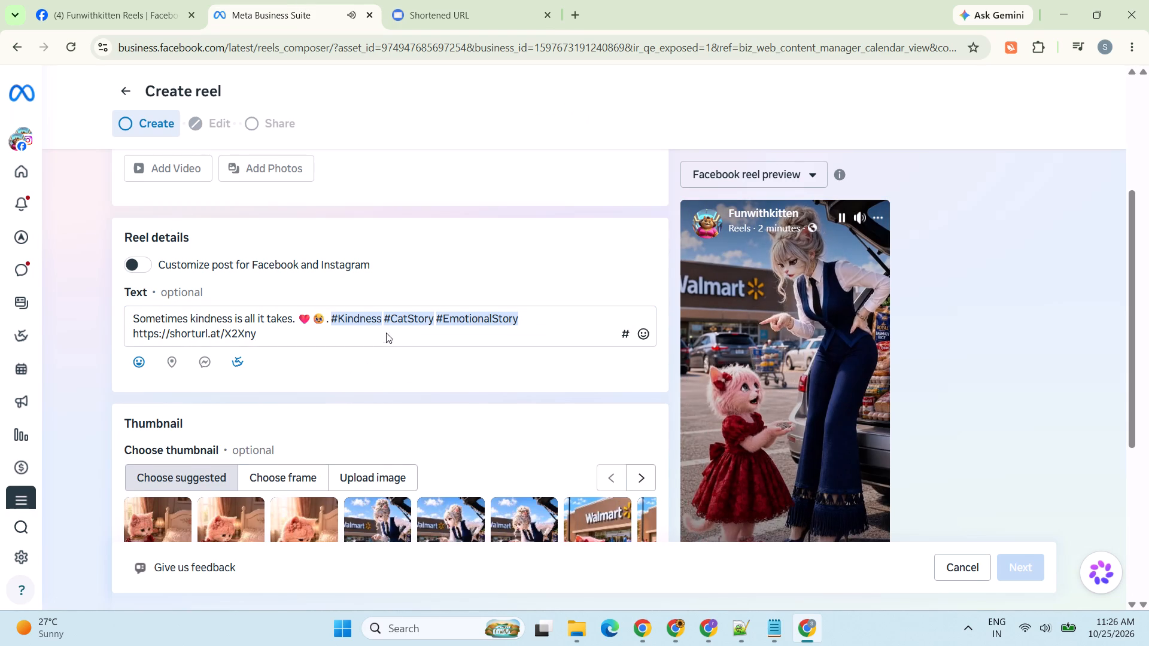
Proceed to the reel's sharing options and schedule it for Nov 2, 2026 on both Facebook and Instagram.
{"action": "scroll", "coordinate": [385, 305], "scroll_direction": "down", "scroll_amount": 5}
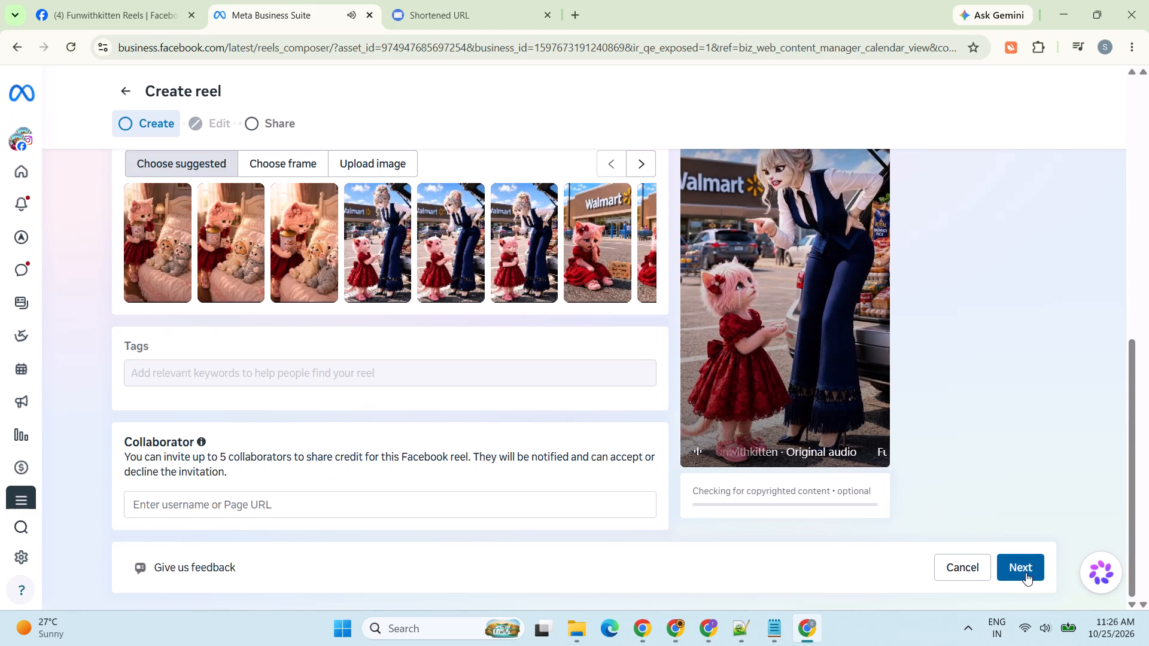
{"action": "left_click", "coordinate": [1026, 572]}
{"action": "scroll", "coordinate": [263, 211], "scroll_direction": "up", "scroll_amount": 13}
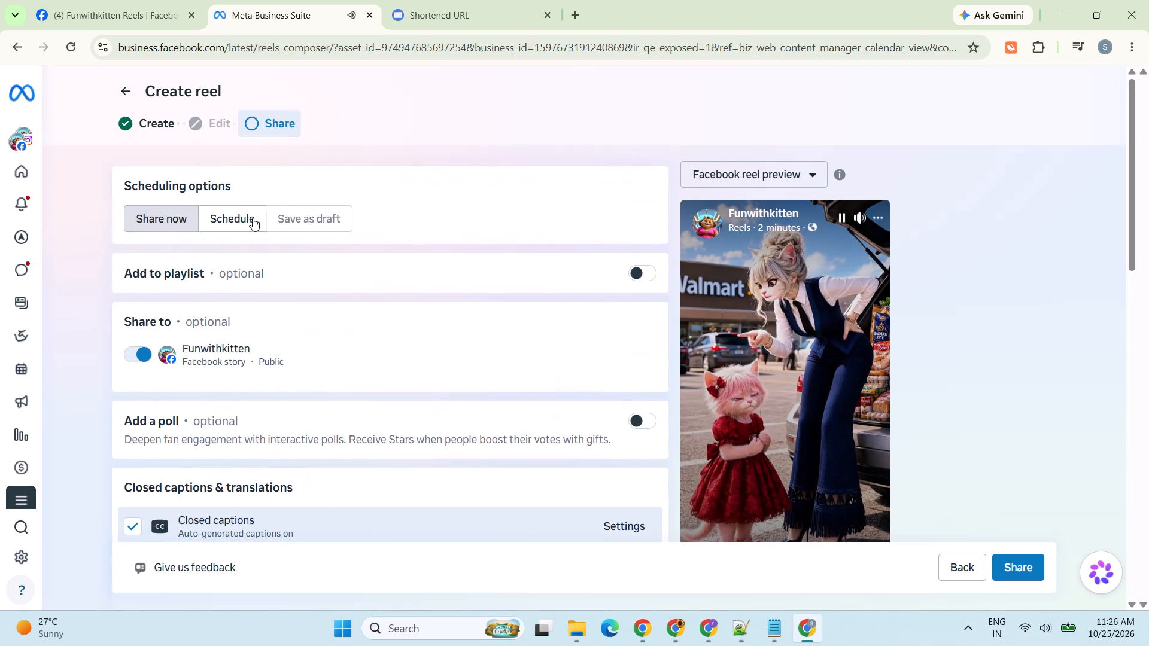
{"action": "left_click", "coordinate": [247, 211]}
{"action": "left_click", "coordinate": [183, 294]}
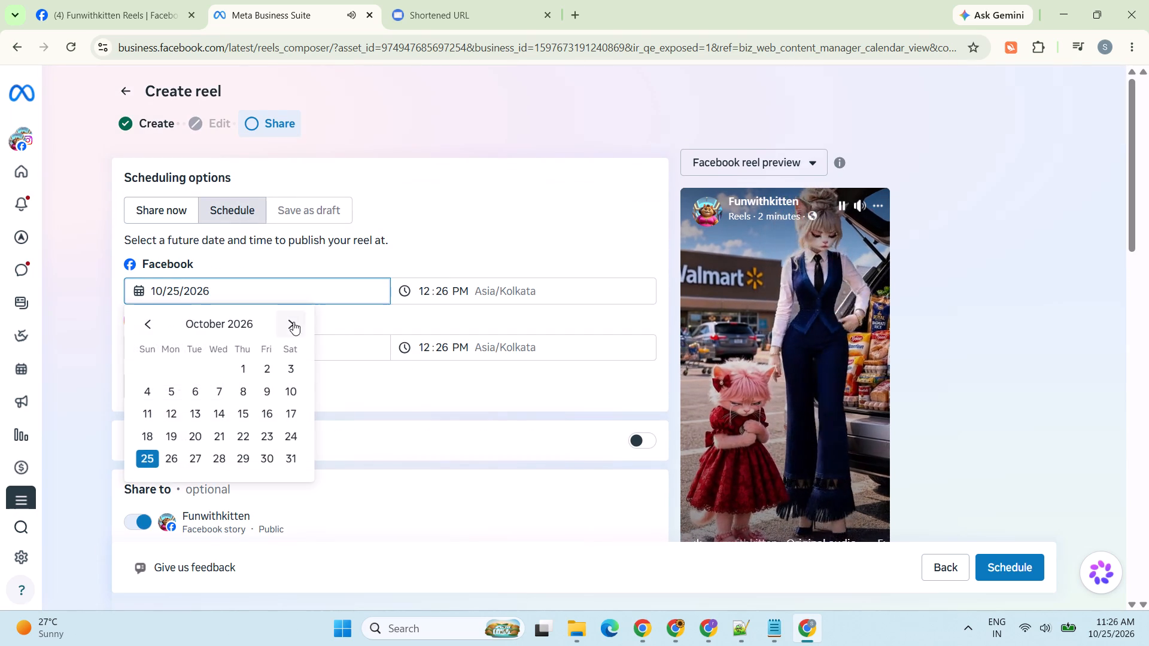
{"action": "left_click", "coordinate": [293, 322]}
{"action": "left_click", "coordinate": [178, 369]}
{"action": "left_click", "coordinate": [331, 343]}
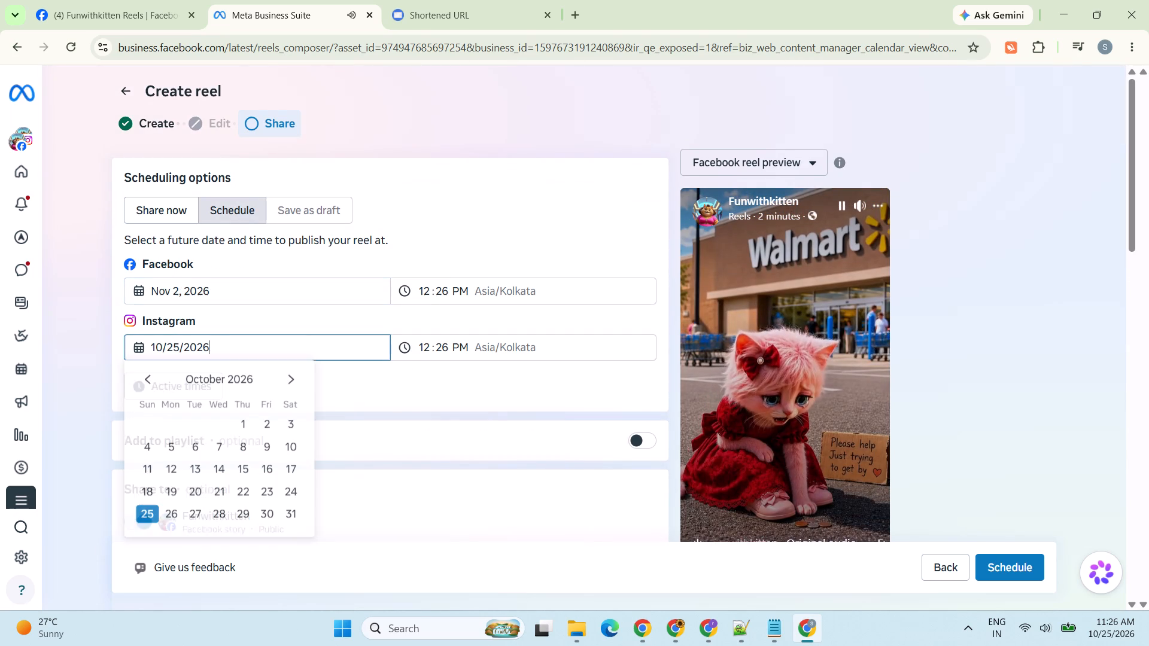
{"action": "left_click", "coordinate": [296, 373]}
{"action": "left_click", "coordinate": [173, 423]}
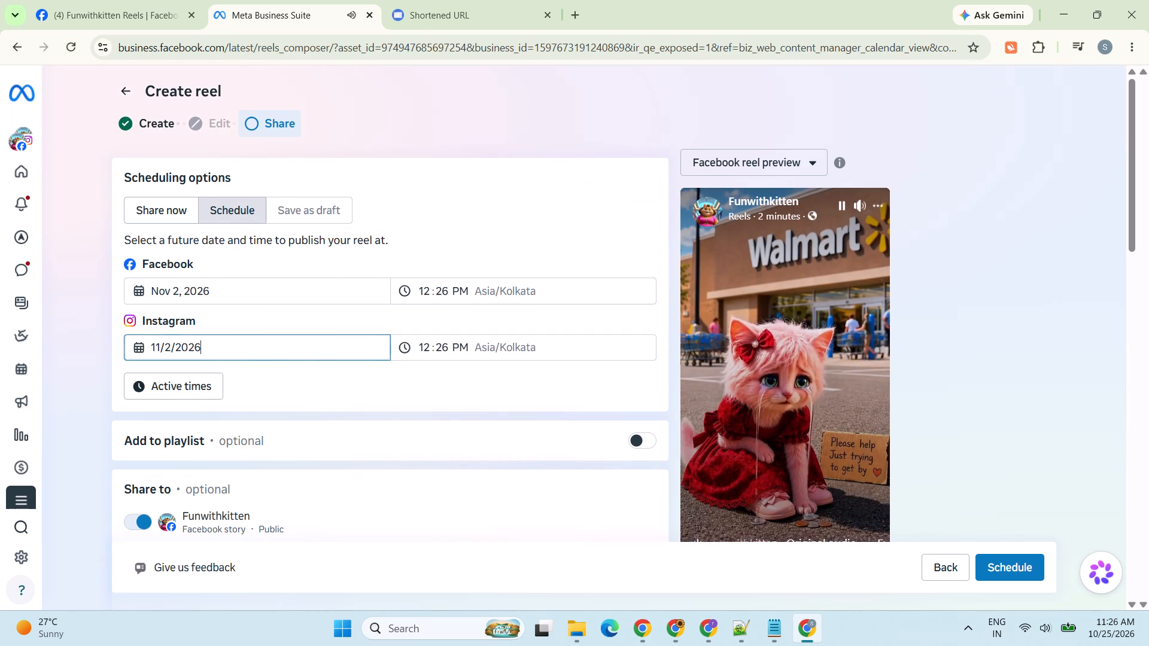
Set the Facebook and Instagram publishing times to 07:26 AM and schedule the reel.
{"action": "left_click", "coordinate": [424, 291]}
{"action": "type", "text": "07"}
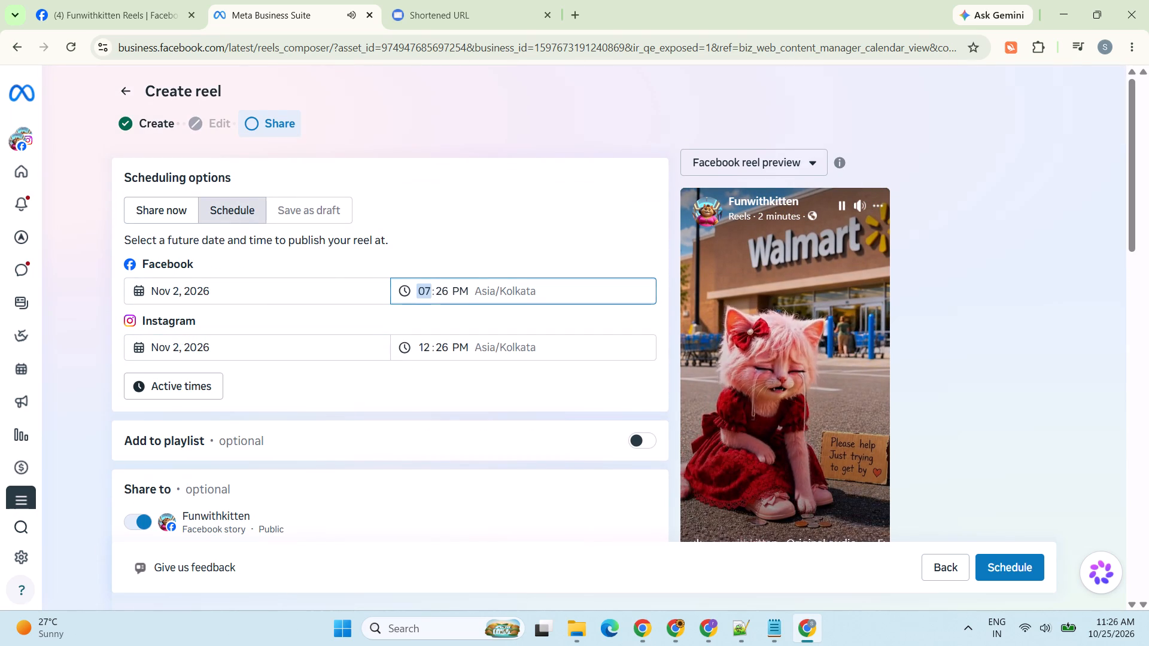
{"action": "left_click", "coordinate": [452, 295]}
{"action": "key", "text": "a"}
{"action": "left_click", "coordinate": [428, 342]}
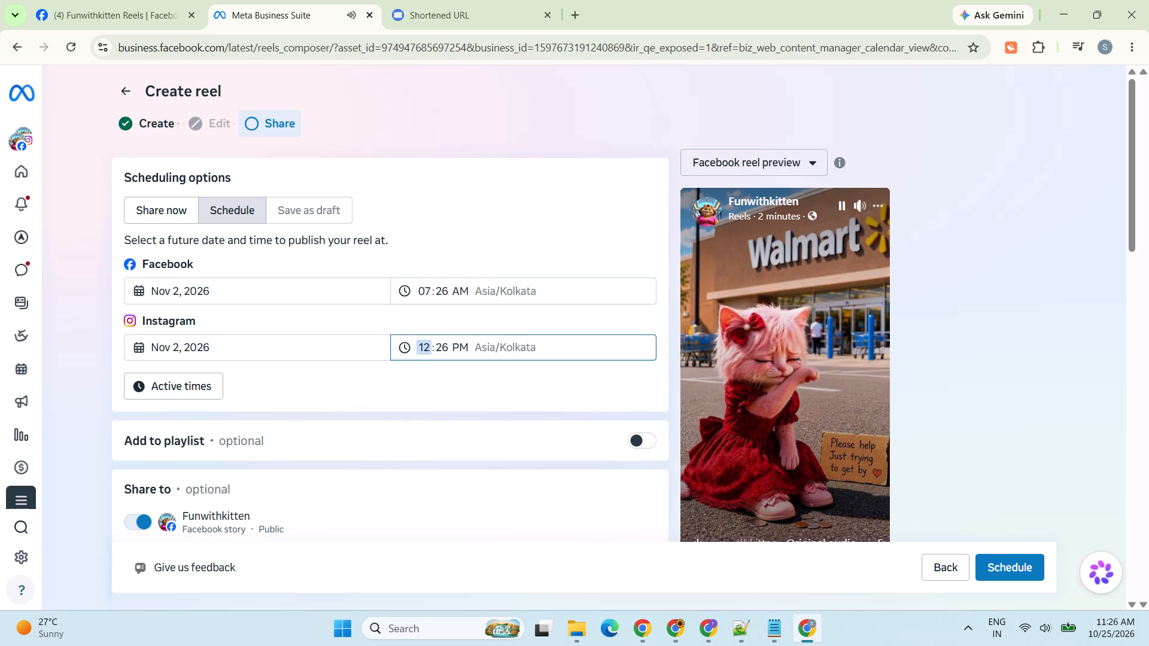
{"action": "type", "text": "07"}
{"action": "left_click", "coordinate": [458, 348]}
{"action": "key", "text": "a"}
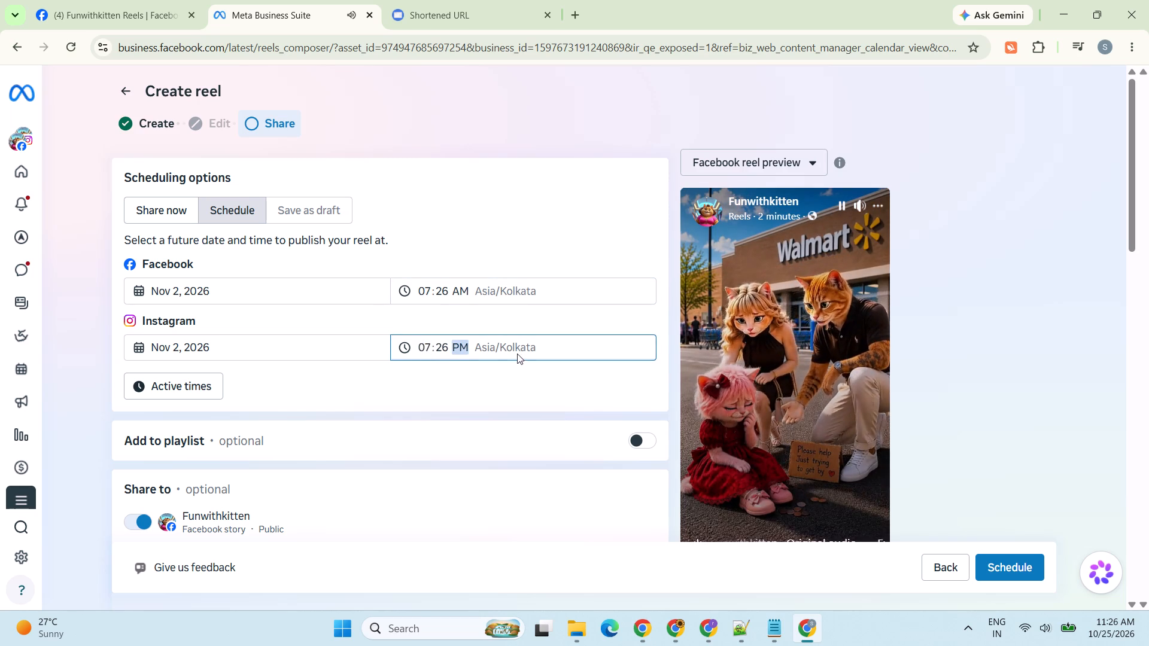
{"action": "left_click", "coordinate": [497, 406]}
{"action": "left_click", "coordinate": [1032, 564]}
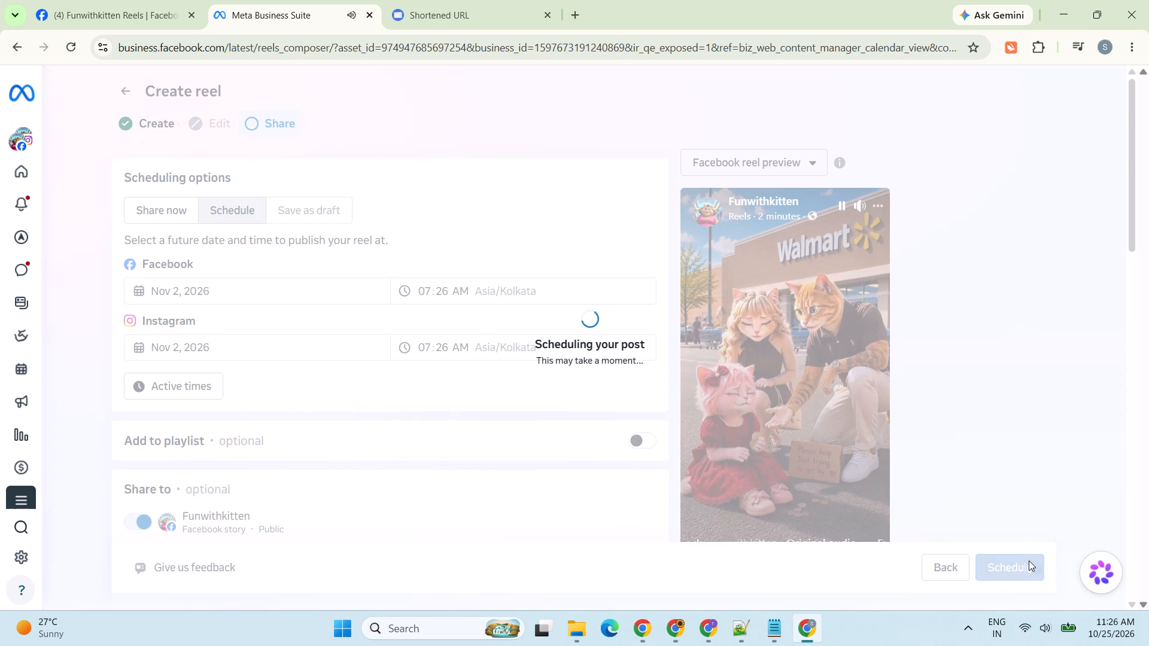
{"action": "left_click", "coordinate": [758, 309]}
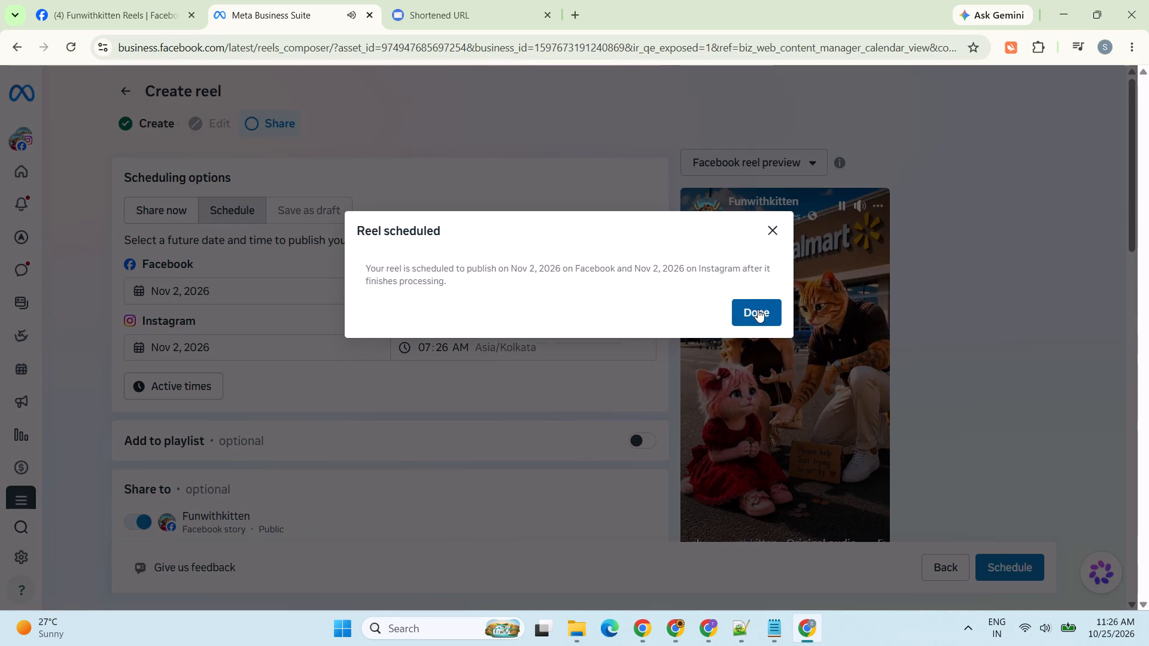
Switch to the Pawtales videos on TikTok, browse on to "Kindness always finds its way back." and save it in SD.
{"action": "left_click", "coordinate": [644, 638]}
{"action": "left_click", "coordinate": [708, 357]}
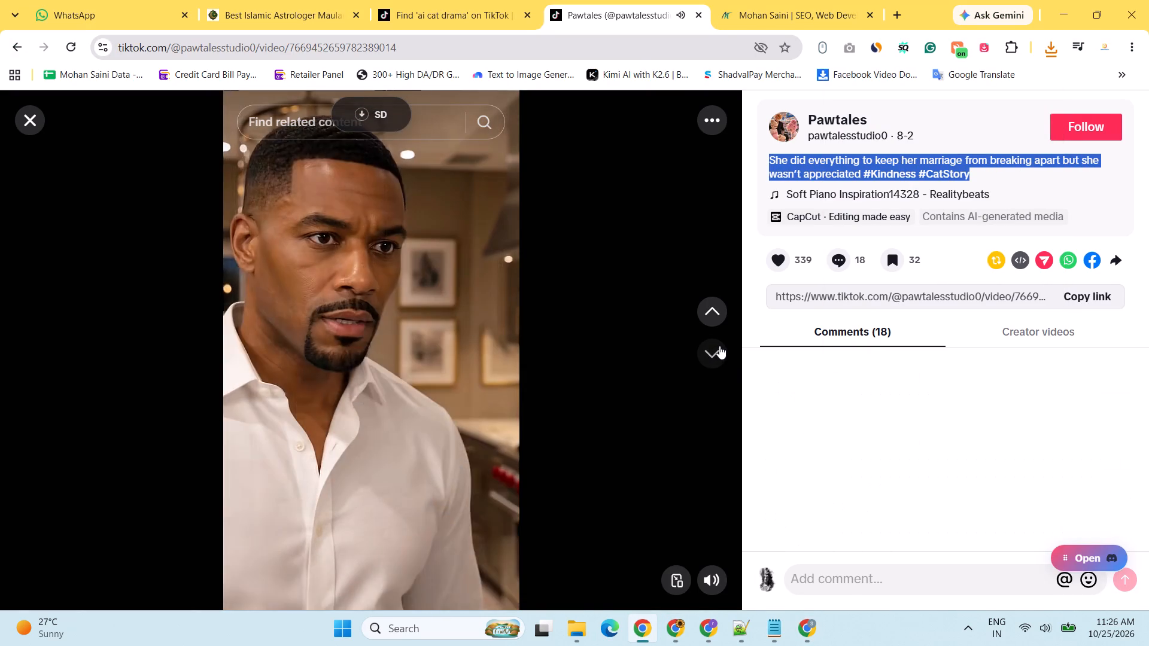
{"action": "left_click", "coordinate": [719, 346]}
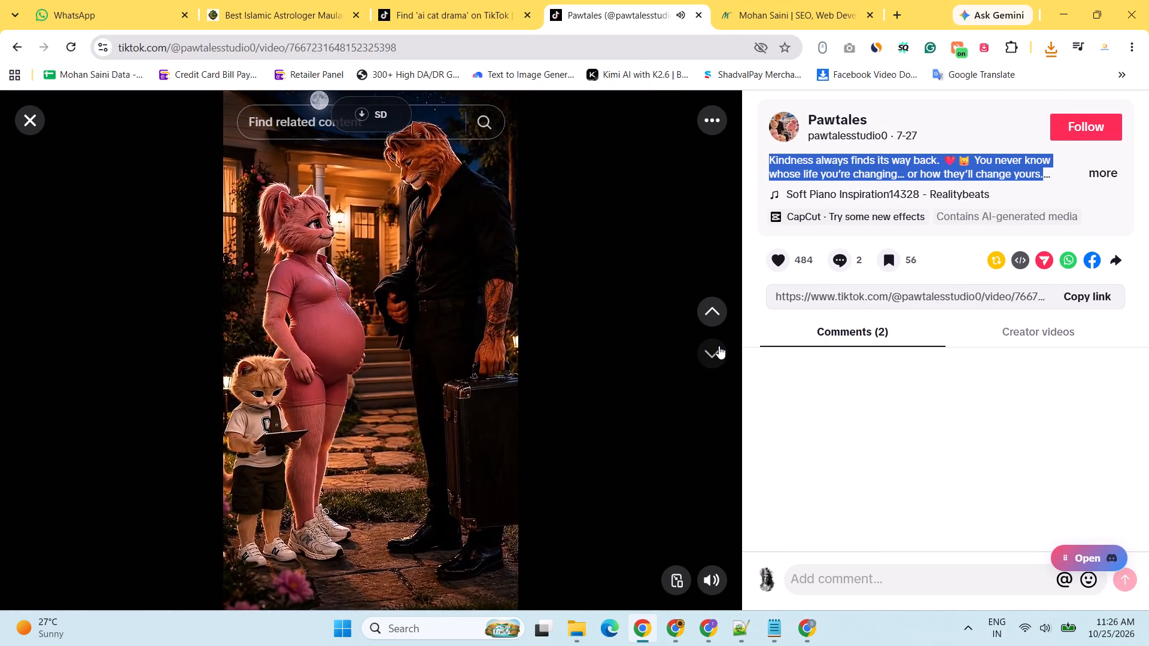
{"action": "left_click", "coordinate": [361, 112]}
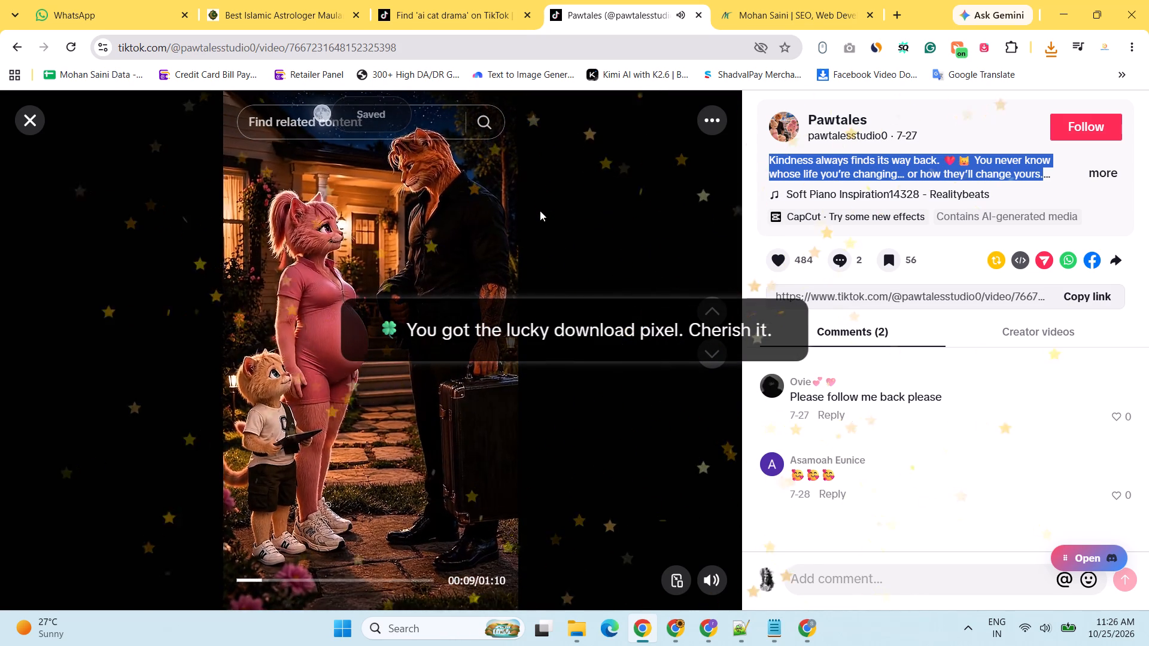
{"action": "key", "text": "Return"}
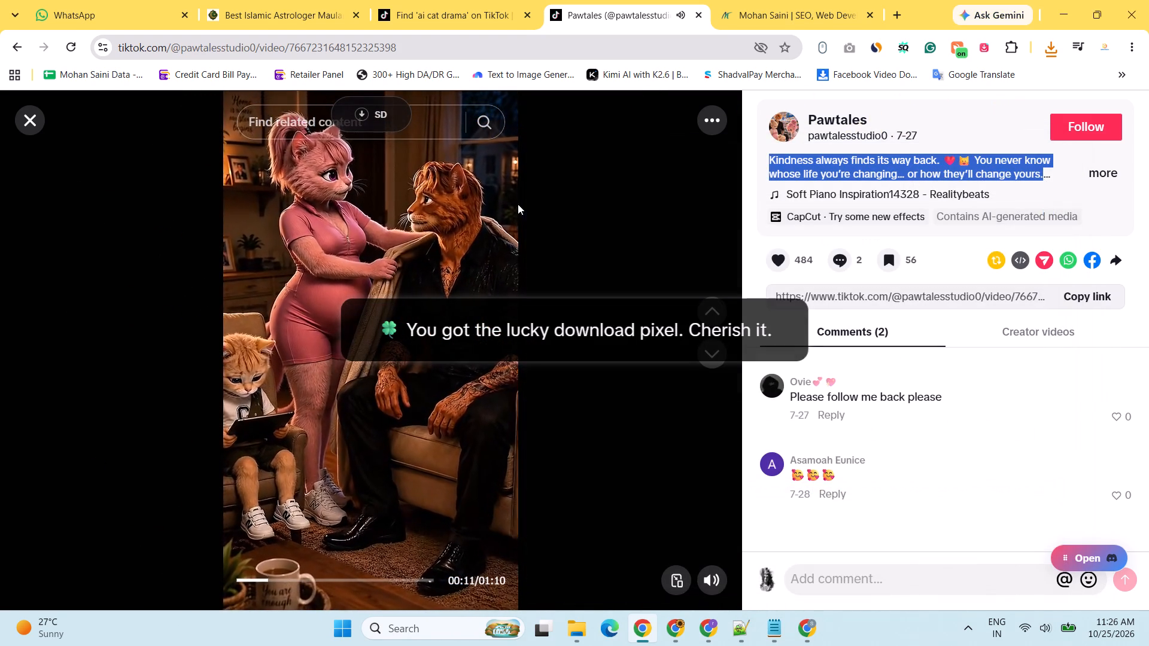
Copy the caption of the Pawtales video "Kindness always finds its way back." on TikTok.
{"action": "right_click", "coordinate": [797, 155]}
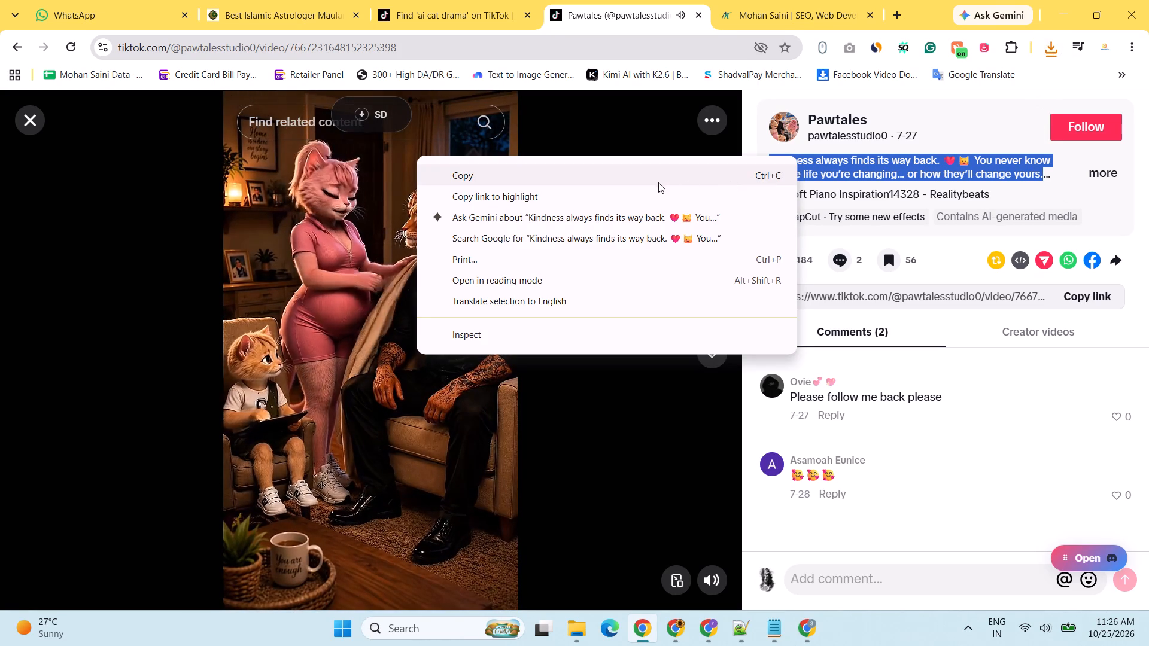
{"action": "left_click", "coordinate": [654, 177]}
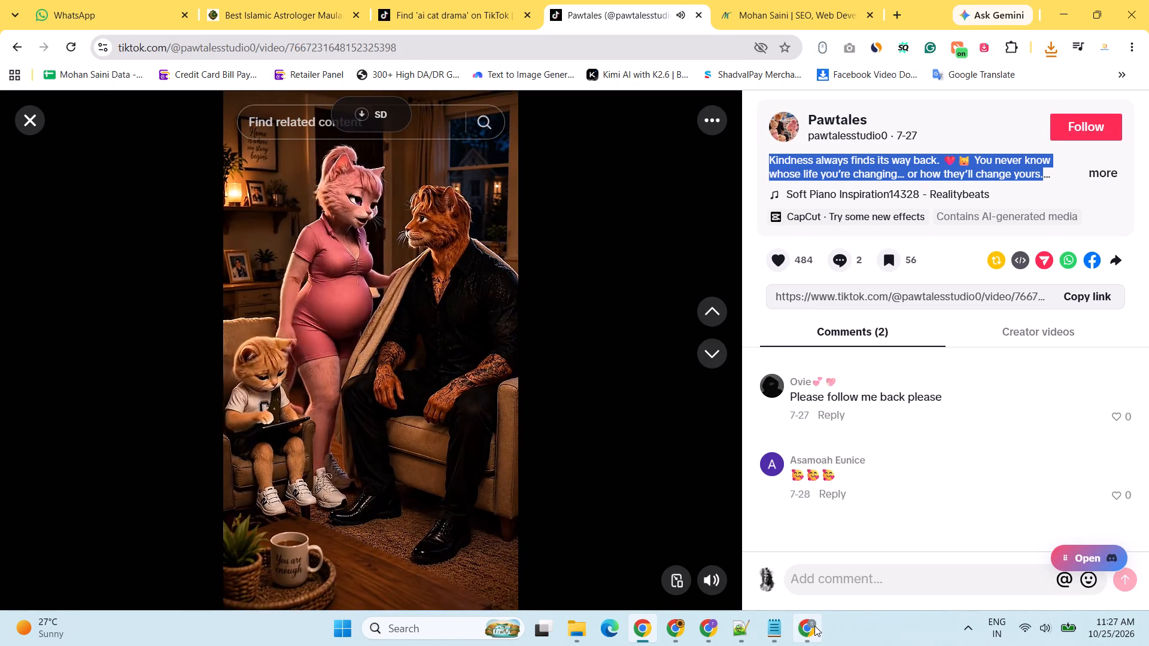
Switch to Meta Business Suite, start a new reel and open the video selection for it.
{"action": "left_click", "coordinate": [814, 626]}
{"action": "left_click", "coordinate": [992, 94]}
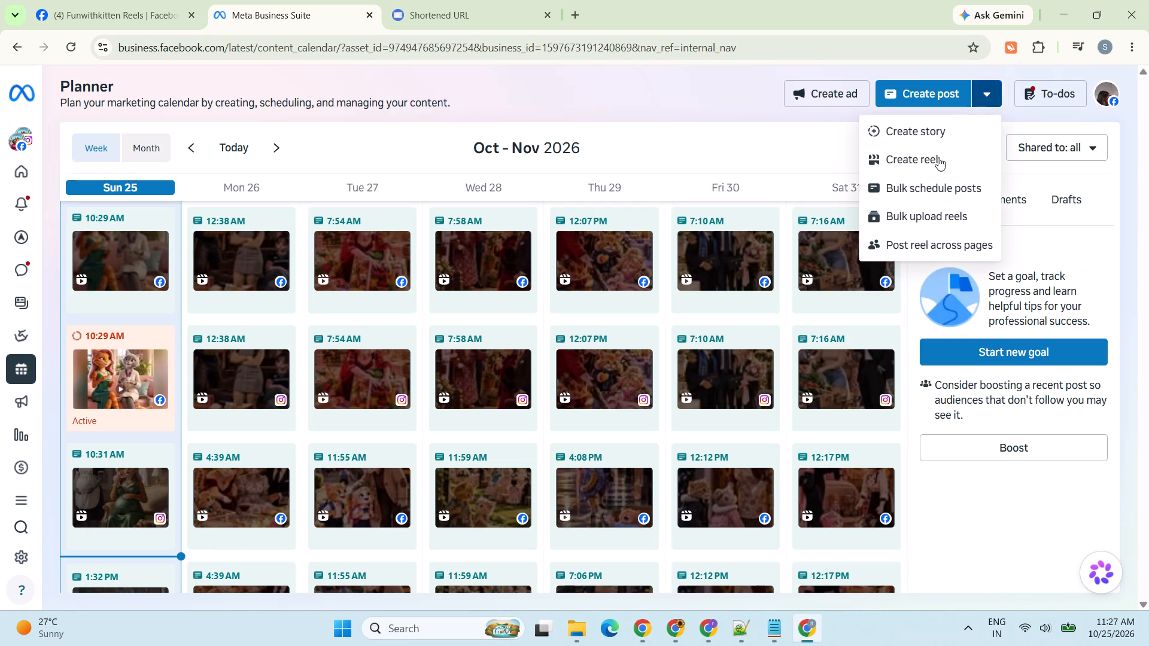
{"action": "left_click", "coordinate": [938, 157]}
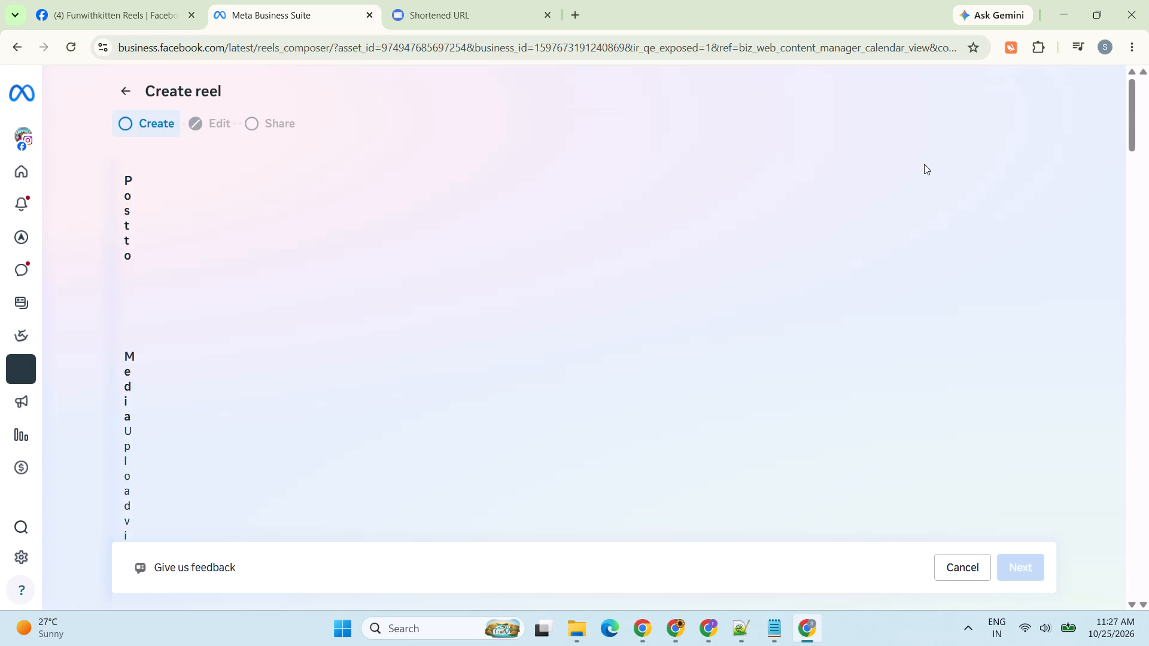
{"action": "left_click", "coordinate": [169, 320]}
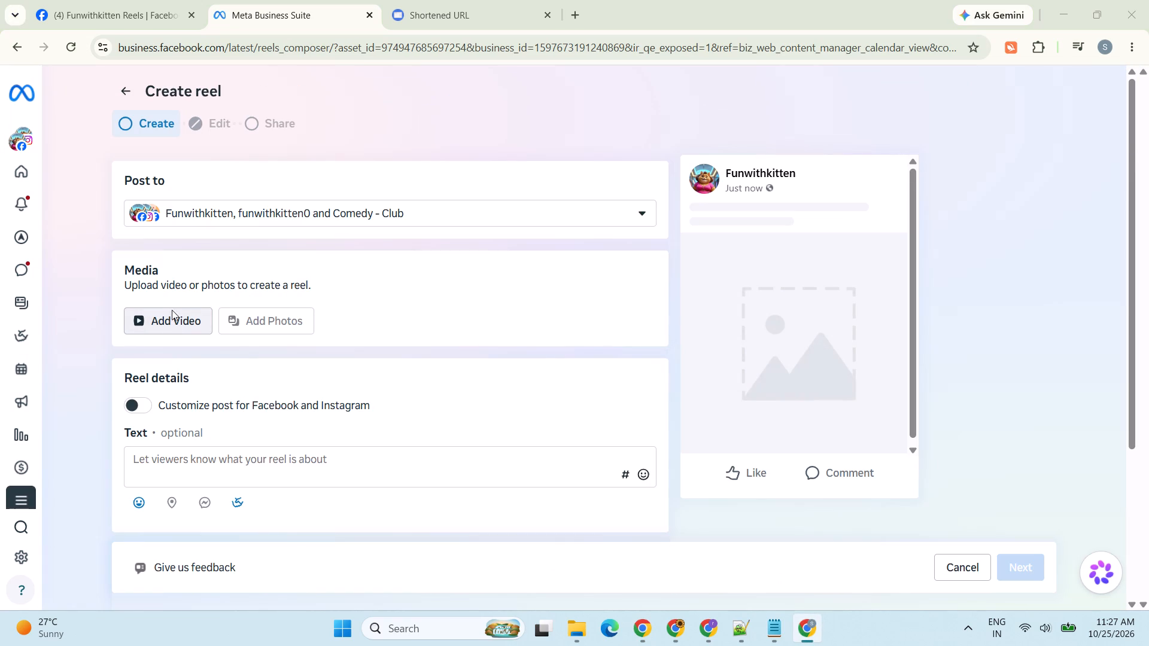
Add the downloaded "Kindness always finds its way back" video to the new reel.
{"action": "double_click", "coordinate": [673, 278]}
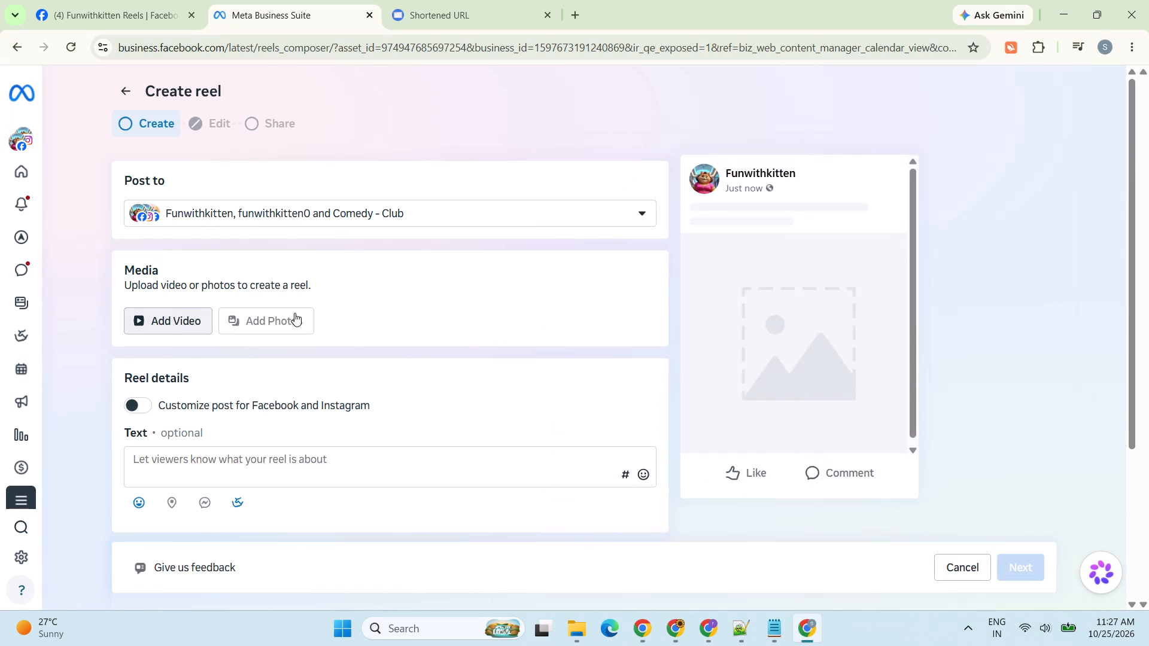
{"action": "scroll", "coordinate": [203, 395], "scroll_direction": "down", "scroll_amount": 3}
{"action": "left_click", "coordinate": [209, 328]}
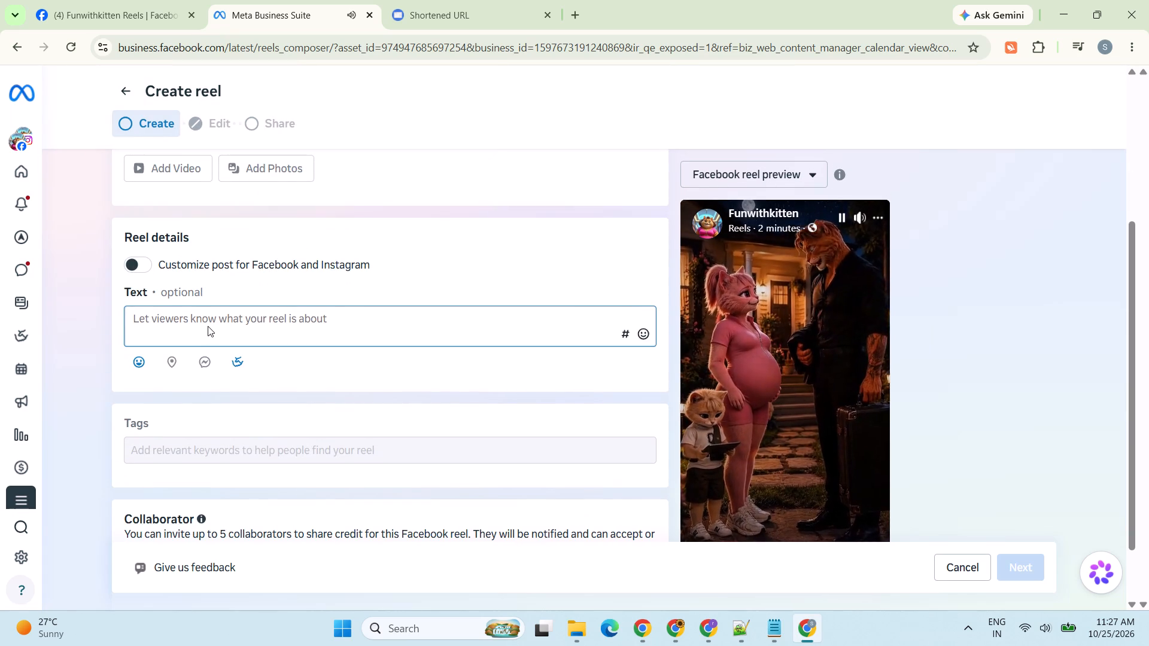
{"action": "key", "text": "ctrl+v"}
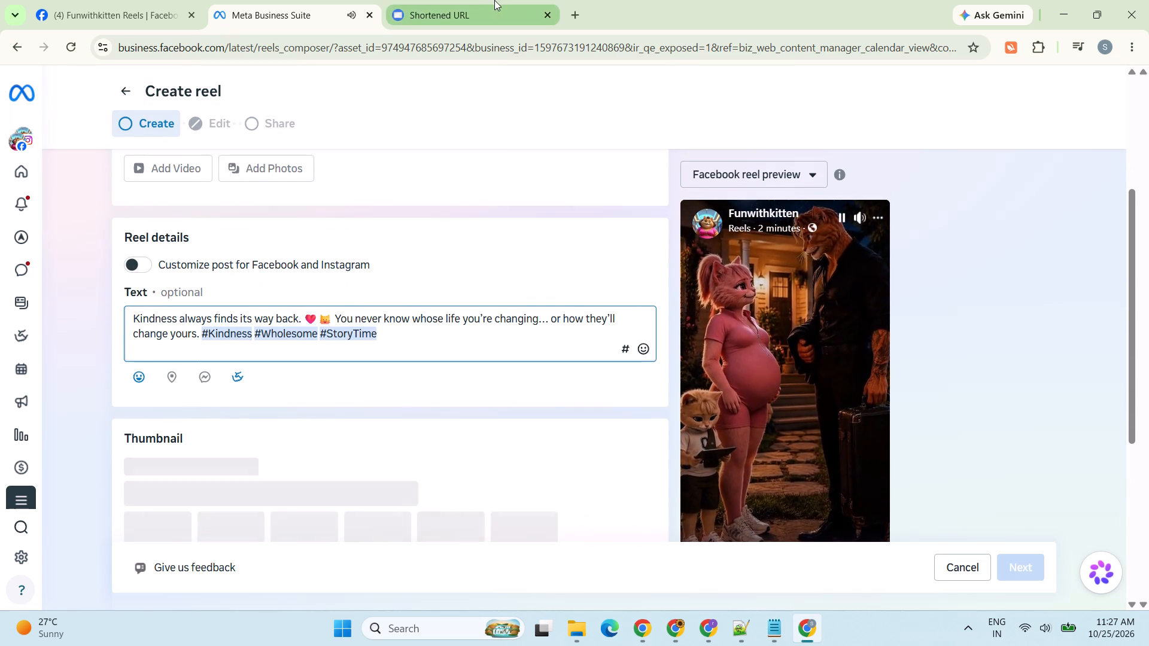
{"action": "left_click", "coordinate": [497, 0]}
{"action": "left_click", "coordinate": [702, 338]}
{"action": "left_click", "coordinate": [308, 0]}
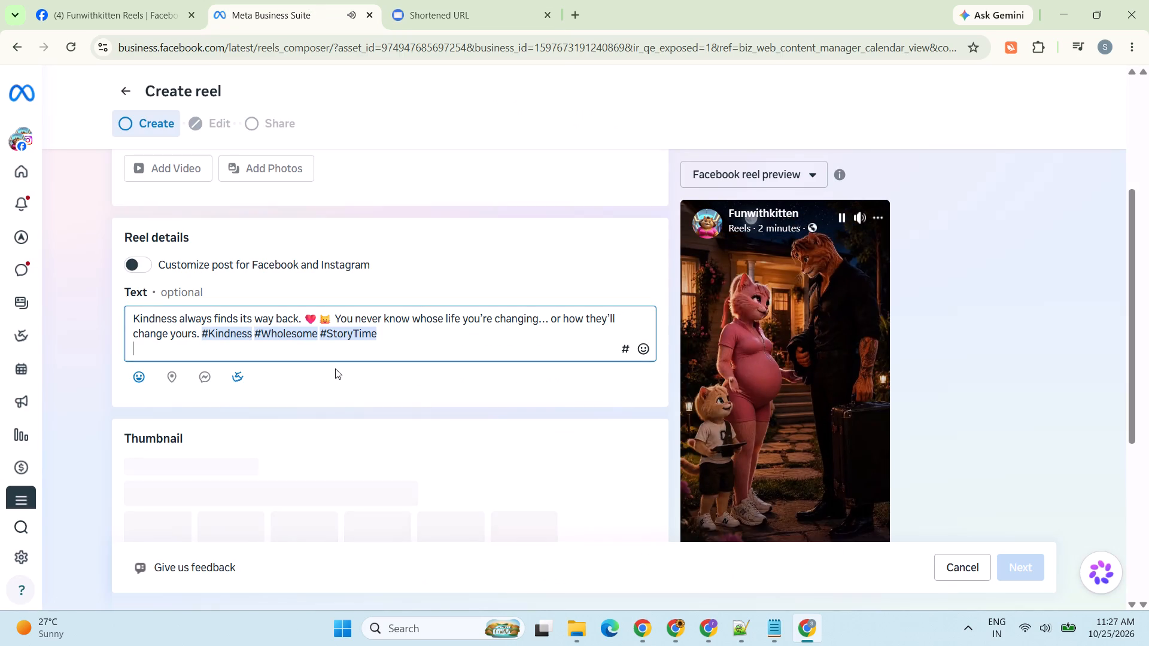
{"action": "key", "text": "ctrl+v"}
Proceed to the reel's sharing stage, choose scheduling and set the Facebook and Instagram dates to Nov 2, 2026.
{"action": "left_click", "coordinate": [1018, 567]}
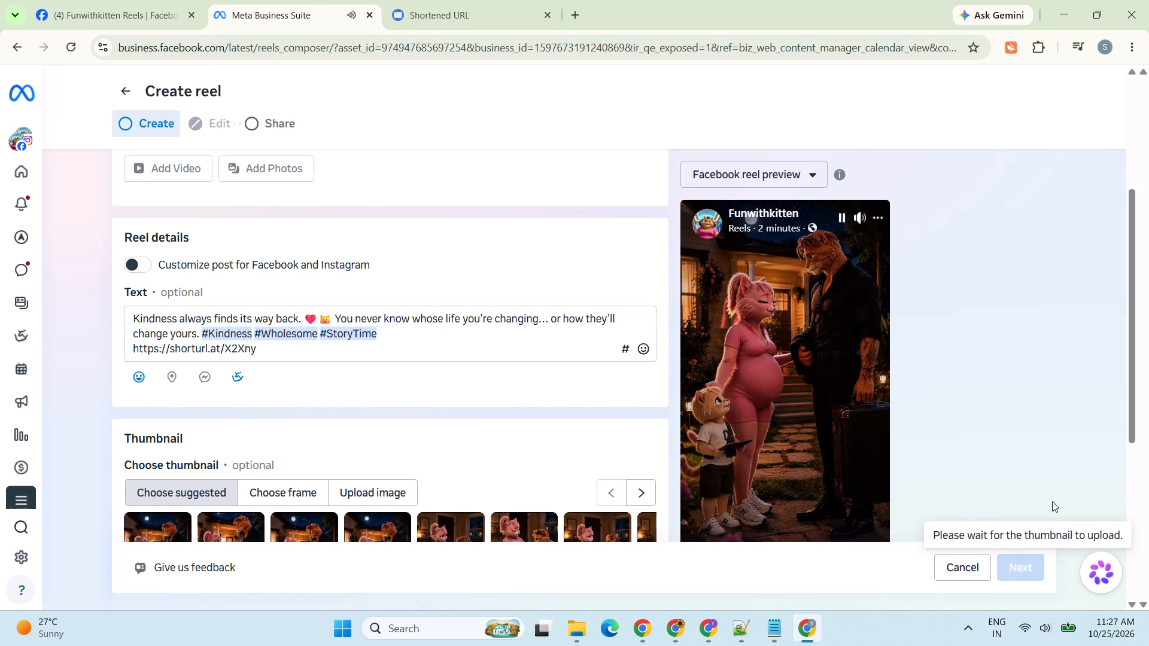
{"action": "scroll", "coordinate": [1014, 389], "scroll_direction": "down", "scroll_amount": 2}
{"action": "left_click", "coordinate": [1026, 564]}
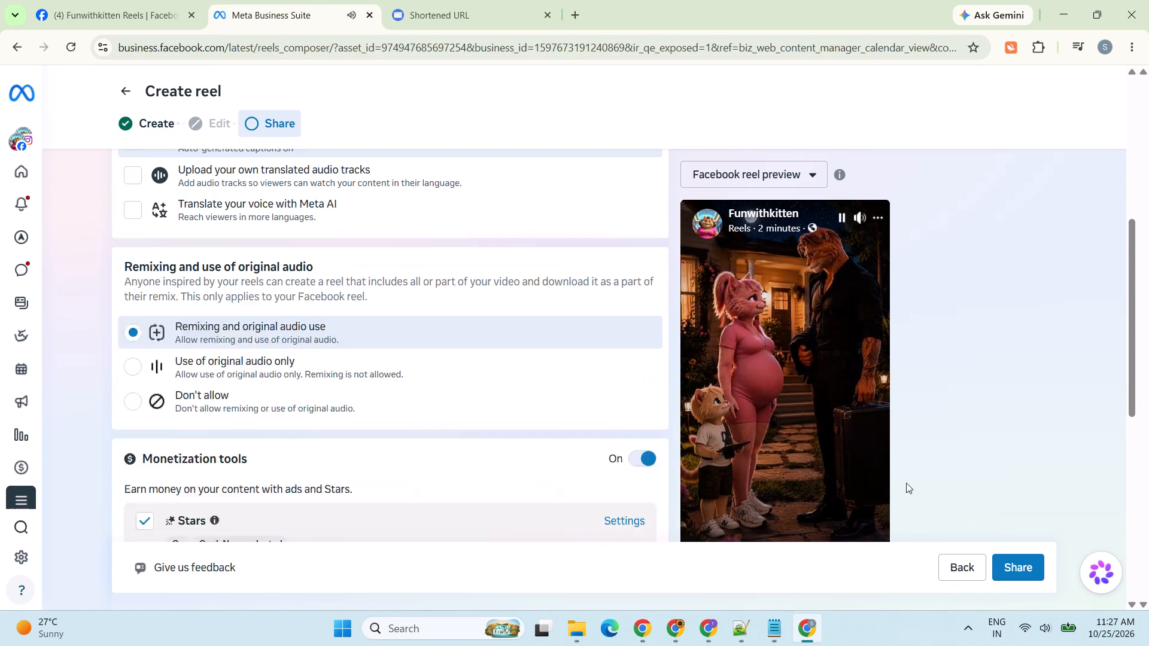
{"action": "scroll", "coordinate": [282, 258], "scroll_direction": "up", "scroll_amount": 6}
{"action": "left_click", "coordinate": [230, 208]}
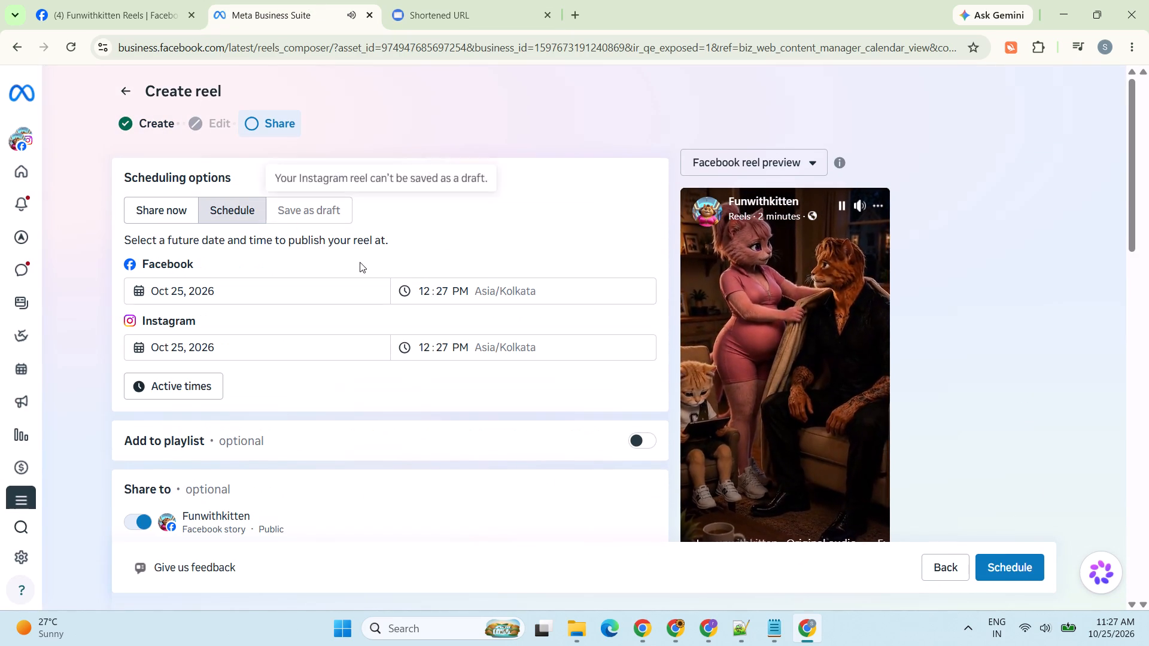
{"action": "left_click", "coordinate": [213, 298]}
{"action": "left_click", "coordinate": [181, 290]}
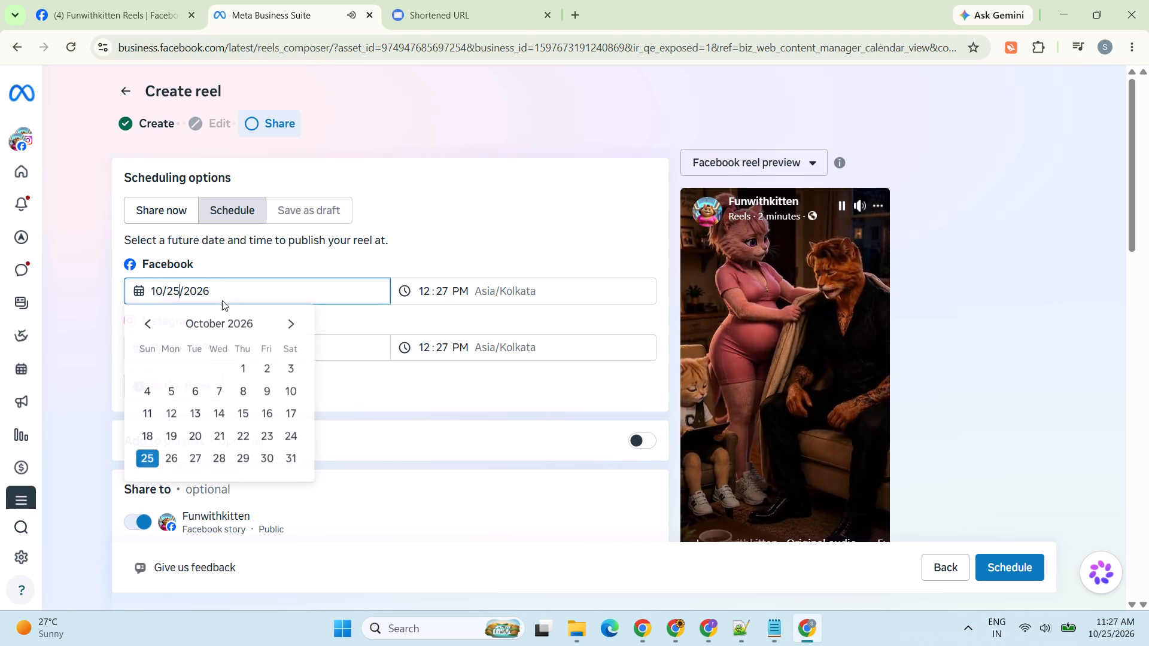
{"action": "left_click", "coordinate": [290, 328]}
{"action": "left_click", "coordinate": [176, 370]}
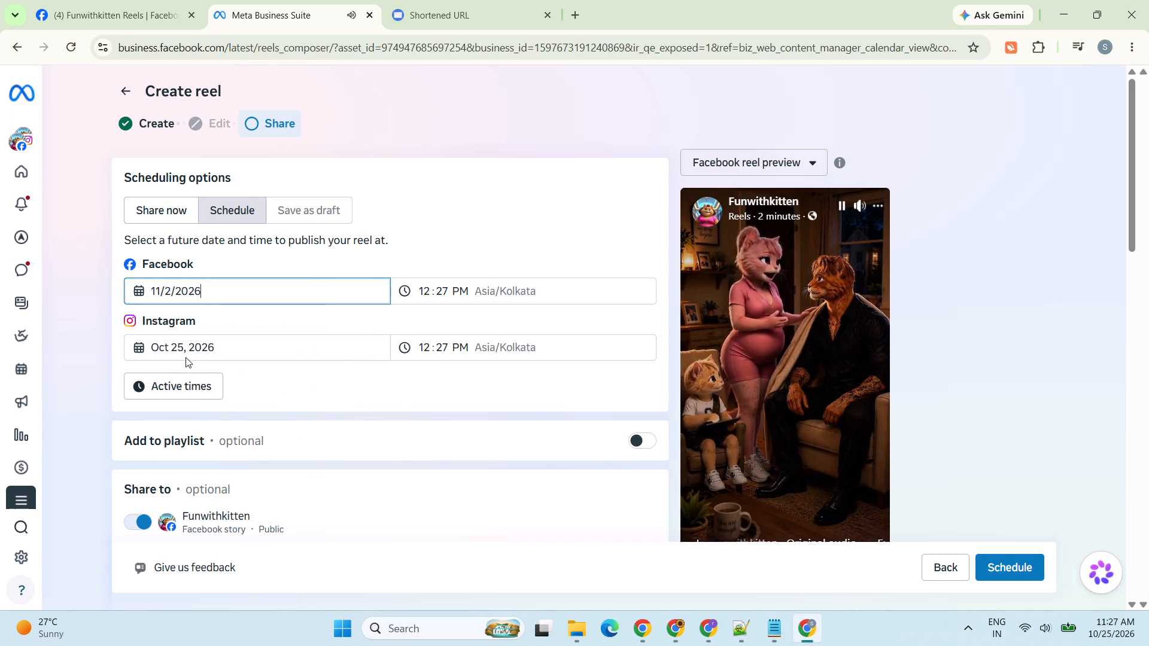
{"action": "left_click", "coordinate": [181, 350]}
{"action": "left_click", "coordinate": [289, 380]}
{"action": "left_click", "coordinate": [175, 420]}
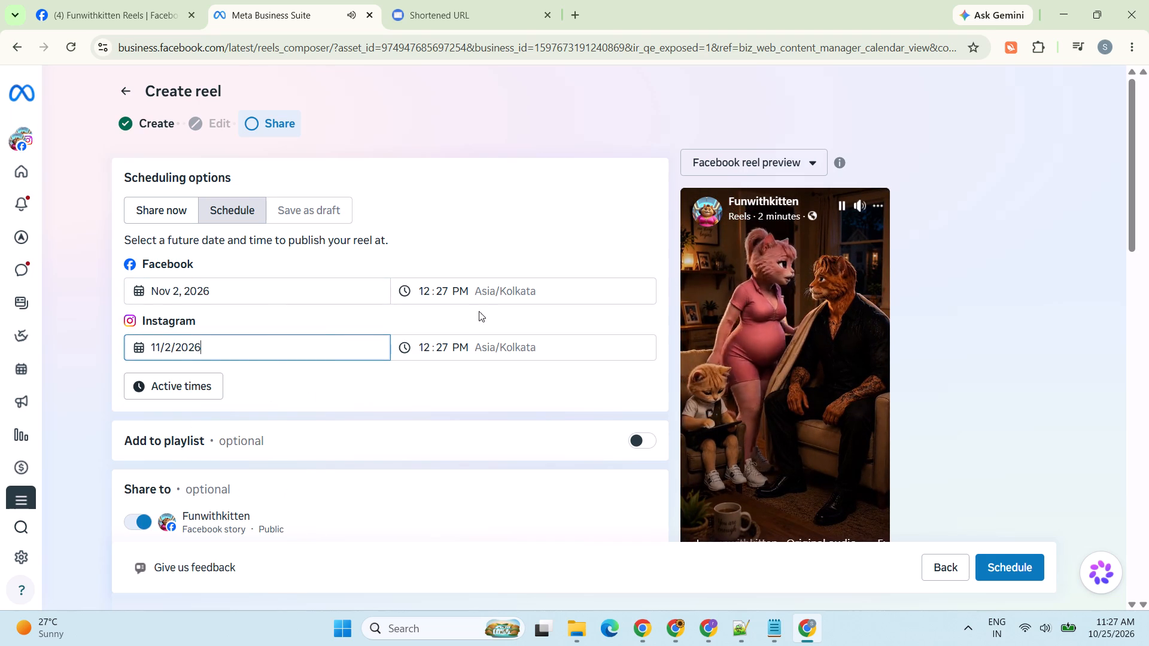
{"action": "left_click", "coordinate": [464, 397]}
Set the scheduled time to 11:27 AM for both Facebook and Instagram.
{"action": "left_click", "coordinate": [427, 291]}
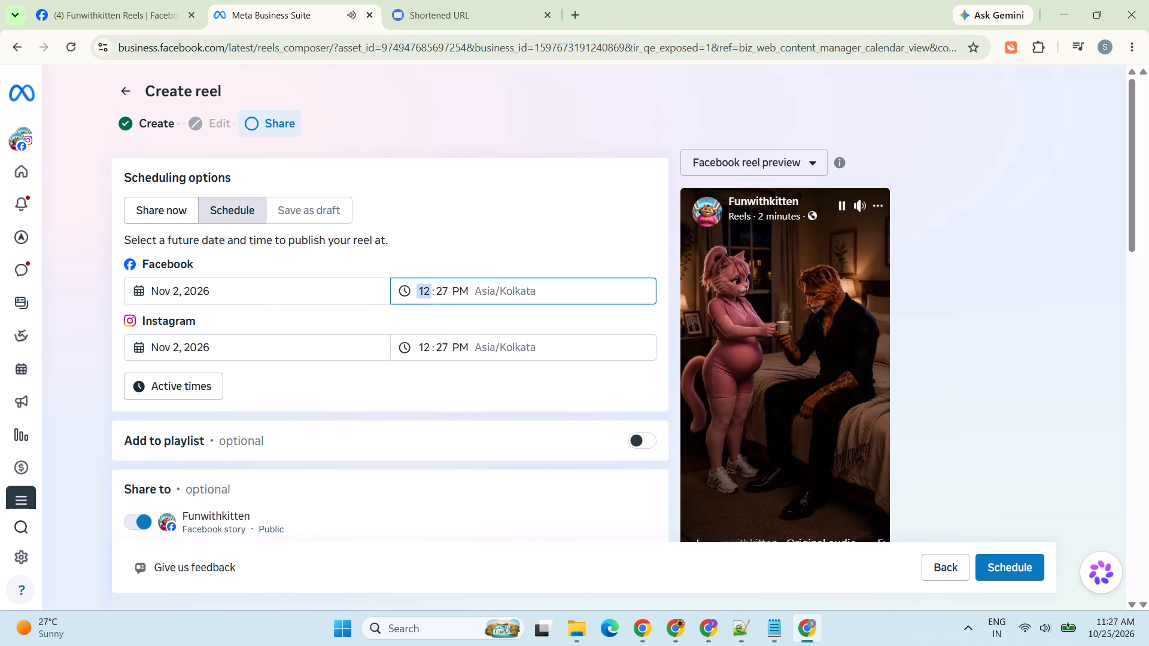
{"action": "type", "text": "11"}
{"action": "left_click", "coordinate": [457, 290]}
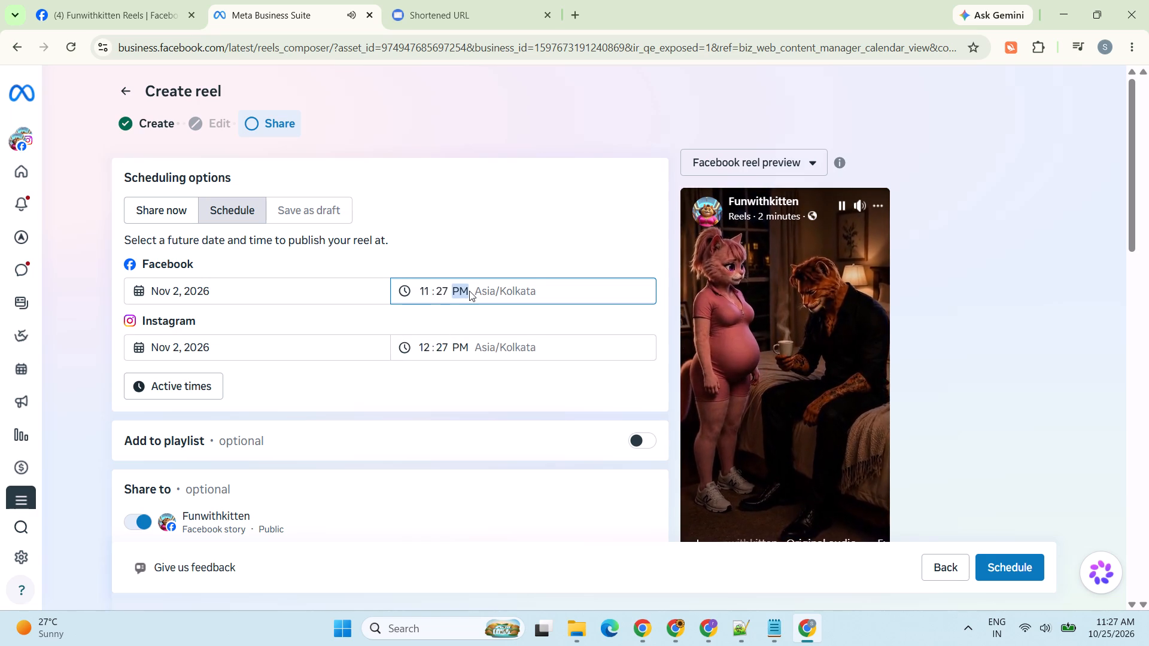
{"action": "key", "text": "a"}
{"action": "left_click", "coordinate": [420, 344]}
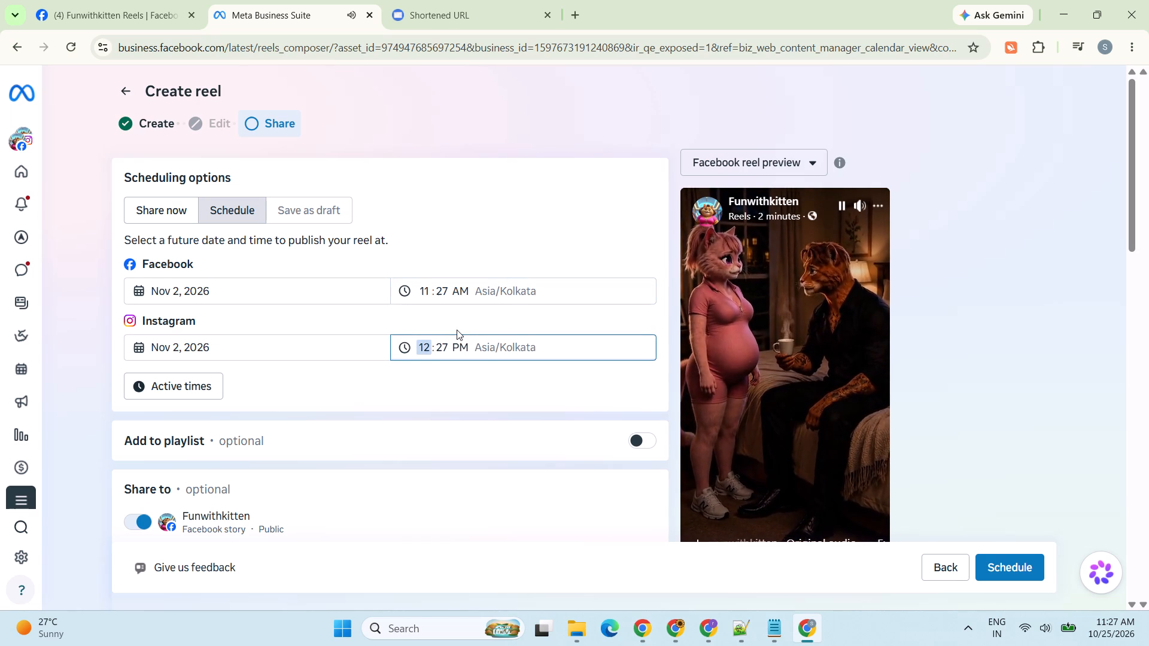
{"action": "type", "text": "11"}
{"action": "left_click", "coordinate": [460, 349]}
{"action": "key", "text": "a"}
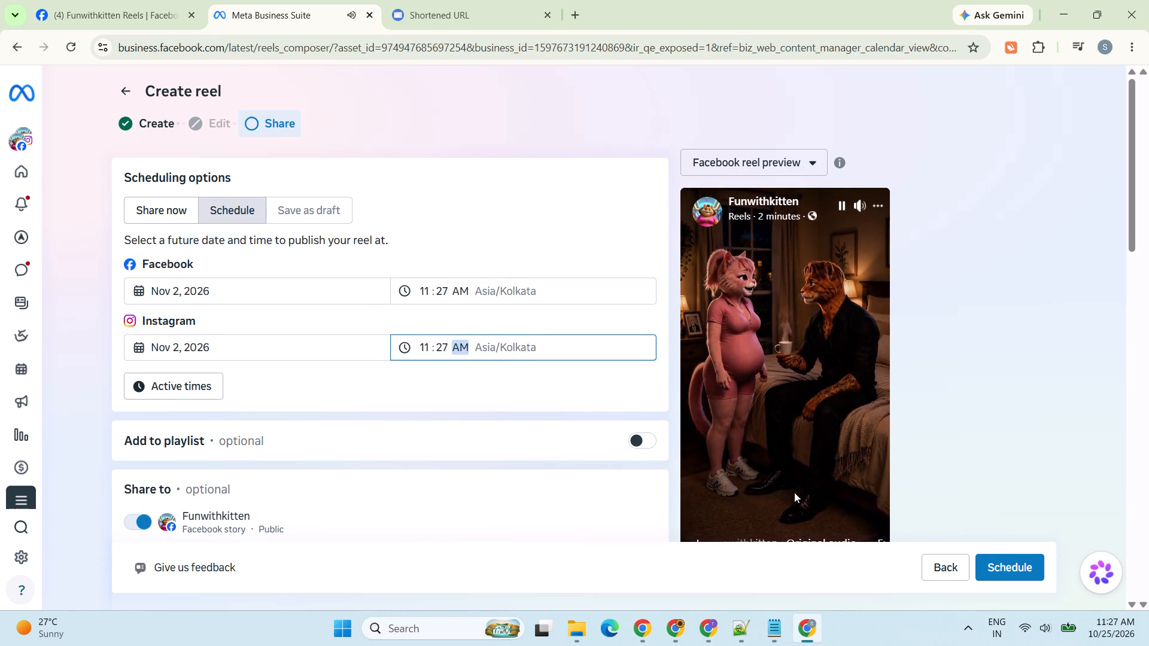
Submit the scheduled reel and finish its creation.
{"action": "left_click", "coordinate": [1018, 568]}
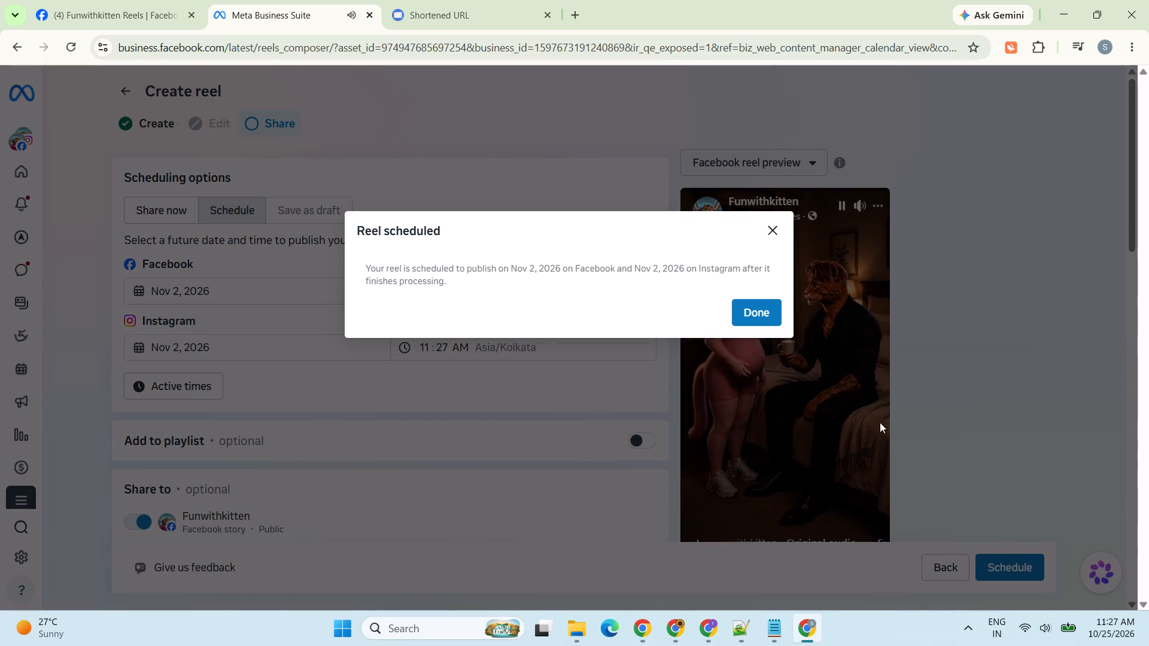
{"action": "left_click", "coordinate": [734, 339]}
{"action": "left_click", "coordinate": [760, 306]}
Switch to TikTok, advance to the Pawtales video "She was abandoned... but love found her." and download it.
{"action": "left_click", "coordinate": [649, 633]}
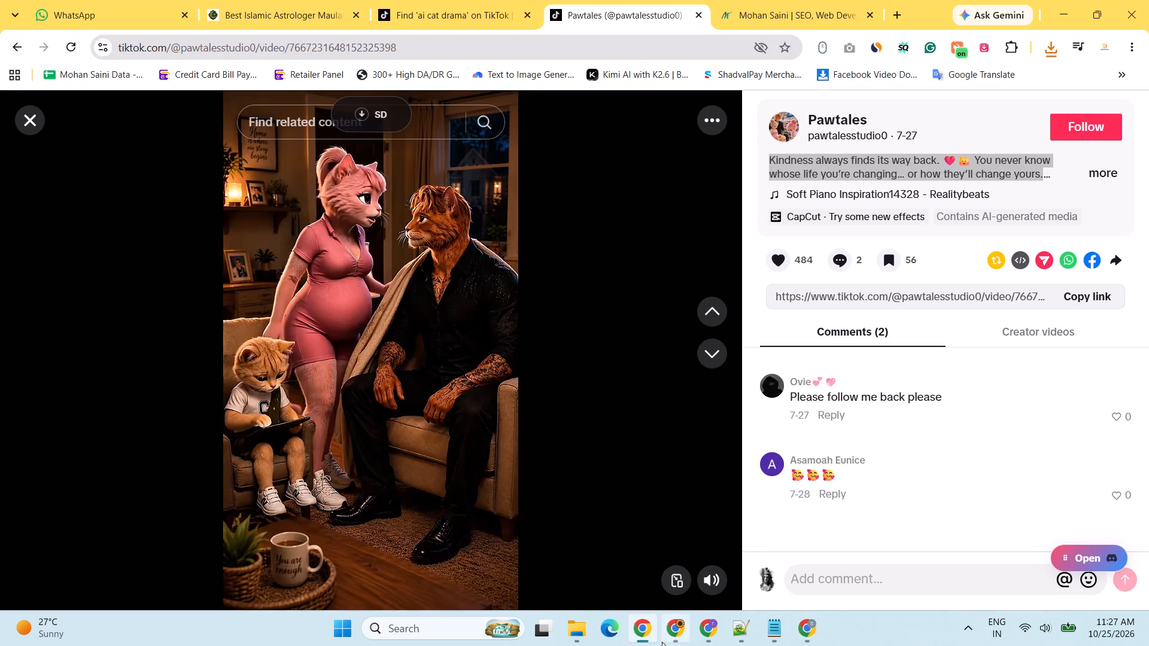
{"action": "left_click", "coordinate": [716, 354]}
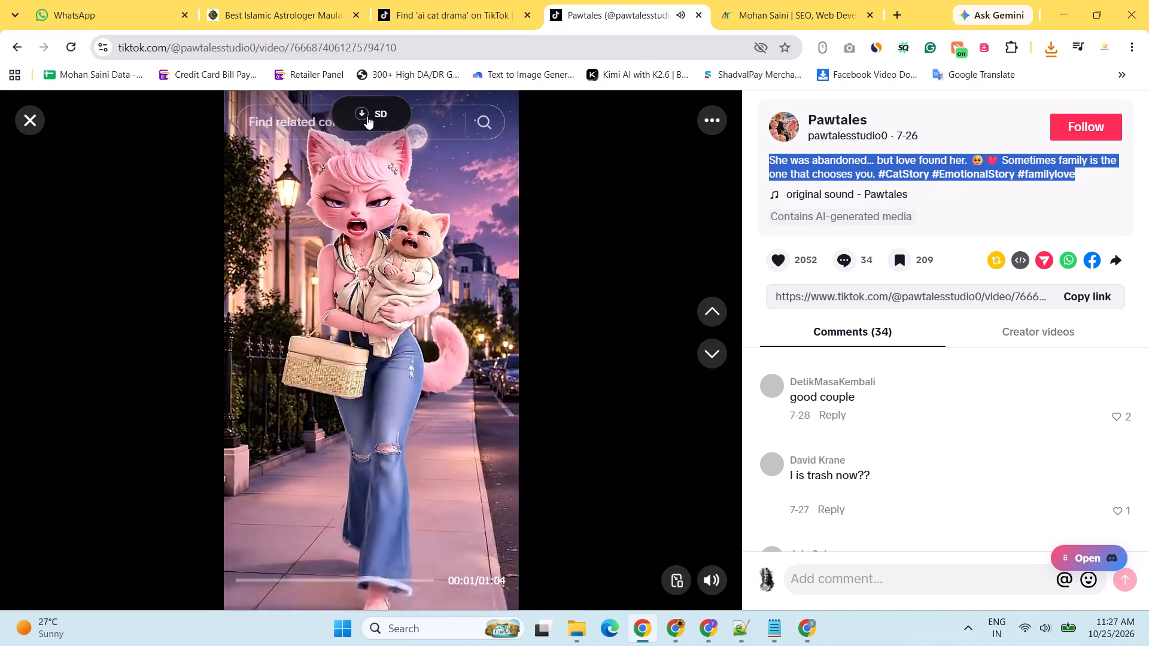
{"action": "left_click", "coordinate": [365, 115]}
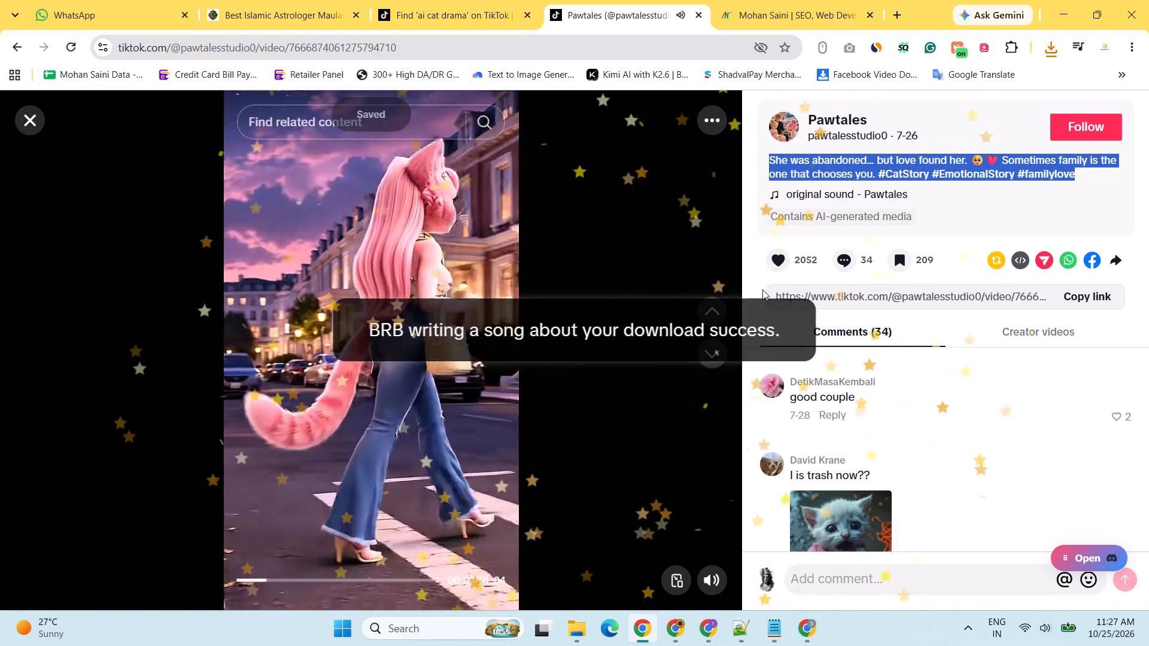
{"action": "key", "text": "Return"}
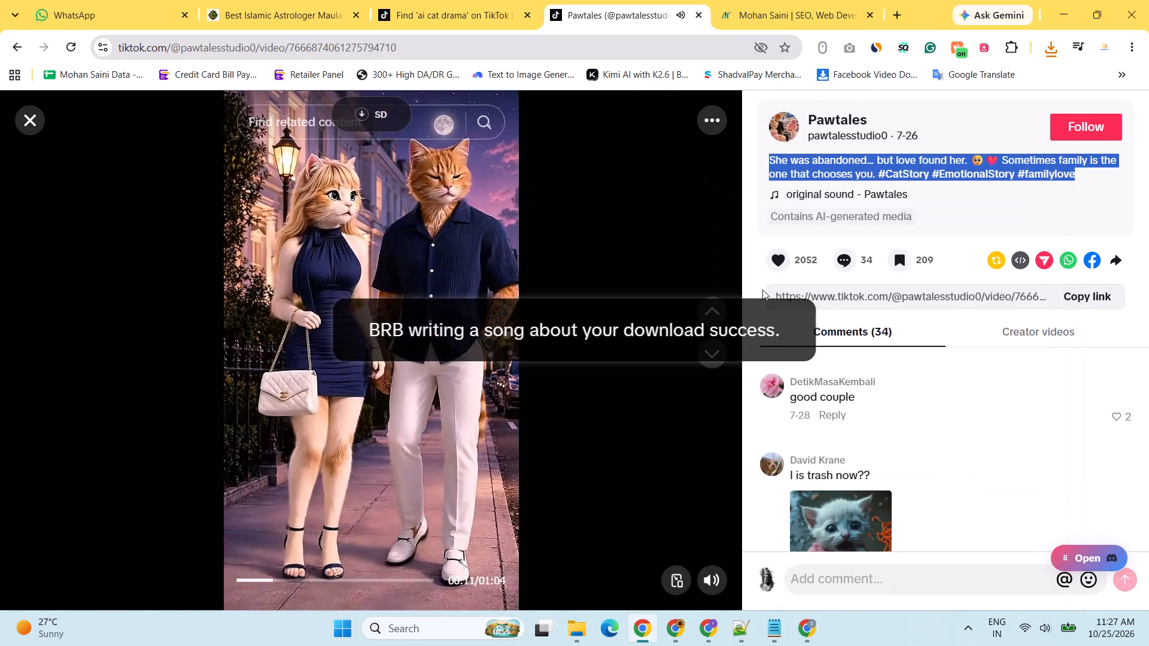
Copy the caption of the Pawtales video "She was abandoned... but love found her." with its hashtags on TikTok.
{"action": "right_click", "coordinate": [786, 166]}
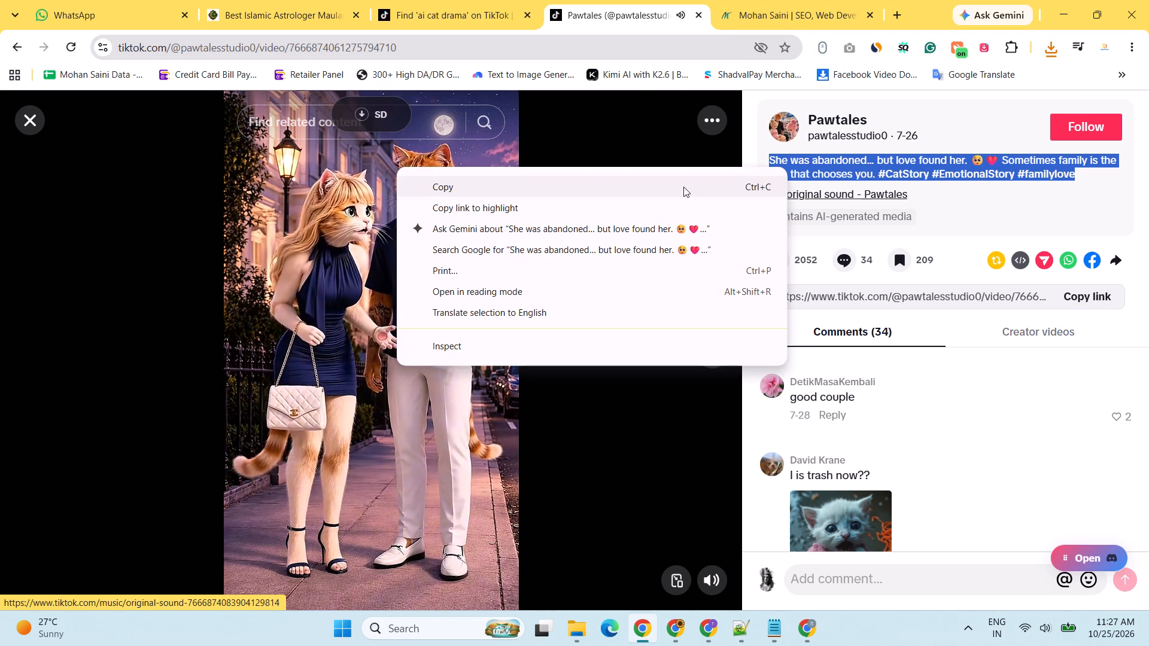
{"action": "left_click", "coordinate": [683, 187]}
Switch to Meta Business Suite, start another new reel and open its video selection.
{"action": "left_click", "coordinate": [813, 645]}
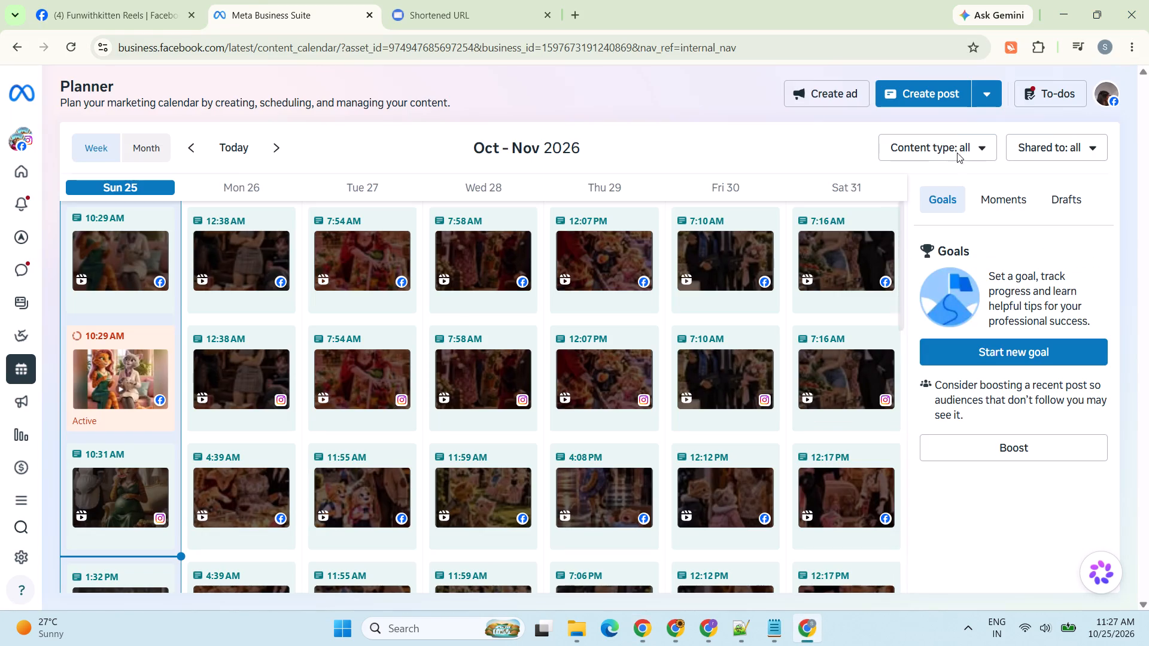
{"action": "left_click", "coordinate": [996, 95]}
{"action": "left_click", "coordinate": [934, 160]}
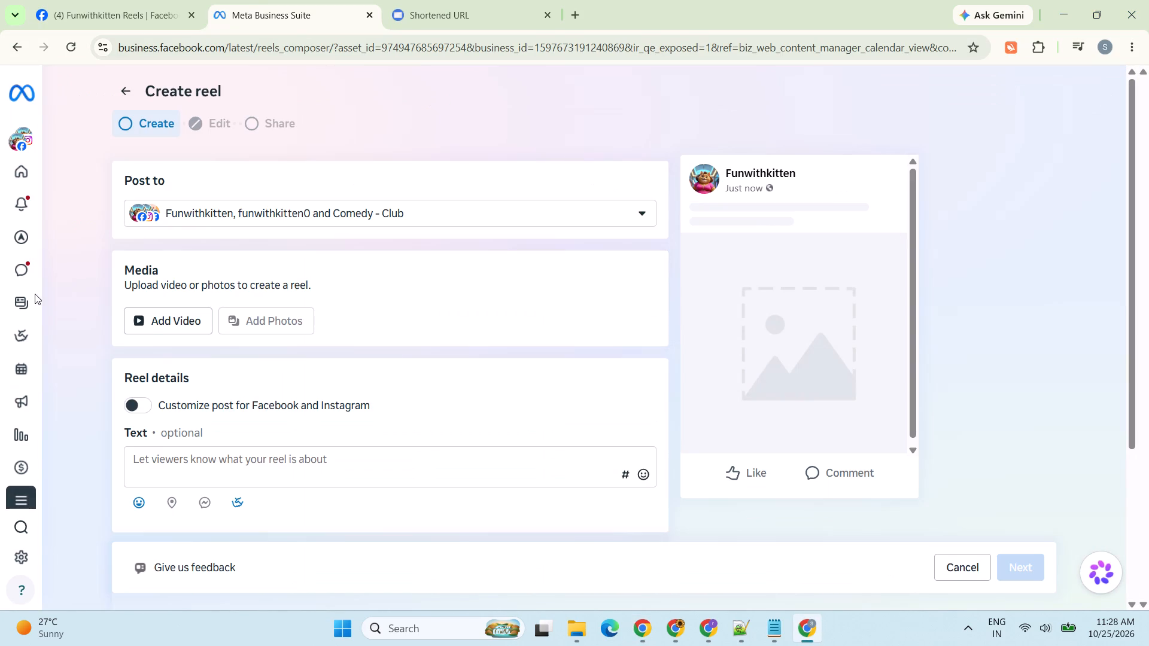
{"action": "left_click", "coordinate": [148, 325]}
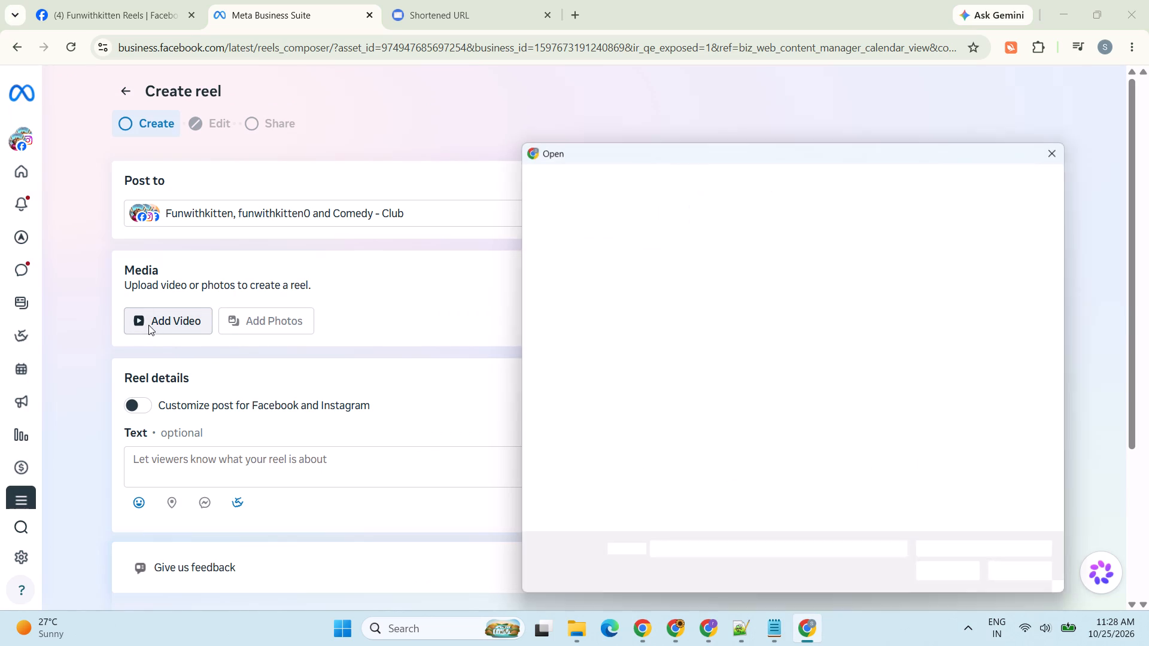
Upload the downloaded pawtalesstudio0 video to the reel and paste the copied "She was abandoned... but love found her." caption as its text.
{"action": "double_click", "coordinate": [683, 275]}
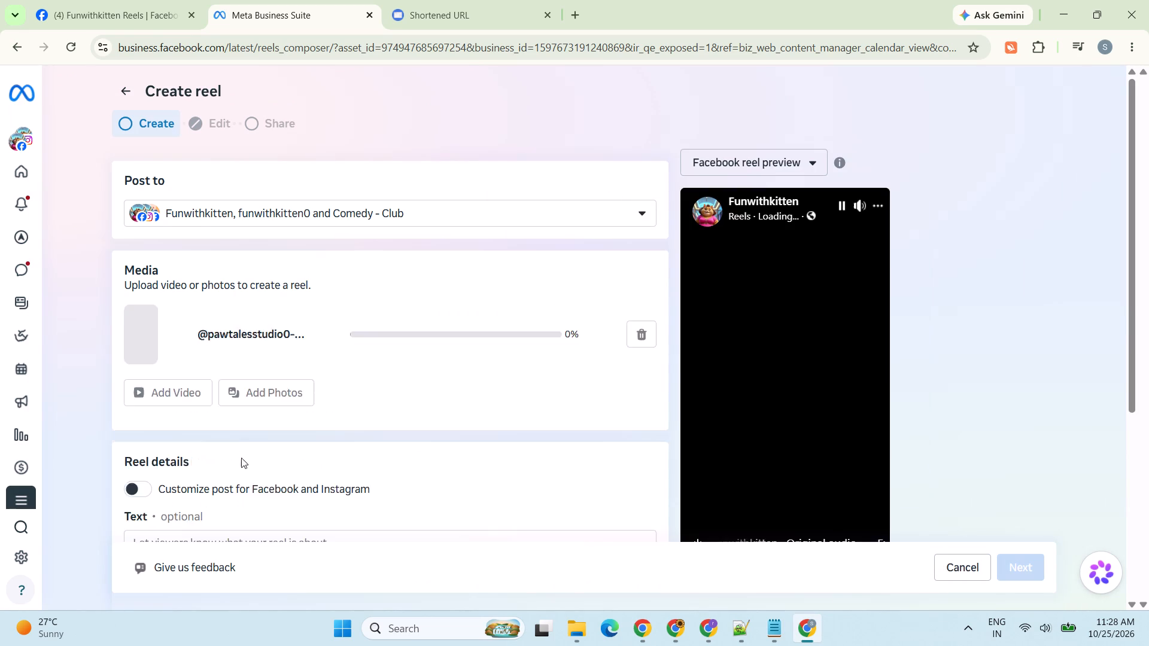
{"action": "scroll", "coordinate": [241, 454], "scroll_direction": "down", "scroll_amount": 2}
{"action": "left_click", "coordinate": [211, 401]}
{"action": "key", "text": "ctrl+v"}
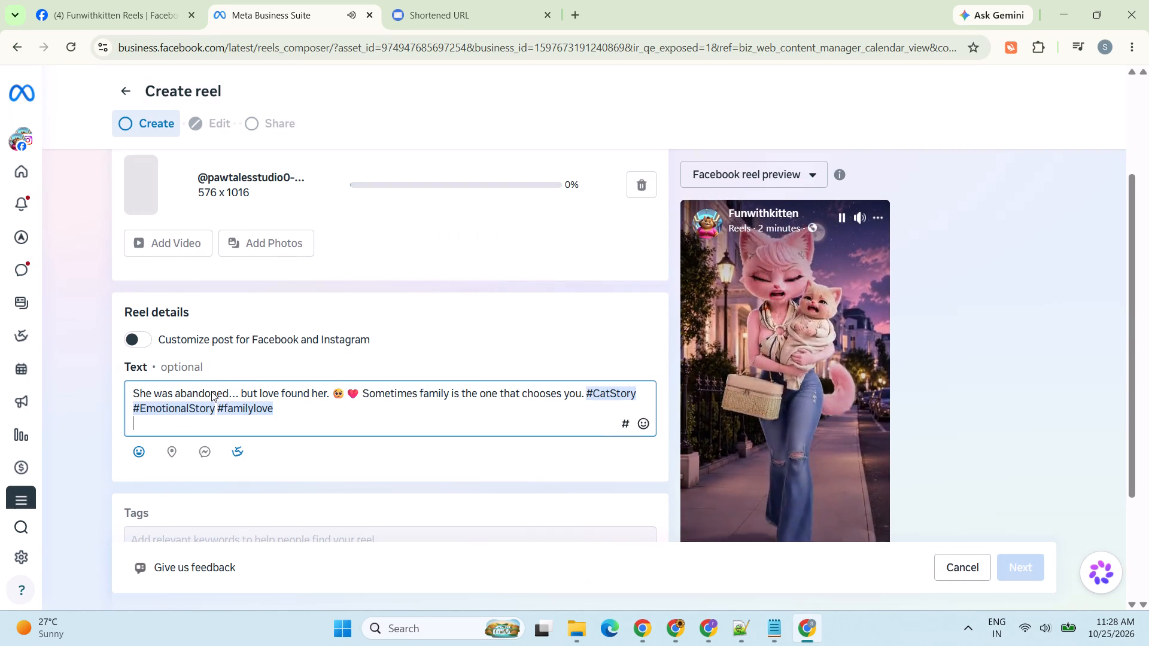
{"action": "left_click", "coordinate": [491, 0]}
{"action": "left_click", "coordinate": [695, 334]}
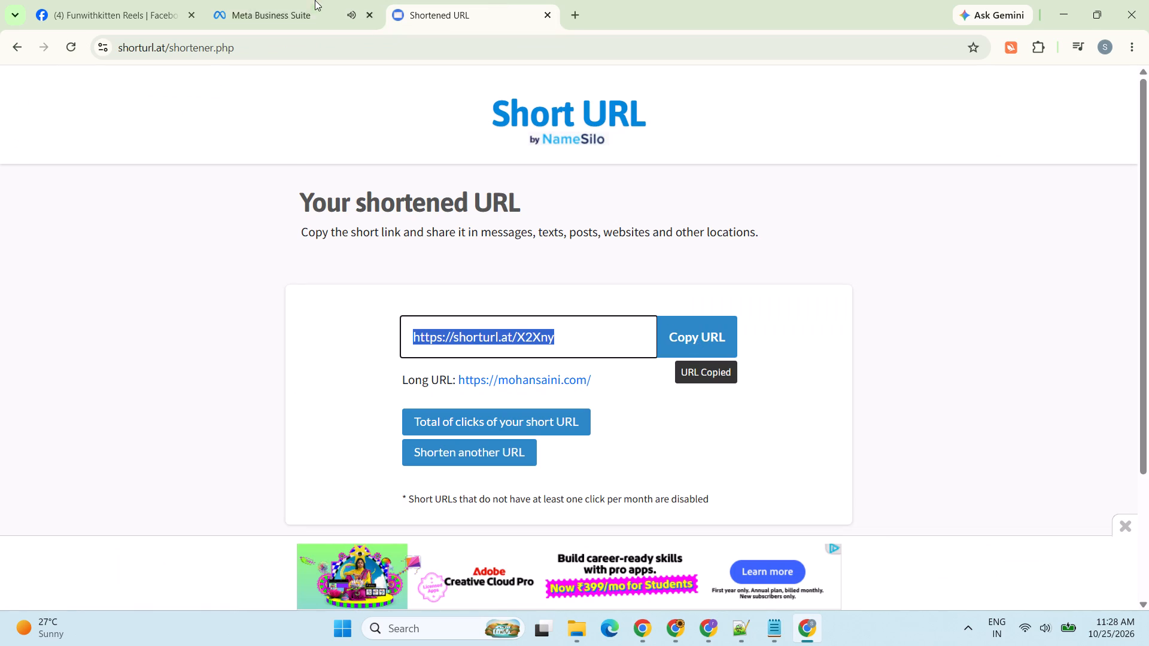
{"action": "left_click", "coordinate": [315, 0]}
{"action": "key", "text": "ctrl+v"}
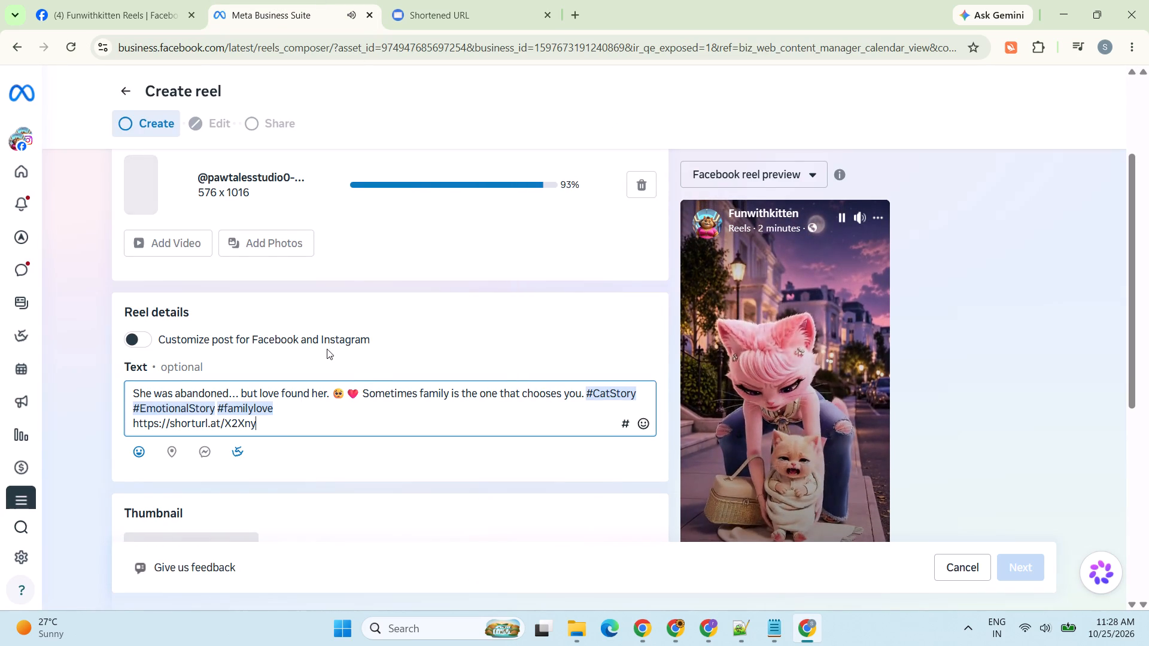
Continue to the reel's sharing stage, choose scheduling, and set both the Facebook and Instagram dates to Nov 2, 2026.
{"action": "scroll", "coordinate": [1015, 434], "scroll_direction": "down", "scroll_amount": 2}
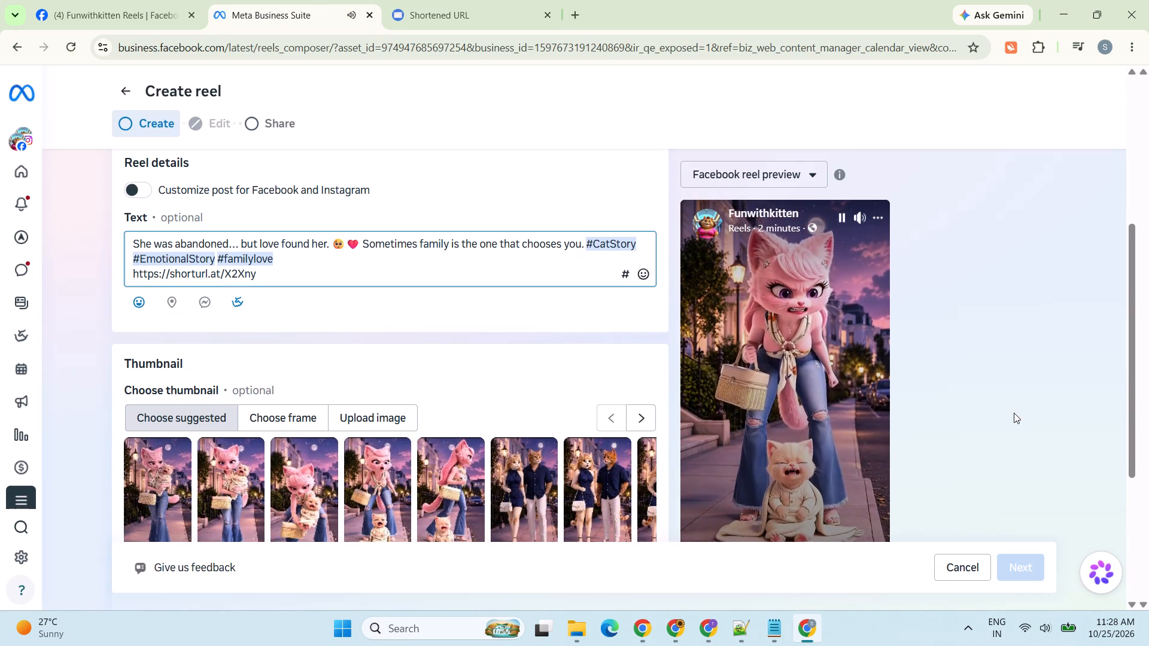
{"action": "left_click", "coordinate": [1014, 413]}
{"action": "scroll", "coordinate": [977, 381], "scroll_direction": "down", "scroll_amount": 1}
{"action": "left_click", "coordinate": [1022, 570]}
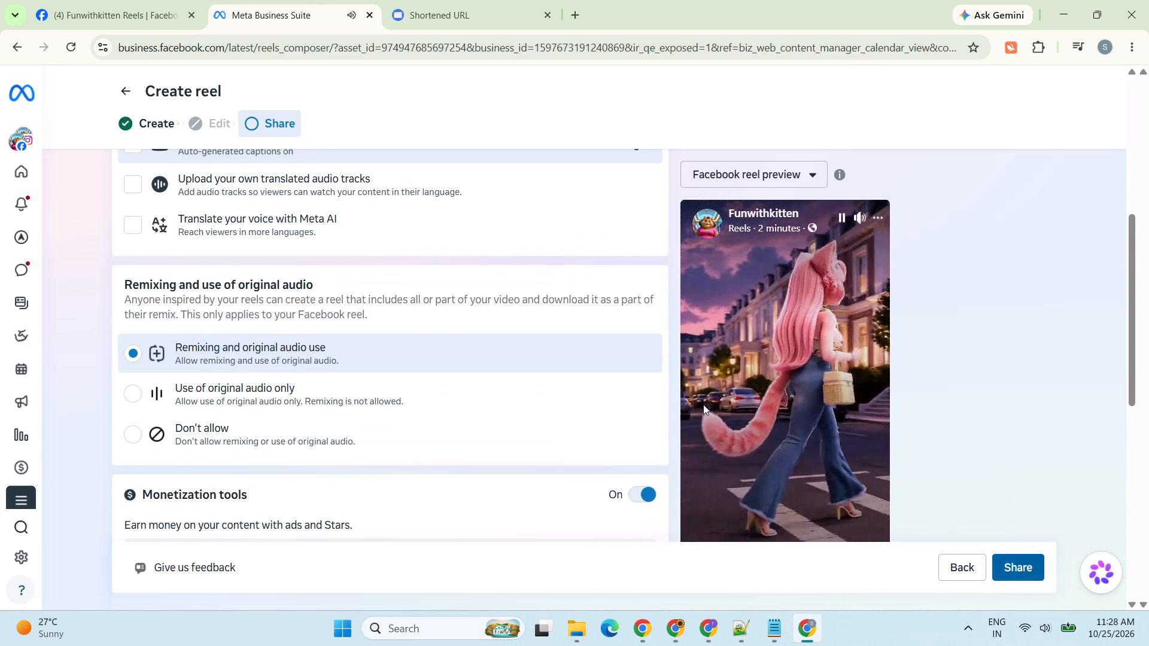
{"action": "scroll", "coordinate": [233, 250], "scroll_direction": "up", "scroll_amount": 7}
{"action": "left_click", "coordinate": [238, 211]}
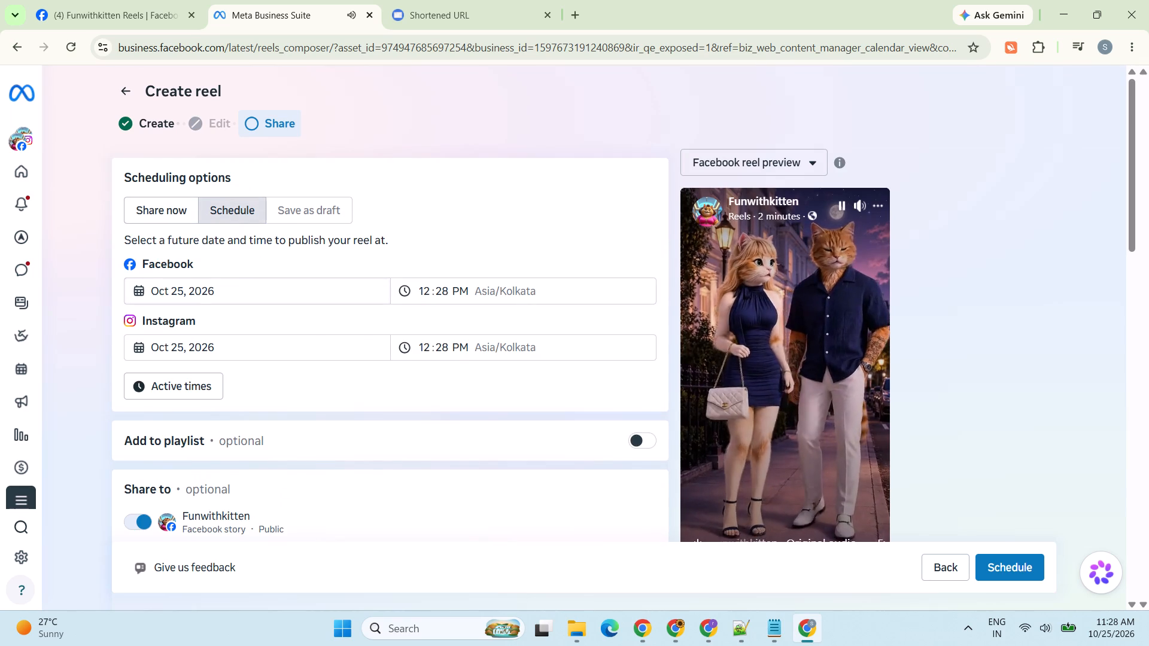
{"action": "left_click", "coordinate": [169, 292]}
{"action": "left_click", "coordinate": [288, 325]}
{"action": "left_click", "coordinate": [176, 368]}
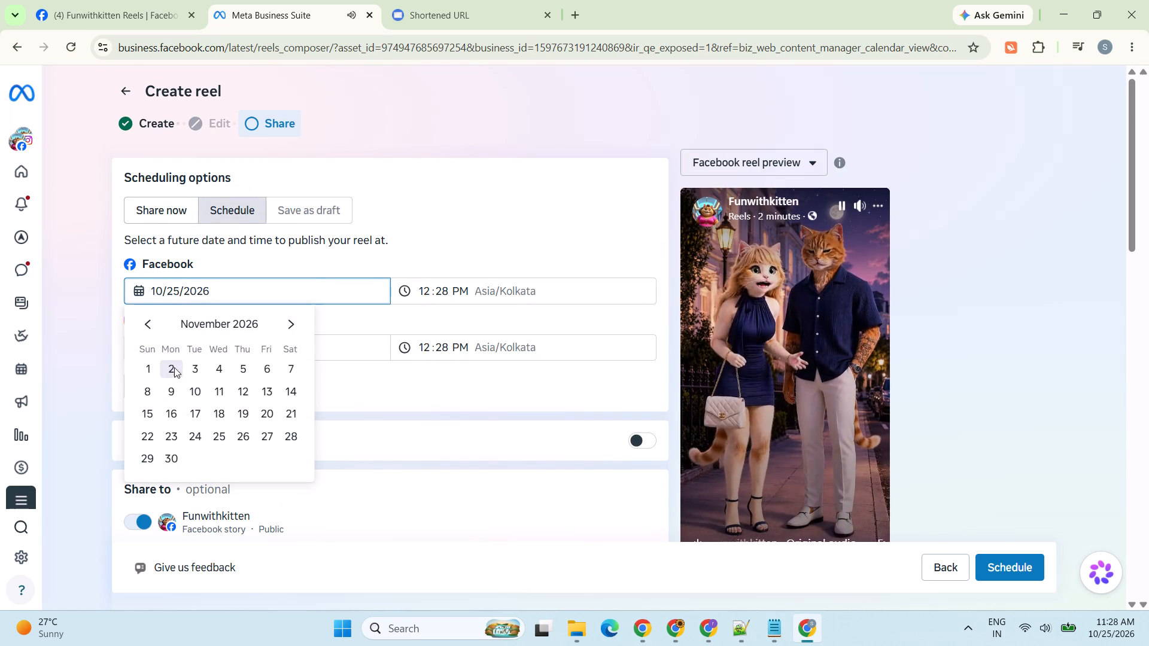
{"action": "left_click", "coordinate": [172, 348]}
{"action": "left_click", "coordinate": [290, 375]}
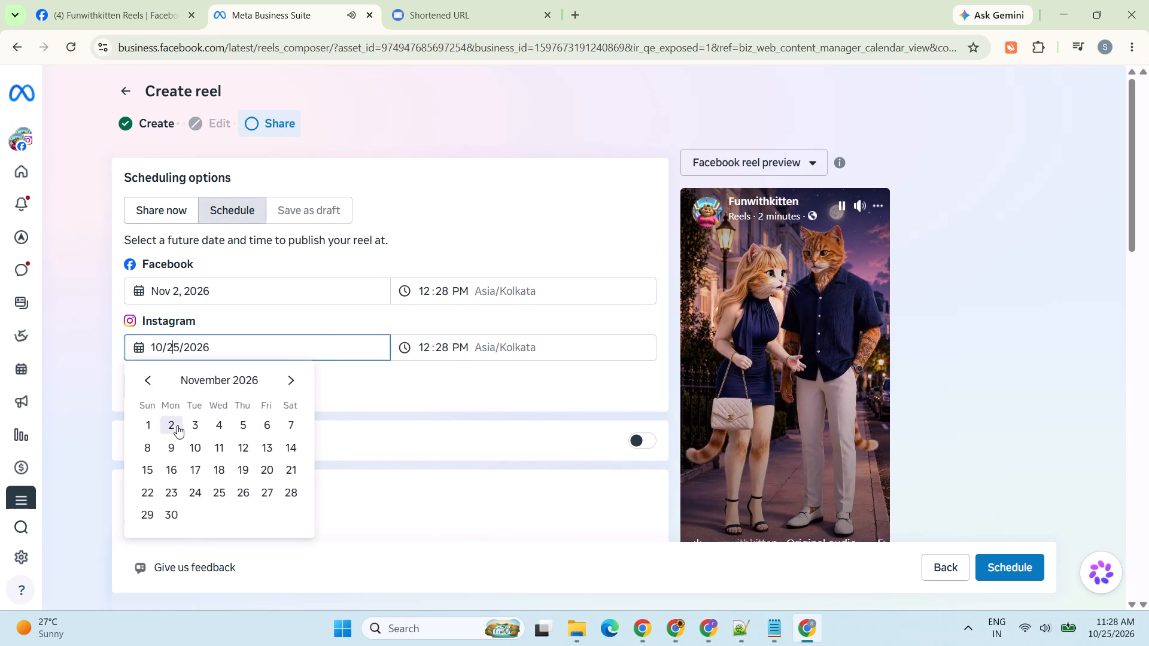
{"action": "left_click", "coordinate": [177, 426]}
Set the Facebook and Instagram times to 02:28 PM, schedule the reel and finish.
{"action": "left_click", "coordinate": [425, 292]}
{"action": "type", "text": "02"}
{"action": "left_click", "coordinate": [428, 354]}
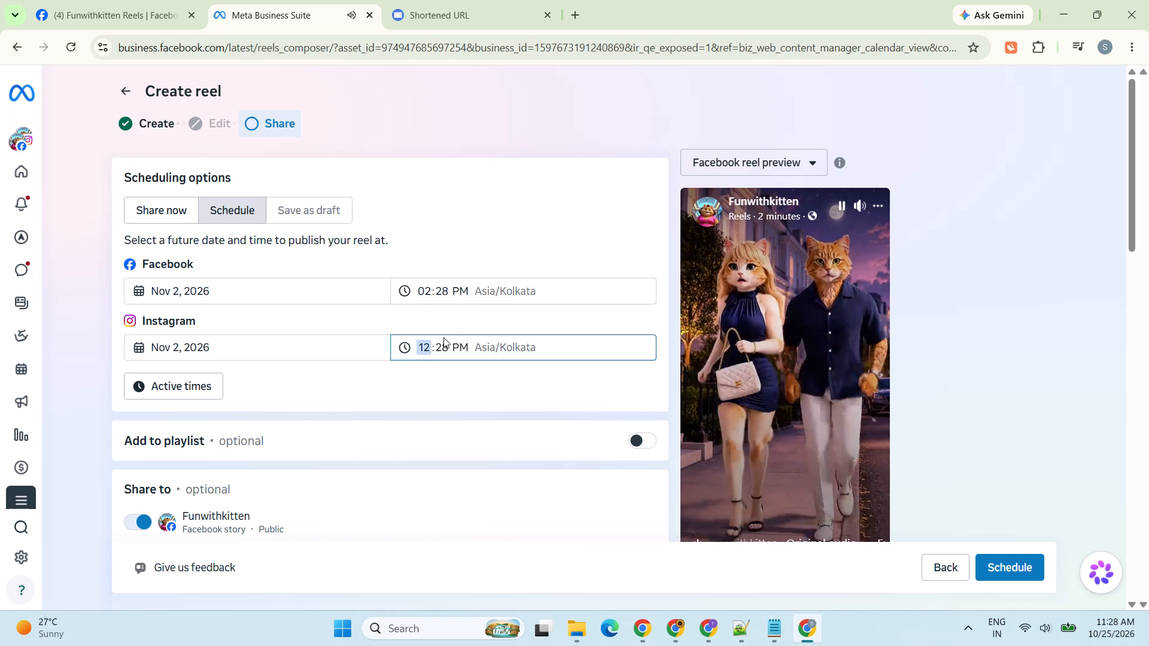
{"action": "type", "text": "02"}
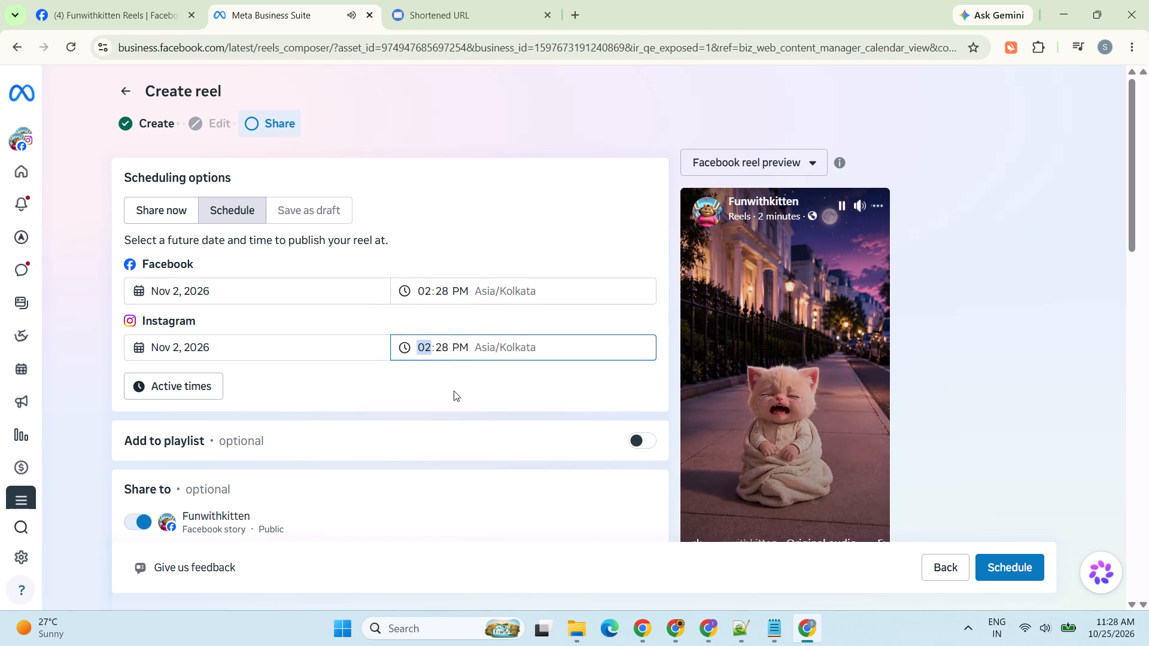
{"action": "left_click", "coordinate": [446, 383]}
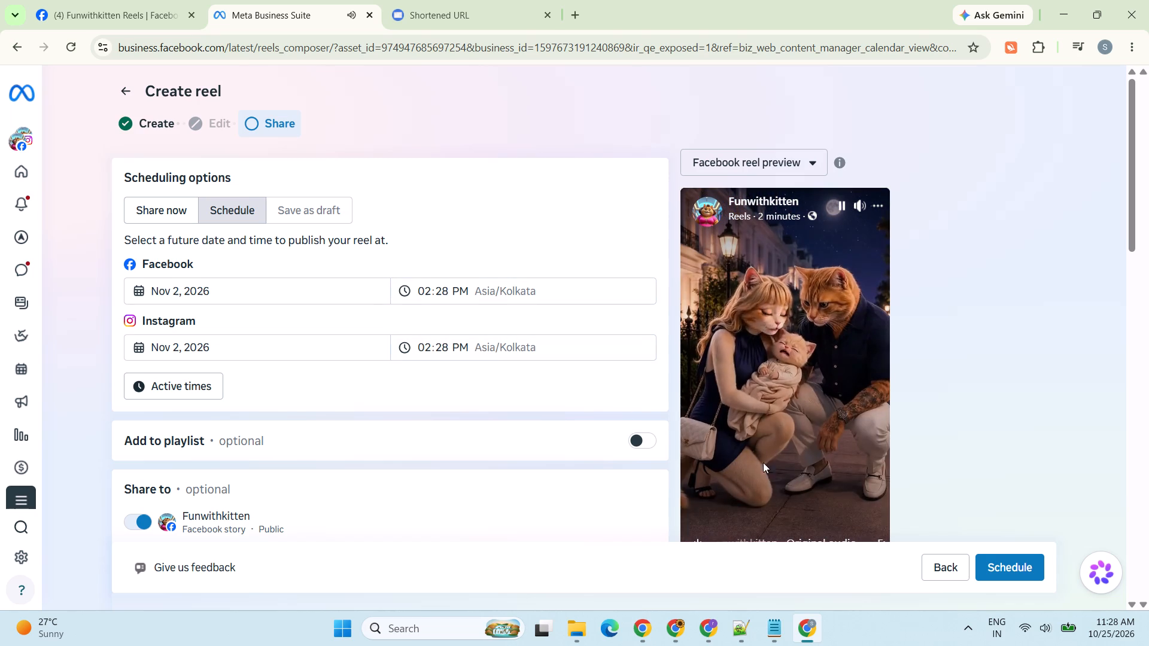
{"action": "left_click", "coordinate": [1003, 572]}
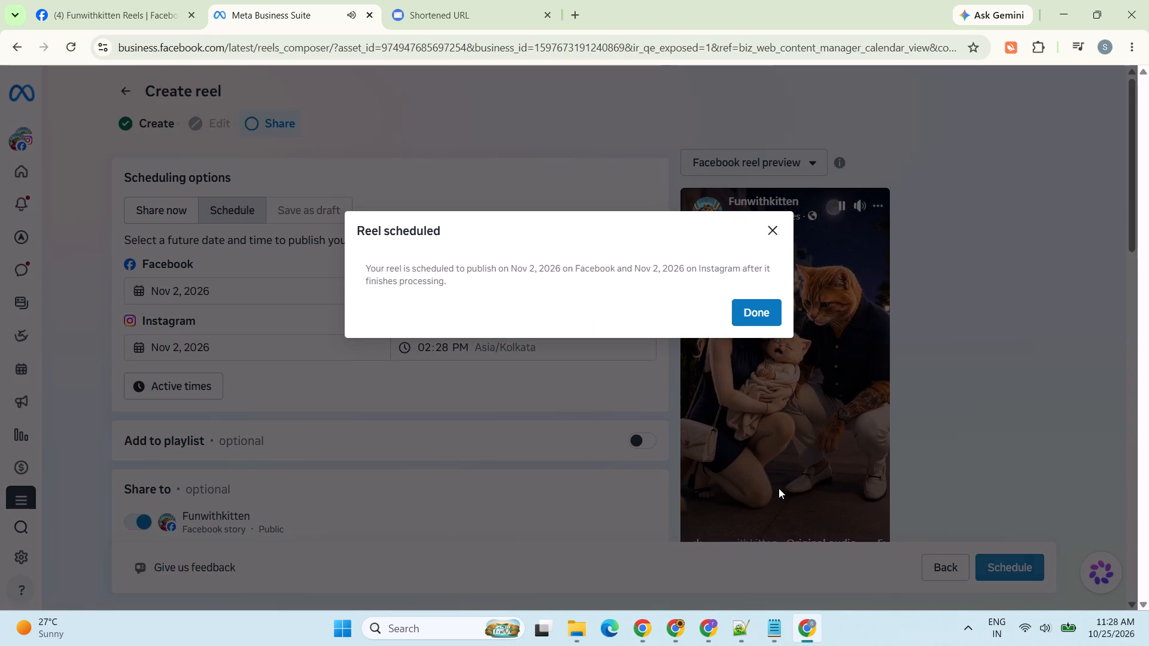
{"action": "left_click", "coordinate": [752, 315]}
Switch to TikTok, go to the Pawtales video "She insulted a janitor... then walked into her interview." and start its SD download.
{"action": "left_click", "coordinate": [652, 638]}
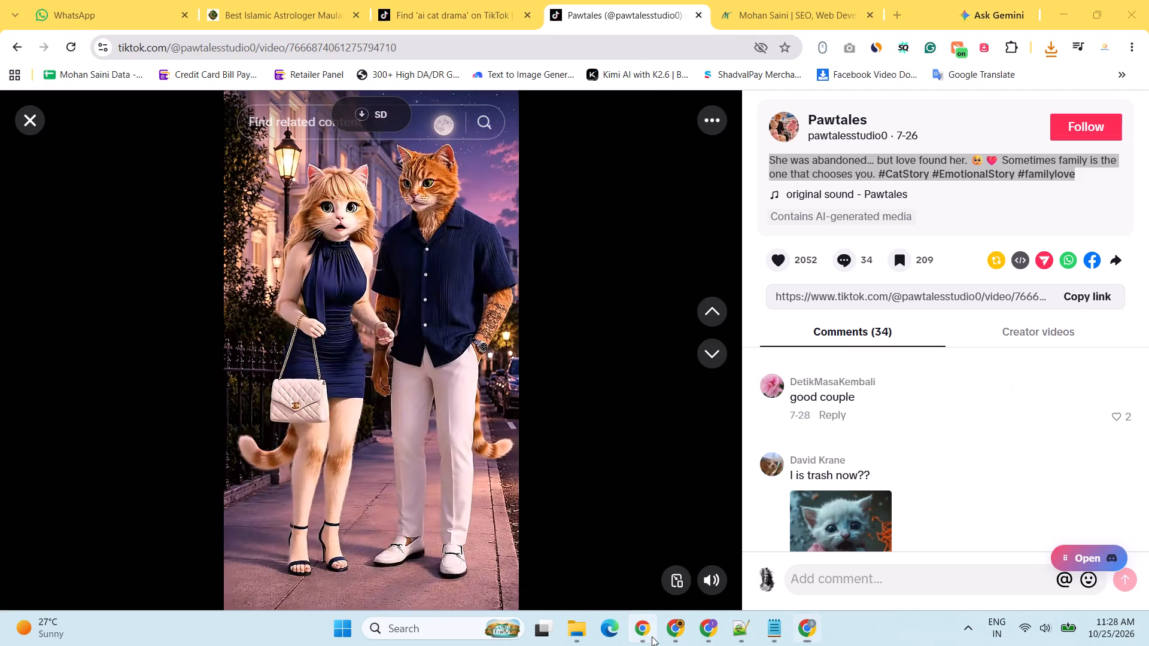
{"action": "left_click", "coordinate": [715, 354]}
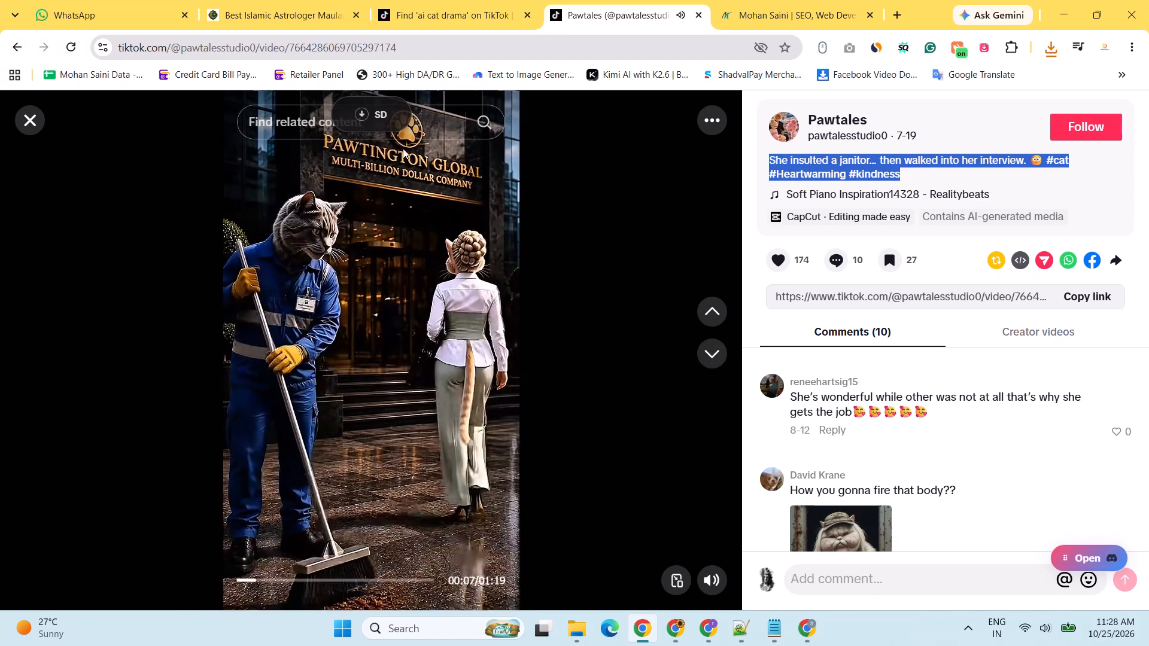
{"action": "left_click", "coordinate": [370, 115]}
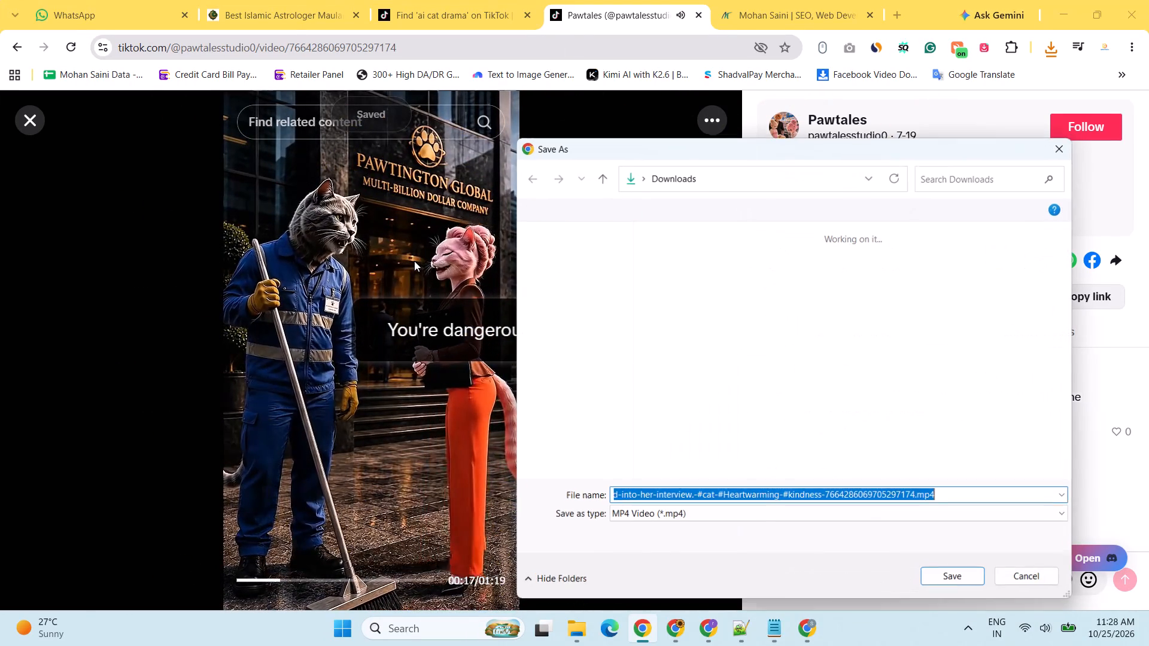
Save the Pawtales video "She insulted a janitor... then walked into her interview." to Downloads and copy its caption with hashtags.
{"action": "key", "text": "Return"}
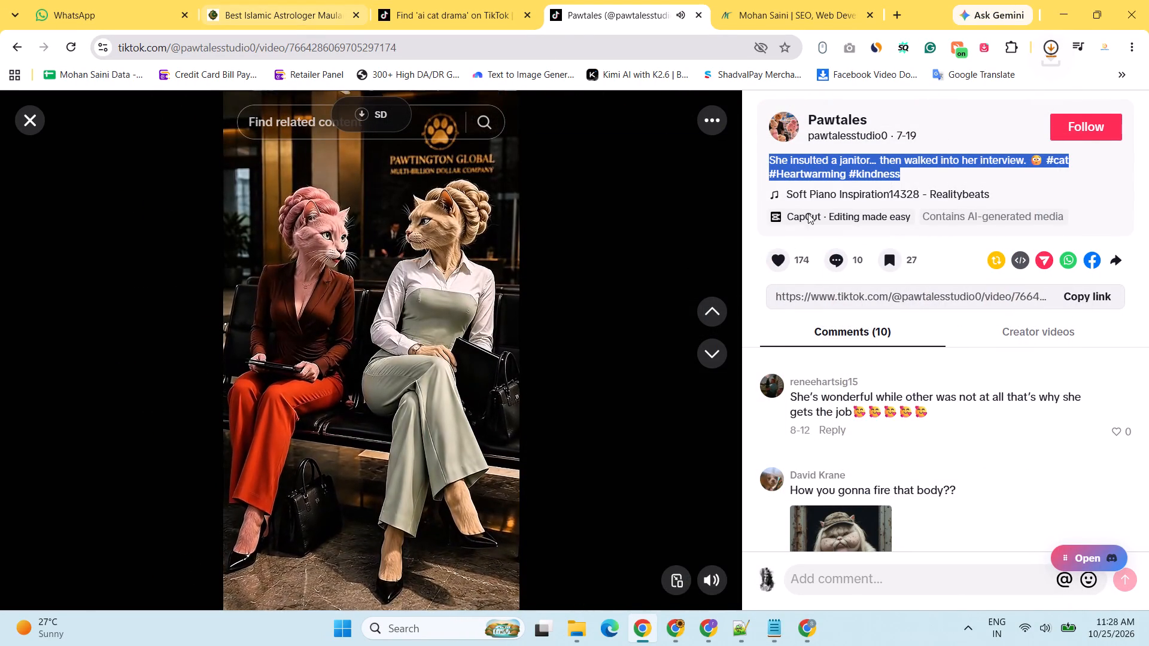
{"action": "right_click", "coordinate": [825, 159]}
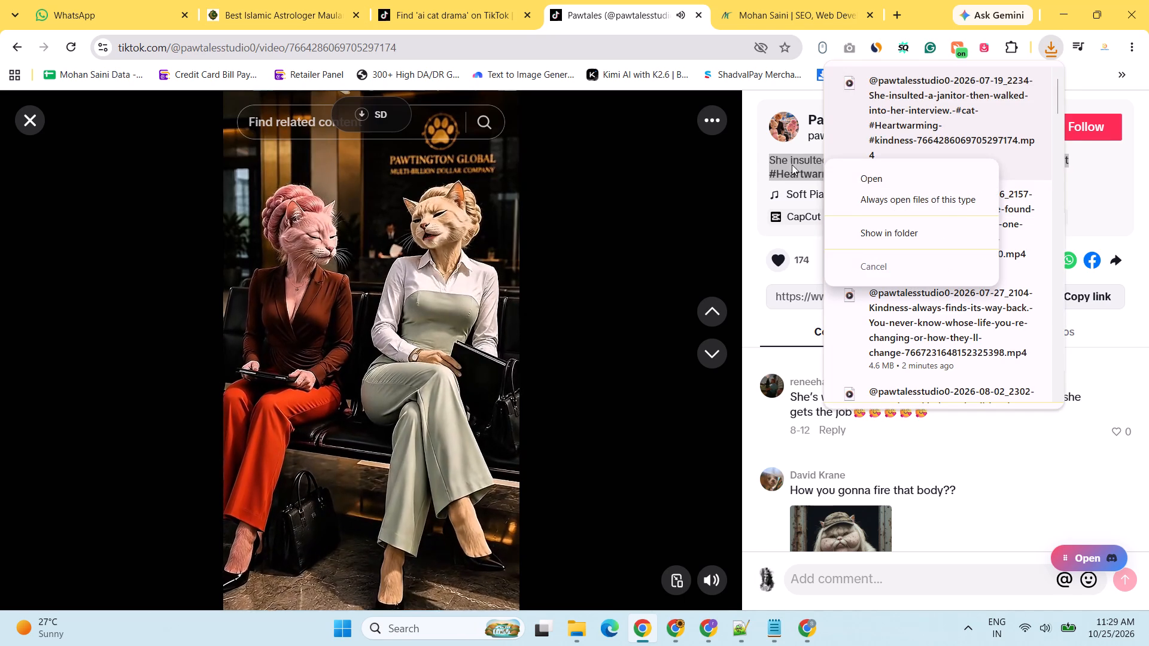
{"action": "left_click", "coordinate": [781, 162]}
{"action": "right_click", "coordinate": [780, 162]}
{"action": "left_click", "coordinate": [670, 183]}
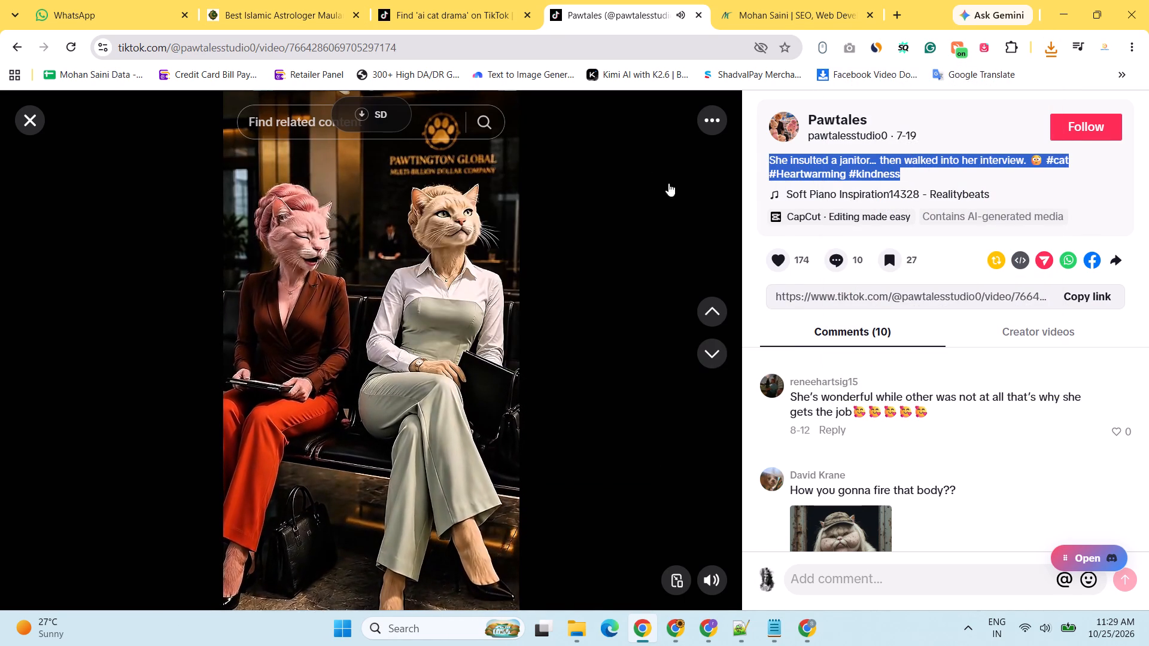
Switch to Meta Business Suite, start a new reel and open its video selection.
{"action": "left_click", "coordinate": [797, 638]}
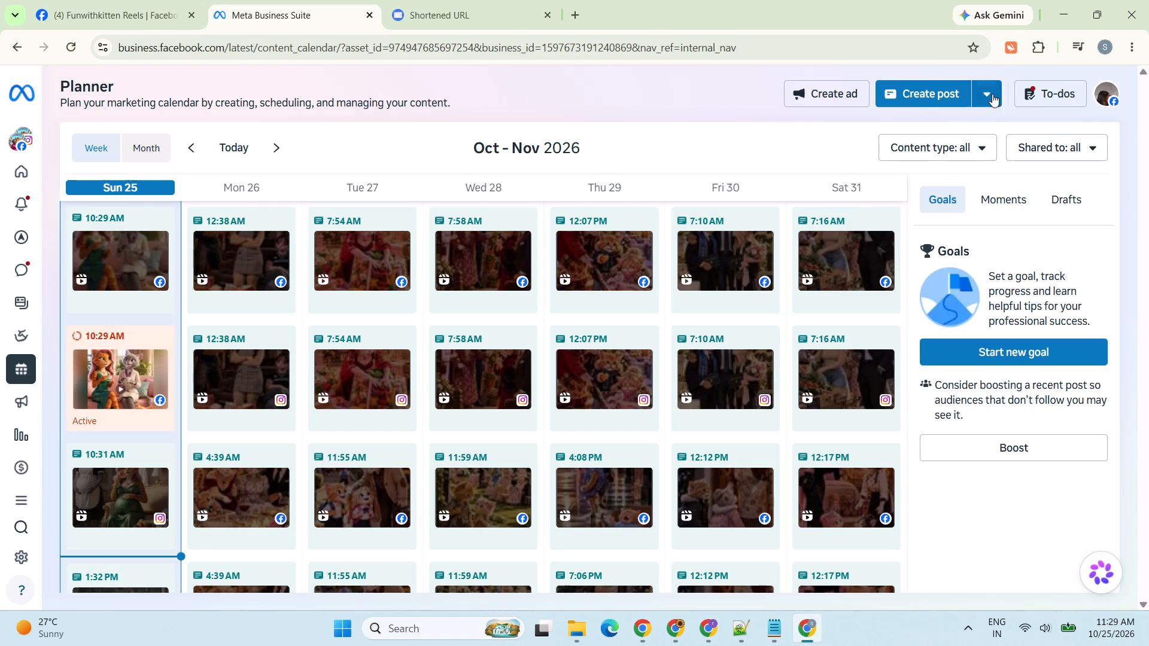
{"action": "left_click", "coordinate": [992, 90]}
{"action": "left_click", "coordinate": [937, 160]}
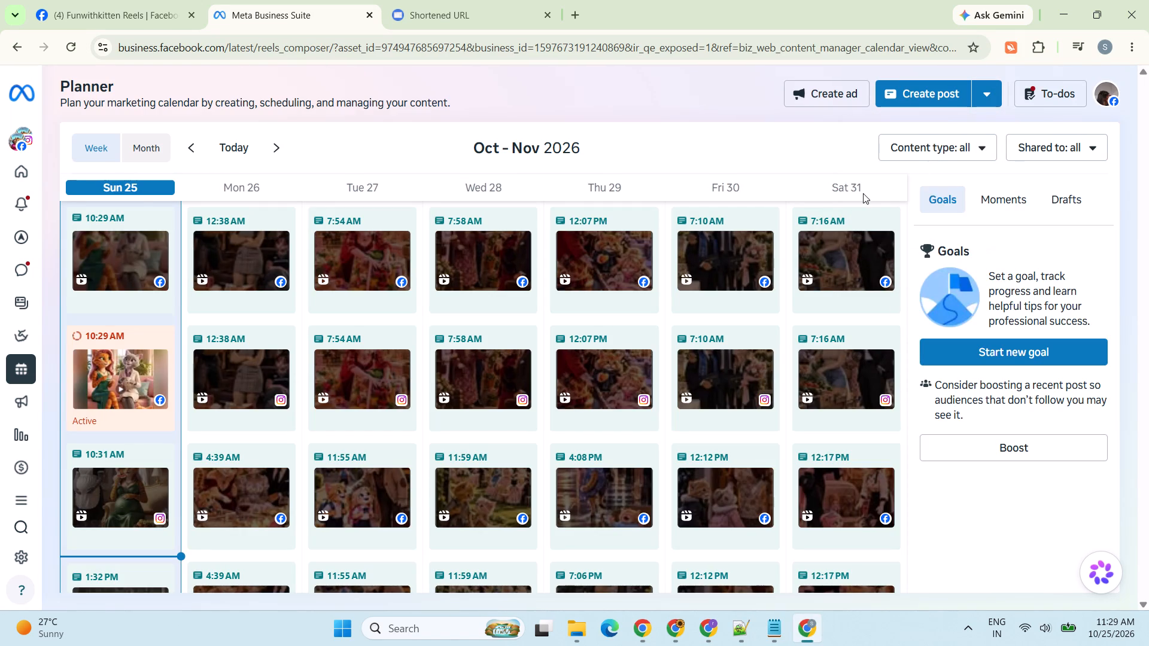
{"action": "left_click", "coordinate": [181, 316]}
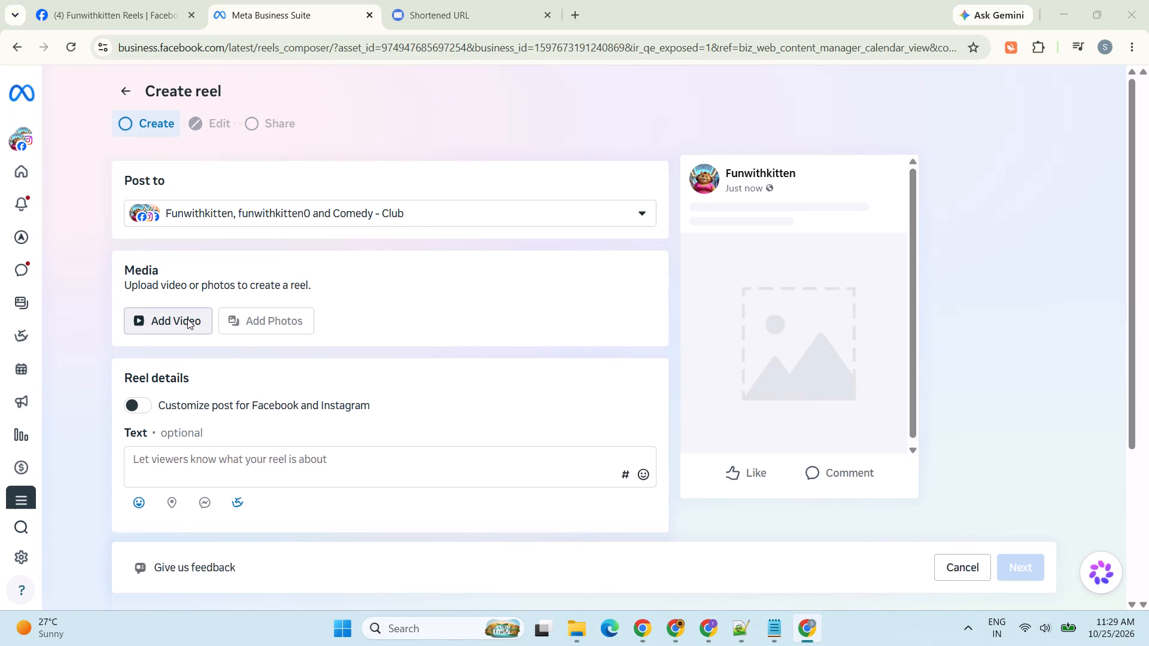
Upload the downloaded "She insulted a janitor... then walked into her interview." video and paste its caption with hashtags as the reel text.
{"action": "double_click", "coordinate": [682, 268]}
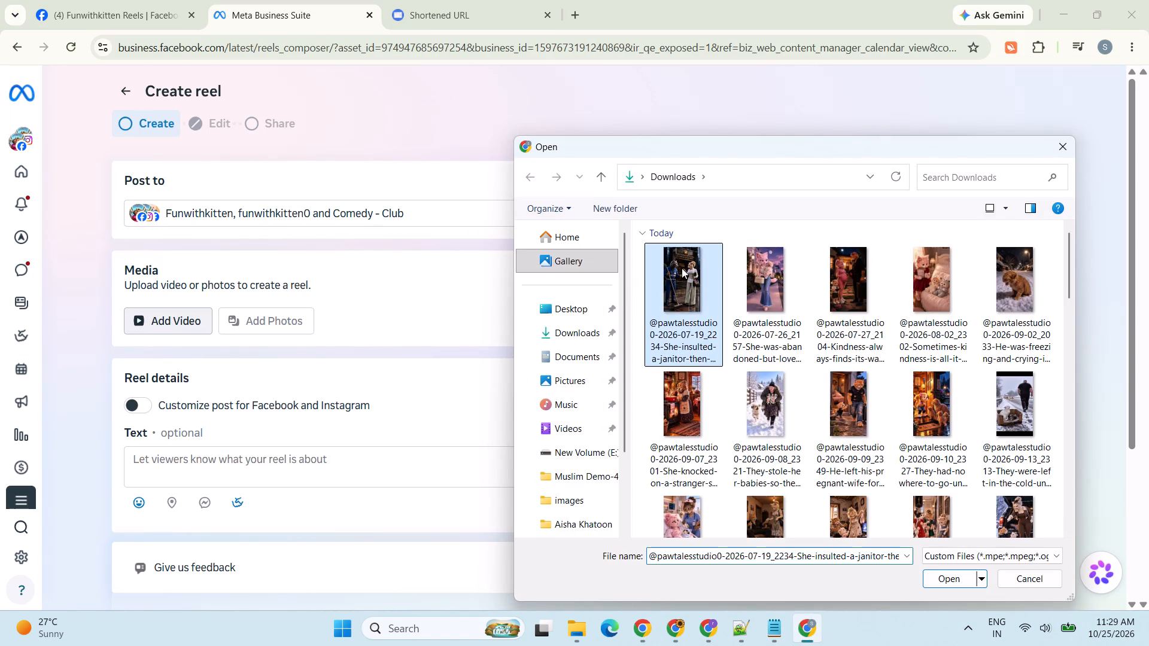
{"action": "scroll", "coordinate": [291, 345], "scroll_direction": "down", "scroll_amount": 3}
{"action": "left_click", "coordinate": [217, 320]}
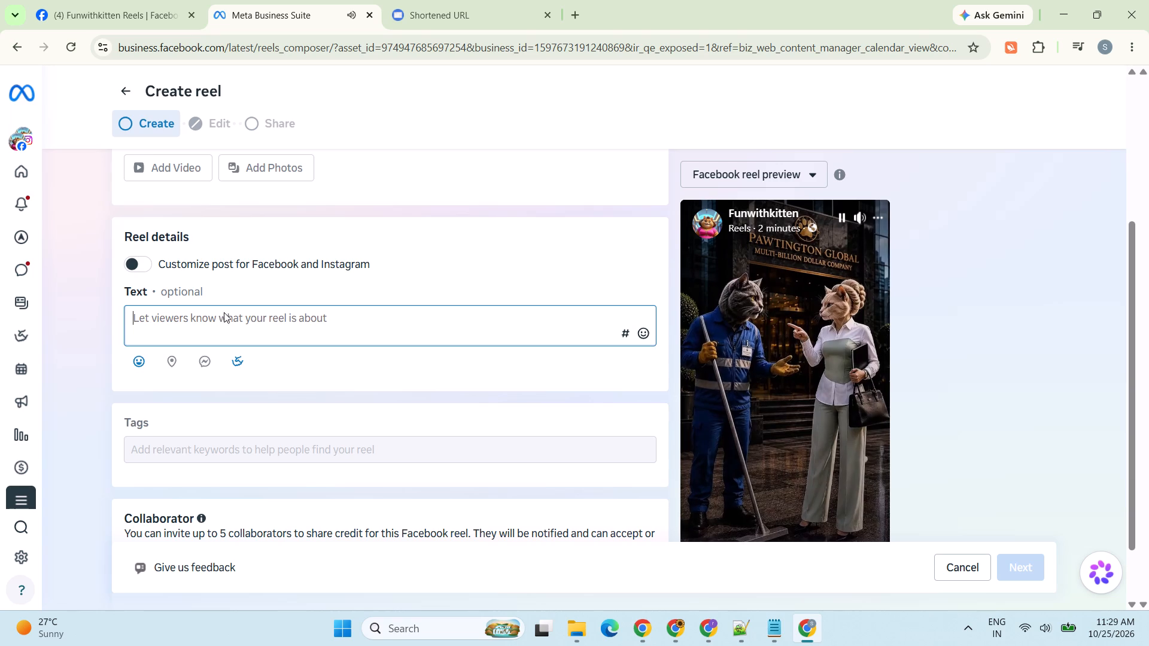
{"action": "key", "text": "ctrl+v"}
{"action": "left_click", "coordinate": [430, 0]}
{"action": "left_click", "coordinate": [713, 323]}
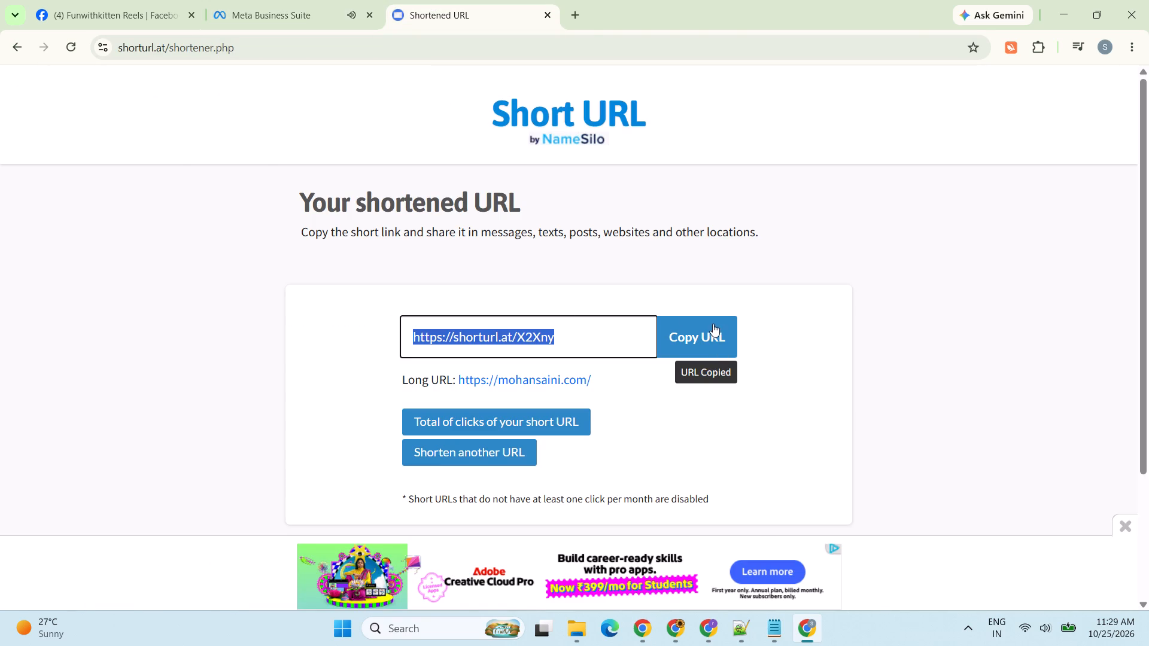
{"action": "left_click", "coordinate": [327, 0]}
{"action": "key", "text": "ctrl+v"}
{"action": "left_click", "coordinate": [69, 331]}
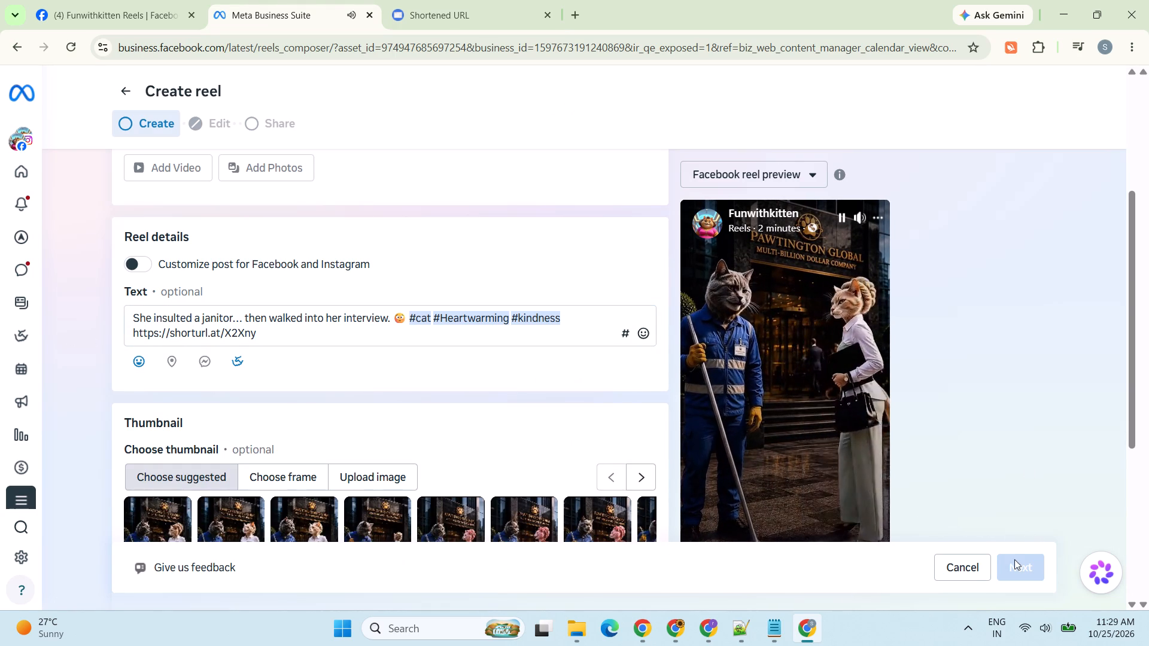
{"action": "left_click", "coordinate": [1039, 454]}
{"action": "left_click", "coordinate": [1017, 576]}
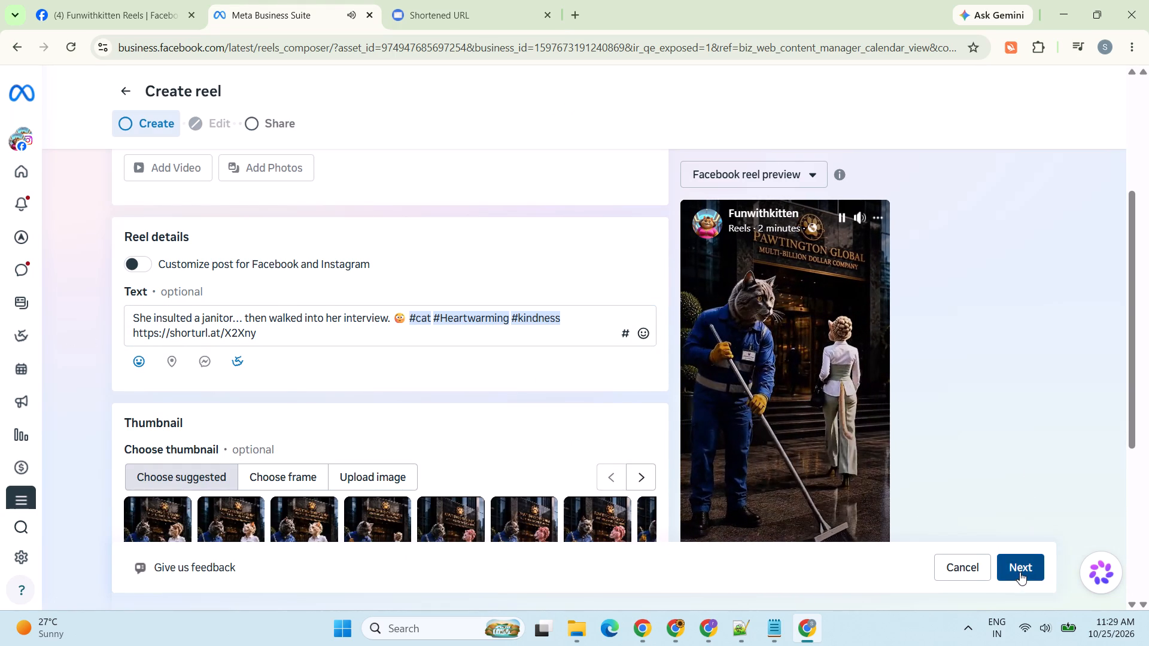
Choose scheduled publishing and set both the Facebook and Instagram dates to Nov 2, 2026.
{"action": "scroll", "coordinate": [276, 252], "scroll_direction": "up", "scroll_amount": 7}
{"action": "left_click", "coordinate": [236, 212]}
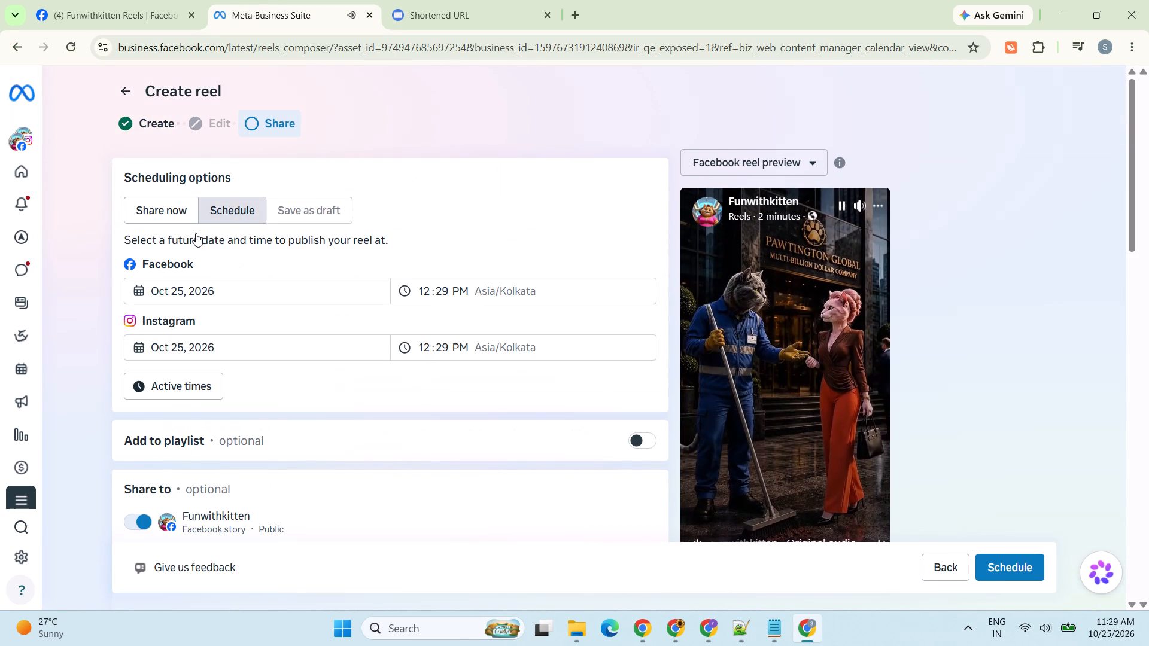
{"action": "left_click", "coordinate": [180, 294]}
{"action": "left_click", "coordinate": [296, 325]}
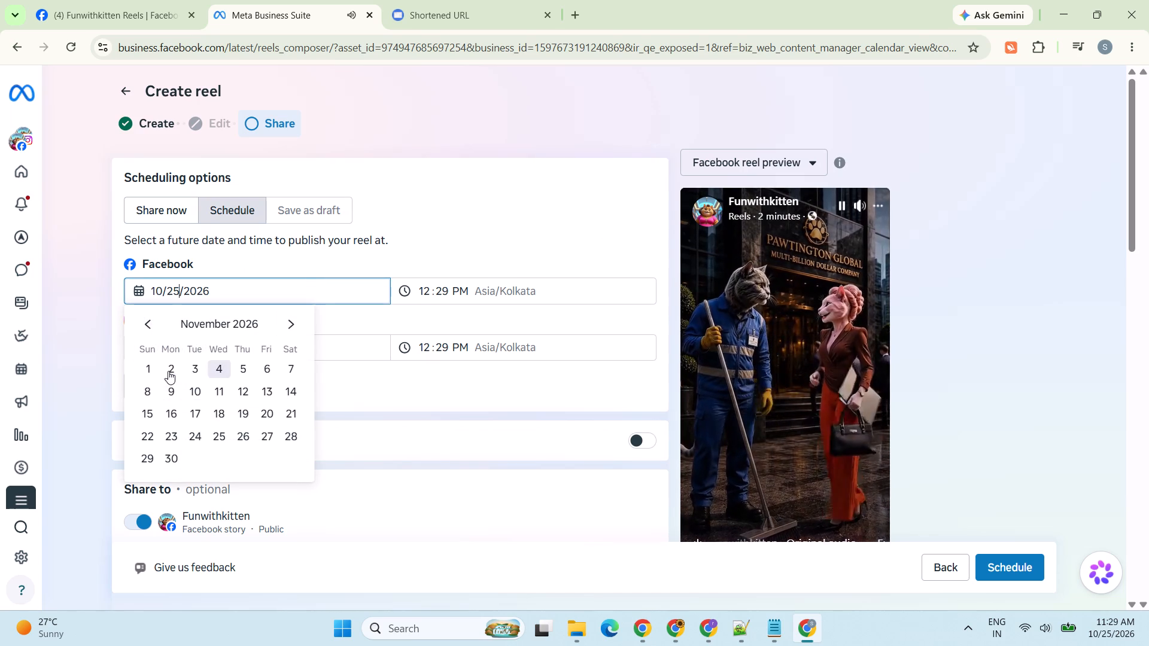
{"action": "left_click", "coordinate": [169, 368]}
{"action": "left_click", "coordinate": [168, 351]}
{"action": "left_click", "coordinate": [290, 377]}
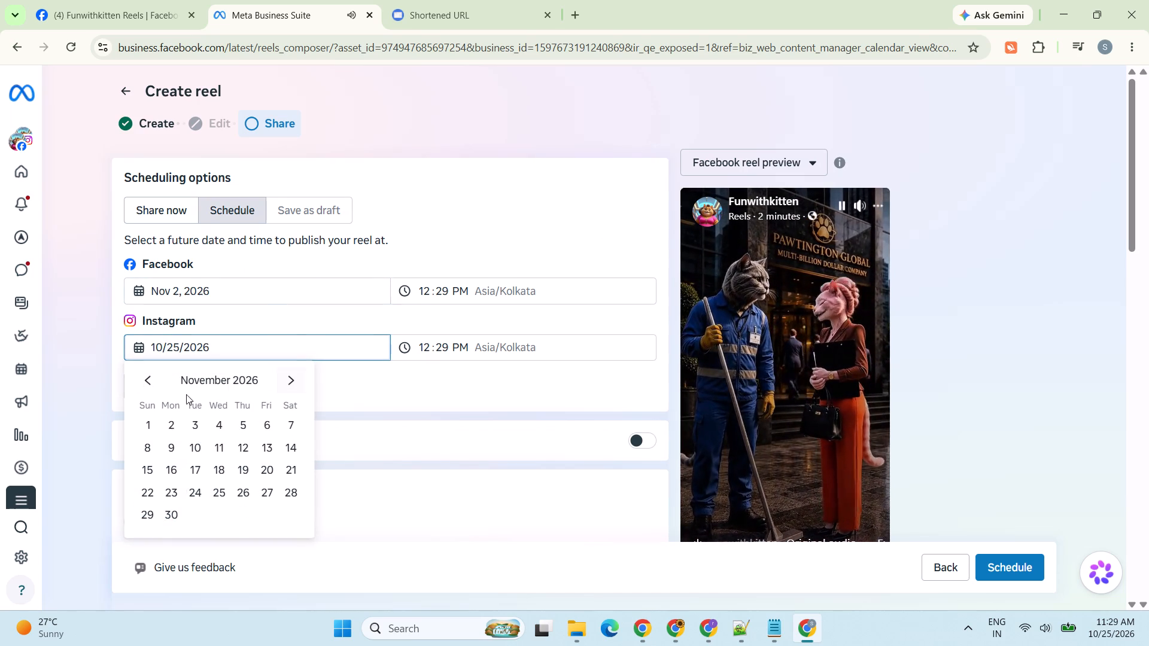
{"action": "left_click", "coordinate": [172, 419]}
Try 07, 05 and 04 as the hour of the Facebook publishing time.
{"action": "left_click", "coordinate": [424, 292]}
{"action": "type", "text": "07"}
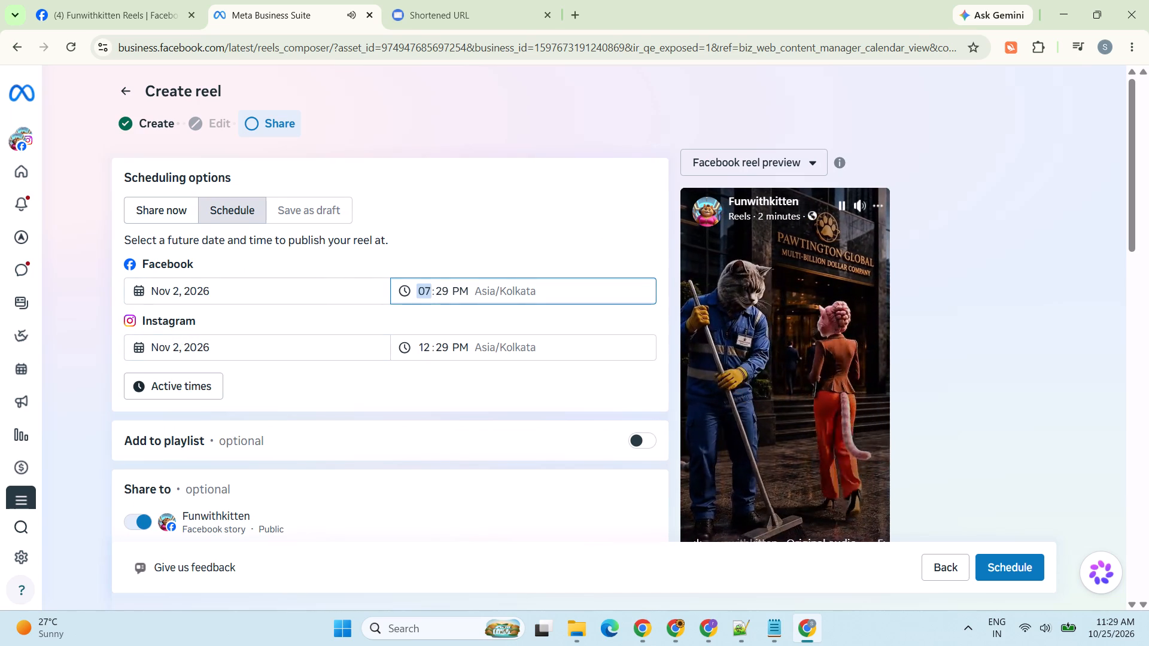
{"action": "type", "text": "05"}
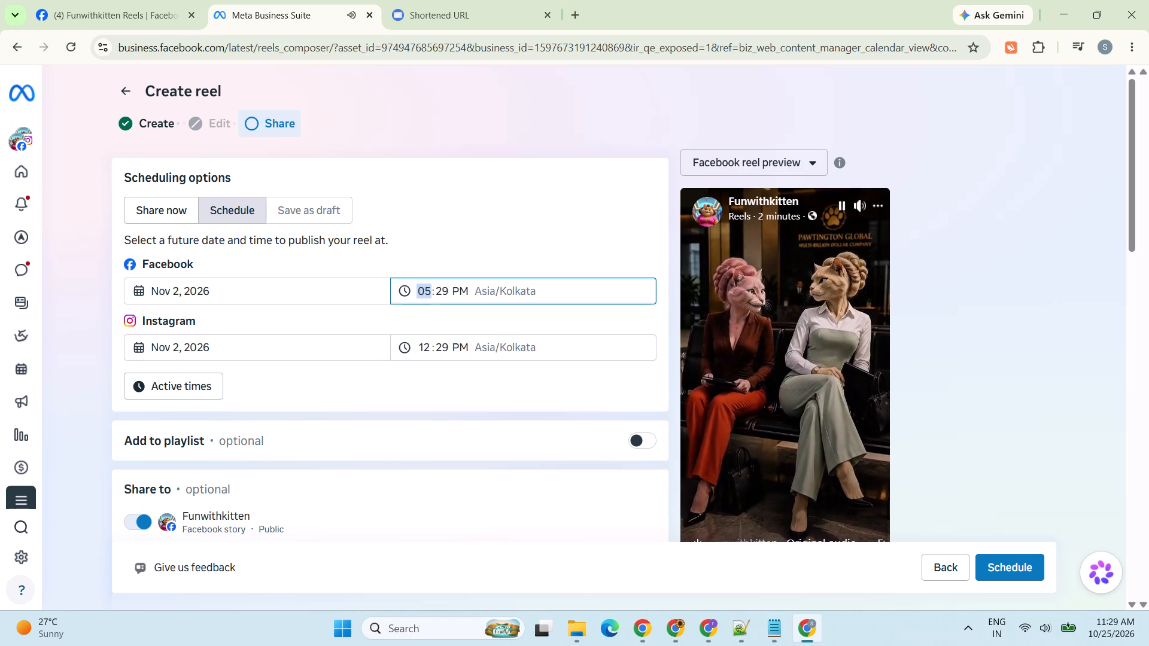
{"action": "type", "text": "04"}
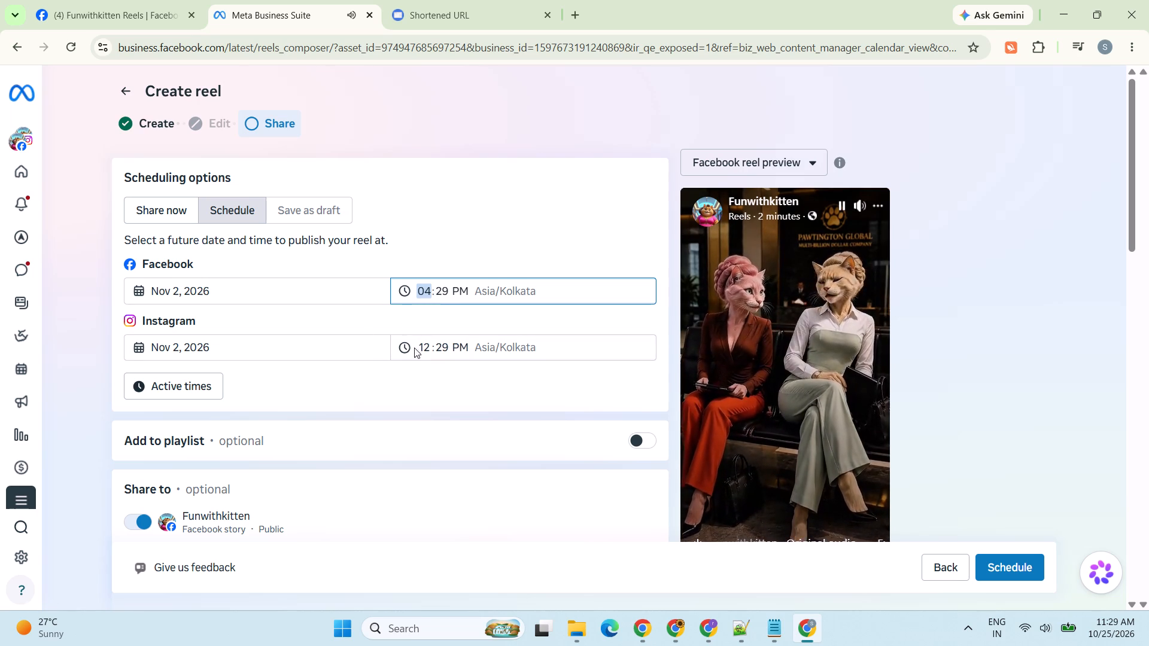
Set the Facebook and Instagram publishing times to 06:29 PM and schedule the reel.
{"action": "left_click", "coordinate": [426, 295]}
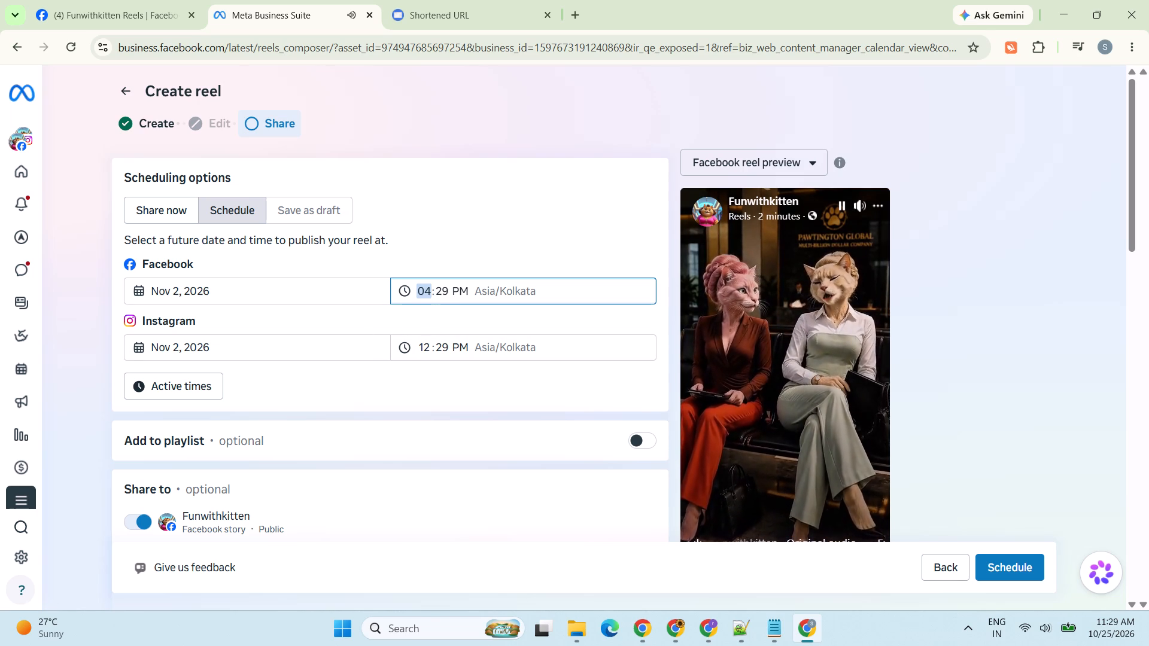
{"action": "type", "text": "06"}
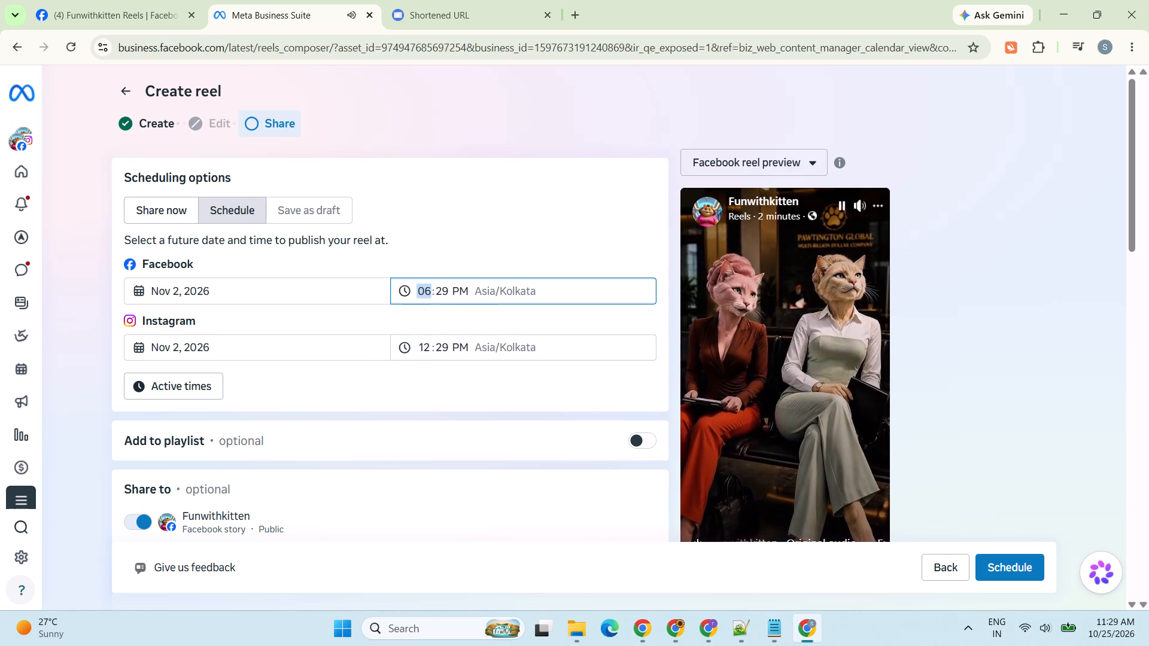
{"action": "left_click", "coordinate": [420, 347]}
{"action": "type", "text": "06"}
{"action": "left_click", "coordinate": [501, 390]}
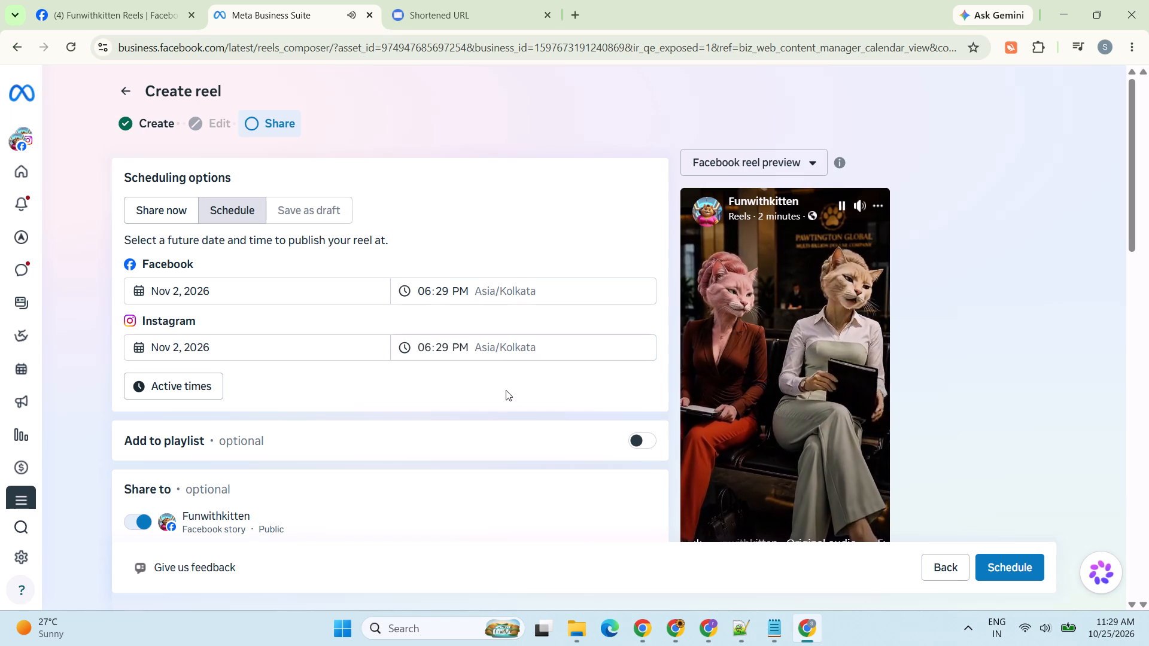
{"action": "left_click", "coordinate": [1031, 566]}
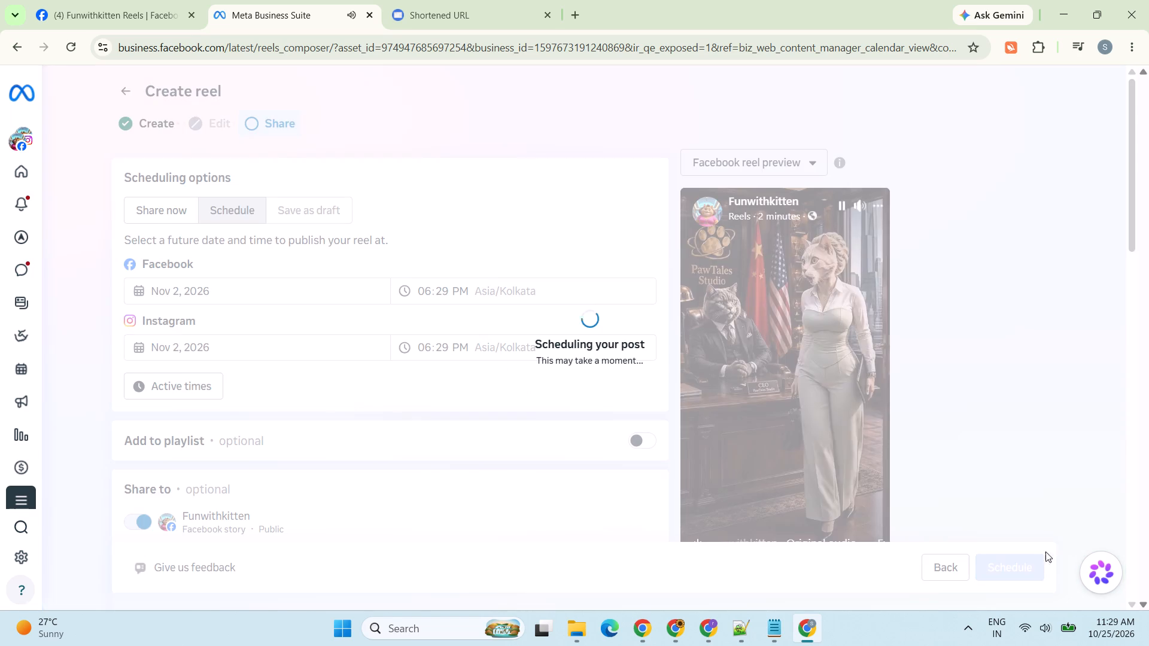
{"action": "left_click", "coordinate": [741, 308]}
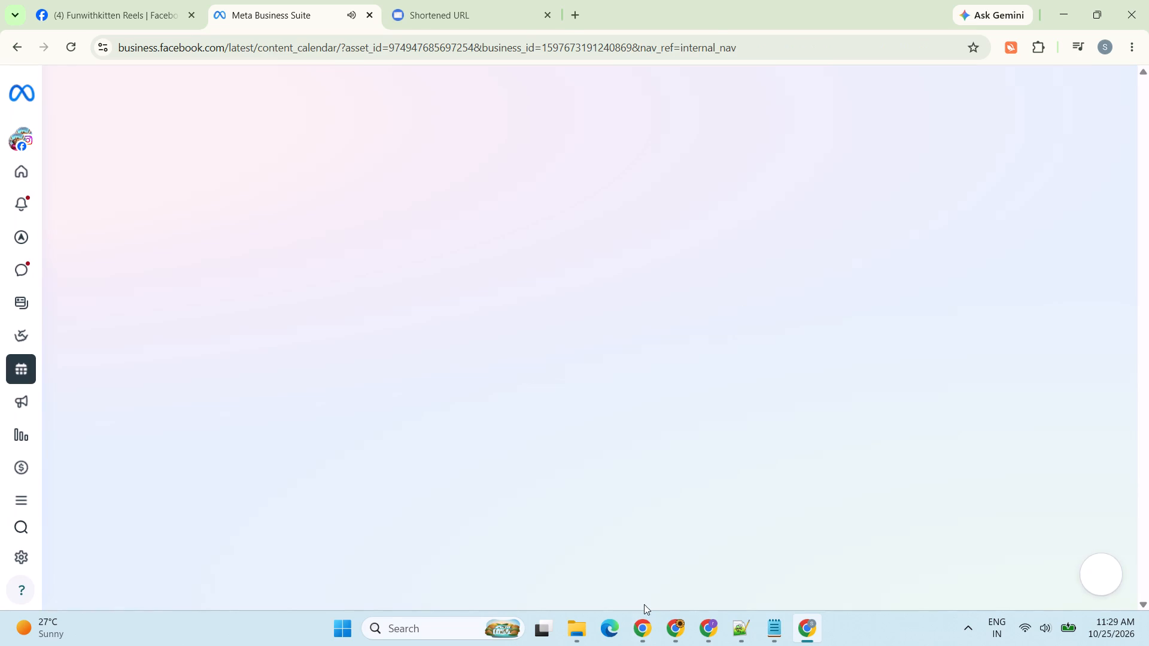
Switch to TikTok, advance to the Pawtales video "Match day energy... The crowd is loud. The vibes are perfect." and save it to Downloads.
{"action": "left_click", "coordinate": [648, 641]}
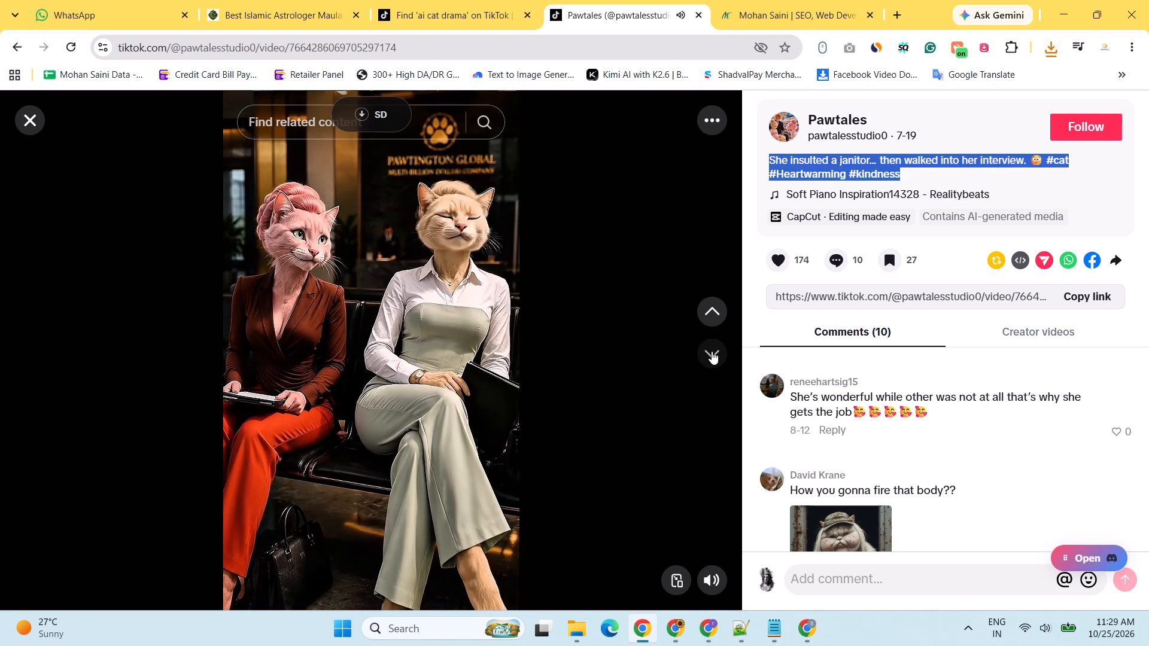
{"action": "left_click", "coordinate": [712, 351]}
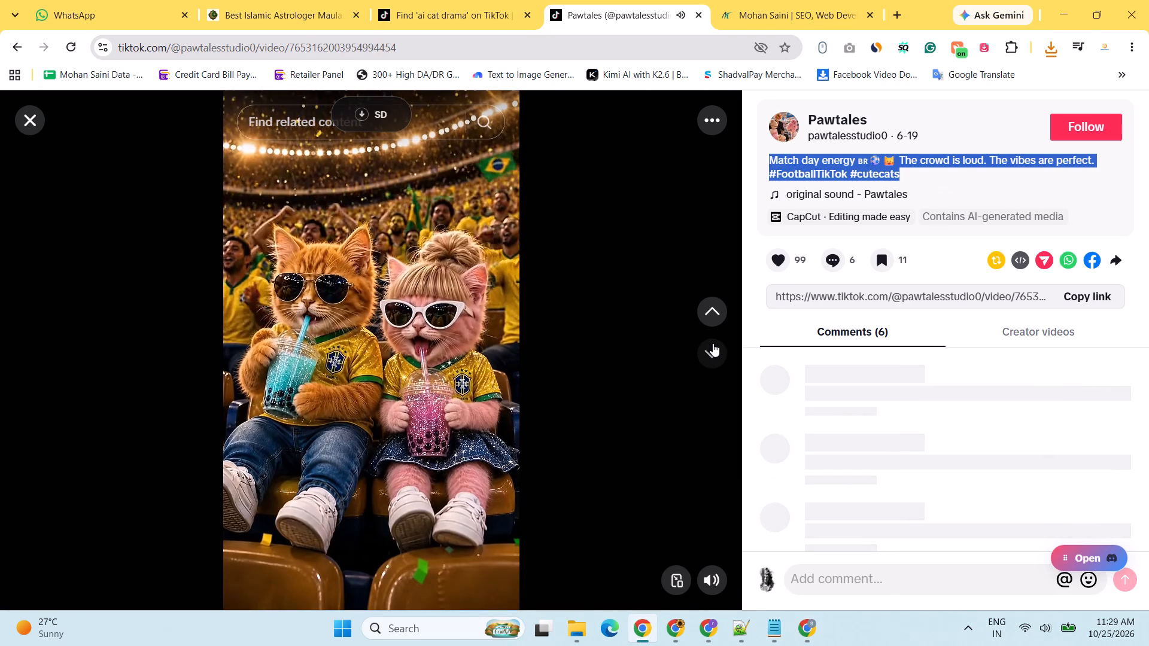
{"action": "left_click", "coordinate": [358, 115]}
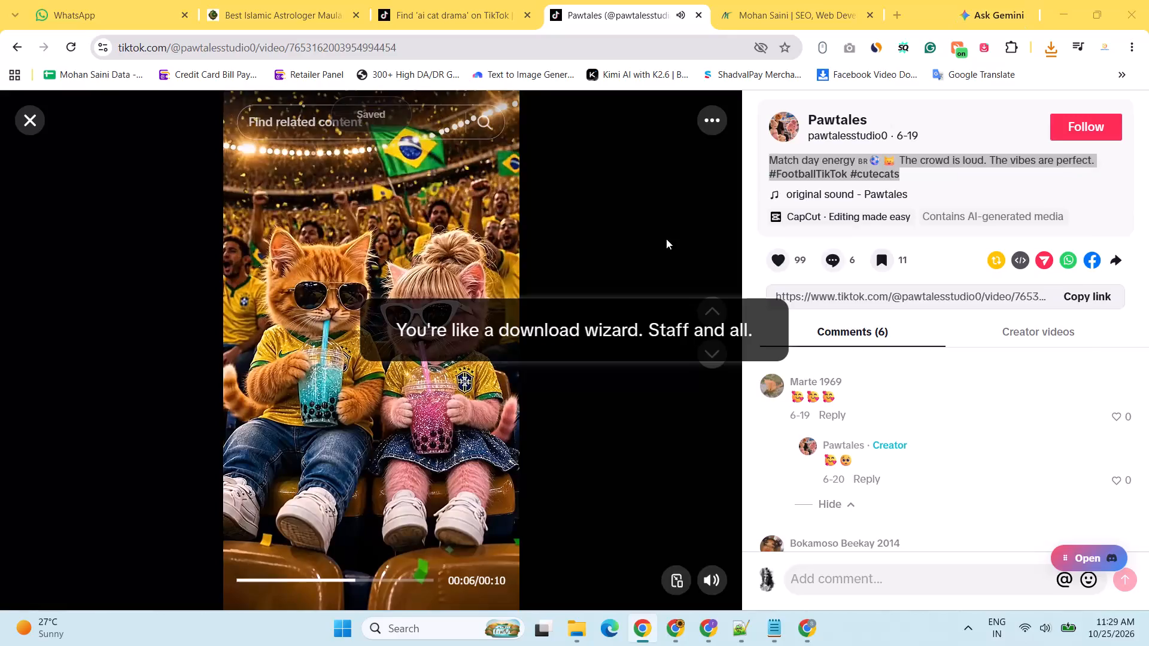
On TikTok, save the Pawtales video "Match day energy" to Downloads and copy its caption with hashtags.
{"action": "left_click", "coordinate": [965, 580]}
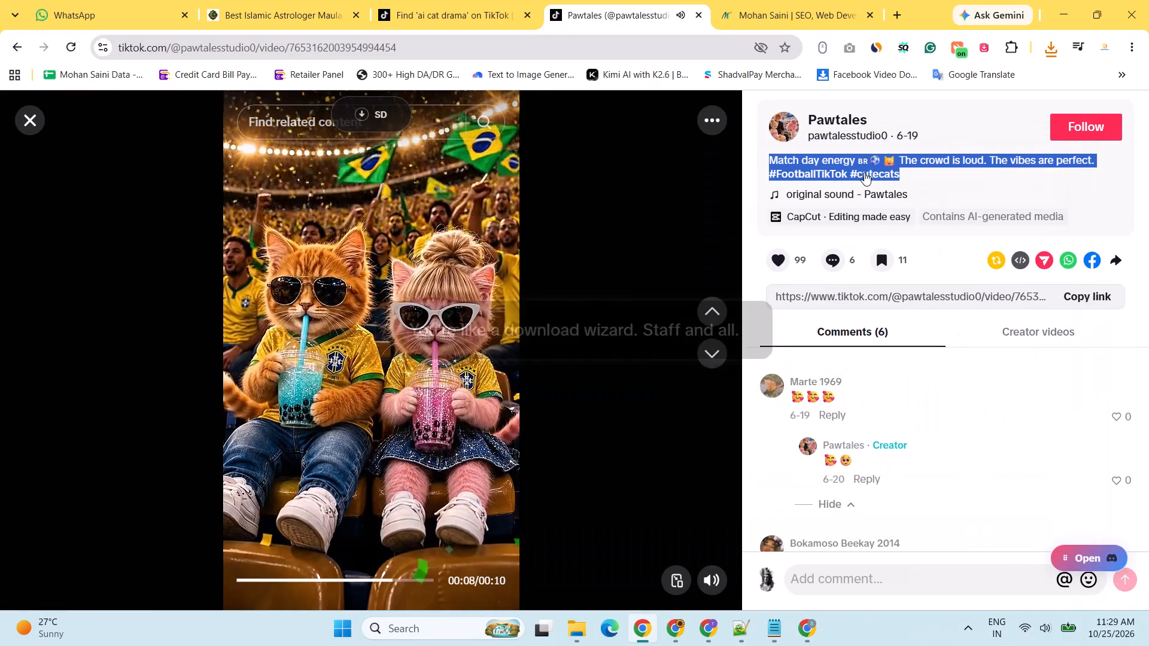
{"action": "right_click", "coordinate": [813, 160]}
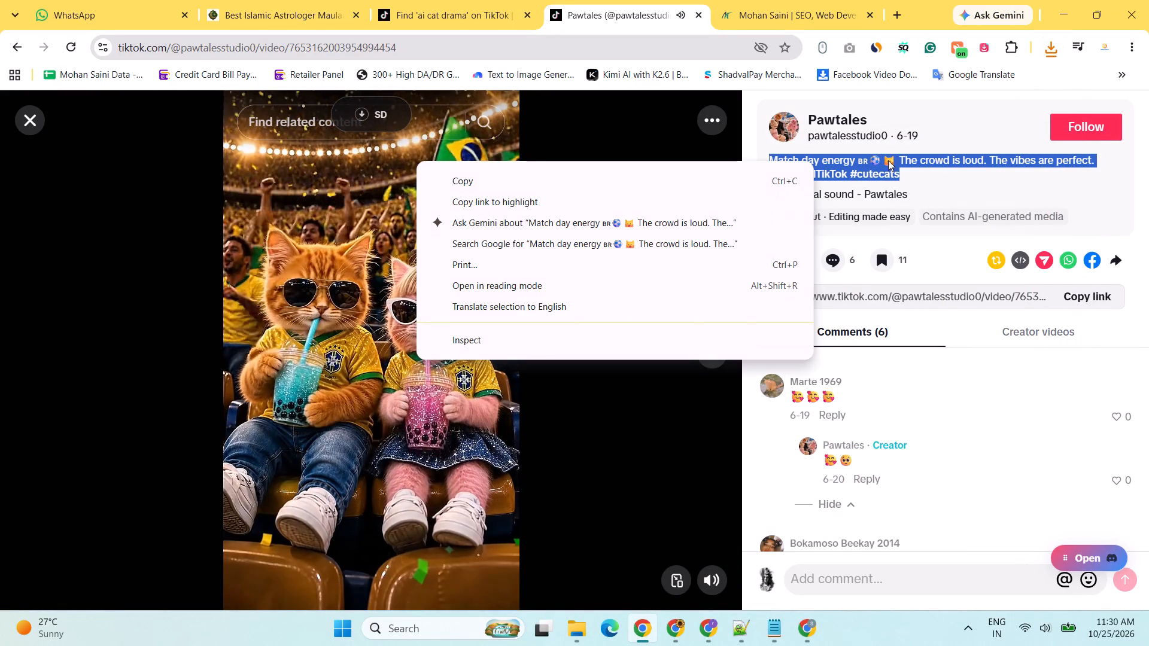
{"action": "left_click", "coordinate": [684, 180]}
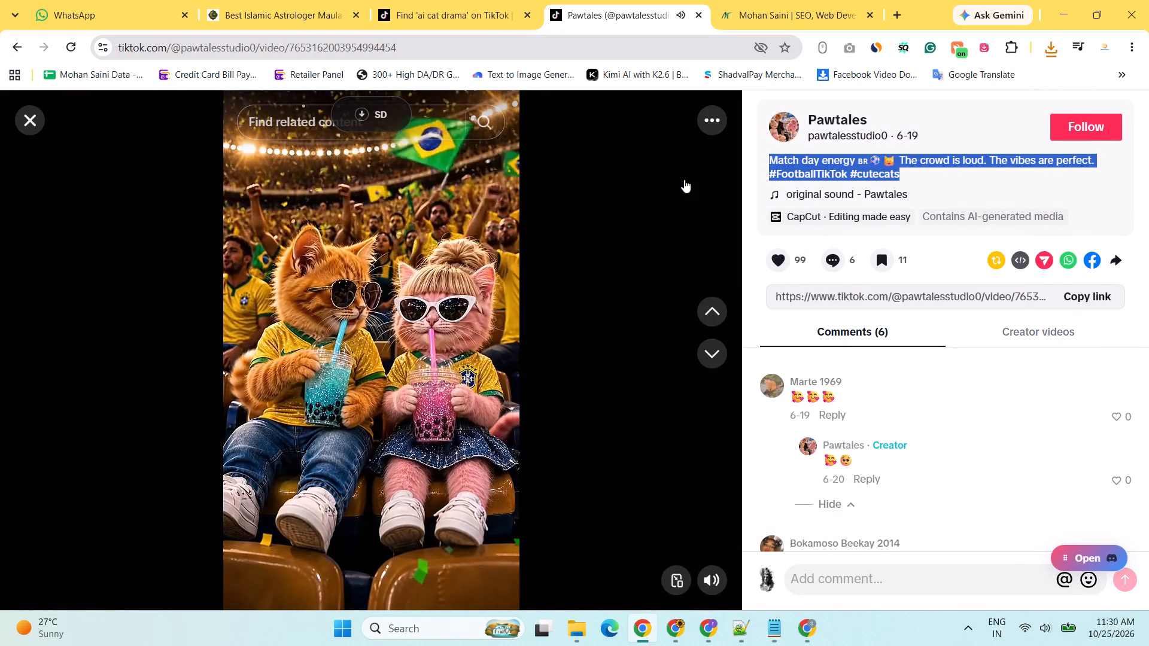
Switch to Meta Business Suite, start another new reel and open its video selection.
{"action": "left_click", "coordinate": [804, 631]}
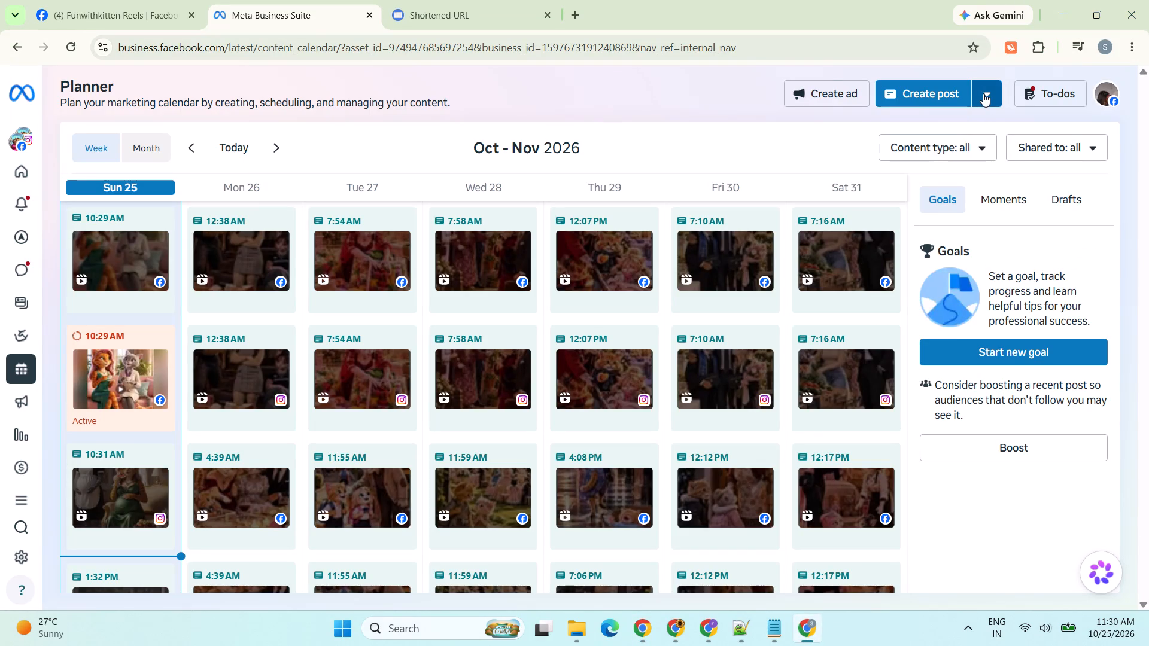
{"action": "left_click", "coordinate": [983, 90]}
{"action": "left_click", "coordinate": [950, 156]}
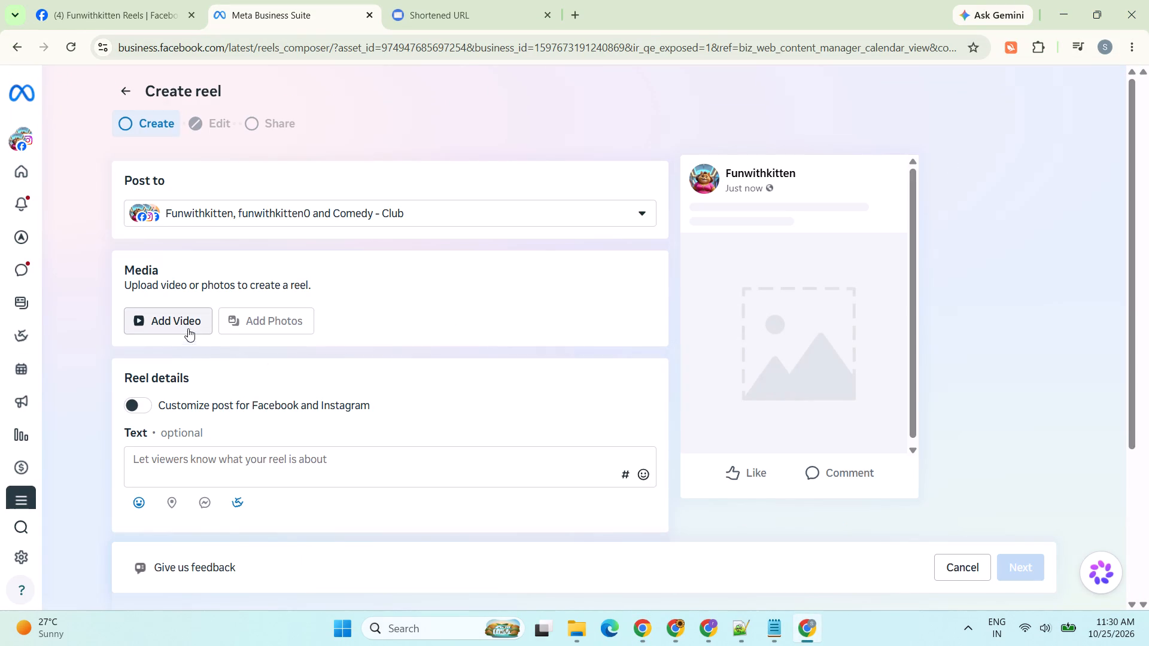
{"action": "left_click", "coordinate": [190, 321]}
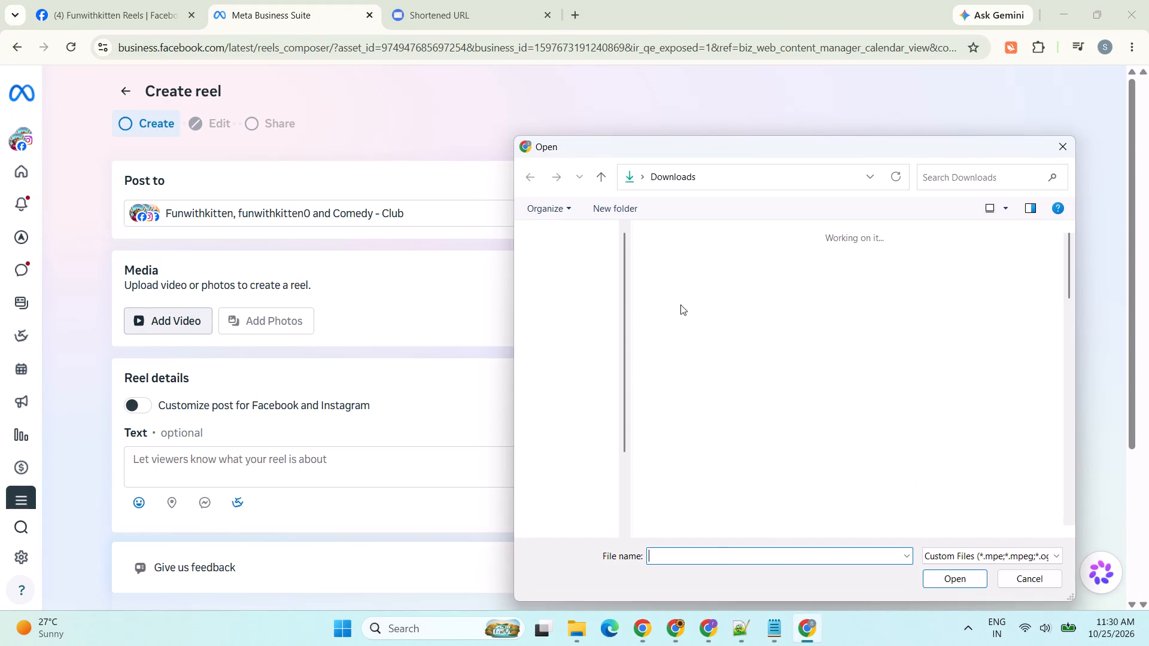
{"action": "double_click", "coordinate": [685, 285]}
{"action": "scroll", "coordinate": [255, 420], "scroll_direction": "down", "scroll_amount": 3}
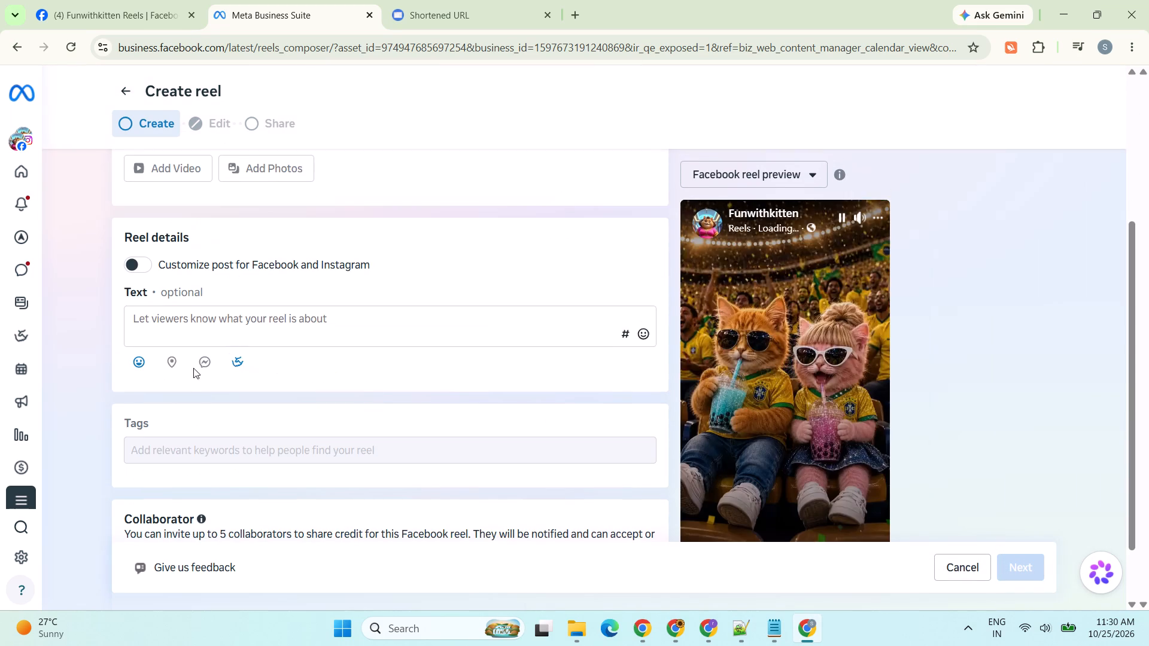
{"action": "left_click", "coordinate": [206, 316]}
{"action": "key", "text": "ctrl+v"}
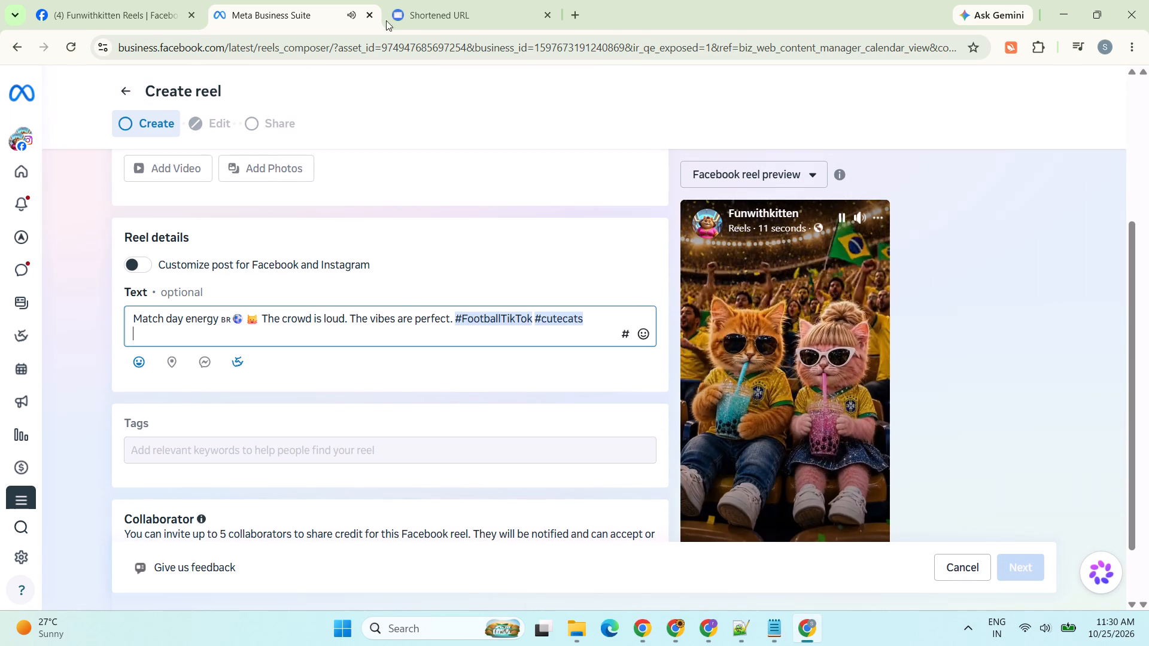
{"action": "left_click", "coordinate": [390, 0]}
{"action": "left_click", "coordinate": [699, 349]}
{"action": "left_click", "coordinate": [311, 0]}
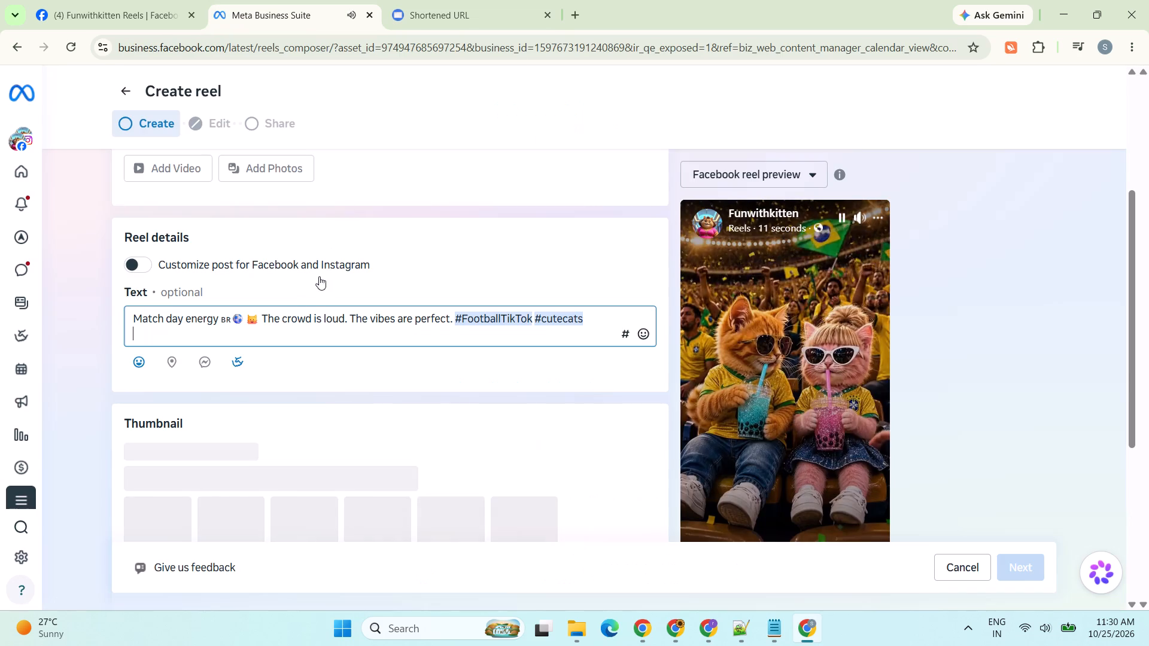
{"action": "key", "text": "ctrl+v"}
{"action": "left_click", "coordinate": [92, 318]}
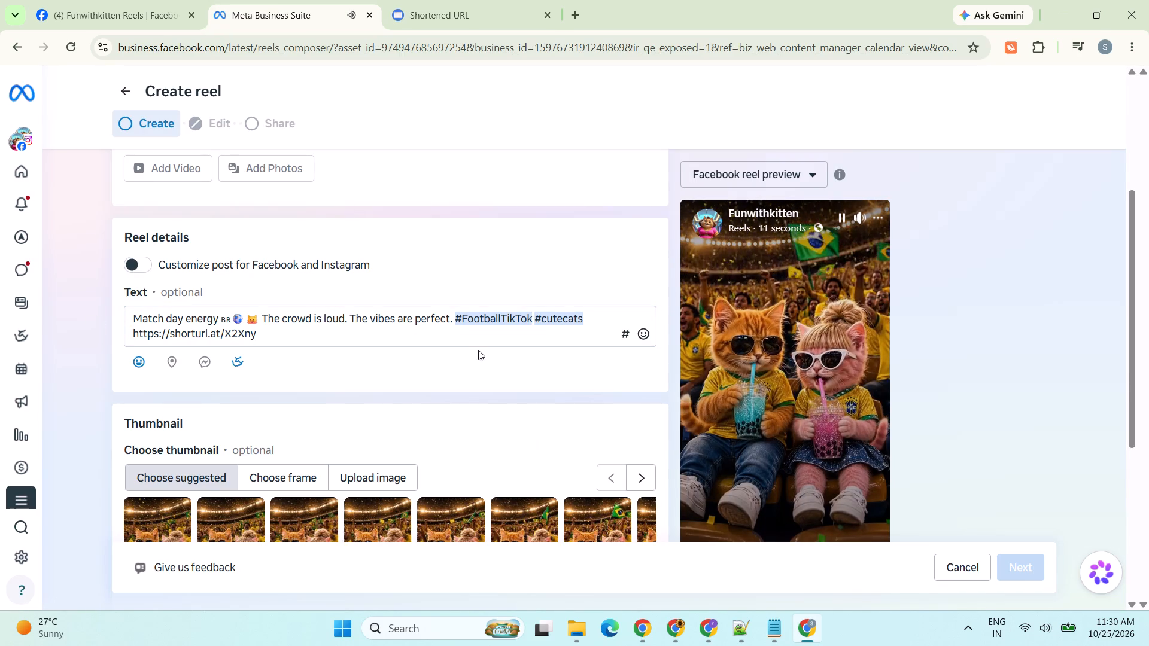
{"action": "left_click", "coordinate": [1014, 478]}
{"action": "scroll", "coordinate": [774, 333], "scroll_direction": "down", "scroll_amount": 4}
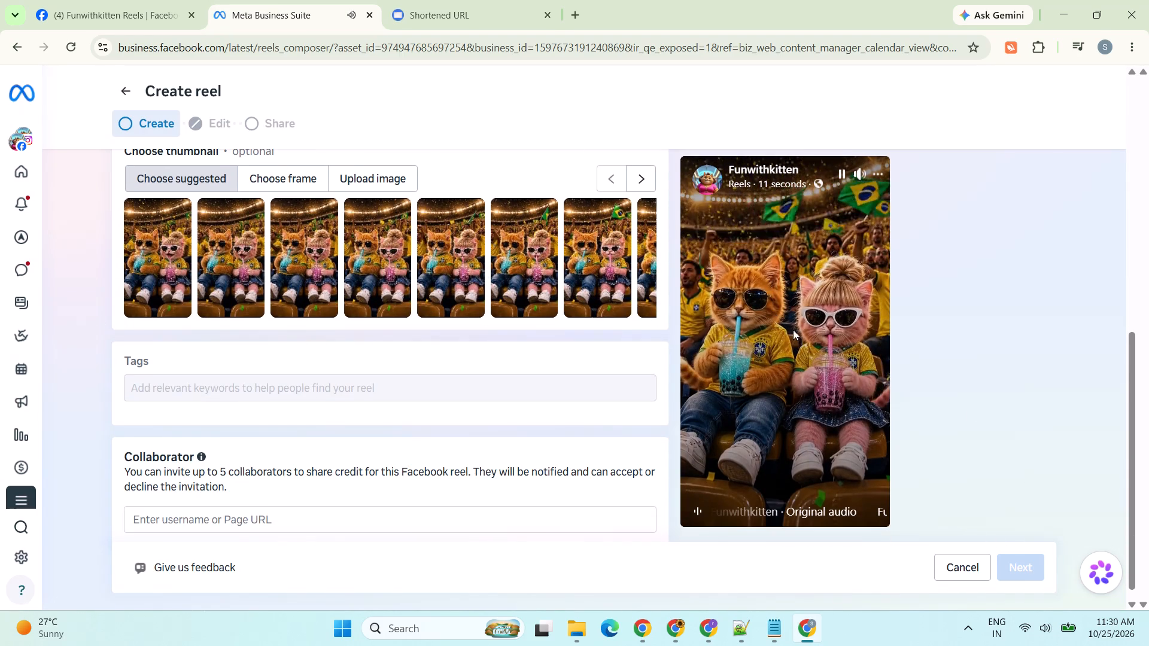
{"action": "left_click", "coordinate": [991, 377]}
{"action": "scroll", "coordinate": [966, 335], "scroll_direction": "up", "scroll_amount": 7}
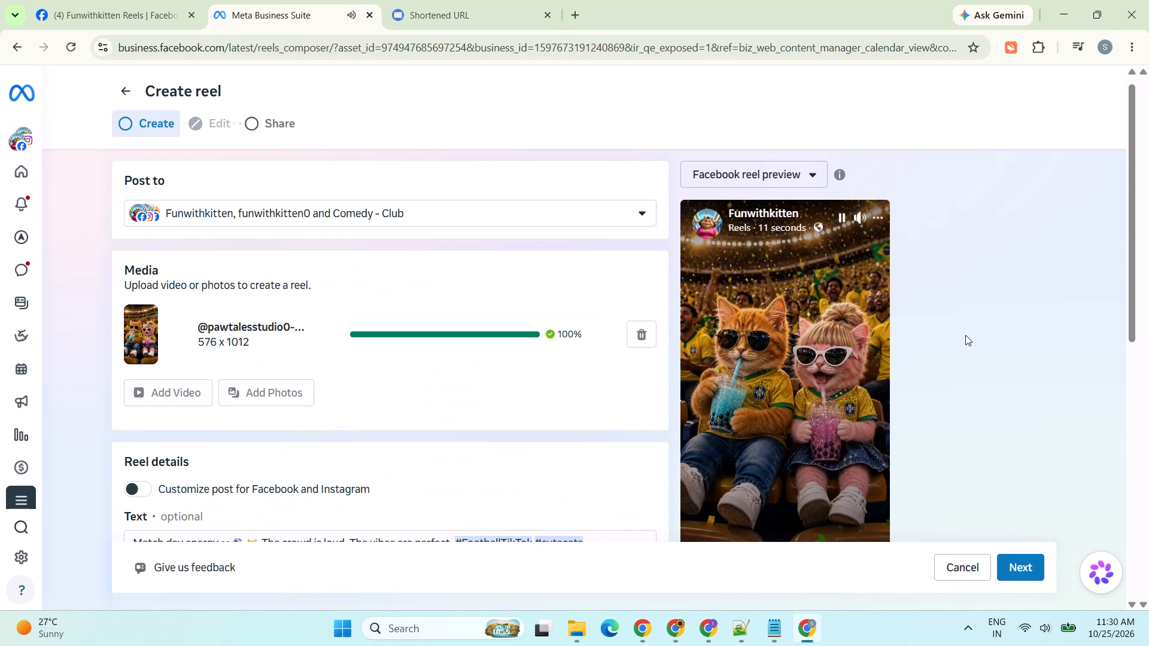
Proceed to the sharing stage, choose scheduled publishing and set both the Facebook and Instagram dates to Nov 3, 2026.
{"action": "left_click", "coordinate": [1041, 568]}
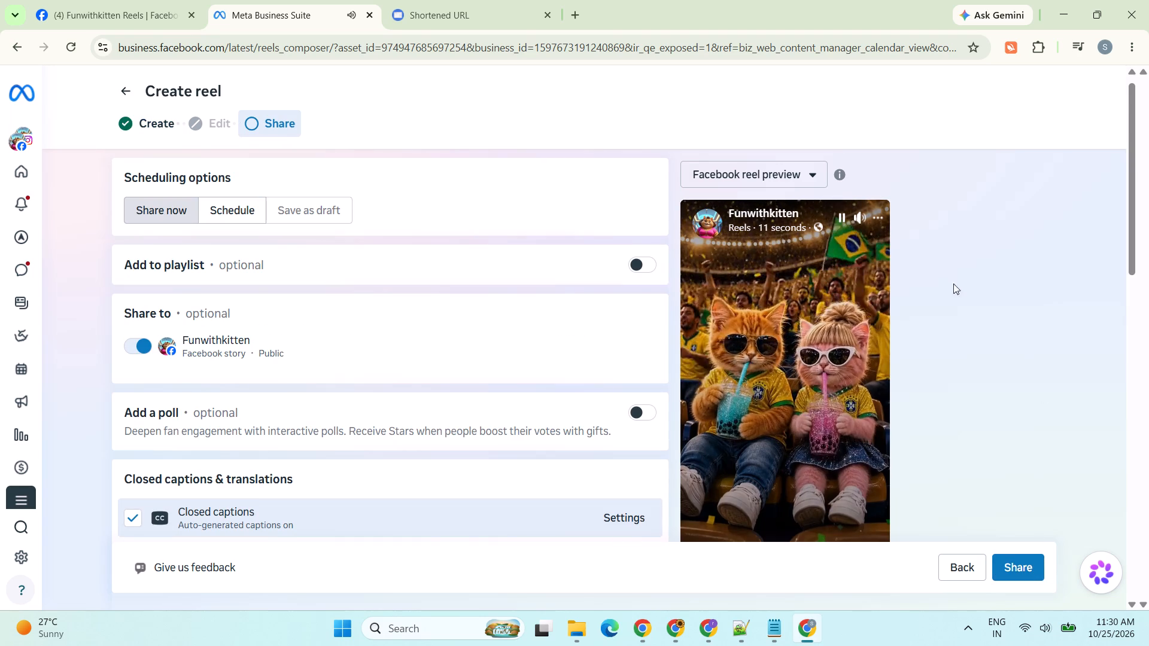
{"action": "scroll", "coordinate": [270, 307], "scroll_direction": "up", "scroll_amount": 4}
{"action": "left_click", "coordinate": [229, 214]}
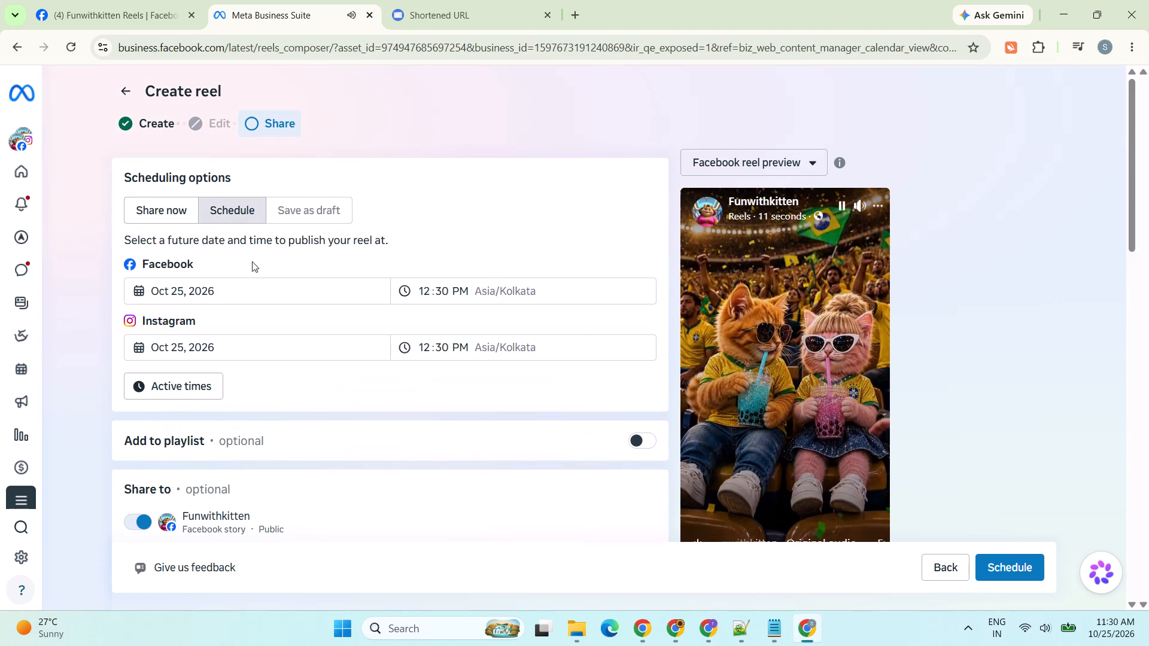
{"action": "left_click", "coordinate": [183, 291]}
{"action": "left_click", "coordinate": [288, 328]}
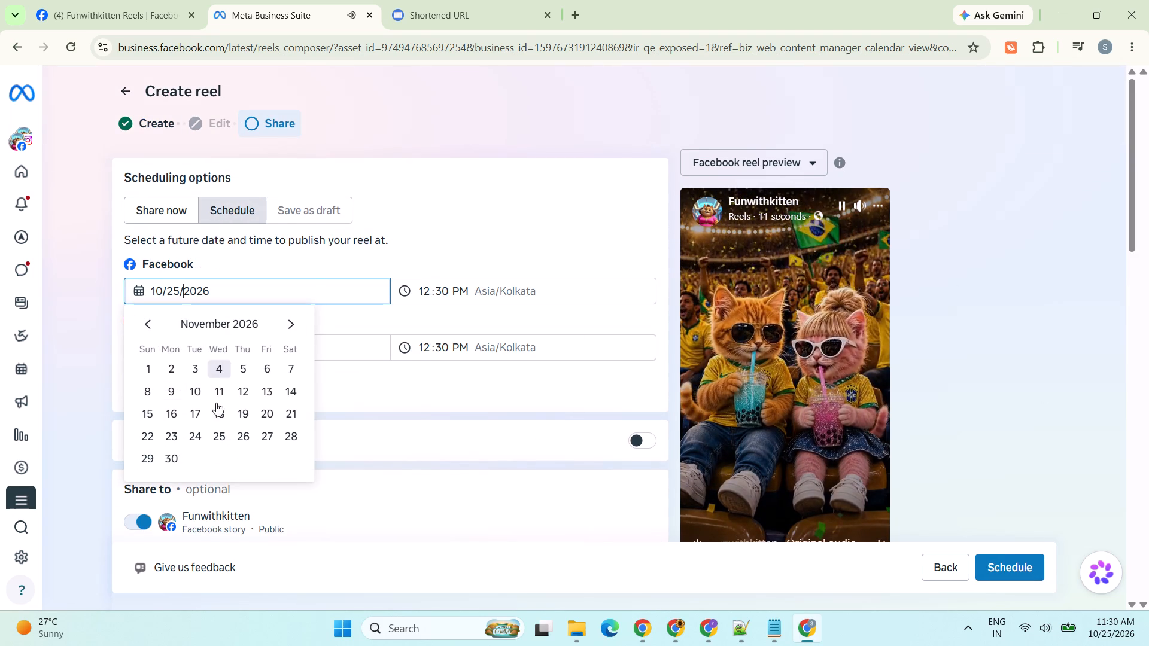
{"action": "left_click", "coordinate": [190, 368]}
{"action": "left_click", "coordinate": [177, 347]}
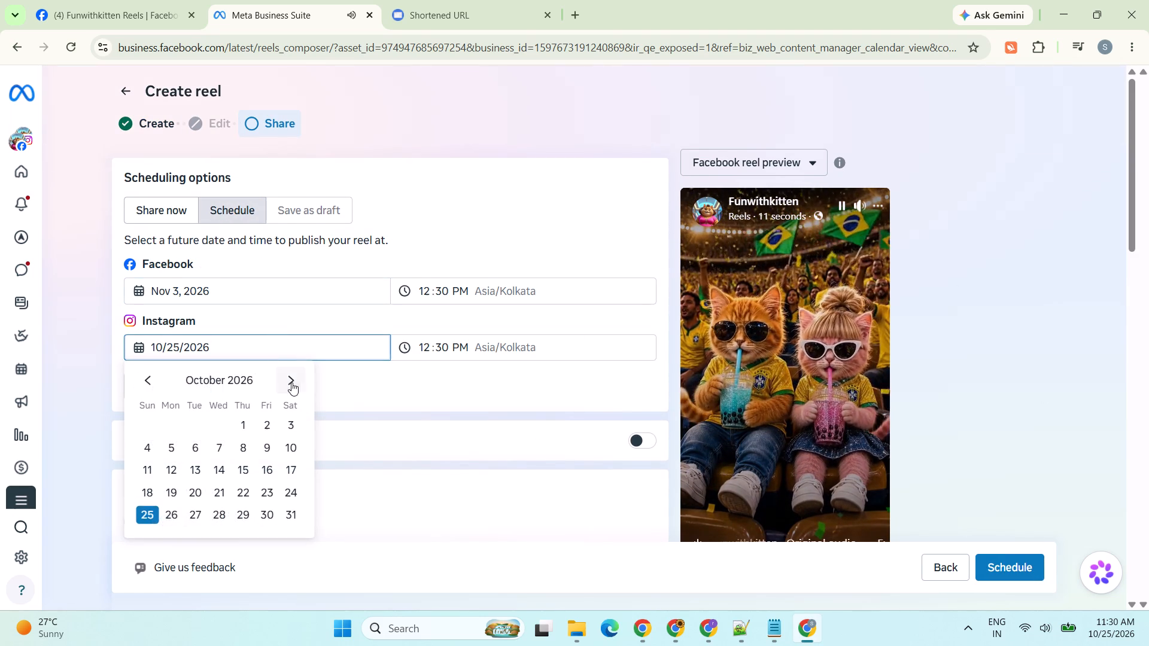
{"action": "left_click", "coordinate": [296, 382]}
{"action": "left_click", "coordinate": [196, 423]}
Set both the Facebook and Instagram publishing times to 07:30 AM and schedule the reel.
{"action": "left_click", "coordinate": [418, 295]}
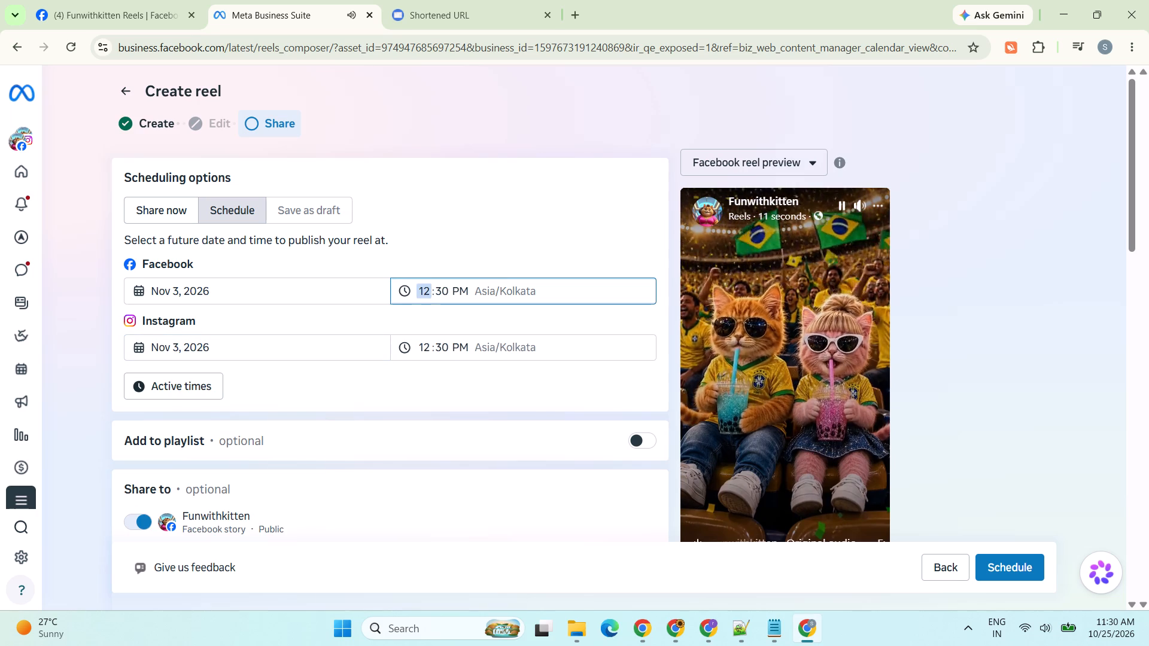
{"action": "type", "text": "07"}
{"action": "left_click", "coordinate": [458, 287]}
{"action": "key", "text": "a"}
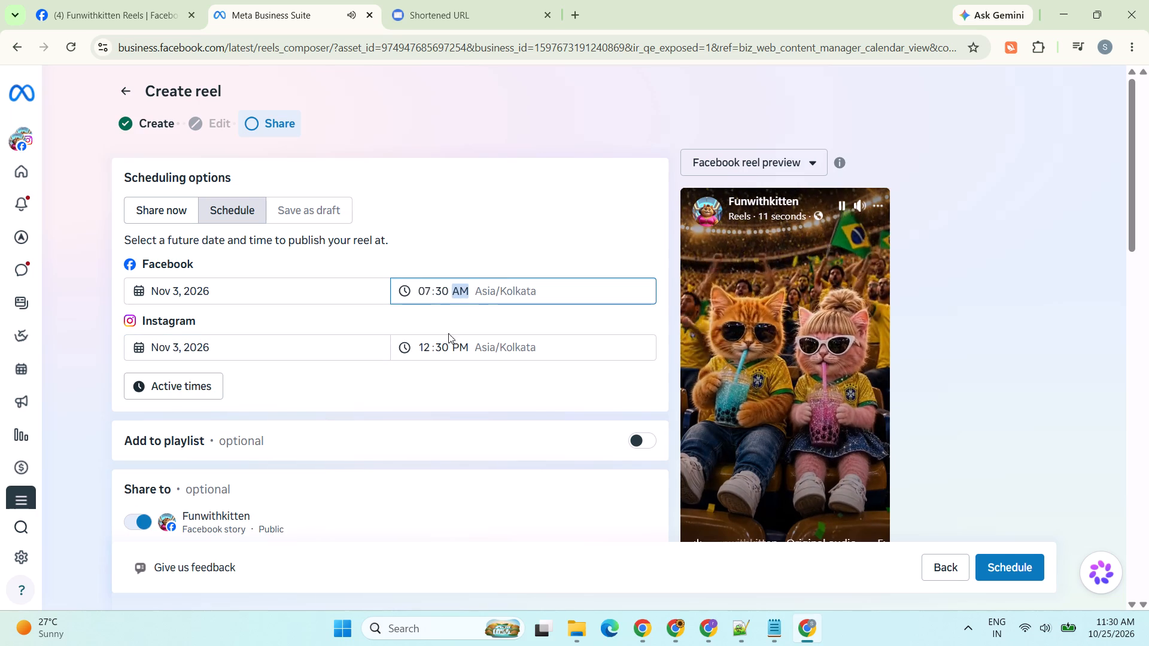
{"action": "left_click", "coordinate": [421, 344]}
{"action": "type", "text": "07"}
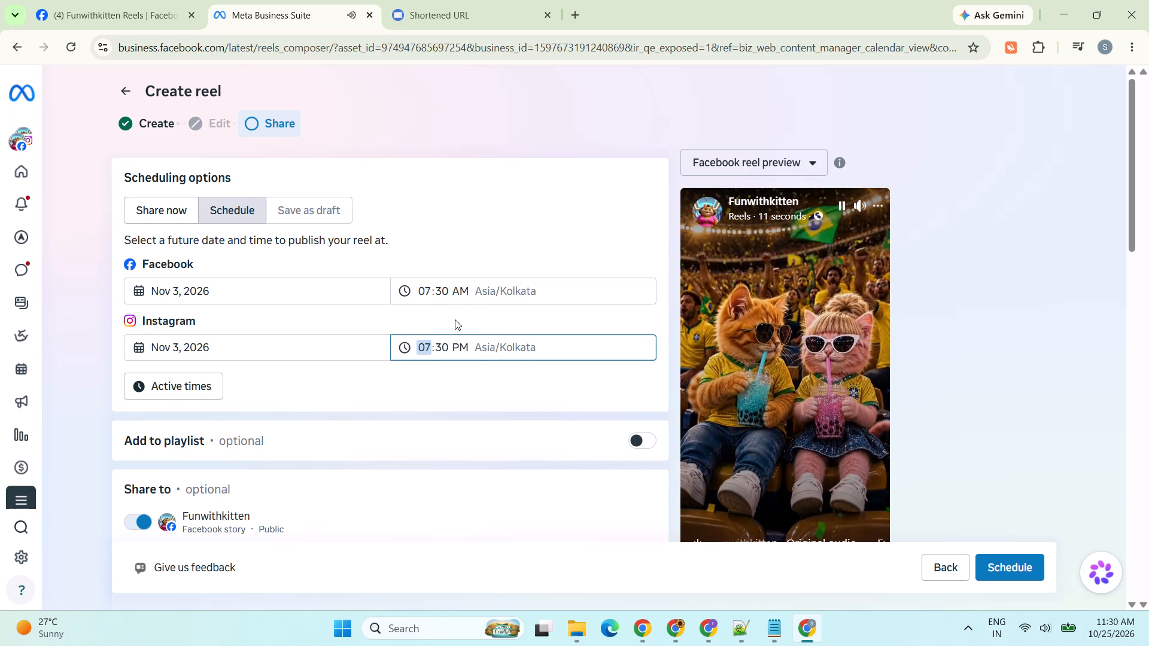
{"action": "left_click", "coordinate": [466, 347]}
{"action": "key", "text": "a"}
{"action": "left_click", "coordinate": [500, 383]}
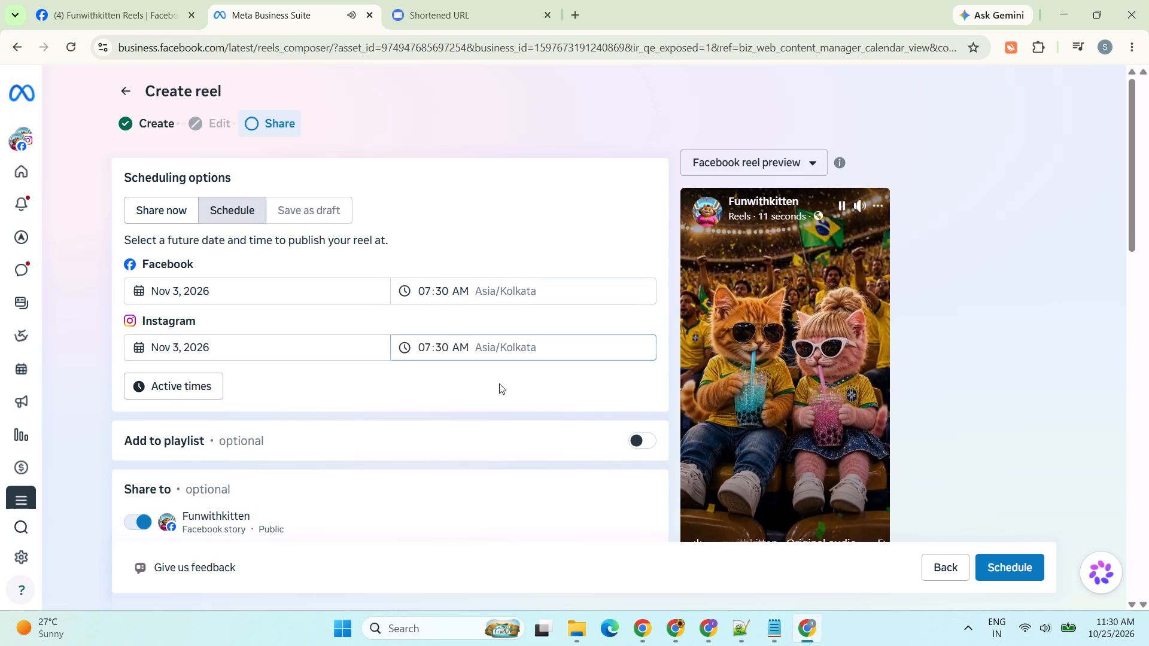
{"action": "left_click", "coordinate": [1024, 569]}
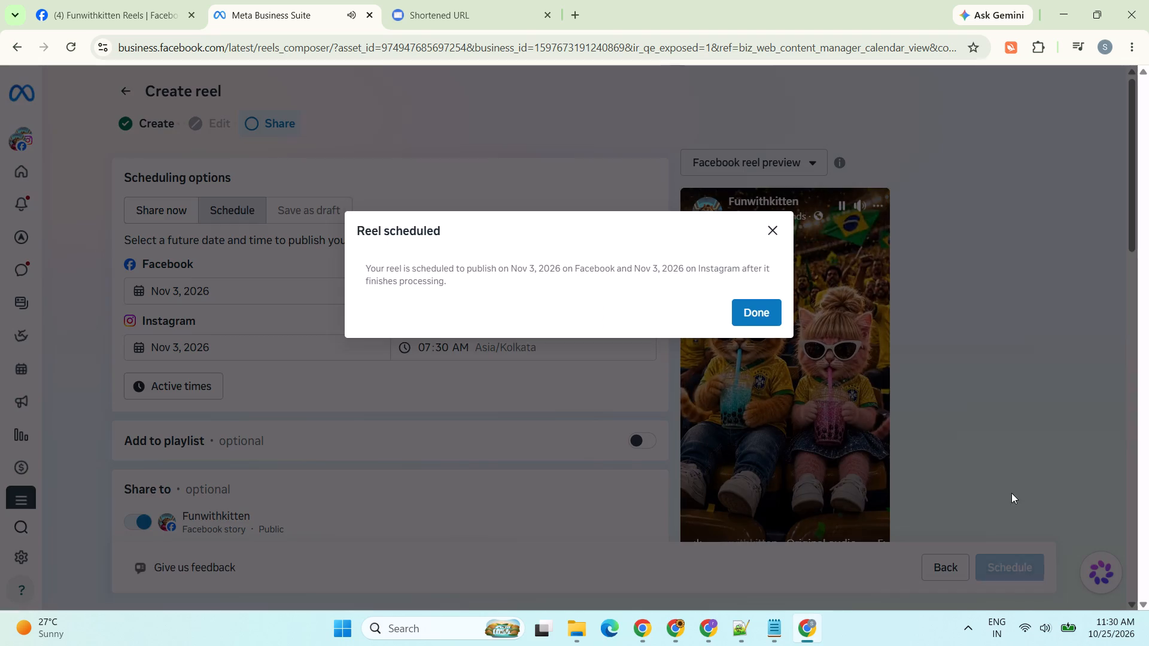
{"action": "left_click", "coordinate": [758, 312]}
Switch to TikTok, advance to the Pawtales video "They had almost nothing... but they never stopped putting family first." and save it to Downloads.
{"action": "left_click", "coordinate": [646, 631]}
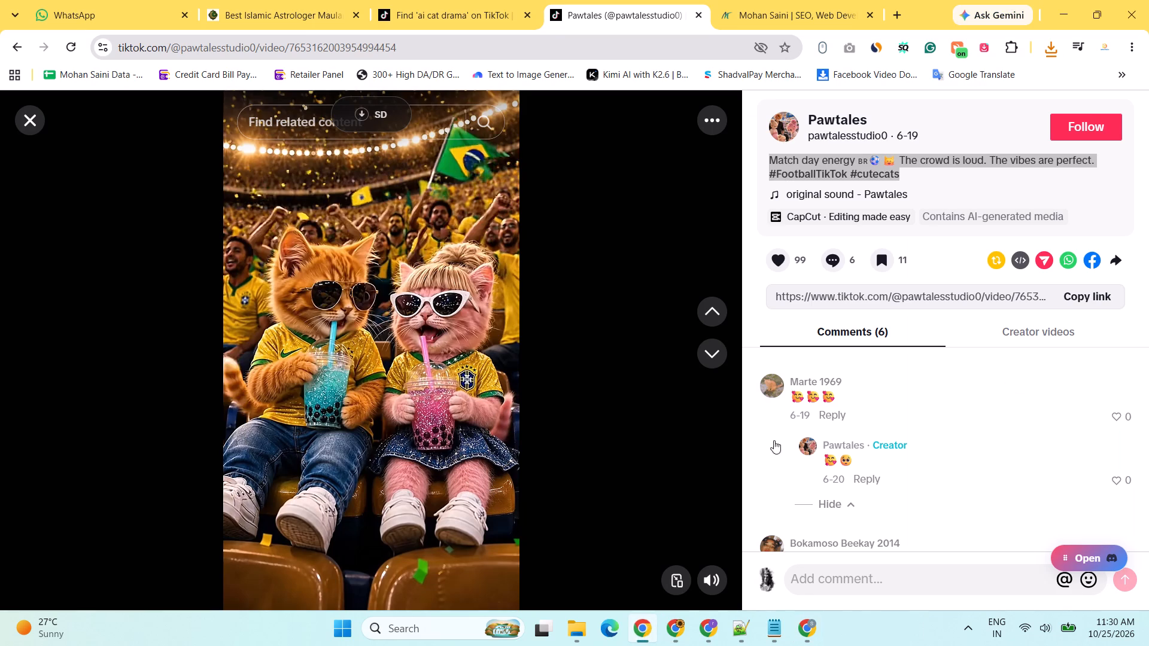
{"action": "left_click", "coordinate": [709, 354]}
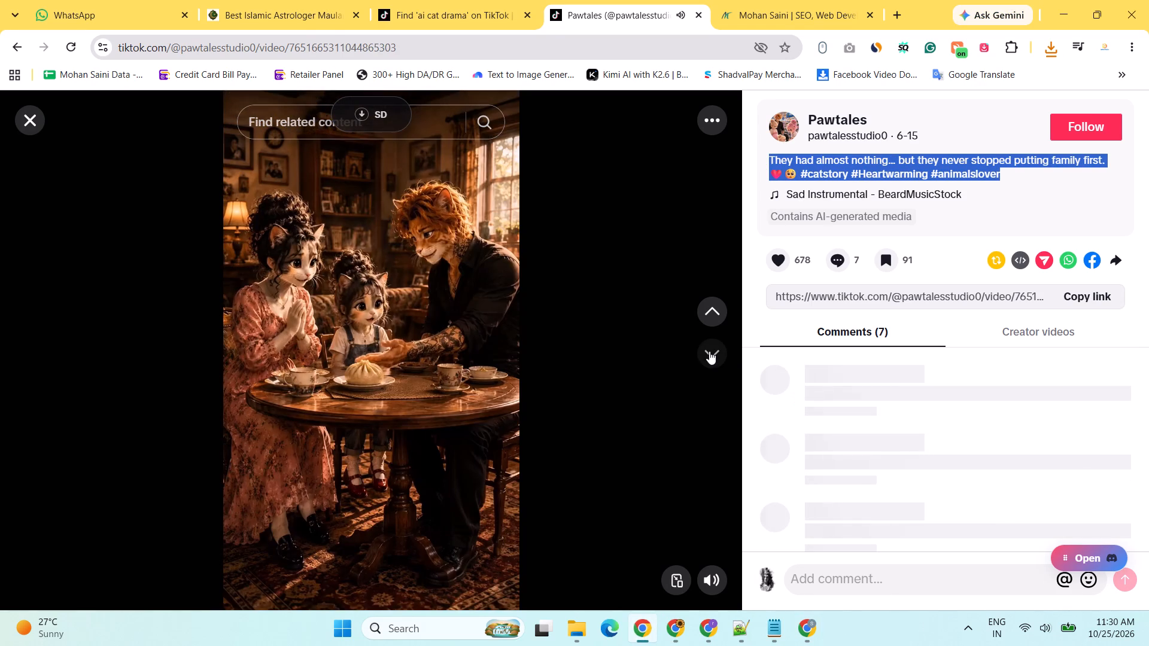
{"action": "left_click", "coordinate": [363, 111]}
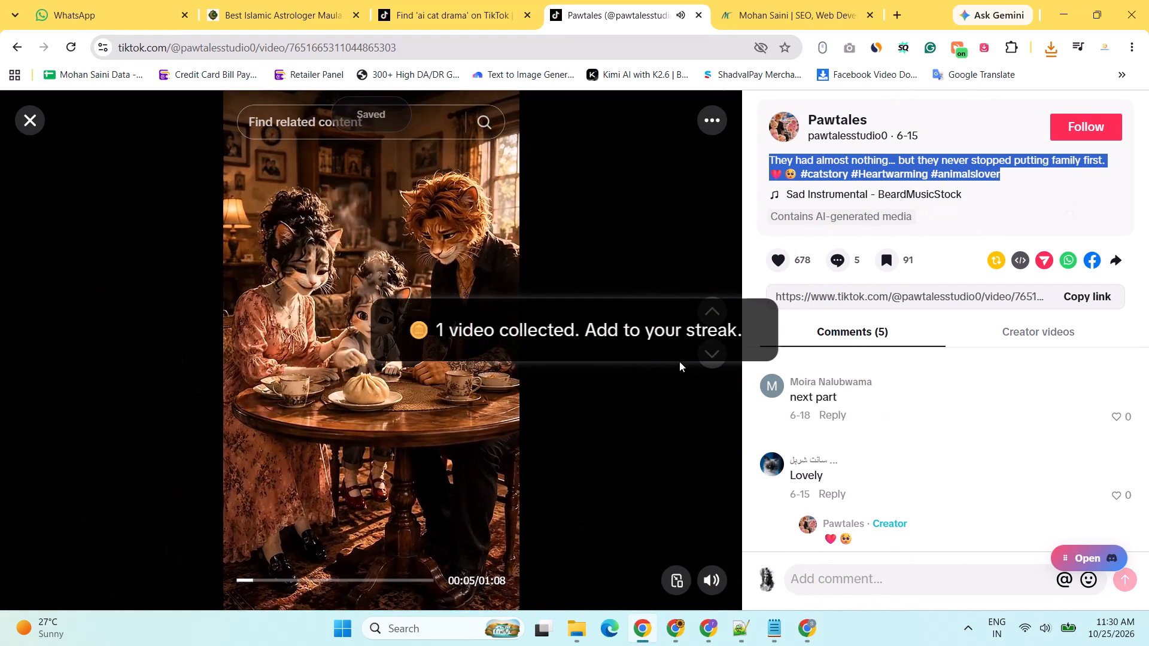
{"action": "left_click", "coordinate": [947, 581]}
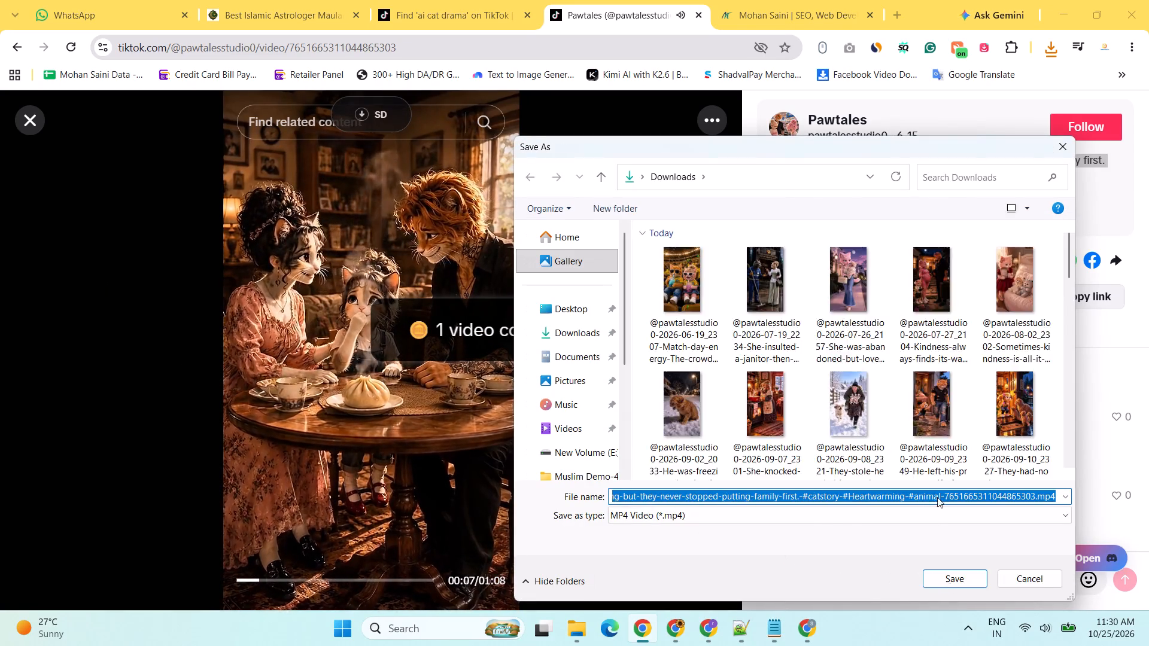
Copy the caption of the Pawtales video "They had almost nothing... but they never stopped putting family first." with its hashtags on TikTok.
{"action": "right_click", "coordinate": [832, 160]}
{"action": "left_click", "coordinate": [794, 177]}
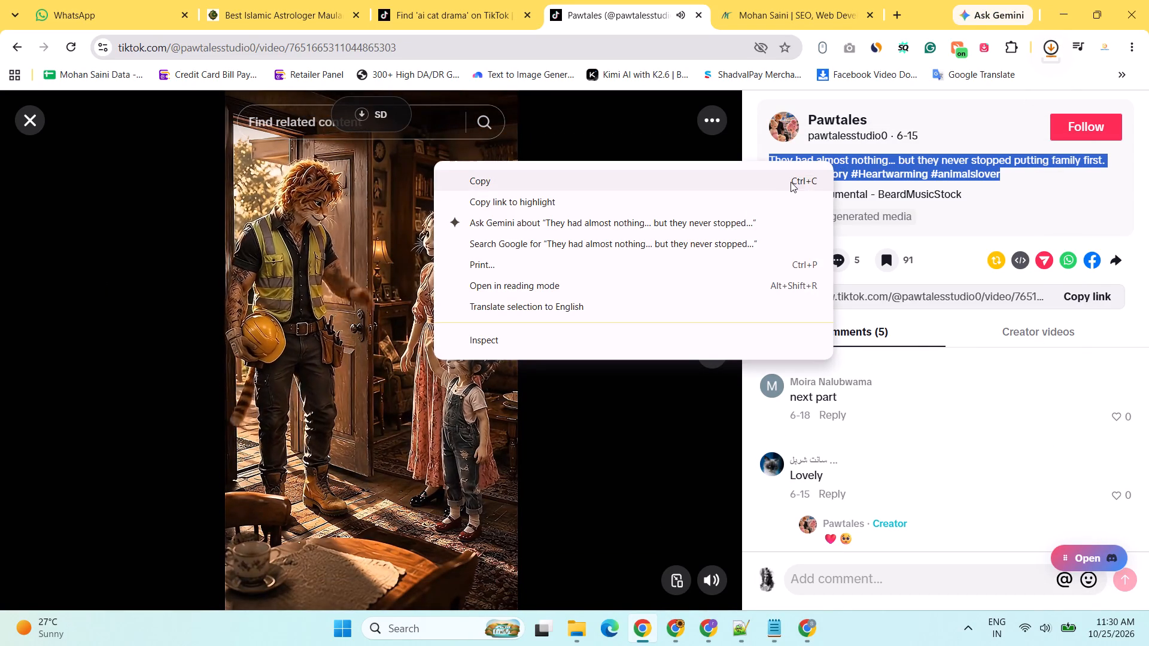
{"action": "right_click", "coordinate": [825, 161]}
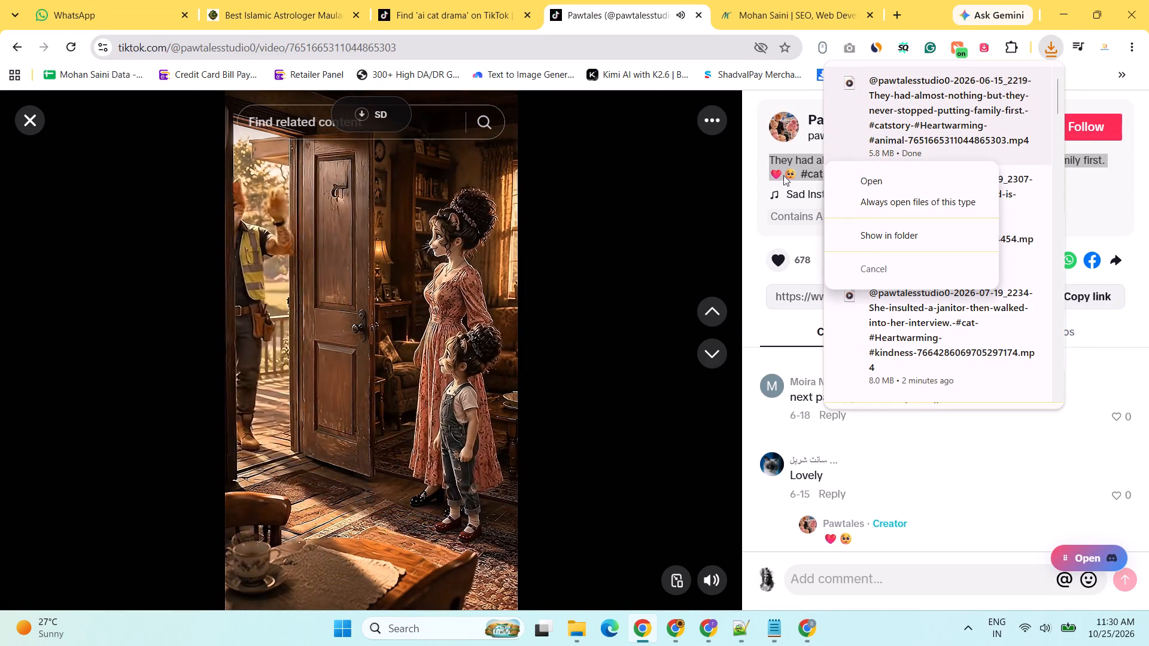
{"action": "triple_click", "coordinate": [782, 161]}
{"action": "left_click", "coordinate": [782, 161]}
{"action": "right_click", "coordinate": [782, 161]}
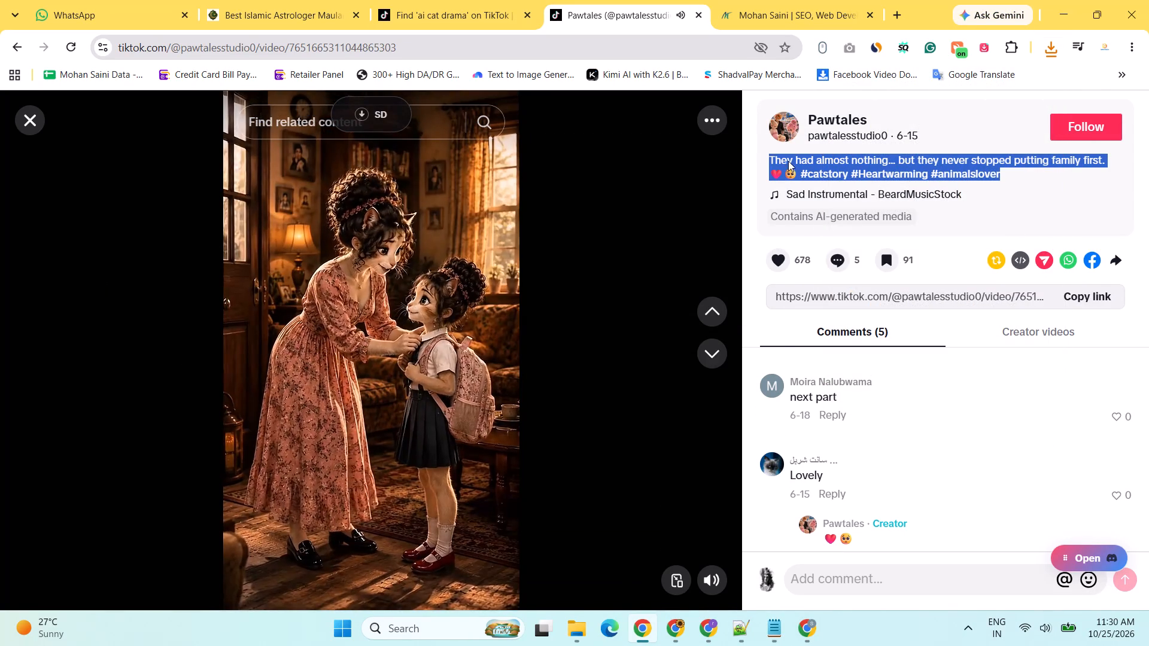
{"action": "left_click", "coordinate": [755, 181]}
Switch to Meta Business Suite, start another new reel and open its video selection.
{"action": "left_click", "coordinate": [801, 633]}
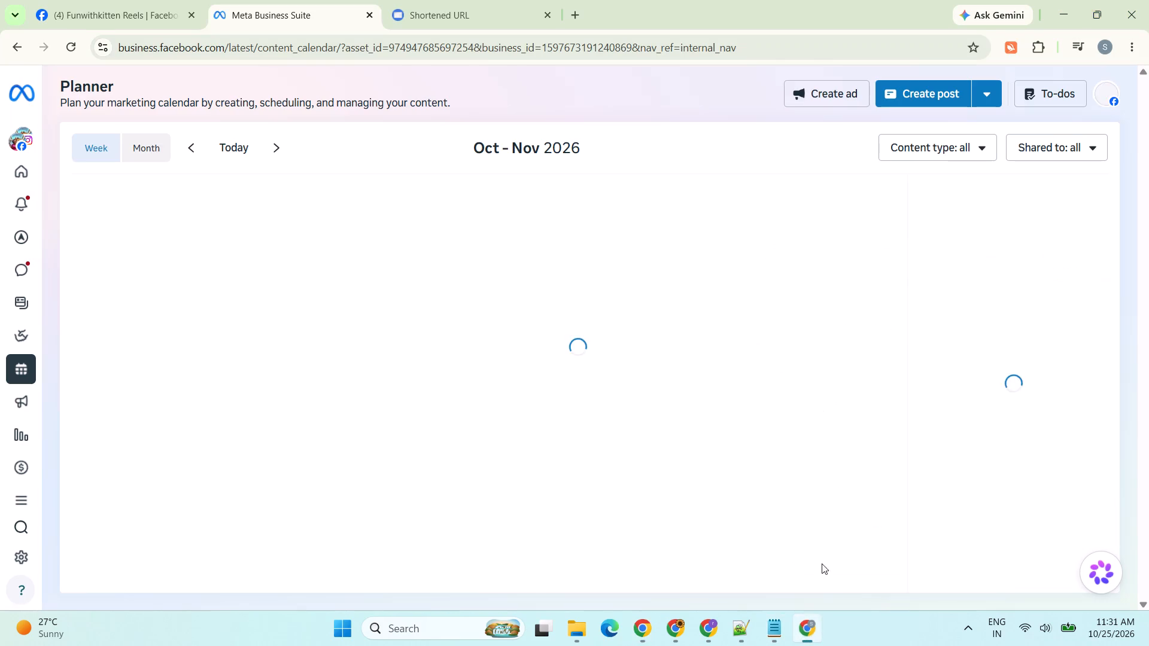
{"action": "left_click", "coordinate": [993, 93]}
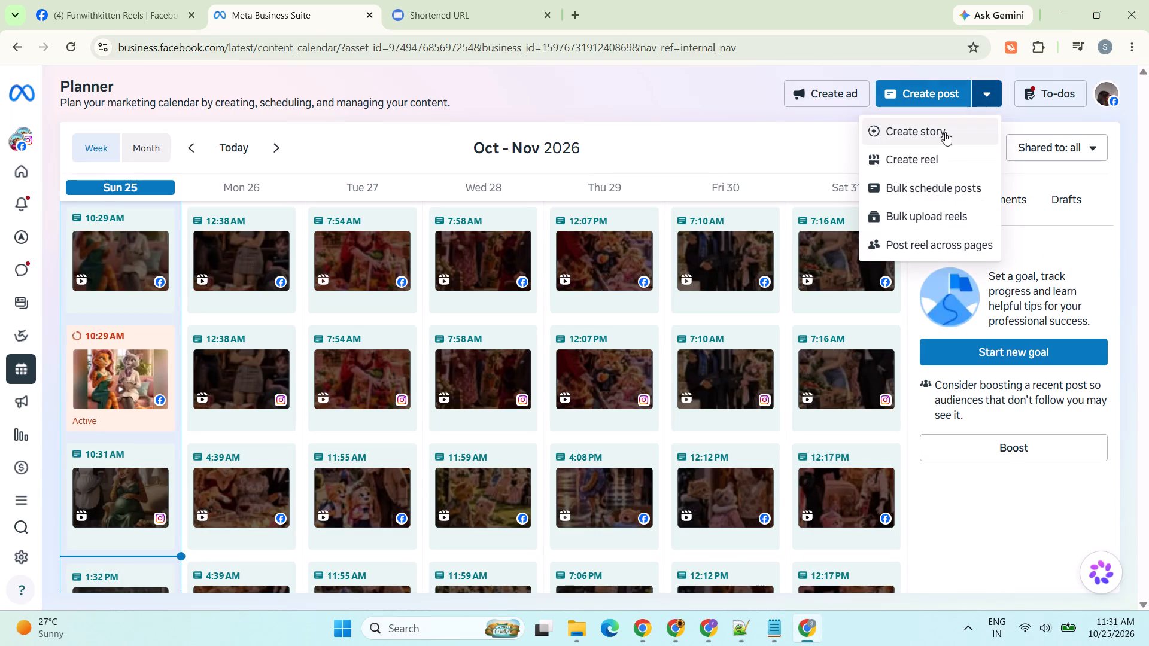
{"action": "left_click", "coordinate": [937, 157]}
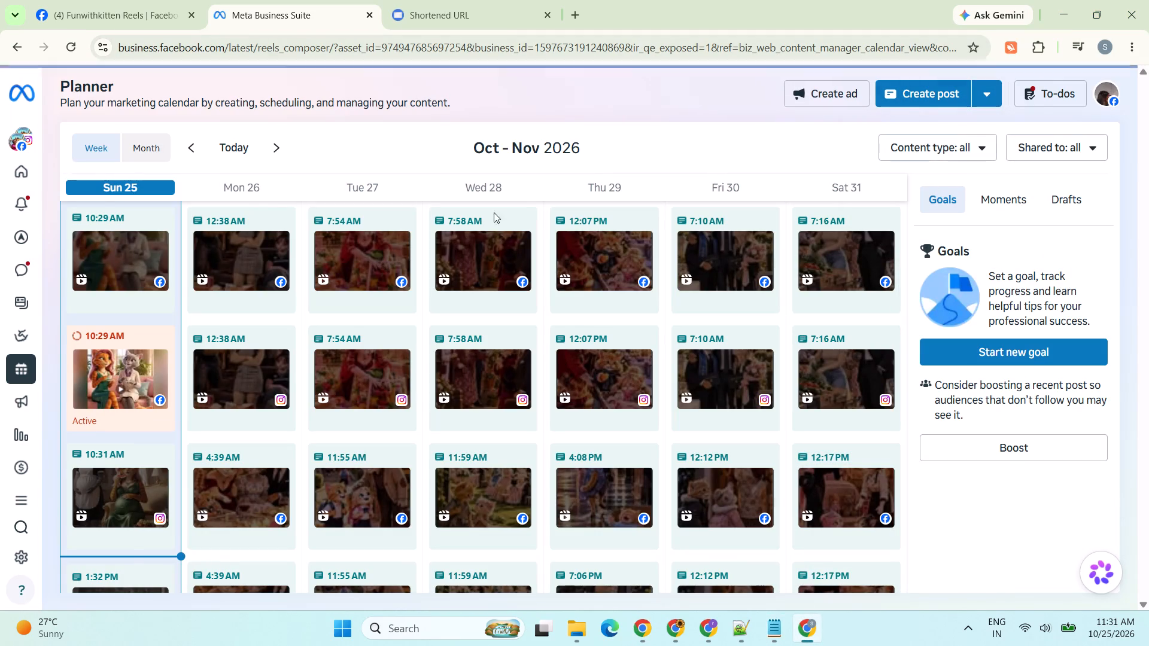
{"action": "left_click", "coordinate": [198, 322]}
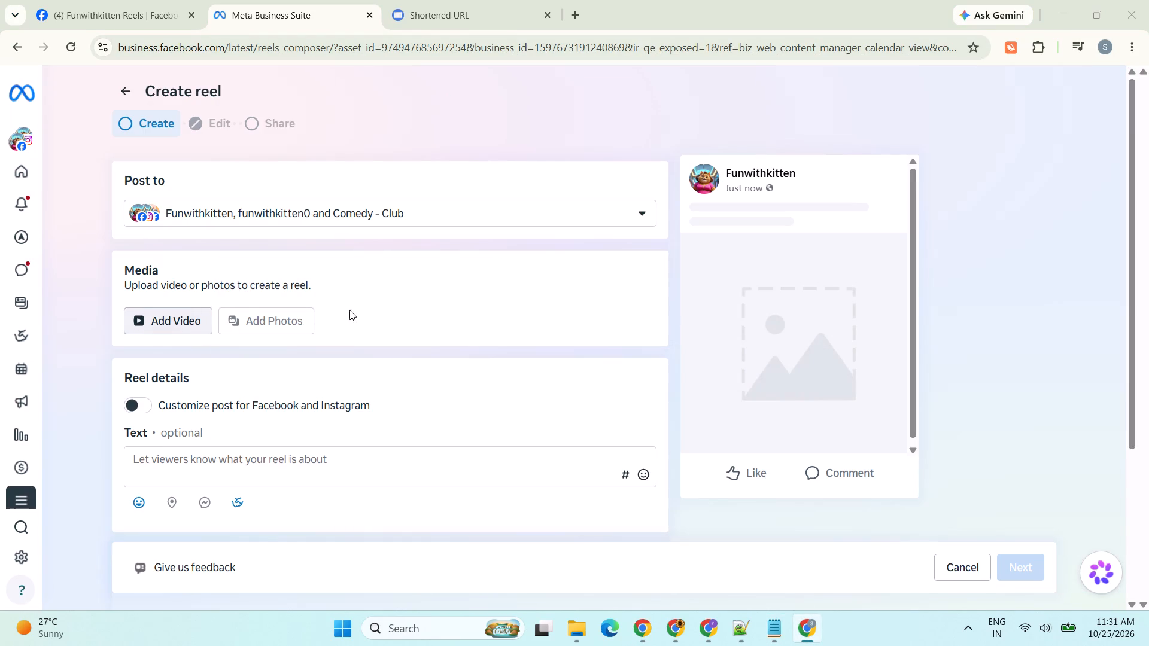
Add the downloaded Pawtales video "They-had-almost-nothing" from Downloads to the new reel.
{"action": "double_click", "coordinate": [702, 288]}
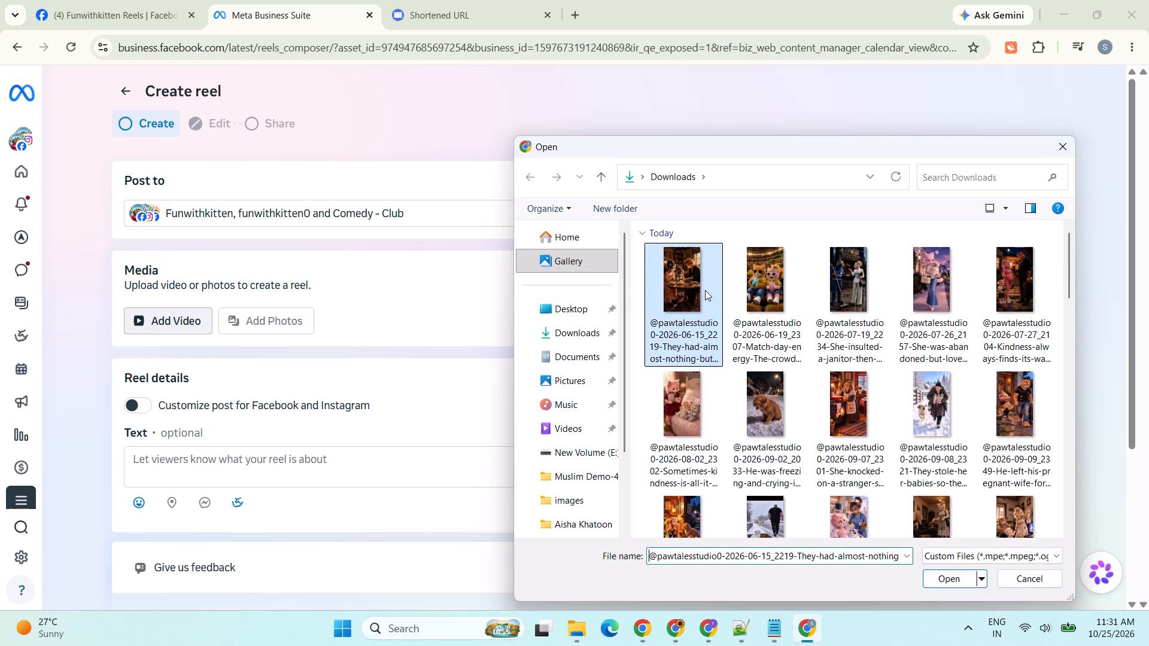
{"action": "double_click", "coordinate": [684, 285]}
{"action": "scroll", "coordinate": [520, 302], "scroll_direction": "down", "scroll_amount": 4}
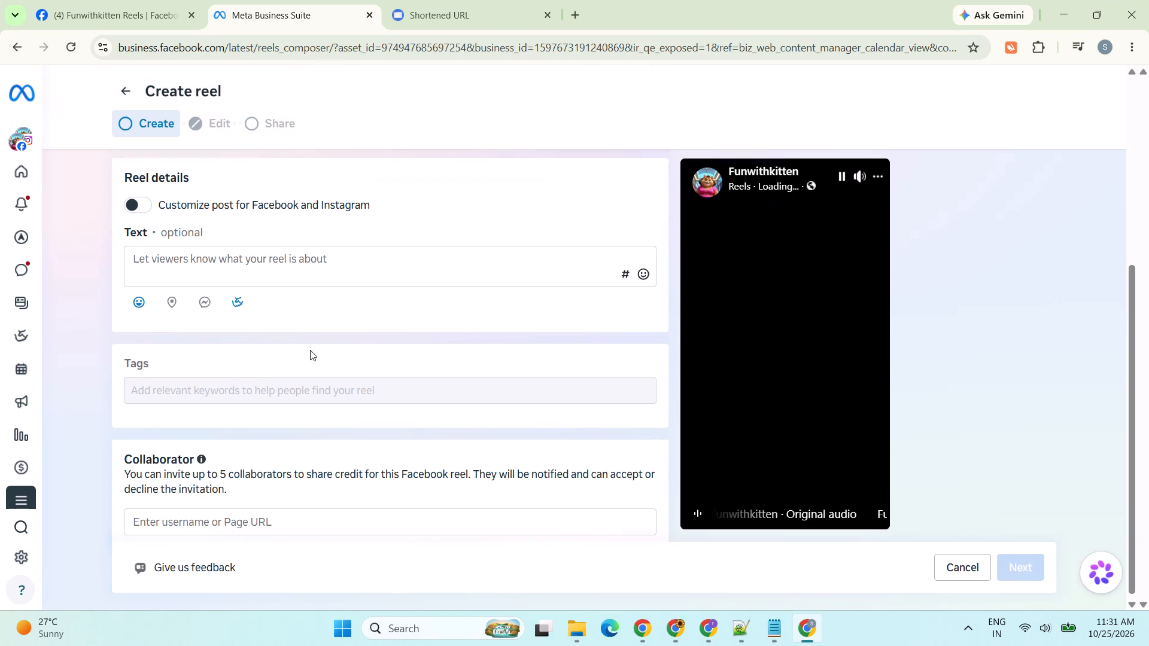
{"action": "left_click", "coordinate": [224, 248]}
{"action": "key", "text": "ctrl+v"}
{"action": "left_click", "coordinate": [445, 0]}
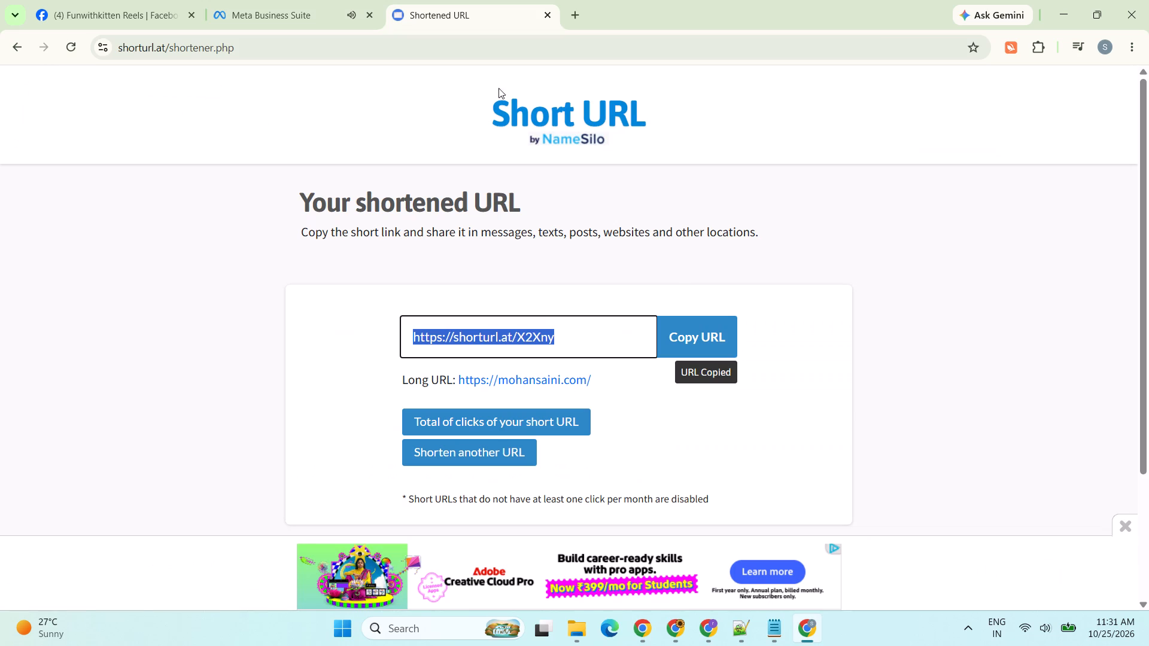
{"action": "left_click", "coordinate": [722, 336]}
{"action": "left_click", "coordinate": [221, 0]}
{"action": "key", "text": "ctrl+v"}
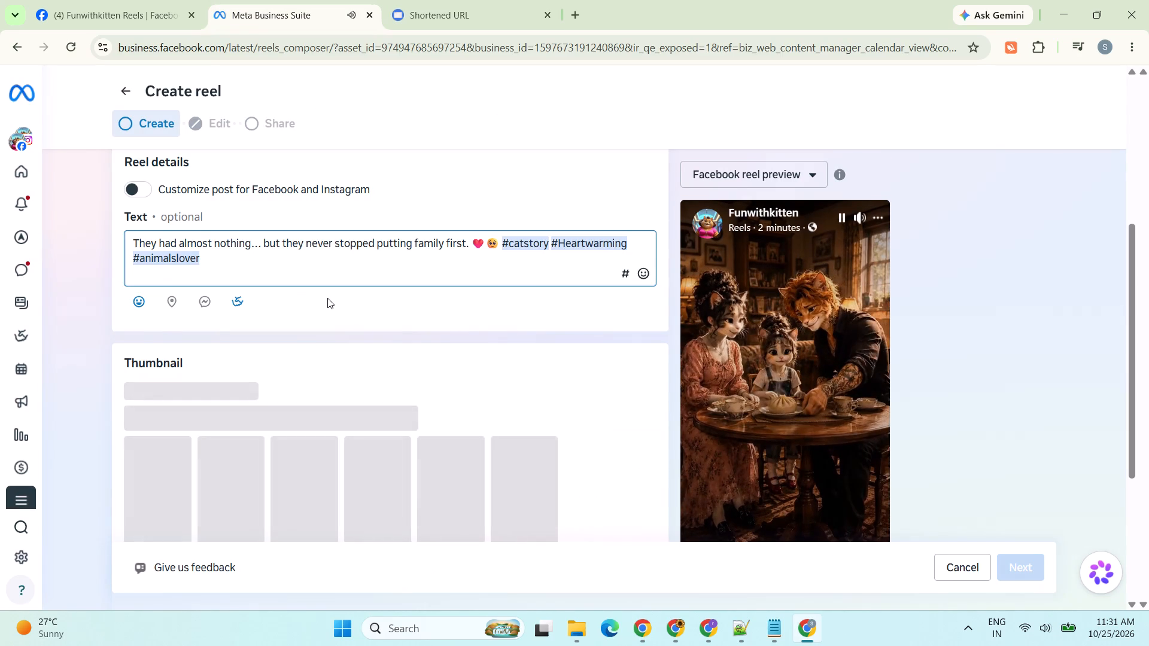
{"action": "left_click", "coordinate": [108, 277]}
Continue to the sharing options, choose scheduling, and set both the Facebook and Instagram dates to Nov 3, 2026.
{"action": "scroll", "coordinate": [92, 273], "scroll_direction": "down", "scroll_amount": 2}
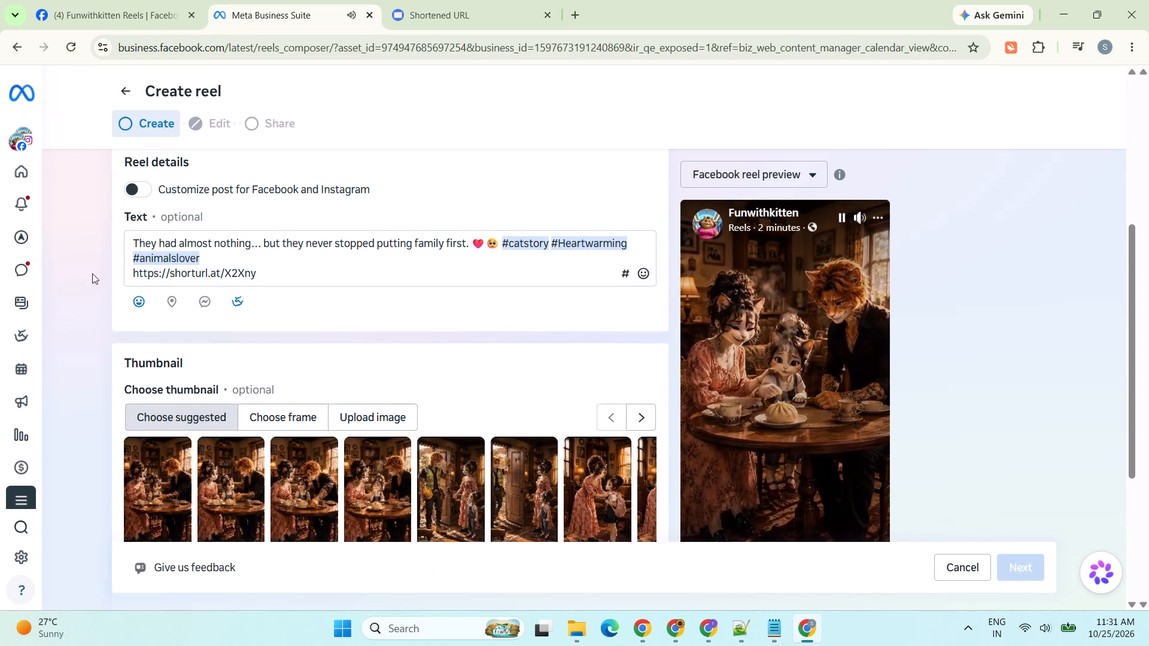
{"action": "scroll", "coordinate": [92, 273], "scroll_direction": "down", "scroll_amount": 1}
{"action": "left_click", "coordinate": [1035, 565]}
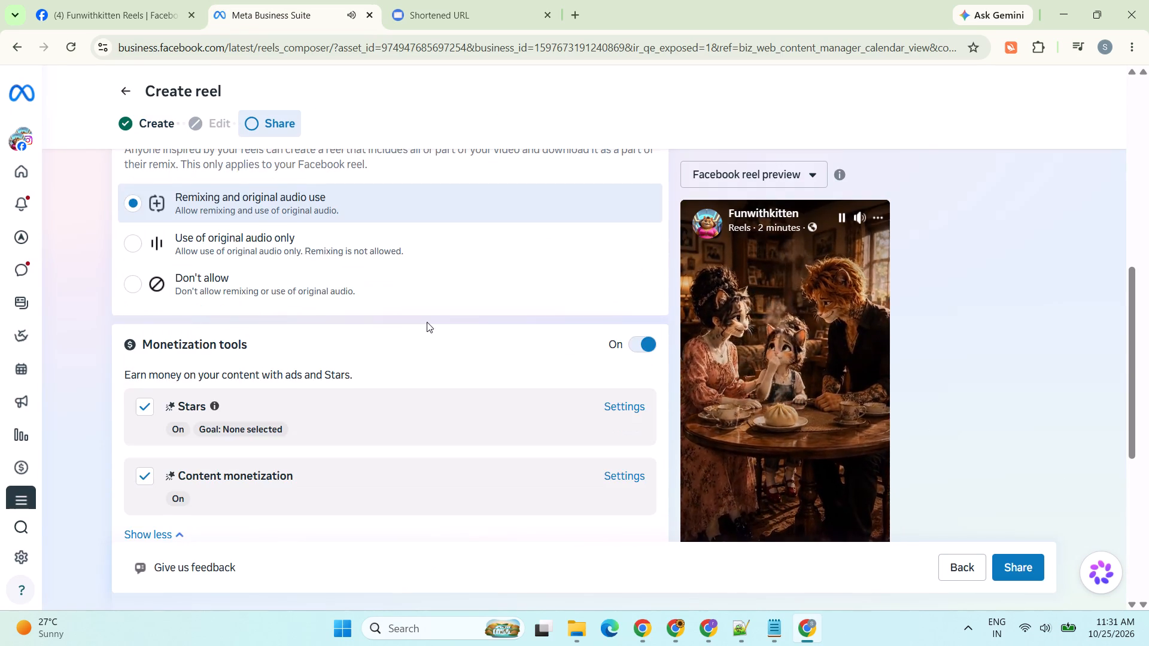
{"action": "scroll", "coordinate": [420, 321], "scroll_direction": "up", "scroll_amount": 2}
{"action": "scroll", "coordinate": [417, 322], "scroll_direction": "down", "scroll_amount": 1}
{"action": "scroll", "coordinate": [414, 324], "scroll_direction": "up", "scroll_amount": 5}
{"action": "scroll", "coordinate": [265, 204], "scroll_direction": "up", "scroll_amount": 5}
{"action": "left_click", "coordinate": [253, 225]}
{"action": "left_click", "coordinate": [249, 217]}
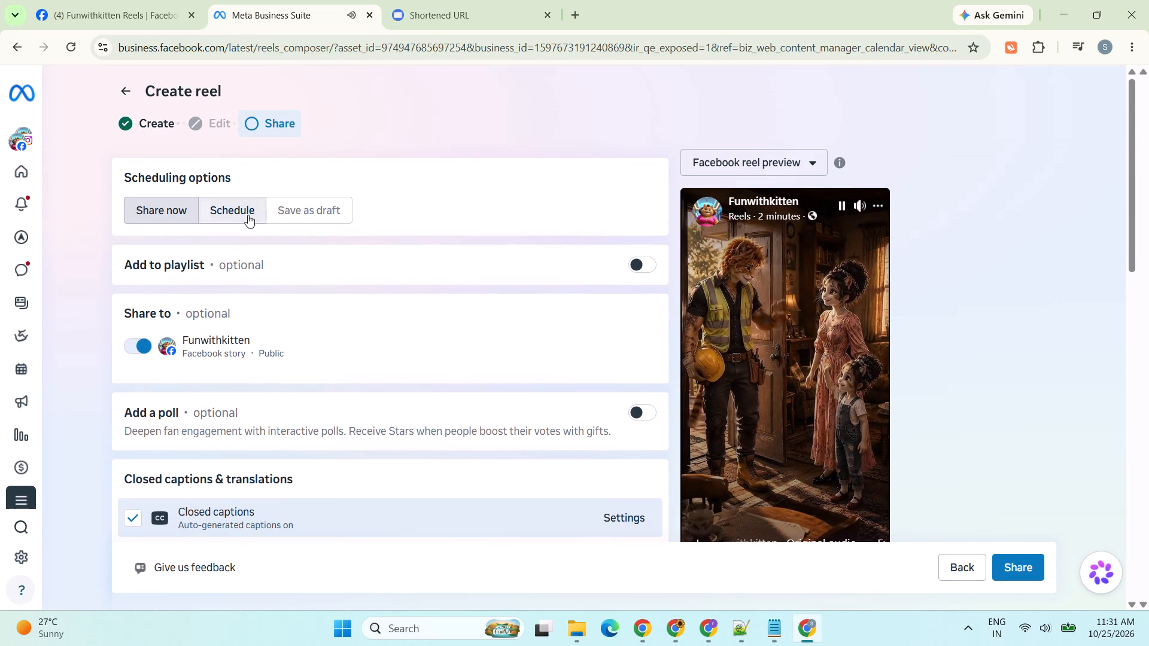
{"action": "left_click", "coordinate": [191, 291]}
{"action": "left_click", "coordinate": [299, 324]}
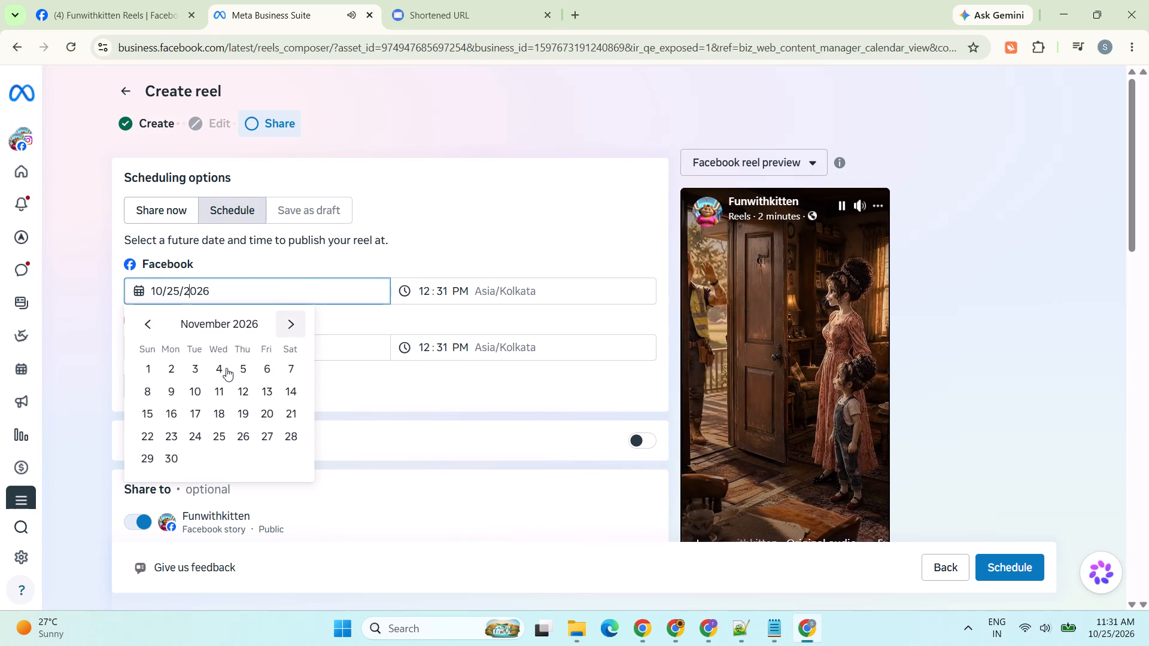
{"action": "left_click", "coordinate": [197, 365]}
{"action": "left_click", "coordinate": [202, 346]}
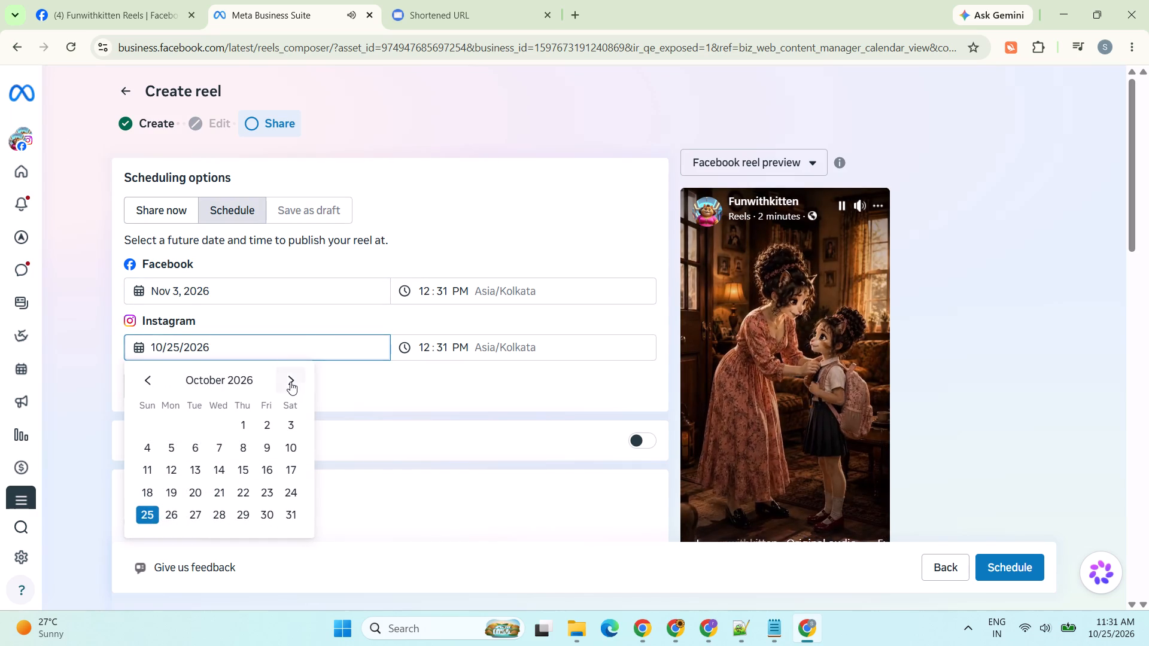
{"action": "left_click", "coordinate": [290, 382]}
{"action": "left_click", "coordinate": [191, 424]}
Set the scheduled time to 11:31 AM for both Facebook and Instagram.
{"action": "left_click", "coordinate": [422, 289]}
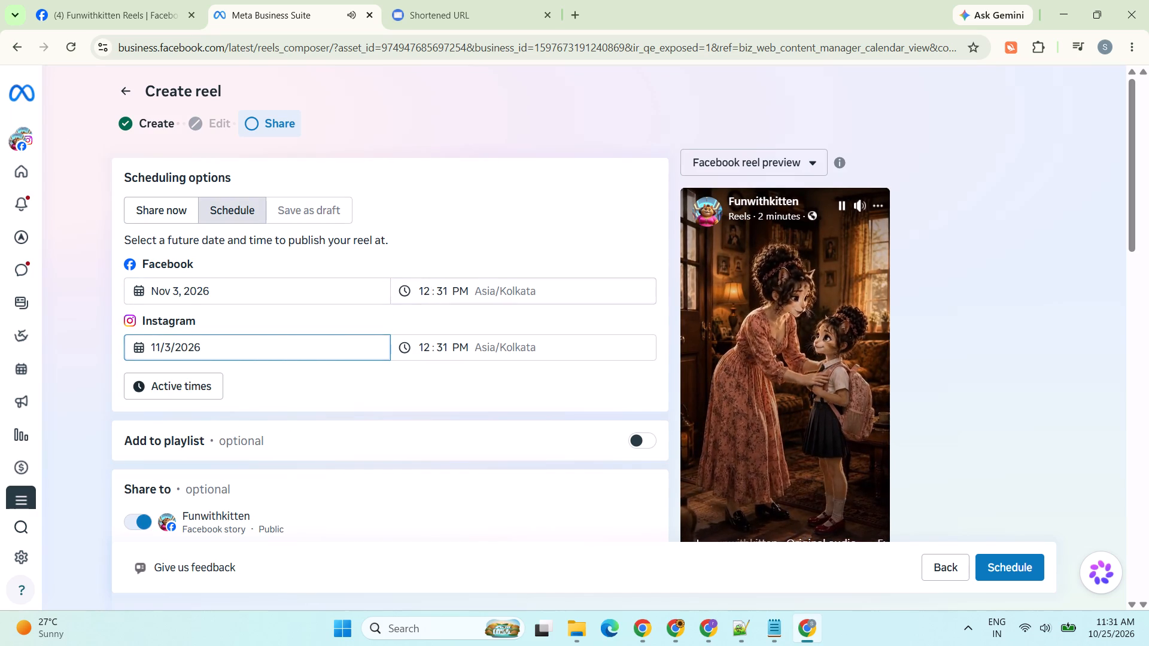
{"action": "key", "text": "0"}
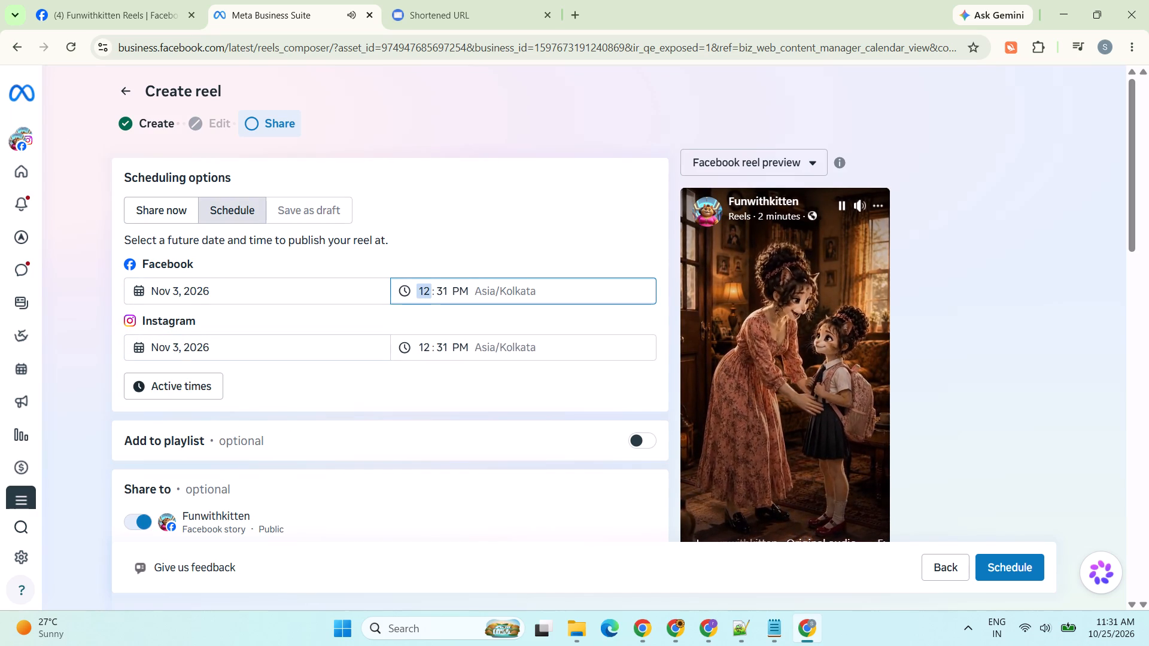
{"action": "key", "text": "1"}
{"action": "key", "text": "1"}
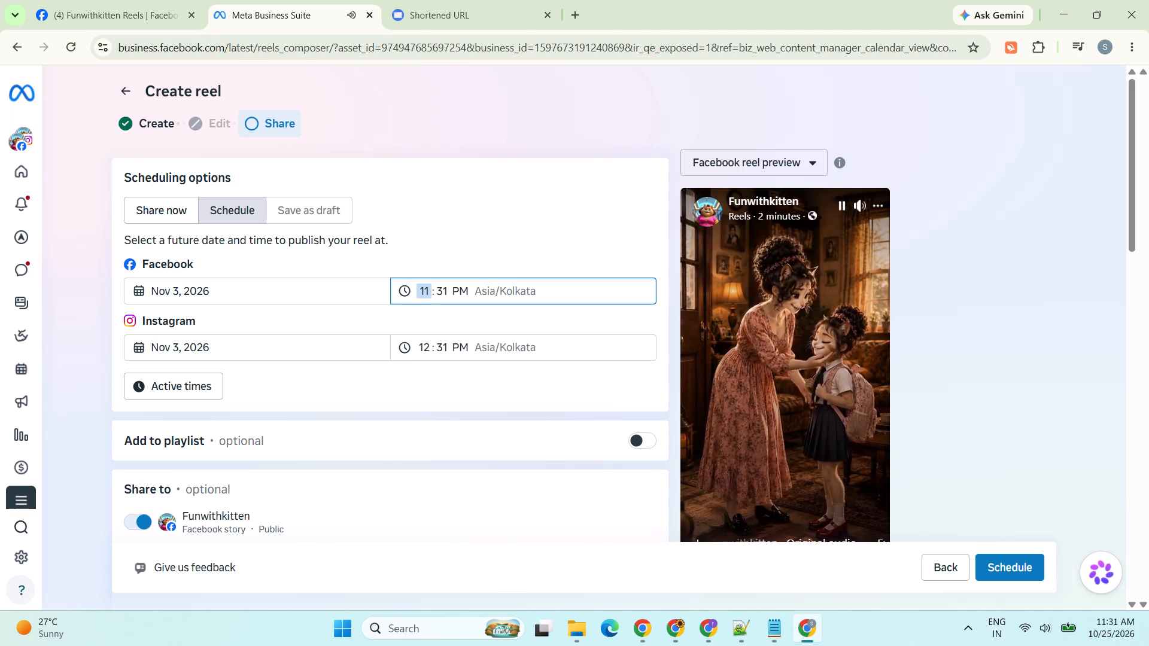
{"action": "left_click", "coordinate": [454, 288]}
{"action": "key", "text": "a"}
{"action": "left_click", "coordinate": [416, 346]}
{"action": "left_click", "coordinate": [427, 340]}
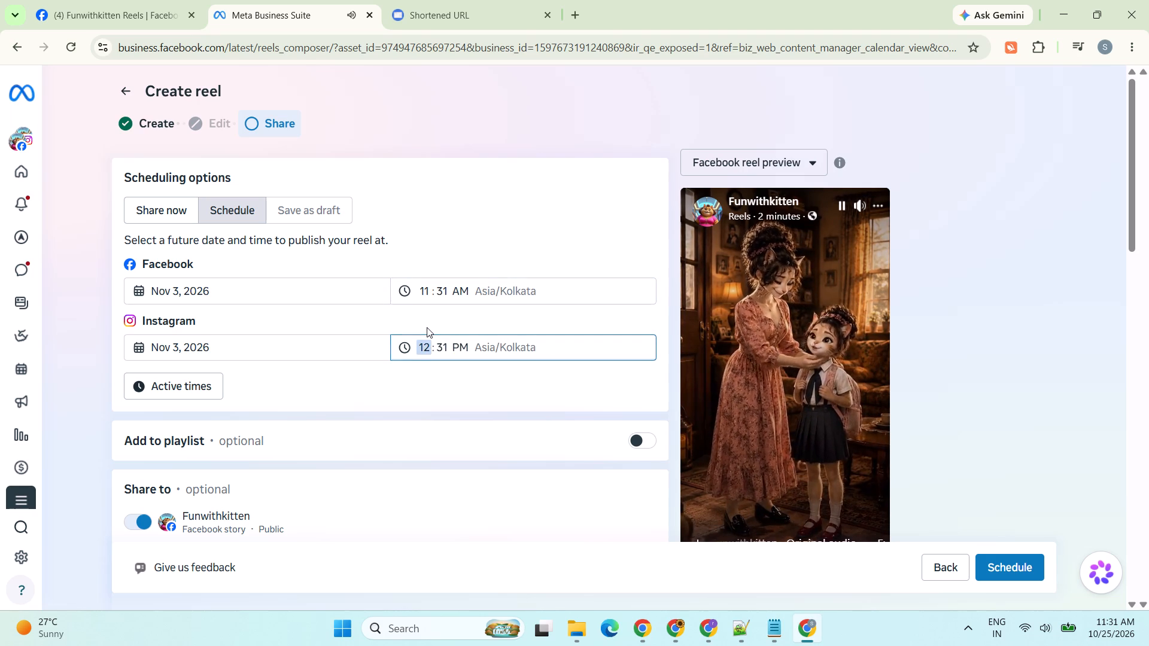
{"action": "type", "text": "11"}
{"action": "left_click", "coordinate": [461, 345]}
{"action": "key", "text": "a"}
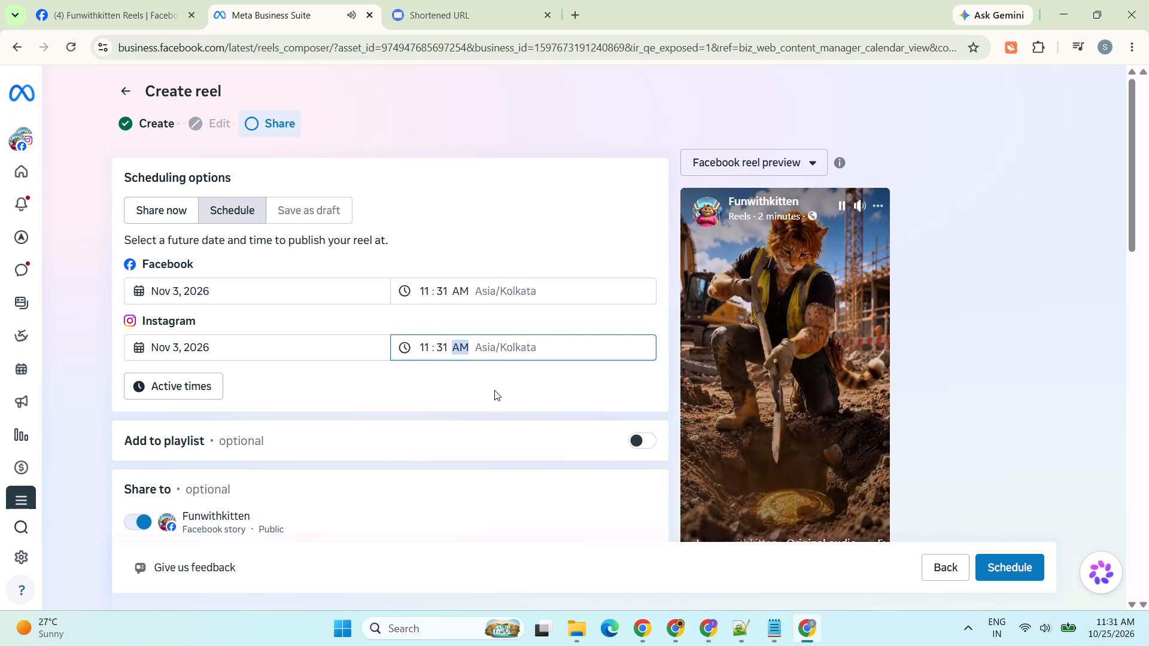
{"action": "left_click", "coordinate": [493, 393]}
Submit the reel for scheduling and return to the content calendar.
{"action": "left_click", "coordinate": [1020, 569]}
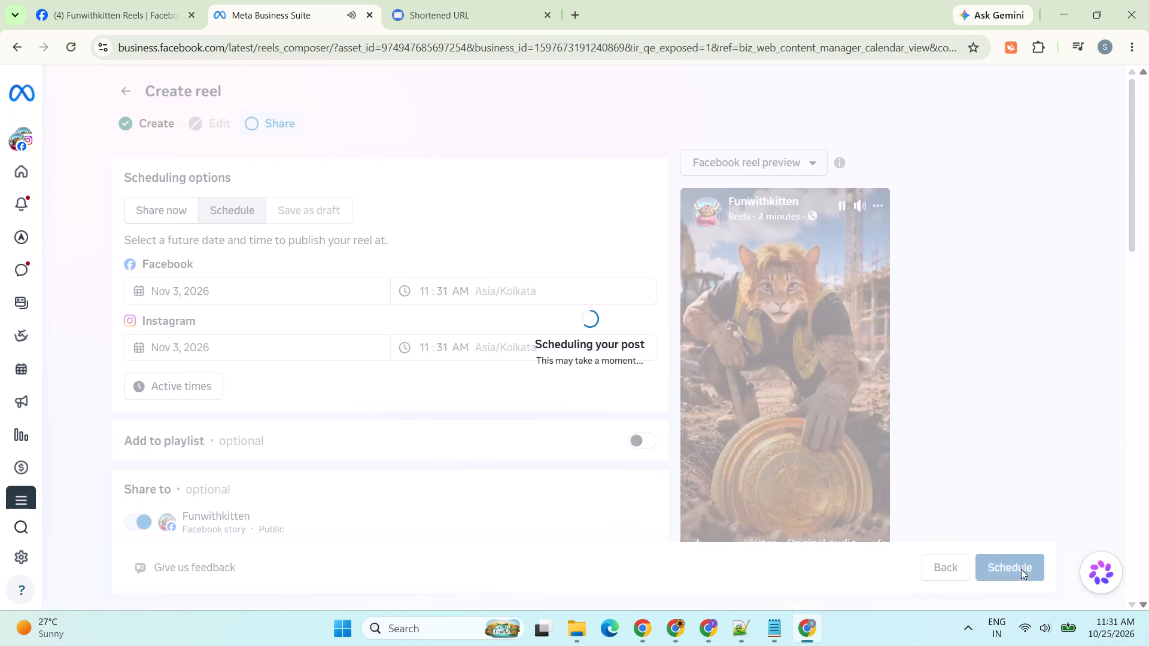
{"action": "left_click", "coordinate": [752, 311]}
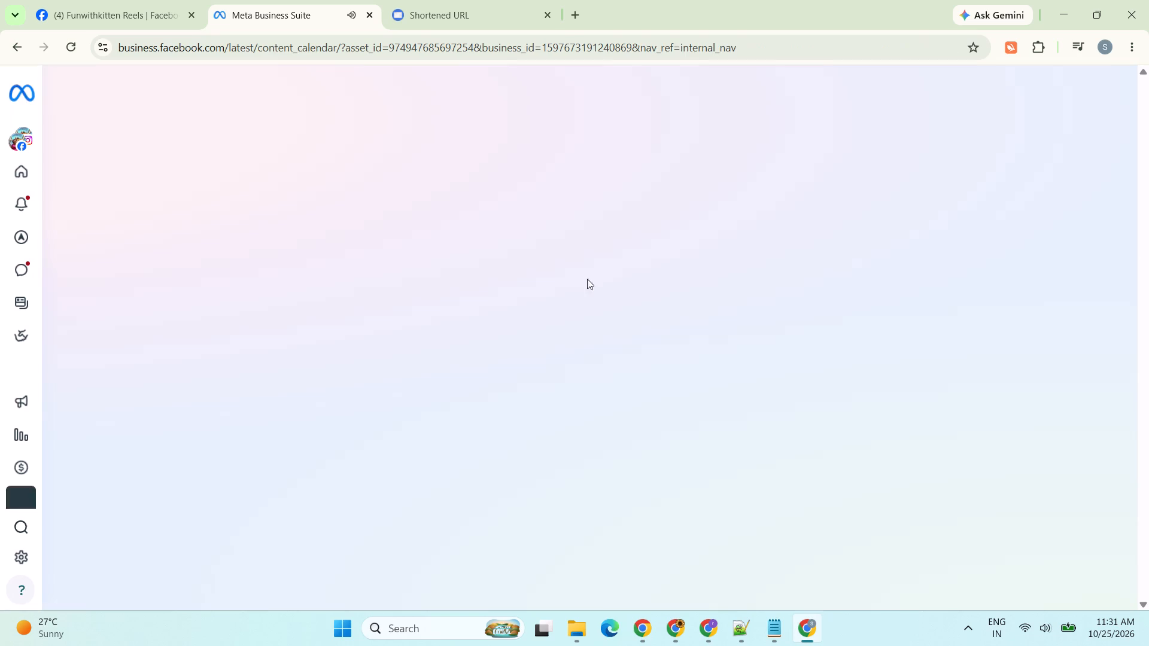
Switch to TikTok, go to the next Pawtales video, "I thought she was stealing from me...", and download it in SD to Downloads.
{"action": "left_click", "coordinate": [636, 632]}
{"action": "left_click", "coordinate": [705, 355]}
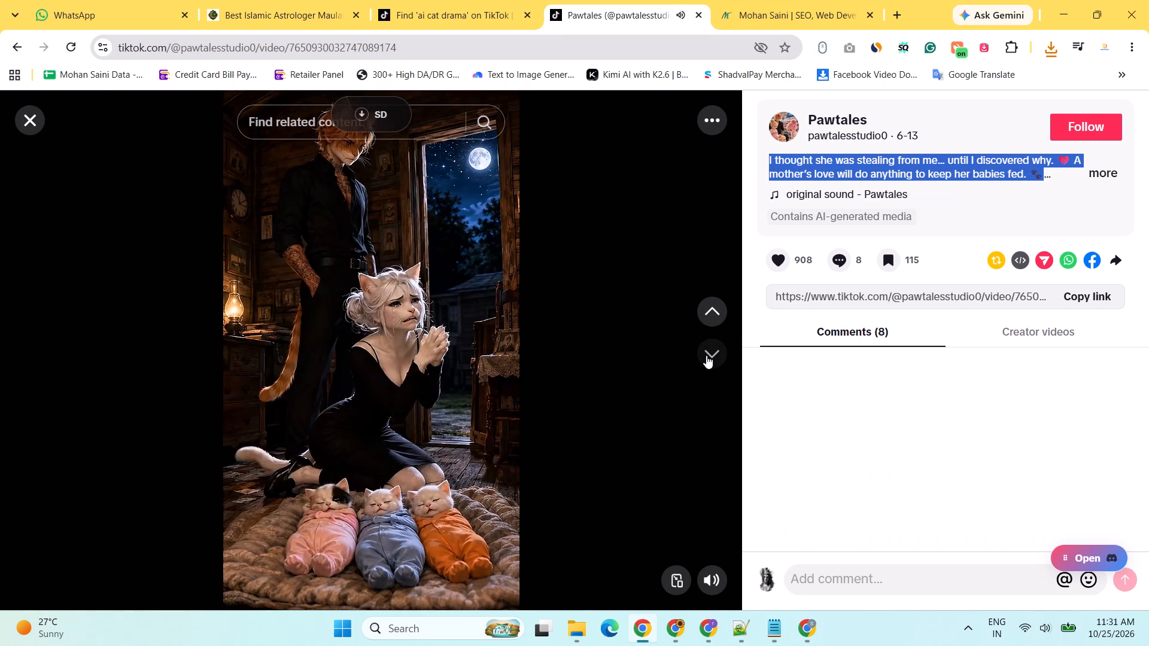
{"action": "left_click", "coordinate": [365, 115]}
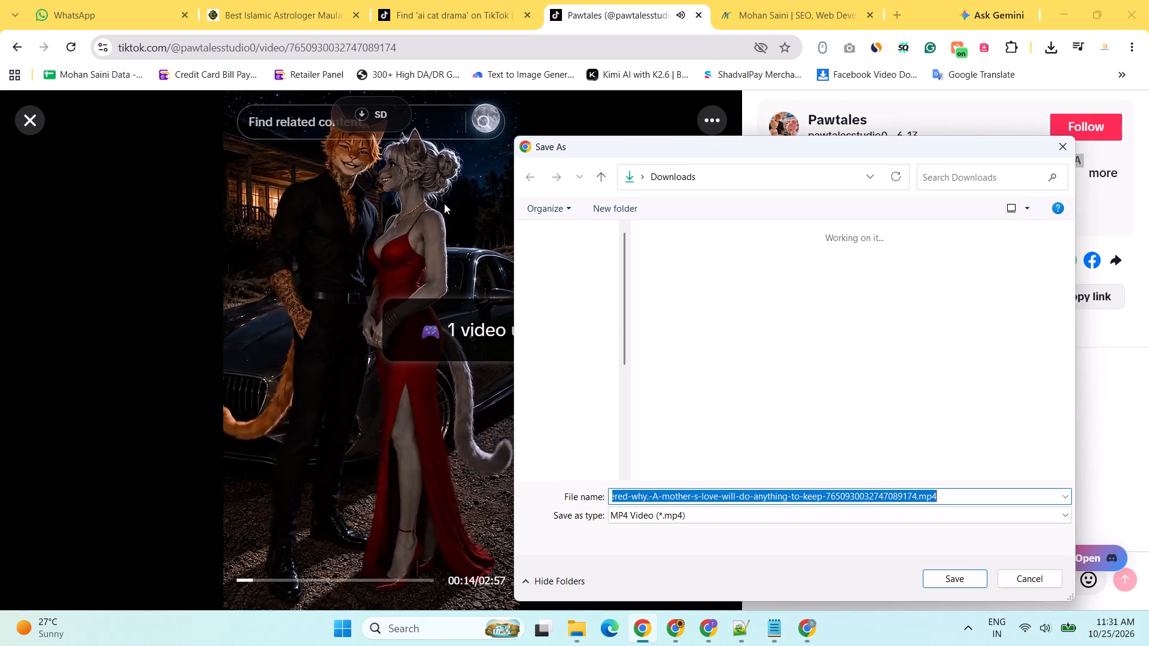
On TikTok, save the Pawtales video "I thought she was stealing from me... until I discovered why." to Downloads and copy its caption.
{"action": "left_click", "coordinate": [969, 578]}
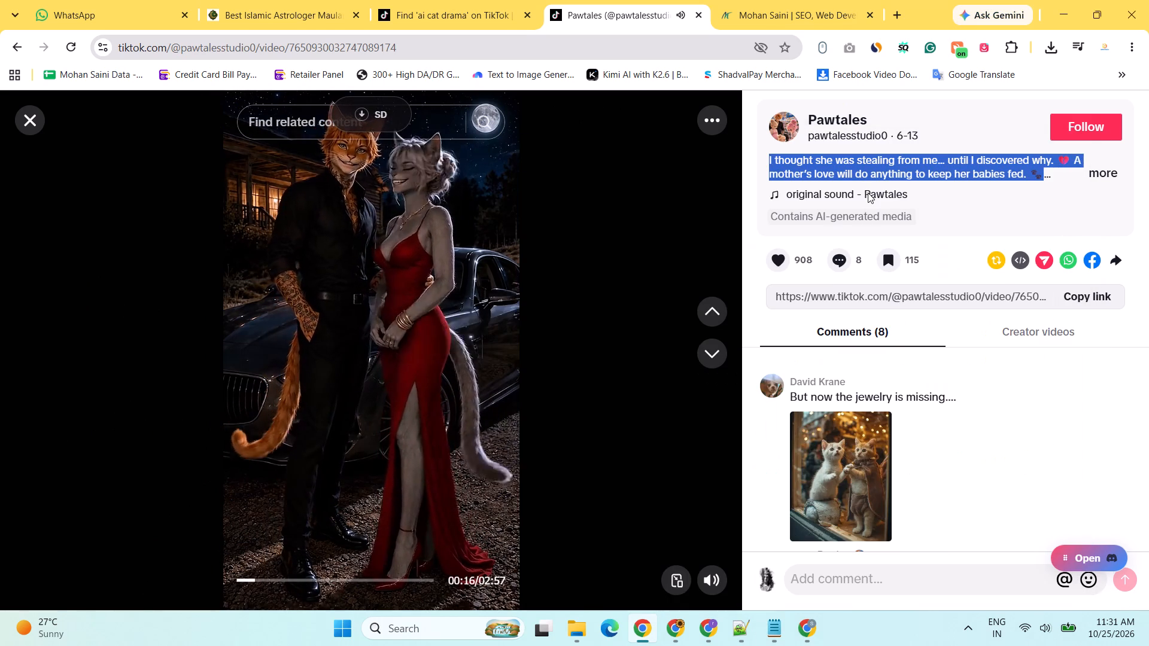
{"action": "right_click", "coordinate": [841, 159]}
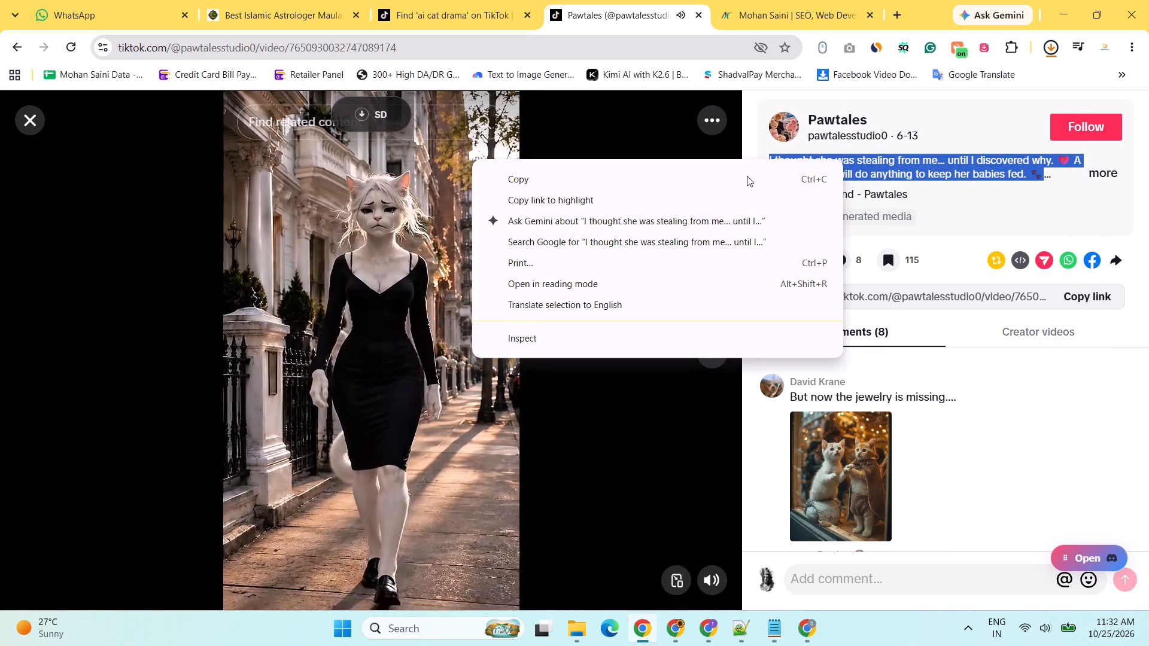
{"action": "left_click", "coordinate": [590, 182]}
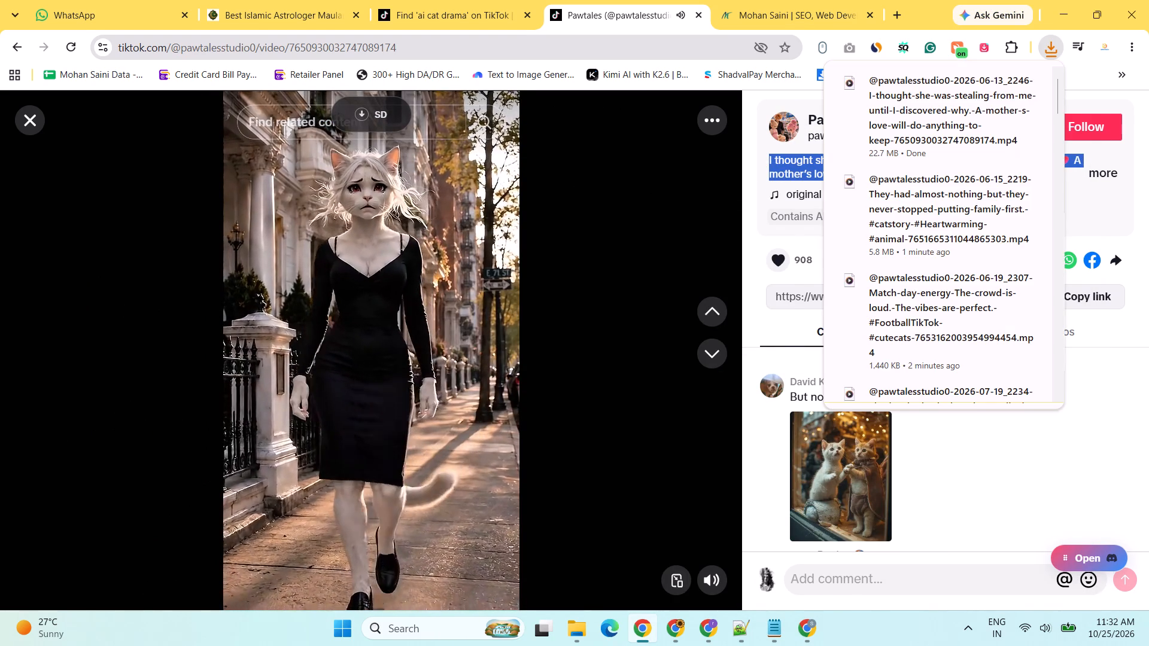
{"action": "right_click", "coordinate": [788, 166]}
{"action": "left_click", "coordinate": [737, 182]}
Switch to Meta Business Suite, start a new reel and add the downloaded "I thought she was stealing from me" video.
{"action": "left_click", "coordinate": [808, 626]}
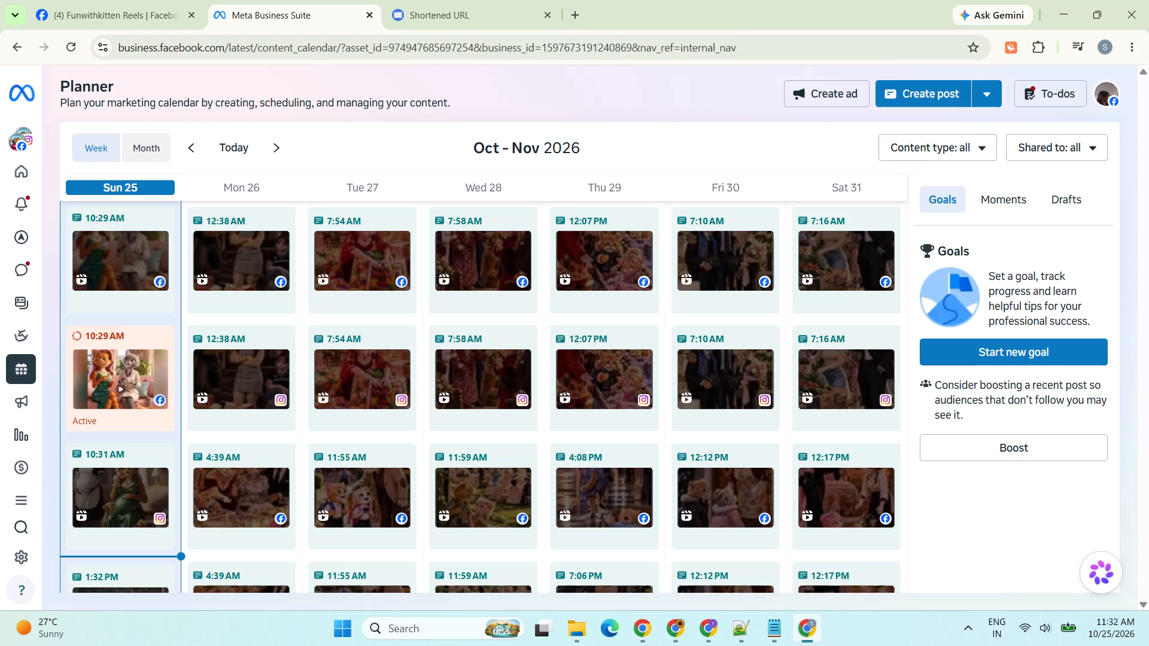
{"action": "left_click", "coordinate": [997, 102]}
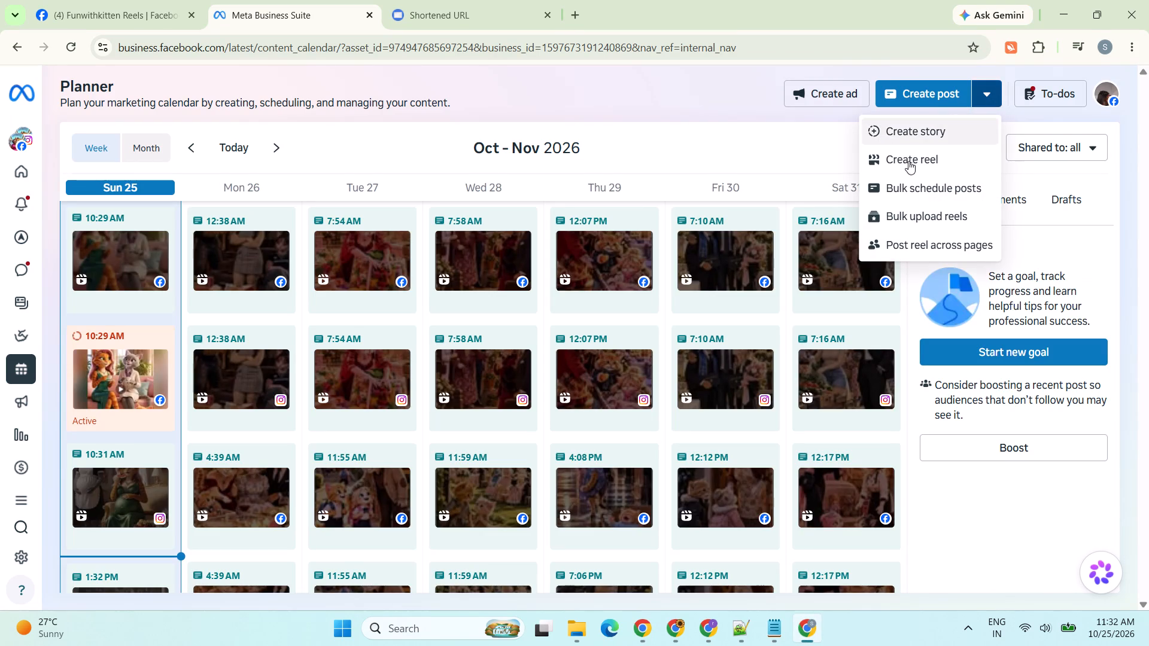
{"action": "left_click", "coordinate": [908, 161]}
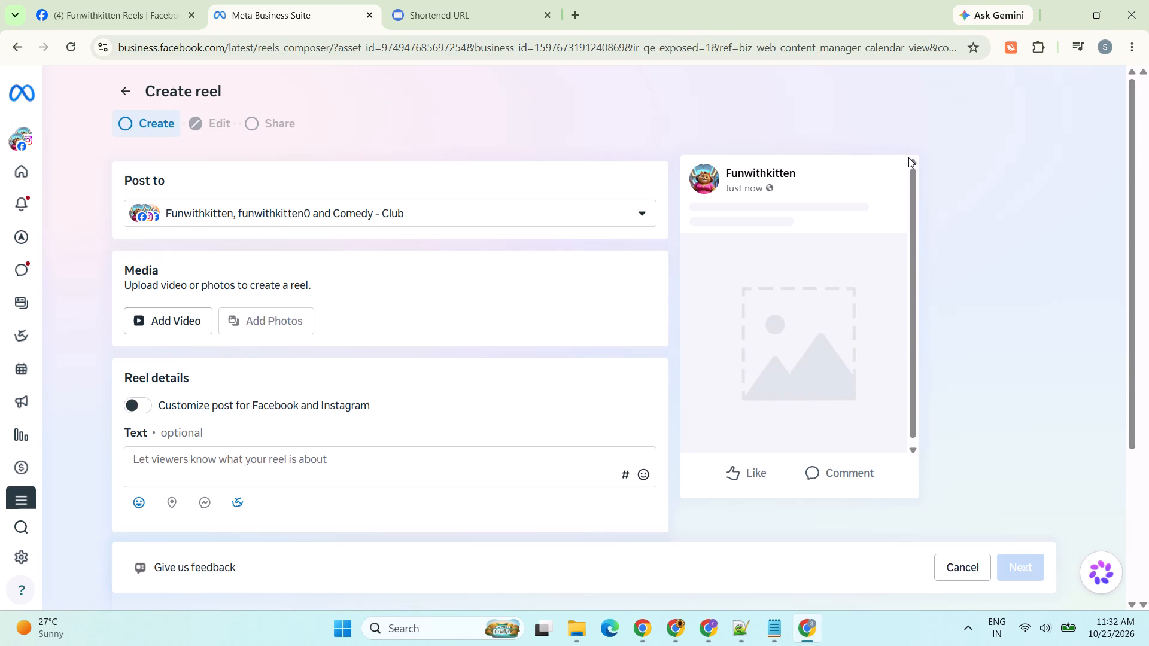
{"action": "left_click", "coordinate": [198, 313]}
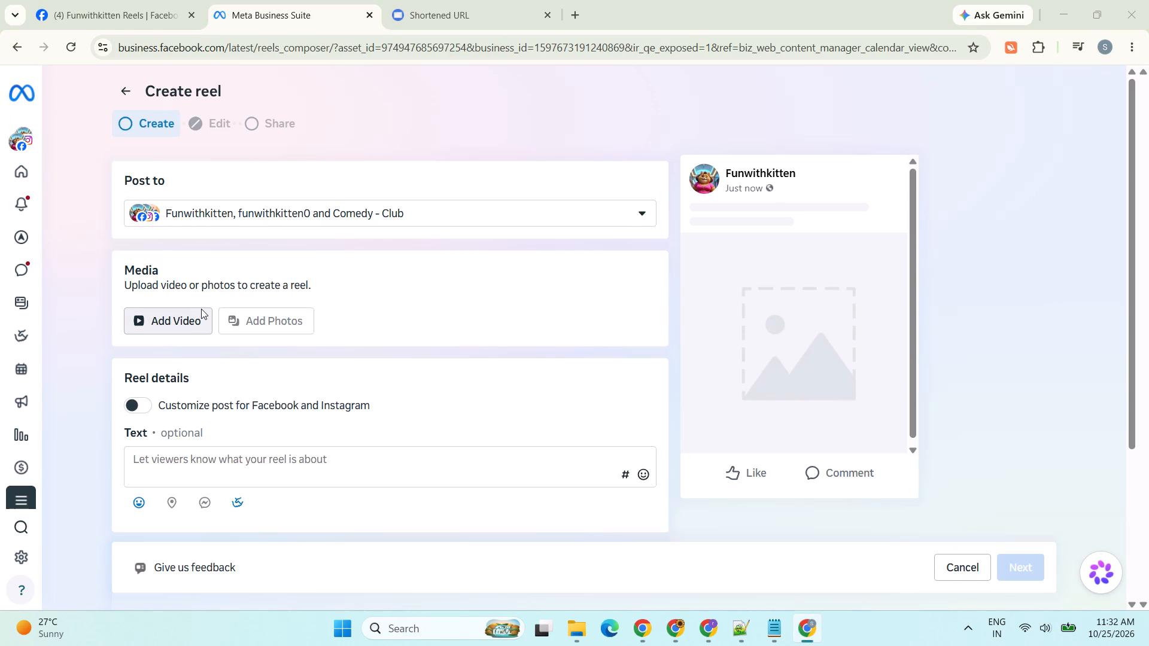
{"action": "double_click", "coordinate": [697, 291]}
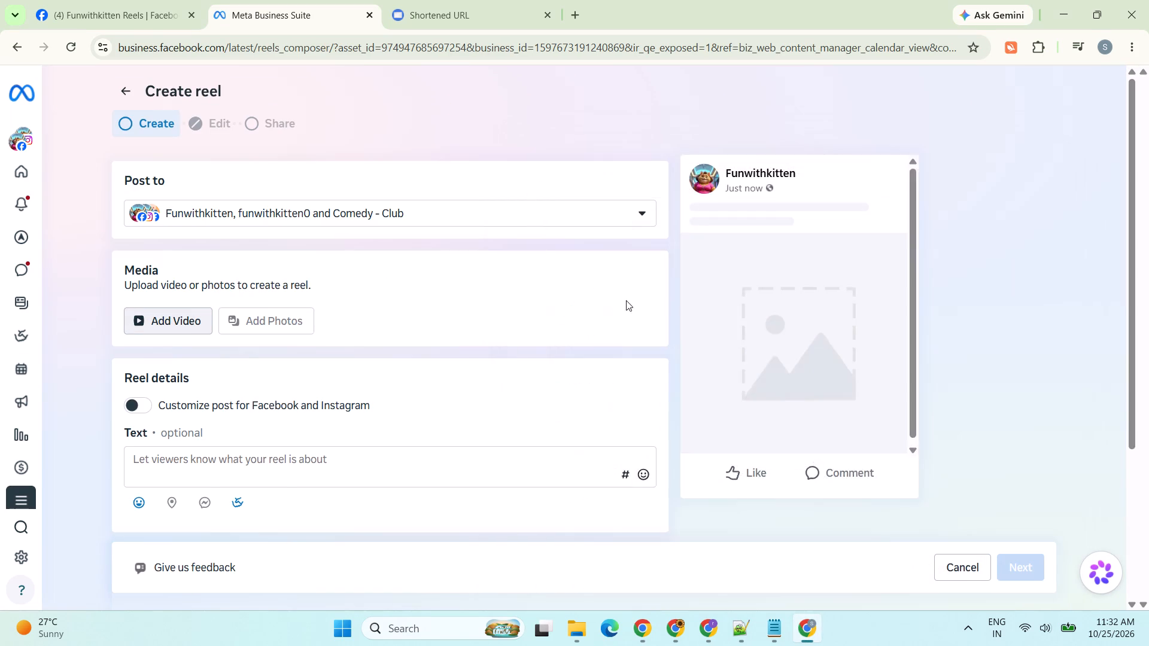
{"action": "scroll", "coordinate": [253, 398], "scroll_direction": "down", "scroll_amount": 3}
{"action": "left_click", "coordinate": [250, 325]}
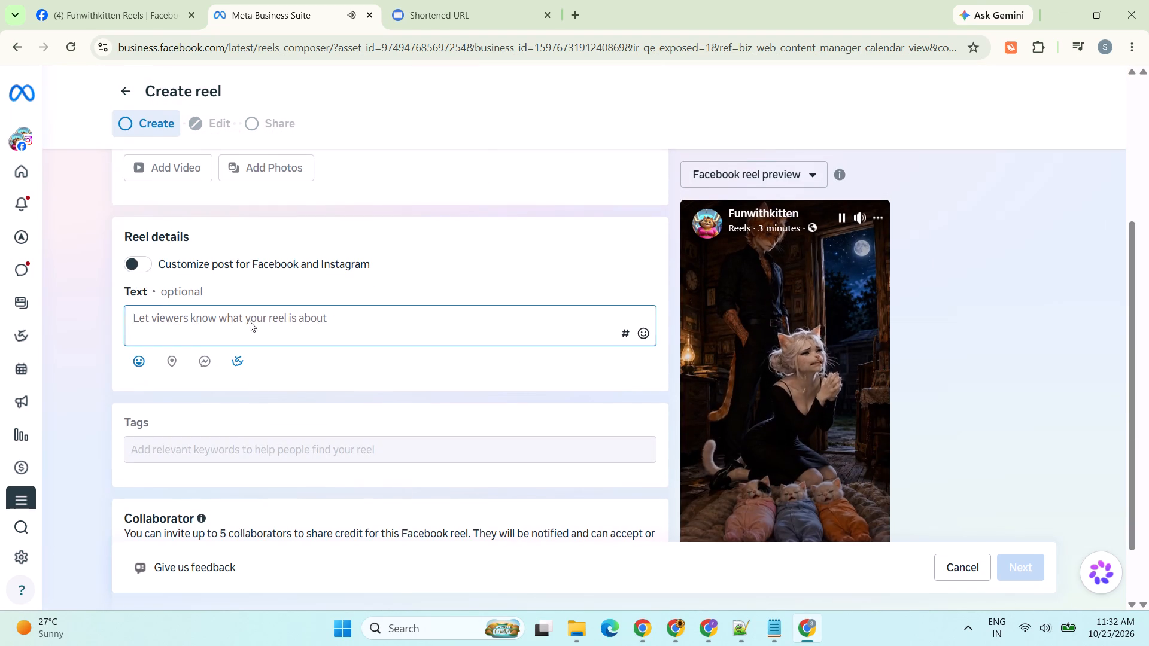
{"action": "key", "text": "ctrl+v"}
{"action": "left_click", "coordinate": [494, 4]}
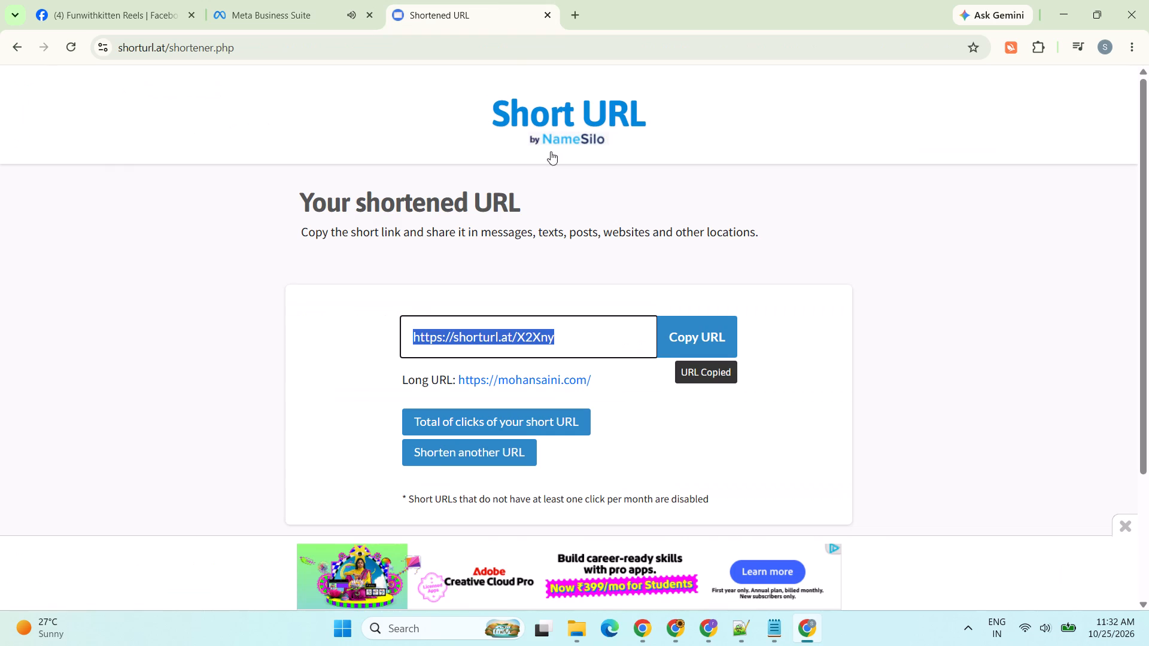
{"action": "left_click", "coordinate": [691, 331]}
{"action": "left_click", "coordinate": [304, 0]}
{"action": "key", "text": "ctrl+v"}
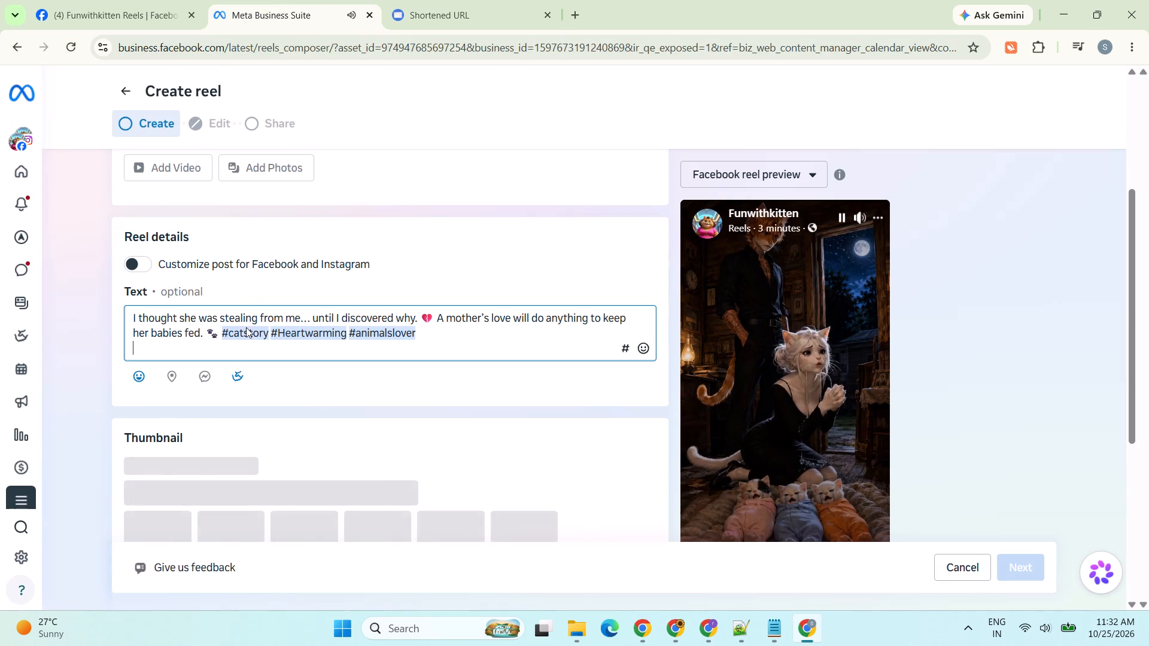
{"action": "left_click", "coordinate": [99, 324]}
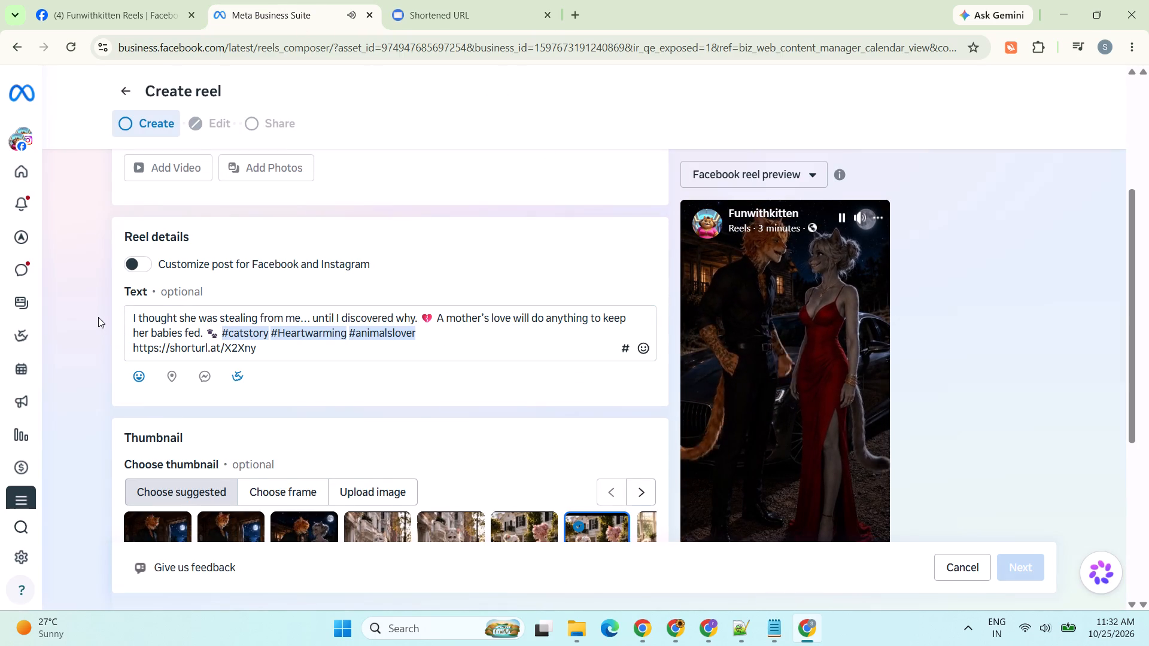
Proceed to the reel's sharing options and set both the Facebook and Instagram schedule dates to Nov 3, 2026.
{"action": "left_click", "coordinate": [93, 344]}
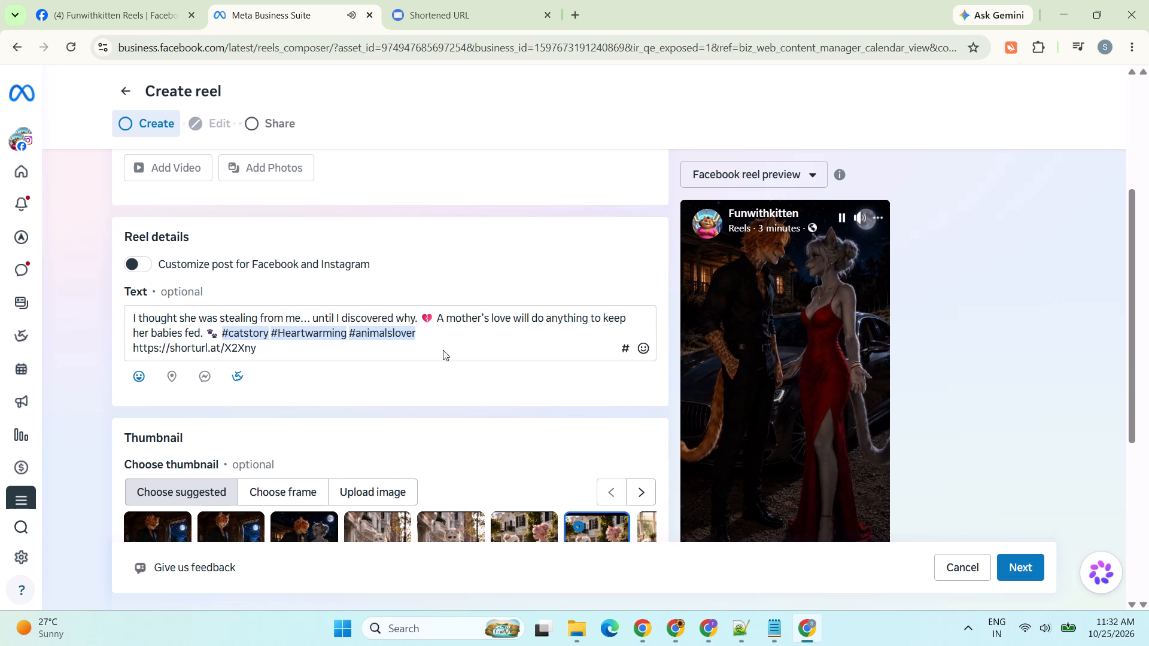
{"action": "left_click", "coordinate": [1025, 568]}
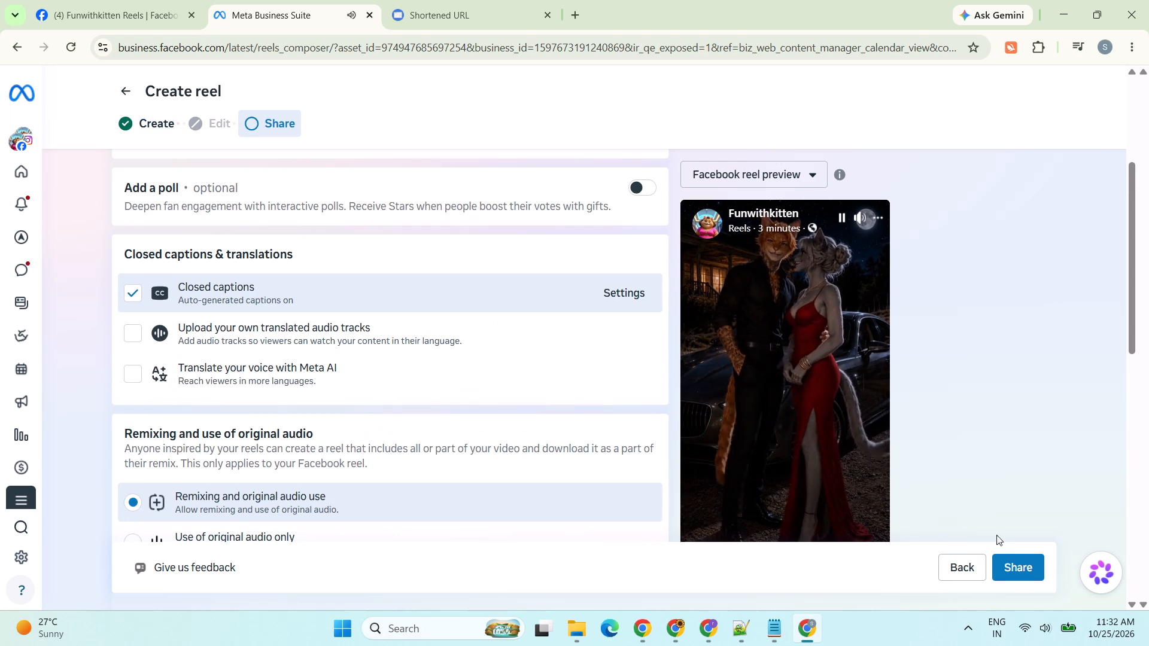
{"action": "scroll", "coordinate": [346, 219], "scroll_direction": "up", "scroll_amount": 7}
{"action": "left_click", "coordinate": [235, 214]}
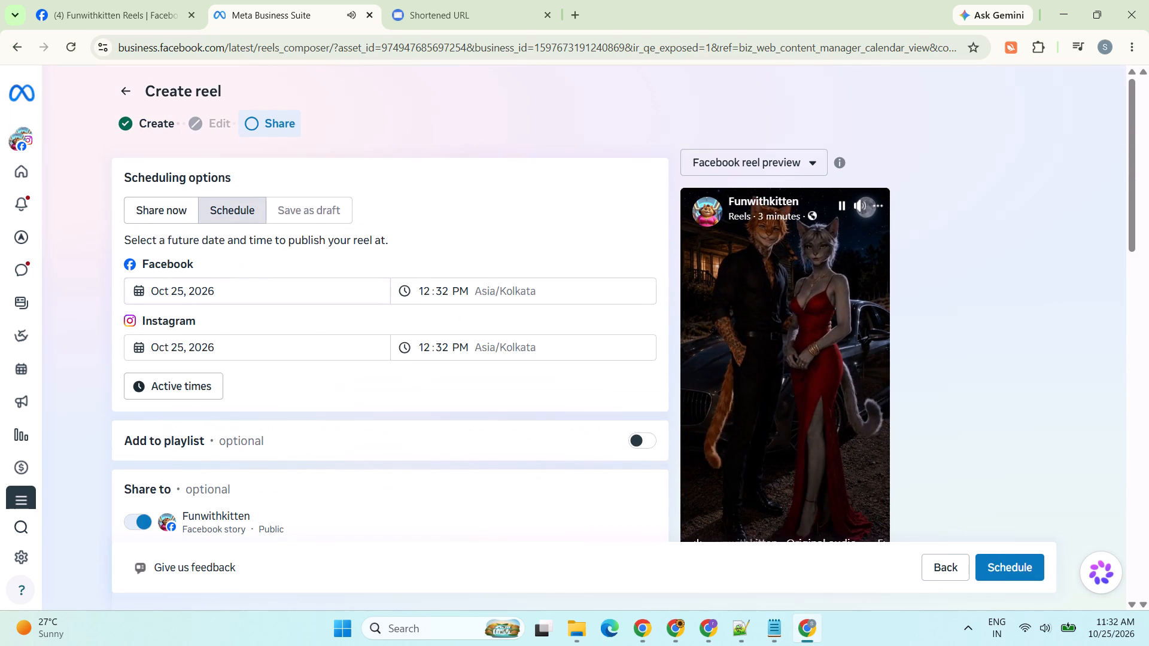
{"action": "left_click", "coordinate": [165, 291]}
{"action": "left_click", "coordinate": [298, 325]}
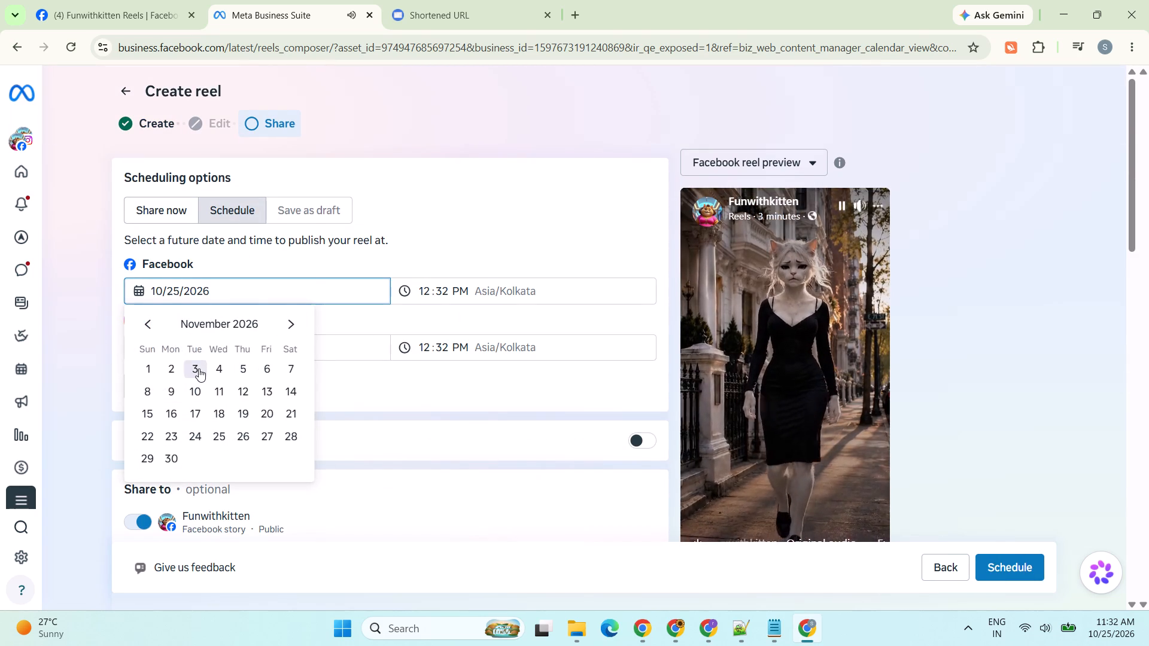
{"action": "left_click", "coordinate": [199, 368]}
{"action": "left_click", "coordinate": [176, 348]}
{"action": "left_click", "coordinate": [299, 377]}
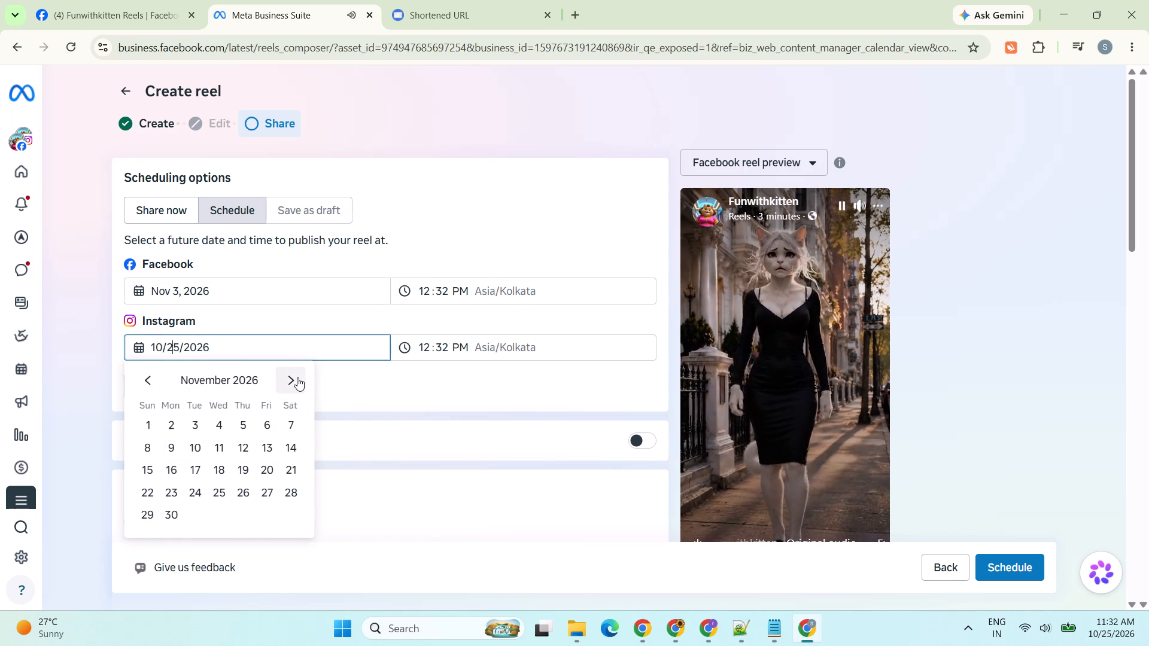
{"action": "left_click", "coordinate": [197, 419]}
Set the Facebook and Instagram publishing times to 03:32 PM and schedule the reel.
{"action": "left_click", "coordinate": [422, 296]}
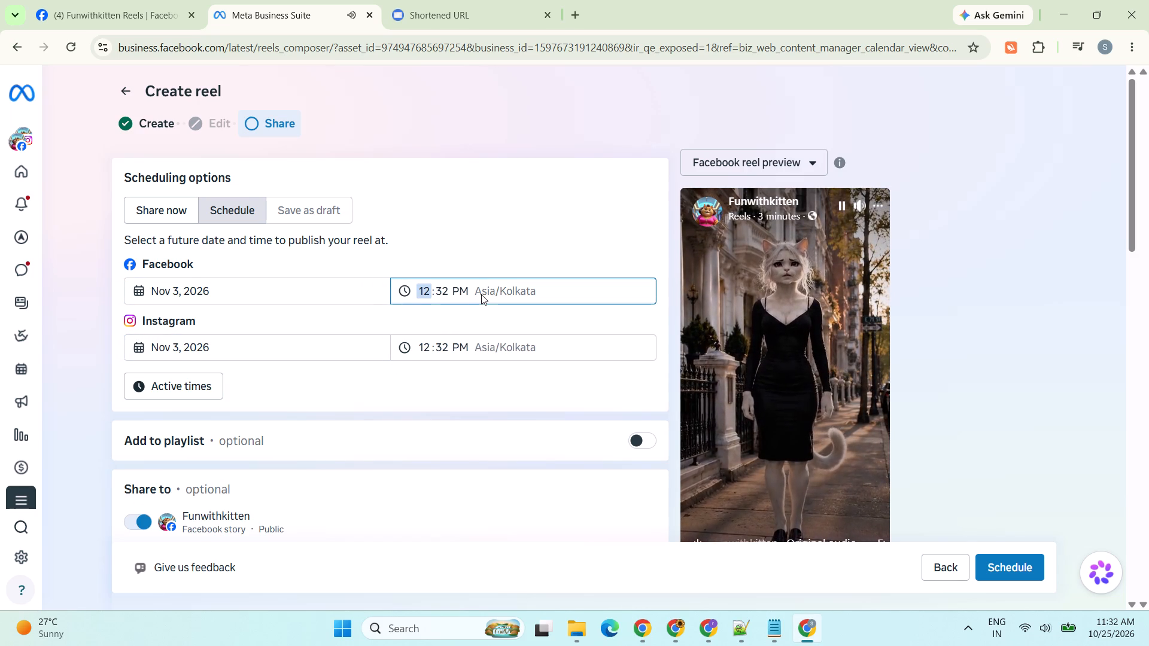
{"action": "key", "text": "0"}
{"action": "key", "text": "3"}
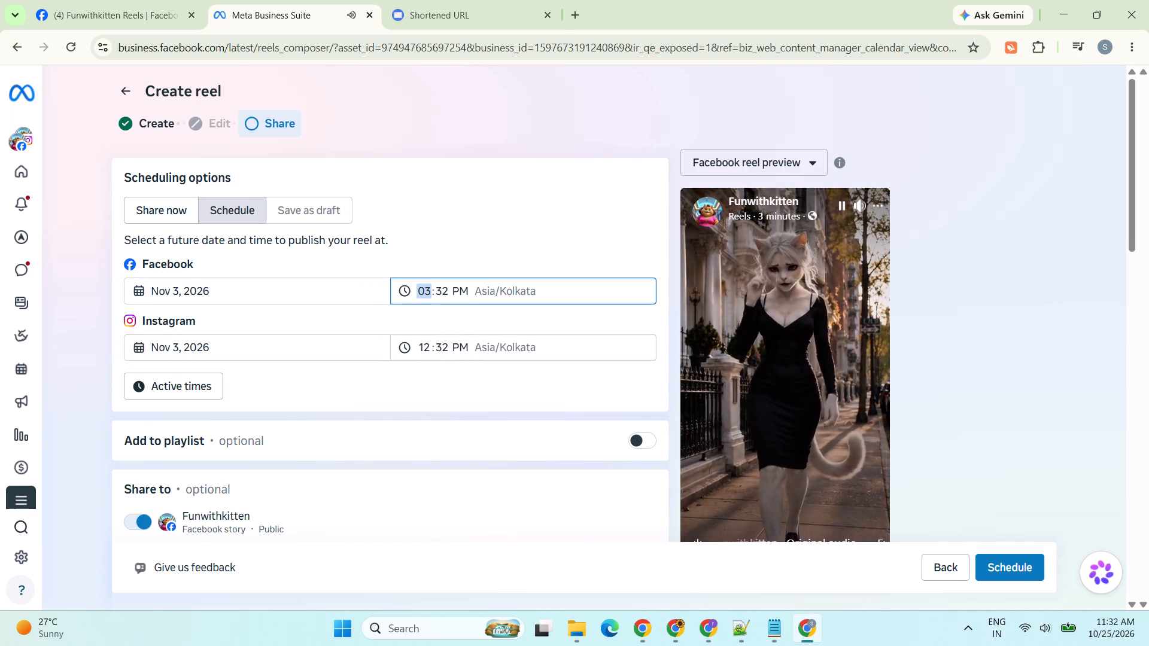
{"action": "left_click", "coordinate": [419, 345]}
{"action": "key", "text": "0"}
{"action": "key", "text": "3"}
{"action": "left_click", "coordinate": [454, 400]}
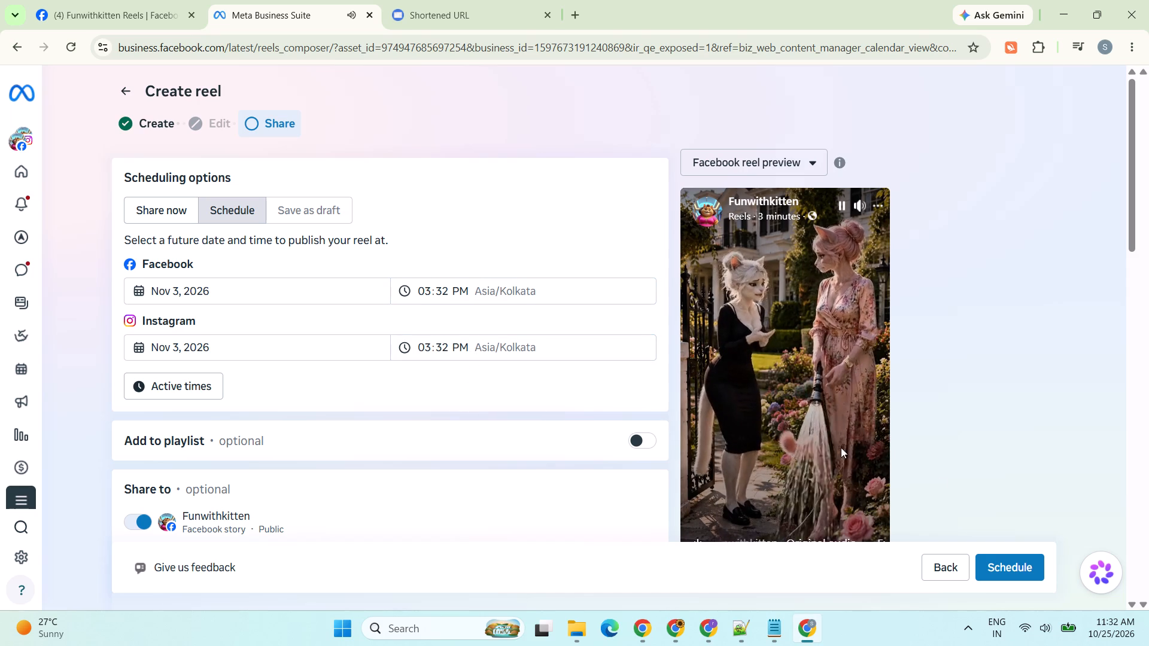
{"action": "left_click", "coordinate": [1040, 559]}
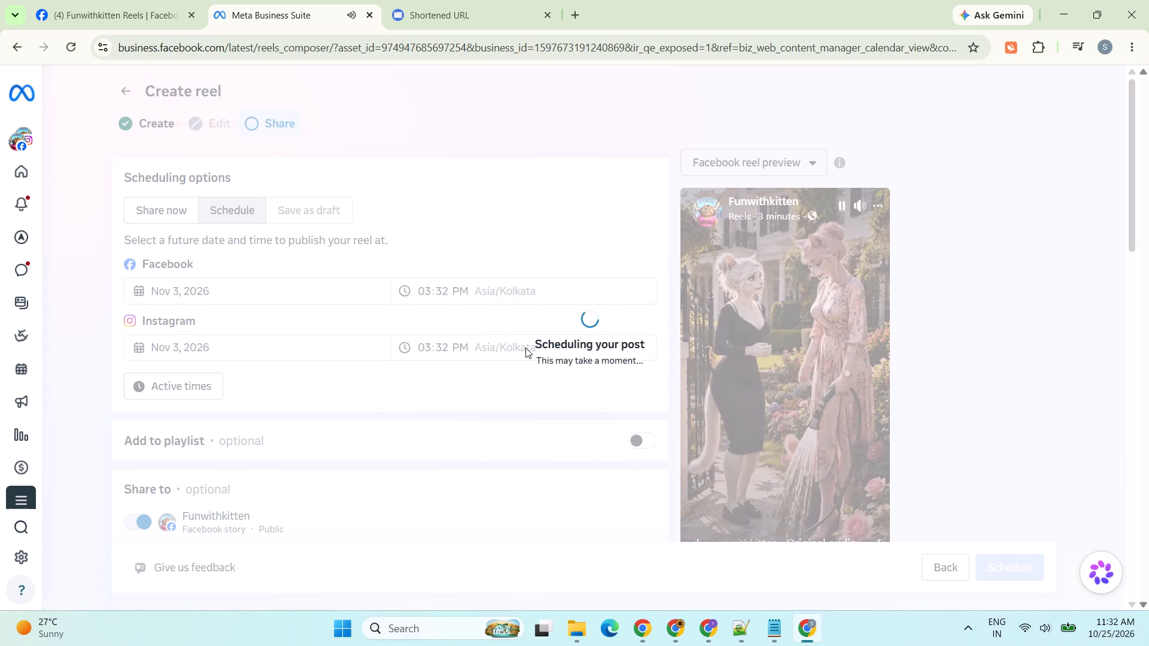
{"action": "left_click", "coordinate": [739, 313]}
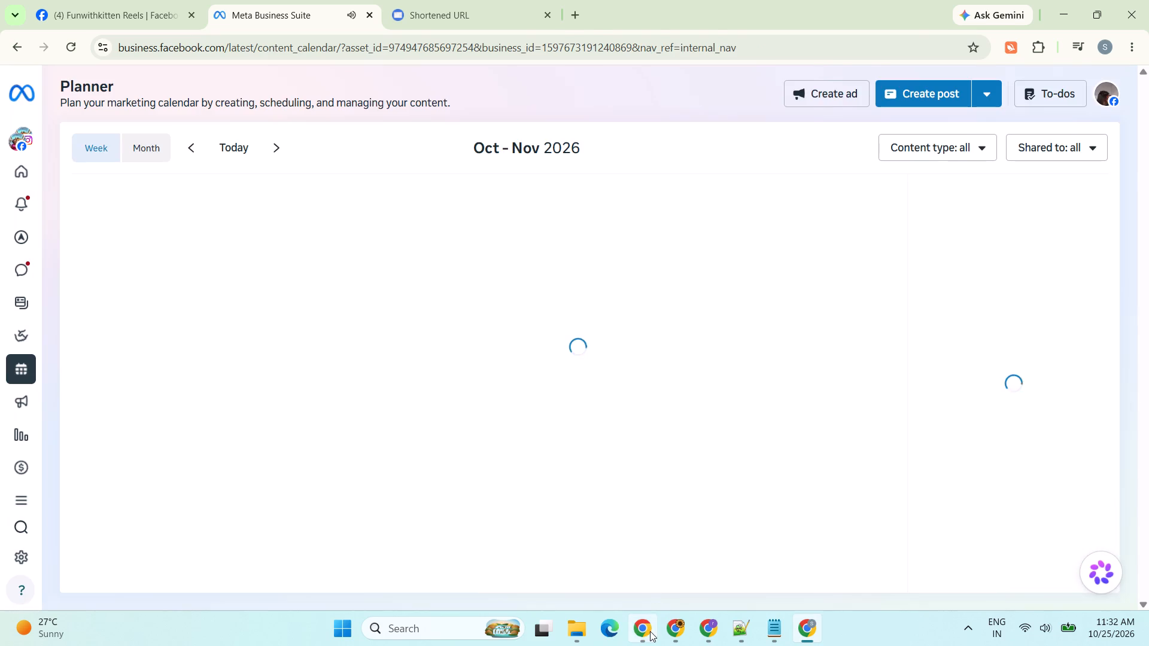
Switch to TikTok and download the Pawtales video "They laughed at him when he couldn't pay rent" in SD to Downloads.
{"action": "left_click", "coordinate": [650, 631]}
{"action": "left_click", "coordinate": [718, 352]}
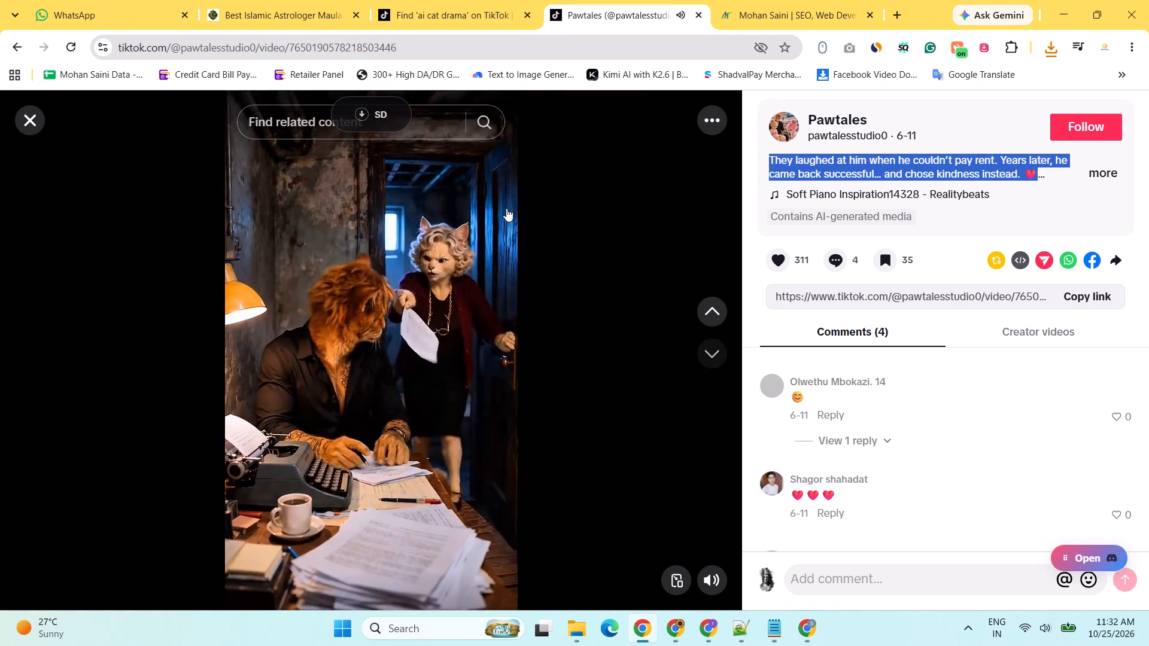
{"action": "left_click", "coordinate": [378, 115]}
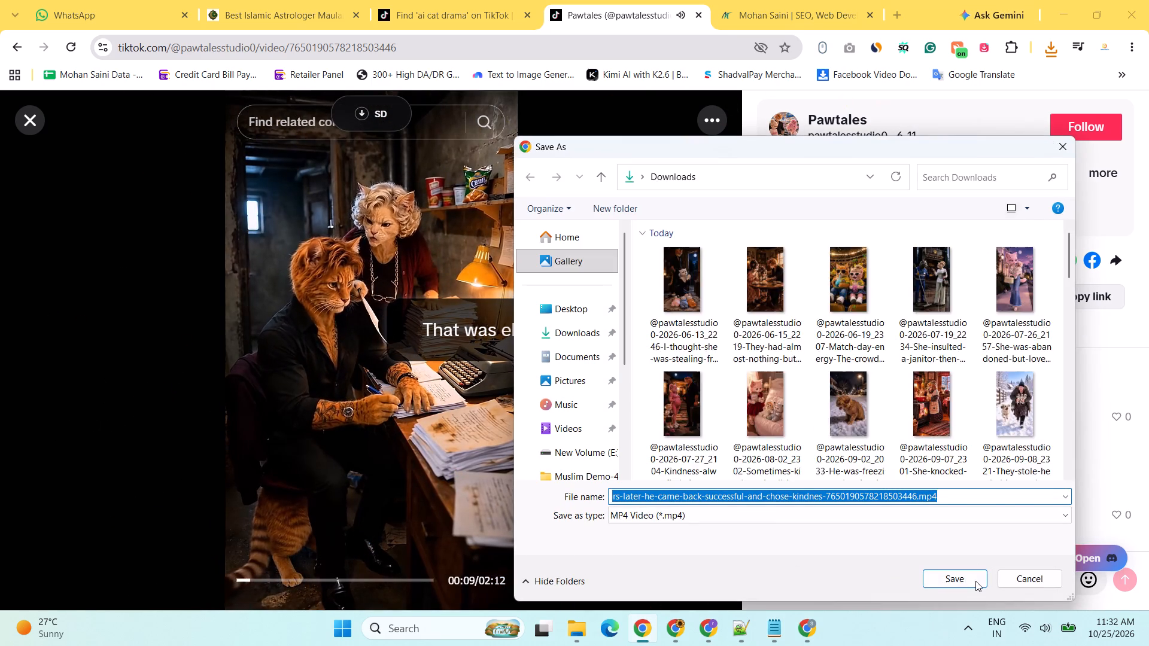
On TikTok, save the Pawtales video "They laughed at him when he couldn't pay rent" to Downloads and copy its caption.
{"action": "left_click", "coordinate": [975, 581]}
{"action": "right_click", "coordinate": [898, 167]}
{"action": "left_click", "coordinate": [811, 185]}
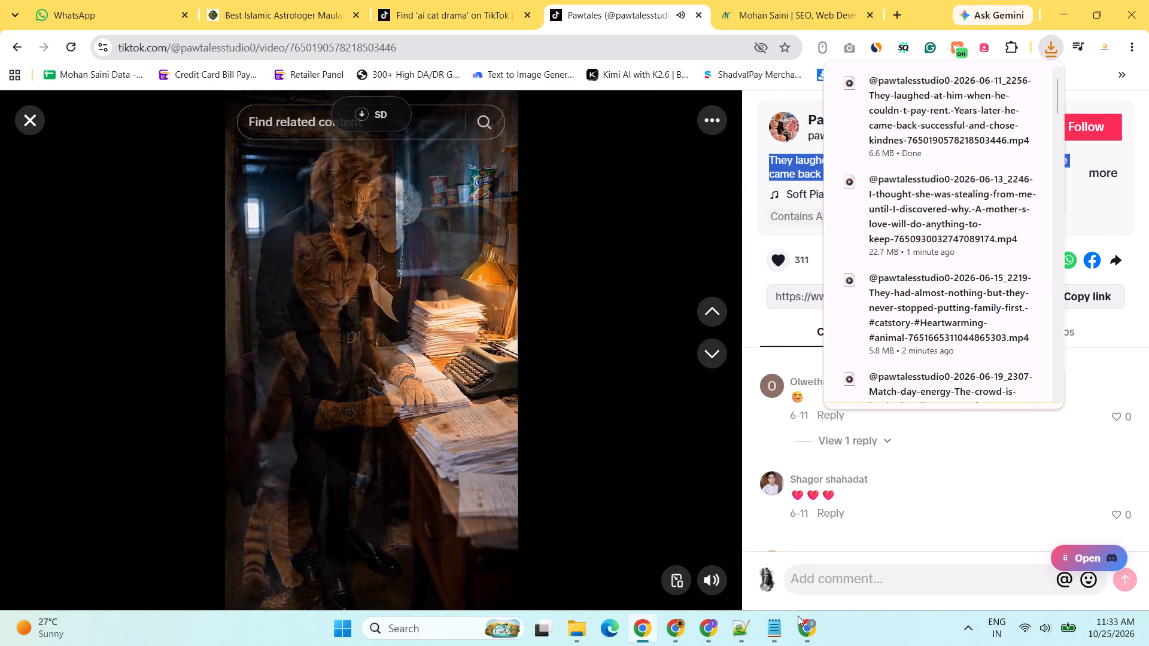
Switch to Meta Business Suite and open the content creation options.
{"action": "left_click", "coordinate": [800, 621]}
{"action": "left_click", "coordinate": [992, 87]}
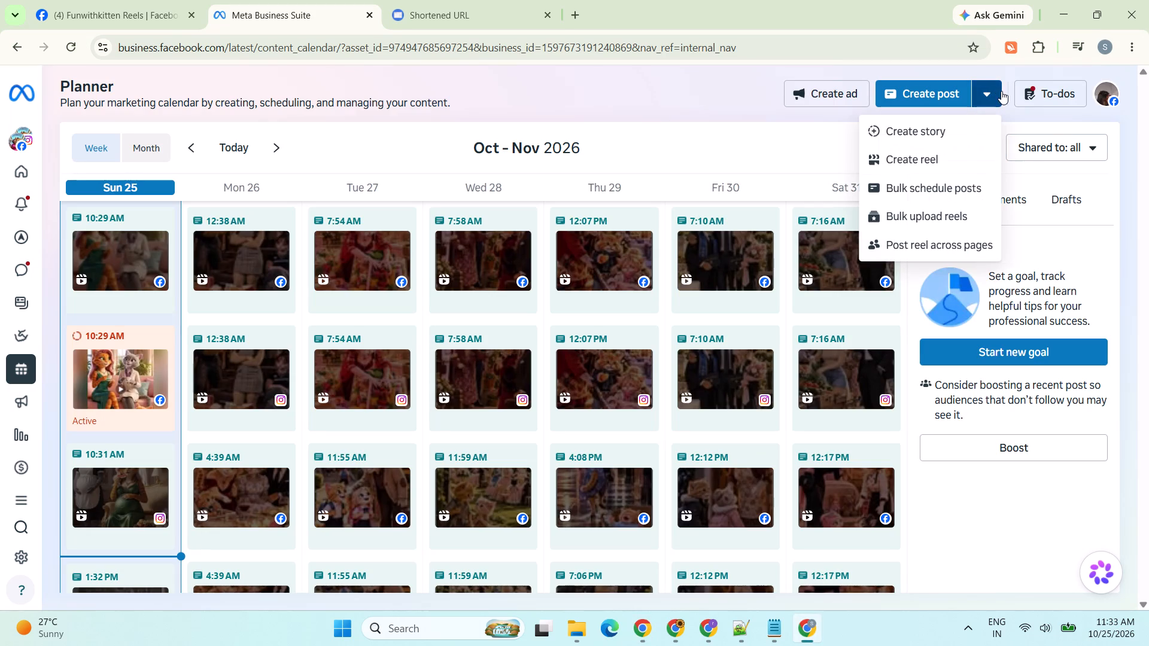
Start a new reel and add the downloaded "They laughed at him when he couldn't pay rent" video.
{"action": "left_click", "coordinate": [943, 160]}
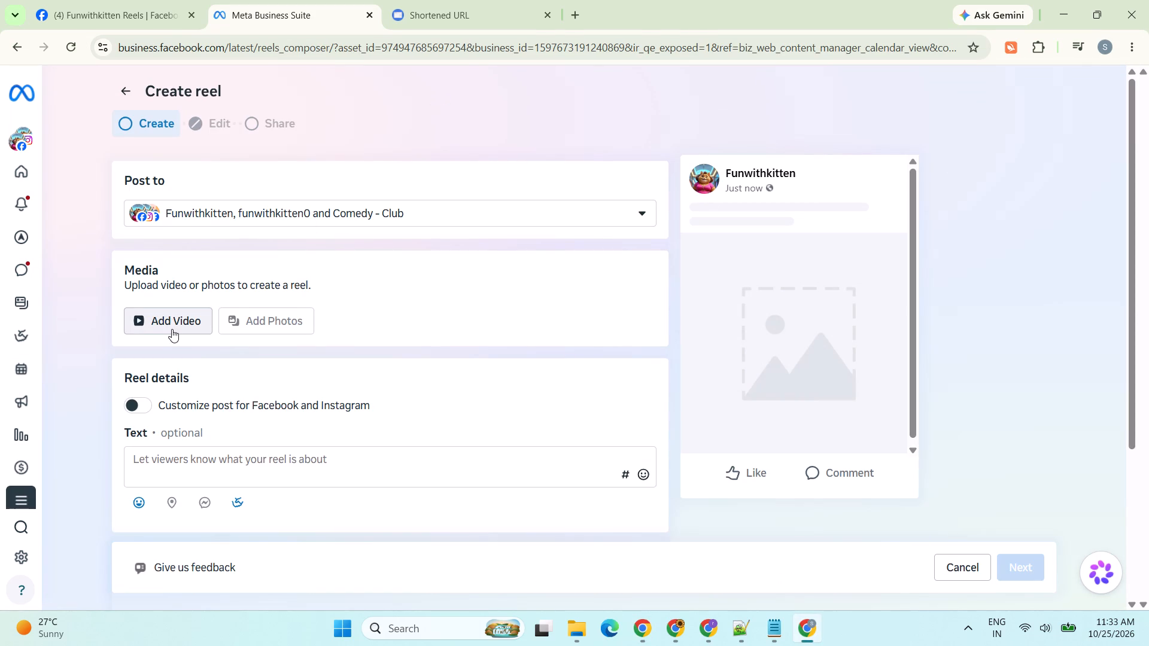
{"action": "left_click", "coordinate": [172, 326]}
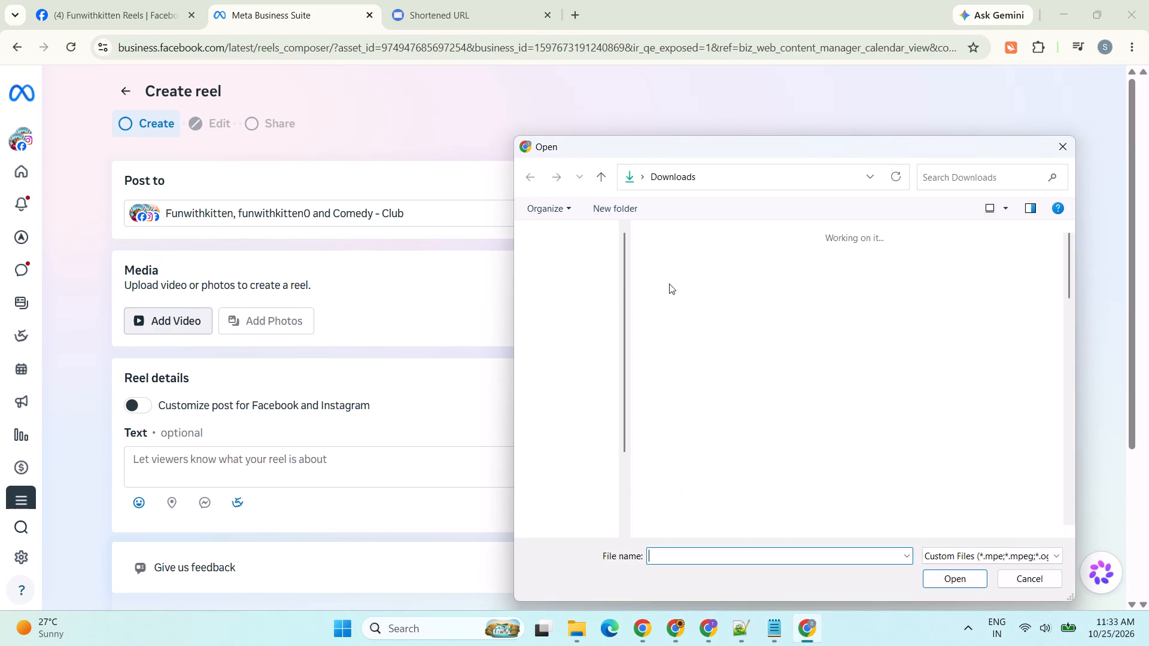
{"action": "double_click", "coordinate": [683, 284]}
{"action": "scroll", "coordinate": [294, 356], "scroll_direction": "down", "scroll_amount": 3}
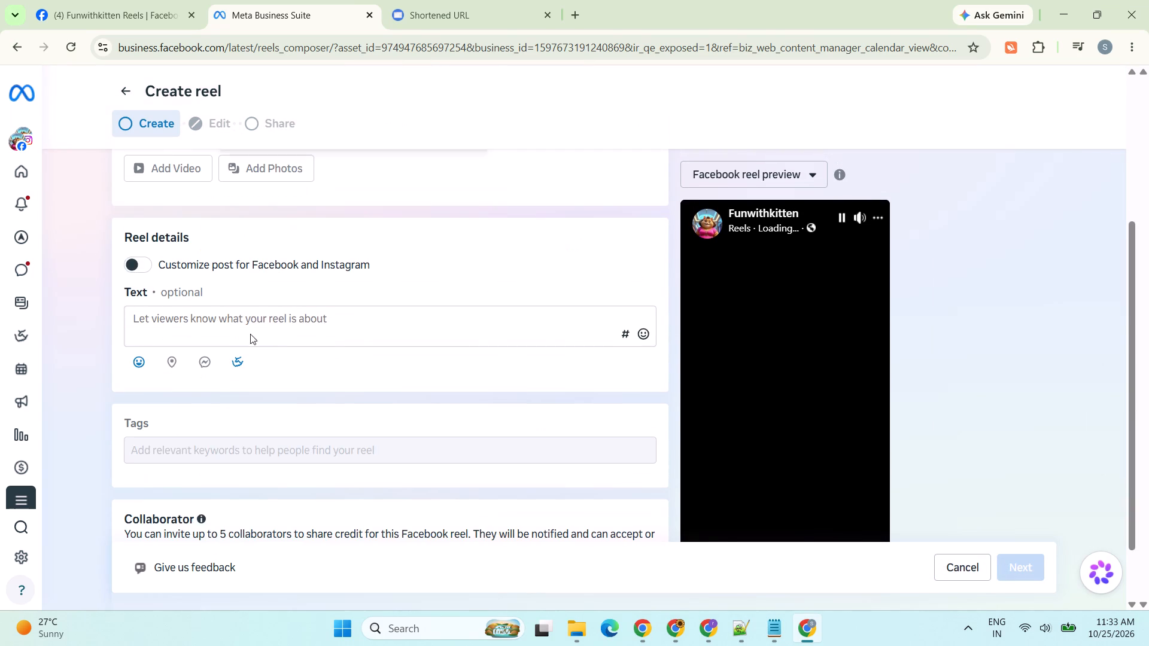
{"action": "left_click", "coordinate": [232, 323]}
{"action": "key", "text": "ctrl+v"}
{"action": "left_click", "coordinate": [455, 0]}
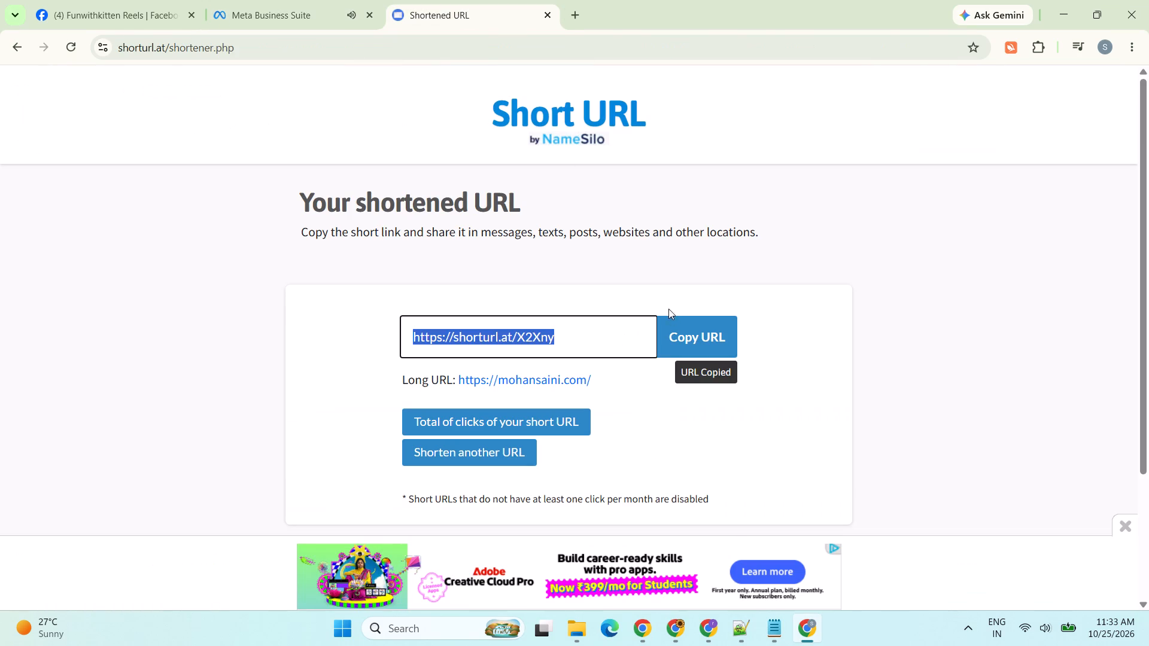
{"action": "left_click", "coordinate": [693, 335]}
{"action": "left_click", "coordinate": [300, 0]}
{"action": "key", "text": "ctrl+v"}
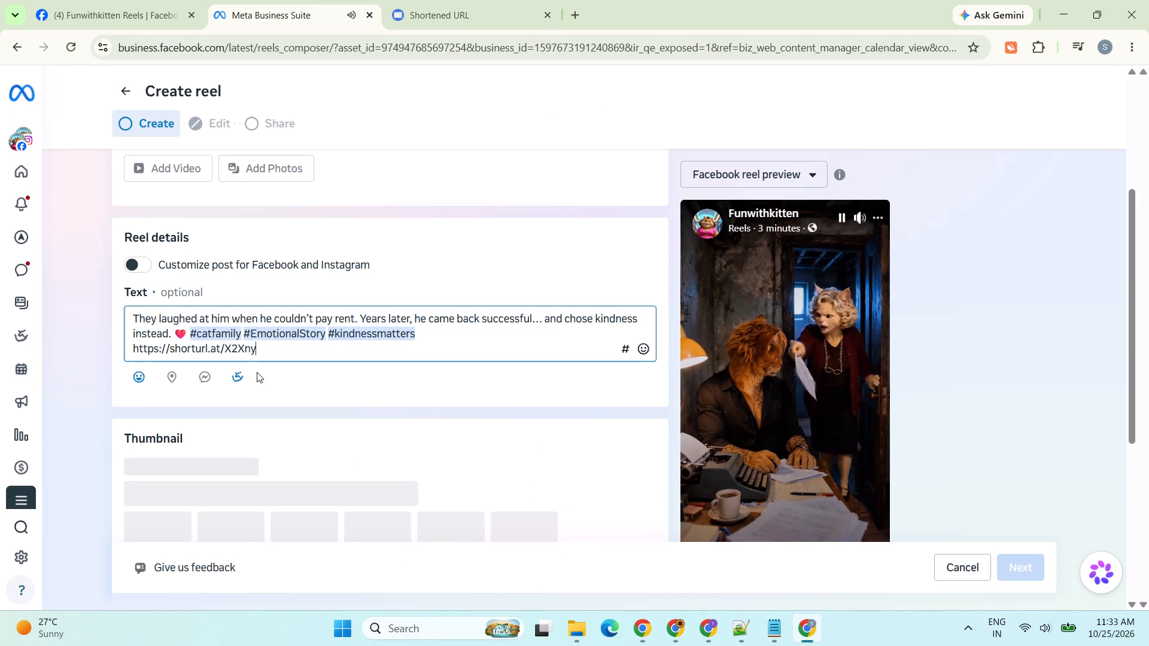
{"action": "left_click", "coordinate": [84, 342]}
Proceed to the sharing stage, choose scheduling, and set both the Facebook and Instagram publish dates to Nov 3, 2026.
{"action": "scroll", "coordinate": [105, 323], "scroll_direction": "down", "scroll_amount": 3}
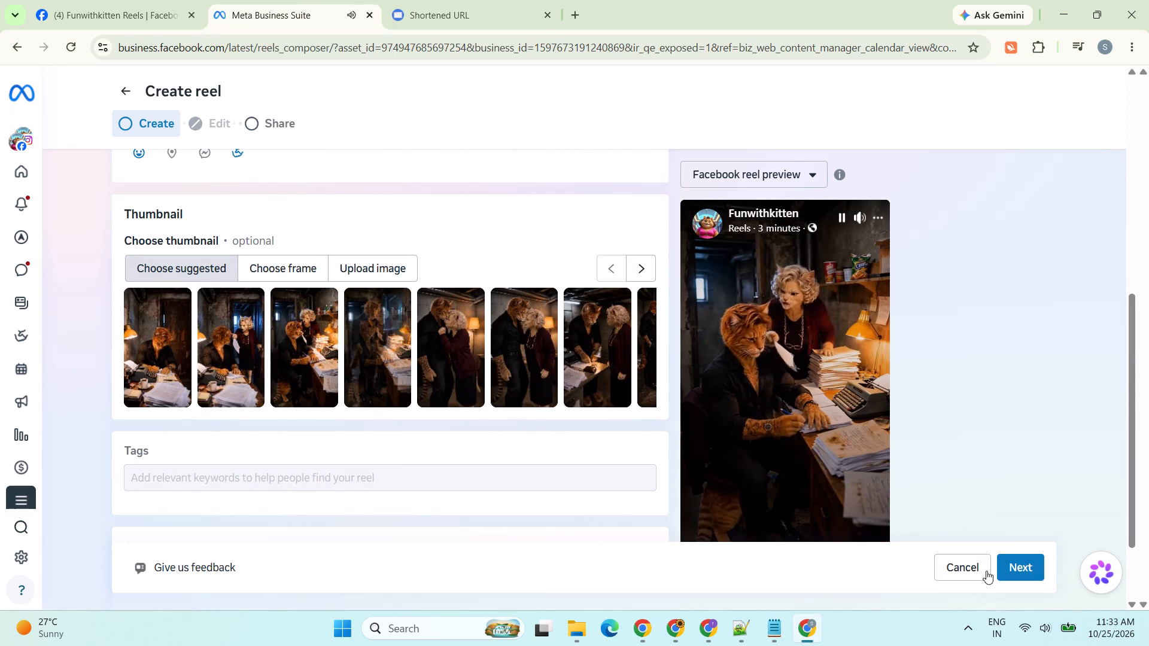
{"action": "left_click", "coordinate": [1028, 566]}
{"action": "scroll", "coordinate": [287, 226], "scroll_direction": "up", "scroll_amount": 8}
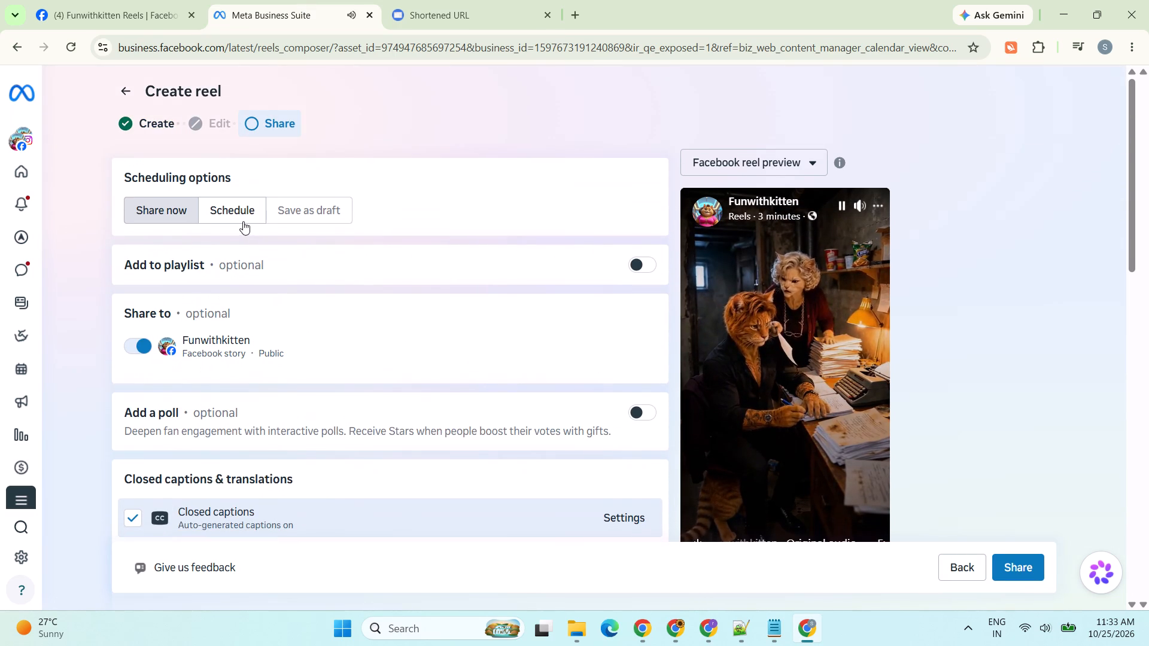
{"action": "left_click", "coordinate": [243, 217]}
{"action": "left_click", "coordinate": [190, 295]}
{"action": "left_click", "coordinate": [283, 322]}
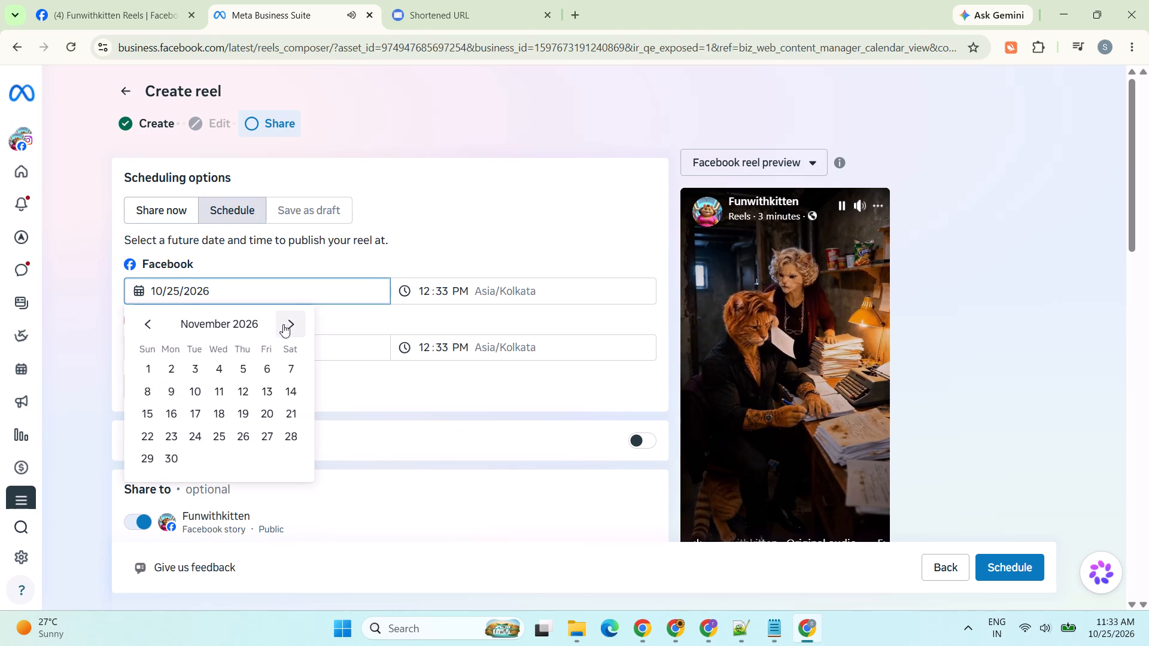
{"action": "left_click", "coordinate": [197, 374]}
{"action": "left_click", "coordinate": [199, 353]}
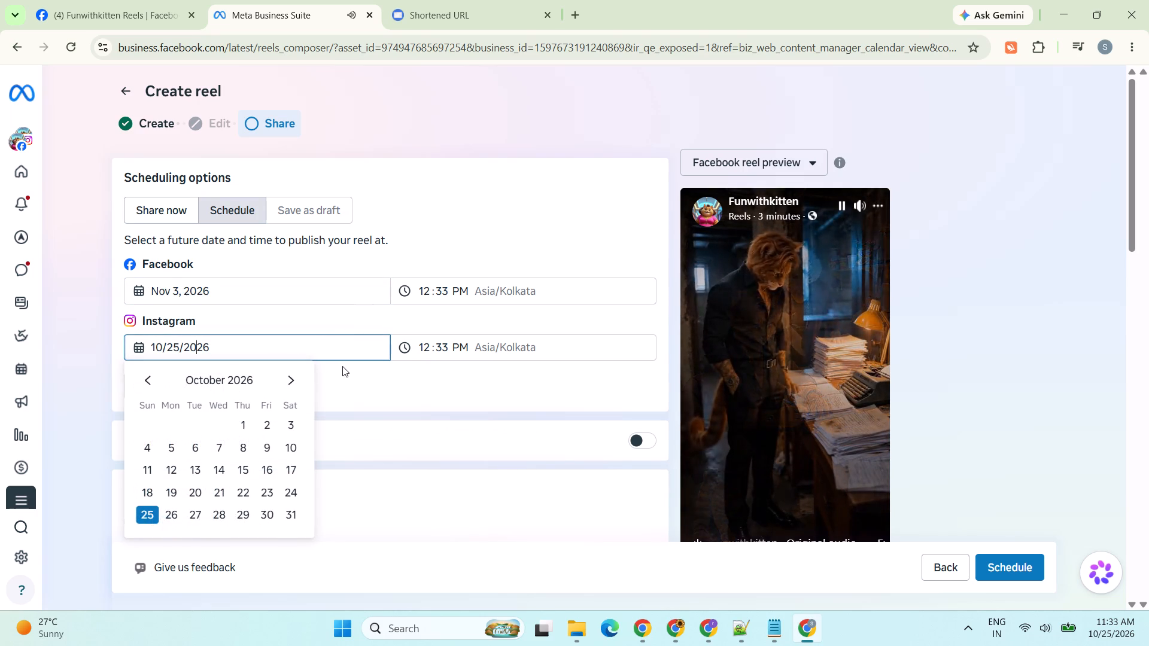
{"action": "left_click", "coordinate": [286, 379]}
{"action": "left_click", "coordinate": [197, 426]}
Set the Facebook and Instagram publish times to 07:33 PM and schedule the reel.
{"action": "left_click", "coordinate": [427, 292]}
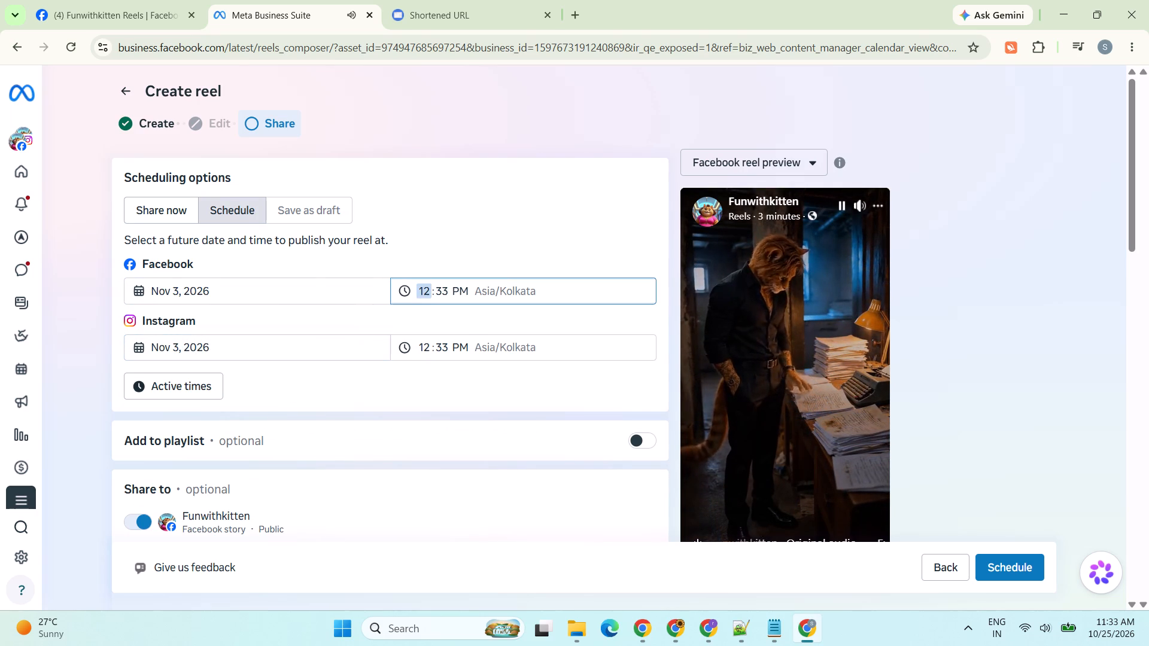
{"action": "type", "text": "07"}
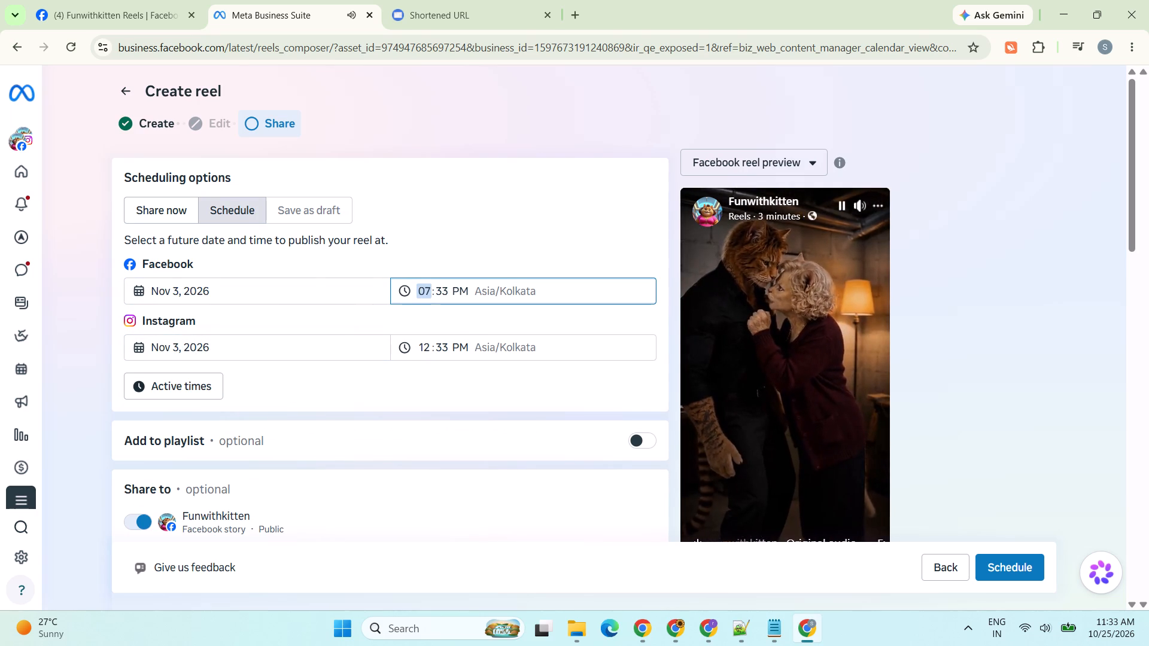
{"action": "left_click", "coordinate": [422, 345]}
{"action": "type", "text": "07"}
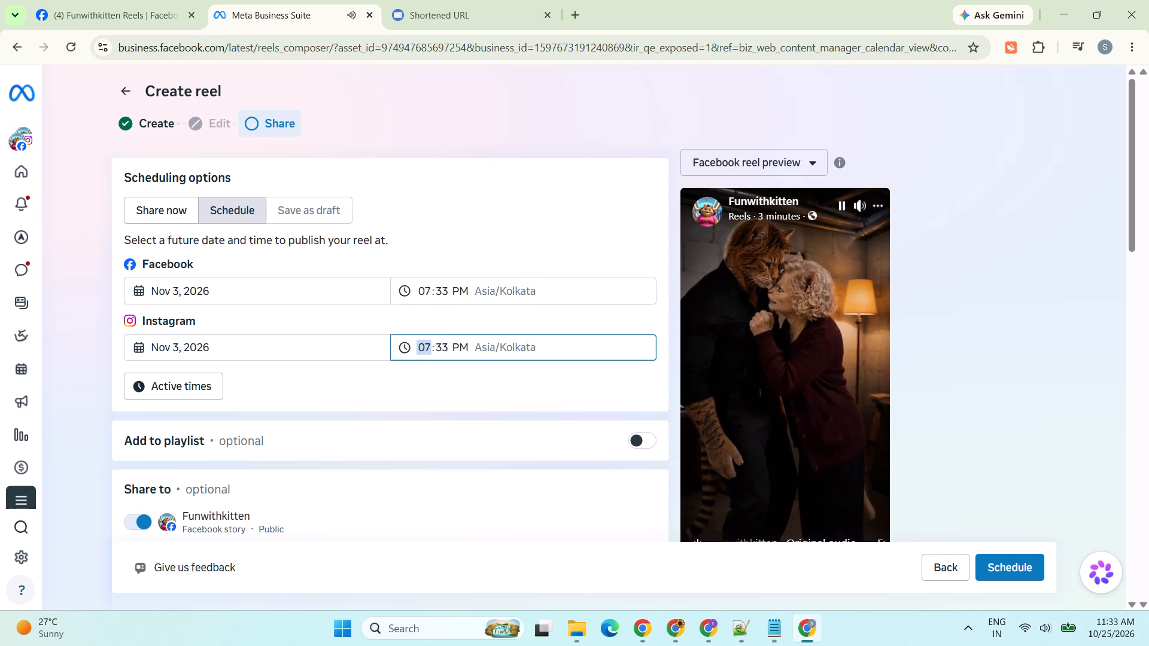
{"action": "left_click", "coordinate": [466, 227]}
{"action": "scroll", "coordinate": [574, 309], "scroll_direction": "down", "scroll_amount": 6}
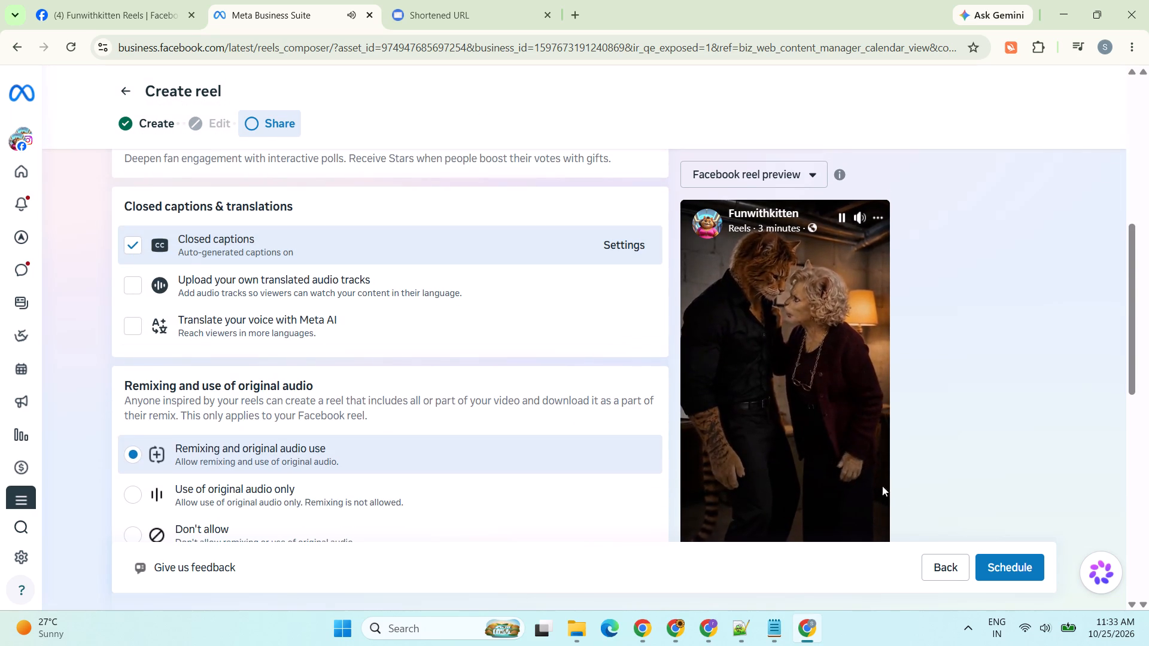
{"action": "left_click", "coordinate": [1004, 569]}
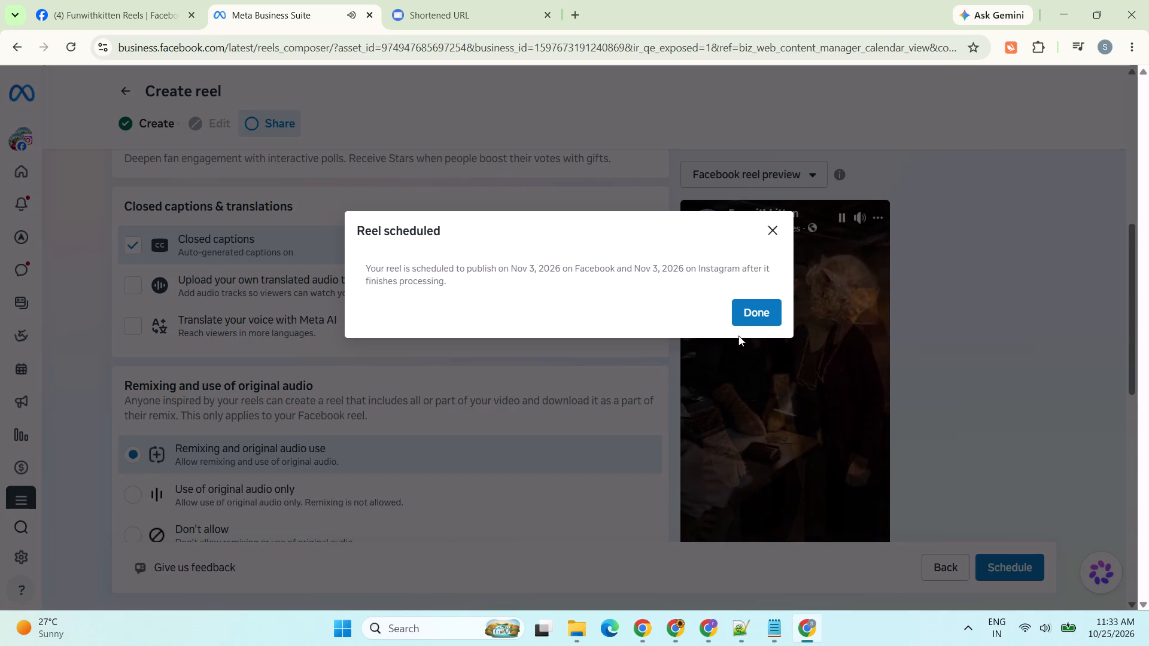
{"action": "left_click", "coordinate": [755, 309]}
On TikTok, go to the Pawtales video "When everyone turned away, one stranger stepped in", copy its caption and download it to Downloads.
{"action": "left_click", "coordinate": [643, 625]}
{"action": "left_click", "coordinate": [720, 357]}
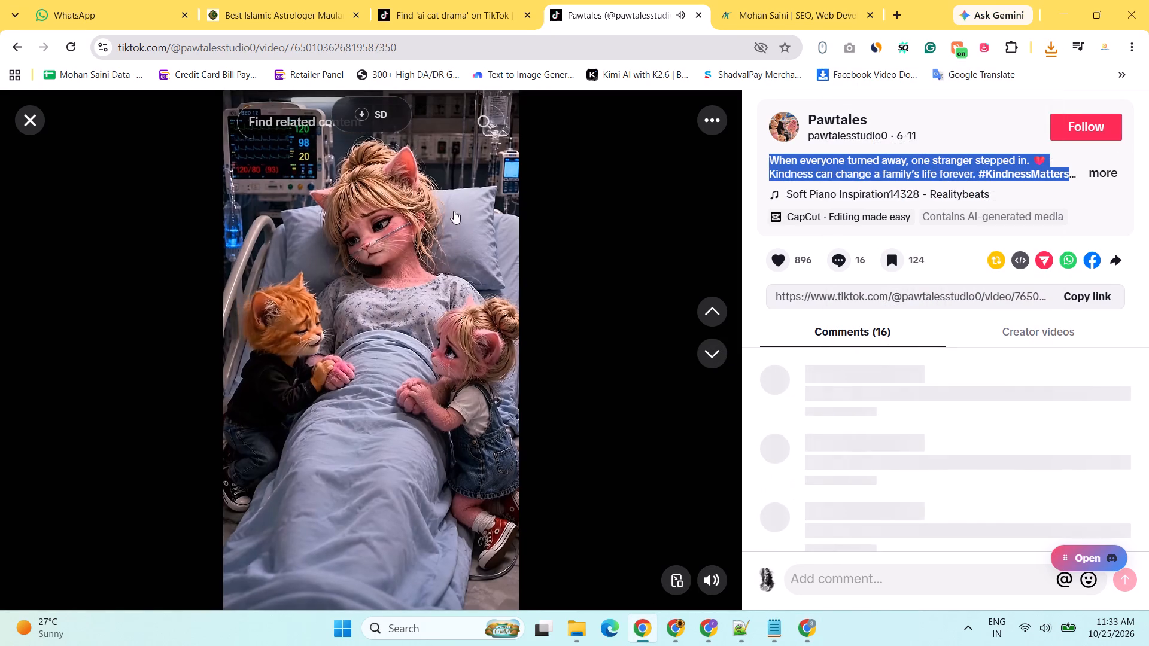
{"action": "left_click", "coordinate": [361, 110]}
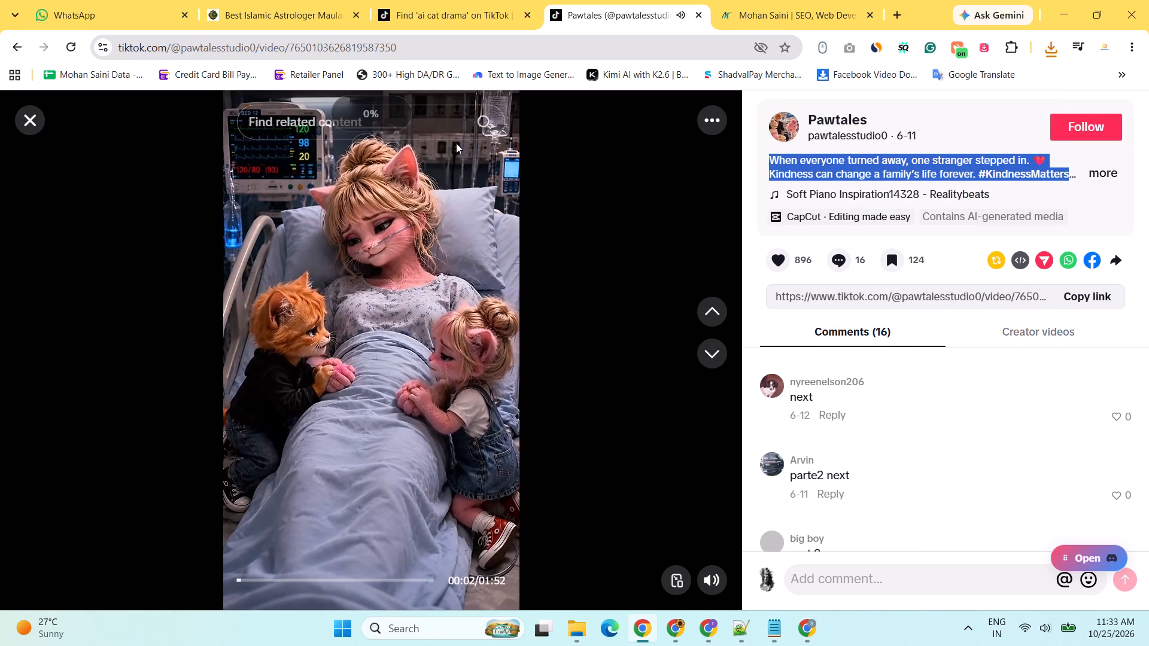
{"action": "right_click", "coordinate": [831, 166]}
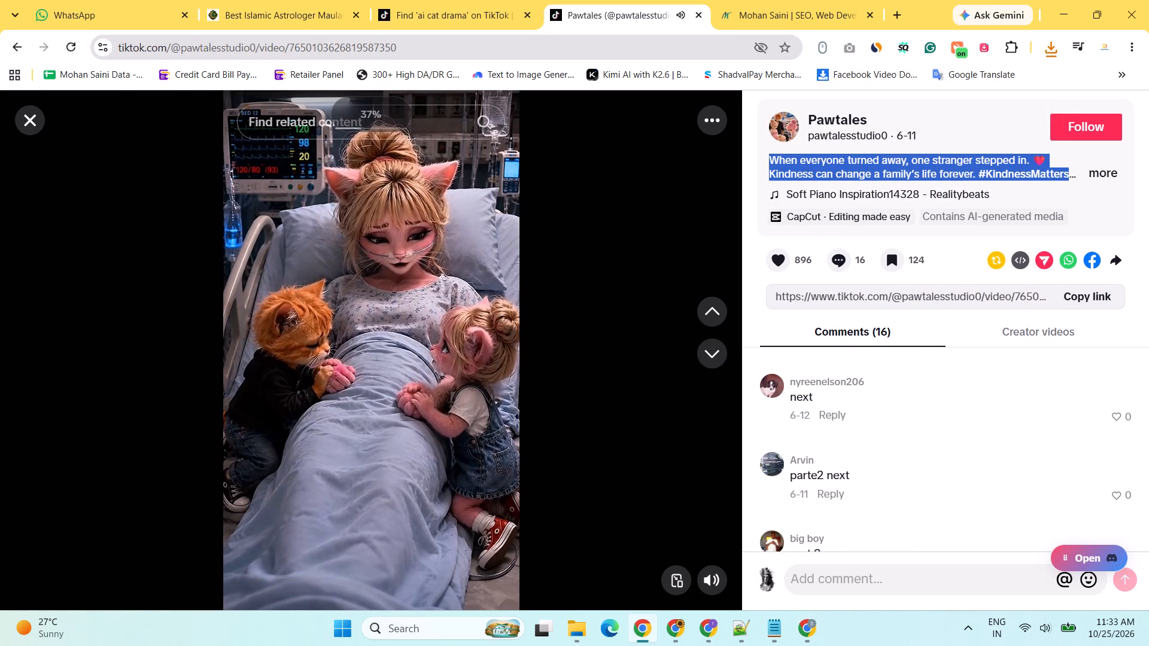
{"action": "left_click", "coordinate": [785, 183]}
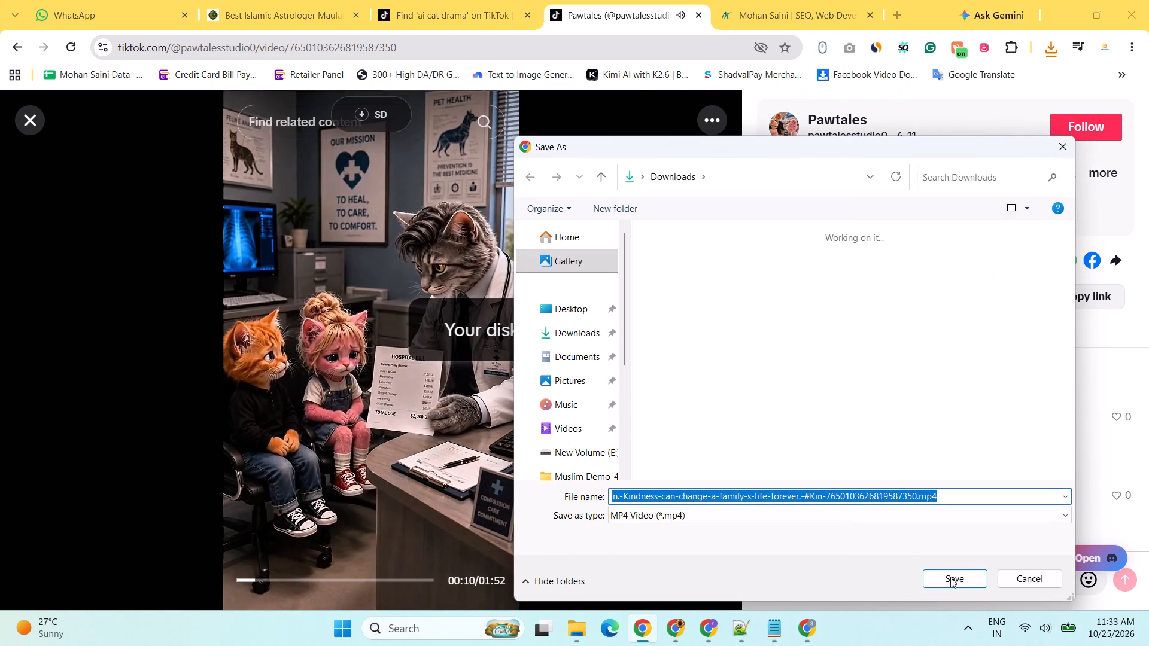
On TikTok, save the Pawtales video "Kindness can change a family's life forever" as an MP4 in Downloads.
{"action": "left_click", "coordinate": [950, 577]}
Switch to Meta Business Suite and start another new reel.
{"action": "left_click", "coordinate": [807, 634]}
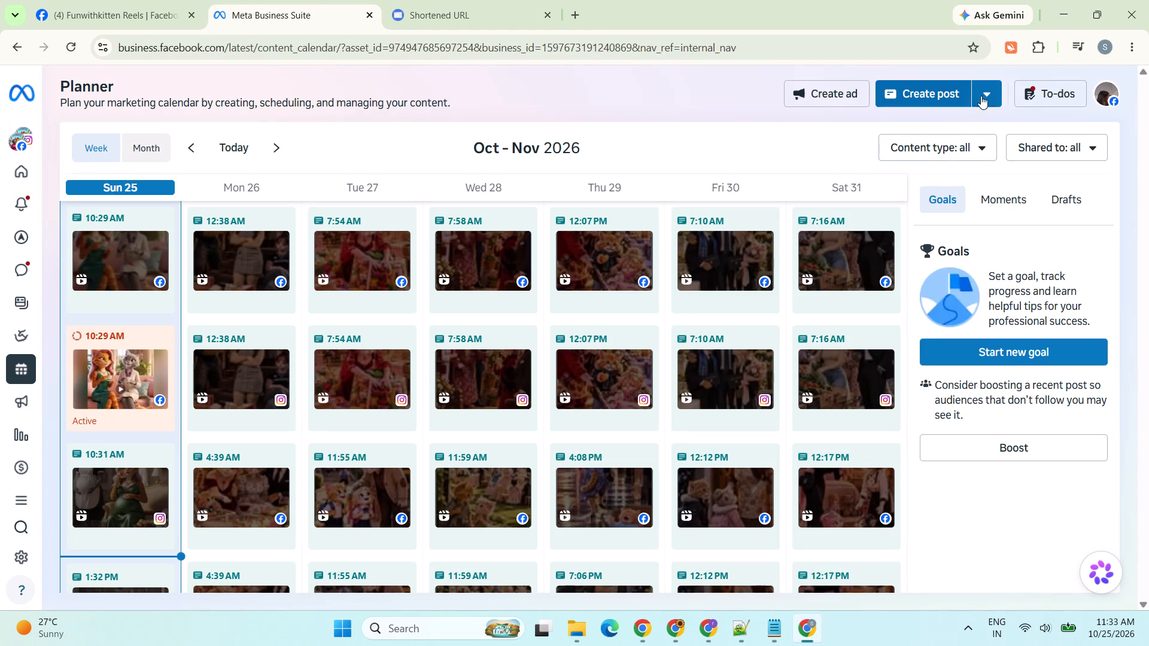
{"action": "left_click", "coordinate": [981, 95]}
{"action": "left_click", "coordinate": [925, 153]}
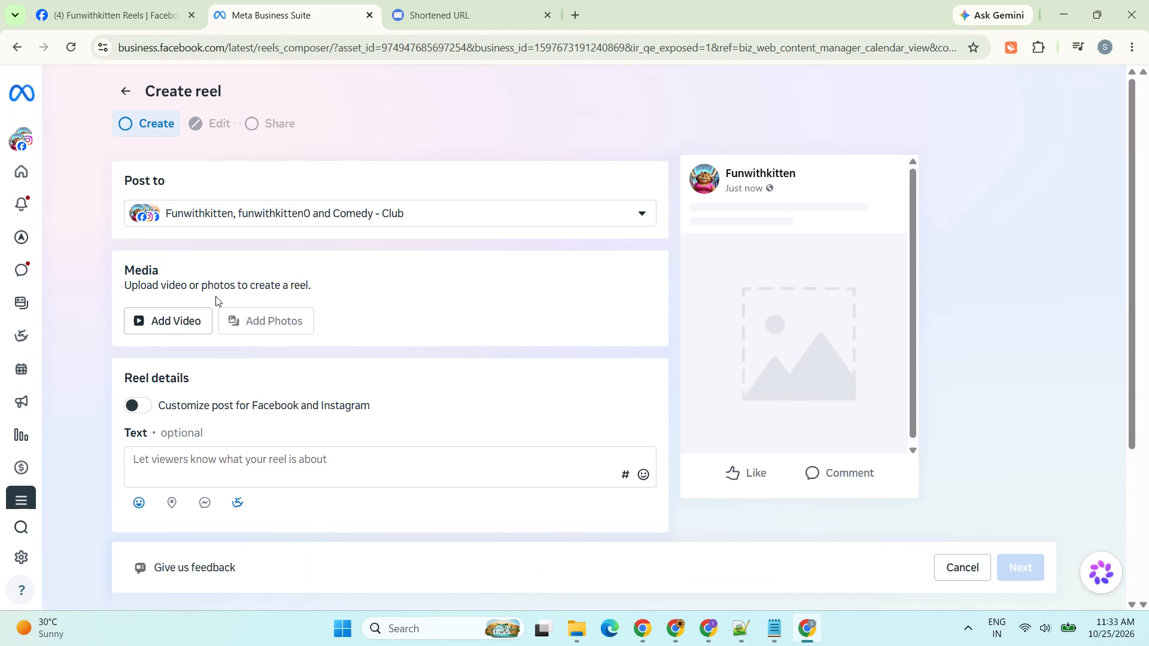
Open the video file selection for the new reel.
{"action": "left_click", "coordinate": [163, 318]}
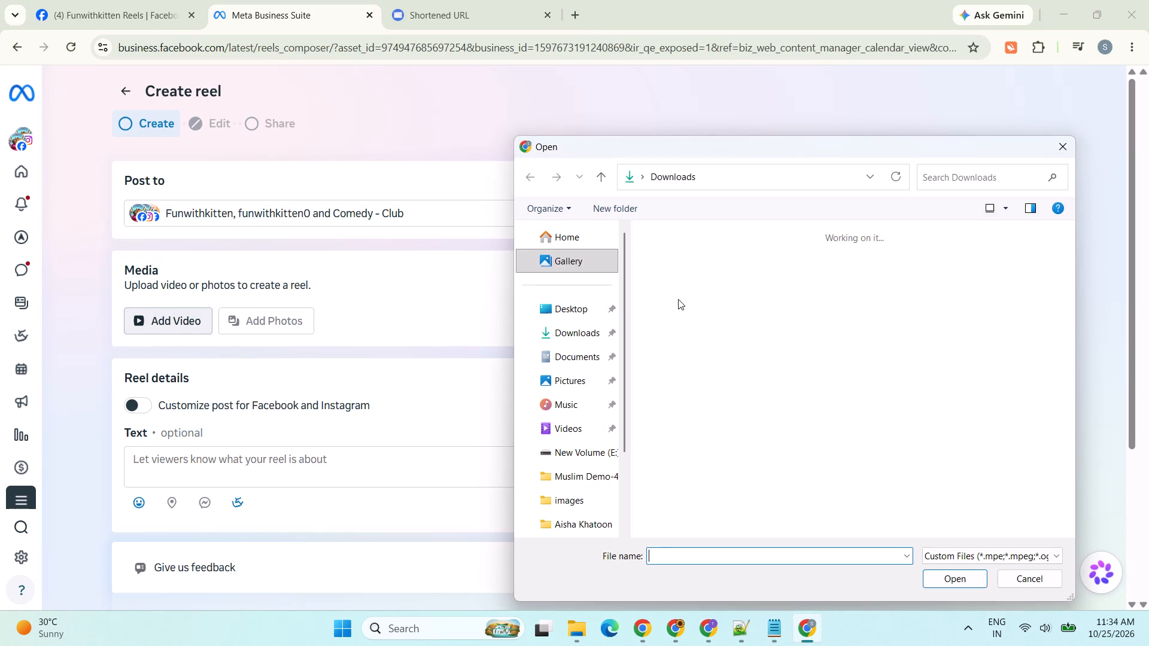
Add the downloaded Pawtales video to the reel and paste its caption beginning "When everyone turned away, one stranger stepped in", with its hashtags.
{"action": "double_click", "coordinate": [685, 288]}
{"action": "scroll", "coordinate": [227, 395], "scroll_direction": "down", "scroll_amount": 2}
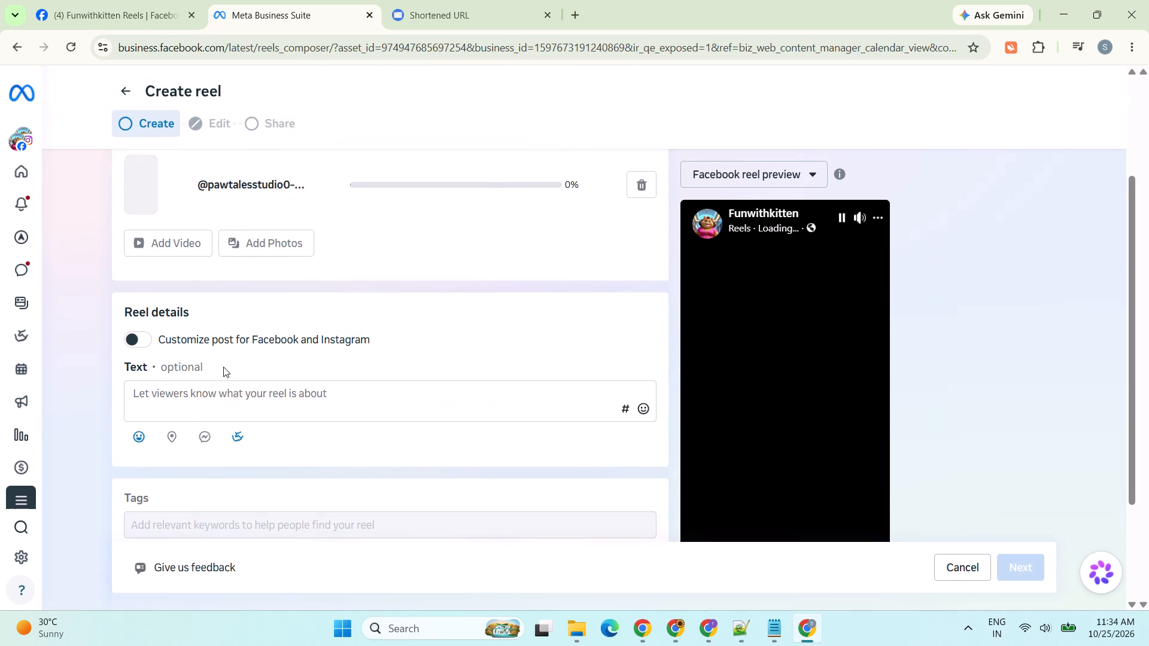
{"action": "left_click", "coordinate": [203, 410]}
{"action": "key", "text": "ctrl+v"}
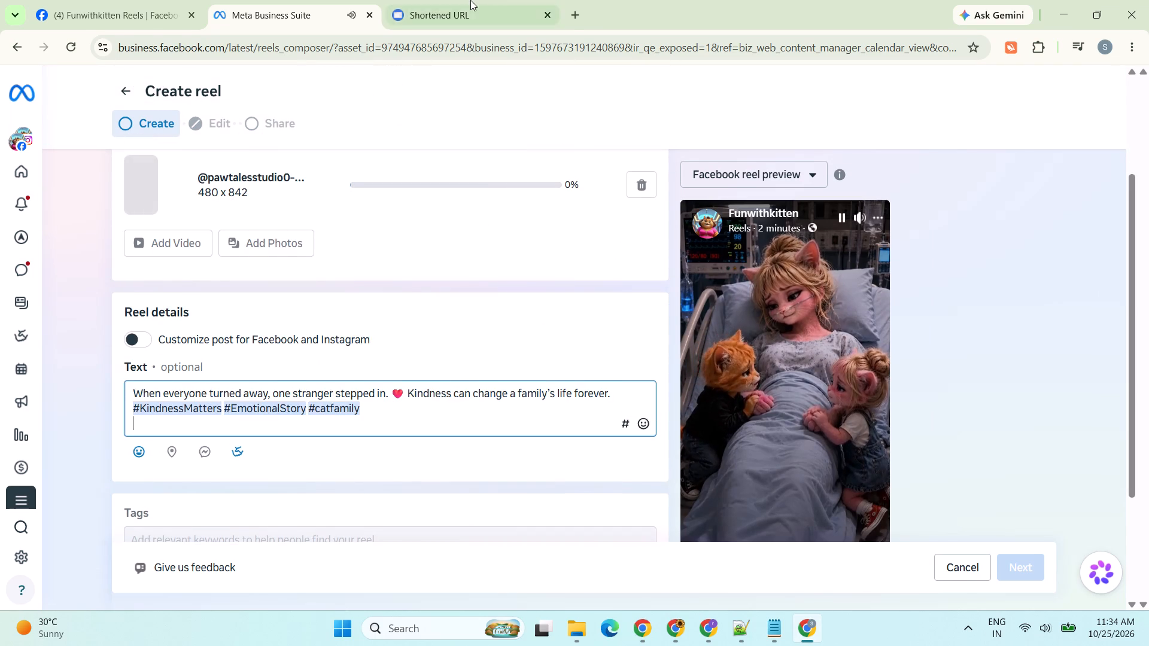
{"action": "left_click", "coordinate": [470, 0]}
{"action": "left_click", "coordinate": [707, 330]}
{"action": "left_click", "coordinate": [303, 0]}
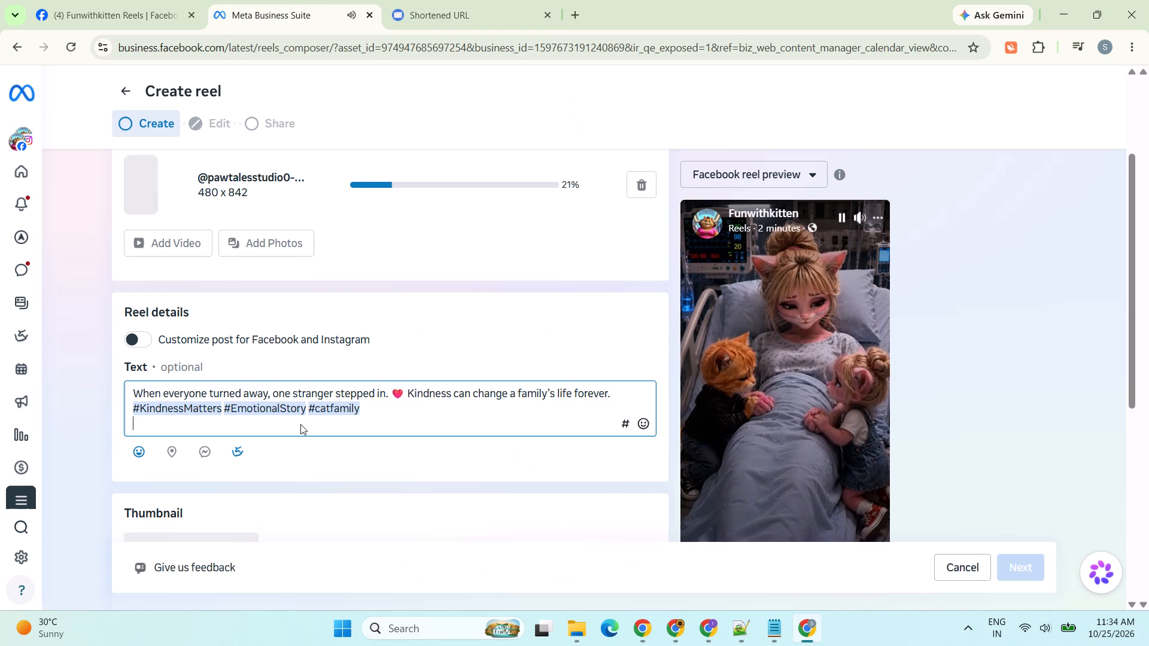
{"action": "key", "text": "ctrl+v"}
{"action": "left_click", "coordinate": [57, 402]}
{"action": "scroll", "coordinate": [66, 393], "scroll_direction": "down", "scroll_amount": 3}
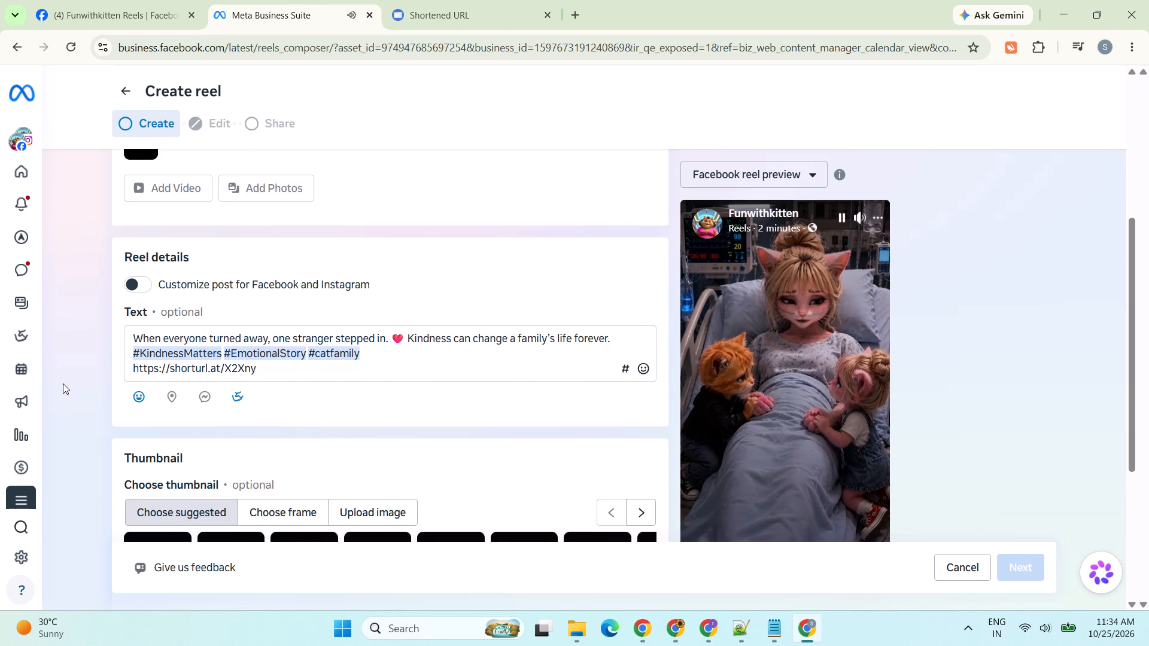
{"action": "scroll", "coordinate": [354, 319], "scroll_direction": "up", "scroll_amount": 6}
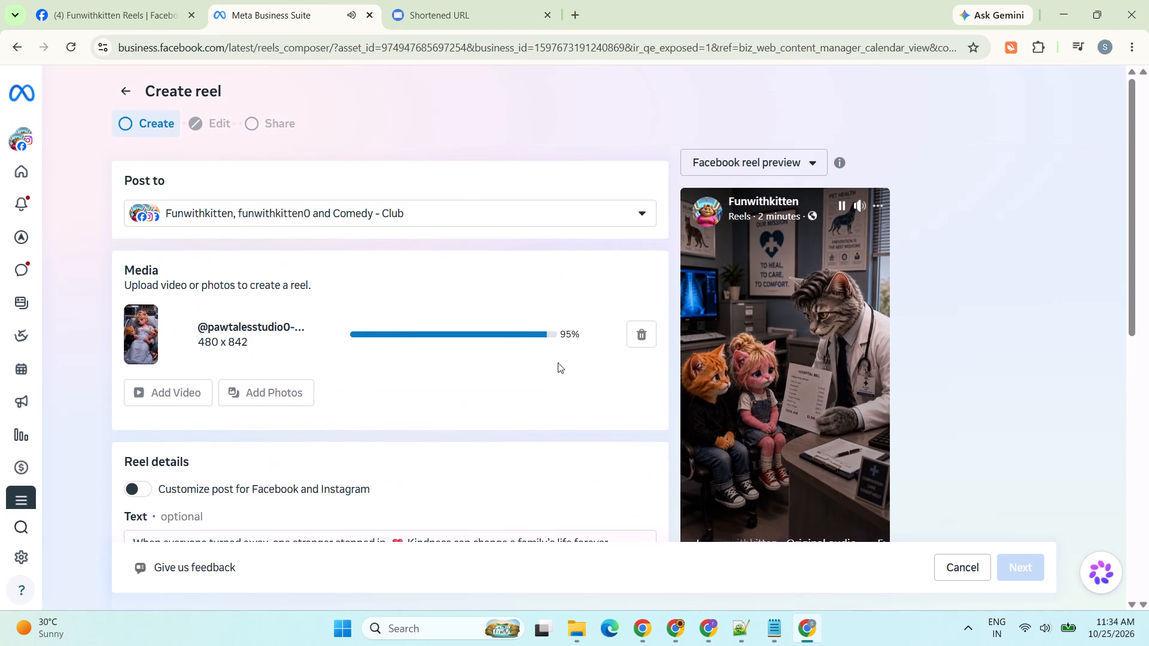
Proceed to the reel's sharing stage, choose scheduling, and set both the Facebook and Instagram dates to Nov 4, 2026.
{"action": "left_click", "coordinate": [1031, 568]}
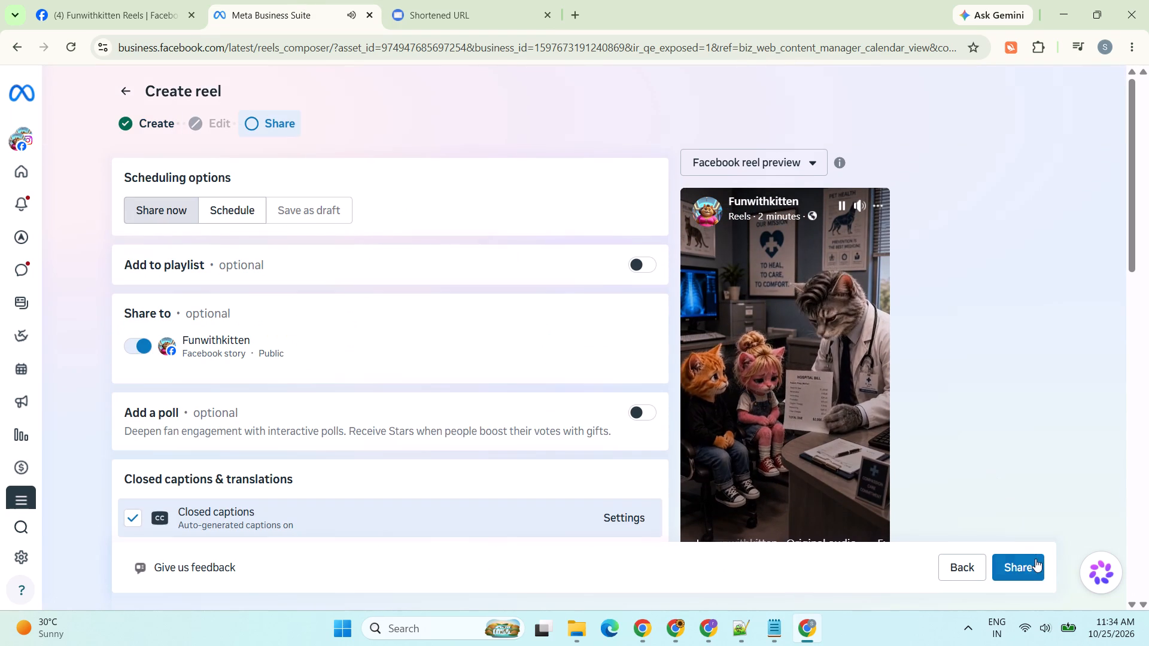
{"action": "left_click", "coordinate": [225, 215]}
{"action": "left_click", "coordinate": [184, 291]}
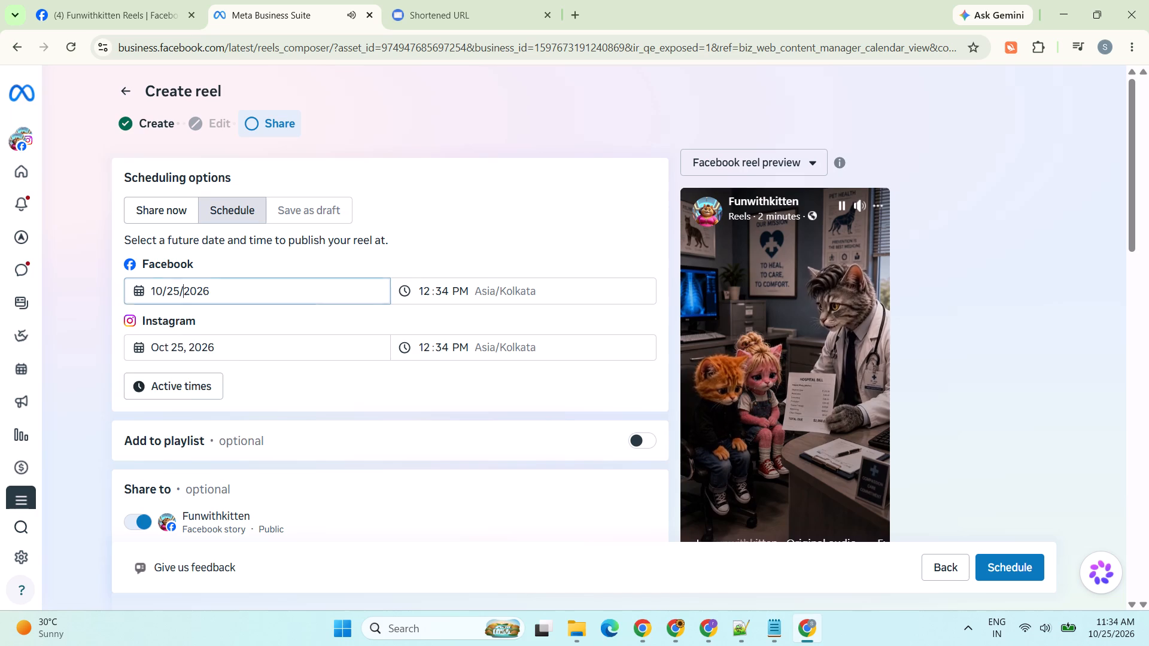
{"action": "left_click", "coordinate": [291, 321]}
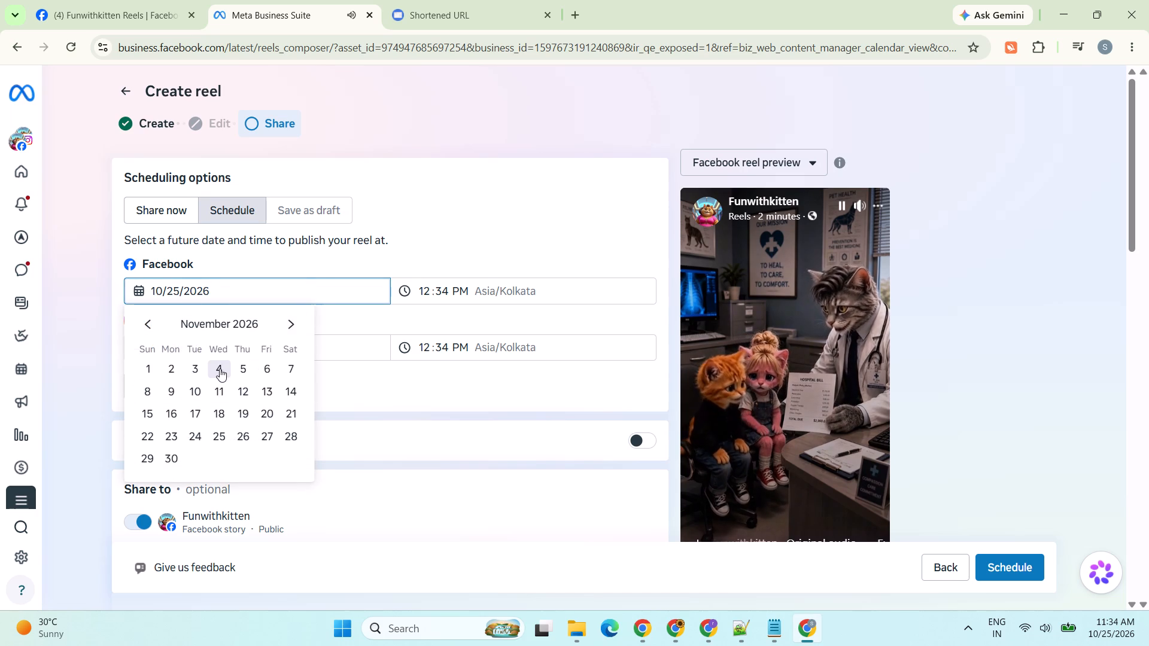
{"action": "left_click", "coordinate": [220, 368]}
{"action": "left_click", "coordinate": [185, 348]}
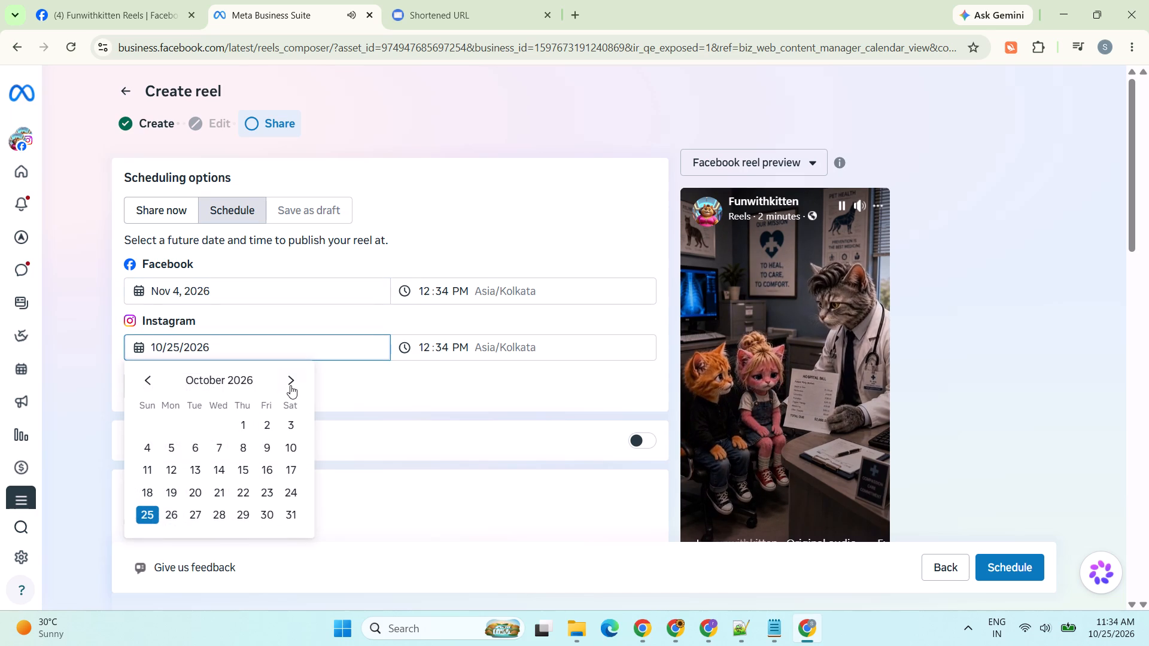
{"action": "left_click", "coordinate": [288, 383]}
{"action": "left_click", "coordinate": [220, 422]}
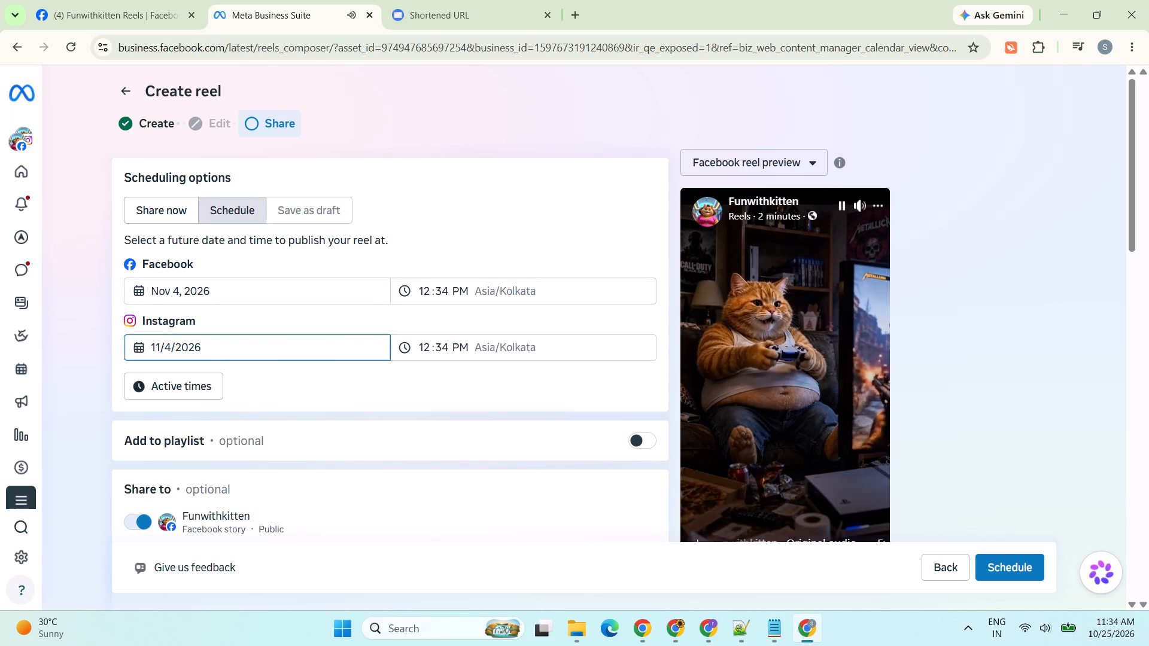
Set the Facebook and Instagram publishing times to 11:34 AM.
{"action": "left_click", "coordinate": [427, 291]}
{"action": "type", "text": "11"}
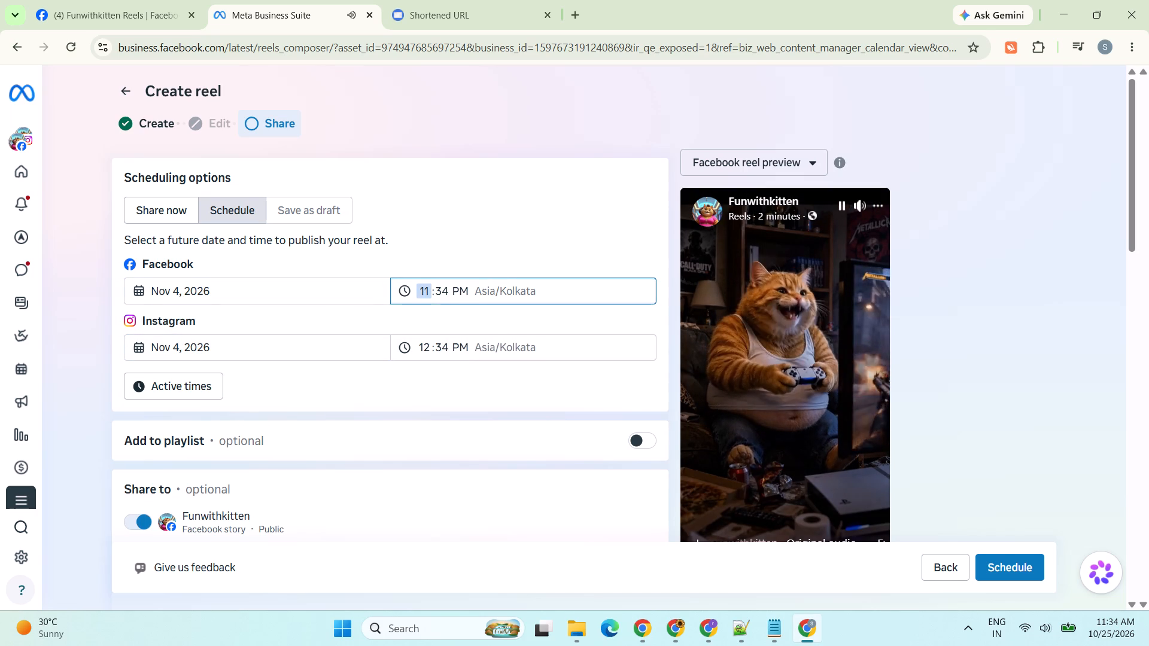
{"action": "left_click", "coordinate": [462, 289]}
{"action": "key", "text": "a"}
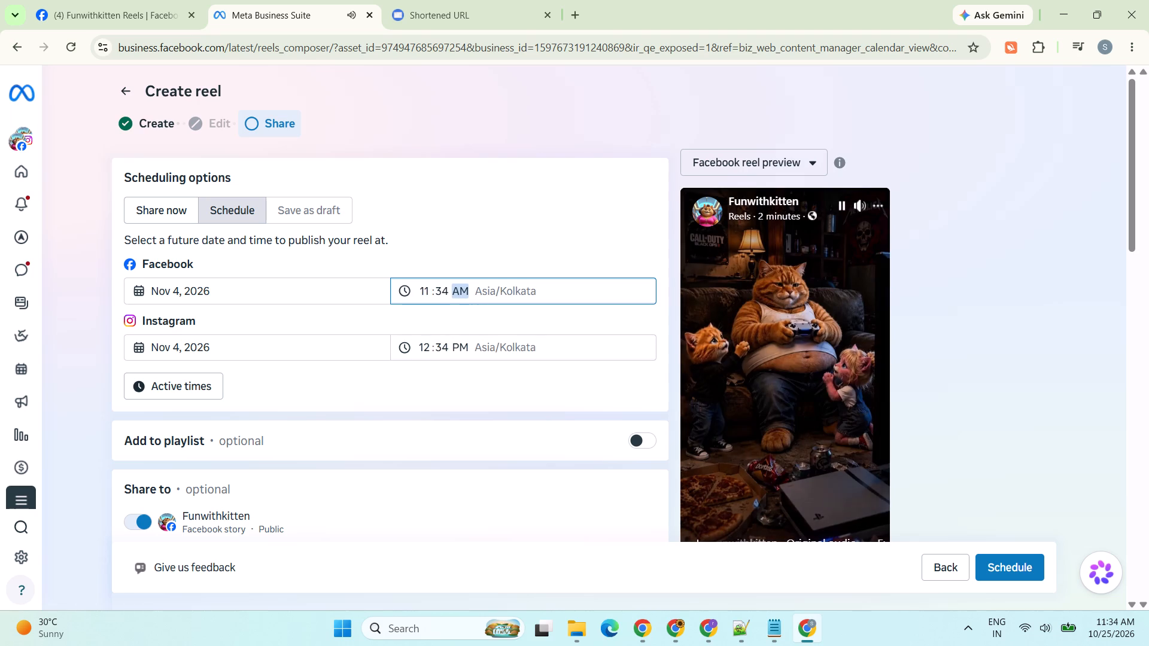
{"action": "left_click", "coordinate": [434, 348]}
{"action": "double_click", "coordinate": [423, 344]}
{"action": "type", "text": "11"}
{"action": "left_click", "coordinate": [463, 348]}
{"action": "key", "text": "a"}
{"action": "left_click", "coordinate": [468, 385]}
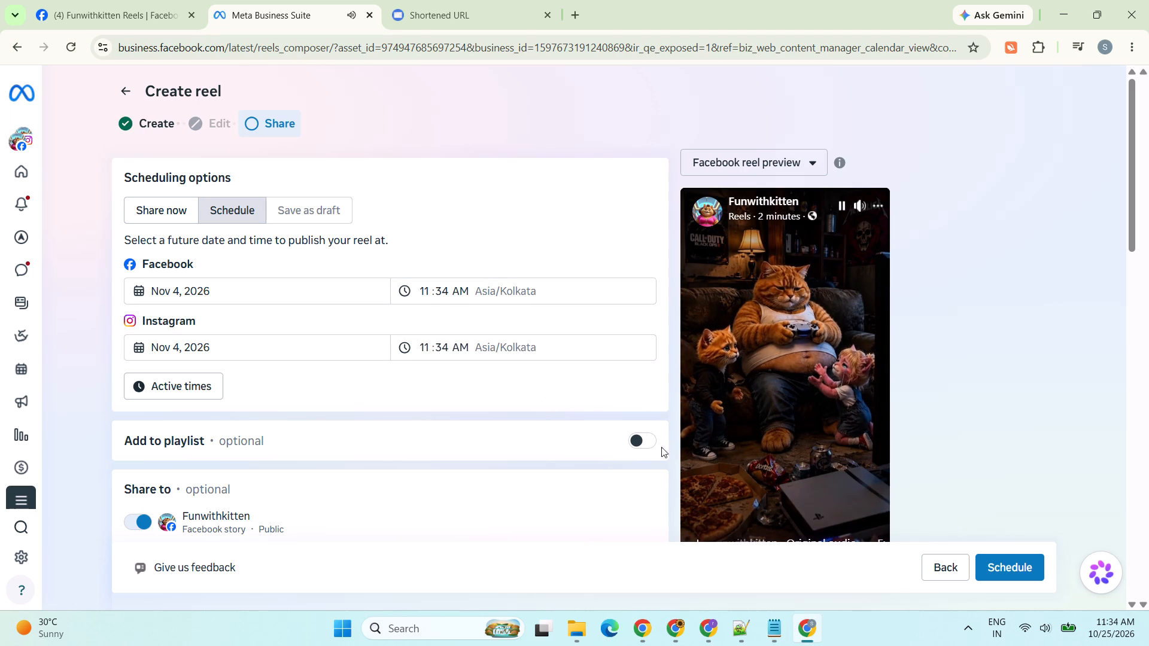
Schedule the reel and dismiss the confirmation.
{"action": "left_click", "coordinate": [1030, 575]}
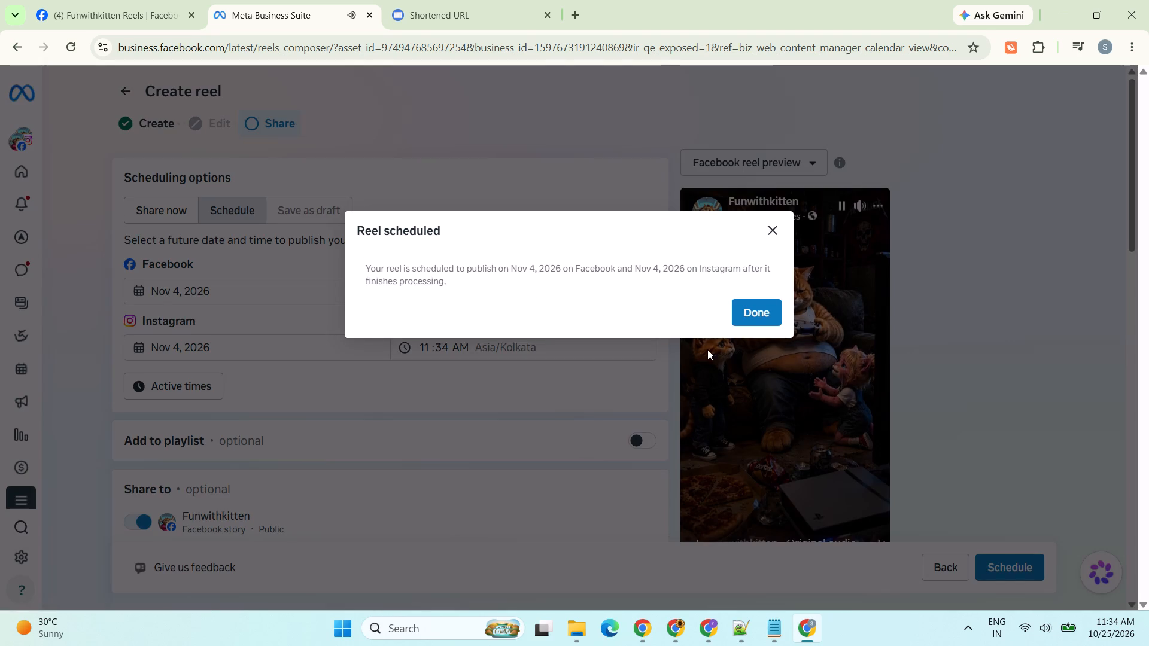
{"action": "left_click", "coordinate": [741, 303]}
Switch to TikTok and download the next Pawtales video, "She knocked on a stranger's door carrying her baby", in SD.
{"action": "left_click", "coordinate": [642, 626]}
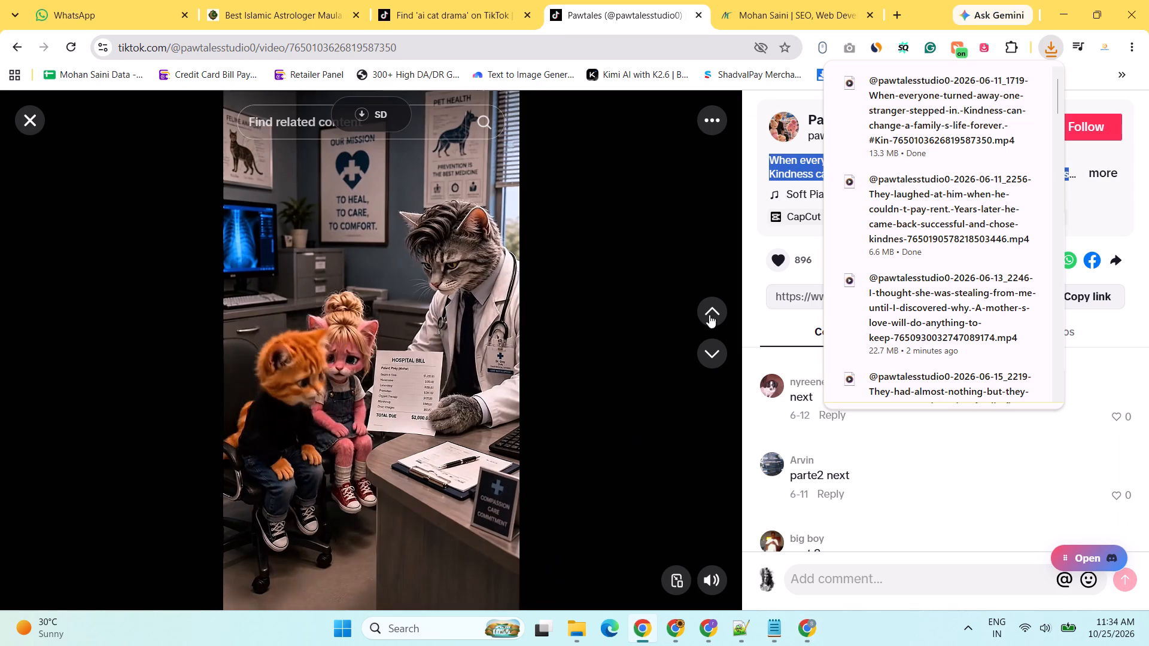
{"action": "left_click", "coordinate": [706, 352]}
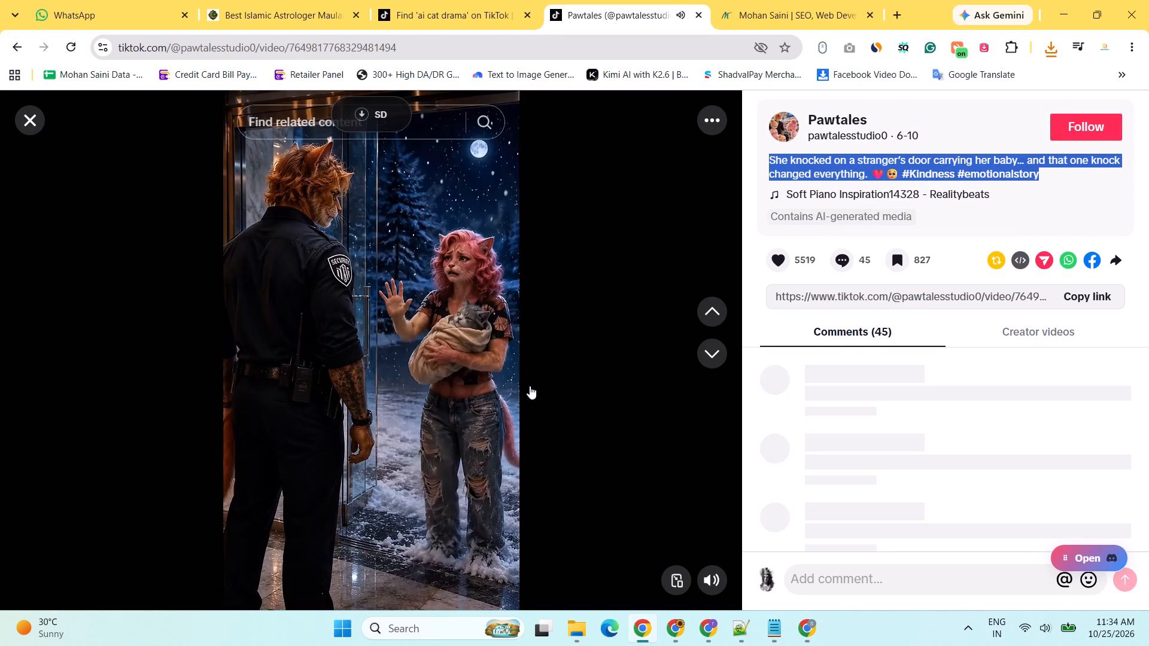
{"action": "left_click", "coordinate": [361, 116]}
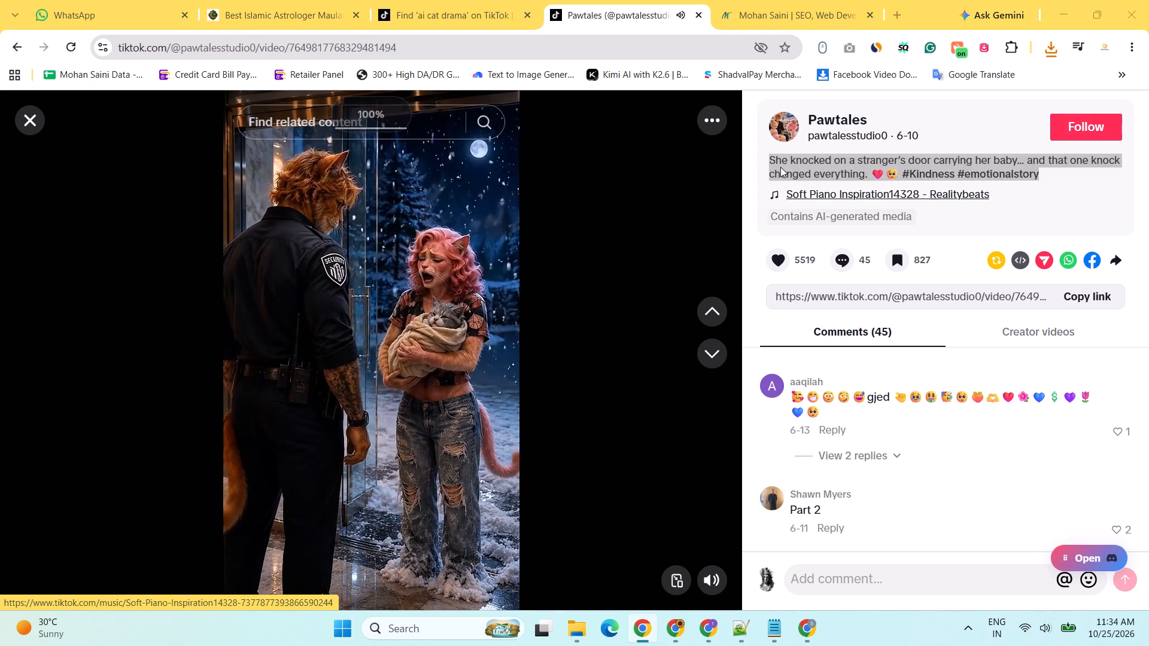
On TikTok, save the Pawtales video "She knocked on a stranger's door carrying her baby" and copy its full caption with hashtags.
{"action": "left_click", "coordinate": [952, 571]}
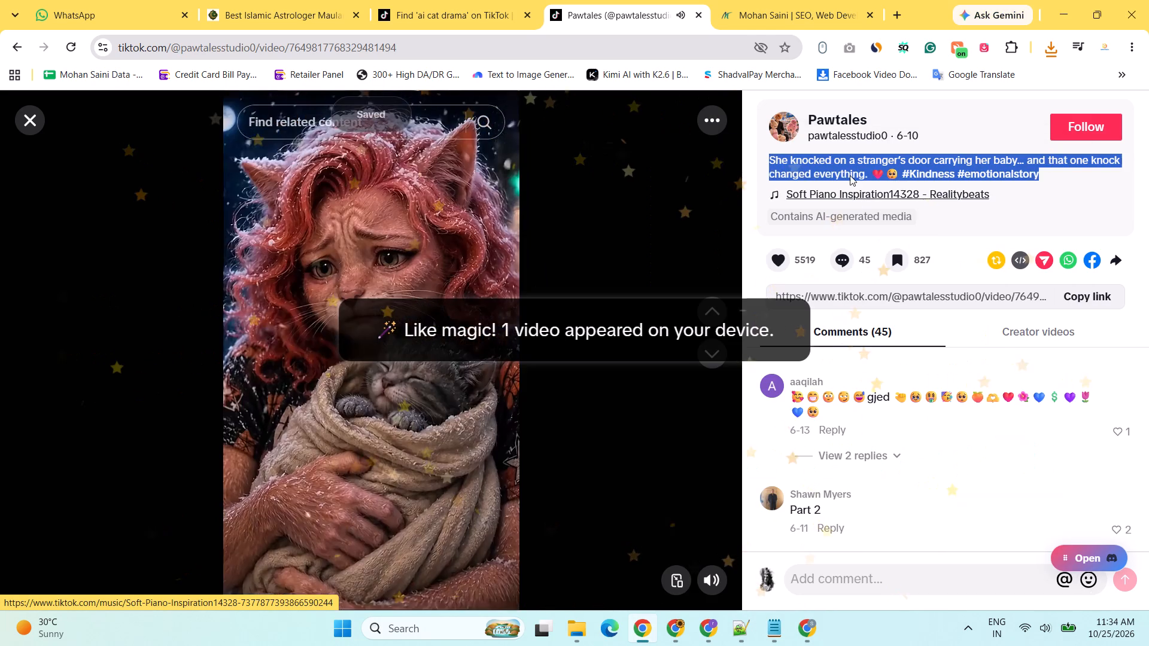
{"action": "right_click", "coordinate": [831, 160]}
{"action": "left_click", "coordinate": [767, 184]}
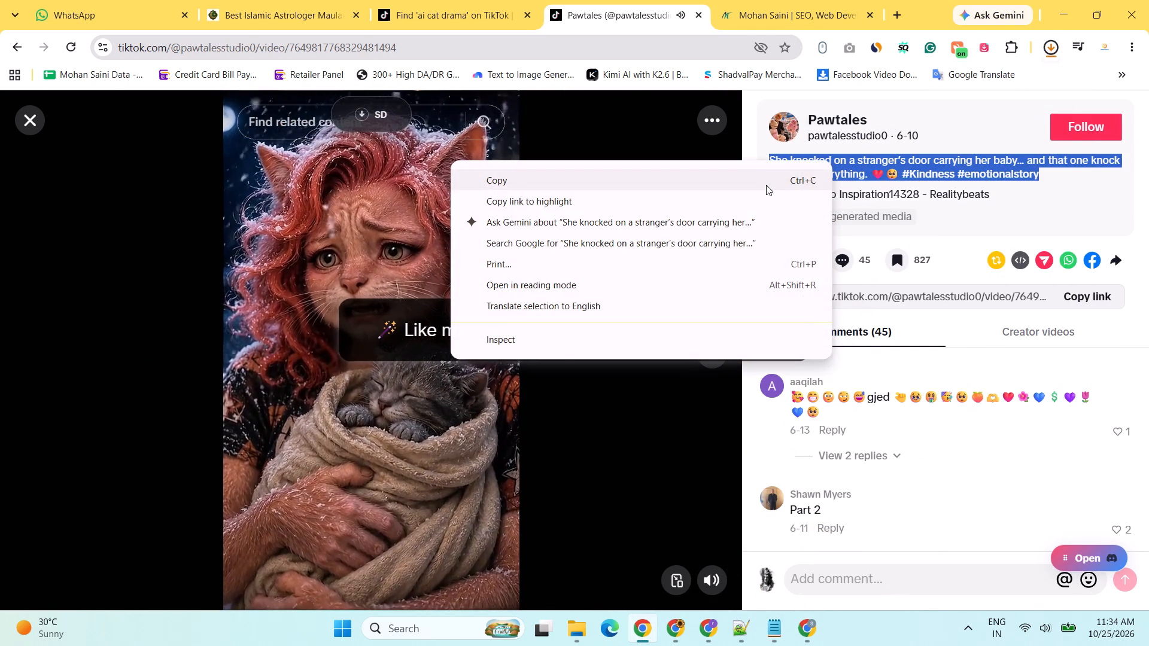
{"action": "right_click", "coordinate": [820, 160]}
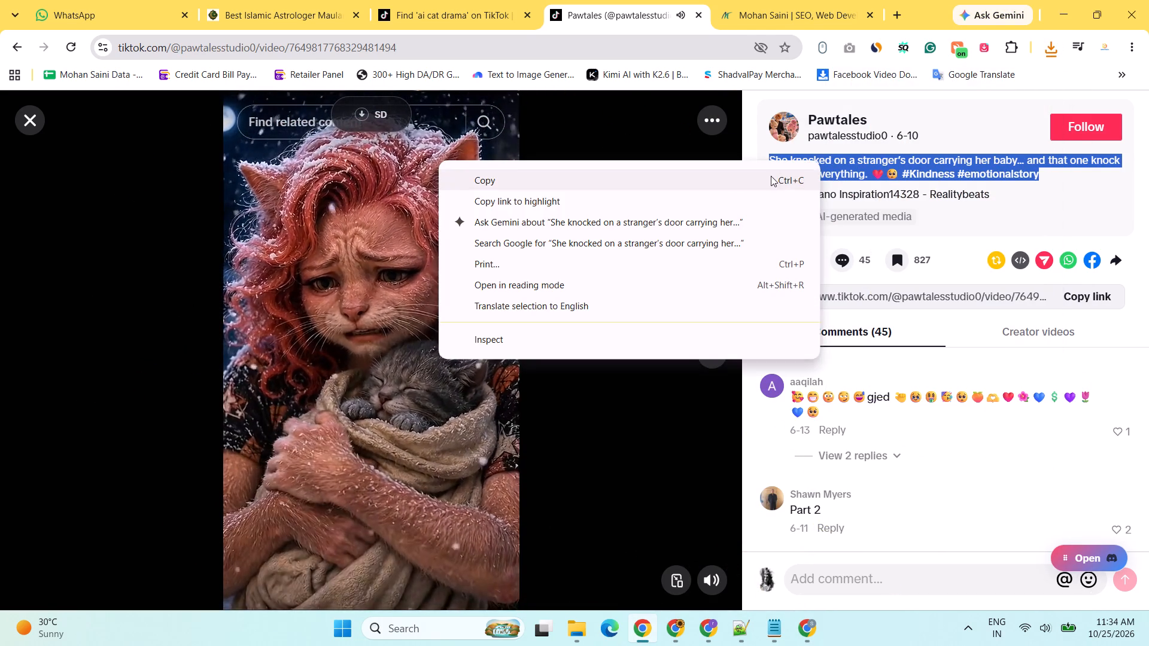
{"action": "left_click", "coordinate": [769, 176]}
Switch to Meta Business Suite, start another new reel and open its video file selection.
{"action": "left_click", "coordinate": [811, 621]}
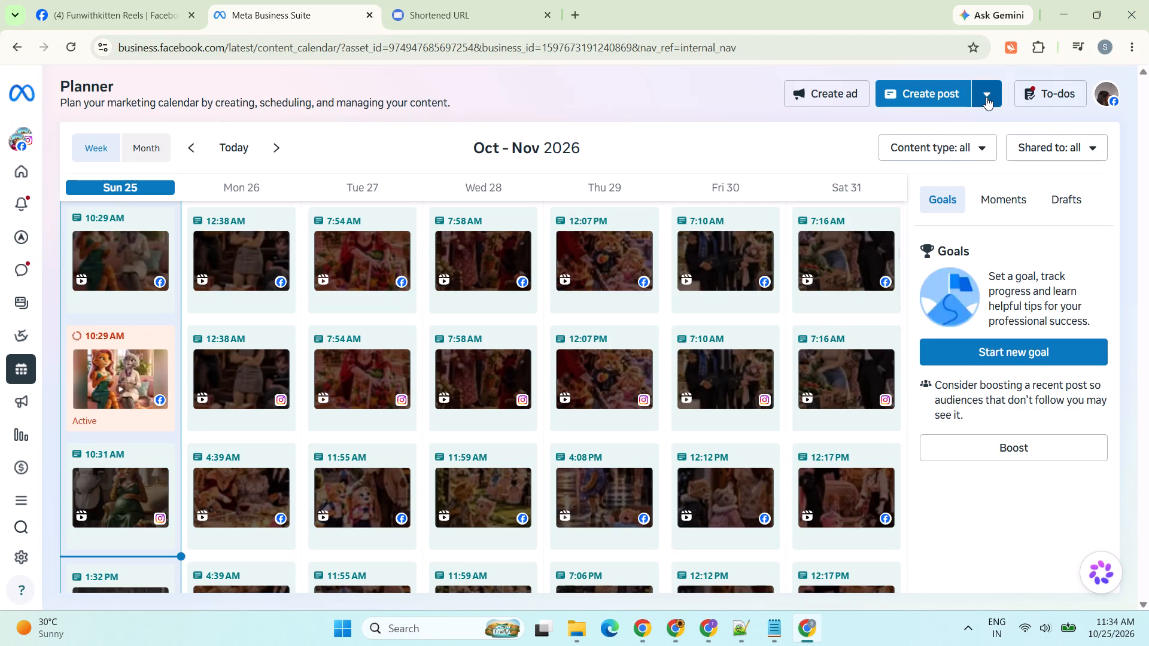
{"action": "left_click", "coordinate": [987, 97]}
{"action": "left_click", "coordinate": [950, 163]}
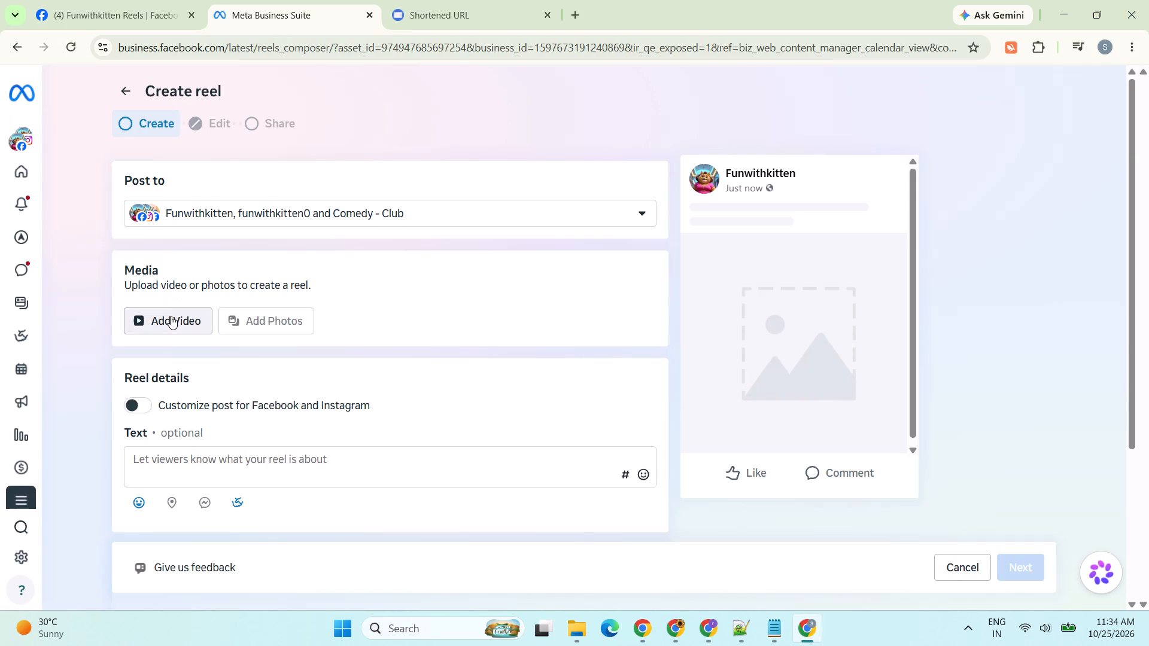
{"action": "left_click", "coordinate": [171, 316]}
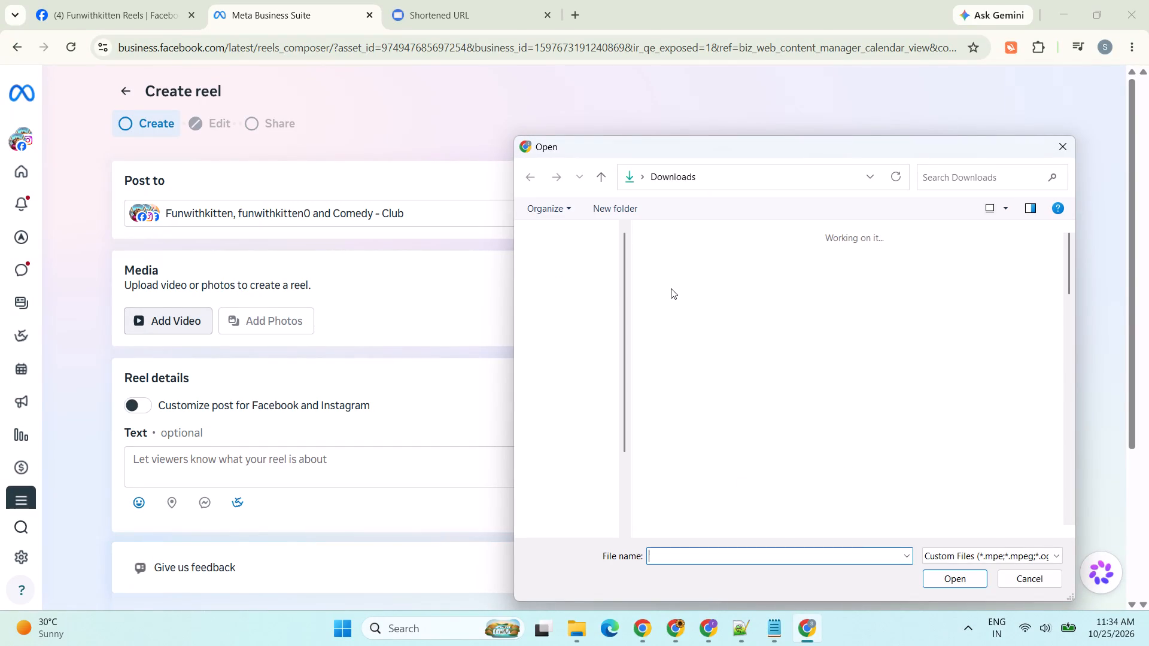
Add the newly downloaded Pawtales video from the Downloads folder to the reel.
{"action": "double_click", "coordinate": [670, 290]}
{"action": "scroll", "coordinate": [625, 295], "scroll_direction": "down", "scroll_amount": 4}
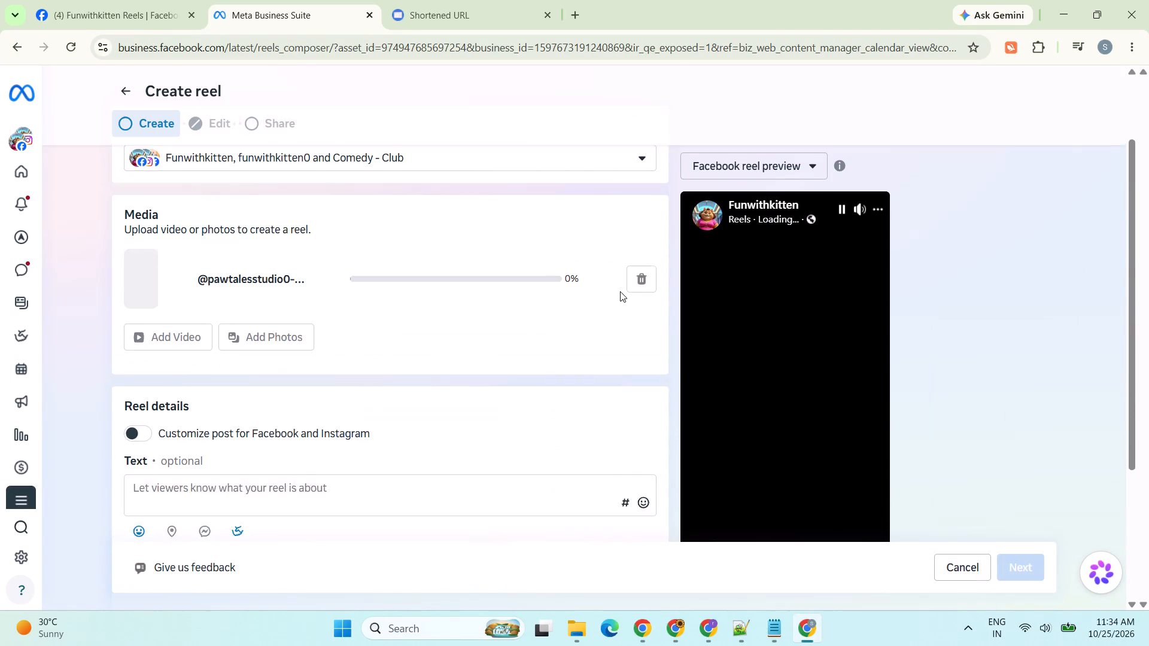
{"action": "left_click", "coordinate": [207, 235]}
{"action": "left_click", "coordinate": [250, 239]}
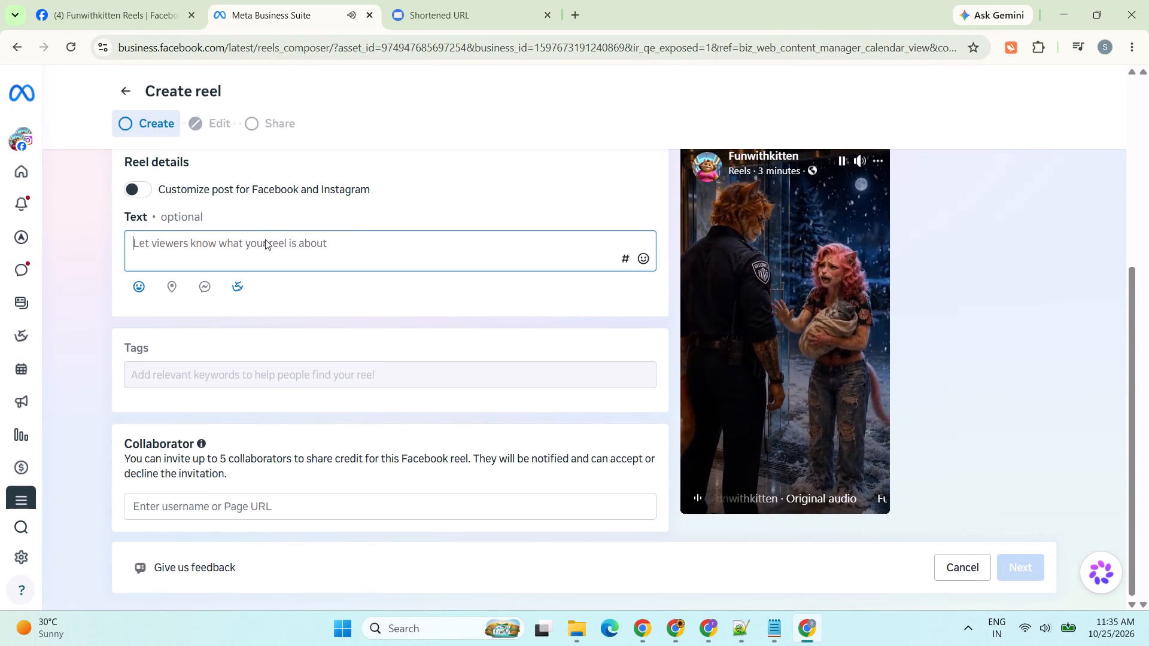
{"action": "key", "text": "ctrl+v"}
{"action": "left_click", "coordinate": [531, 0]}
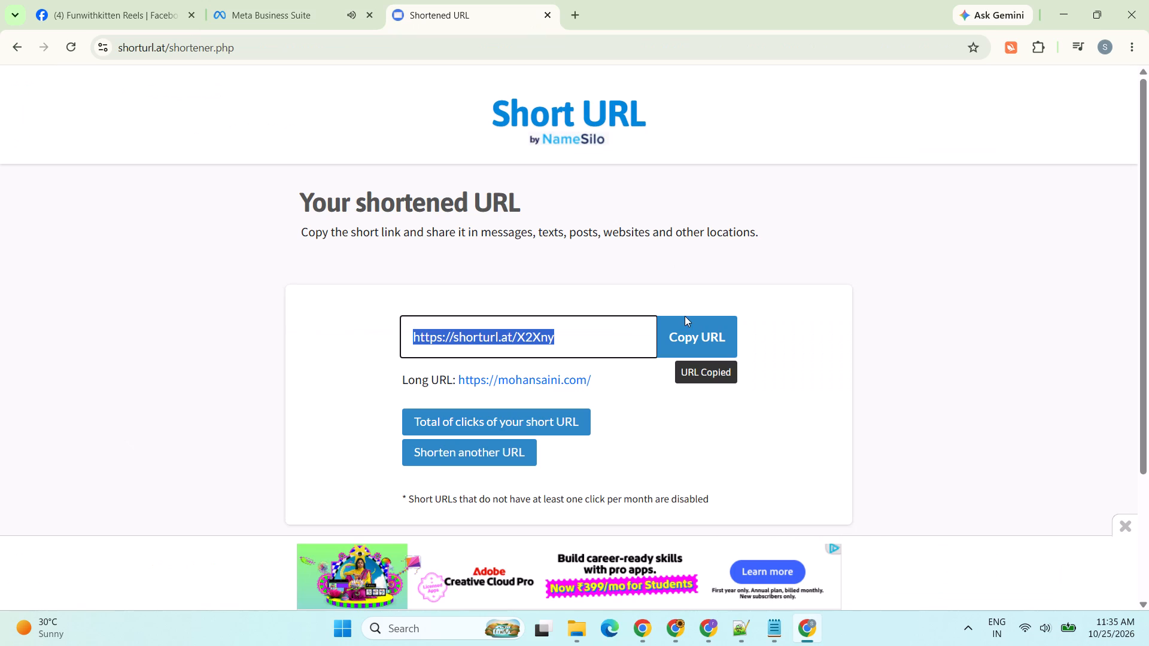
{"action": "left_click", "coordinate": [686, 325]}
{"action": "left_click", "coordinate": [295, 0]}
{"action": "key", "text": "ctrl+v"}
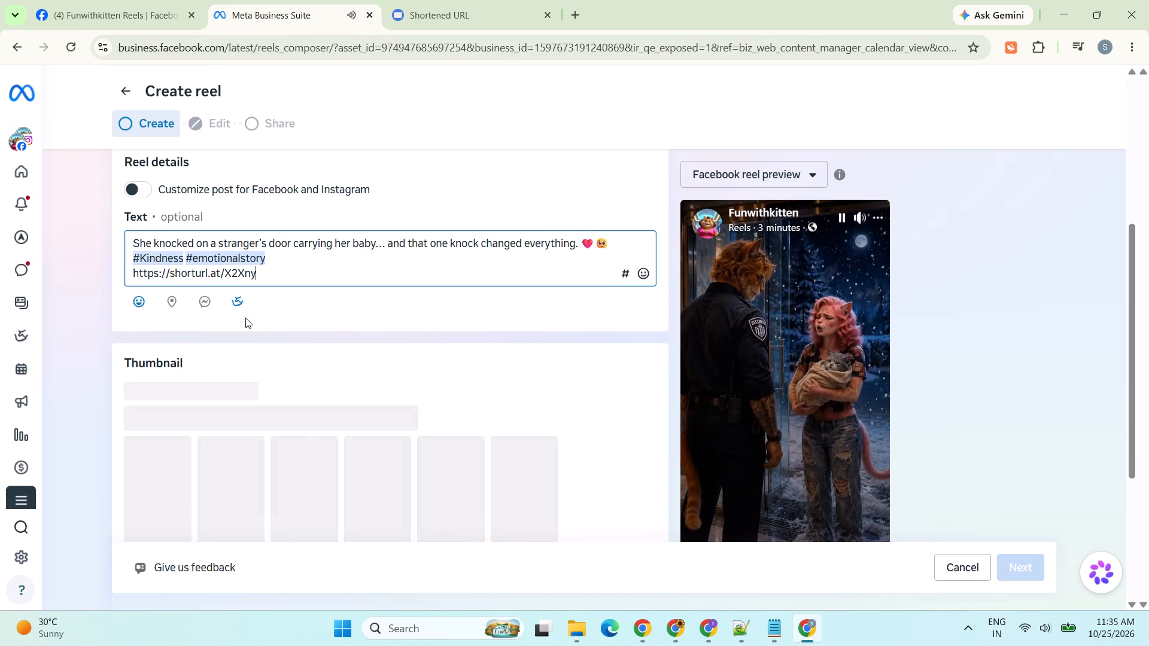
{"action": "left_click", "coordinate": [58, 231]}
Proceed to the reel's sharing stage, choose scheduled publishing, and set the Facebook and Instagram dates to Nov 4, 2026.
{"action": "scroll", "coordinate": [69, 212], "scroll_direction": "up", "scroll_amount": 5}
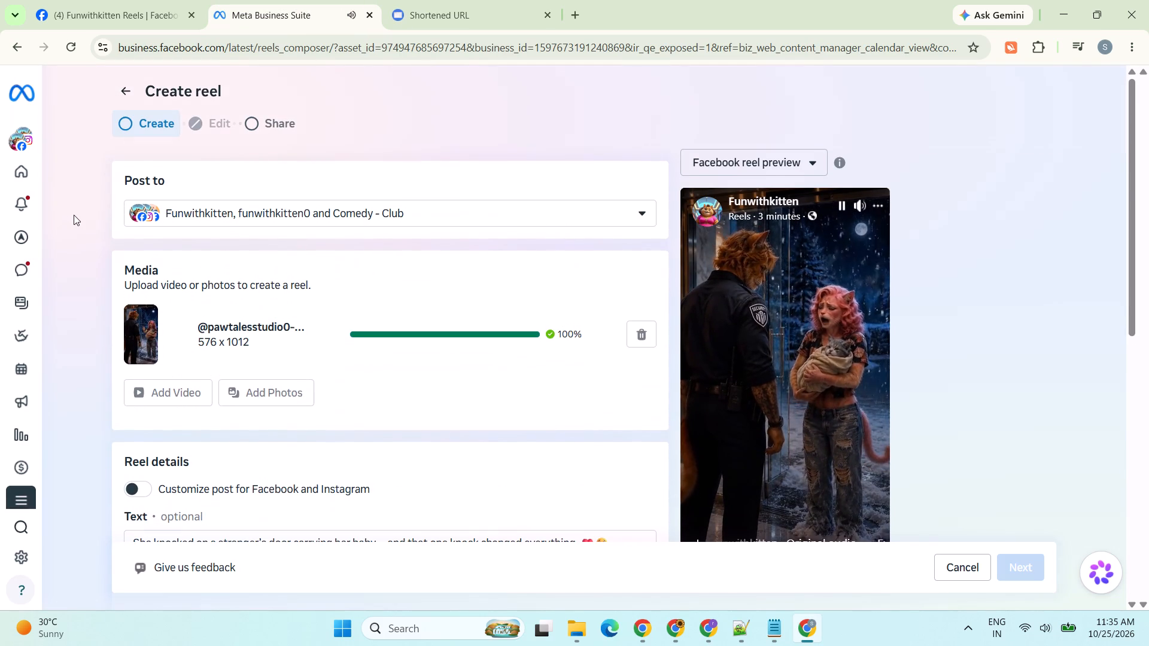
{"action": "scroll", "coordinate": [74, 217], "scroll_direction": "down", "scroll_amount": 8}
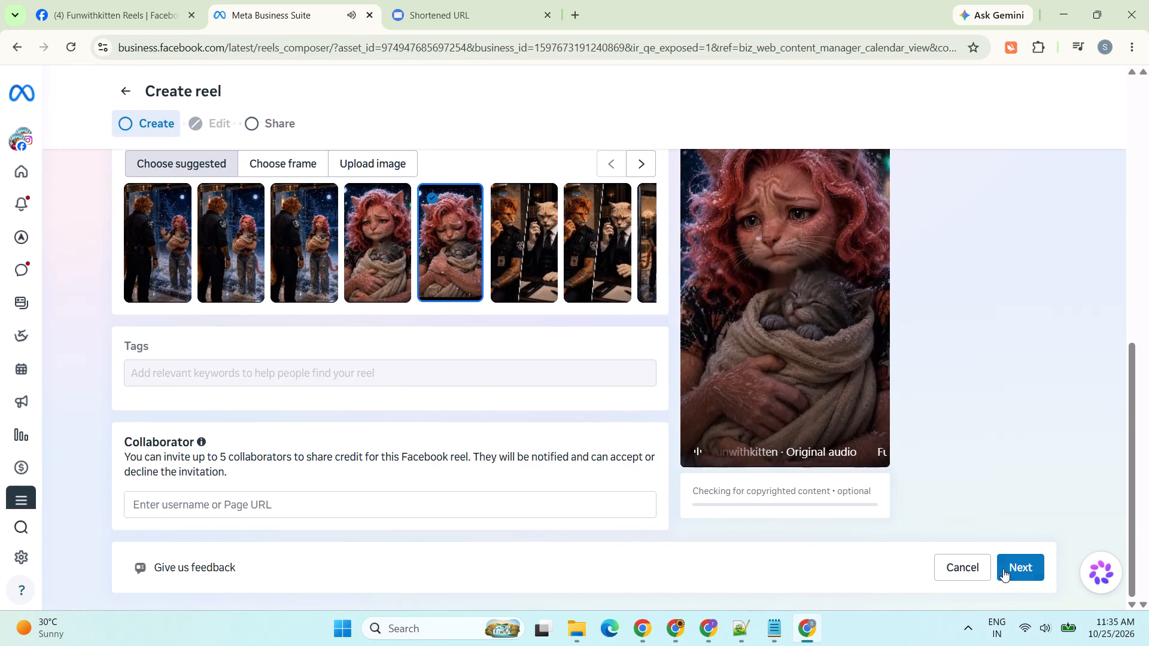
{"action": "left_click", "coordinate": [1017, 568]}
{"action": "scroll", "coordinate": [221, 193], "scroll_direction": "up", "scroll_amount": 8}
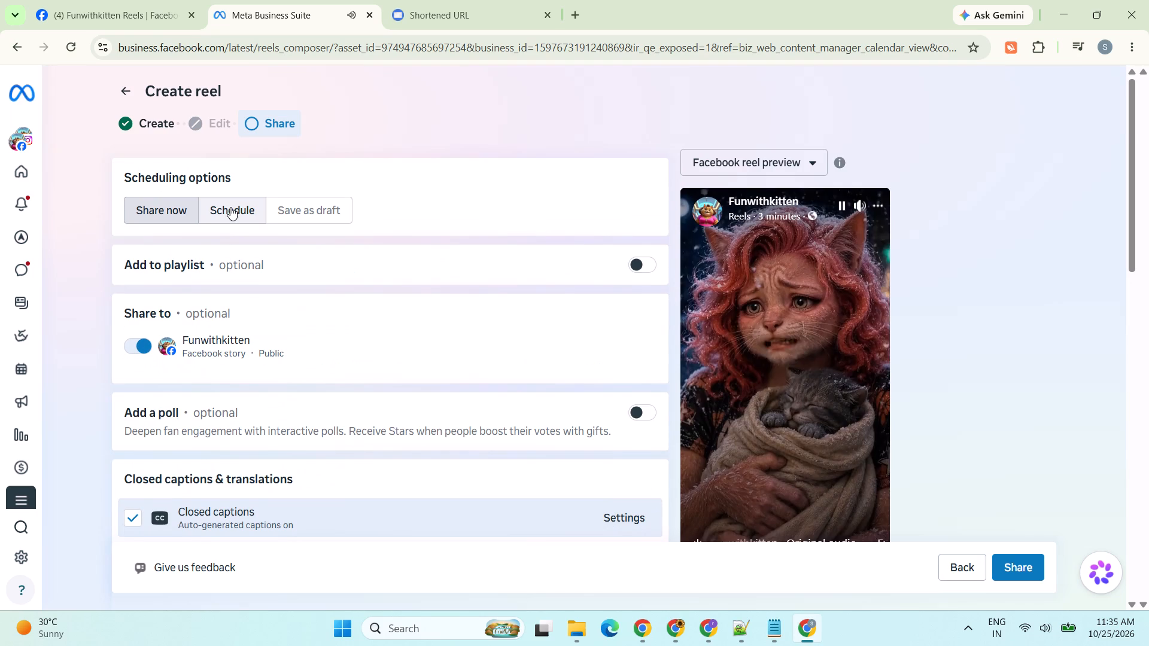
{"action": "left_click", "coordinate": [230, 207]}
{"action": "left_click", "coordinate": [170, 288]}
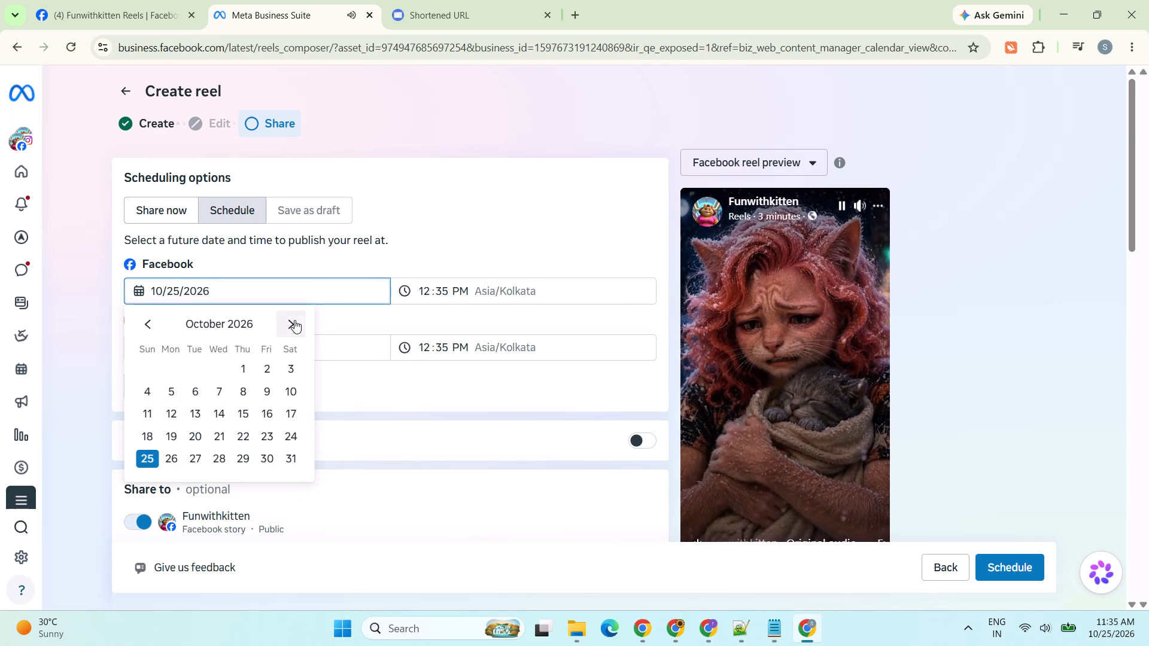
{"action": "left_click", "coordinate": [294, 320]}
{"action": "left_click", "coordinate": [216, 367]}
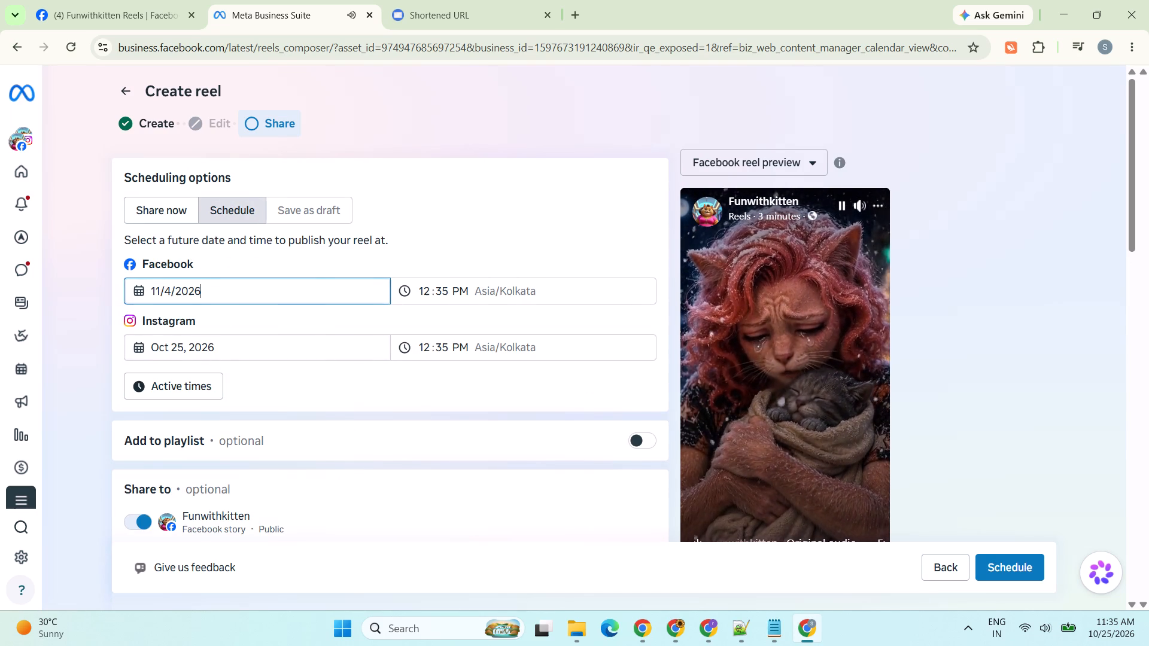
{"action": "left_click", "coordinate": [210, 354]}
{"action": "left_click", "coordinate": [184, 345]}
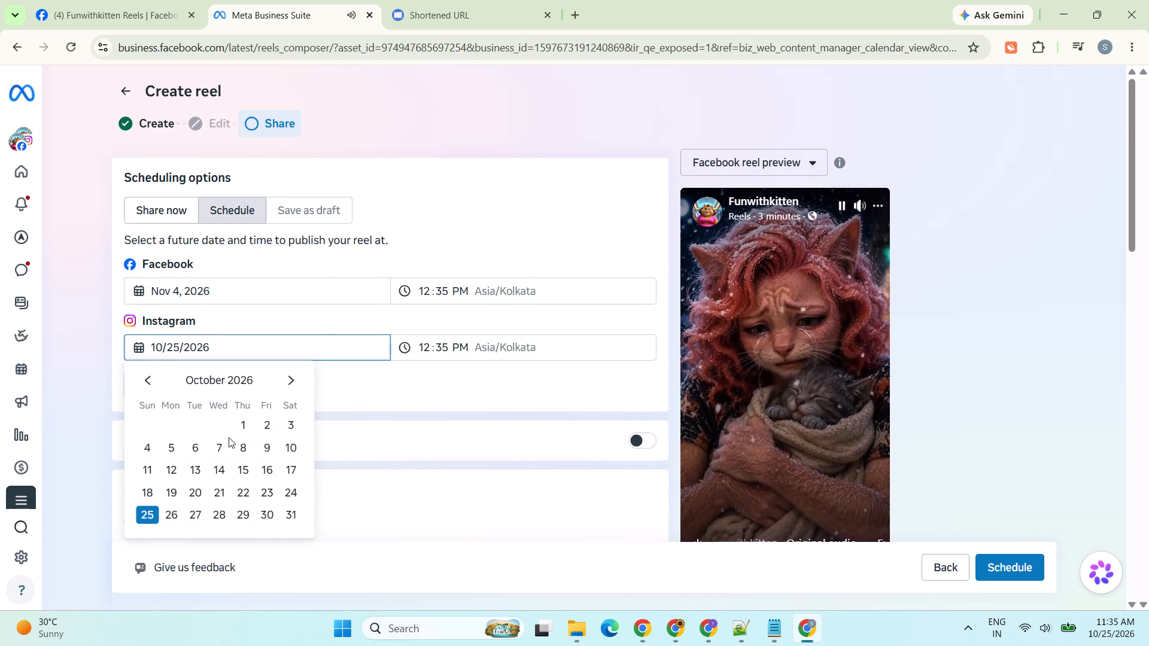
{"action": "left_click", "coordinate": [298, 382]}
{"action": "left_click", "coordinate": [220, 424]}
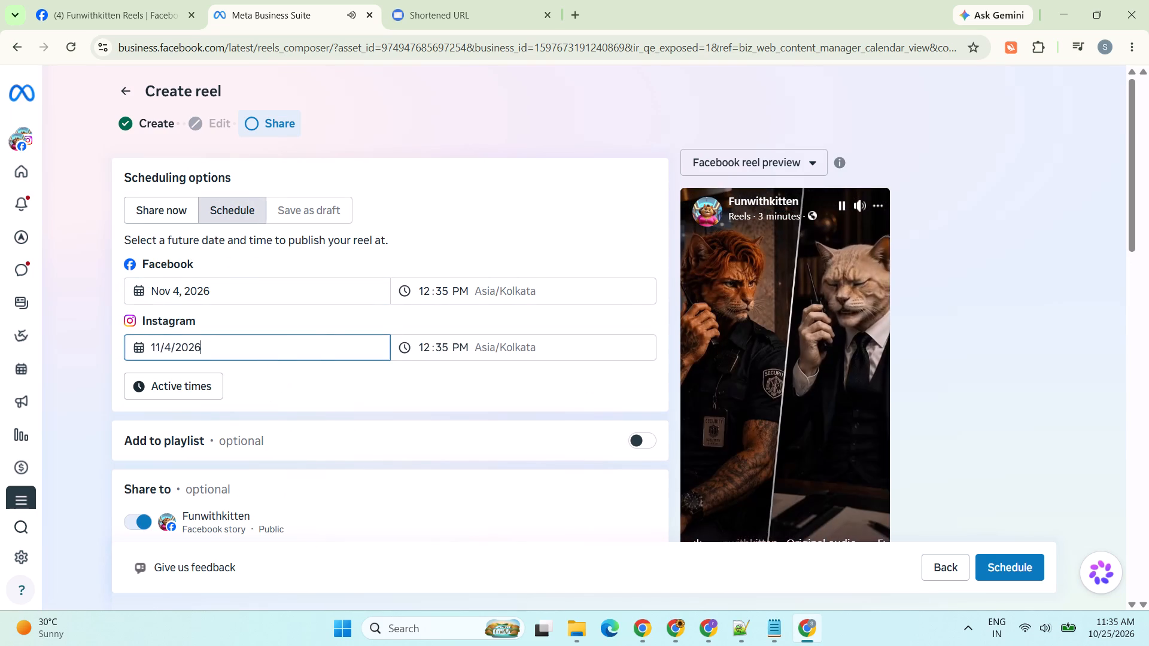
Set the Facebook and Instagram publishing times to 02:35 PM, schedule the reel and return to the planner.
{"action": "left_click", "coordinate": [424, 292]}
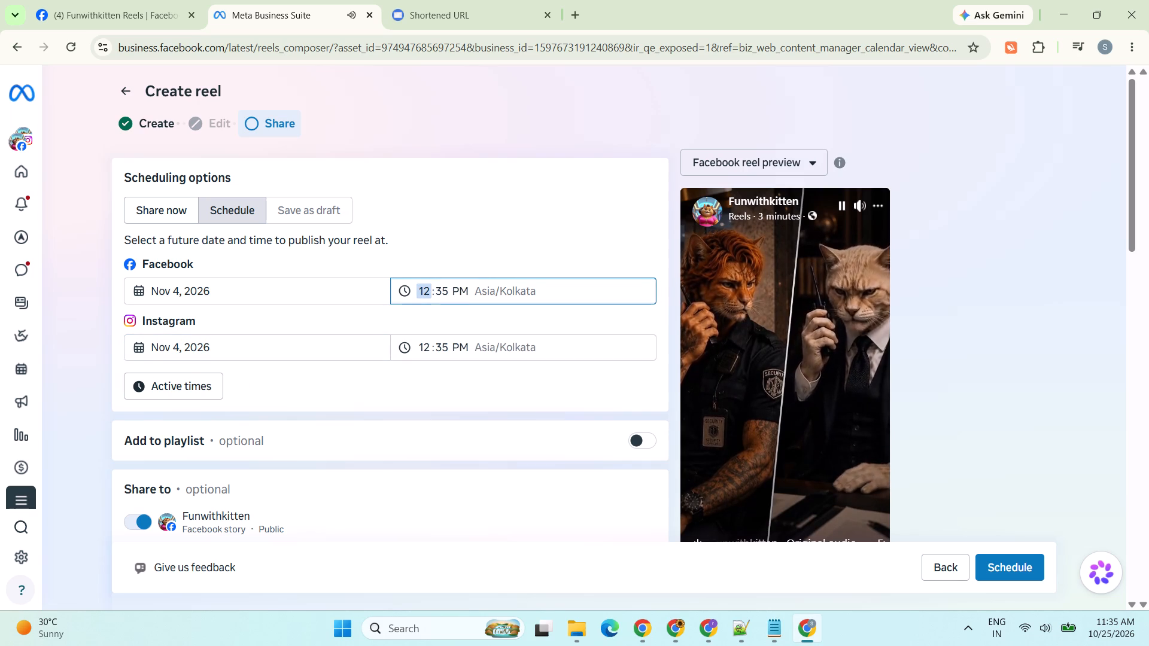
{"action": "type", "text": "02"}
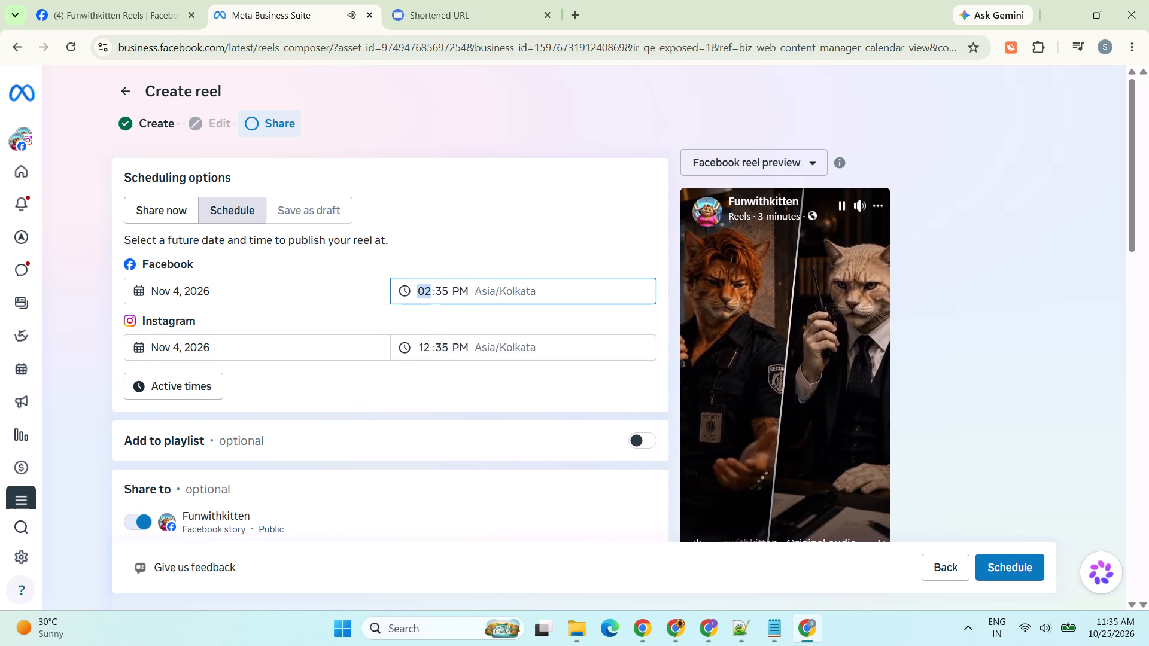
{"action": "left_click", "coordinate": [425, 352]}
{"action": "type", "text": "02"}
{"action": "left_click", "coordinate": [411, 389]}
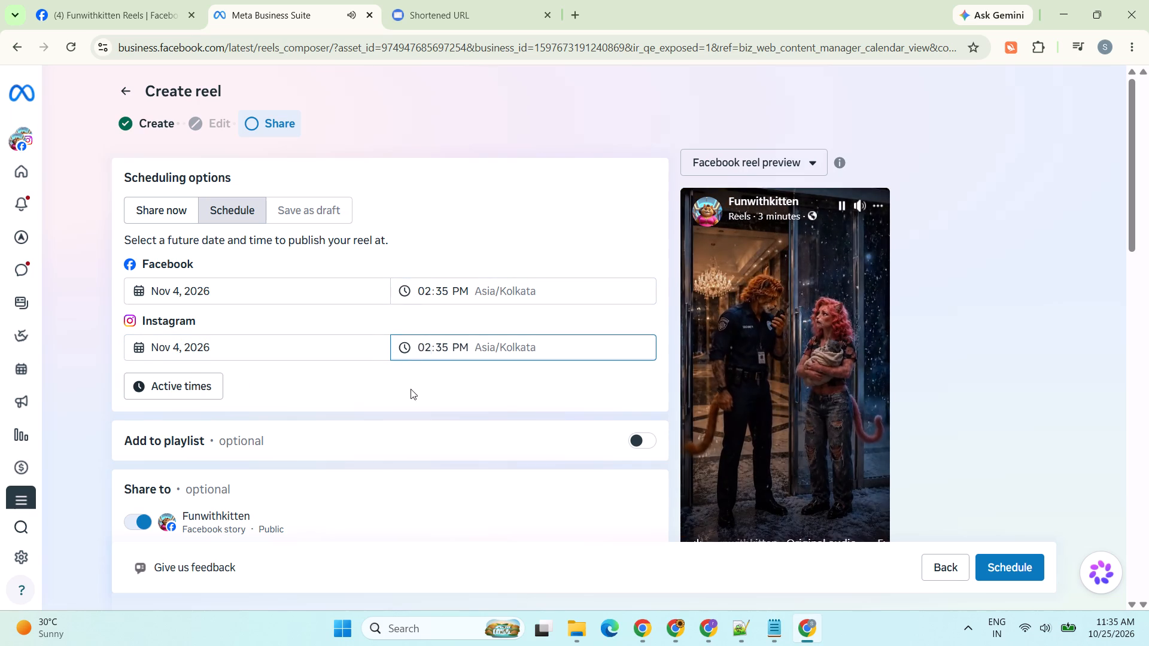
{"action": "left_click", "coordinate": [1012, 568]}
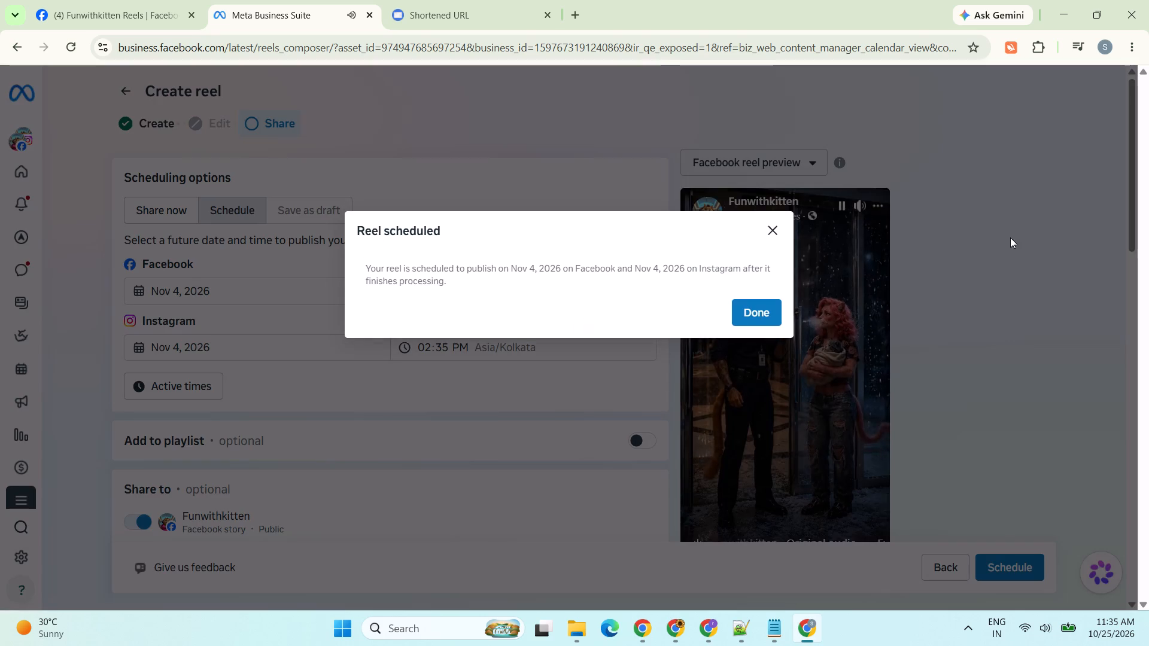
{"action": "left_click", "coordinate": [772, 312]}
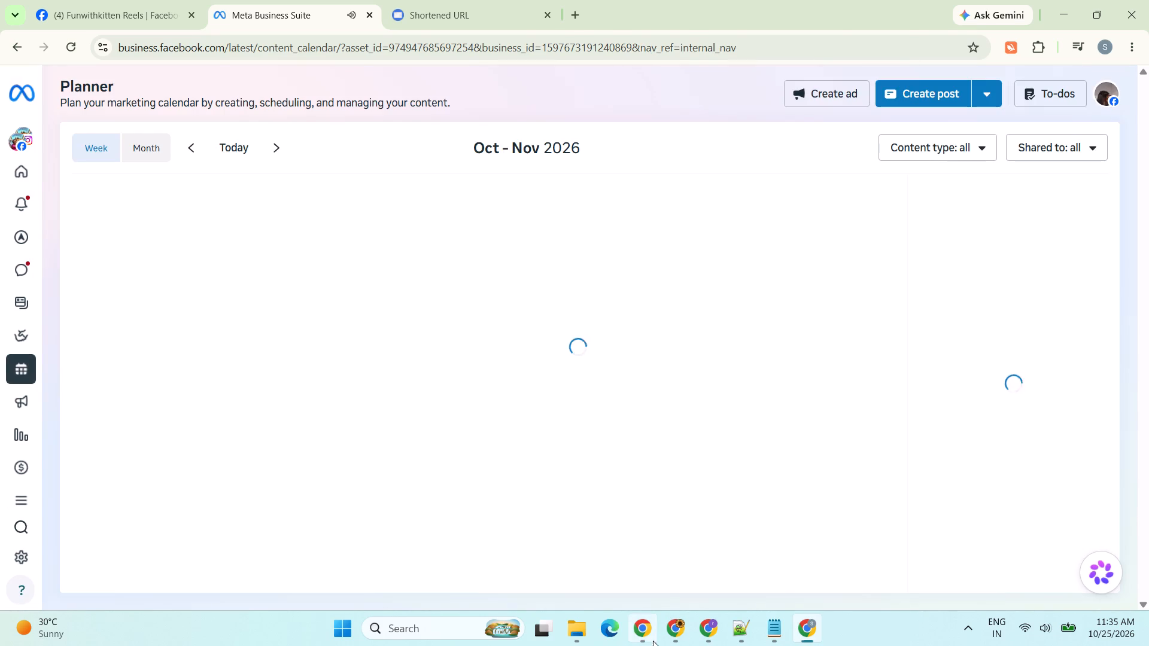
Switch to TikTok, go to the following Pawtales video "He rescued a kitten that wasn't his", download it and copy its caption with hashtags.
{"action": "left_click", "coordinate": [653, 641]}
{"action": "left_click", "coordinate": [709, 354]}
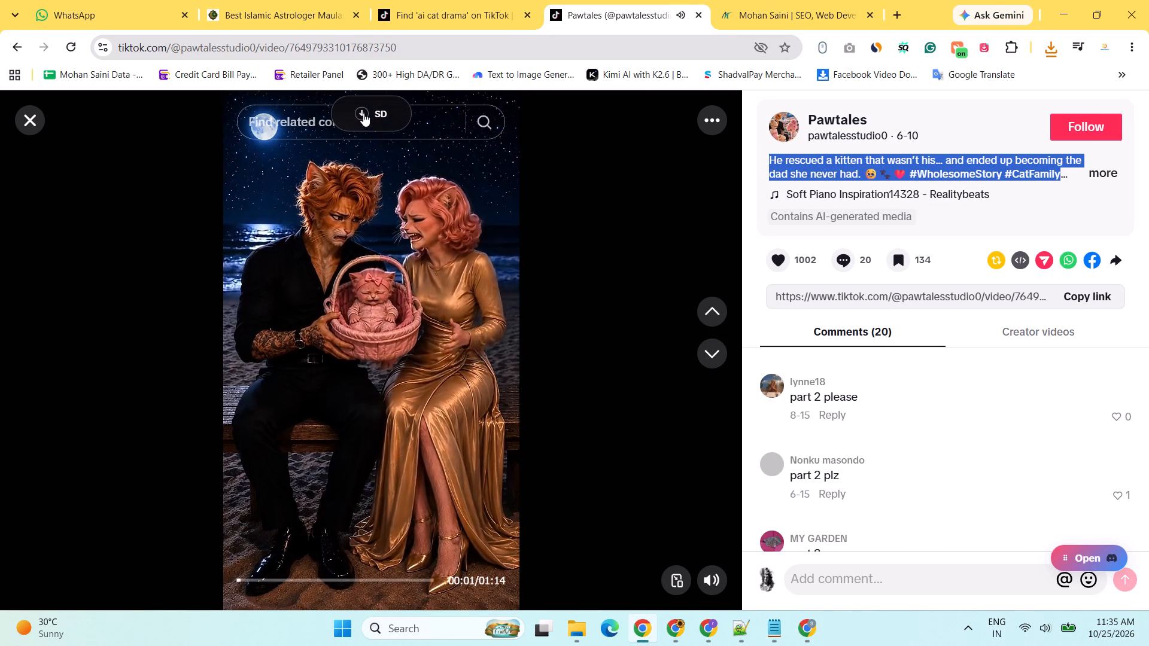
{"action": "left_click", "coordinate": [363, 113]}
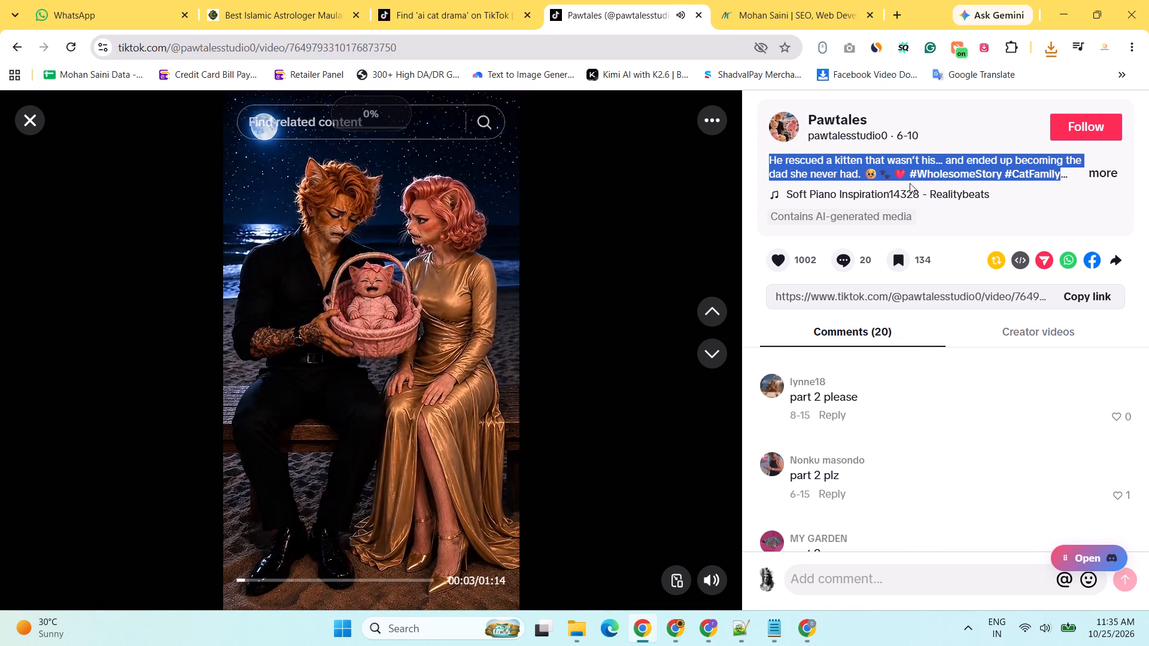
{"action": "right_click", "coordinate": [858, 164]}
{"action": "left_click", "coordinate": [771, 183]}
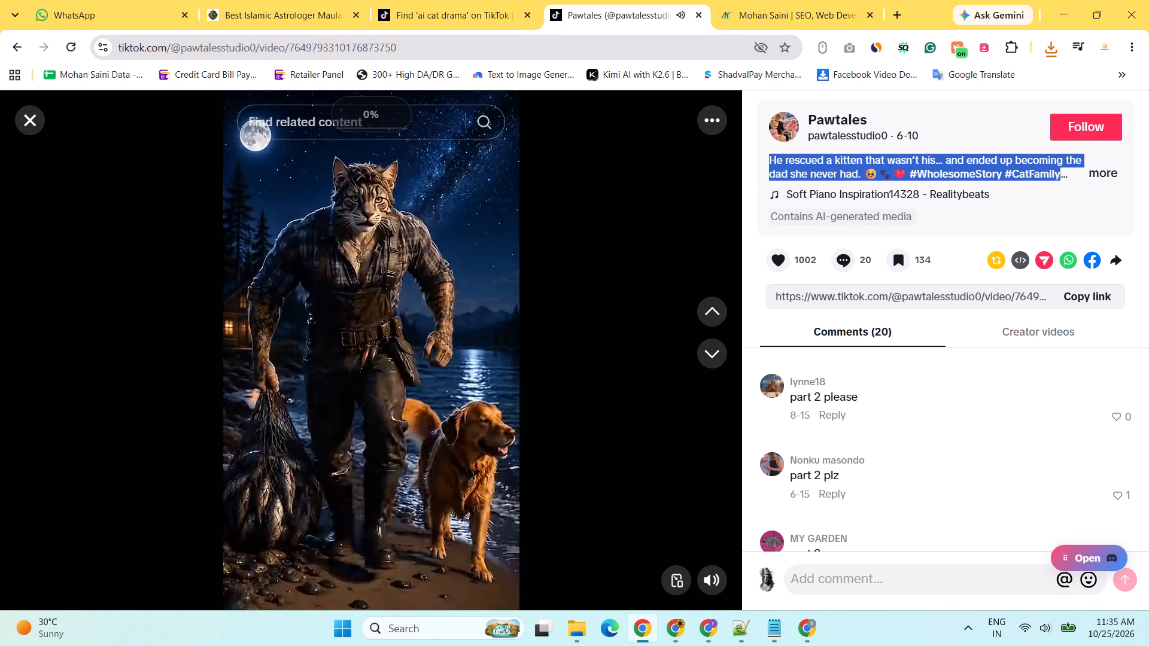
On TikTok, copy the selected caption of the Pawtales video "He rescued a kitten that wasn't his".
{"action": "right_click", "coordinate": [792, 161]}
{"action": "left_click", "coordinate": [762, 177]}
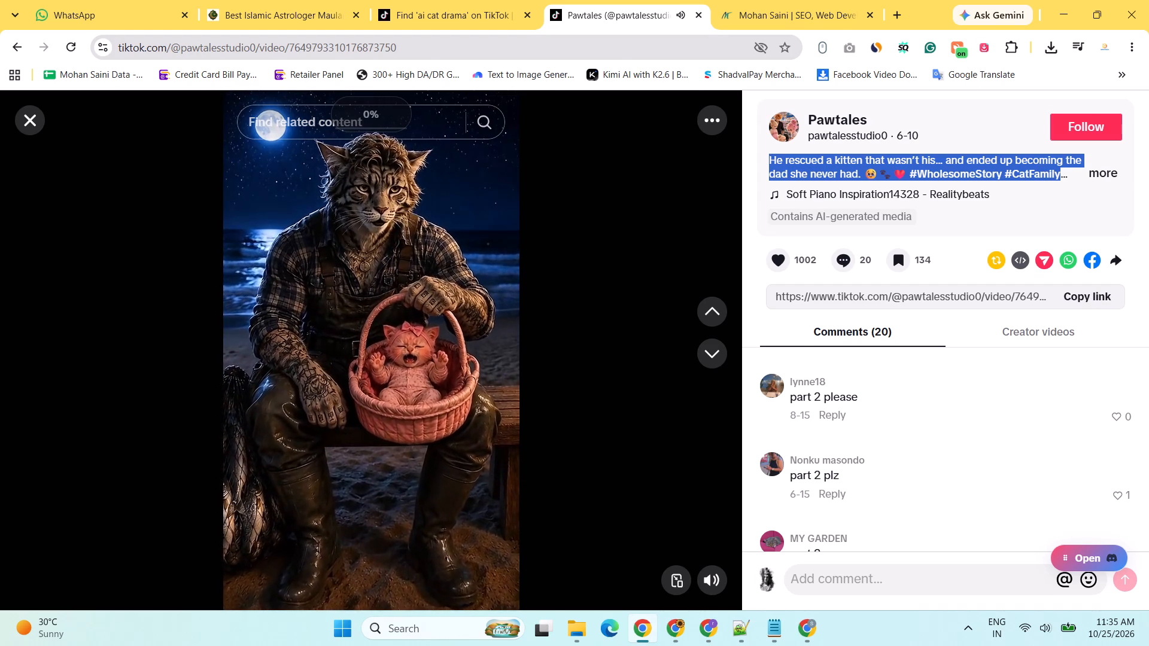
{"action": "right_click", "coordinate": [796, 164]}
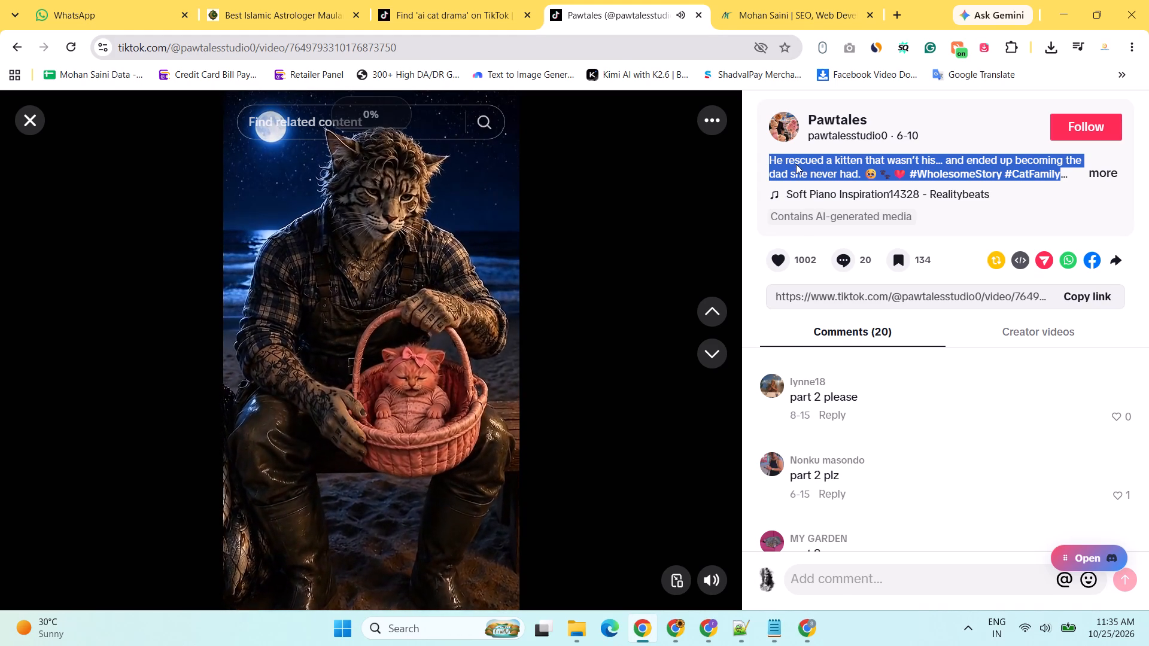
Reload the Pawtales video "He rescued a kitten that wasn't his" by switching to the next video and back, ready for a new download attempt.
{"action": "left_click", "coordinate": [762, 184]}
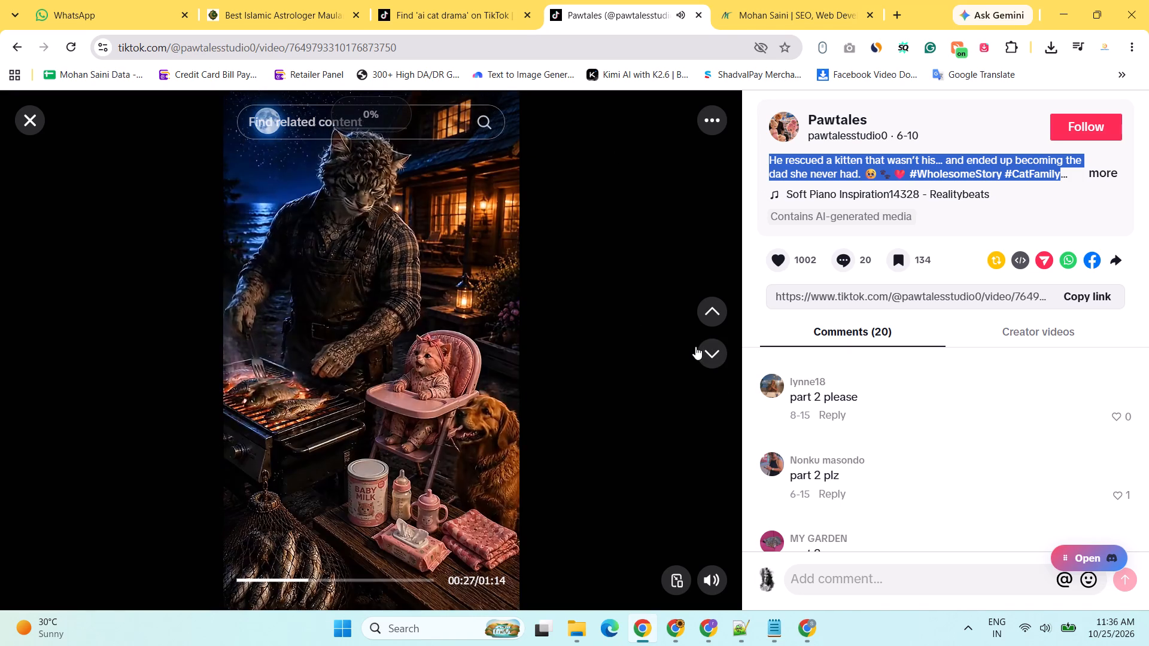
{"action": "left_click", "coordinate": [421, 364]}
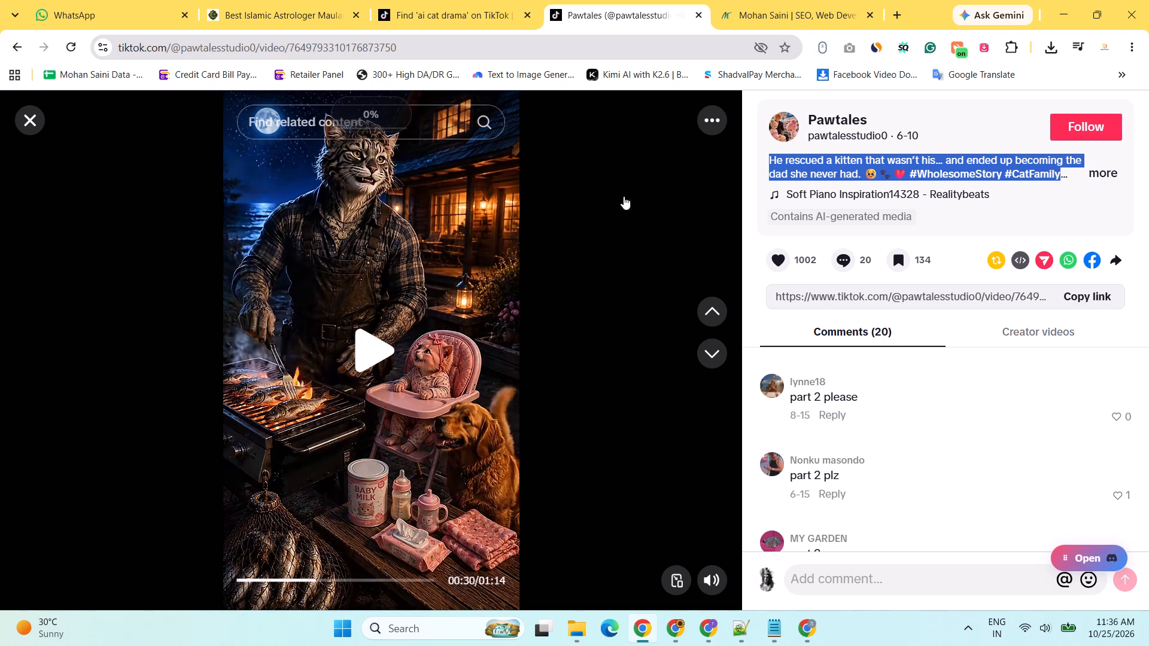
{"action": "scroll", "coordinate": [513, 318], "scroll_direction": "down", "scroll_amount": 3}
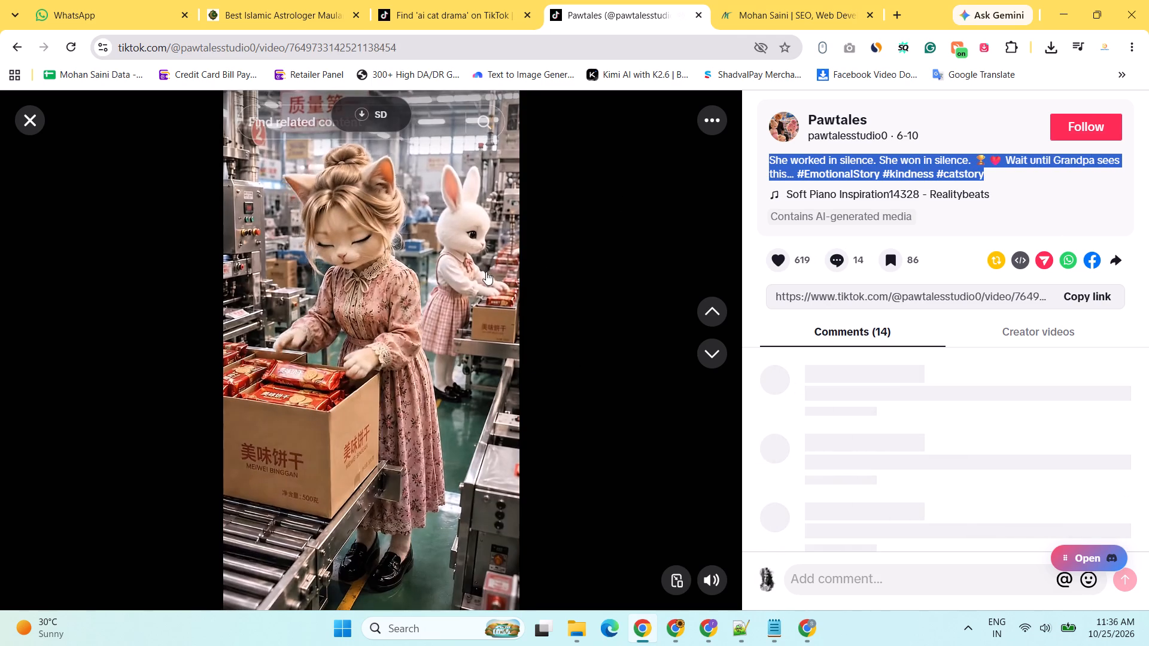
{"action": "scroll", "coordinate": [484, 278], "scroll_direction": "up", "scroll_amount": 4}
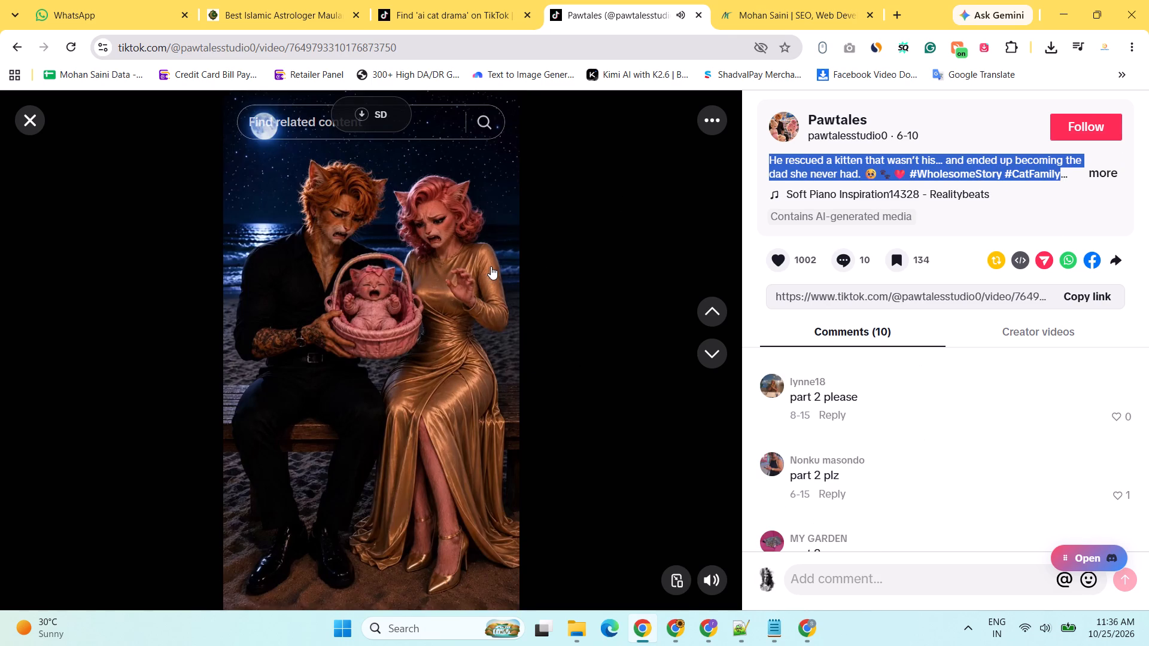
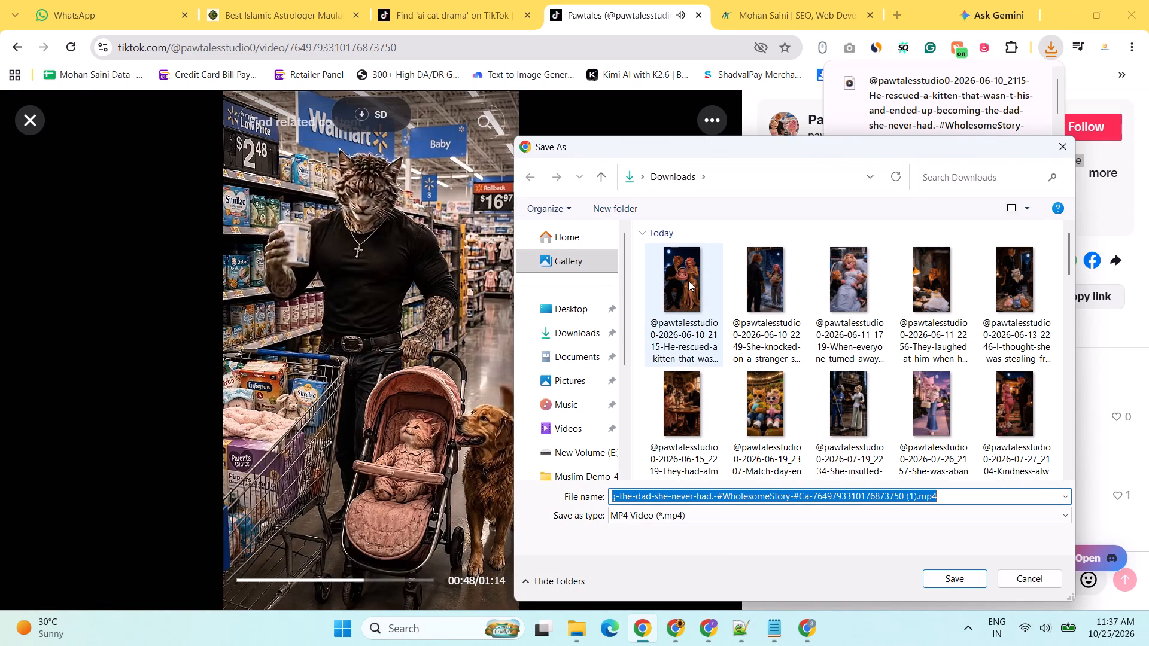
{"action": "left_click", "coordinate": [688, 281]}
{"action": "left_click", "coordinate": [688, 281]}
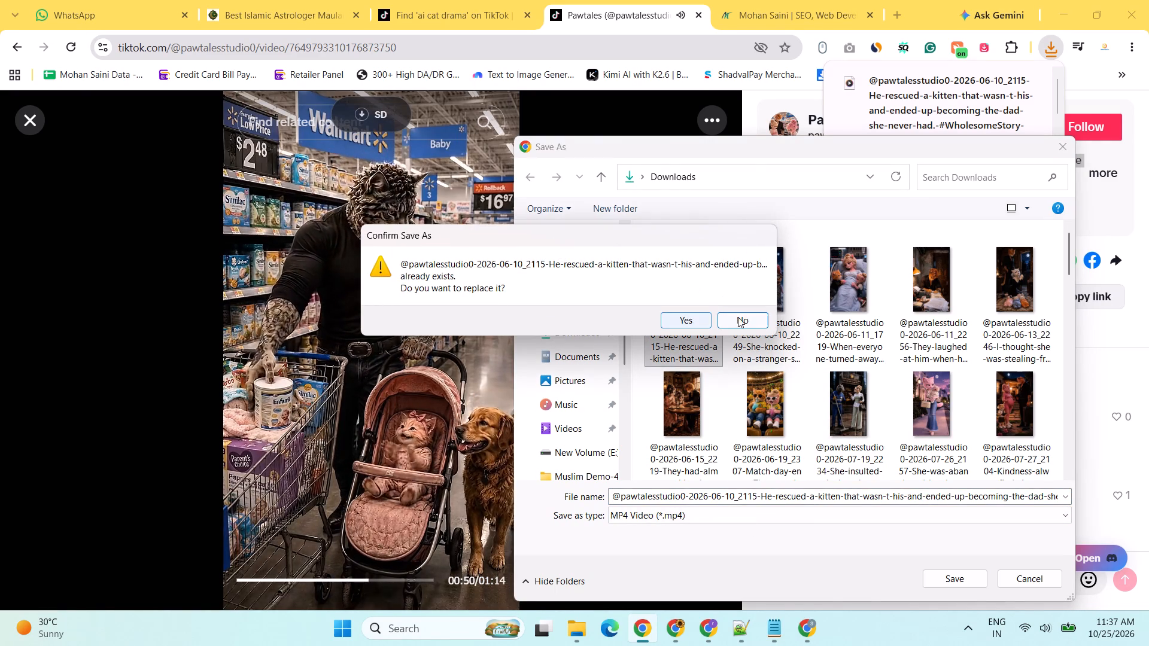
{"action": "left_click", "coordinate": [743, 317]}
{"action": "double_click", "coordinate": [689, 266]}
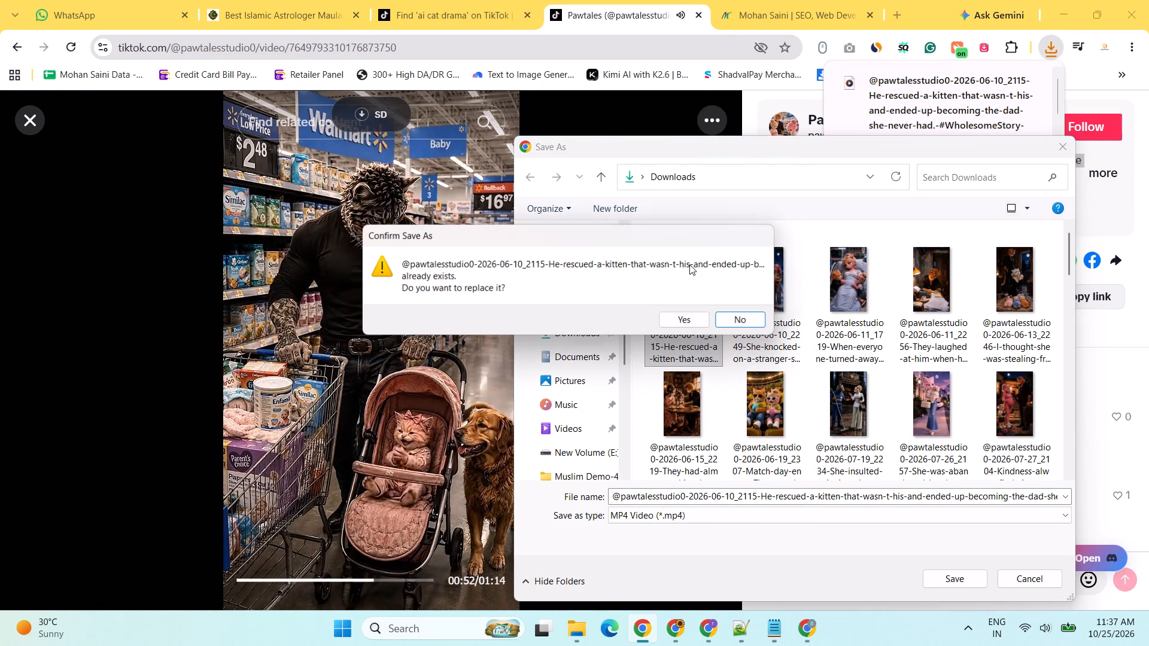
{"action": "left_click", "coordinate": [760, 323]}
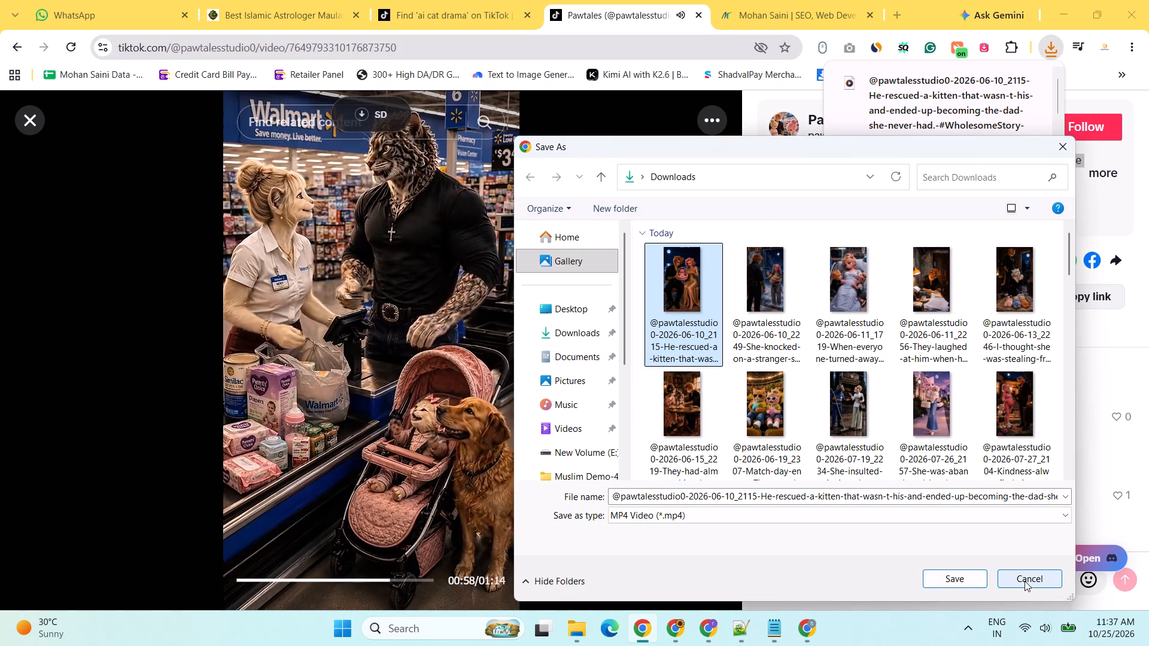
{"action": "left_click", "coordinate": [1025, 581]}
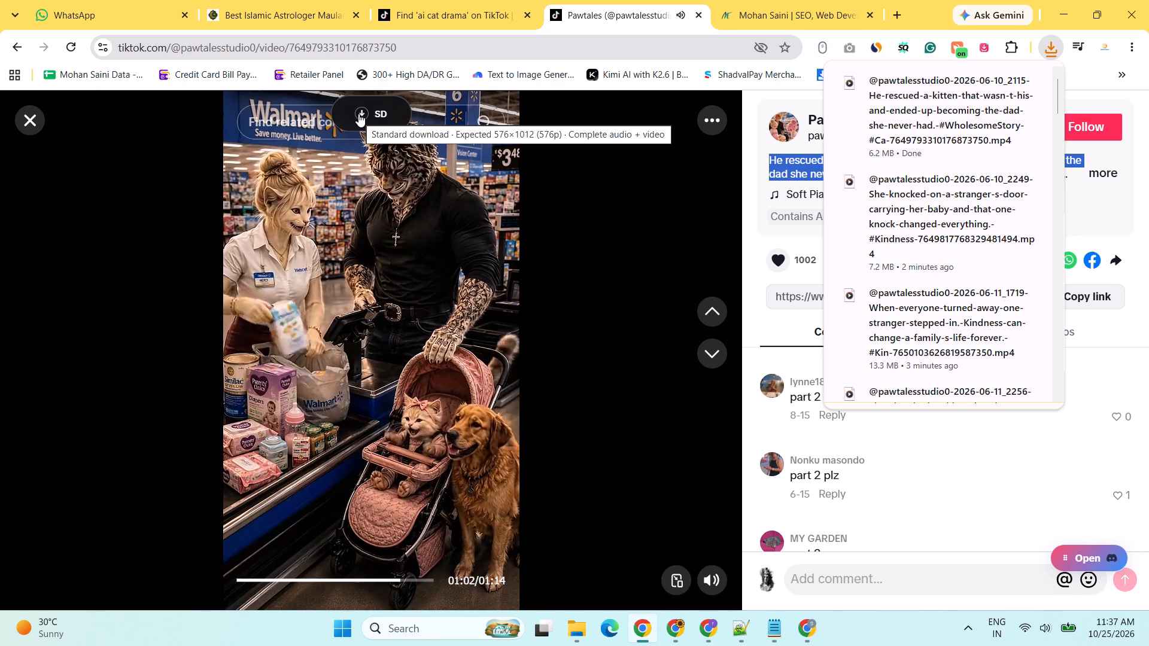
Switch to Meta Business Suite, start a new reel and upload the downloaded Pawtales video "He rescued a kitten that wasn't his".
{"action": "left_click", "coordinate": [810, 636]}
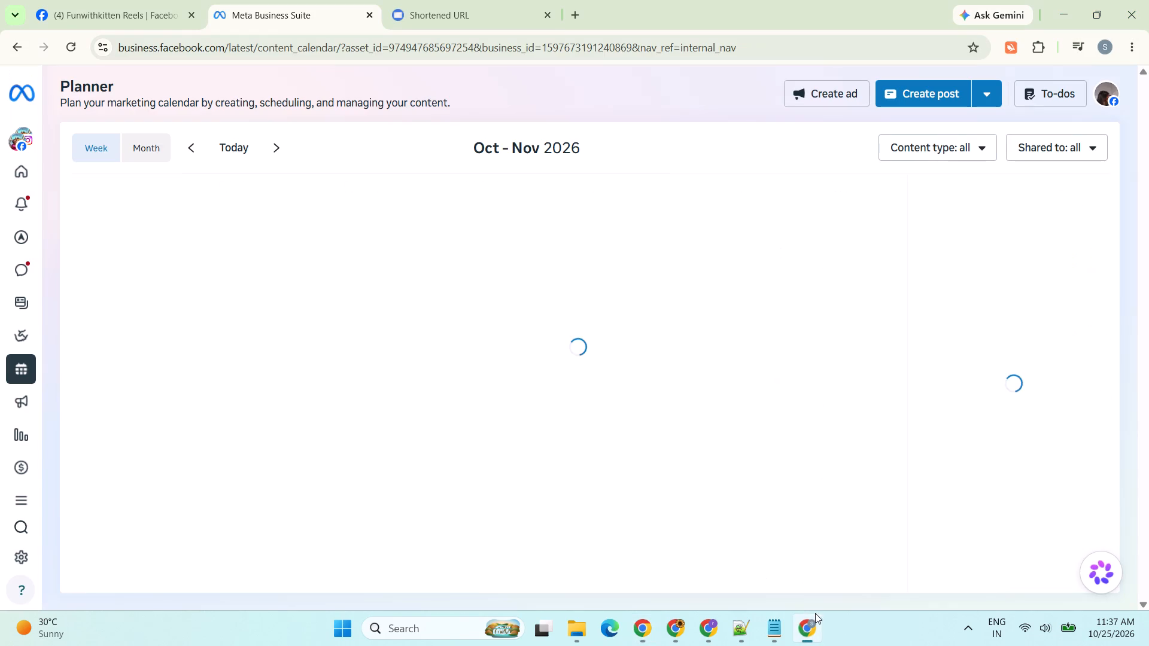
{"action": "left_click", "coordinate": [991, 93]}
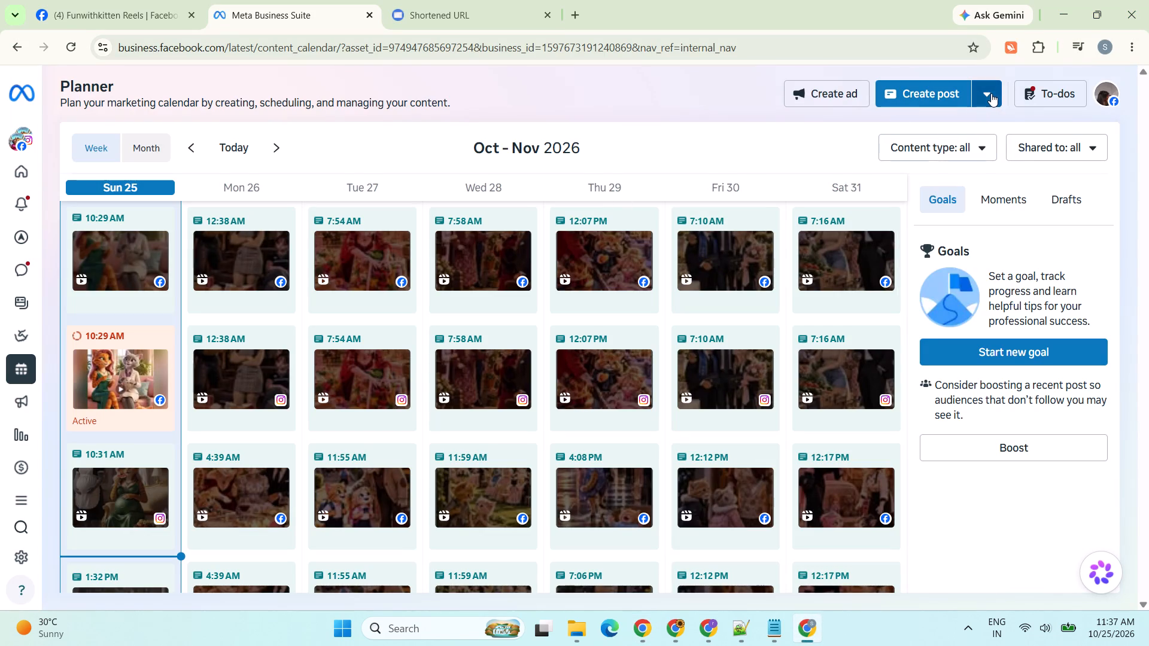
{"action": "left_click", "coordinate": [938, 159]}
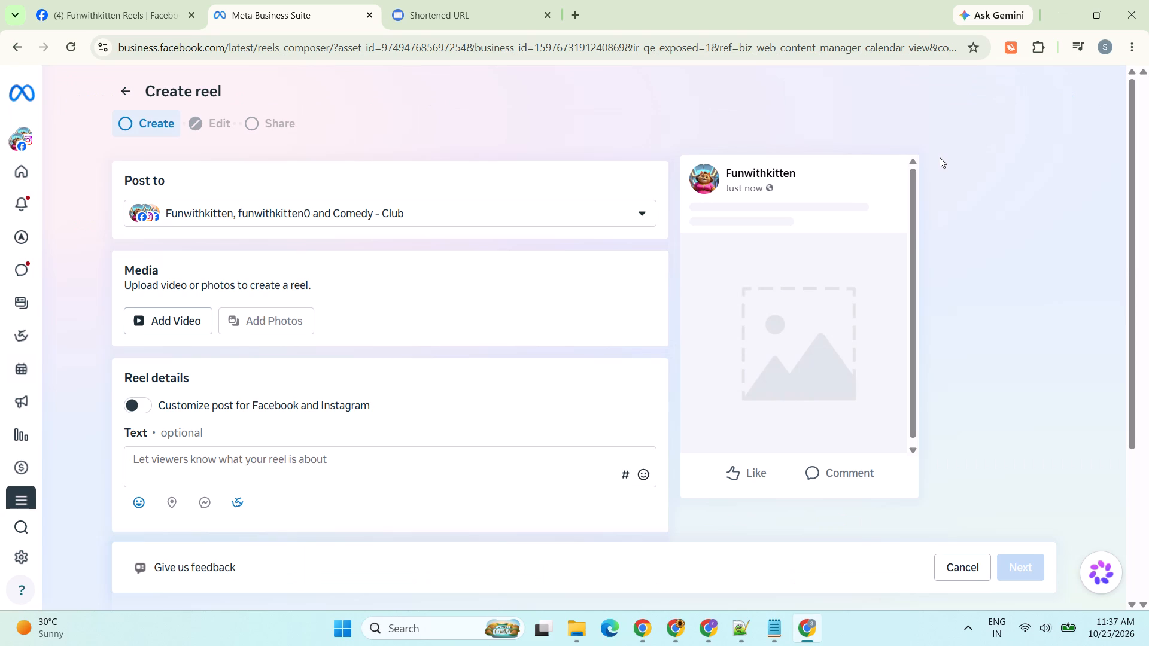
{"action": "left_click", "coordinate": [156, 315]}
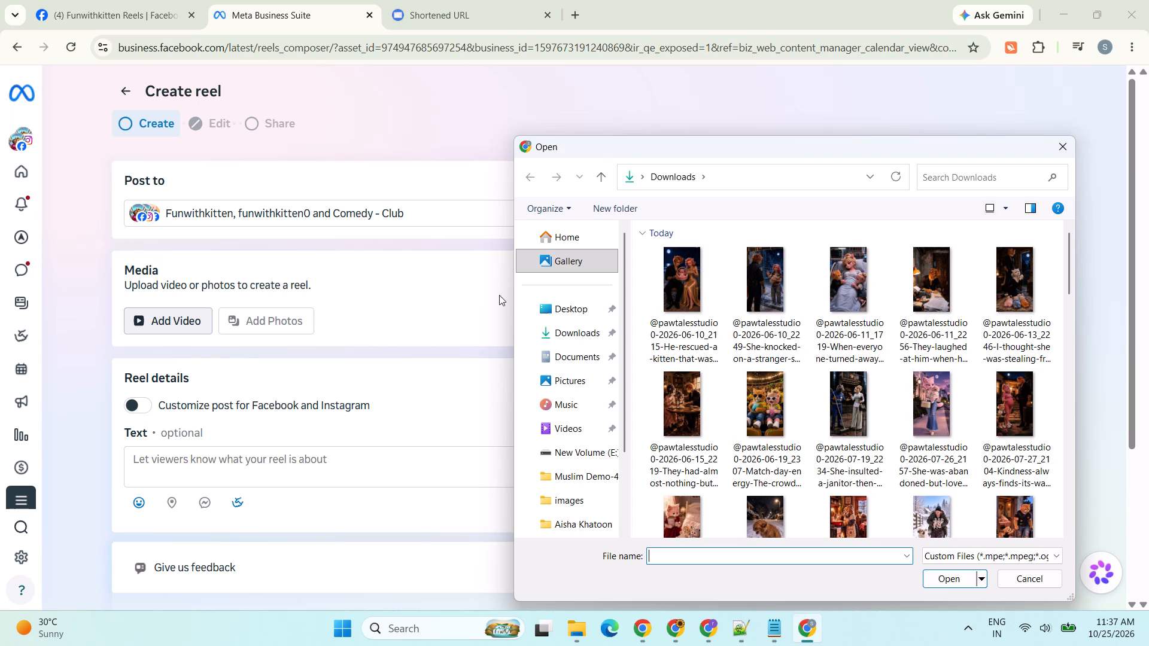
{"action": "double_click", "coordinate": [691, 293]}
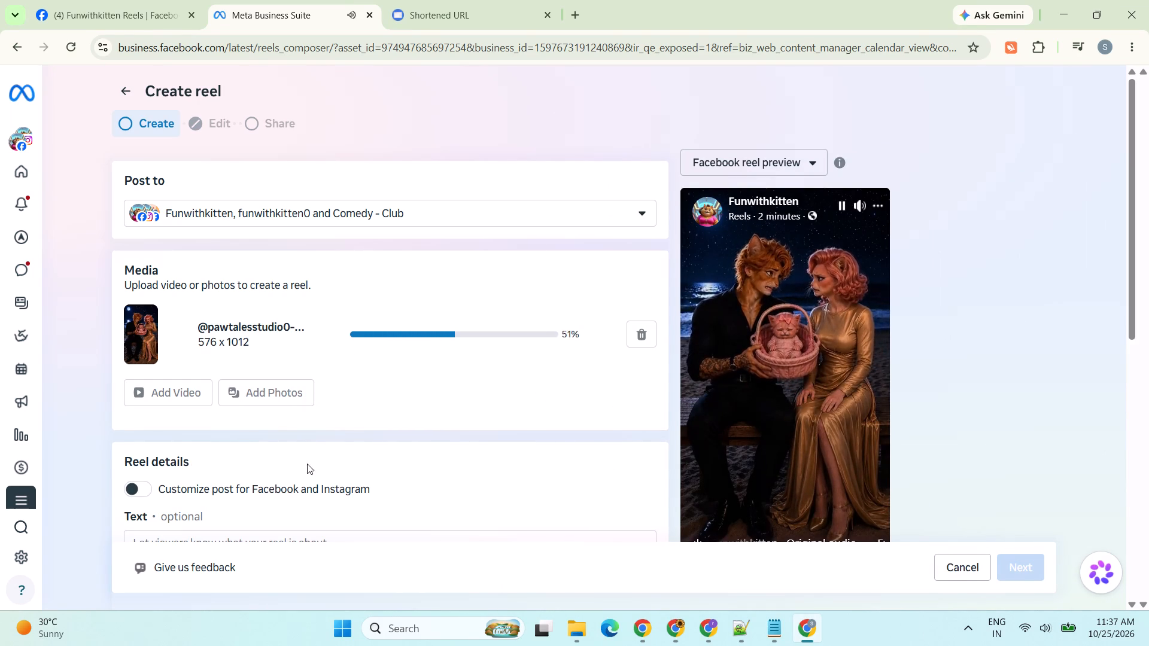
{"action": "scroll", "coordinate": [289, 419], "scroll_direction": "down", "scroll_amount": 2}
{"action": "left_click", "coordinate": [272, 372]}
{"action": "left_click", "coordinate": [276, 392]}
{"action": "key", "text": "ctrl+v"}
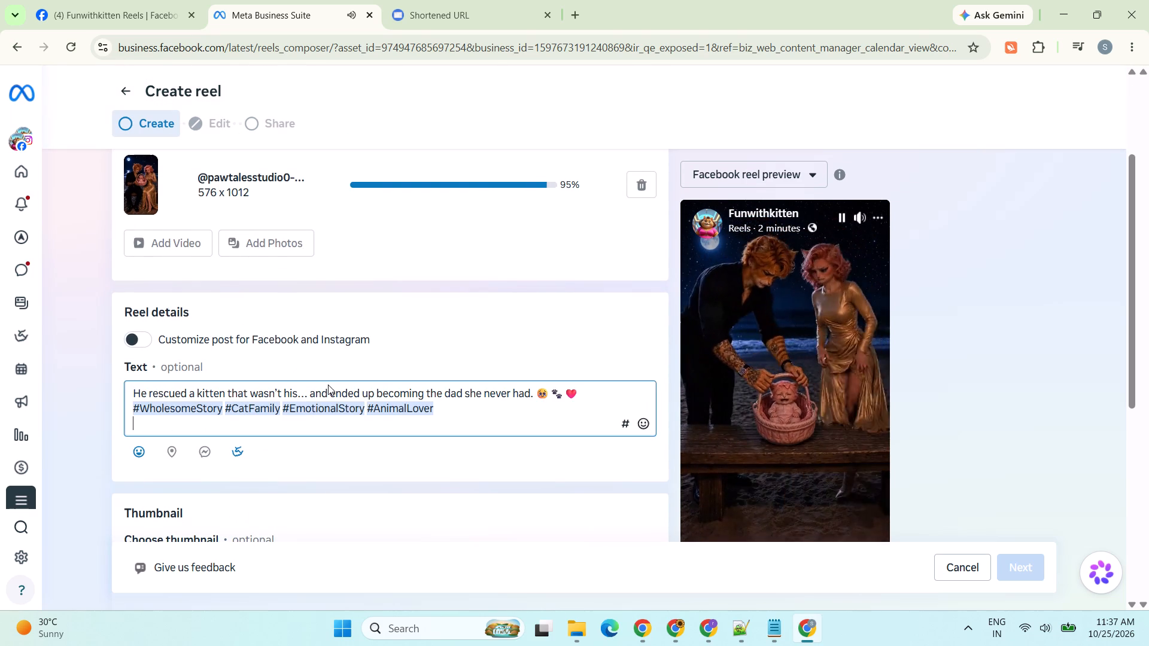
{"action": "left_click", "coordinate": [539, 0]}
{"action": "left_click", "coordinate": [711, 339]}
{"action": "left_click", "coordinate": [275, 0]}
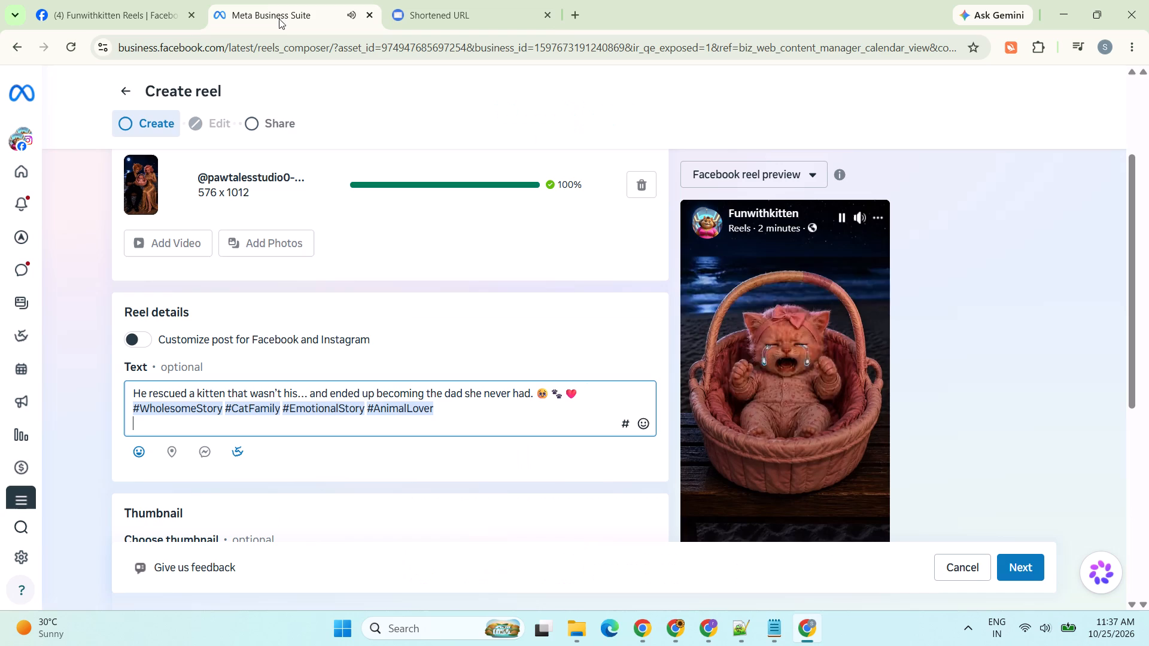
{"action": "key", "text": "ctrl+v"}
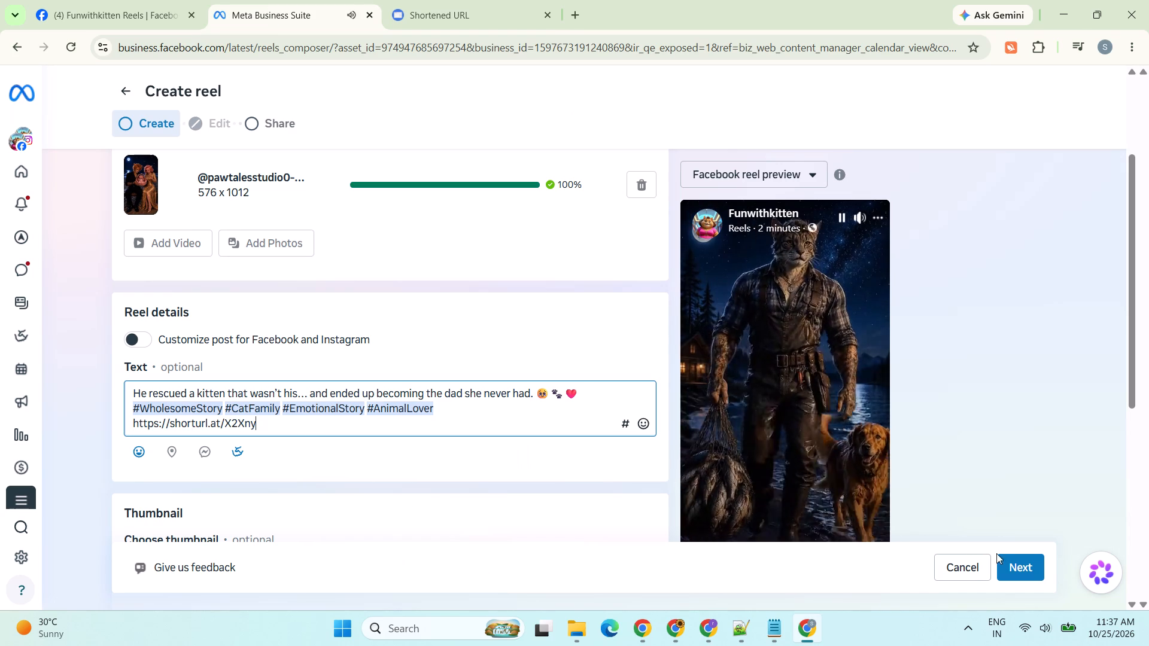
{"action": "left_click", "coordinate": [1038, 567]}
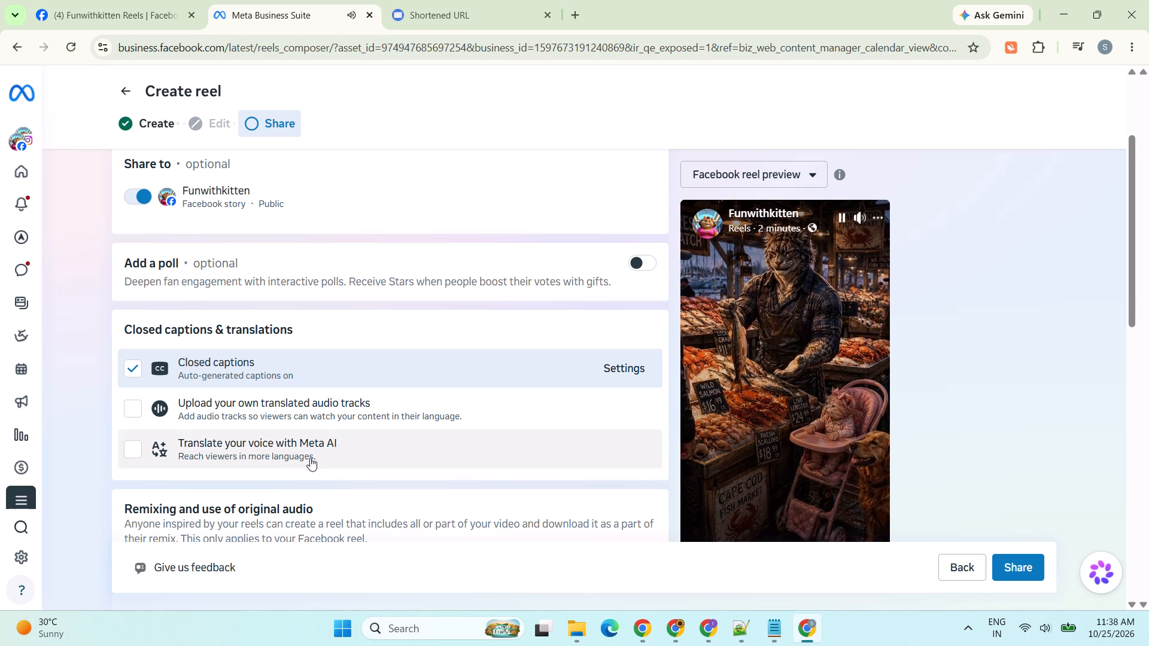
Choose to schedule the reel and set both the Facebook and Instagram dates to Nov 5, 2026.
{"action": "scroll", "coordinate": [269, 283], "scroll_direction": "up", "scroll_amount": 5}
{"action": "left_click", "coordinate": [235, 203]}
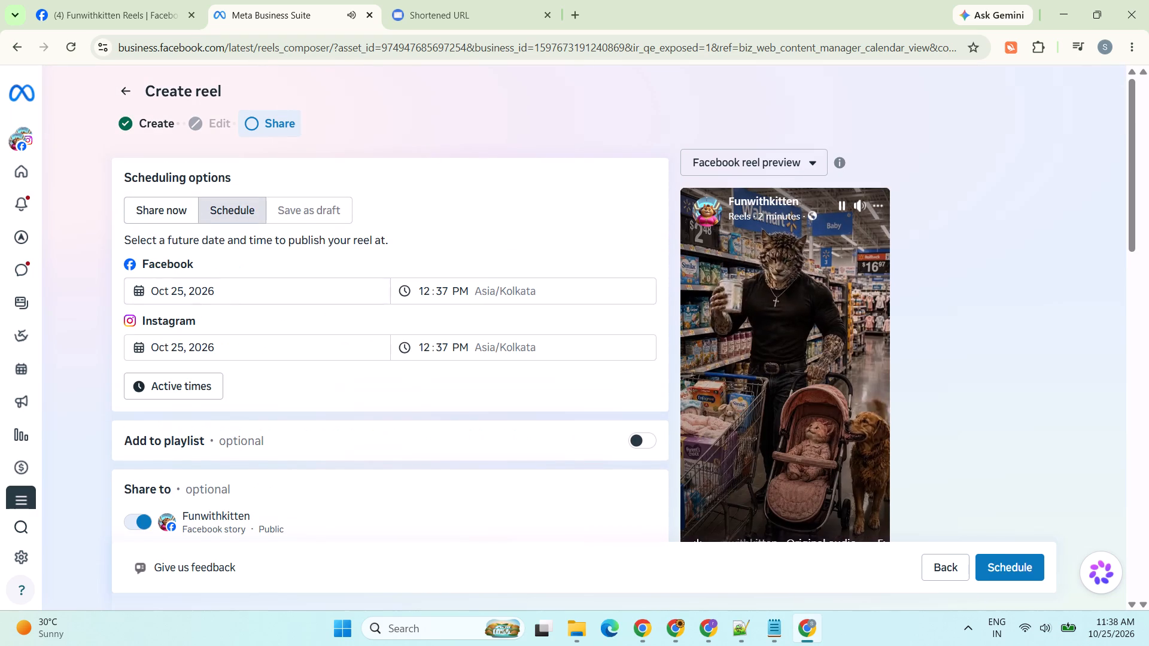
{"action": "left_click", "coordinate": [187, 294]}
{"action": "left_click", "coordinate": [287, 328]}
{"action": "left_click", "coordinate": [242, 368]}
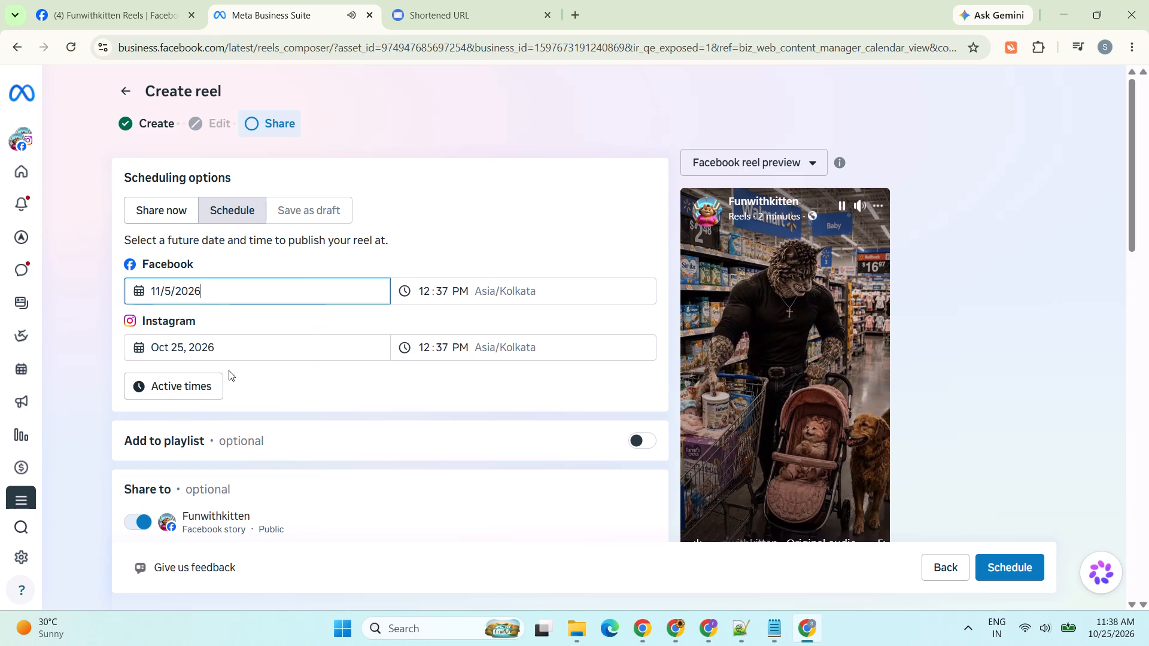
{"action": "left_click", "coordinate": [179, 345]}
{"action": "left_click", "coordinate": [284, 377]}
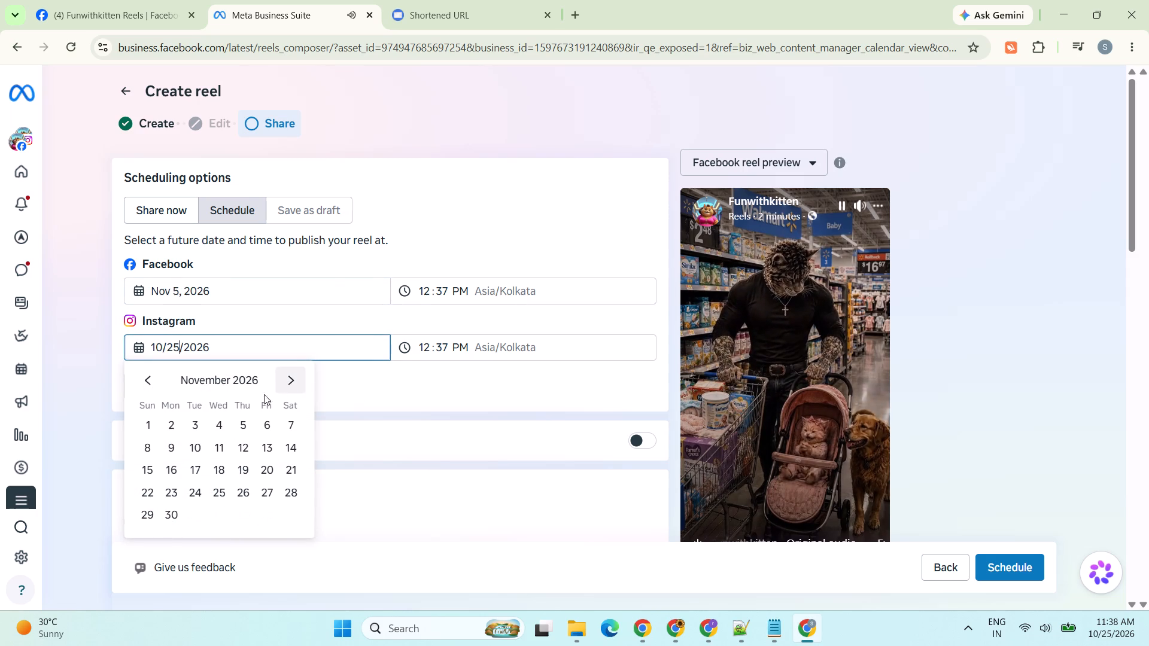
{"action": "left_click", "coordinate": [241, 426]}
Set both the Facebook and Instagram publishing times to 07:37 AM, schedule the reel and return to the Planner.
{"action": "left_click", "coordinate": [425, 290]}
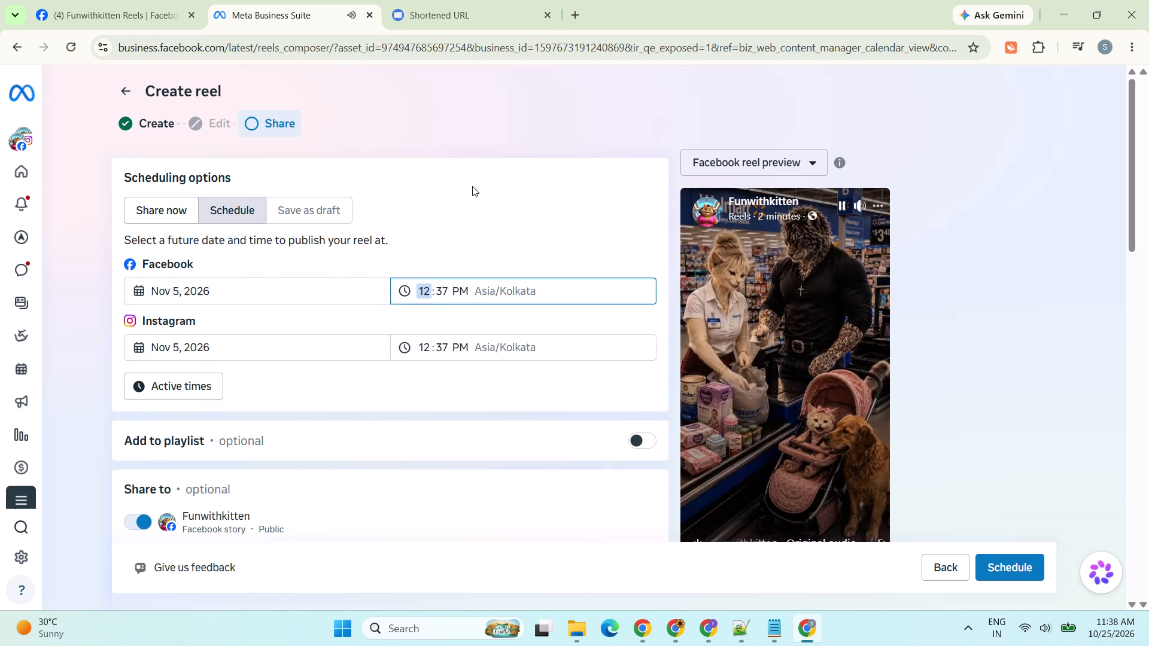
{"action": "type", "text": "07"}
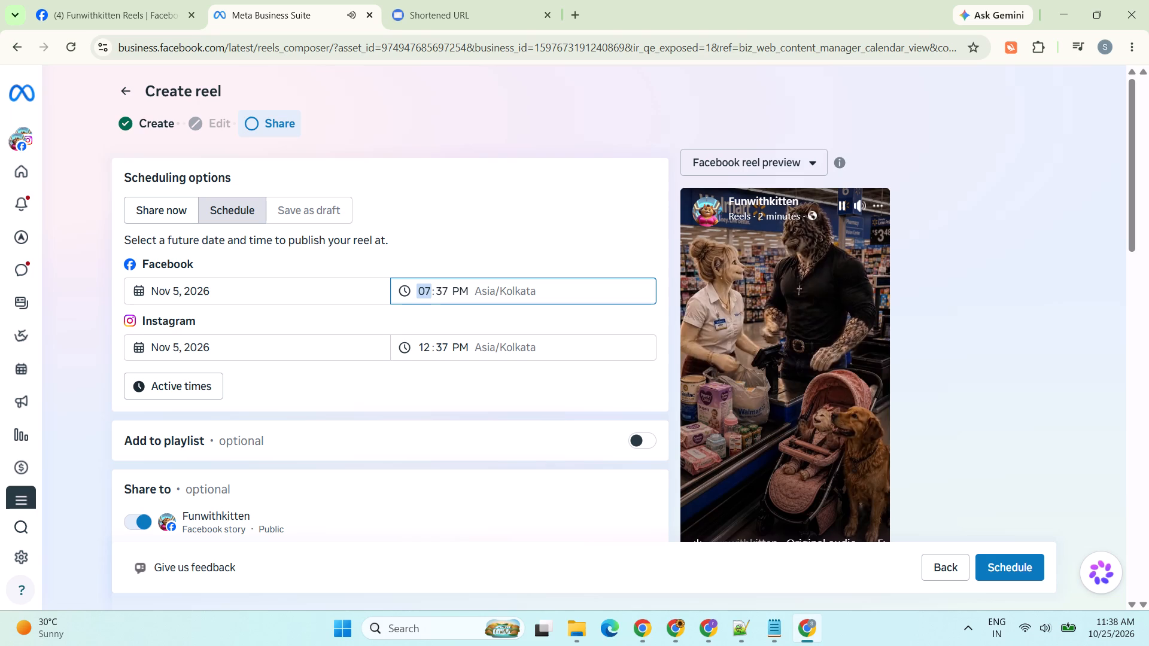
{"action": "left_click", "coordinate": [463, 288]}
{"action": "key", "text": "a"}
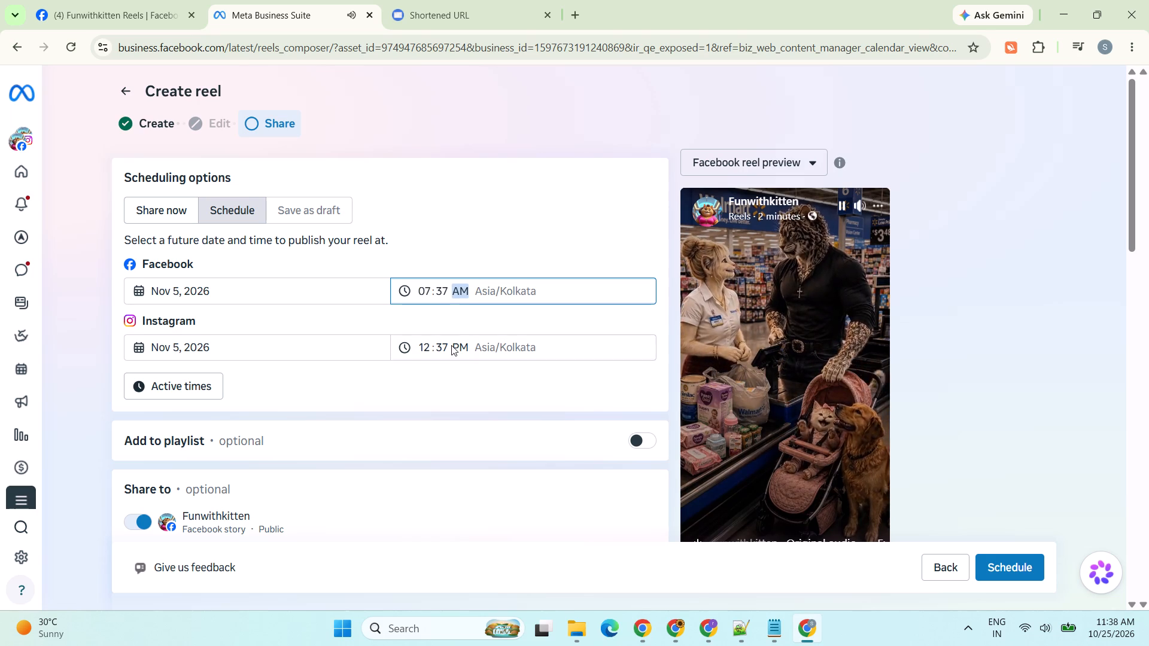
{"action": "left_click", "coordinate": [451, 345]}
{"action": "left_click", "coordinate": [465, 350]}
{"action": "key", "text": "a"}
{"action": "left_click", "coordinate": [417, 353]}
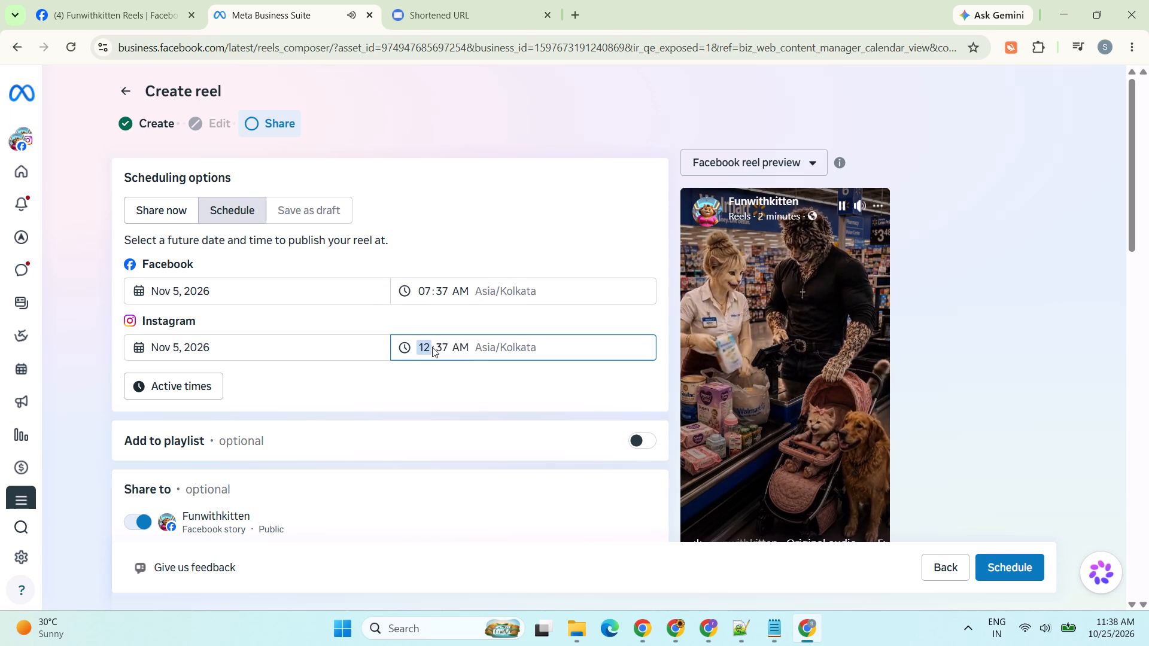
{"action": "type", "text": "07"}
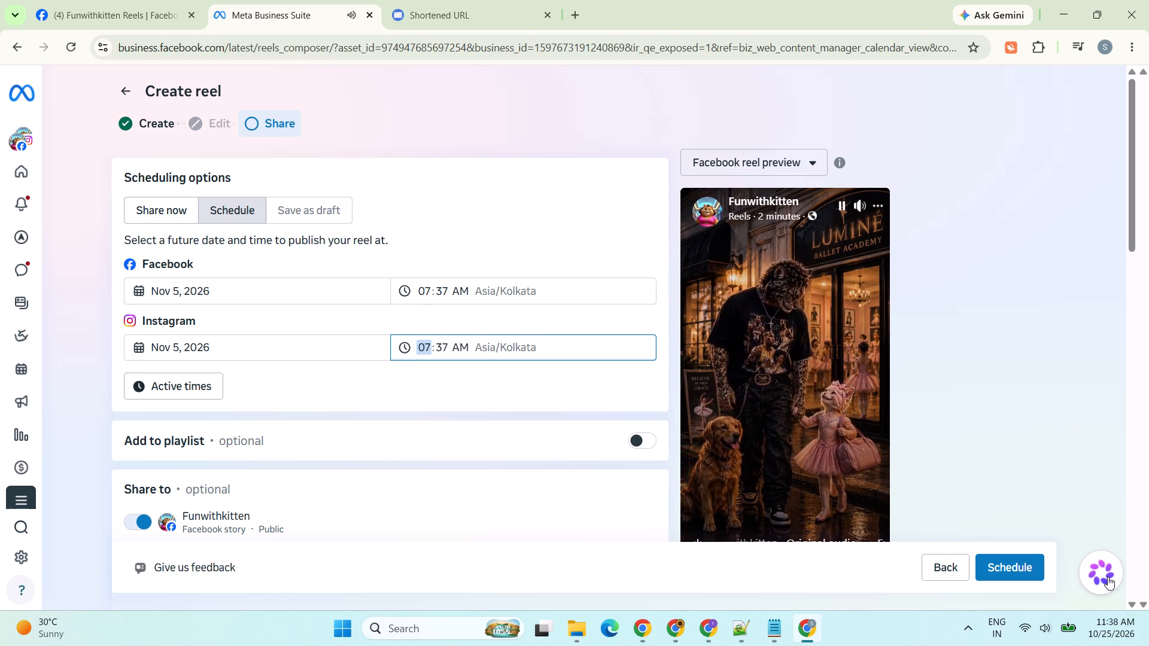
{"action": "left_click", "coordinate": [995, 572]}
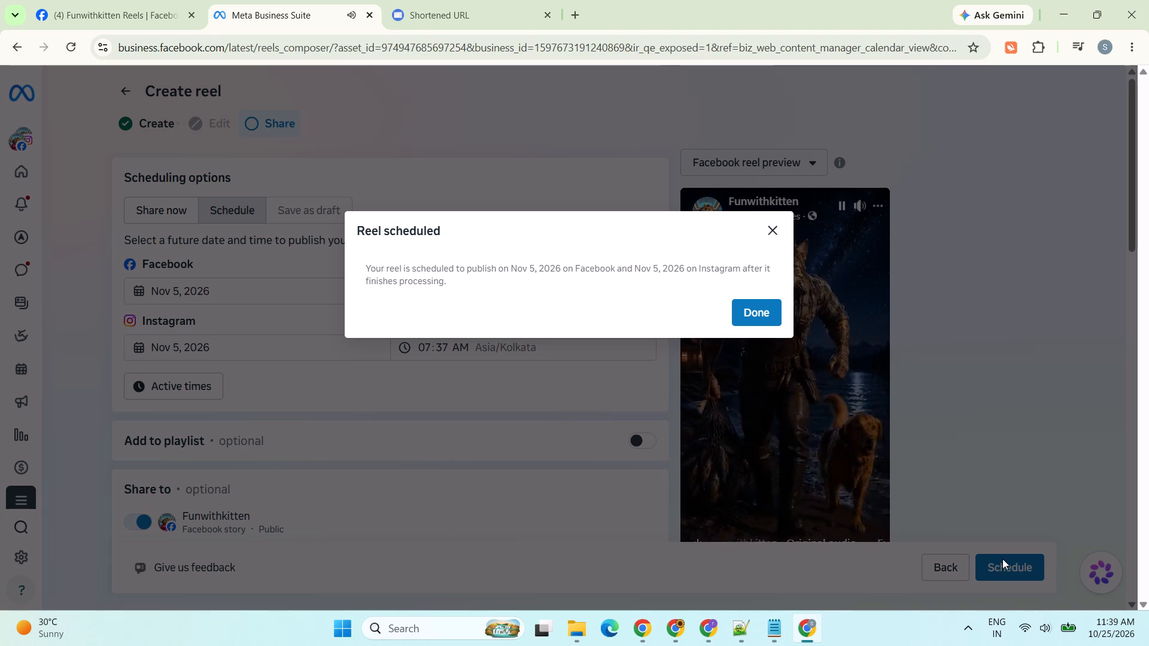
{"action": "left_click", "coordinate": [743, 318]}
Switch to TikTok and advance to the next Pawtales video.
{"action": "left_click", "coordinate": [643, 629]}
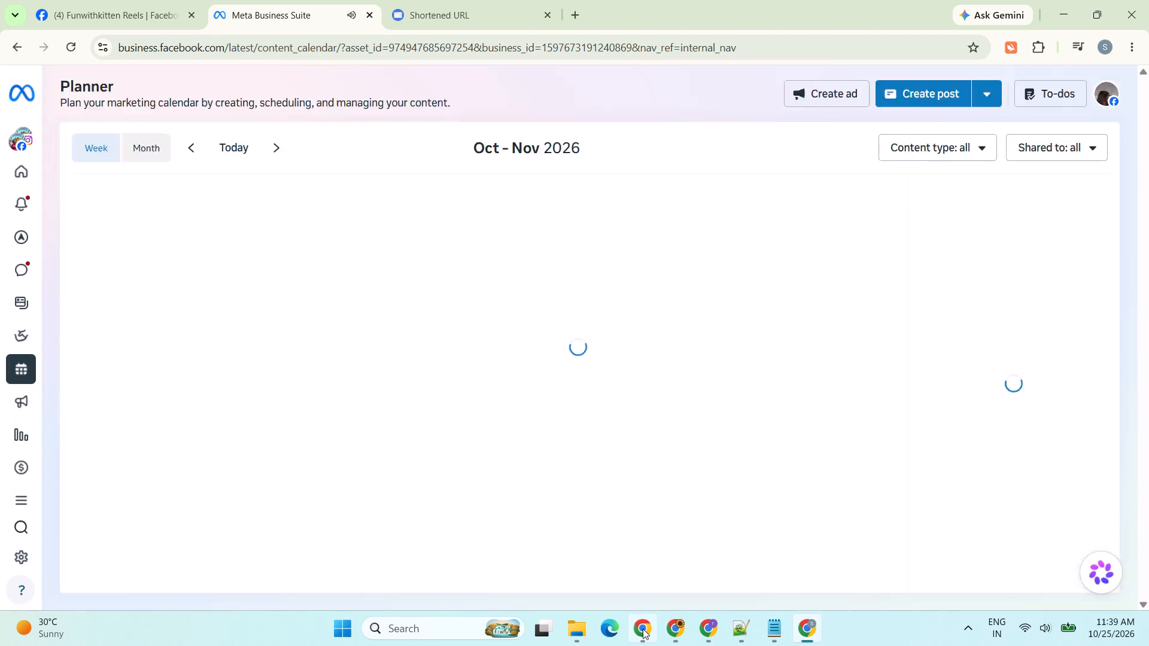
{"action": "left_click", "coordinate": [704, 354]}
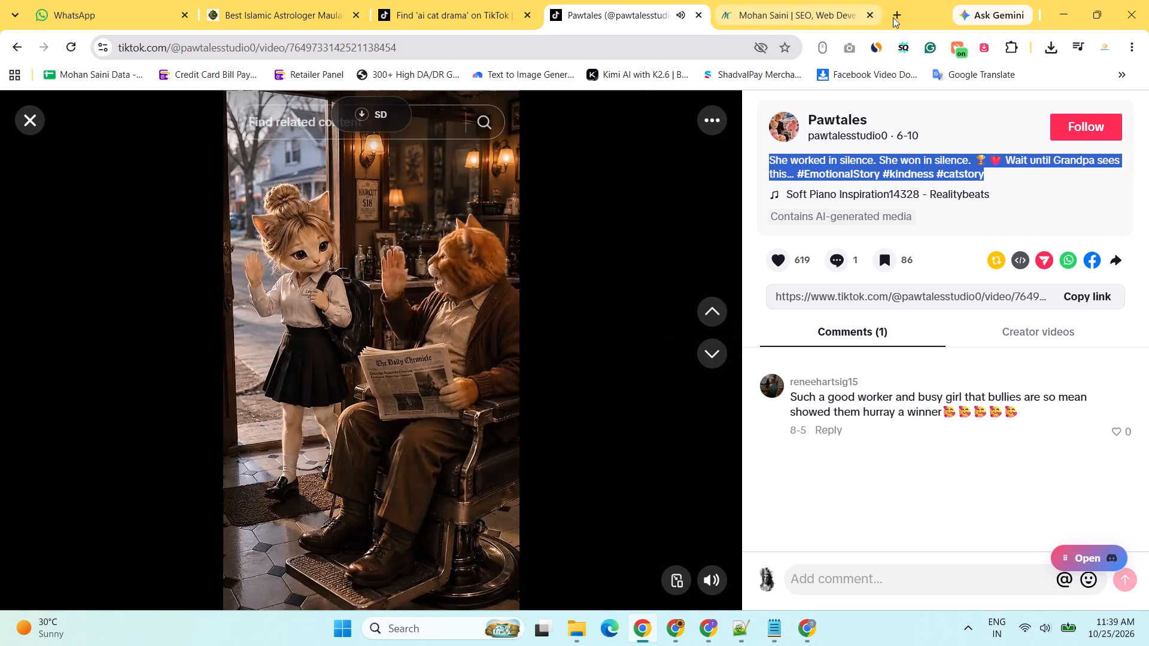
{"action": "left_click", "coordinate": [900, 9]}
{"action": "key", "text": "ctrl+v"}
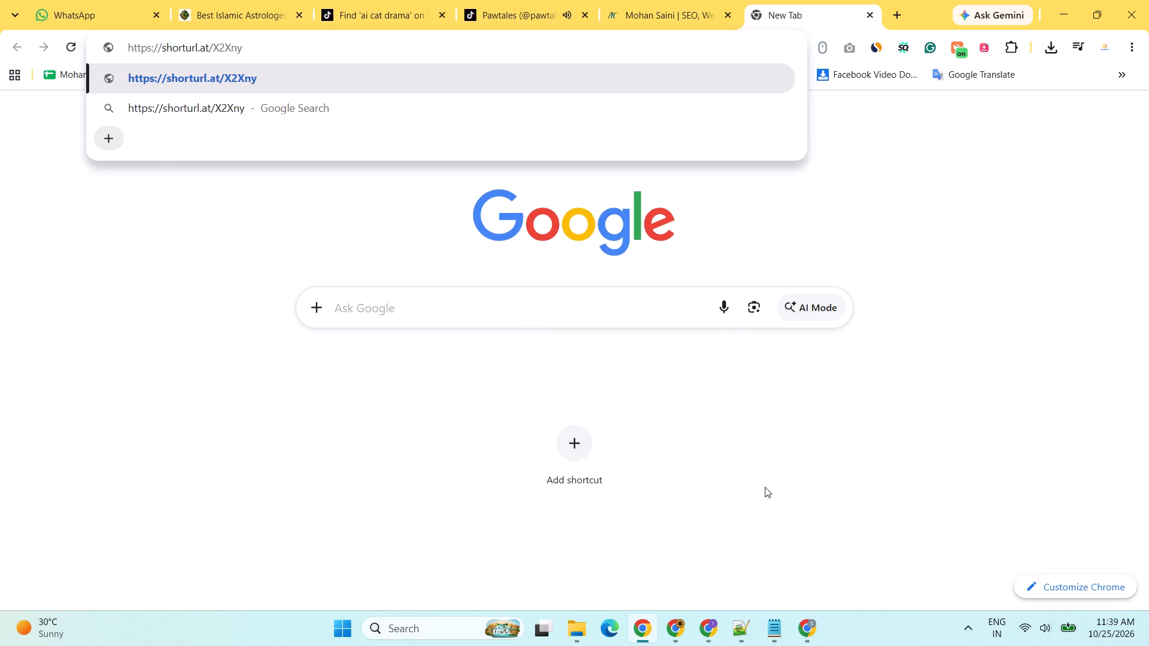
Switch to the Meta Business Suite planner and review the reels scheduled across the current week.
{"action": "left_click", "coordinate": [804, 629]}
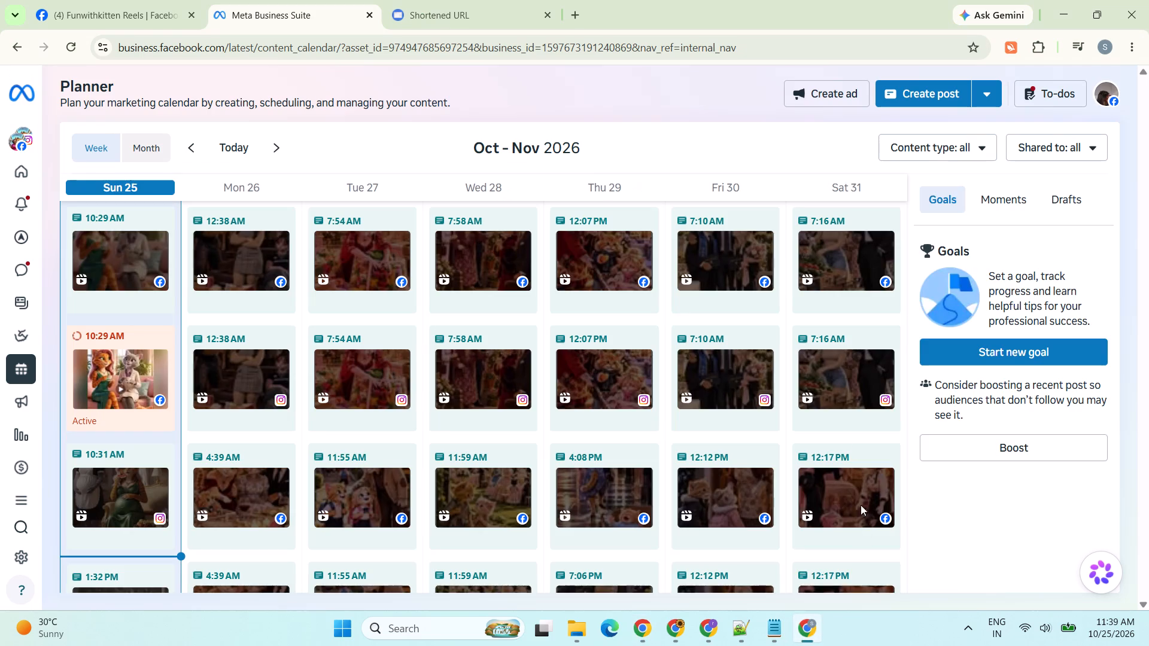
{"action": "scroll", "coordinate": [862, 537], "scroll_direction": "down", "scroll_amount": 8}
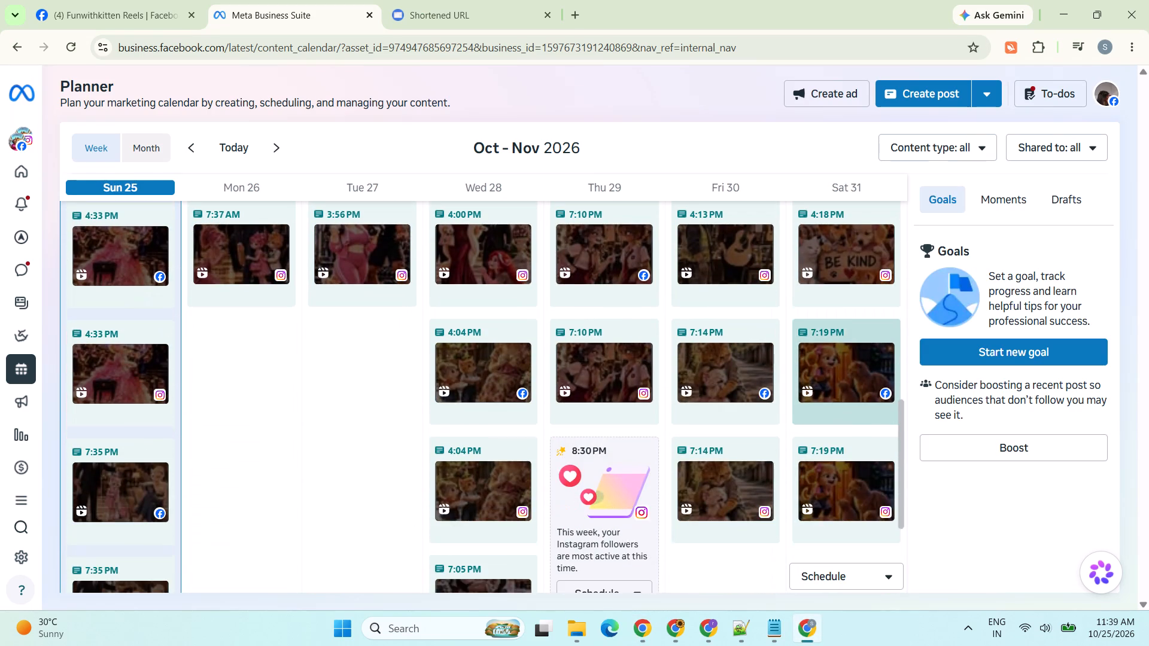
{"action": "scroll", "coordinate": [849, 414], "scroll_direction": "up", "scroll_amount": 15}
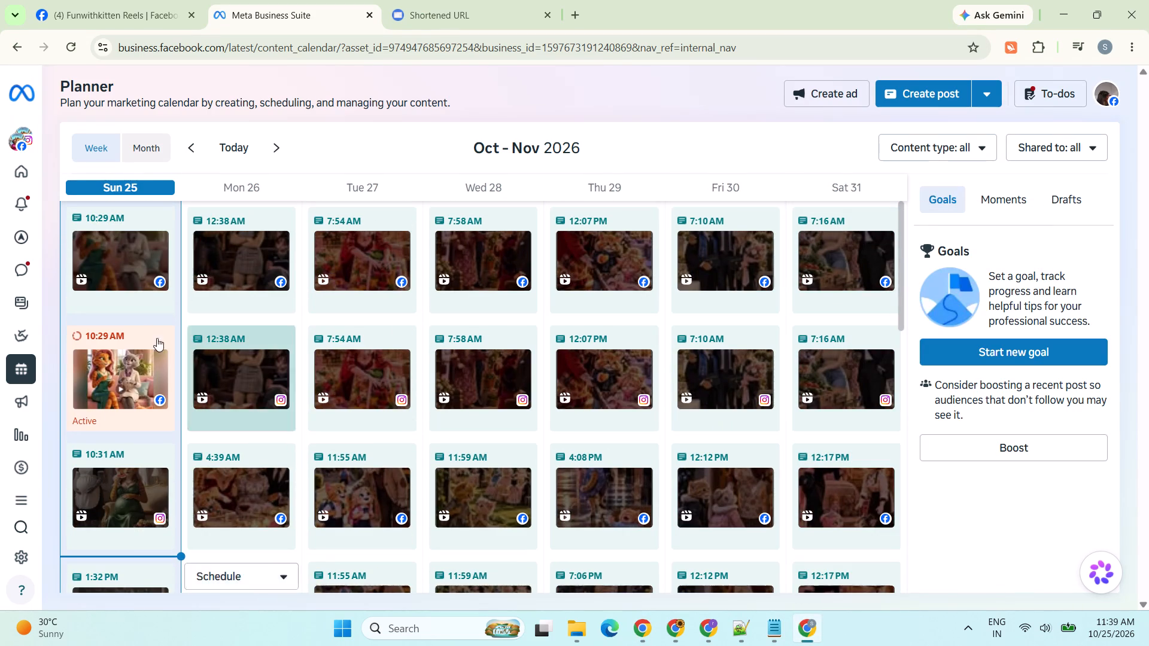
{"action": "scroll", "coordinate": [124, 332], "scroll_direction": "down", "scroll_amount": 8}
{"action": "scroll", "coordinate": [151, 394], "scroll_direction": "down", "scroll_amount": 5}
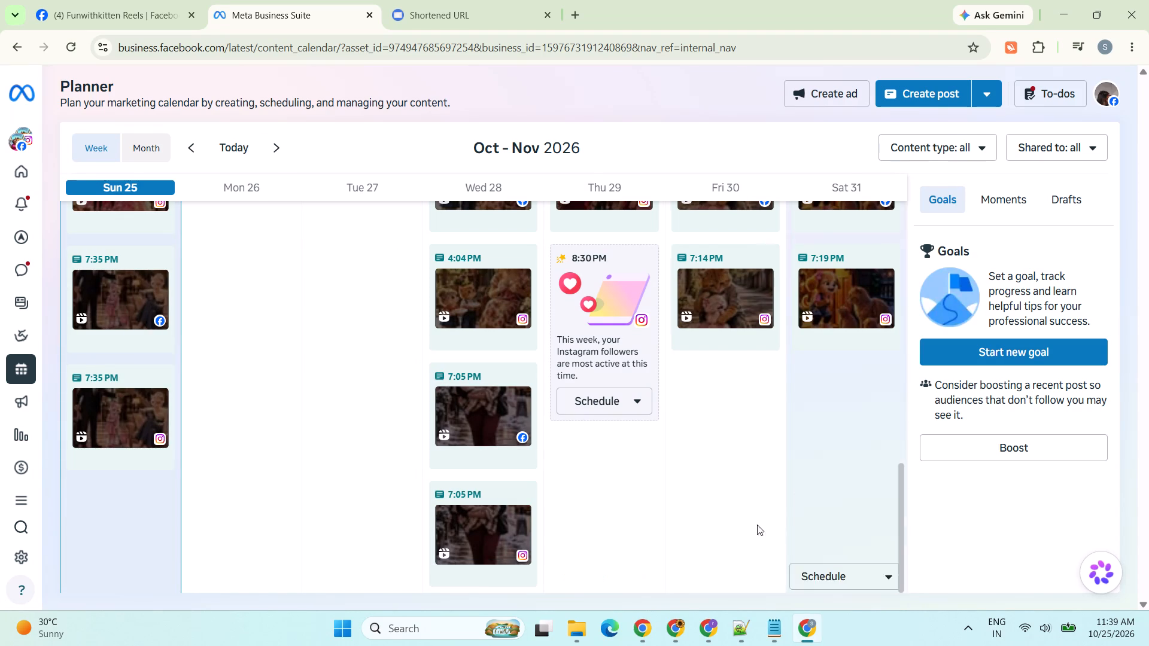
Return to TikTok, save the Pawtales video "She worked in silence. She won in silence." and copy its caption with hashtags.
{"action": "left_click", "coordinate": [649, 632]}
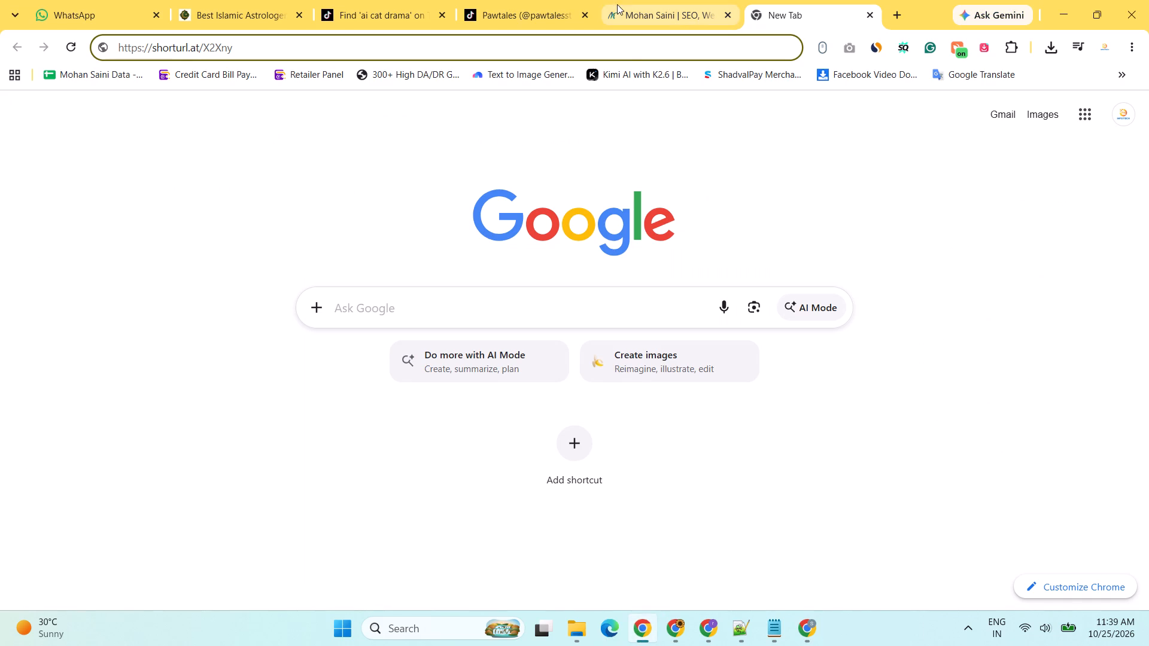
{"action": "left_click", "coordinate": [483, 0]}
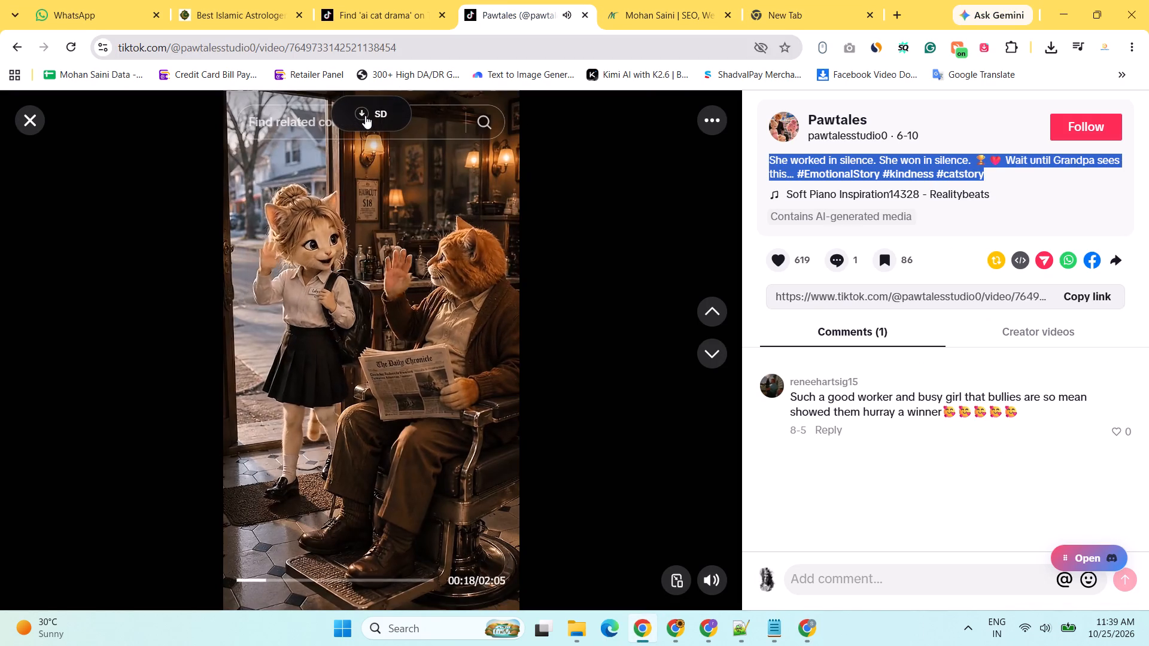
{"action": "left_click", "coordinate": [365, 115]}
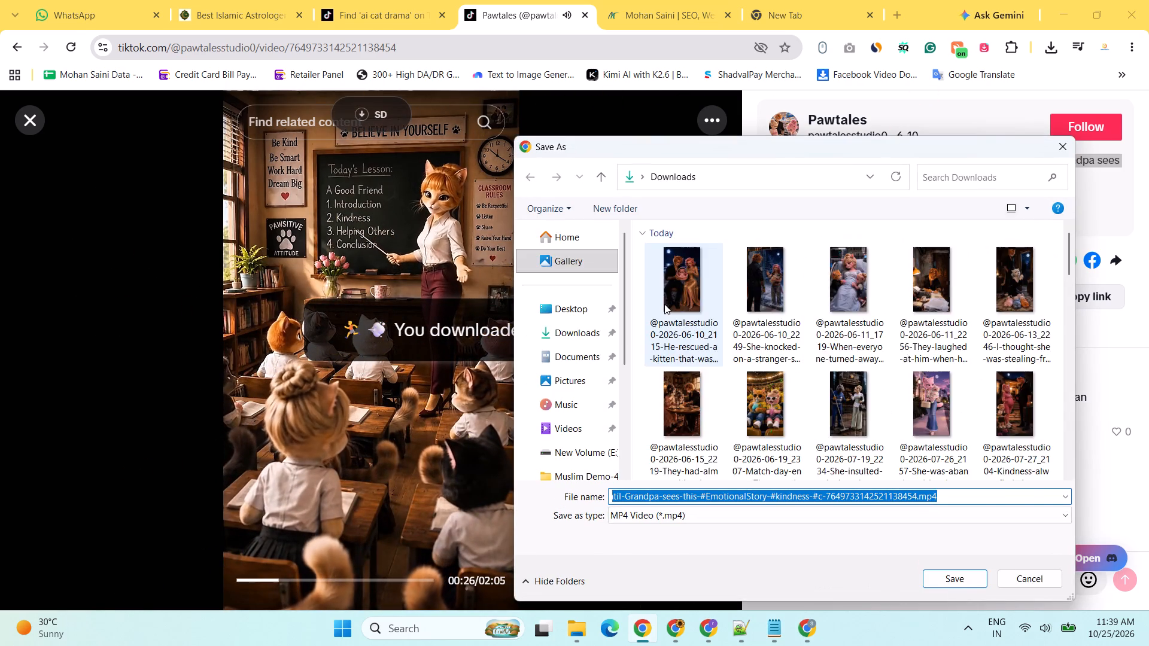
{"action": "key", "text": "Return"}
{"action": "right_click", "coordinate": [801, 162]}
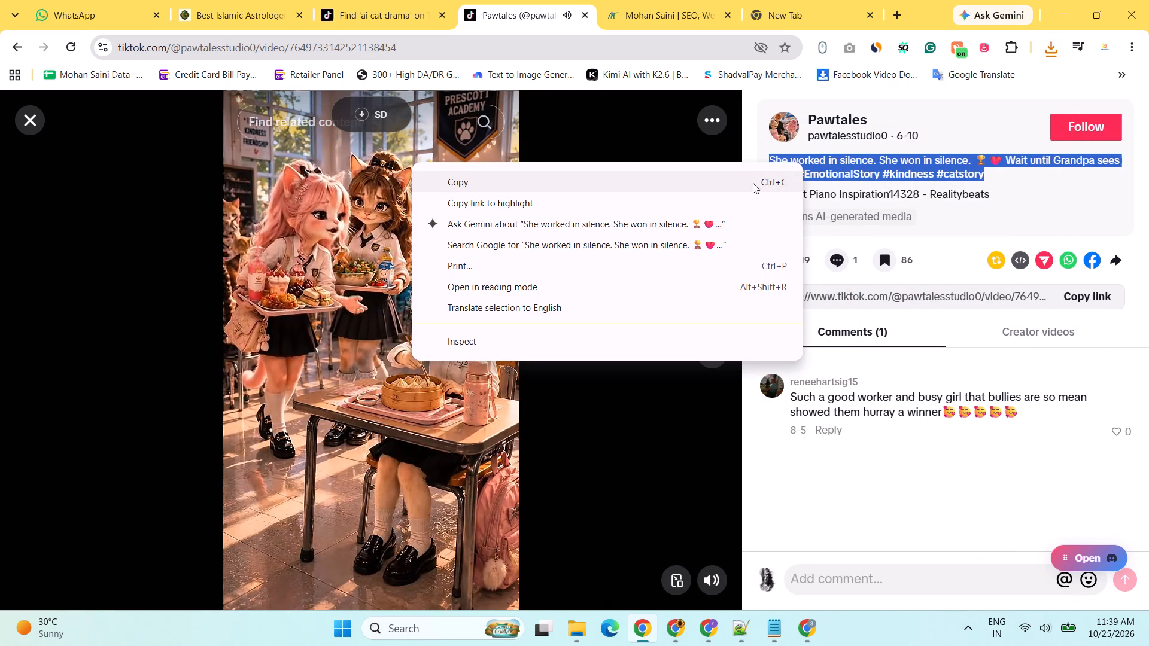
{"action": "left_click", "coordinate": [753, 183]}
Switch to Meta Business Suite, start a new reel and open its video file selection.
{"action": "left_click", "coordinate": [812, 629]}
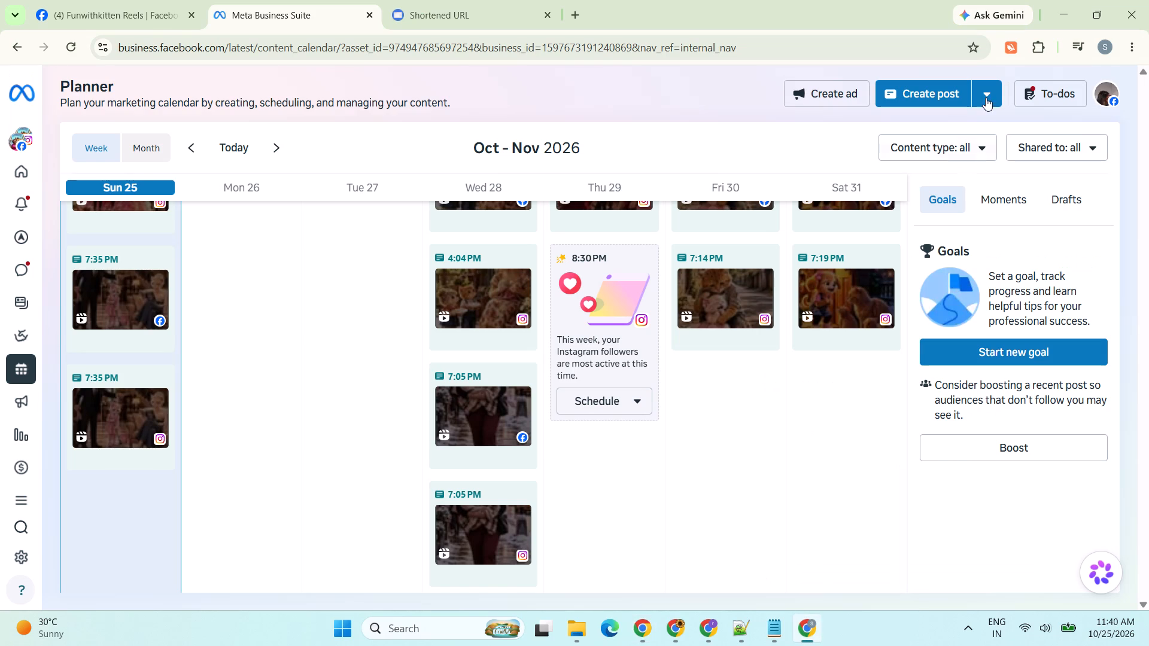
{"action": "left_click", "coordinate": [989, 90]}
{"action": "left_click", "coordinate": [960, 160]}
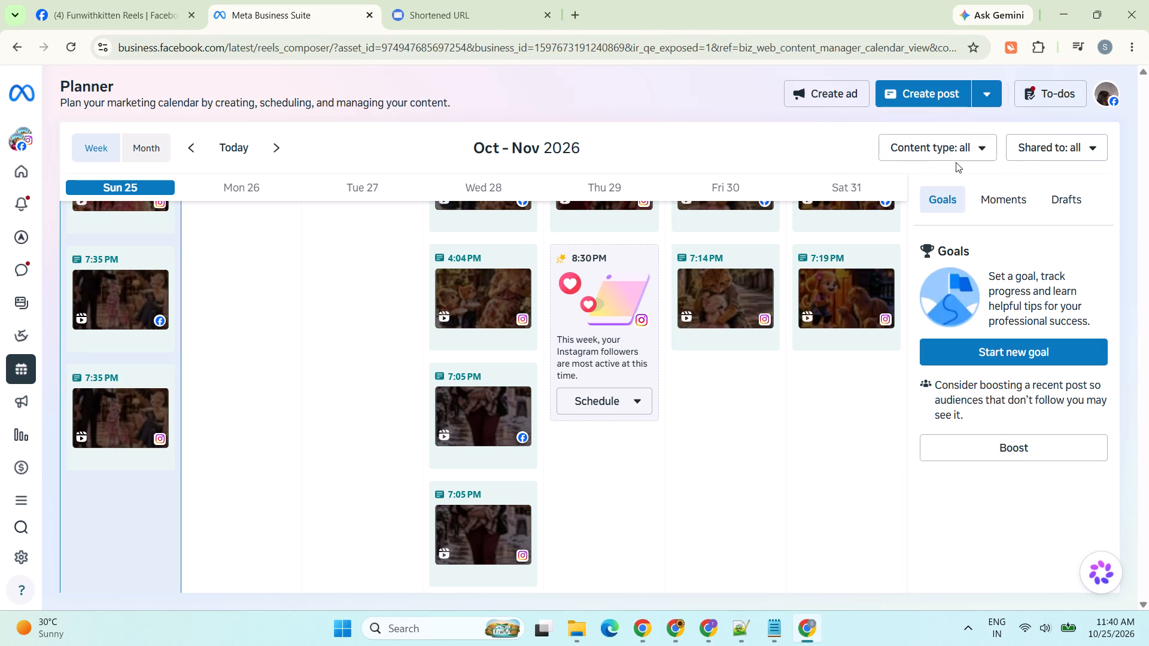
{"action": "left_click", "coordinate": [180, 325]}
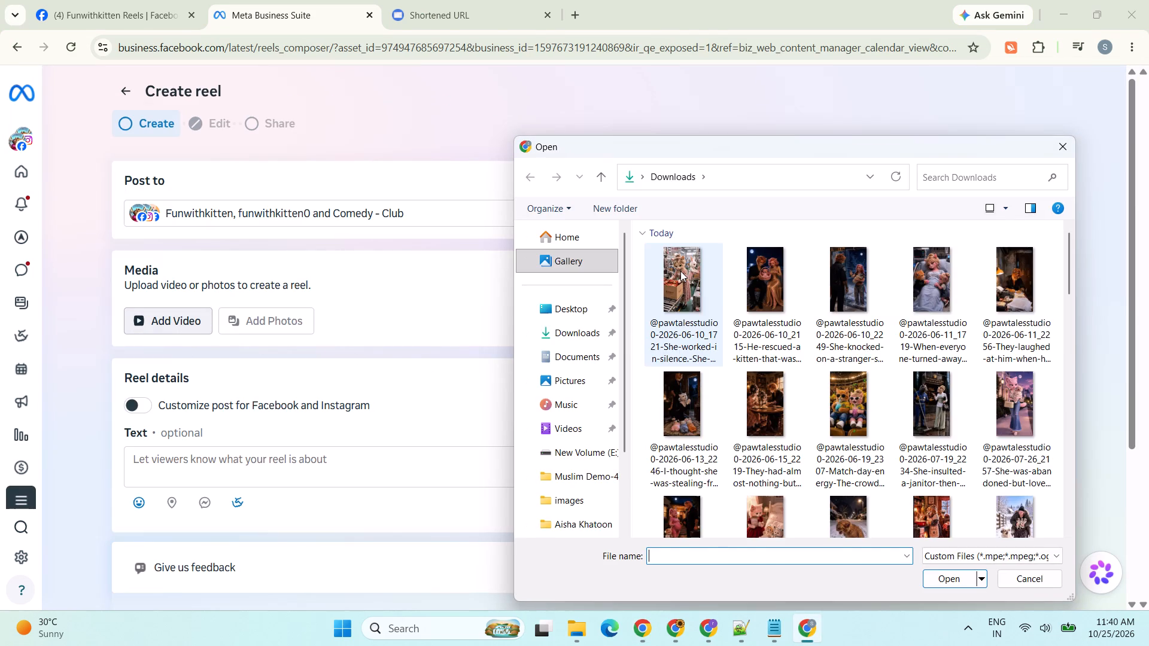
Load the "She worked in silence" video from Downloads into the reel and paste its copied caption as the text.
{"action": "double_click", "coordinate": [680, 271]}
{"action": "scroll", "coordinate": [203, 459], "scroll_direction": "down", "scroll_amount": 2}
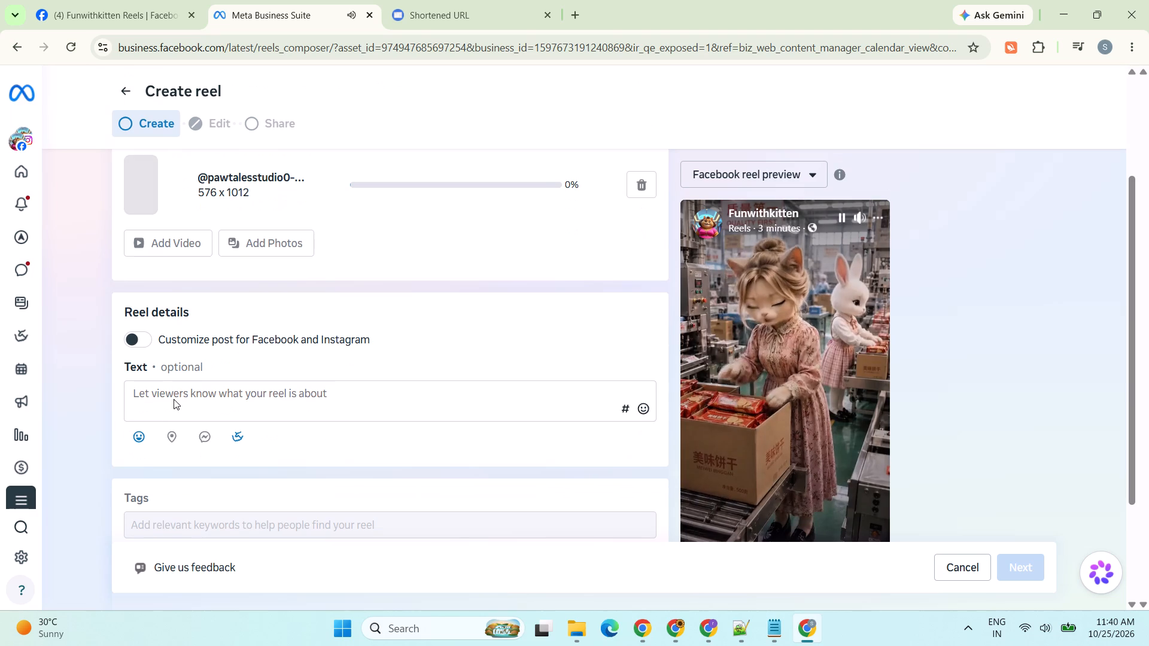
{"action": "left_click", "coordinate": [174, 399]}
{"action": "key", "text": "ctrl+v"}
Copy the short link from the Shortened URL page, add it below the reel's caption, and proceed to the Share stage.
{"action": "left_click", "coordinate": [595, 0]}
{"action": "left_click", "coordinate": [515, 0]}
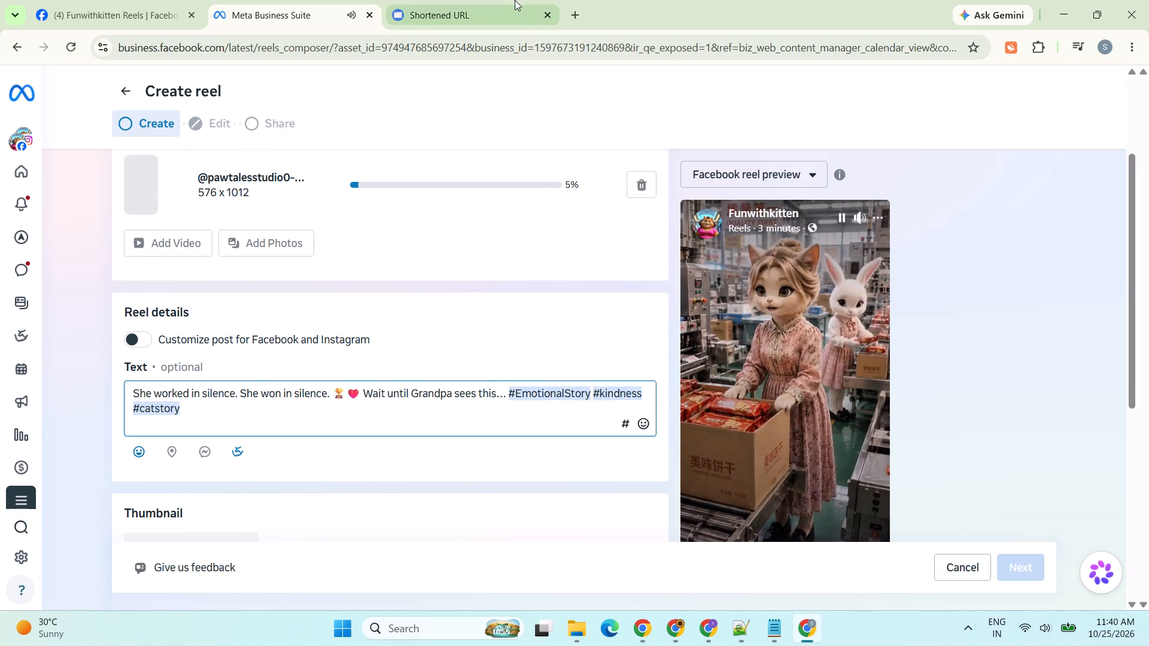
{"action": "left_click", "coordinate": [697, 336]}
{"action": "left_click", "coordinate": [247, 0]}
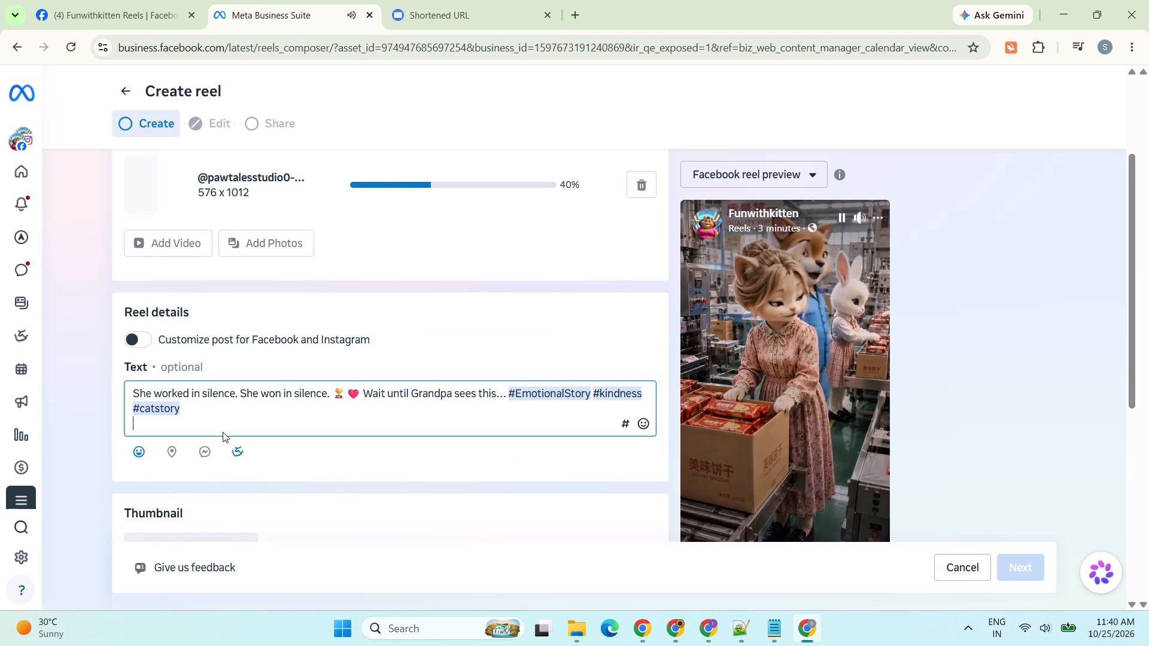
{"action": "key", "text": "ctrl+v"}
{"action": "left_click", "coordinate": [107, 380]}
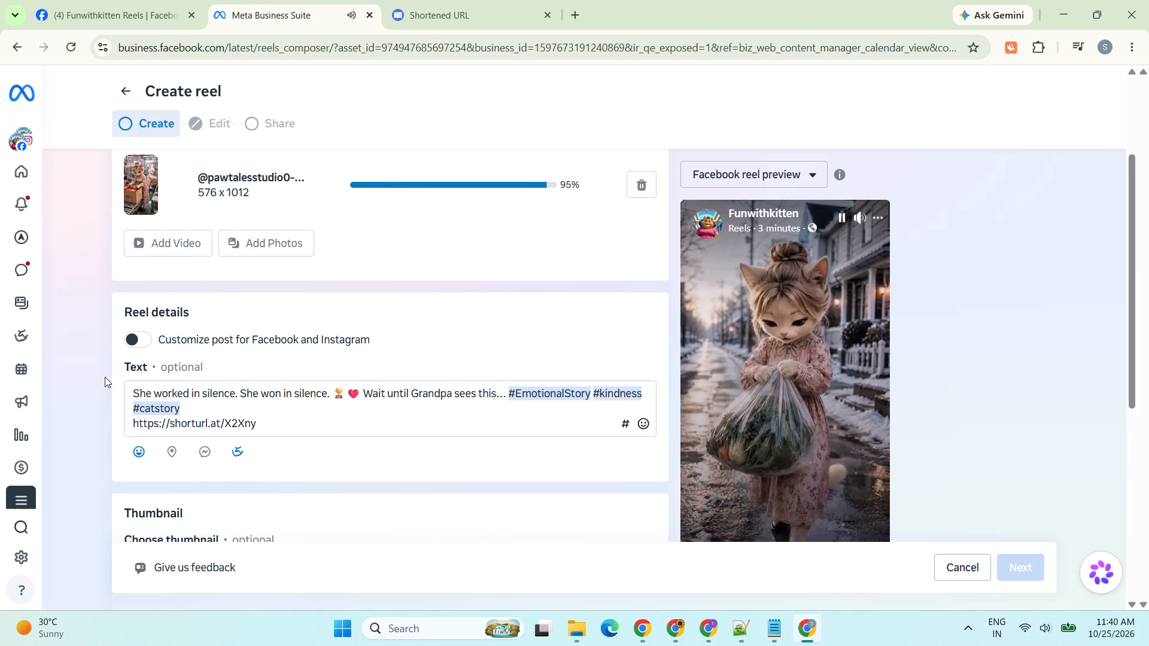
{"action": "scroll", "coordinate": [845, 336], "scroll_direction": "down", "scroll_amount": 1}
{"action": "scroll", "coordinate": [480, 313], "scroll_direction": "up", "scroll_amount": 4}
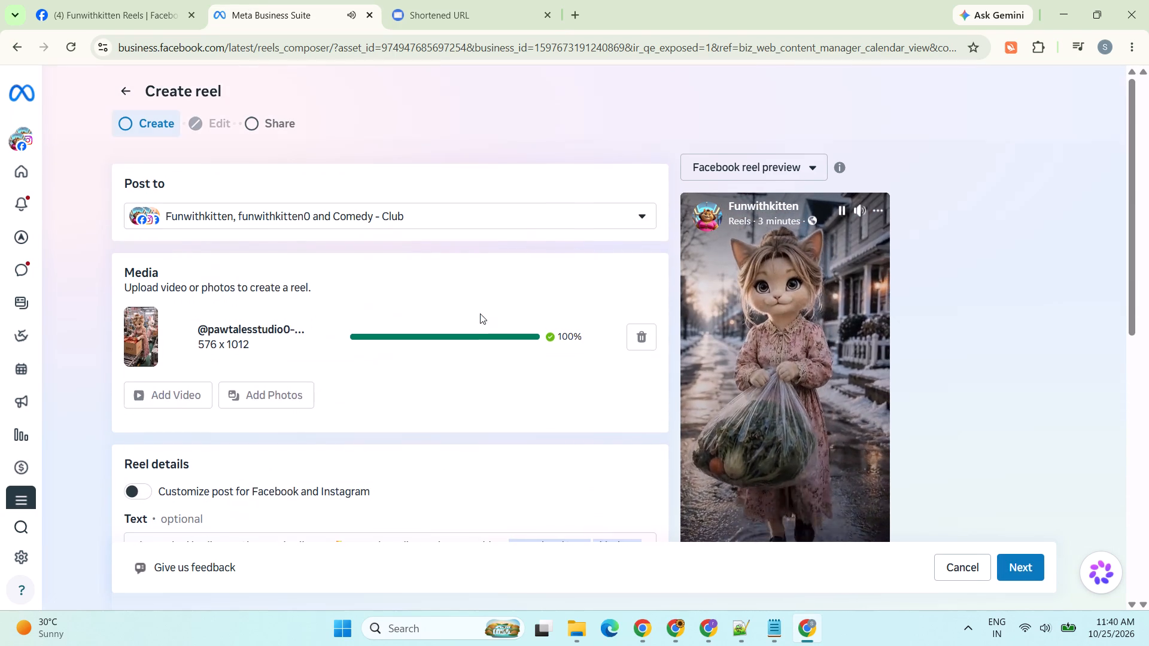
{"action": "left_click", "coordinate": [1029, 572]}
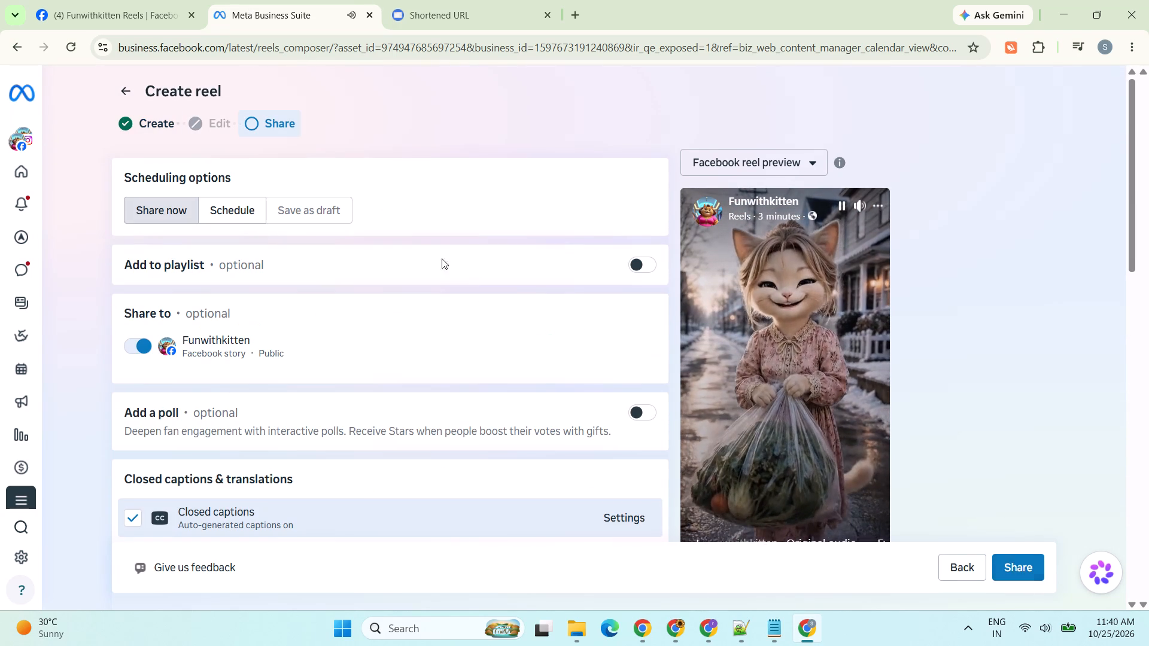
Choose scheduled publishing and set both the Facebook and Instagram dates to Nov 5, 2026.
{"action": "left_click", "coordinate": [246, 216]}
{"action": "left_click", "coordinate": [198, 291]}
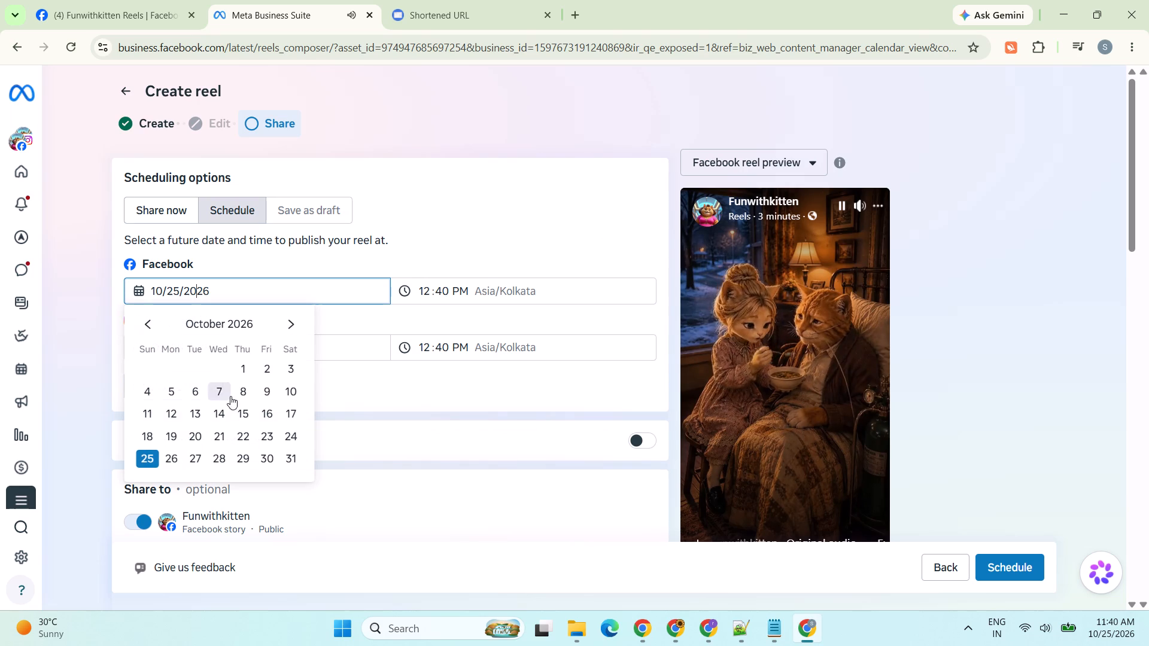
{"action": "left_click", "coordinate": [290, 331]}
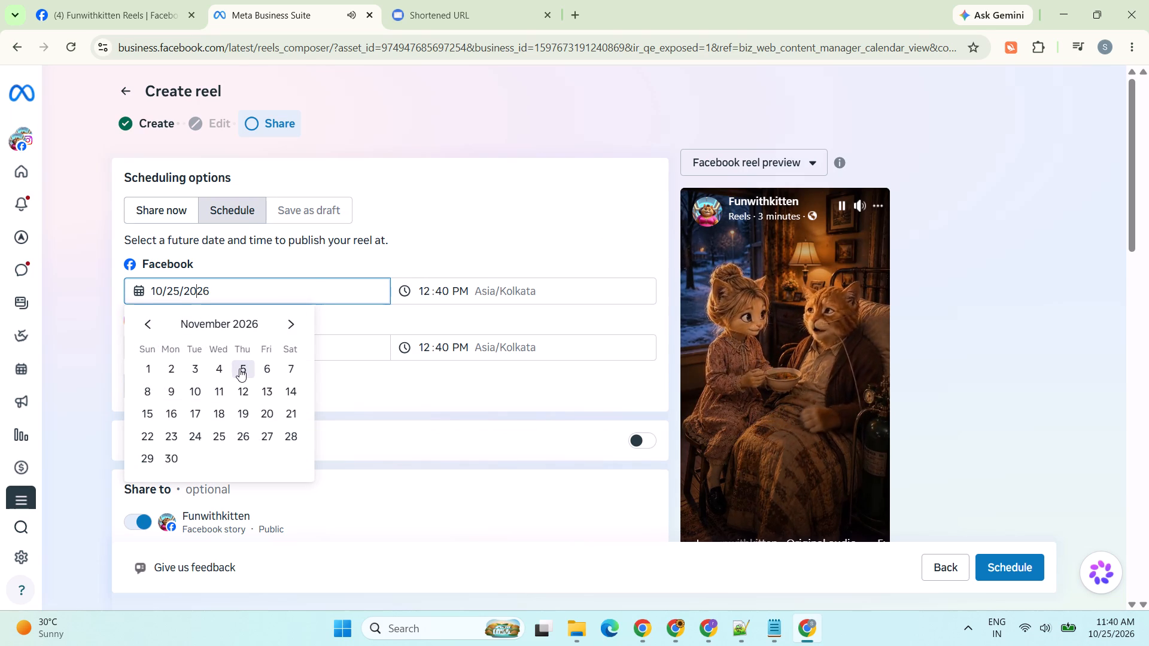
{"action": "left_click", "coordinate": [239, 368]}
{"action": "left_click", "coordinate": [183, 347]}
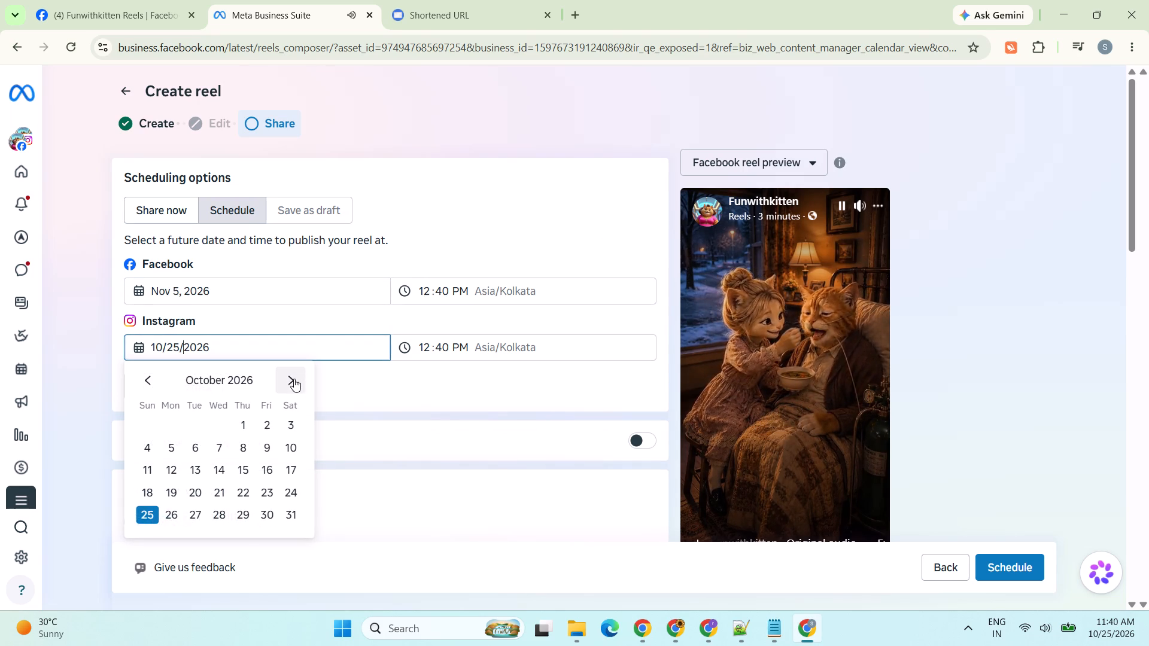
{"action": "left_click", "coordinate": [294, 379]}
{"action": "left_click", "coordinate": [242, 422]}
Set the Facebook and Instagram publishing times to 11:40 AM and schedule the reel.
{"action": "left_click", "coordinate": [422, 291]}
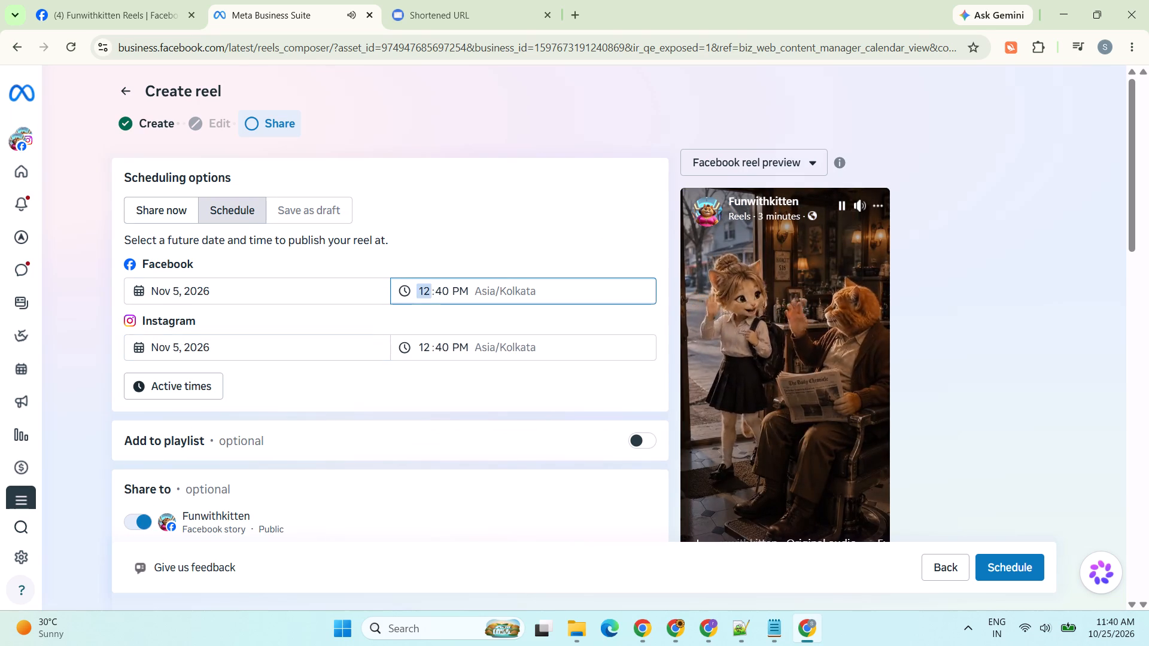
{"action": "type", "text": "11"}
{"action": "left_click", "coordinate": [454, 294]}
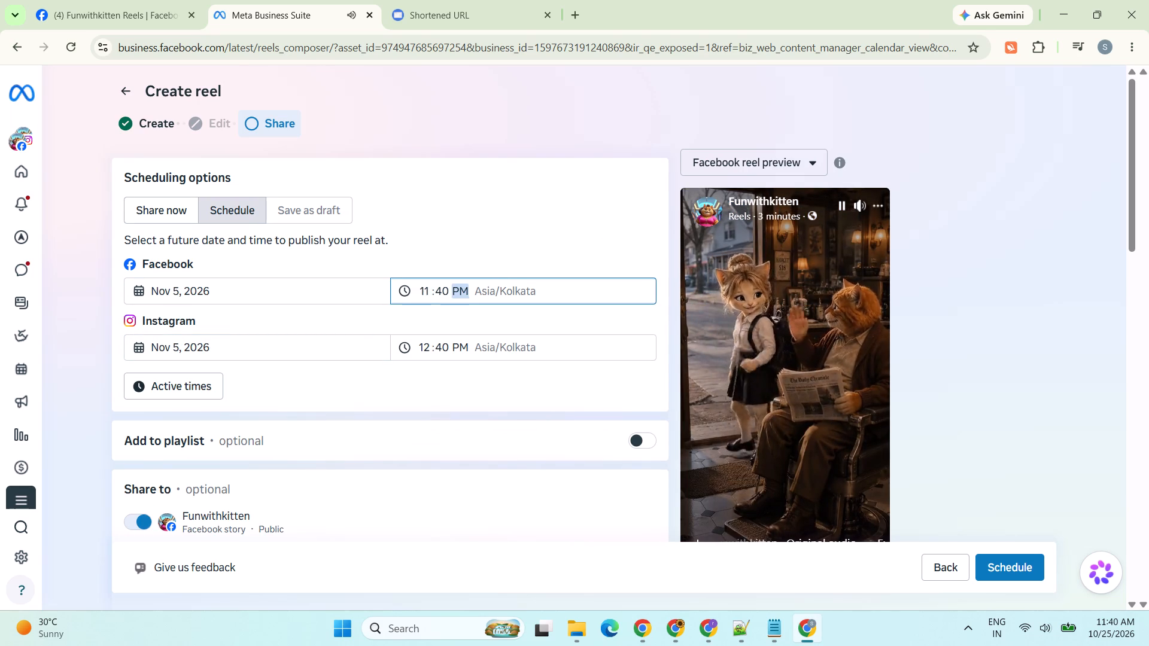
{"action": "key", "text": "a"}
{"action": "left_click", "coordinate": [463, 348]}
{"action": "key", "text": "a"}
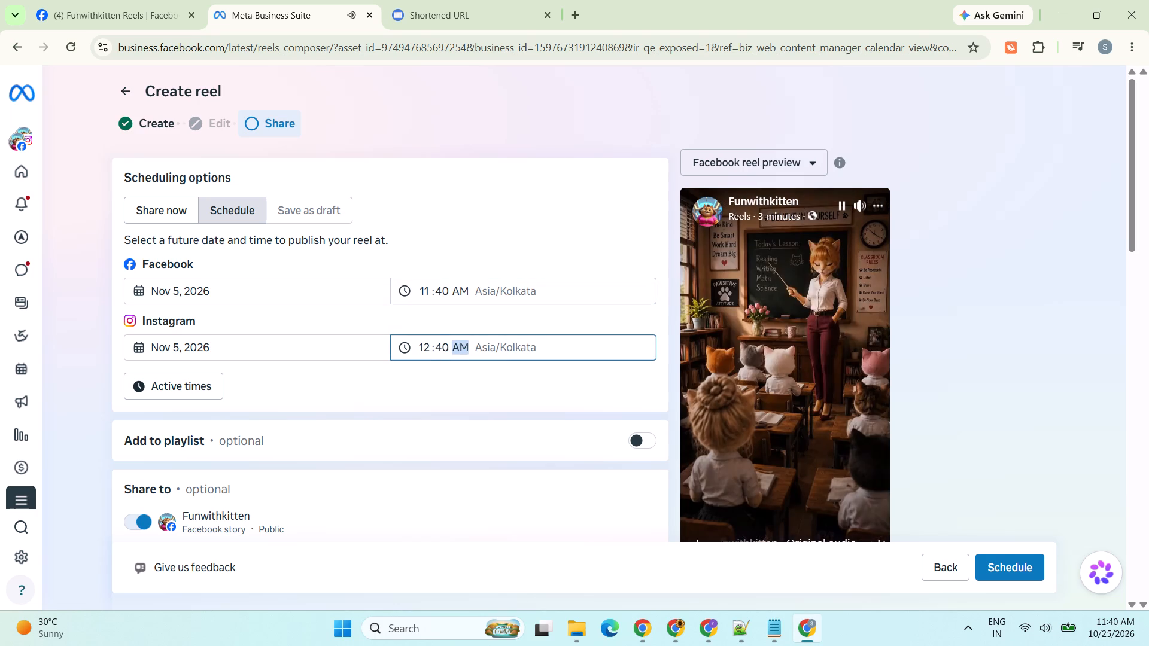
{"action": "left_click", "coordinate": [424, 344]}
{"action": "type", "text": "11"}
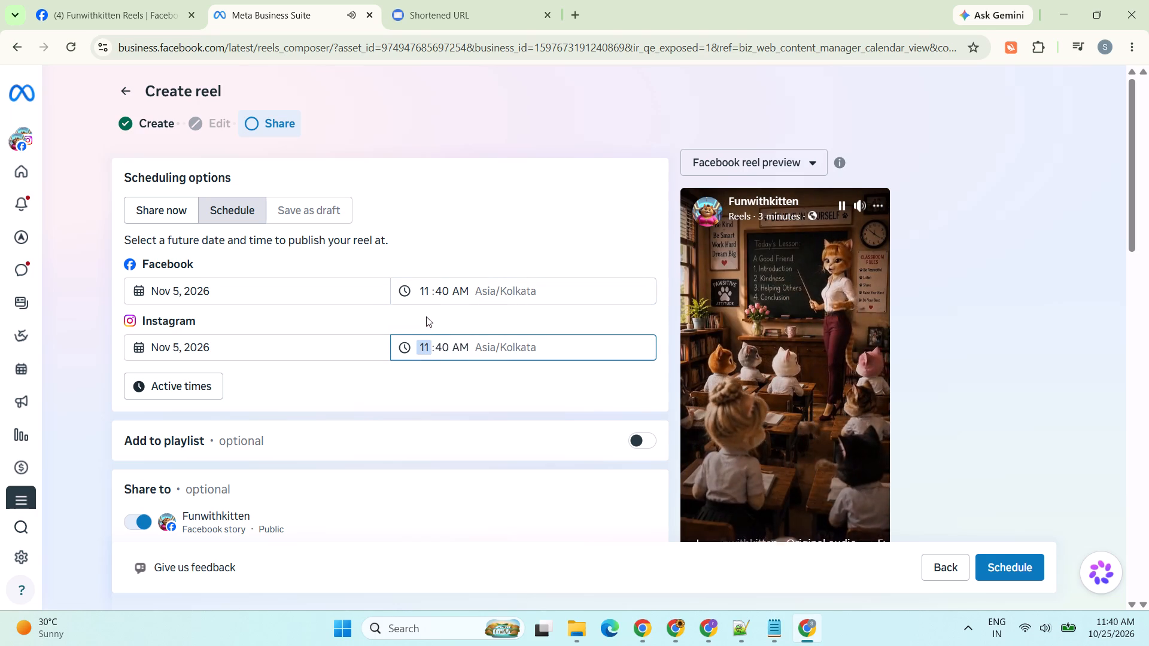
{"action": "left_click", "coordinate": [426, 316]}
{"action": "left_click", "coordinate": [1033, 566]}
Switch to the Funwithkitten reels page on Facebook and reload it.
{"action": "left_click", "coordinate": [142, 0]}
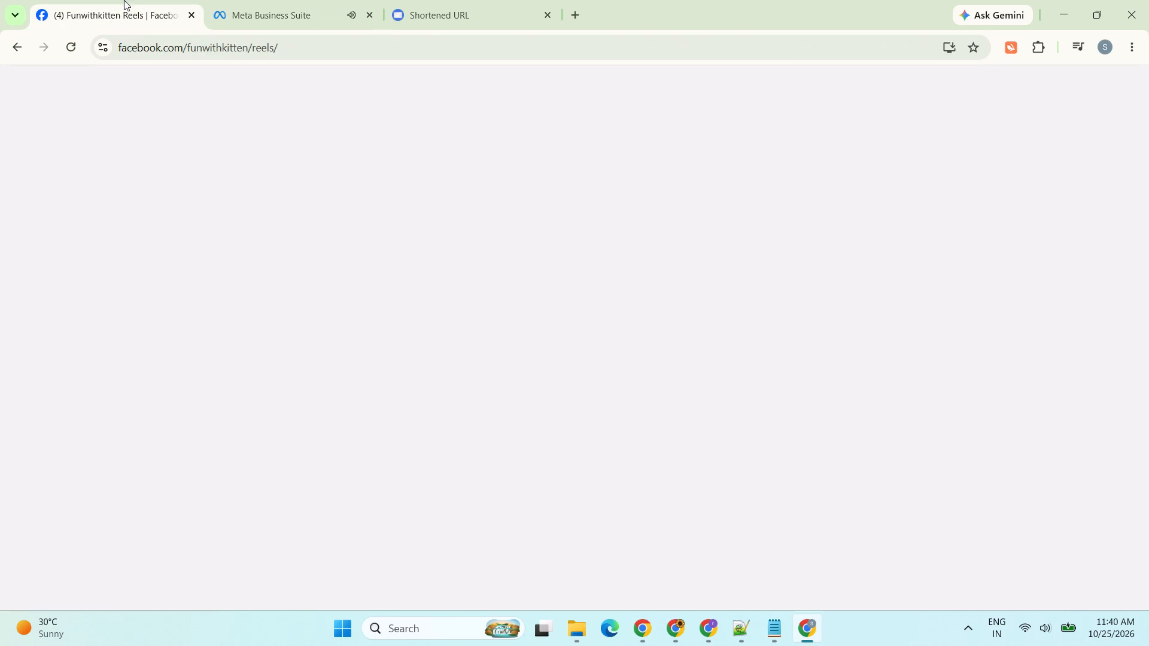
{"action": "right_click", "coordinate": [309, 225]}
{"action": "left_click", "coordinate": [349, 279]}
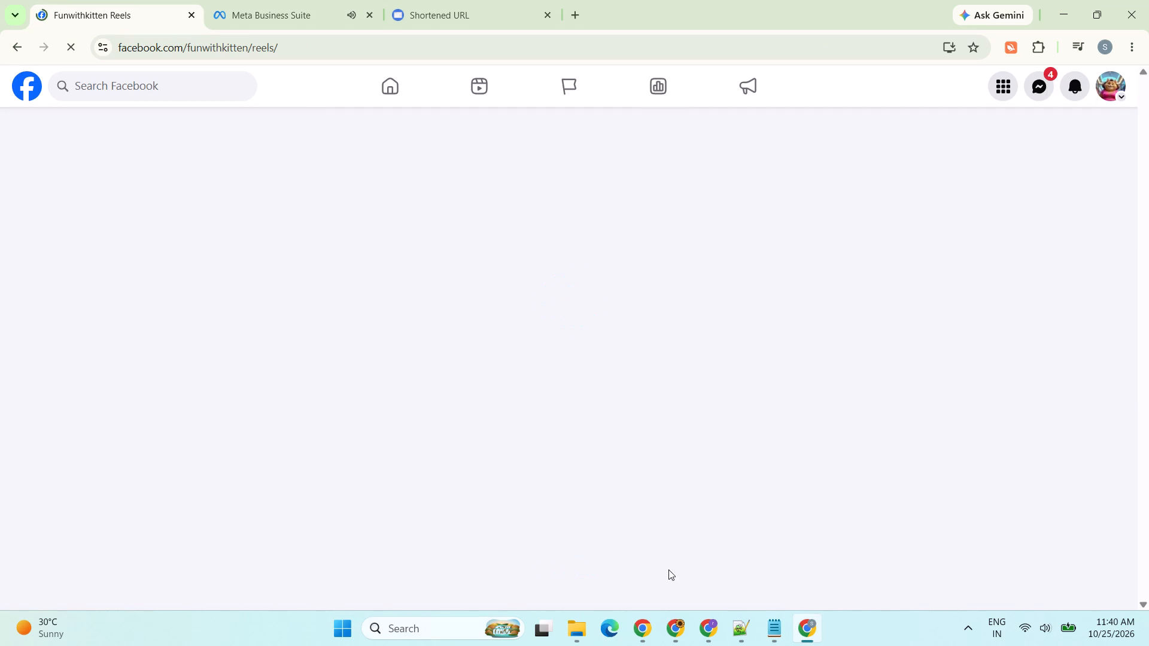
Switch to TikTok, advance to the next Pawtales video and start its SD download.
{"action": "left_click", "coordinate": [650, 630]}
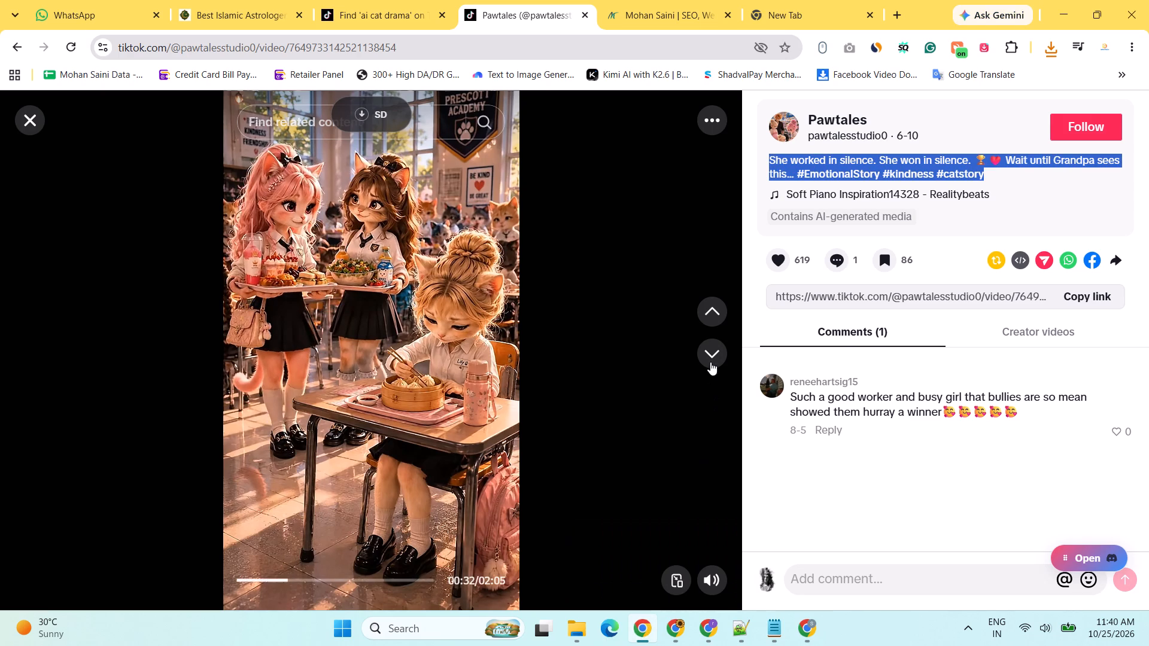
{"action": "left_click", "coordinate": [710, 362]}
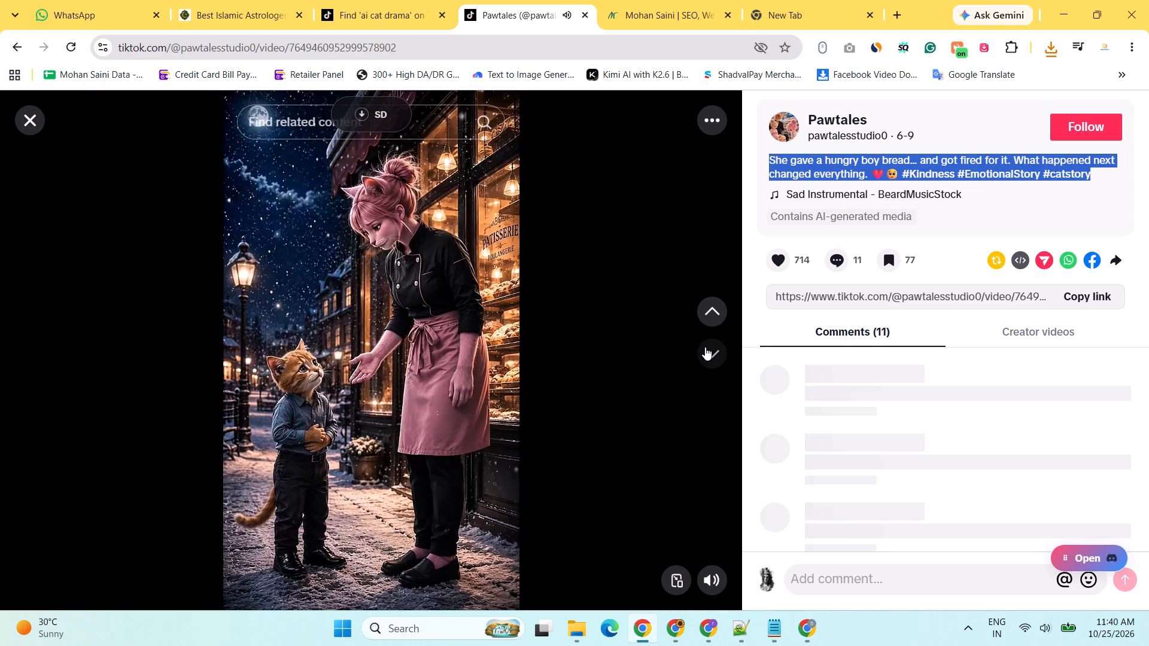
{"action": "left_click", "coordinate": [364, 112]}
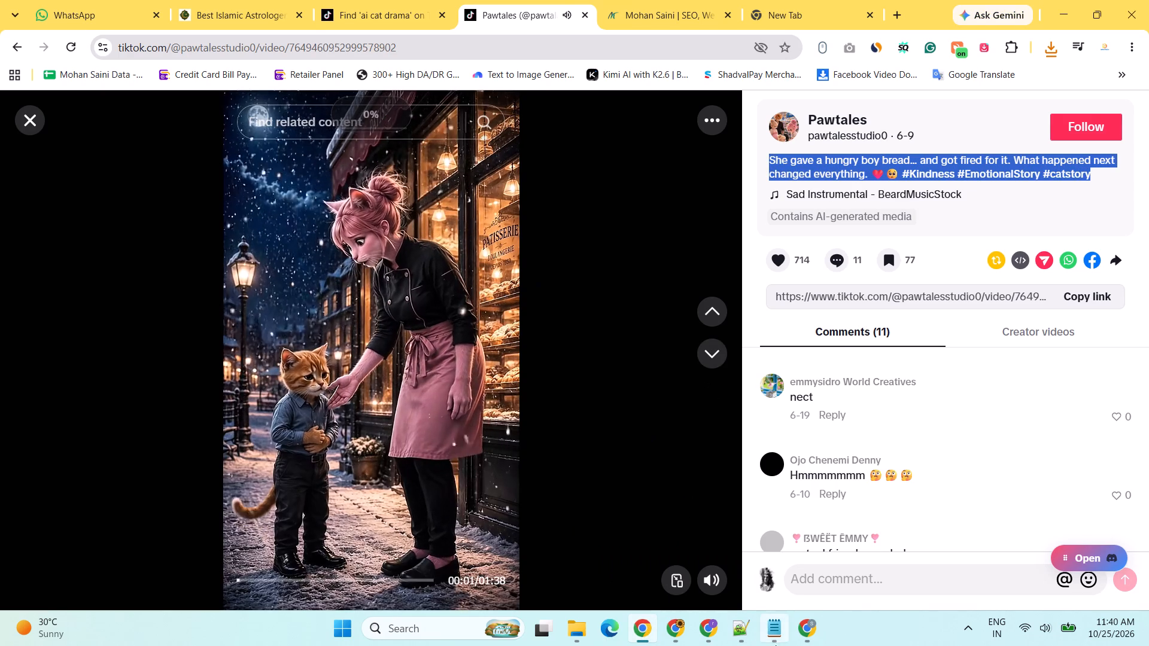
Look over the reels on the Funwithkitten Facebook page, and return to Meta Business Suite.
{"action": "left_click", "coordinate": [806, 631]}
{"action": "scroll", "coordinate": [494, 382], "scroll_direction": "down", "scroll_amount": 1}
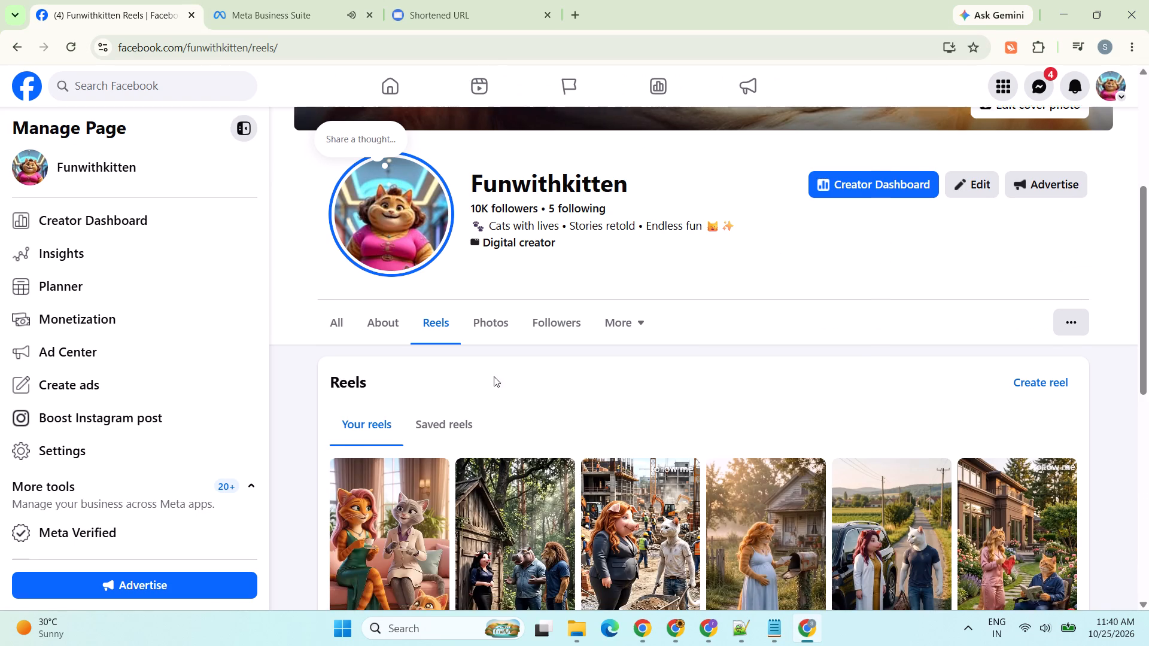
{"action": "scroll", "coordinate": [494, 376], "scroll_direction": "down", "scroll_amount": 2}
{"action": "left_click", "coordinate": [254, 0]}
{"action": "left_click", "coordinate": [748, 313]}
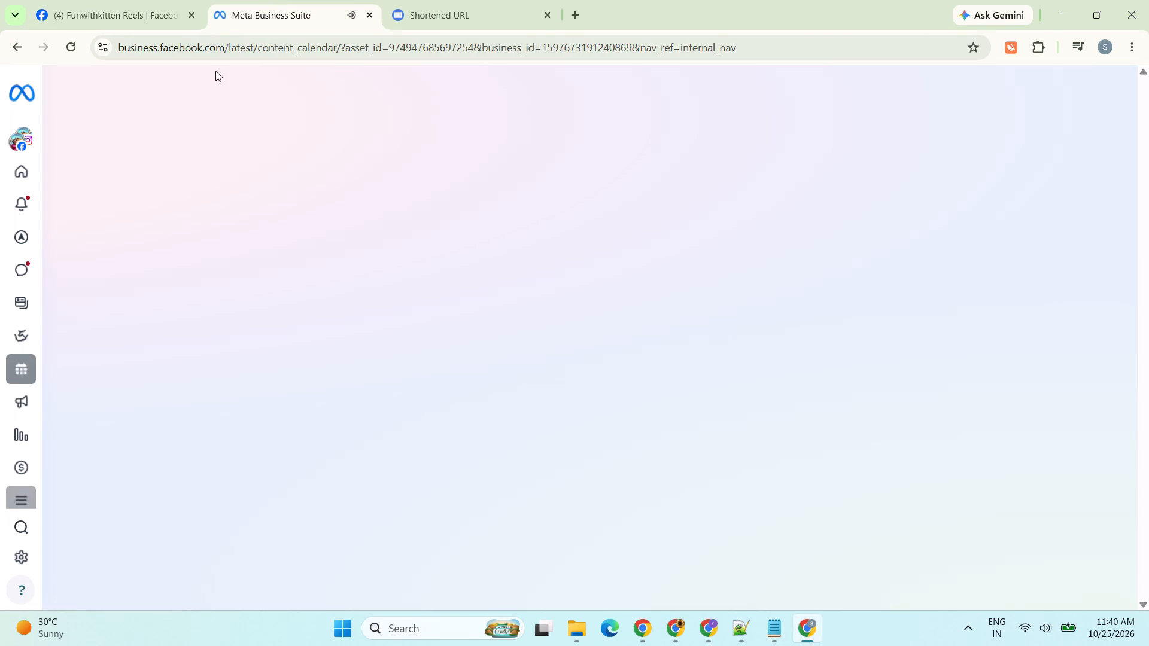
{"action": "left_click", "coordinate": [149, 0]}
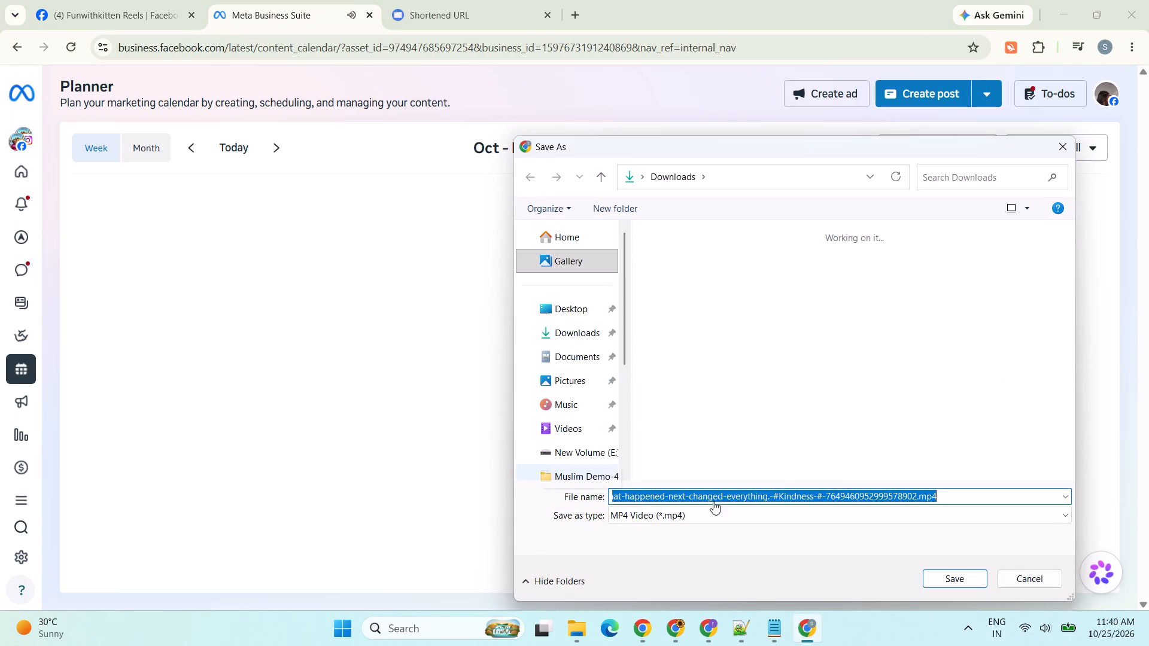
Save the "She gave a hungry boy bread" video as an MP4 in Downloads.
{"action": "left_click", "coordinate": [964, 580]}
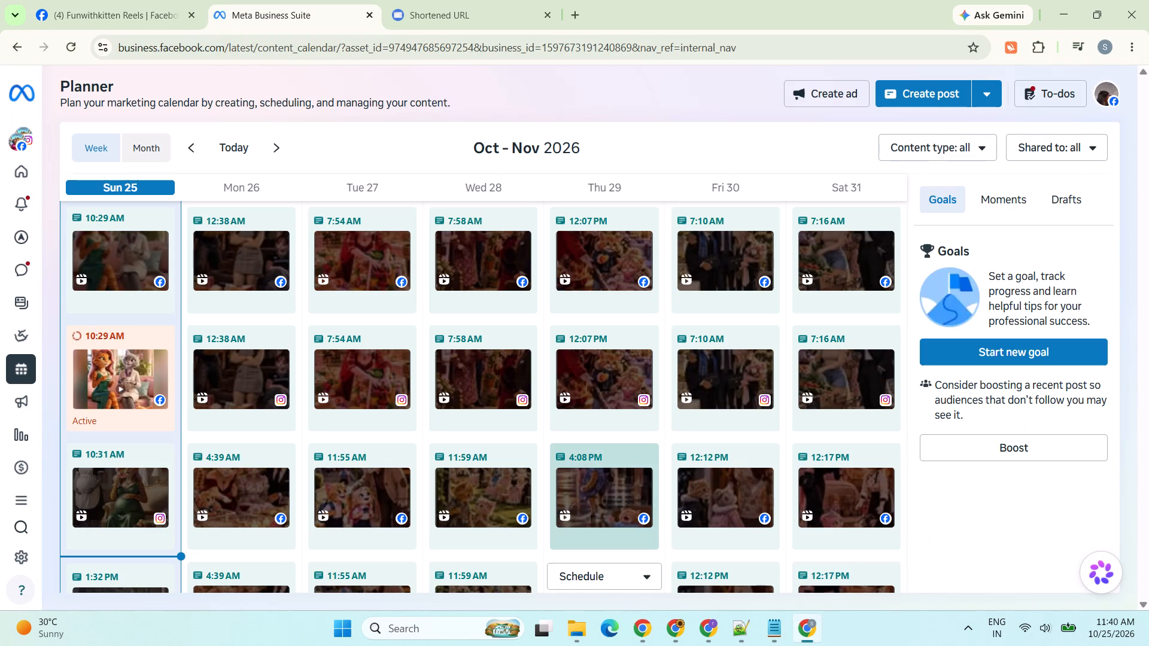
View the Funwithkitten reels on Facebook and return to the Meta Business Suite planner.
{"action": "left_click", "coordinate": [110, 0]}
{"action": "left_click", "coordinate": [133, 4]}
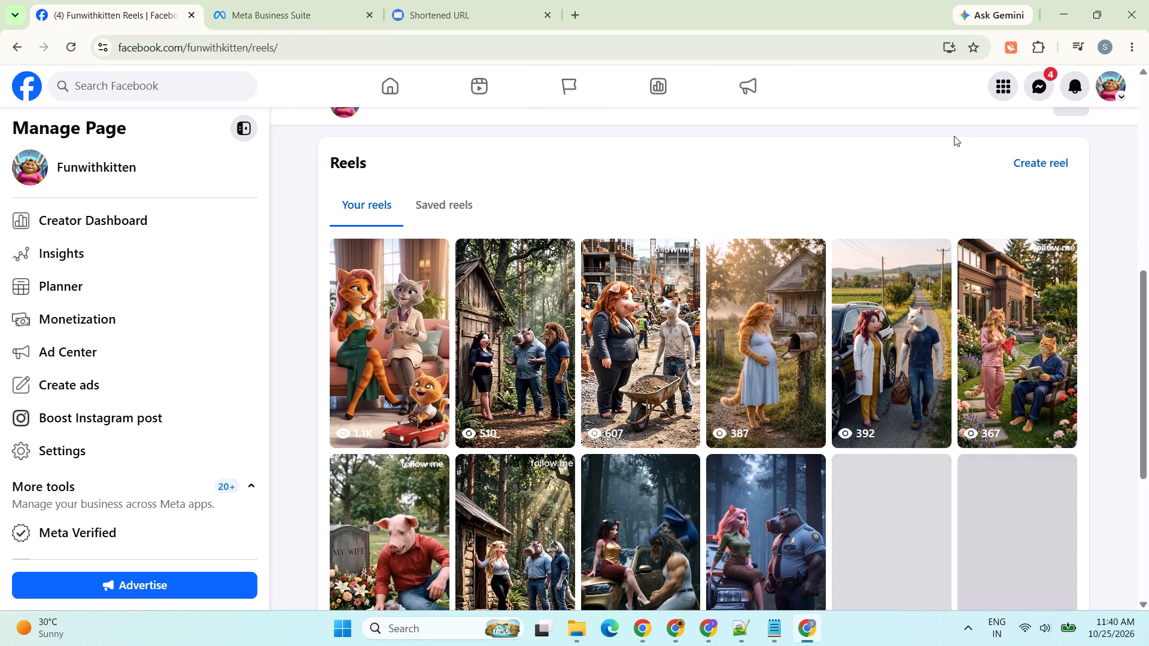
{"action": "left_click", "coordinate": [301, 0]}
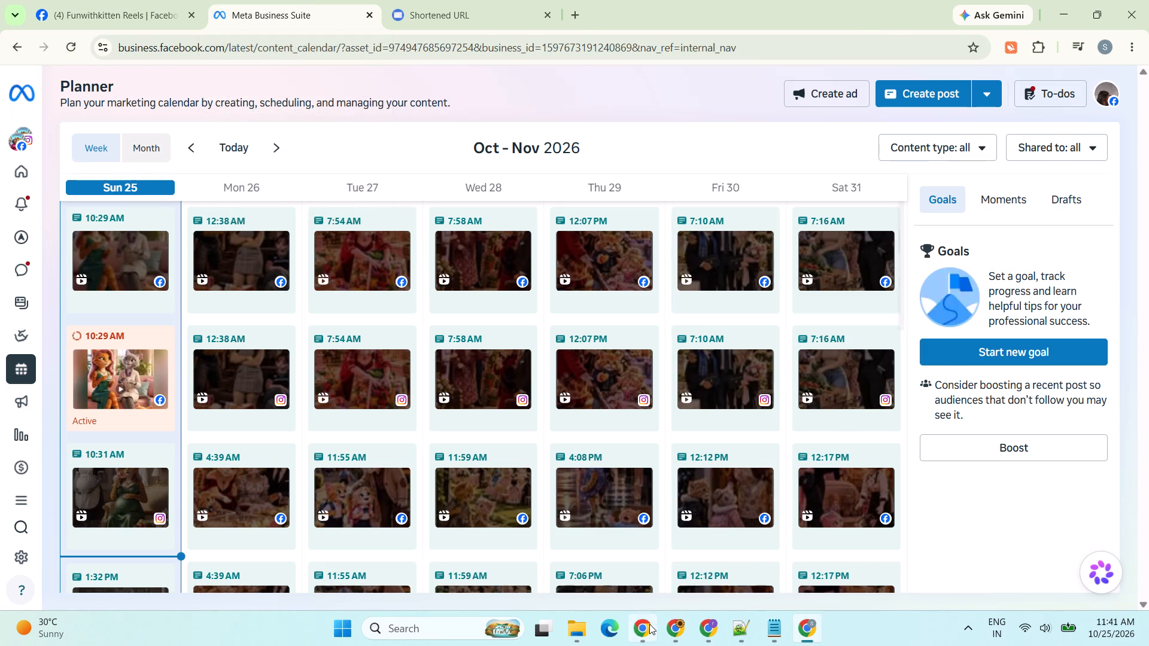
Switch to TikTok and copy the "She gave a hungry boy bread" video's caption with its hashtags.
{"action": "left_click", "coordinate": [649, 626]}
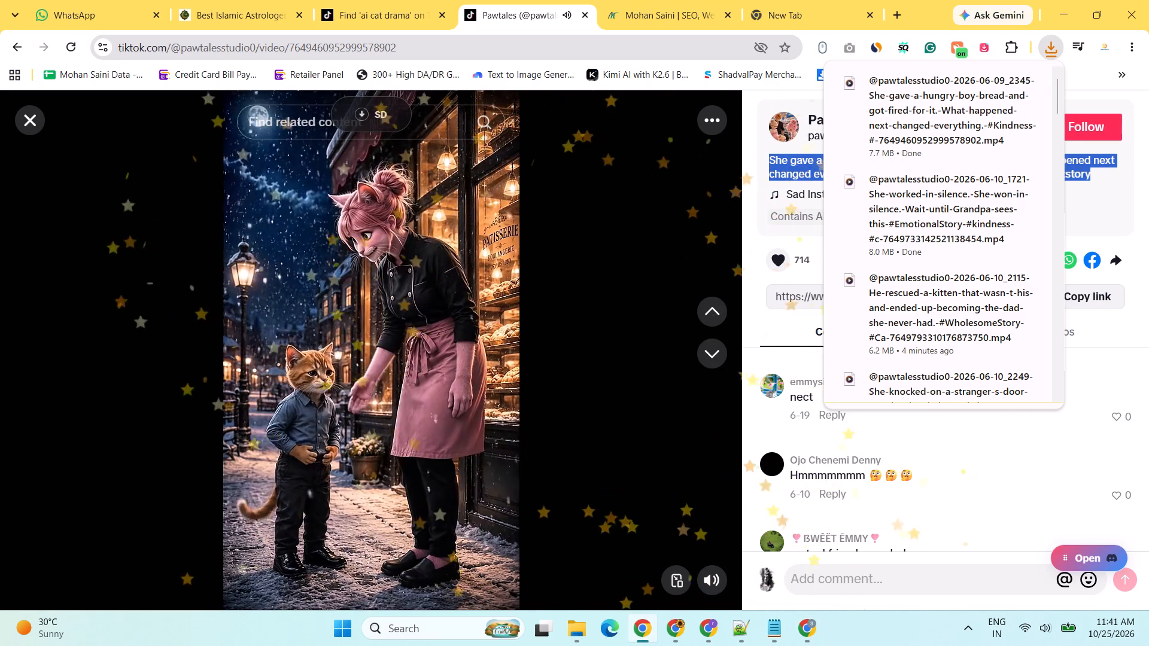
{"action": "right_click", "coordinate": [781, 163]}
{"action": "left_click", "coordinate": [721, 187]}
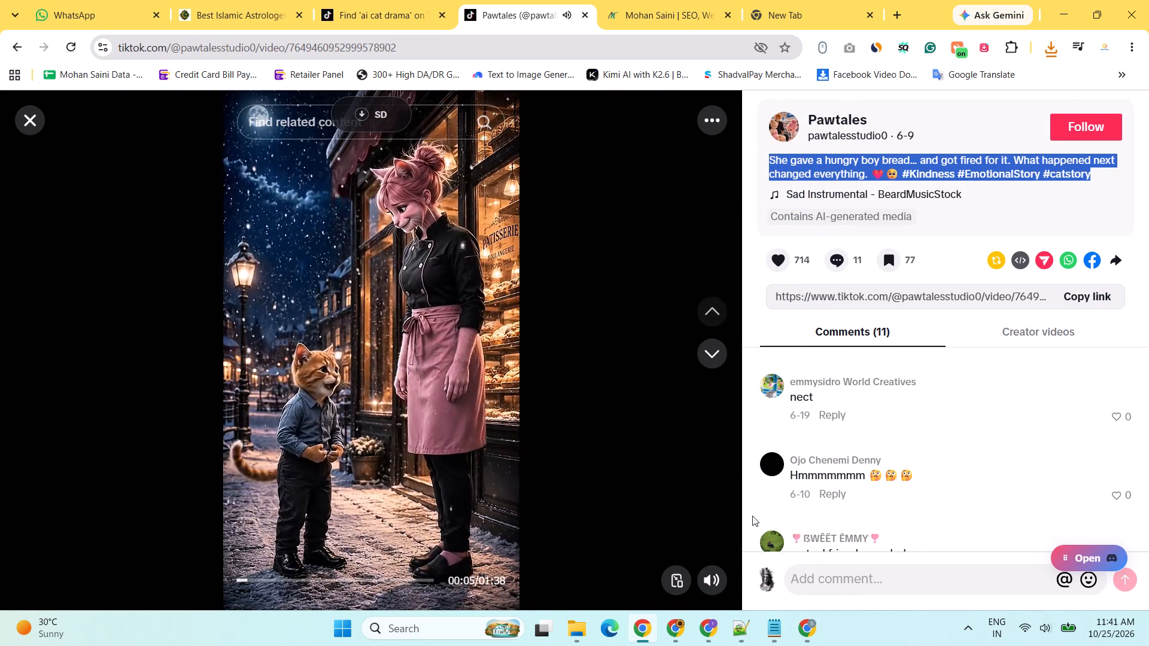
Switch to the Meta Business Suite planner to start a new reel.
{"action": "left_click", "coordinate": [813, 638]}
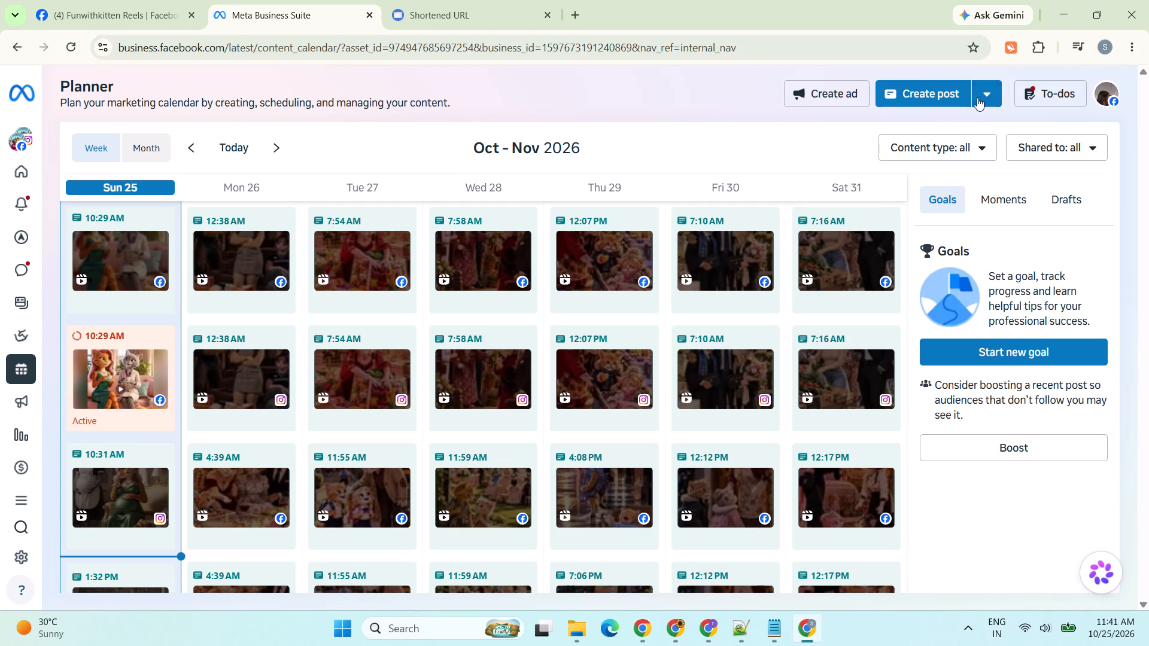
Start another new reel and add the downloaded Pawtales video "She gave a hungry boy bread" to it.
{"action": "left_click", "coordinate": [977, 97]}
{"action": "left_click", "coordinate": [927, 162]}
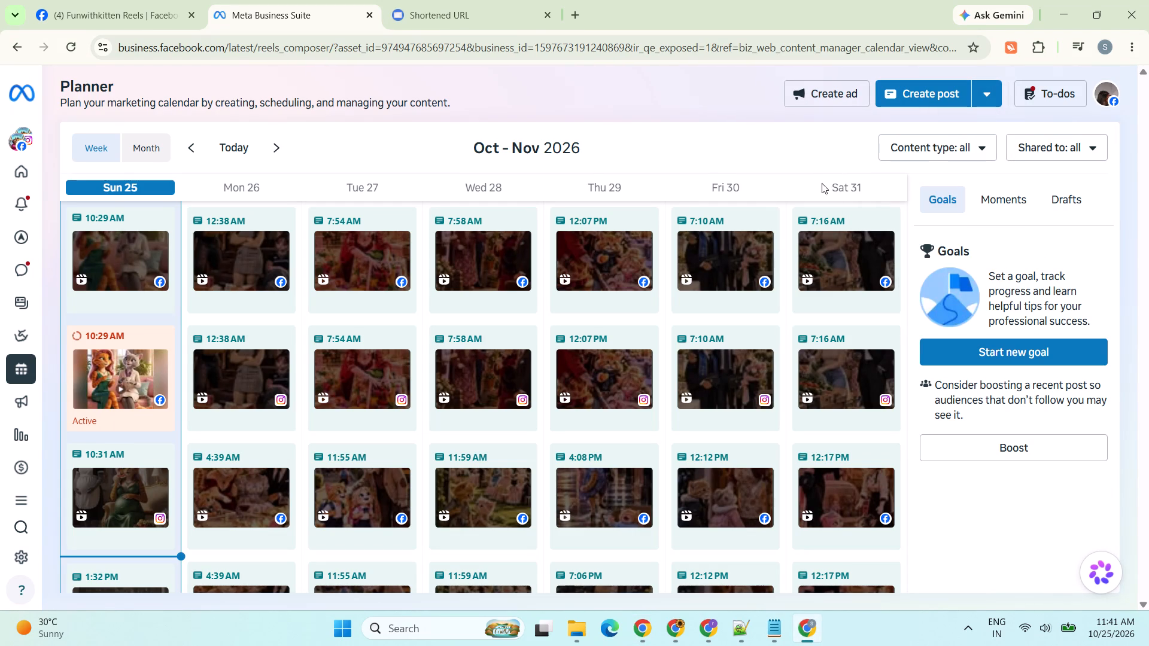
{"action": "left_click", "coordinate": [170, 321]}
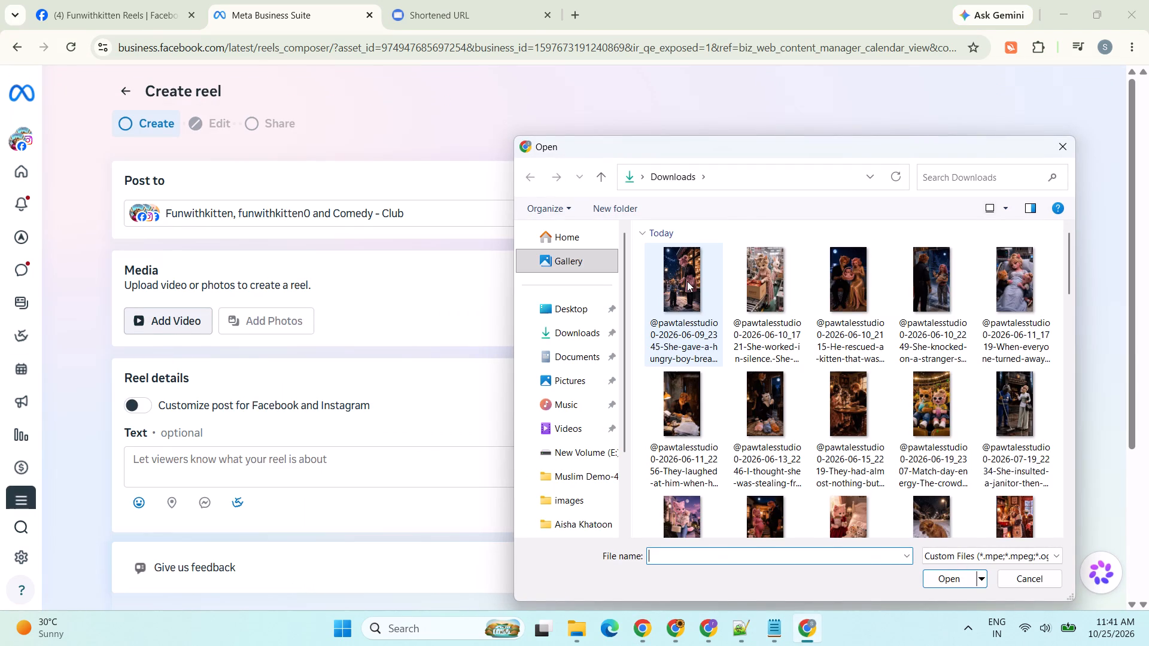
{"action": "left_click", "coordinate": [687, 281]}
{"action": "left_click", "coordinate": [687, 281]}
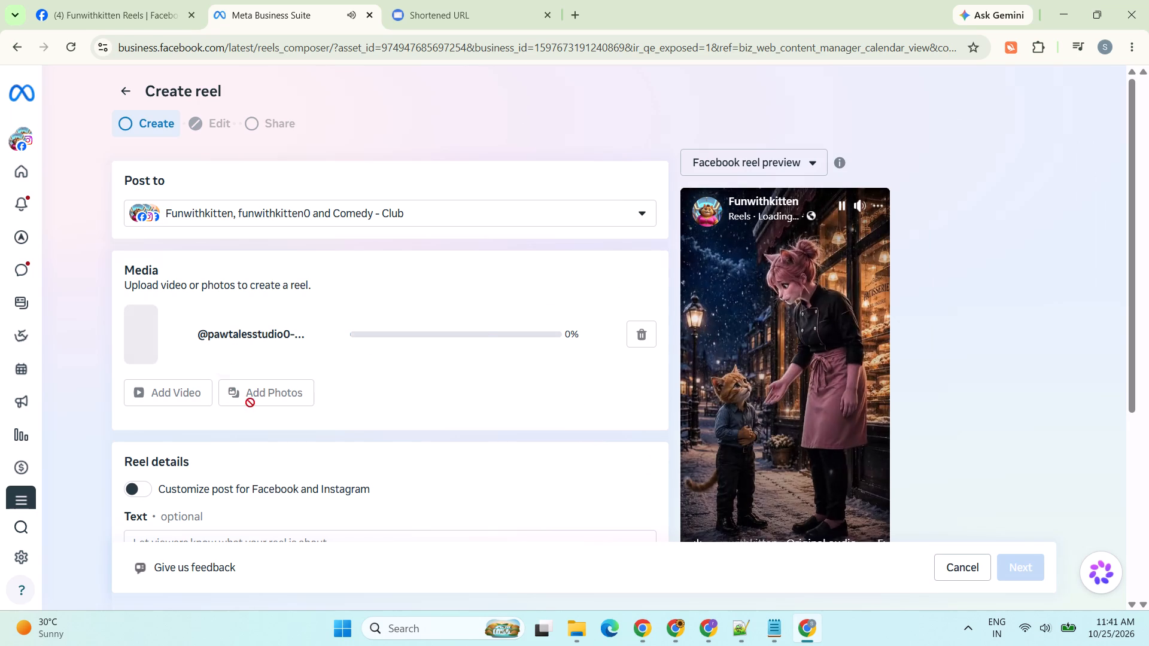
{"action": "scroll", "coordinate": [261, 384], "scroll_direction": "down", "scroll_amount": 3}
{"action": "left_click", "coordinate": [247, 326]}
{"action": "key", "text": "ctrl+v"}
{"action": "left_click", "coordinate": [428, 0]}
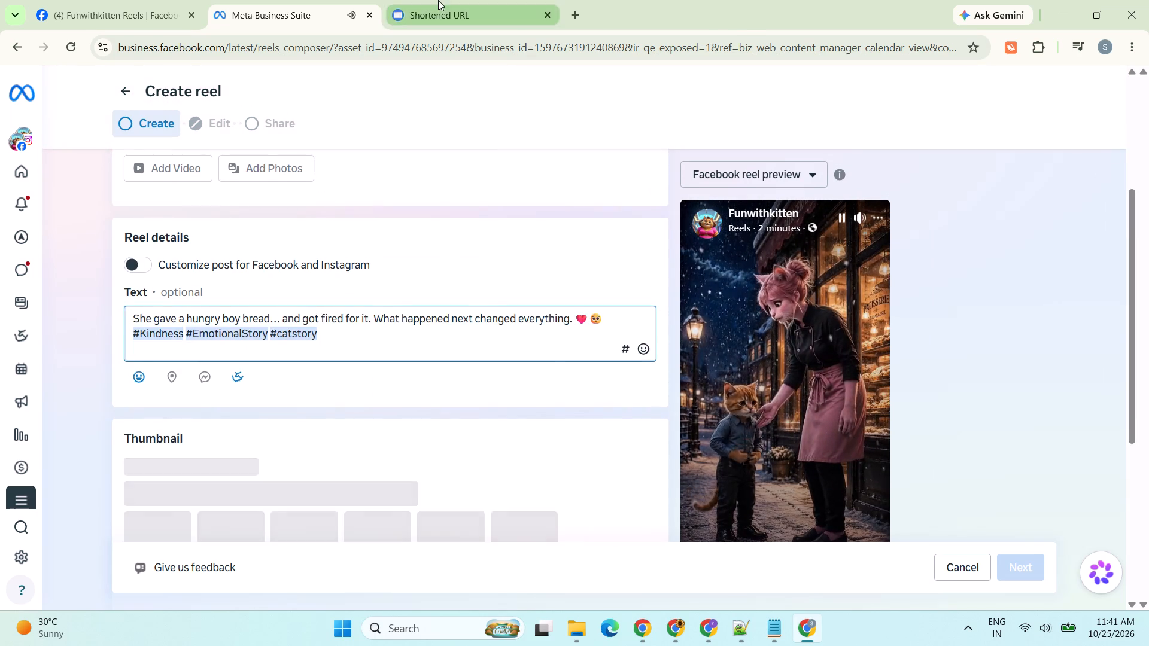
{"action": "left_click", "coordinate": [705, 415]}
{"action": "left_click", "coordinate": [293, 0]}
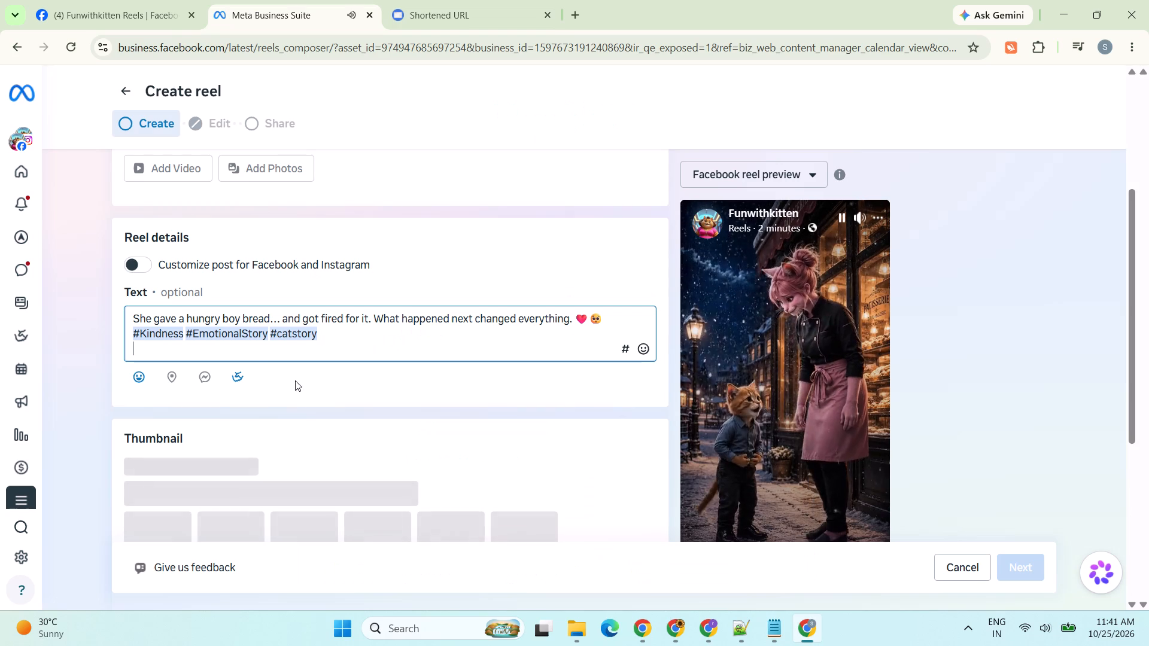
{"action": "key", "text": "ctrl+v"}
{"action": "left_click", "coordinate": [68, 302]}
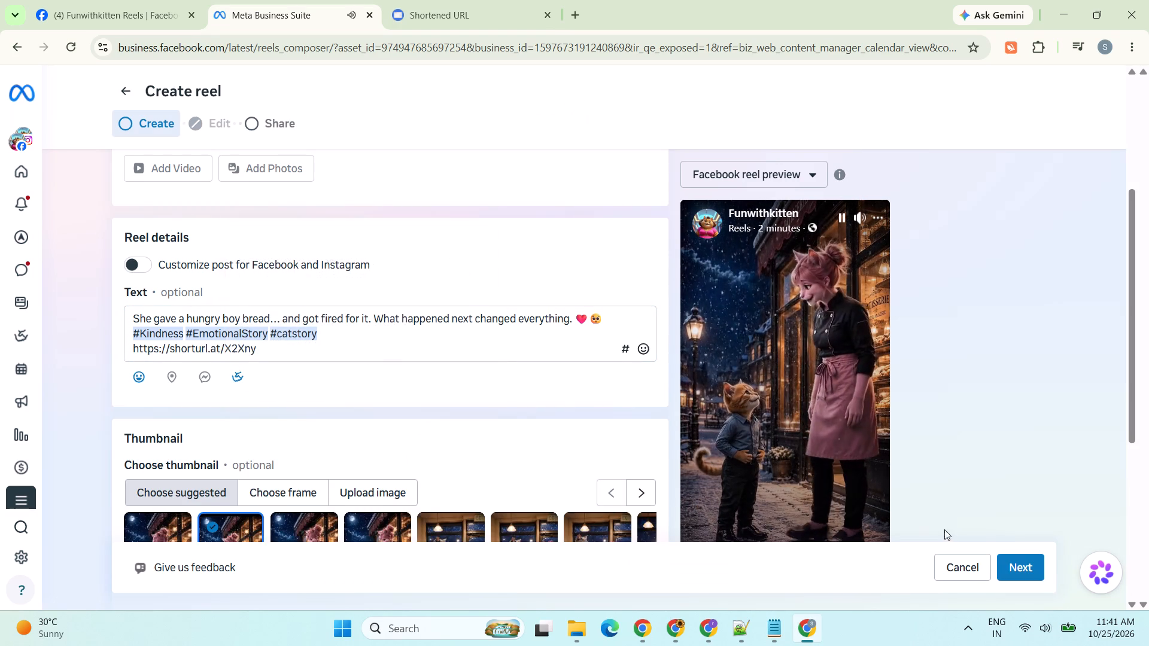
Proceed to the sharing options and share the reel immediately with remixing and monetization left at their defaults.
{"action": "left_click", "coordinate": [1015, 565]}
{"action": "scroll", "coordinate": [887, 444], "scroll_direction": "down", "scroll_amount": 3}
{"action": "scroll", "coordinate": [849, 395], "scroll_direction": "down", "scroll_amount": 1}
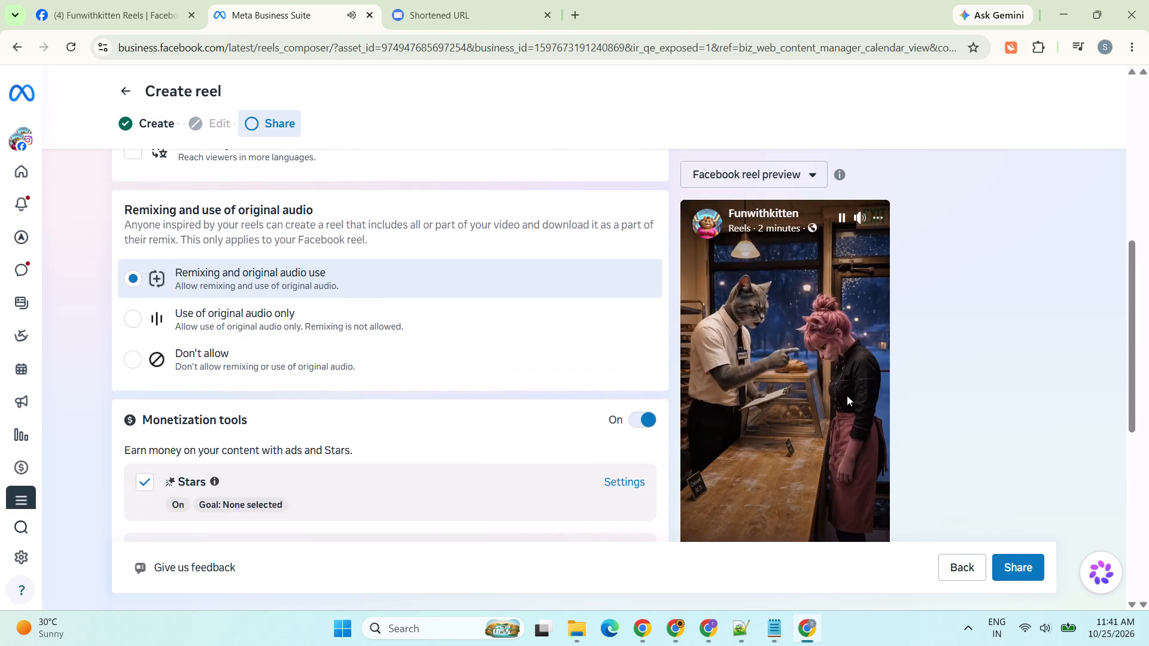
{"action": "scroll", "coordinate": [847, 395], "scroll_direction": "down", "scroll_amount": 2}
{"action": "left_click", "coordinate": [1022, 575]}
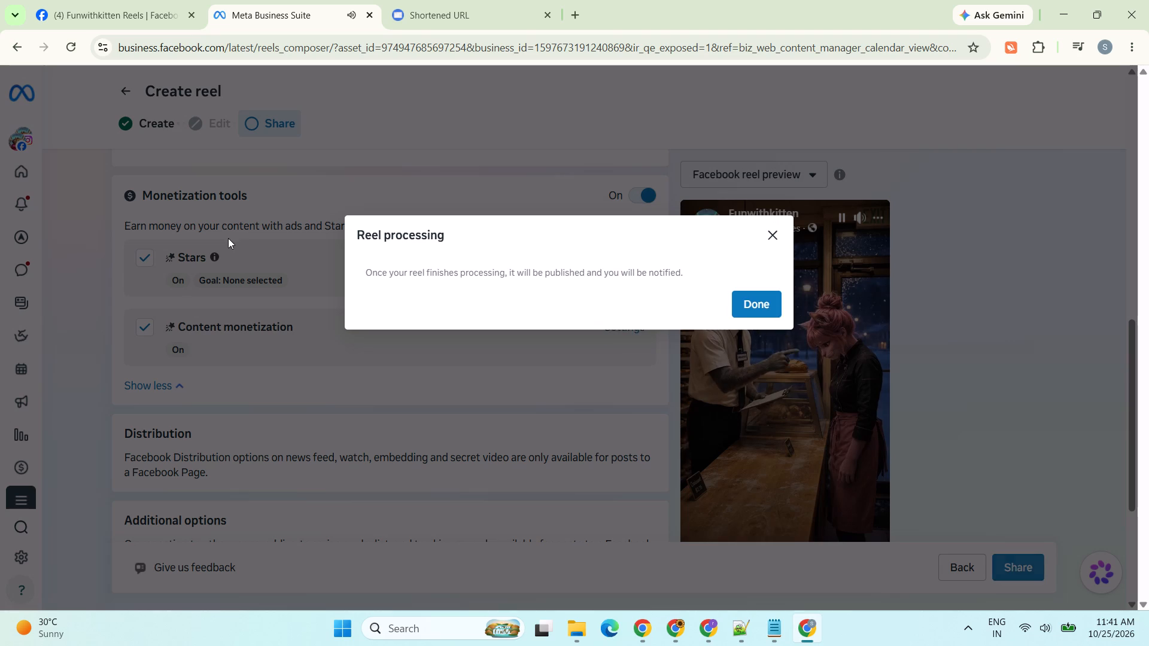
{"action": "left_click", "coordinate": [747, 302]}
Switch to the TikTok window, go to the next Pawtales video, "He found 2 abandoned kittens on his way home", and download it in SD.
{"action": "left_click", "coordinate": [638, 636]}
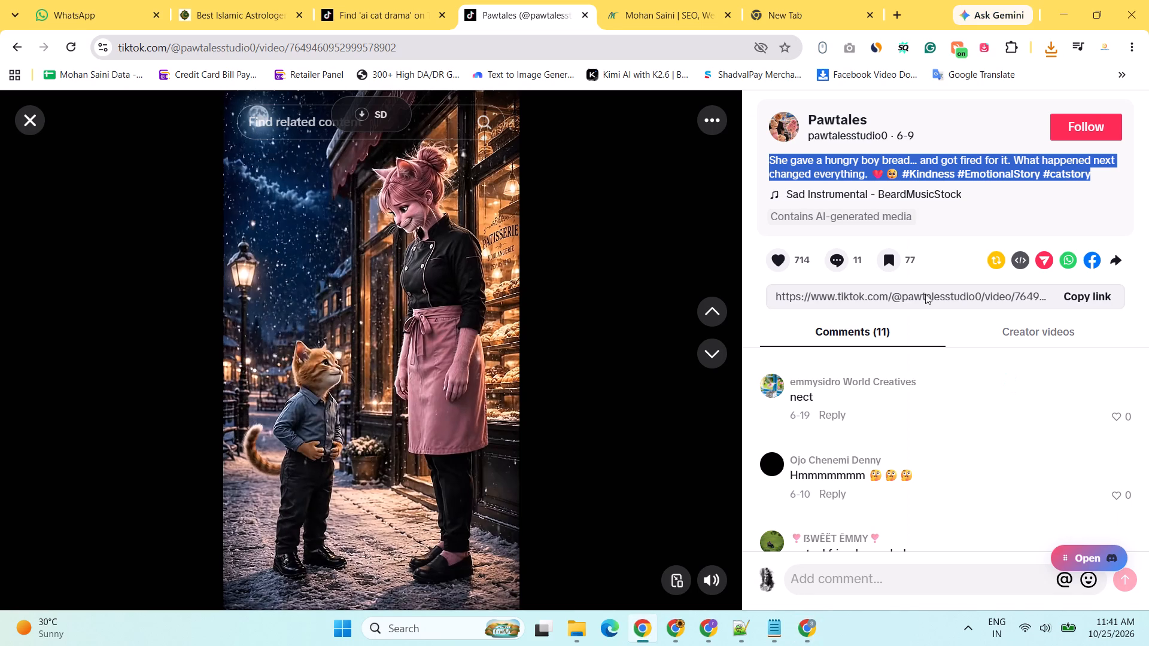
{"action": "left_click", "coordinate": [715, 349]}
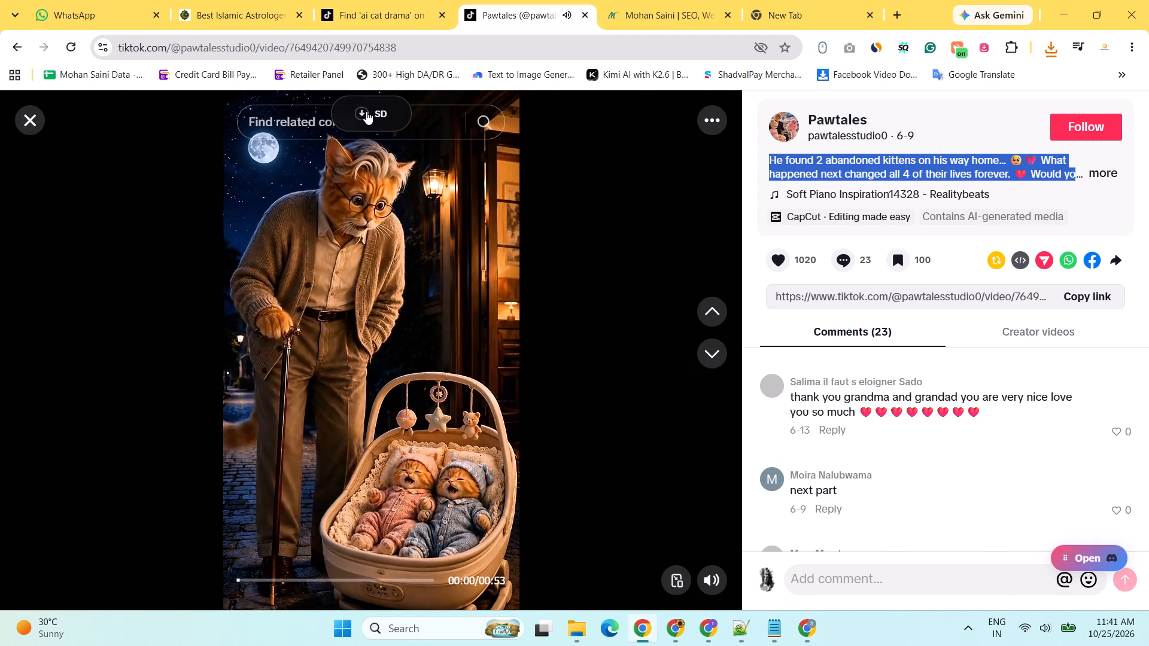
{"action": "left_click", "coordinate": [366, 113]}
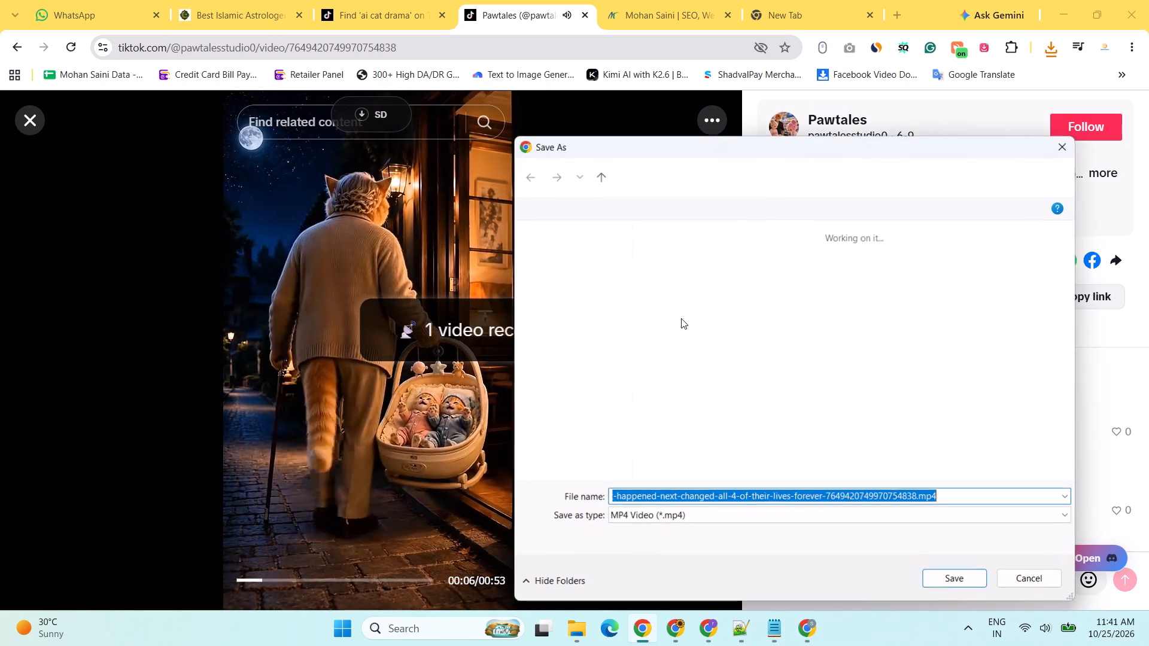
{"action": "key", "text": "Return"}
Copy the highlighted "He found 2 abandoned kittens on his way home" caption of the current video.
{"action": "right_click", "coordinate": [801, 160]}
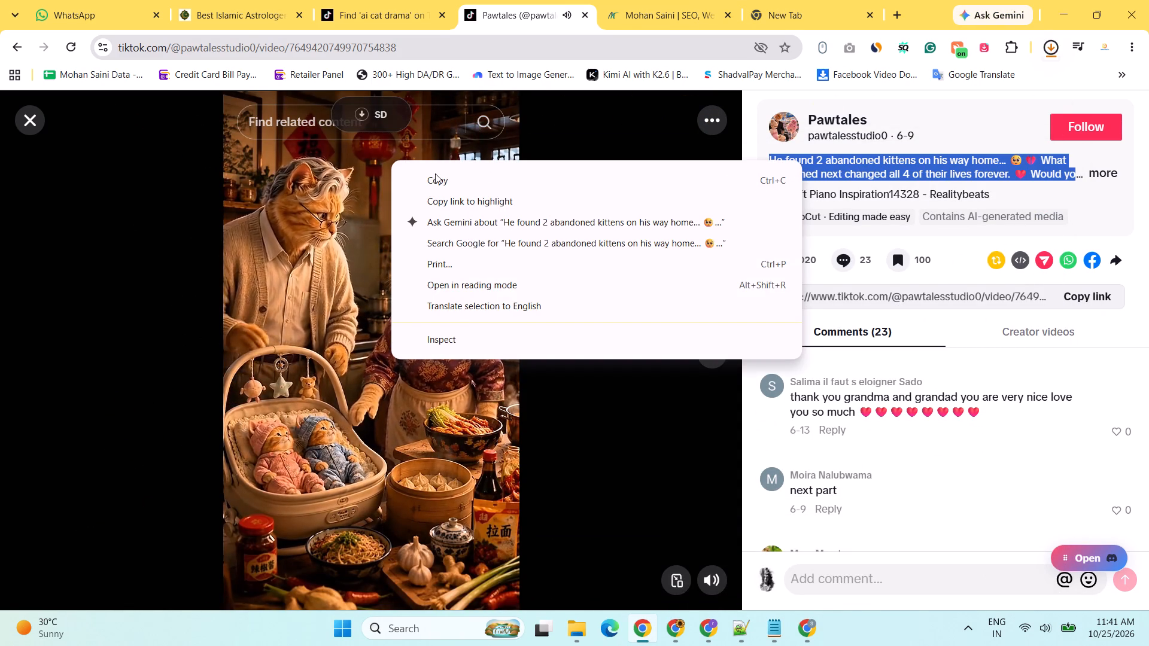
{"action": "left_click", "coordinate": [435, 182]}
{"action": "right_click", "coordinate": [788, 164]}
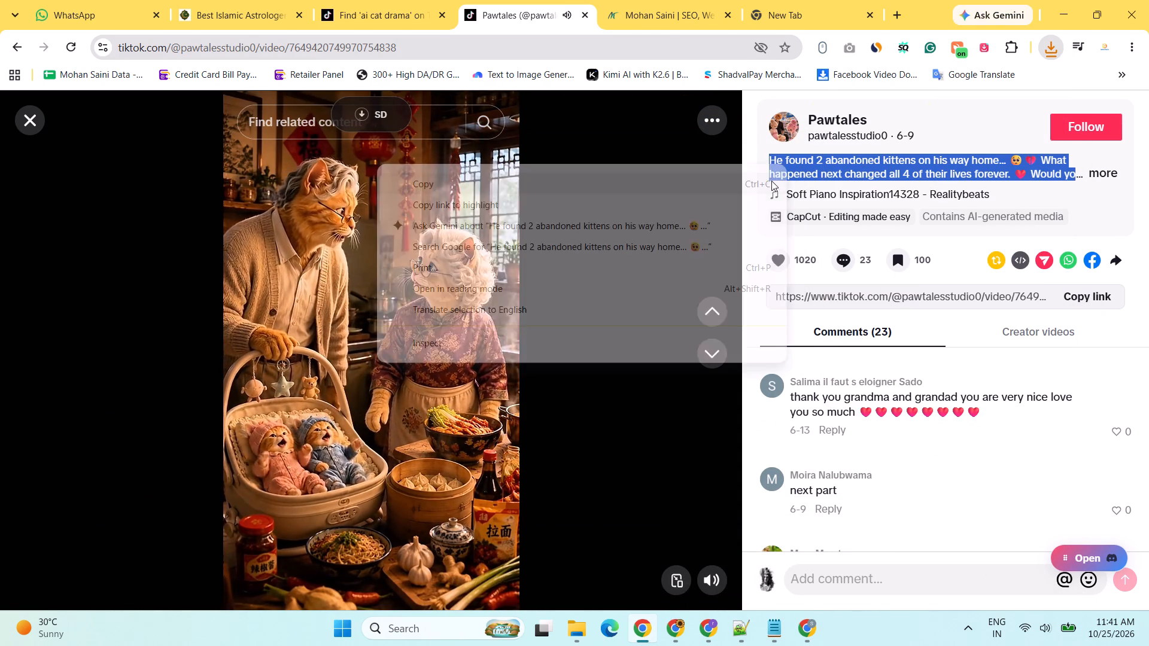
{"action": "left_click", "coordinate": [716, 180]}
Switch to Meta Business Suite, start a new reel and open its video file selection.
{"action": "left_click", "coordinate": [810, 638]}
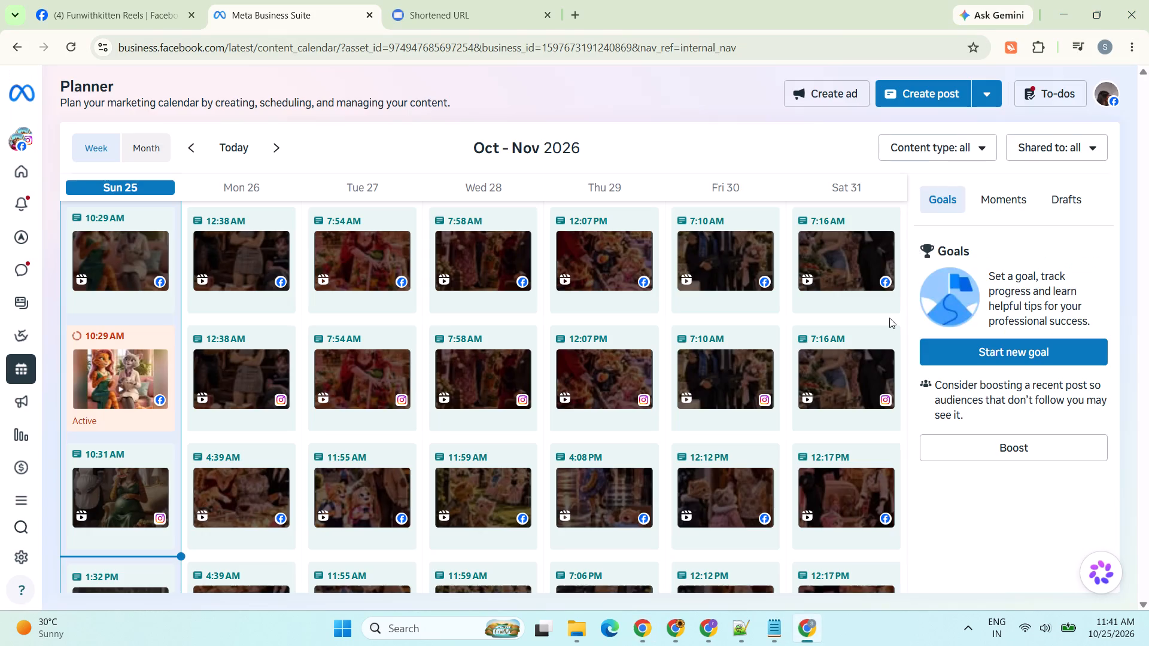
{"action": "left_click", "coordinate": [987, 97]}
{"action": "left_click", "coordinate": [946, 161]}
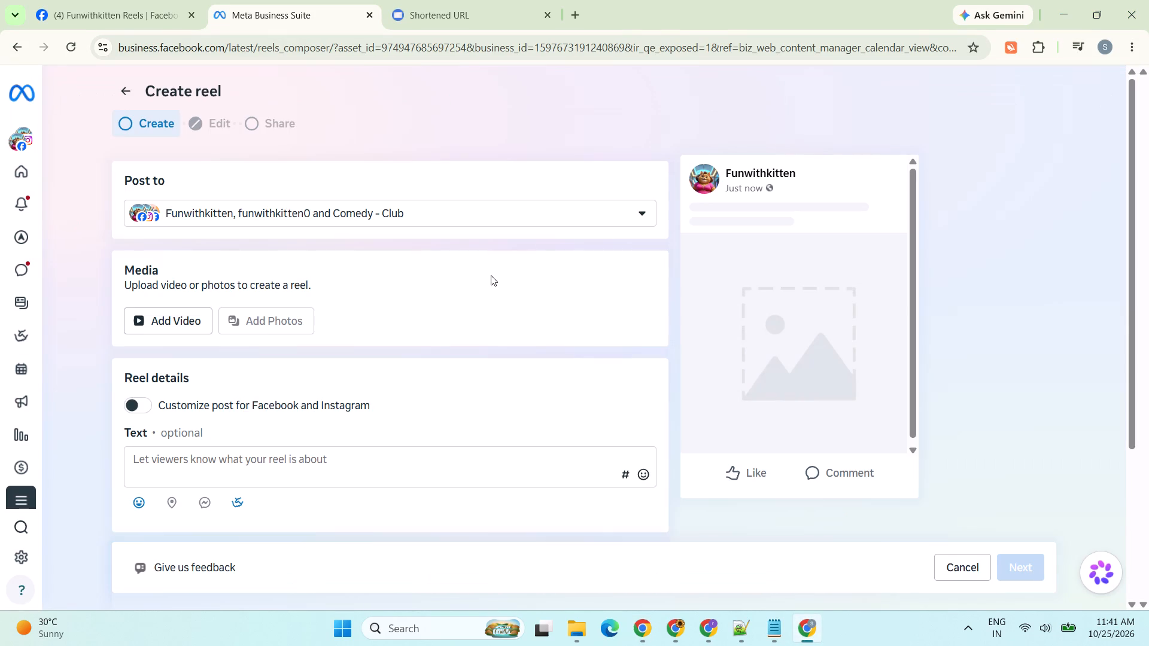
{"action": "left_click", "coordinate": [163, 320]}
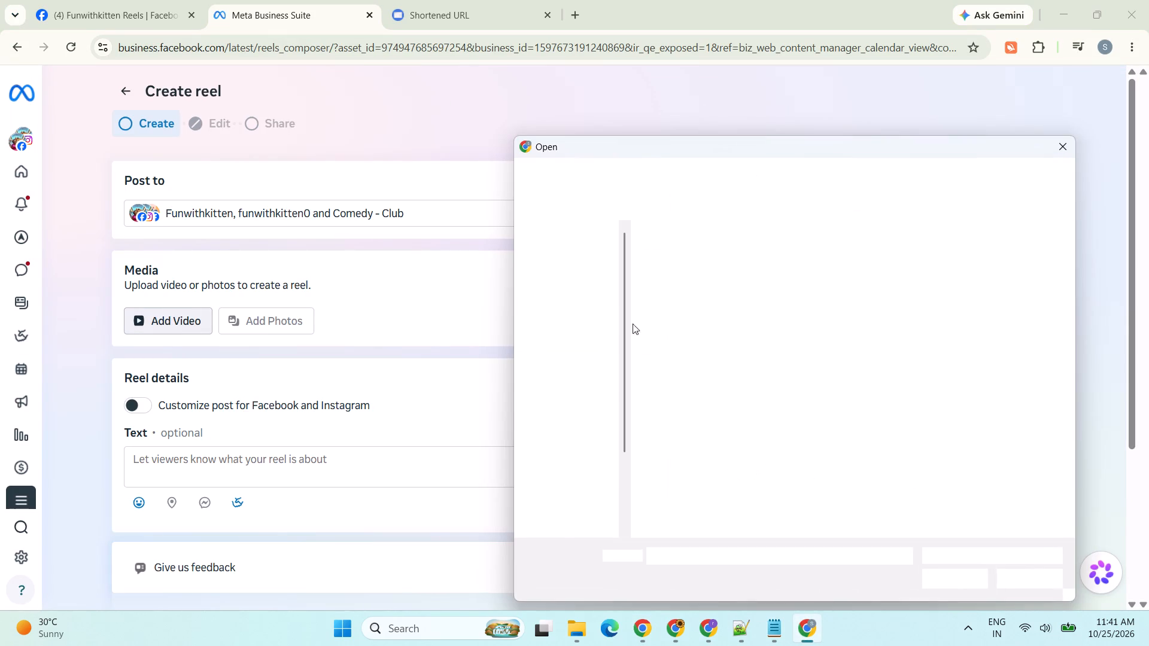
Add the downloaded Pawtales video to the reel and paste the copied "He found 2 abandoned kittens on his way home" caption as its text.
{"action": "double_click", "coordinate": [700, 285]}
{"action": "scroll", "coordinate": [247, 397], "scroll_direction": "down", "scroll_amount": 2}
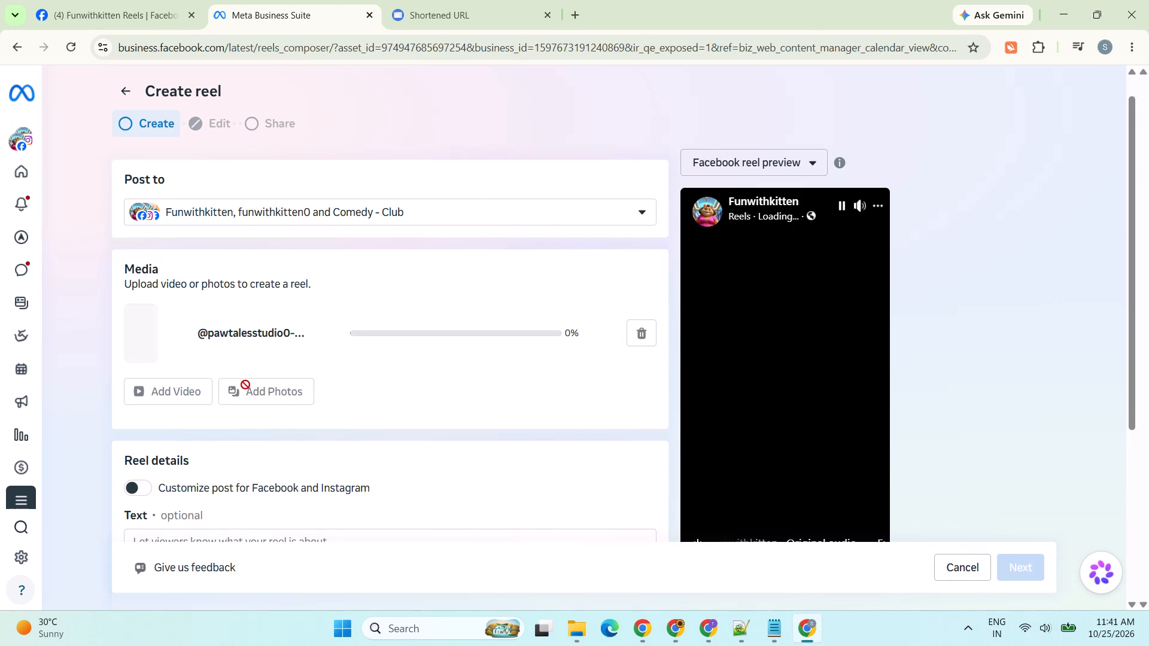
{"action": "left_click", "coordinate": [193, 391]}
{"action": "key", "text": "ctrl+v"}
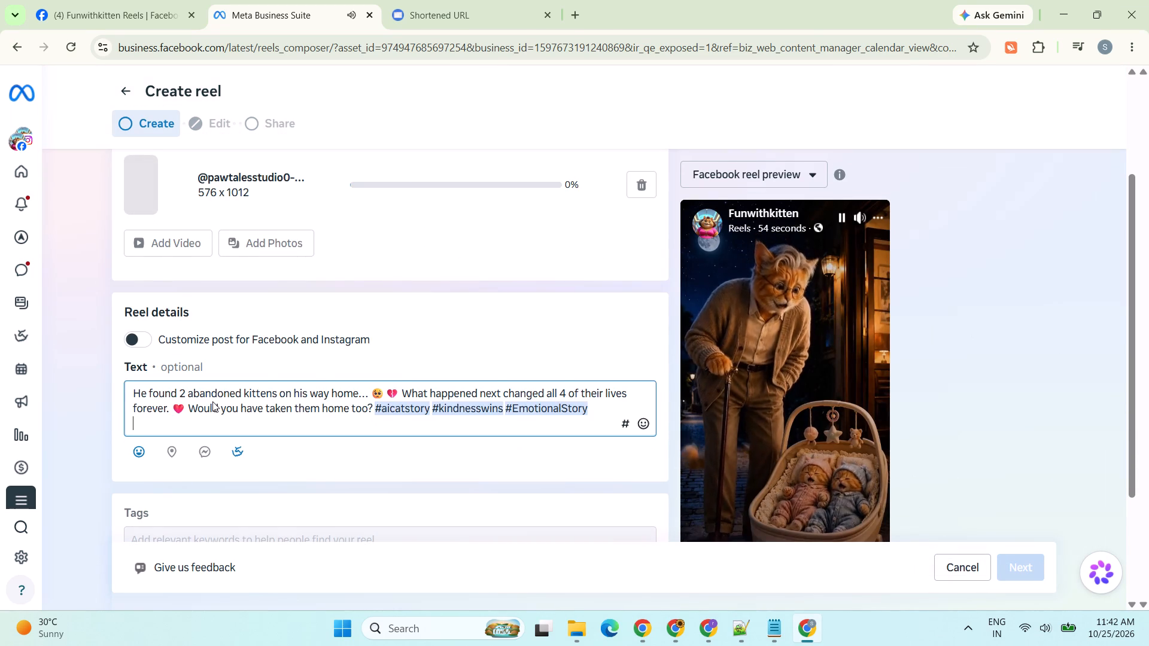
{"action": "left_click", "coordinate": [464, 0]}
{"action": "left_click", "coordinate": [693, 419]}
{"action": "left_click", "coordinate": [318, 0]}
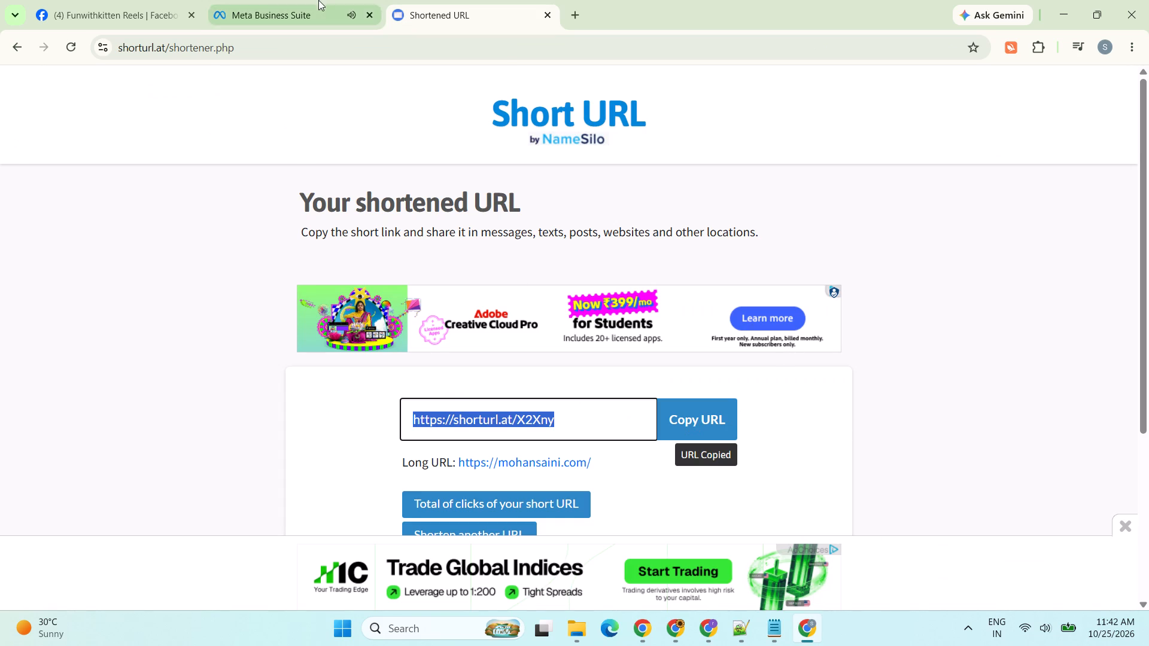
{"action": "key", "text": "ctrl+v"}
{"action": "left_click", "coordinate": [53, 322]}
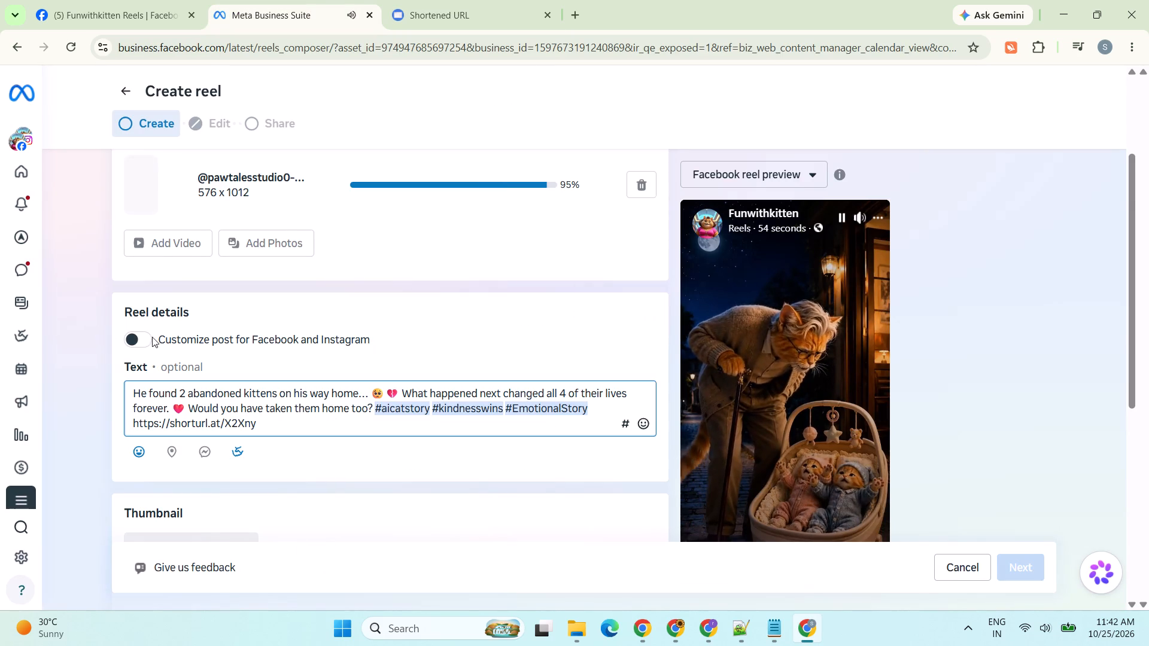
Check the uploaded reel's details, proceed to the sharing options and choose to schedule the reel.
{"action": "scroll", "coordinate": [391, 337], "scroll_direction": "down", "scroll_amount": 6}
{"action": "left_click", "coordinate": [1021, 571]}
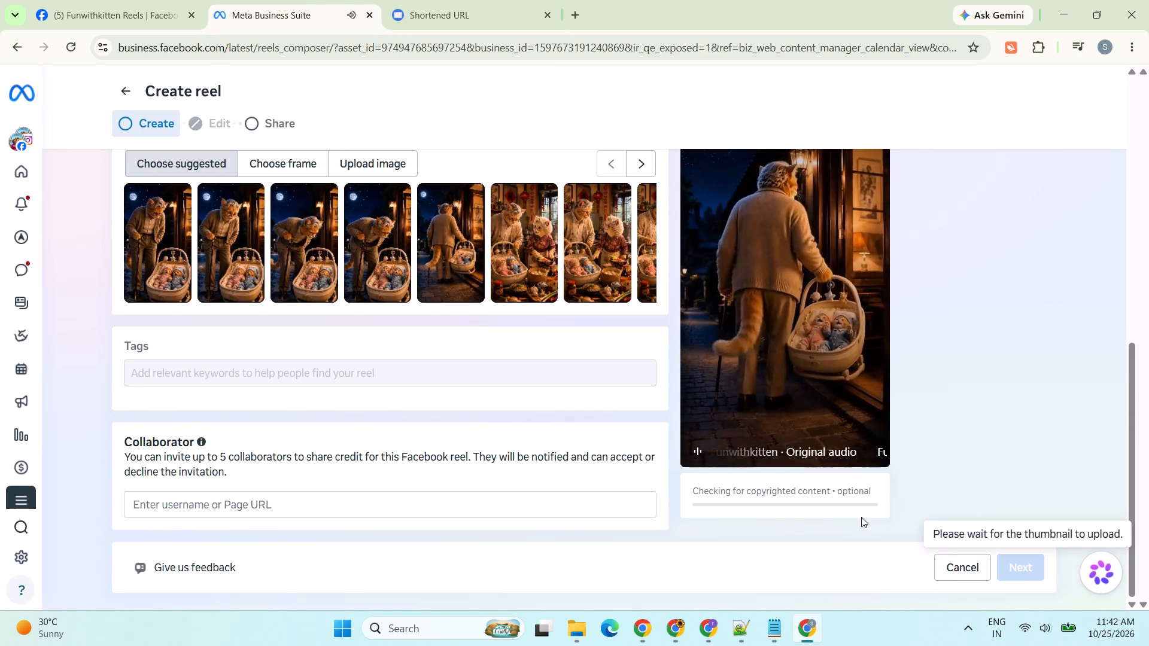
{"action": "scroll", "coordinate": [682, 318], "scroll_direction": "up", "scroll_amount": 6}
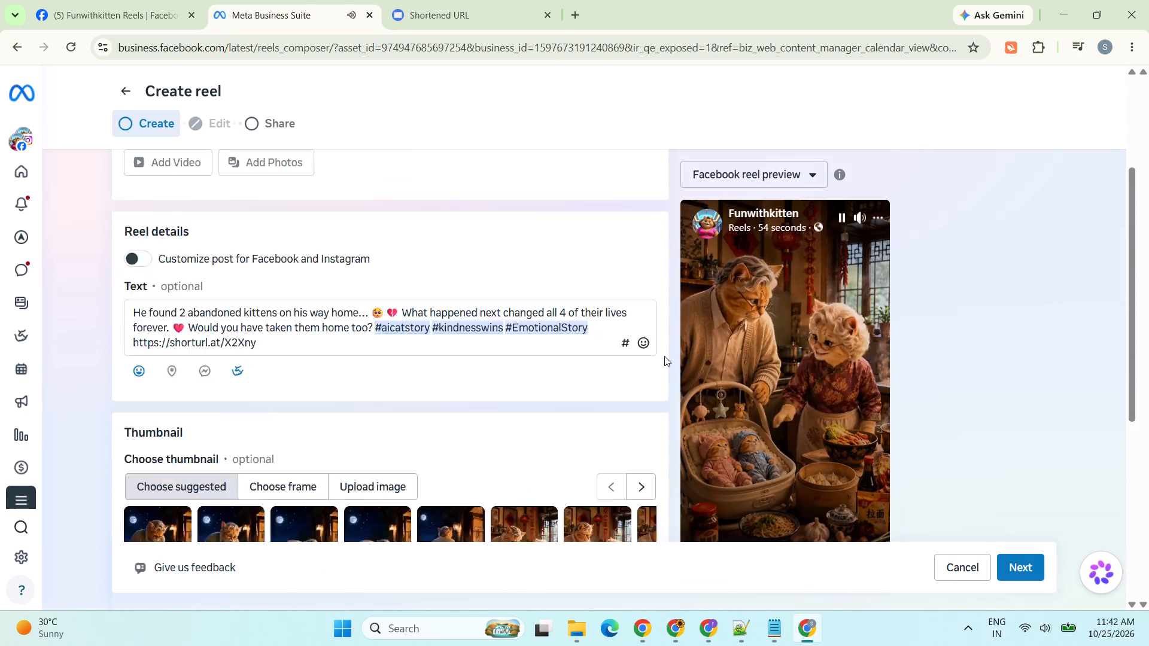
{"action": "scroll", "coordinate": [664, 356], "scroll_direction": "up", "scroll_amount": 2}
{"action": "scroll", "coordinate": [280, 300], "scroll_direction": "up", "scroll_amount": 3}
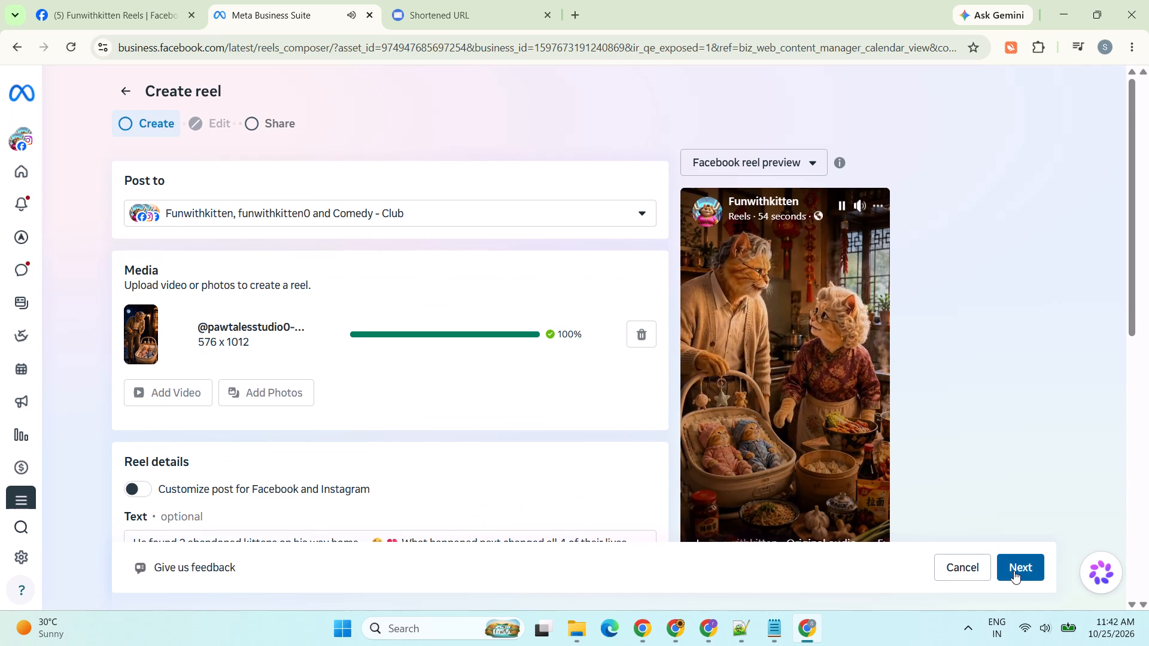
{"action": "left_click", "coordinate": [1014, 571]}
{"action": "left_click", "coordinate": [242, 215]}
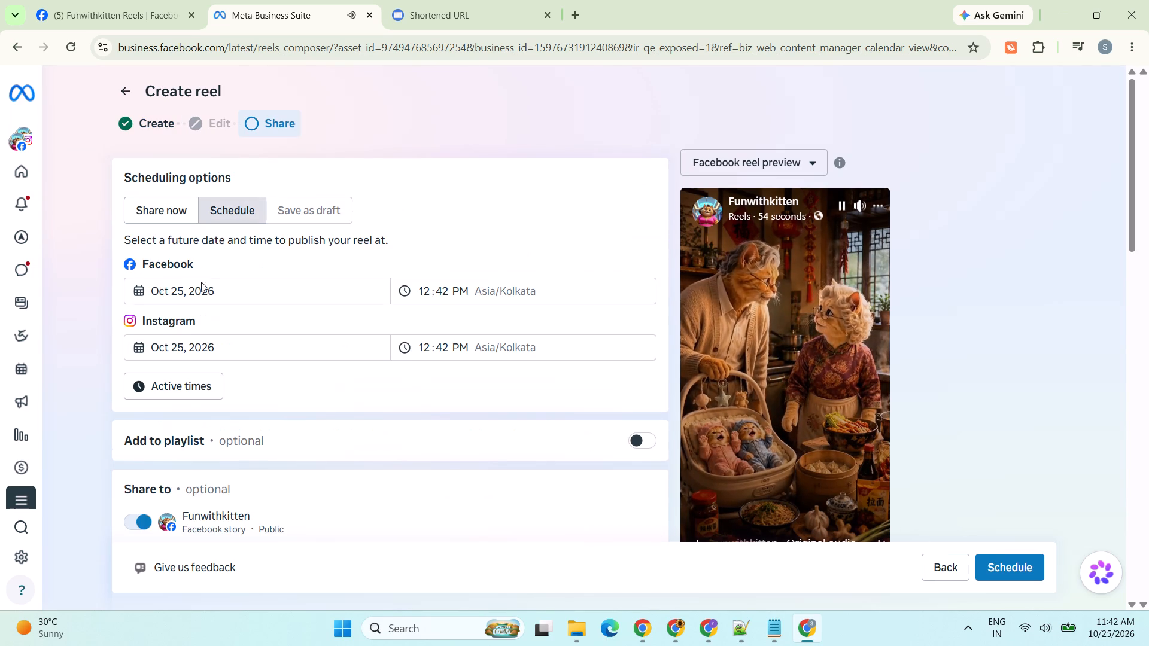
Set both the Facebook and Instagram publishing dates to Nov 5, 2026.
{"action": "left_click", "coordinate": [186, 283]}
{"action": "left_click", "coordinate": [300, 331]}
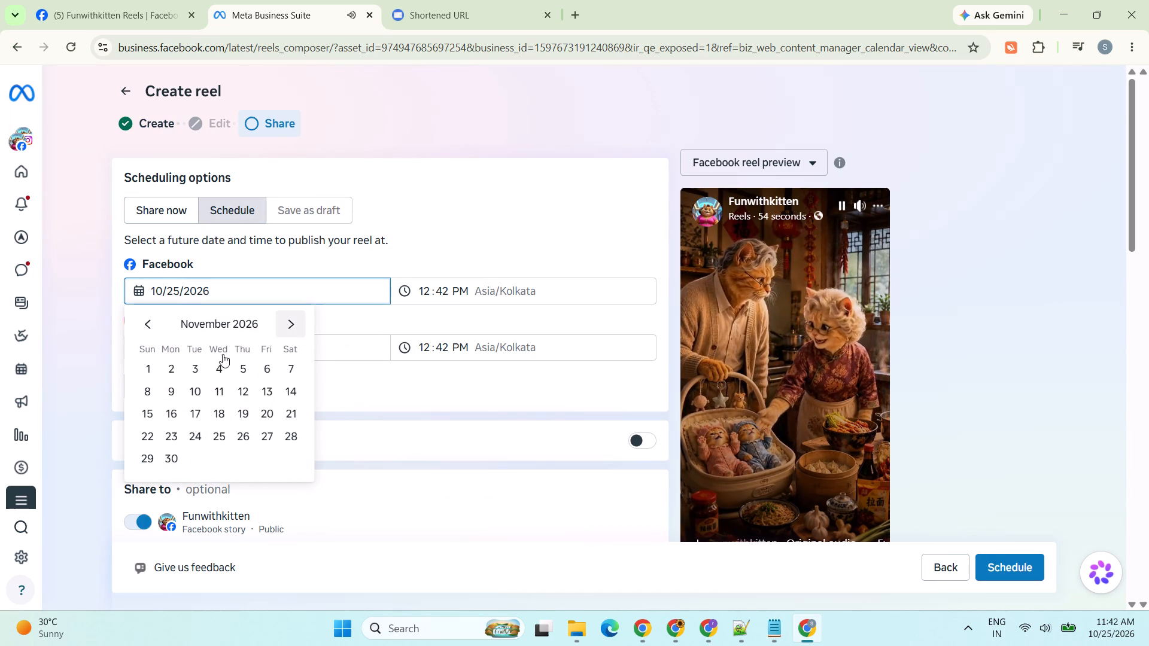
{"action": "left_click", "coordinate": [240, 369]}
{"action": "left_click", "coordinate": [176, 349]}
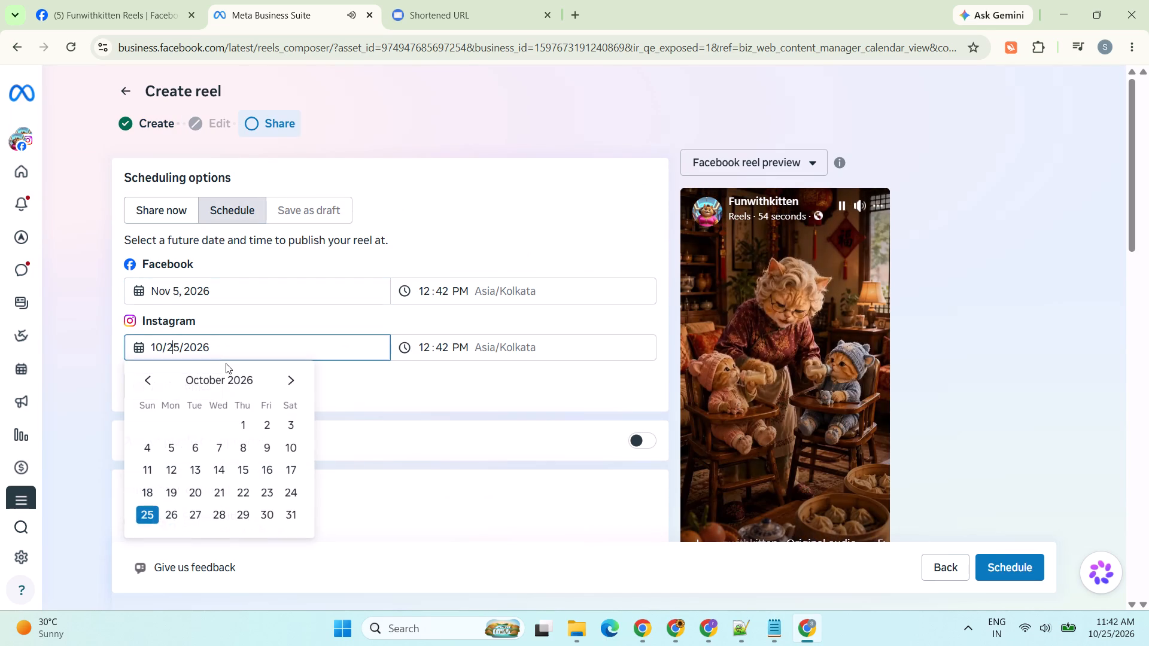
{"action": "left_click", "coordinate": [291, 377]}
{"action": "left_click", "coordinate": [248, 418]}
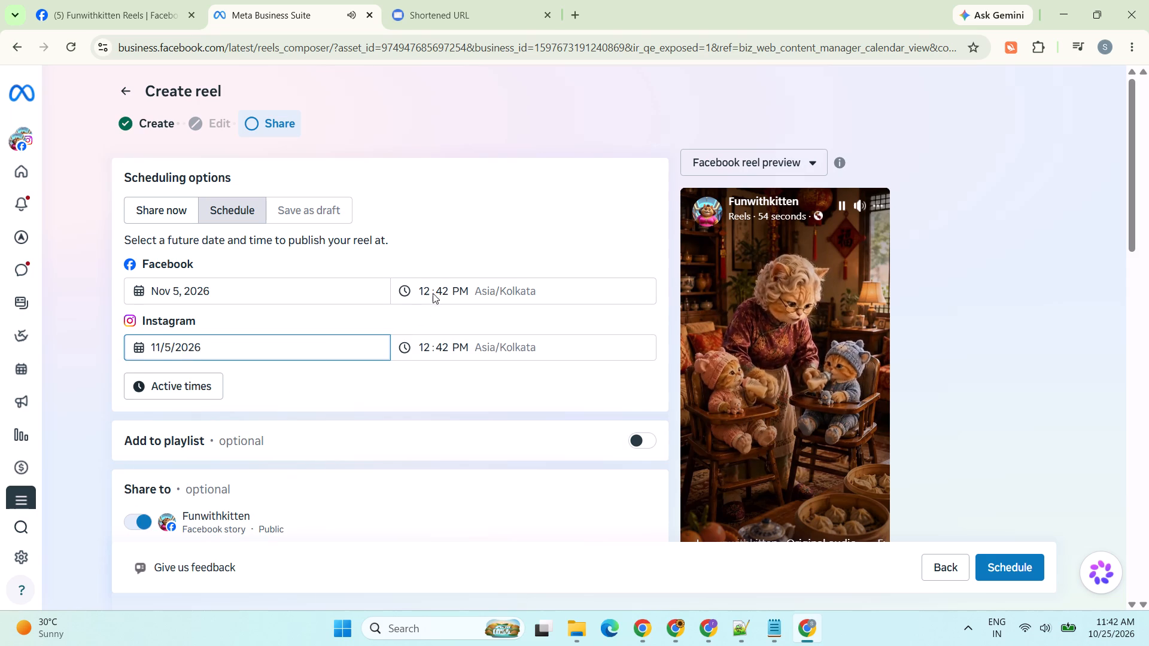
Set both the Facebook and Instagram publishing times to 02:00 PM and schedule the reel.
{"action": "left_click", "coordinate": [433, 291]}
{"action": "left_click", "coordinate": [428, 292]}
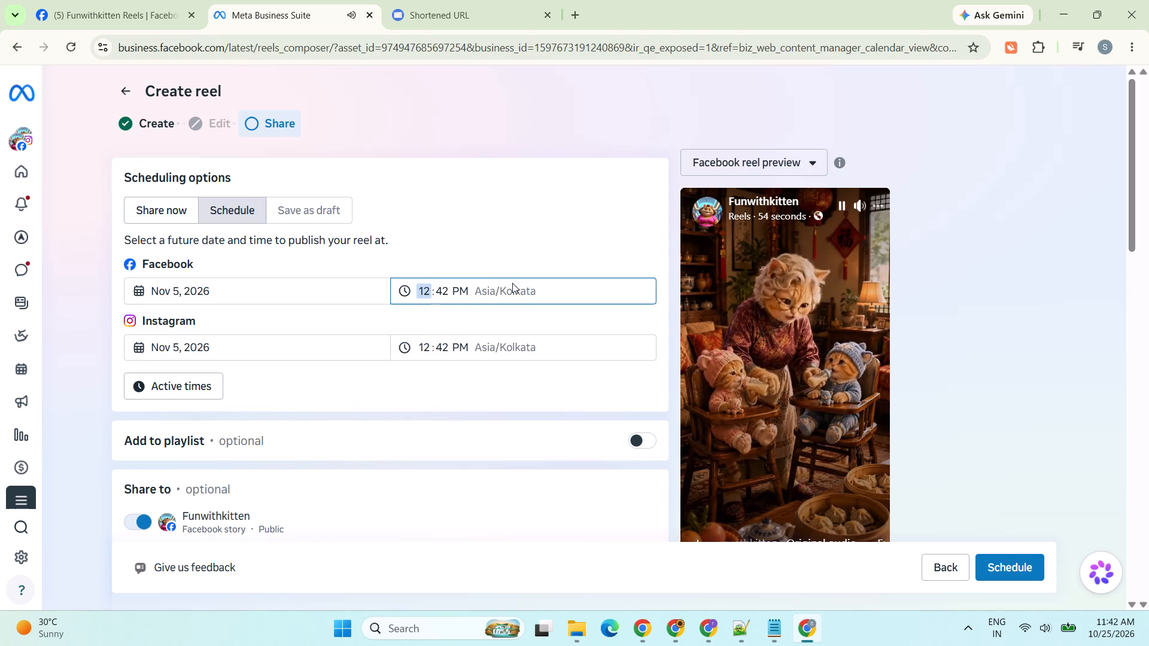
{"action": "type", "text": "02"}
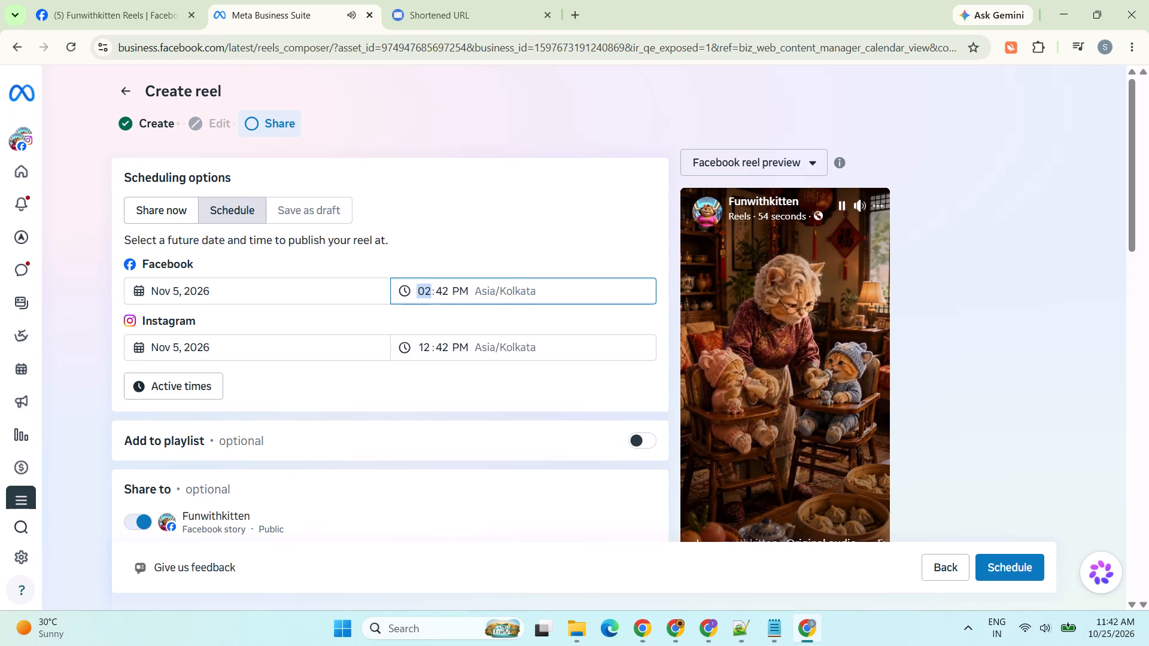
{"action": "left_click", "coordinate": [466, 290]}
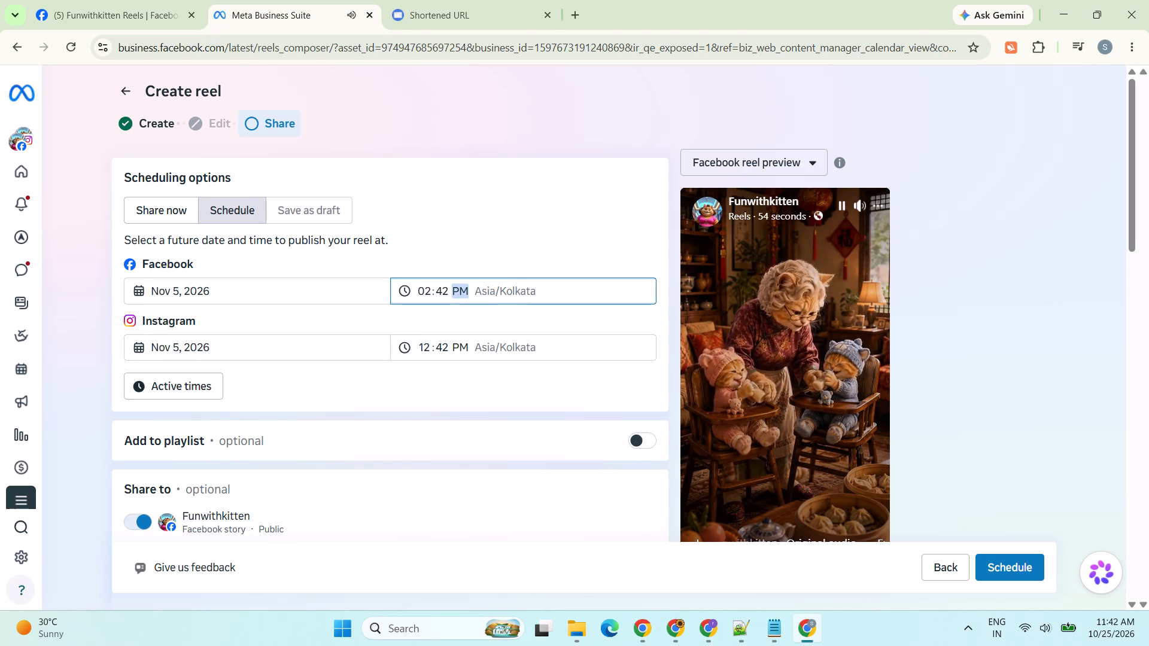
{"action": "left_click", "coordinate": [437, 292]}
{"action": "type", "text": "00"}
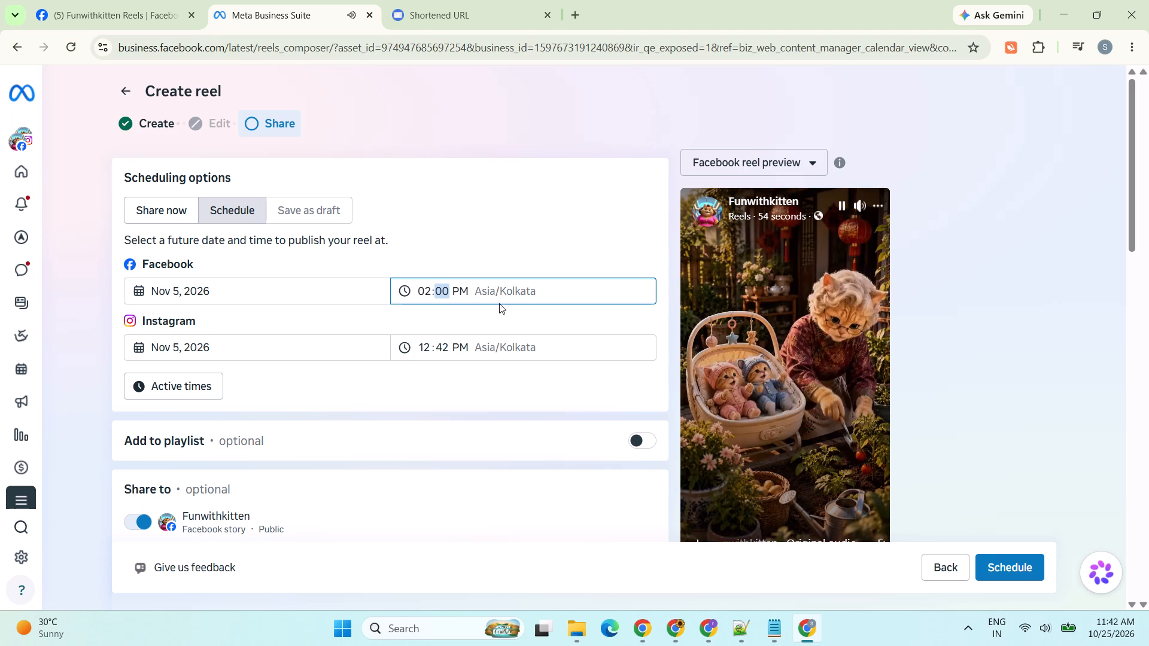
{"action": "left_click", "coordinate": [426, 349]}
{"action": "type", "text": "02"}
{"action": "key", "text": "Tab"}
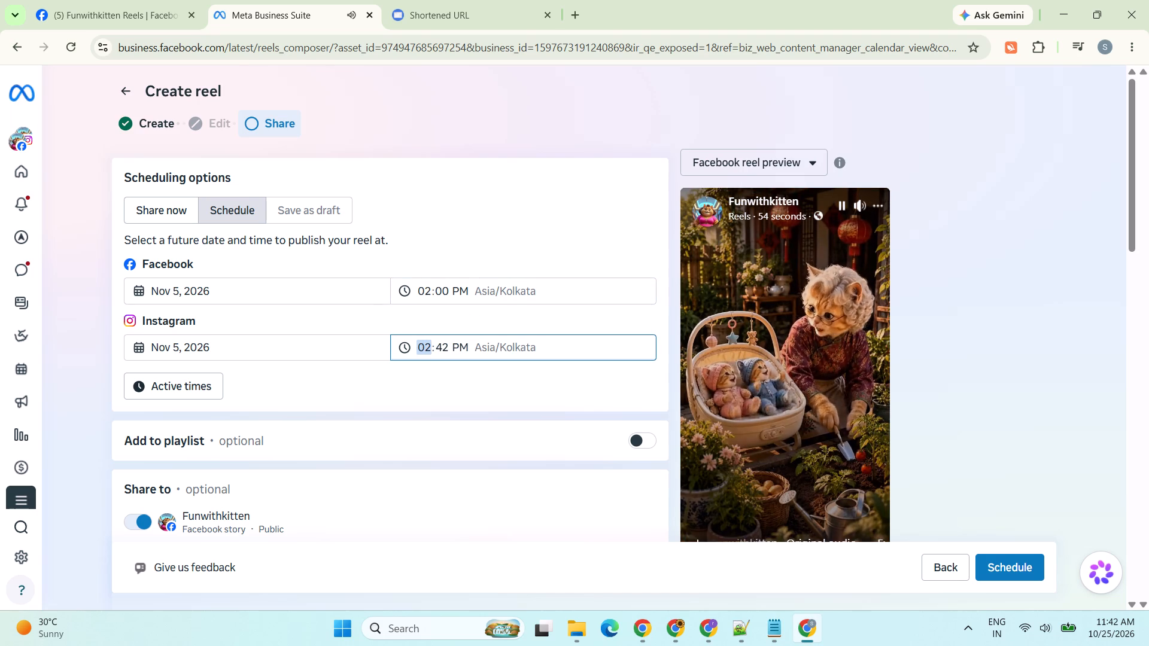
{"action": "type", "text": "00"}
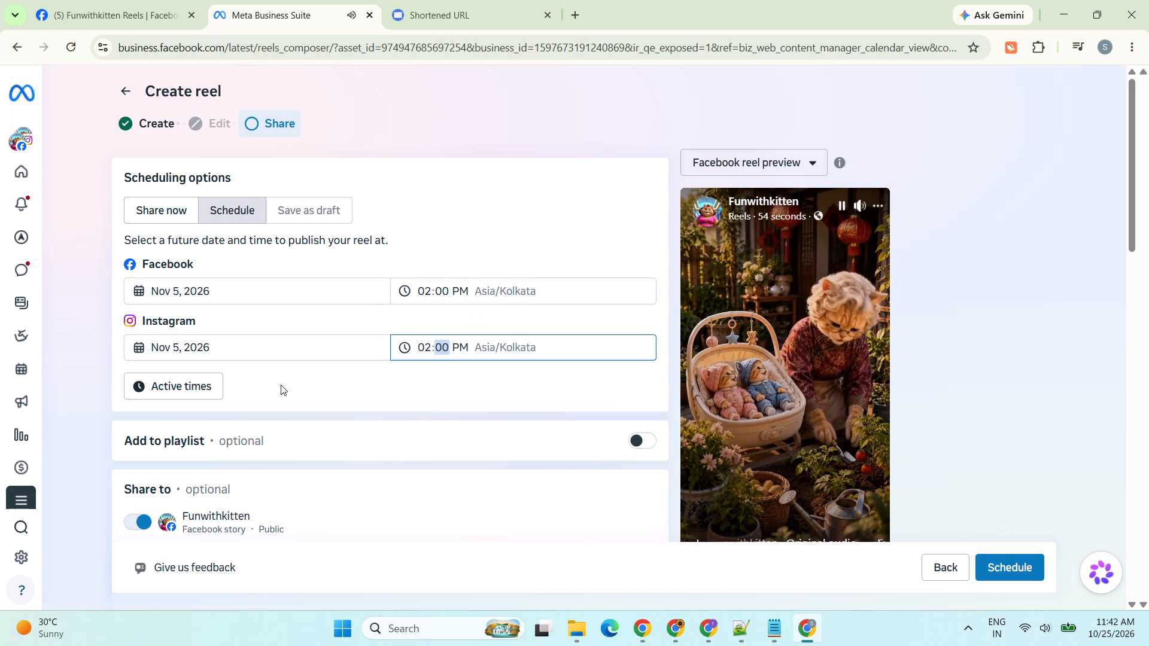
{"action": "left_click", "coordinate": [1011, 565]}
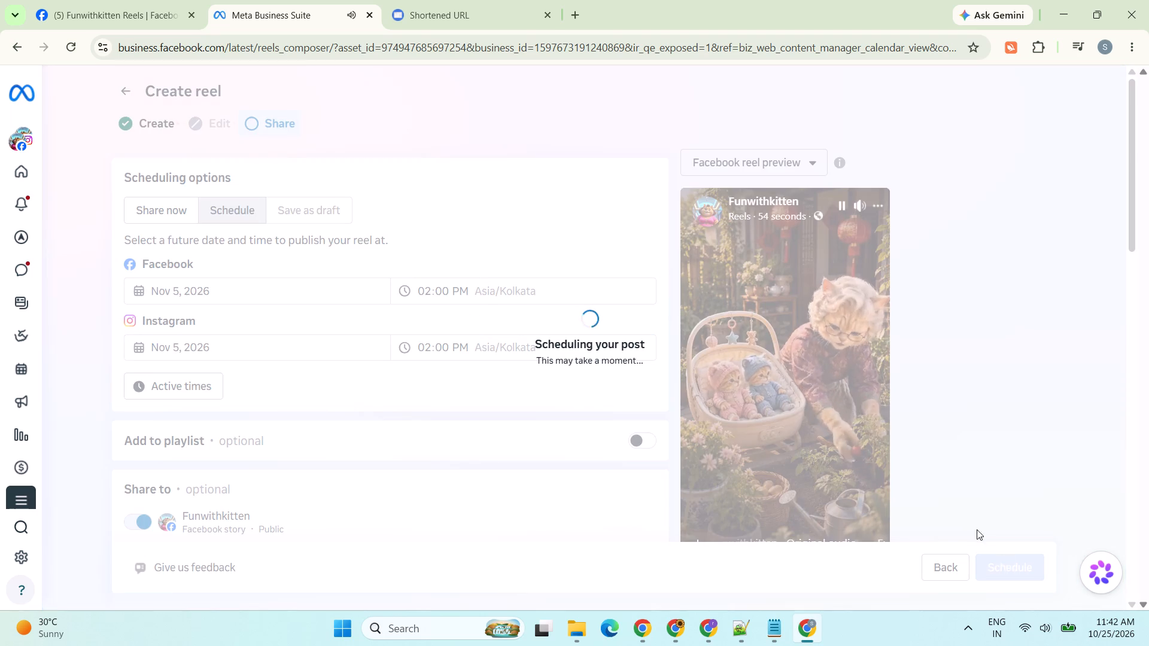
{"action": "left_click", "coordinate": [756, 315]}
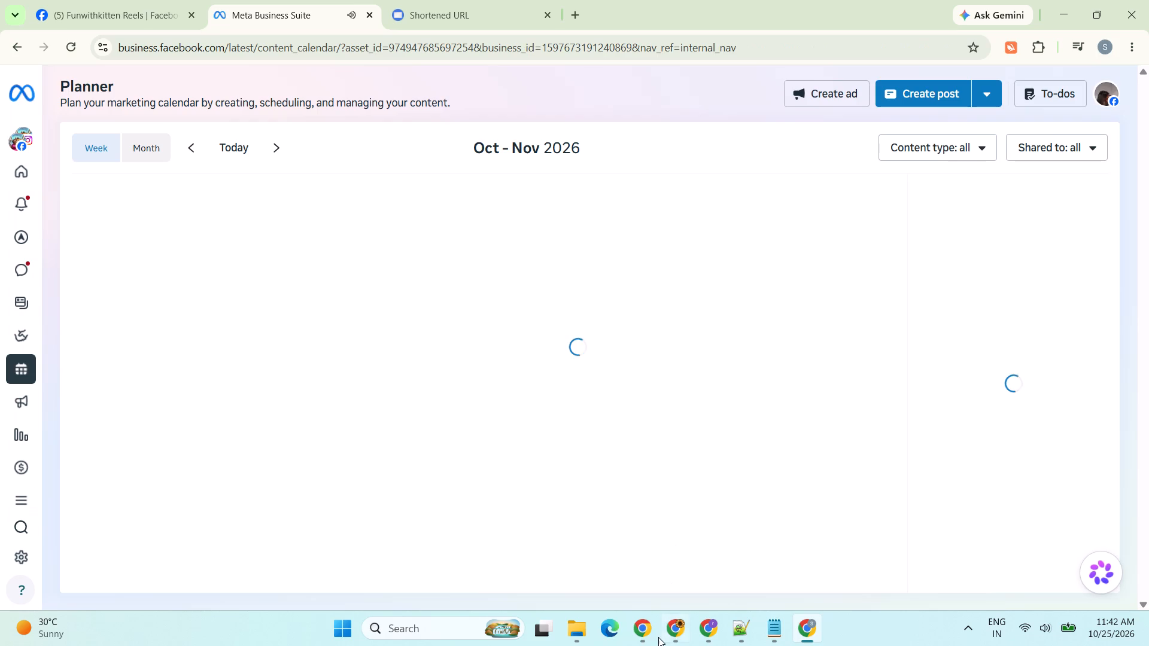
Switch to the TikTok window, go to the next Pawtales video, showing two sick kittens in bed, and download it in SD.
{"action": "left_click", "coordinate": [645, 641]}
{"action": "left_click", "coordinate": [707, 352]}
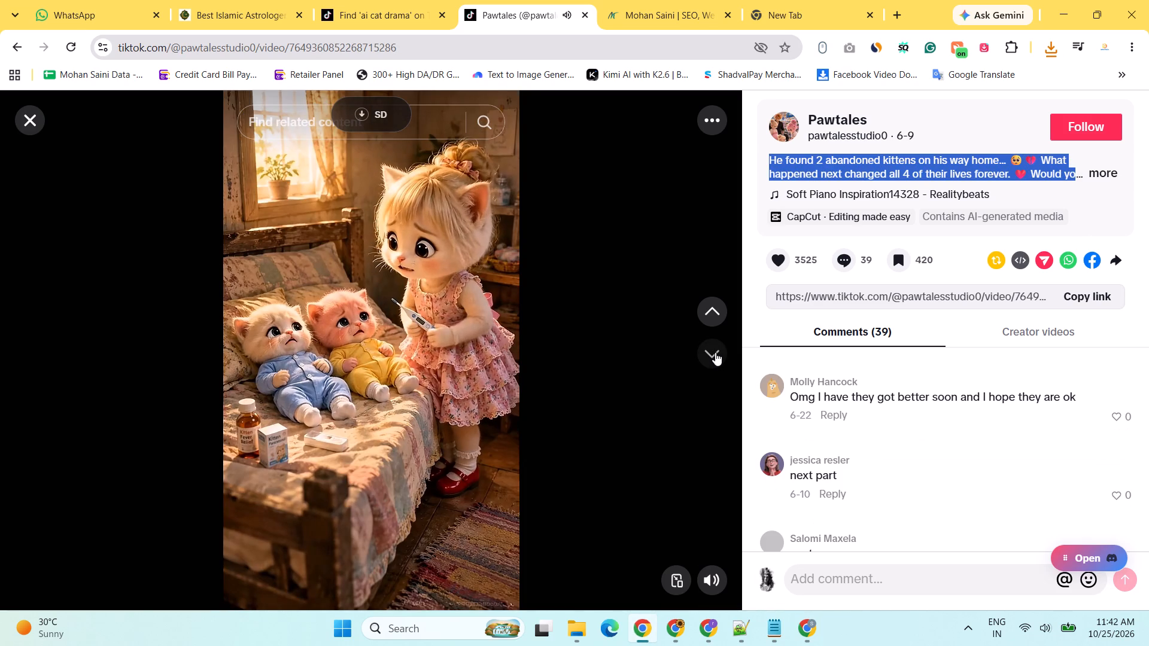
{"action": "left_click", "coordinate": [364, 116]}
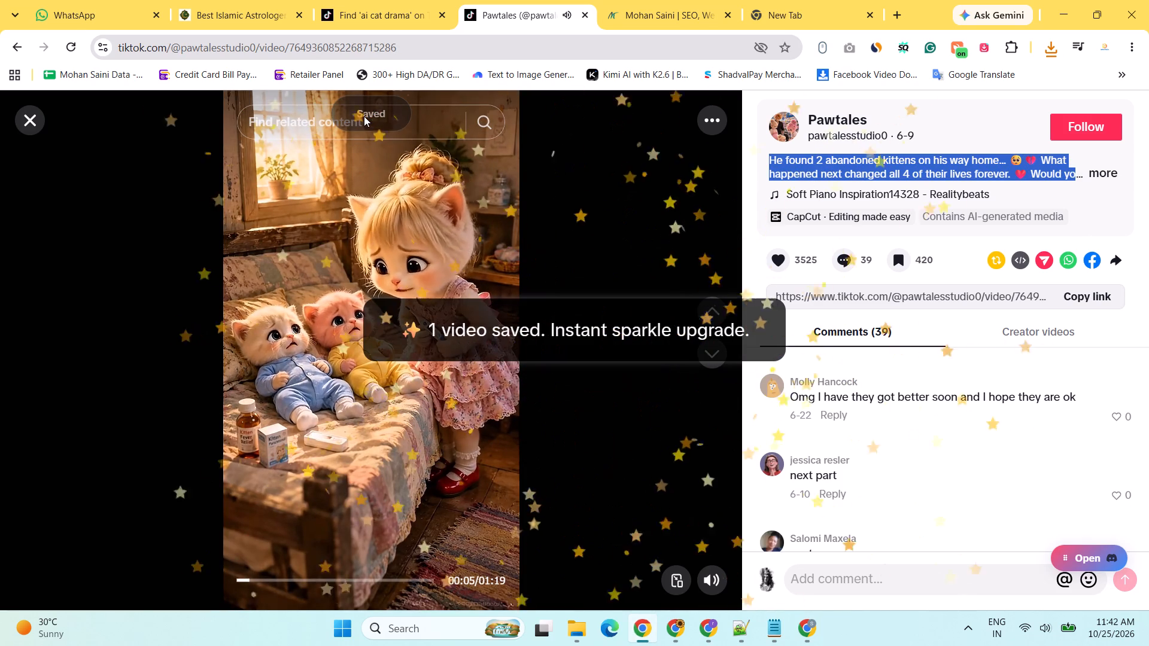
{"action": "key", "text": "Return"}
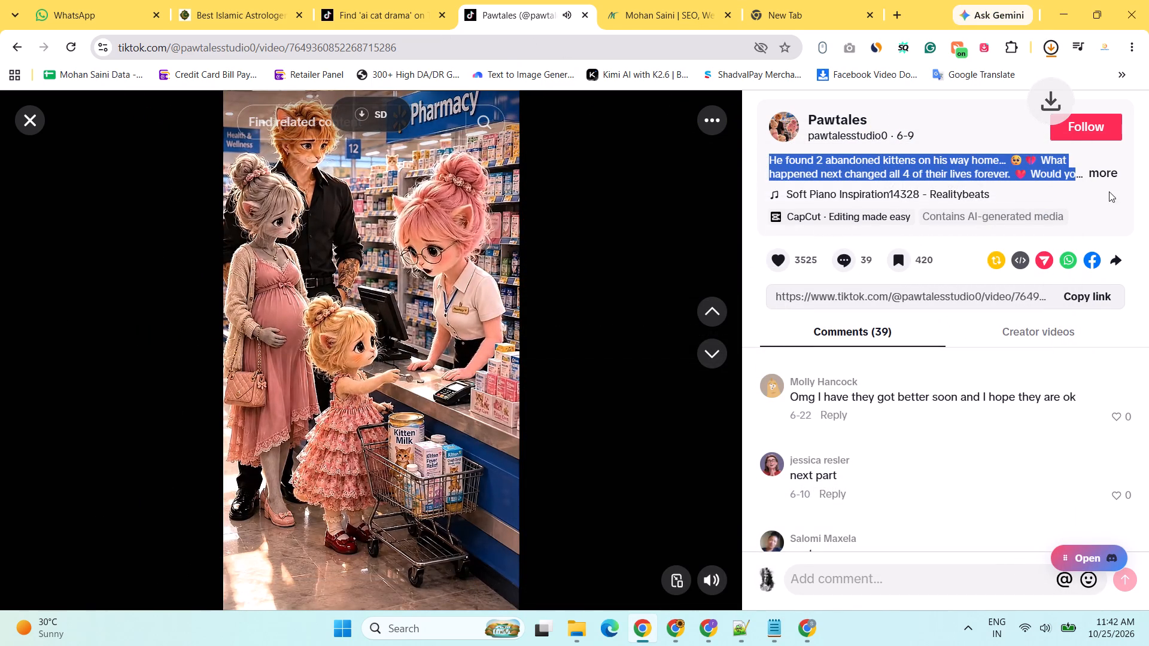
Expand the caption of the current Pawtales pharmacy video on TikTok and copy its full text with hashtags.
{"action": "left_click", "coordinate": [1110, 175]}
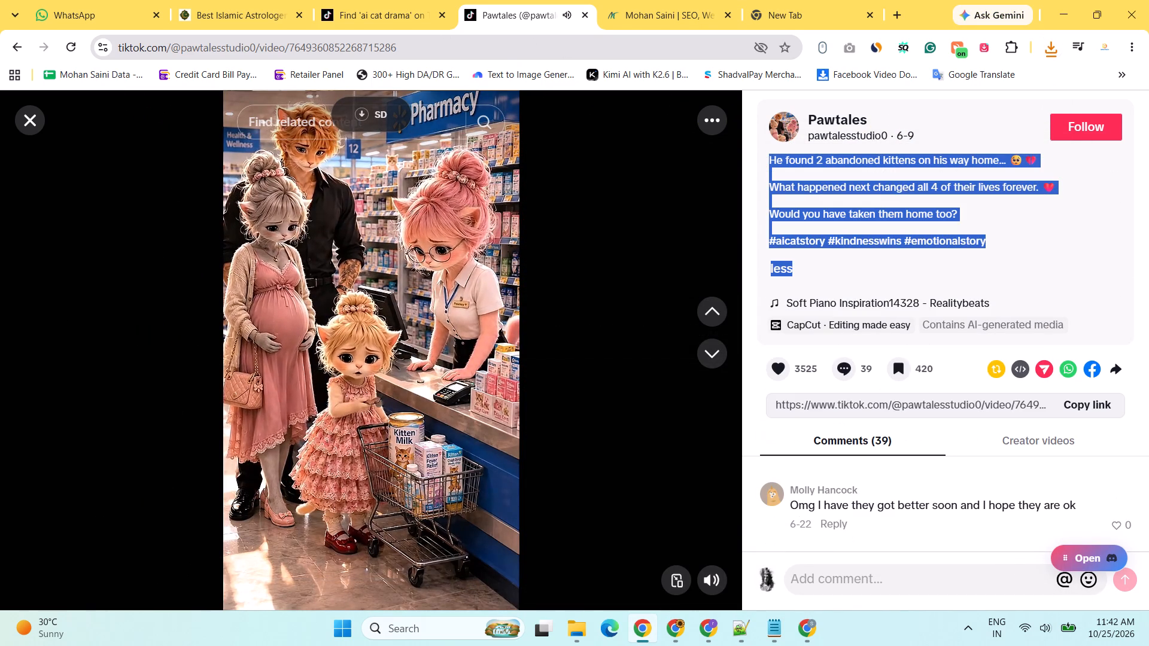
{"action": "right_click", "coordinate": [847, 184]}
{"action": "left_click", "coordinate": [748, 204]}
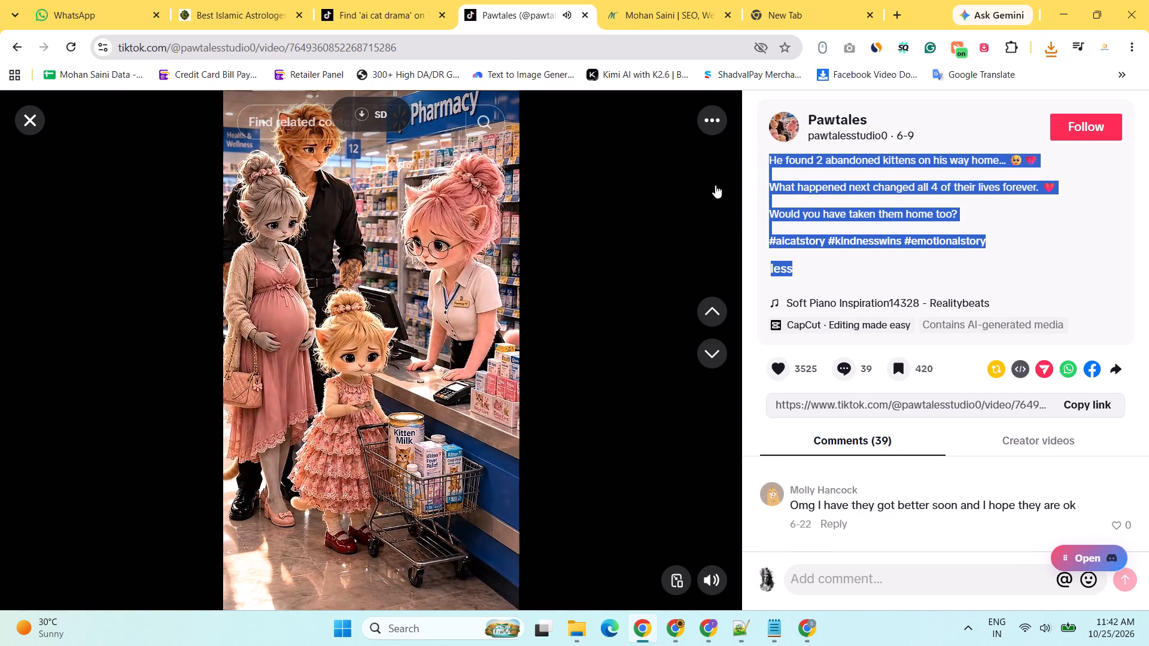
Start another new reel in Meta Business Suite and add the downloaded "He found 2 abandoned kittens" video stamped 2026-06-09_1717.
{"action": "left_click", "coordinate": [810, 627]}
{"action": "left_click", "coordinate": [992, 99]}
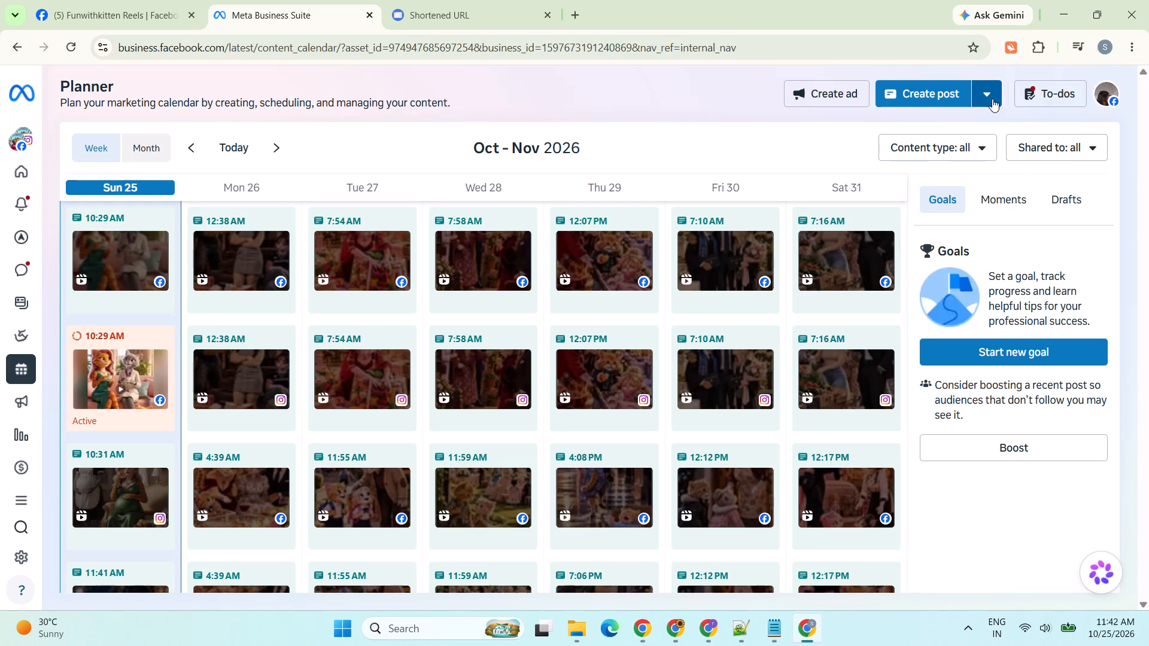
{"action": "left_click", "coordinate": [950, 160]}
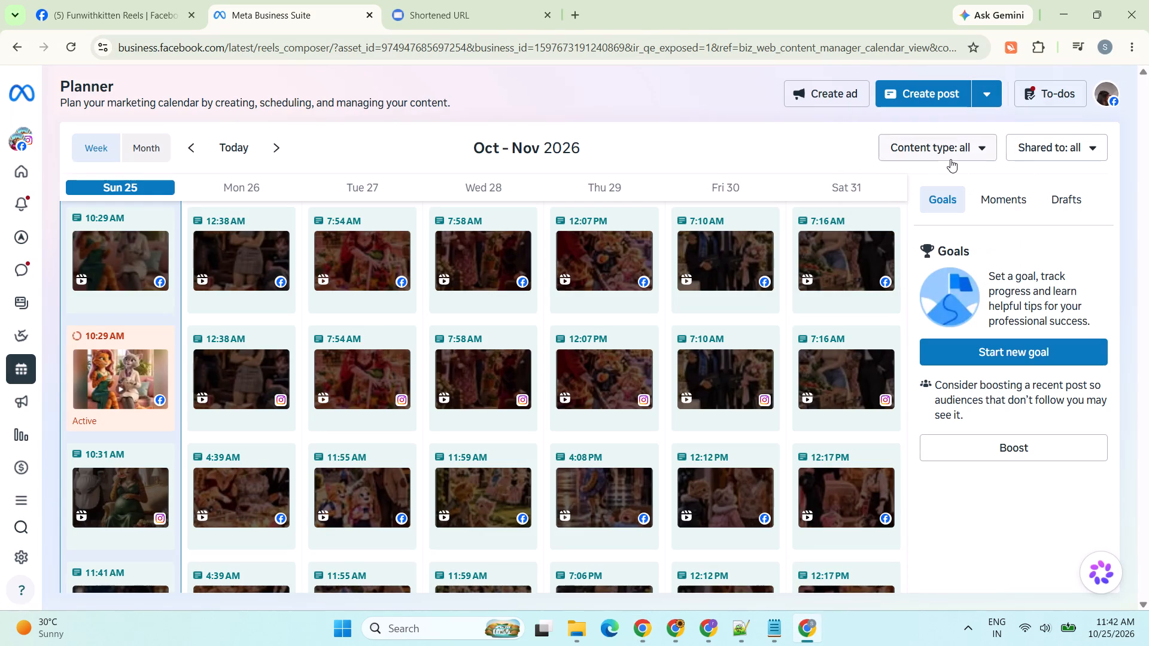
{"action": "left_click", "coordinate": [162, 323]}
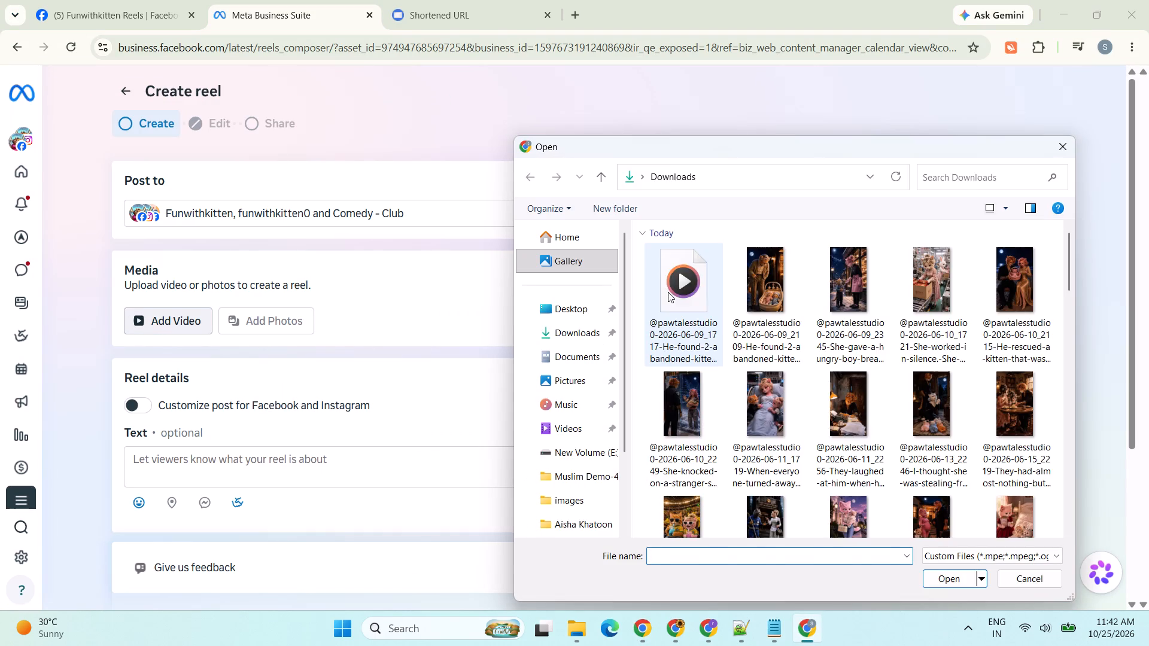
{"action": "double_click", "coordinate": [668, 292]}
{"action": "scroll", "coordinate": [241, 434], "scroll_direction": "down", "scroll_amount": 2}
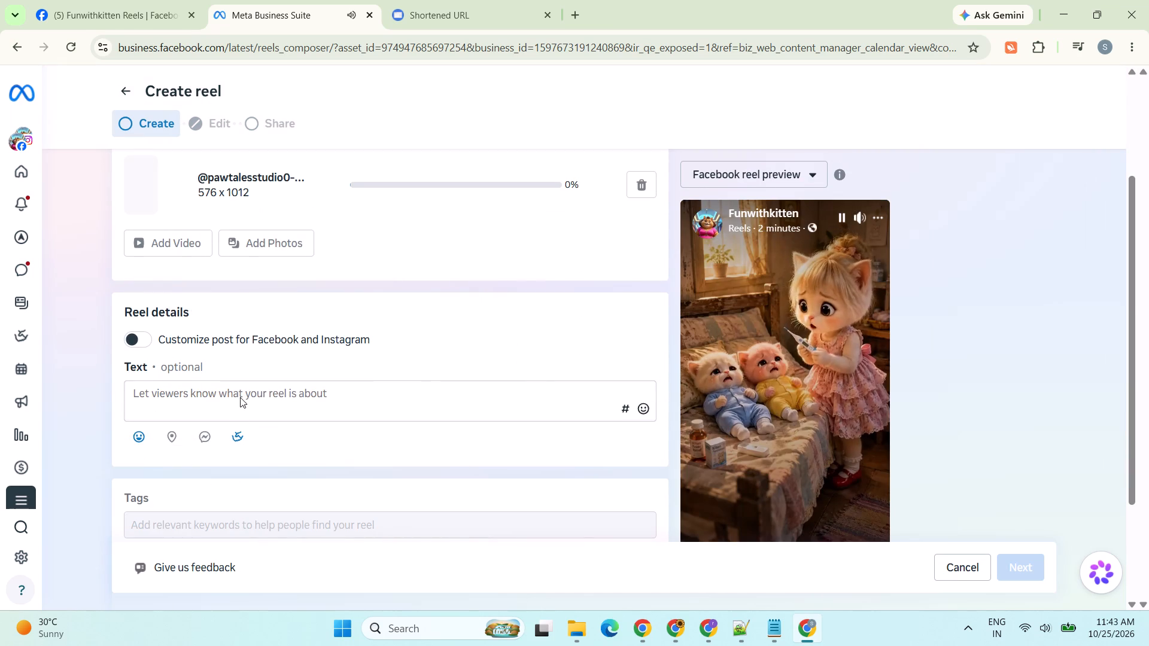
{"action": "left_click", "coordinate": [240, 397]}
{"action": "key", "text": "ctrl+v"}
{"action": "left_click", "coordinate": [467, 0]}
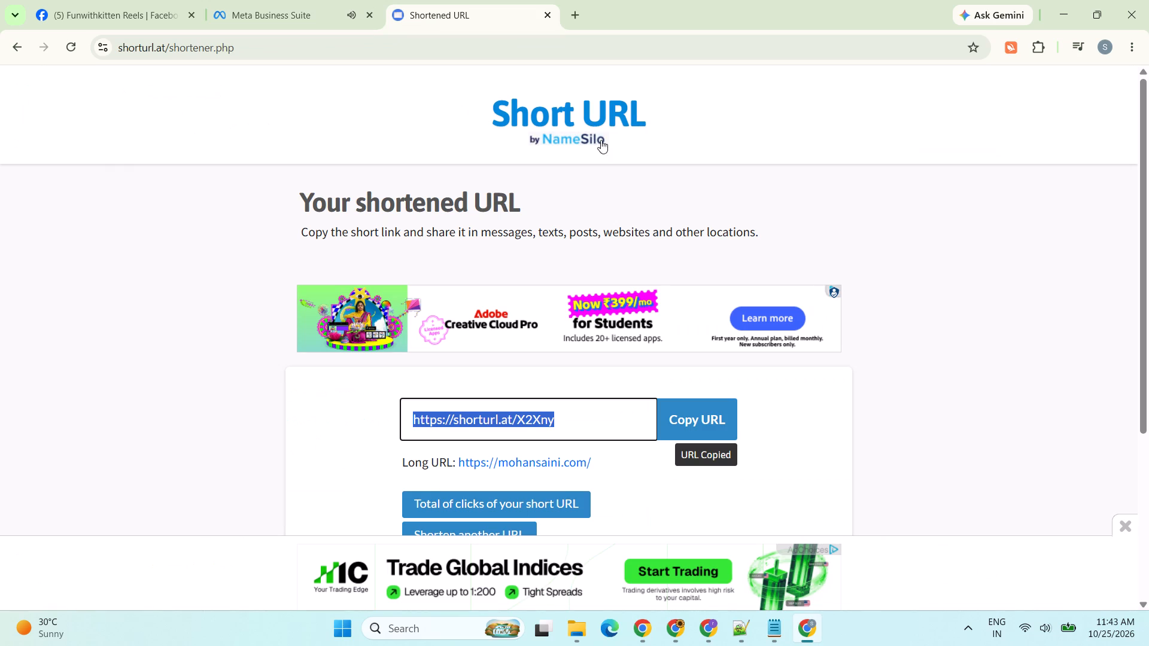
{"action": "left_click", "coordinate": [712, 414]}
{"action": "left_click", "coordinate": [234, 0]}
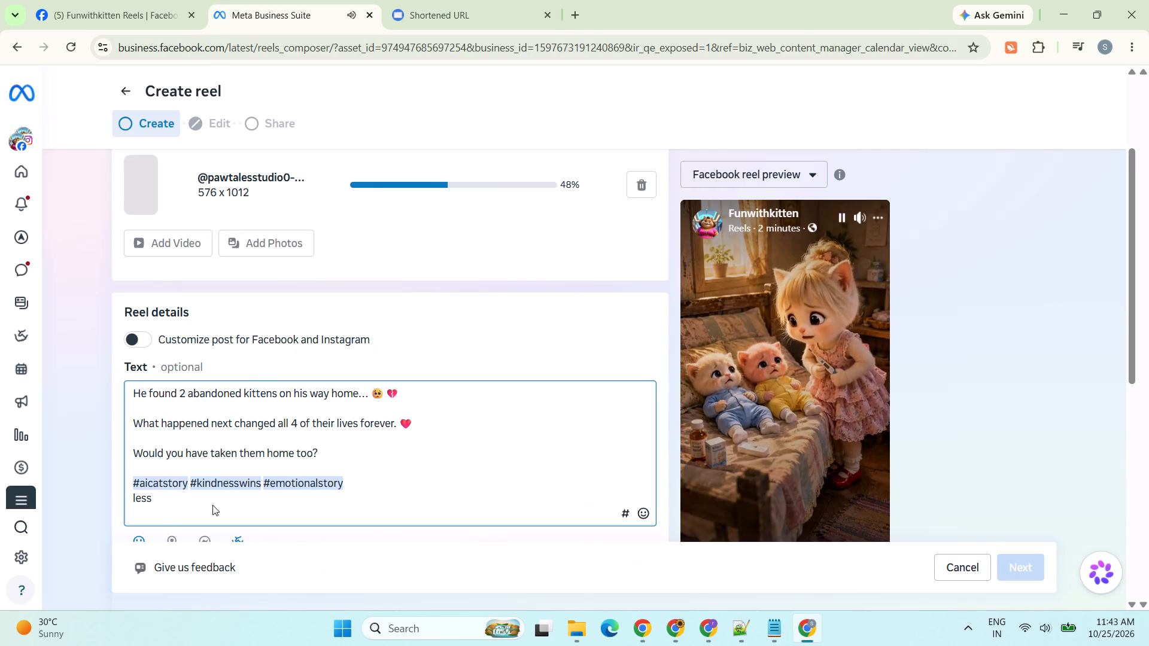
{"action": "key", "text": "ctrl+v"}
Remove the stray word "less" between the hashtags and the short link in the reel text.
{"action": "double_click", "coordinate": [156, 497]}
{"action": "left_click", "coordinate": [148, 497]}
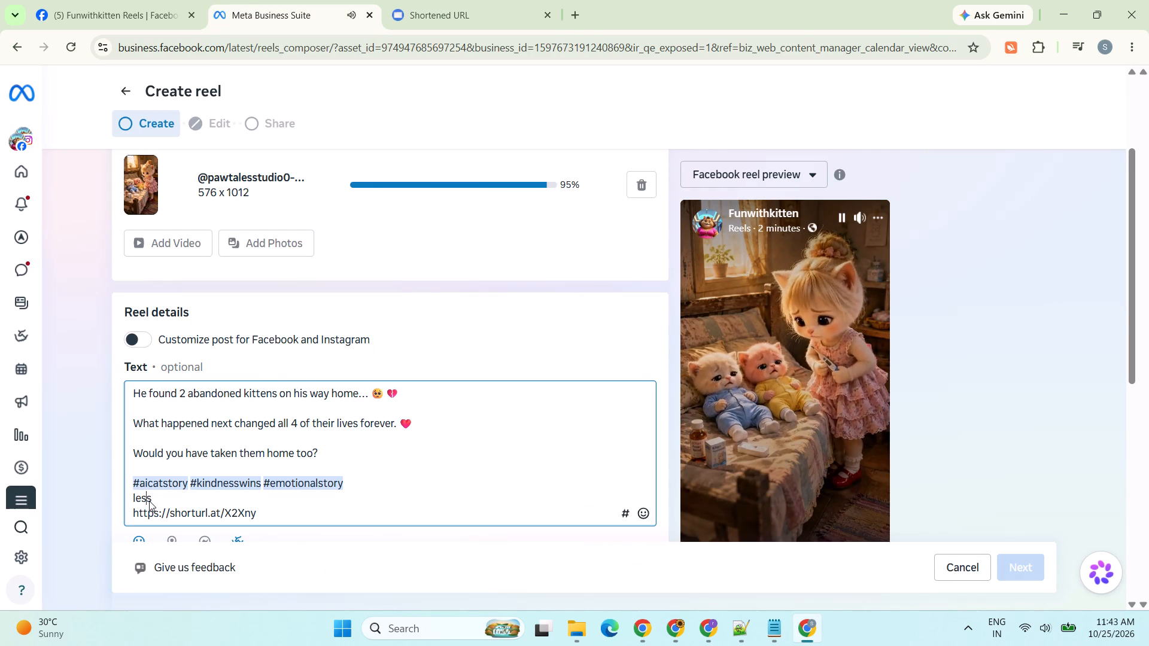
Delete the stray word "less" and its line between the hashtags and the short link in the reel text.
{"action": "double_click", "coordinate": [149, 501]}
{"action": "double_click", "coordinate": [150, 498]}
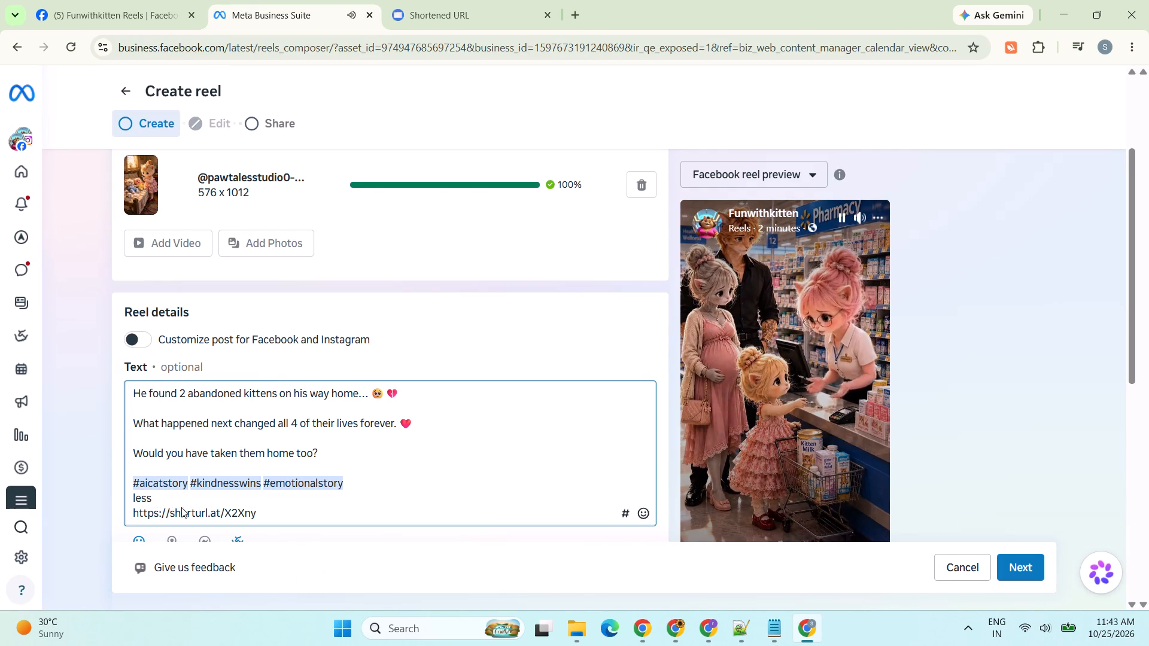
{"action": "left_click", "coordinate": [160, 498]}
{"action": "key", "text": "BackSpace"}
{"action": "key", "text": "BackSpace"}
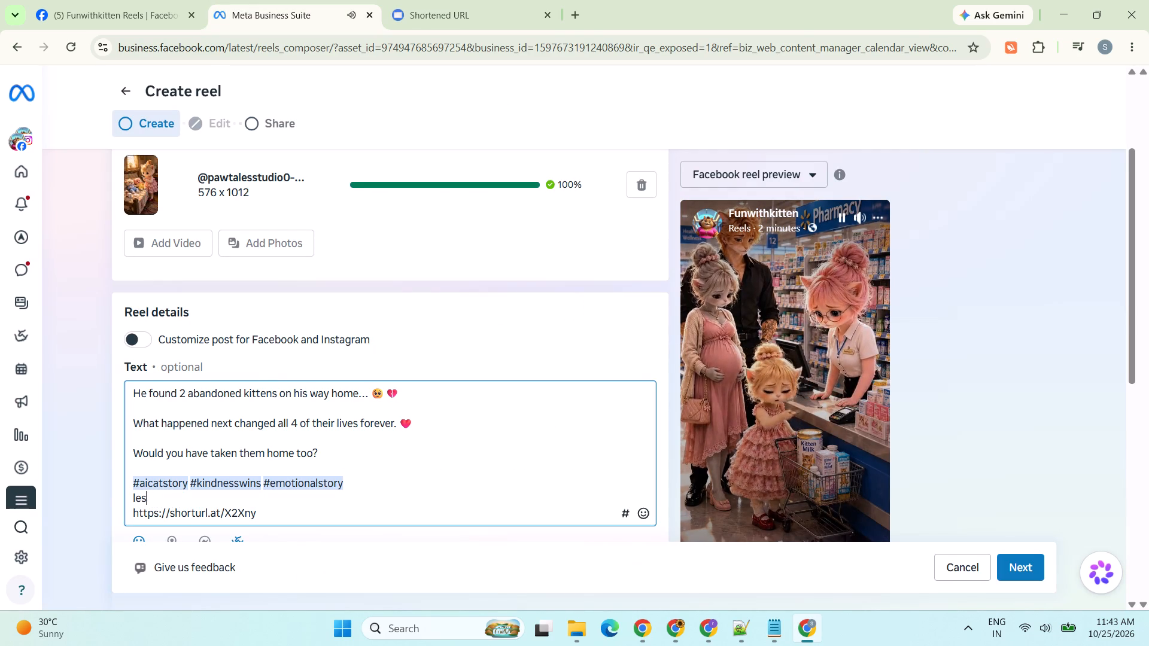
{"action": "key", "text": "BackSpace"}
{"action": "key", "text": "BackSpace"}
{"action": "key", "text": "BackSpace"}
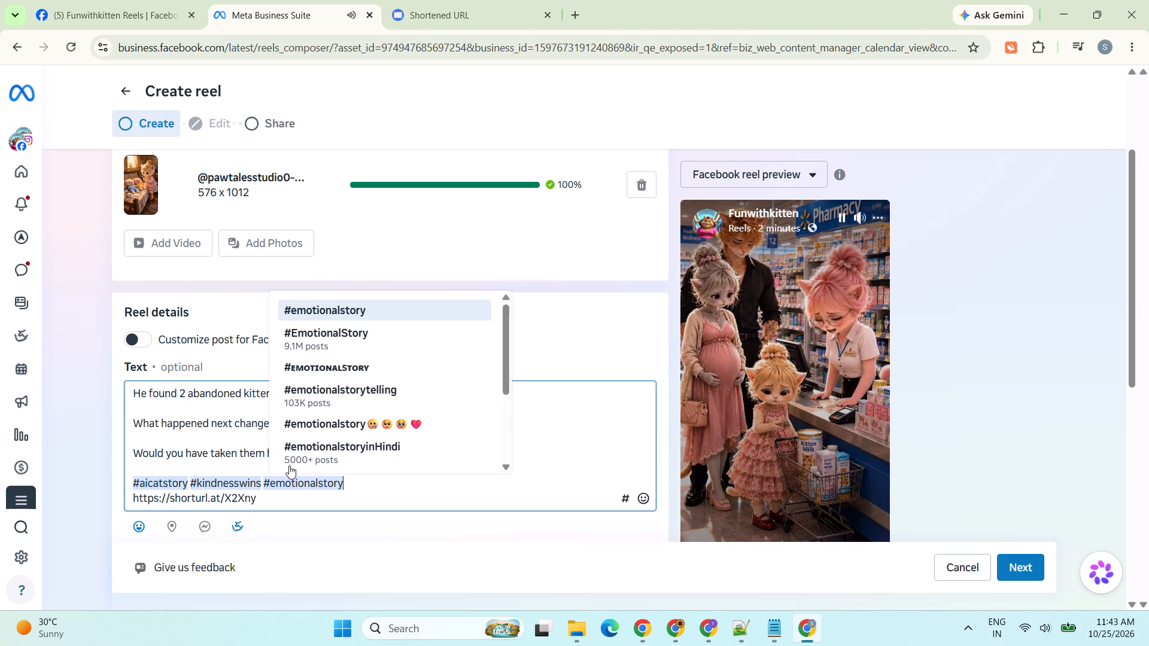
{"action": "left_click", "coordinate": [348, 312]}
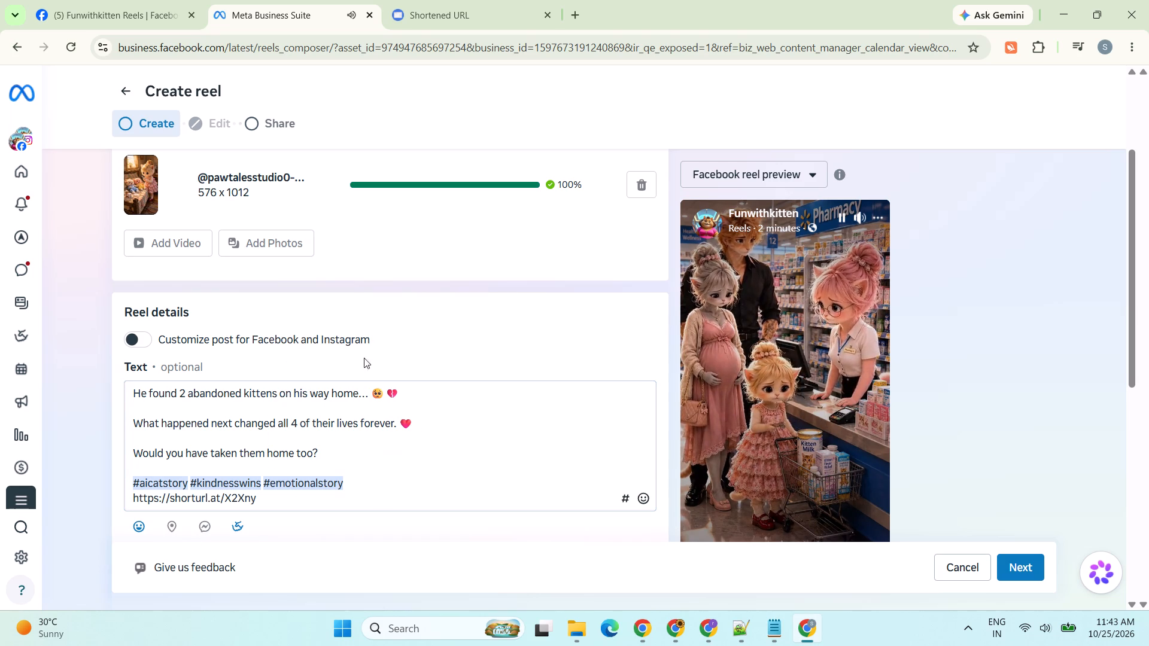
{"action": "left_click", "coordinate": [1000, 361]}
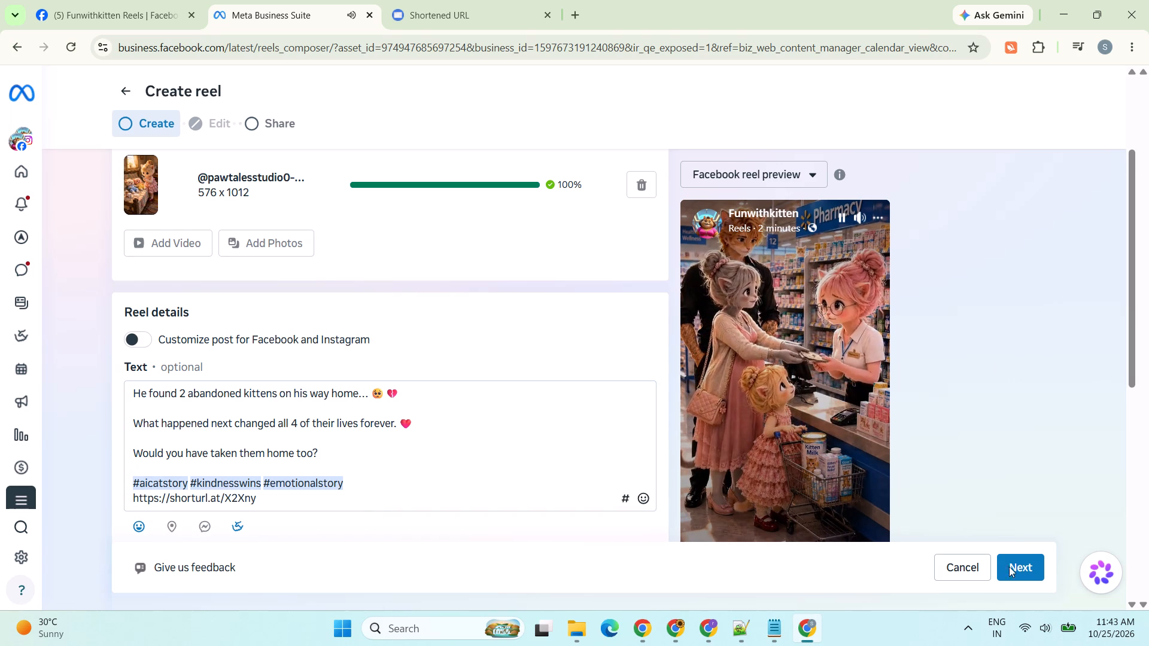
Proceed to the sharing stage, choose scheduled publishing and set both the Facebook and Instagram dates to Nov 5, 2026.
{"action": "left_click", "coordinate": [1022, 569]}
{"action": "scroll", "coordinate": [359, 222], "scroll_direction": "up", "scroll_amount": 7}
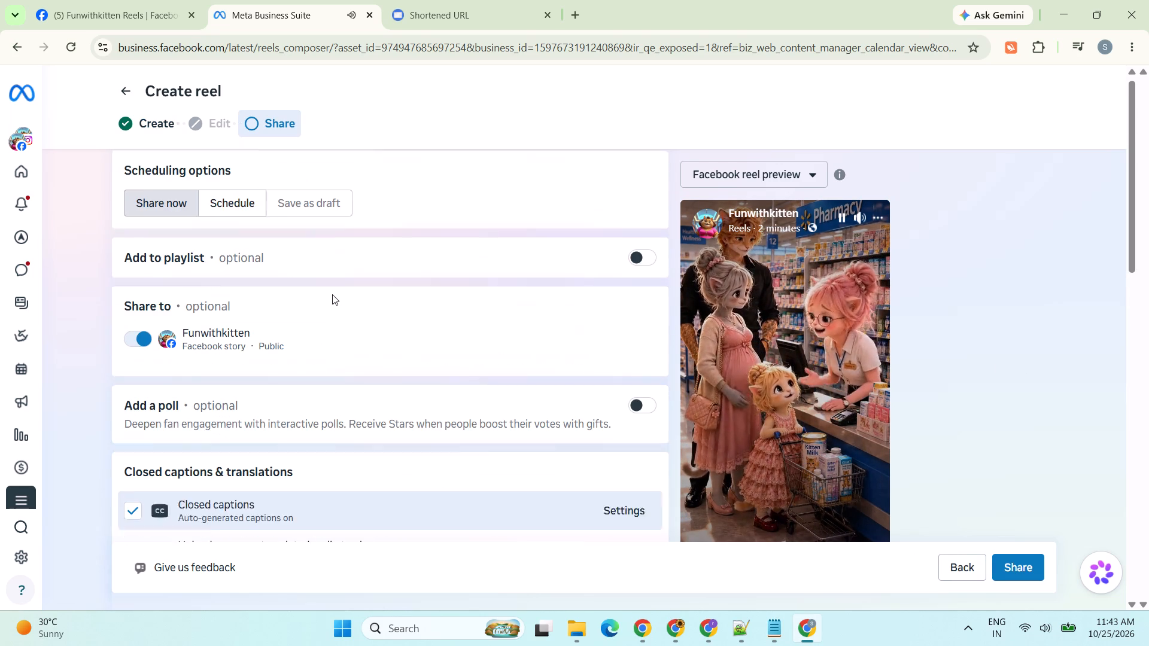
{"action": "left_click", "coordinate": [245, 208]}
{"action": "left_click", "coordinate": [182, 290]}
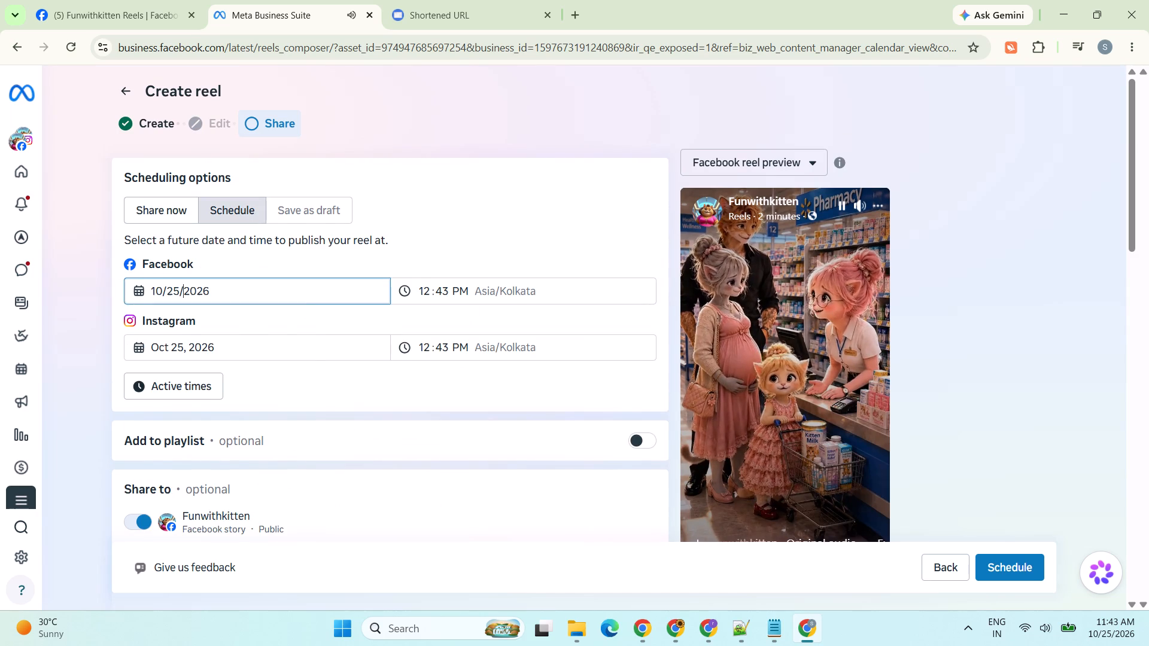
{"action": "left_click", "coordinate": [288, 323]}
{"action": "left_click", "coordinate": [245, 374]}
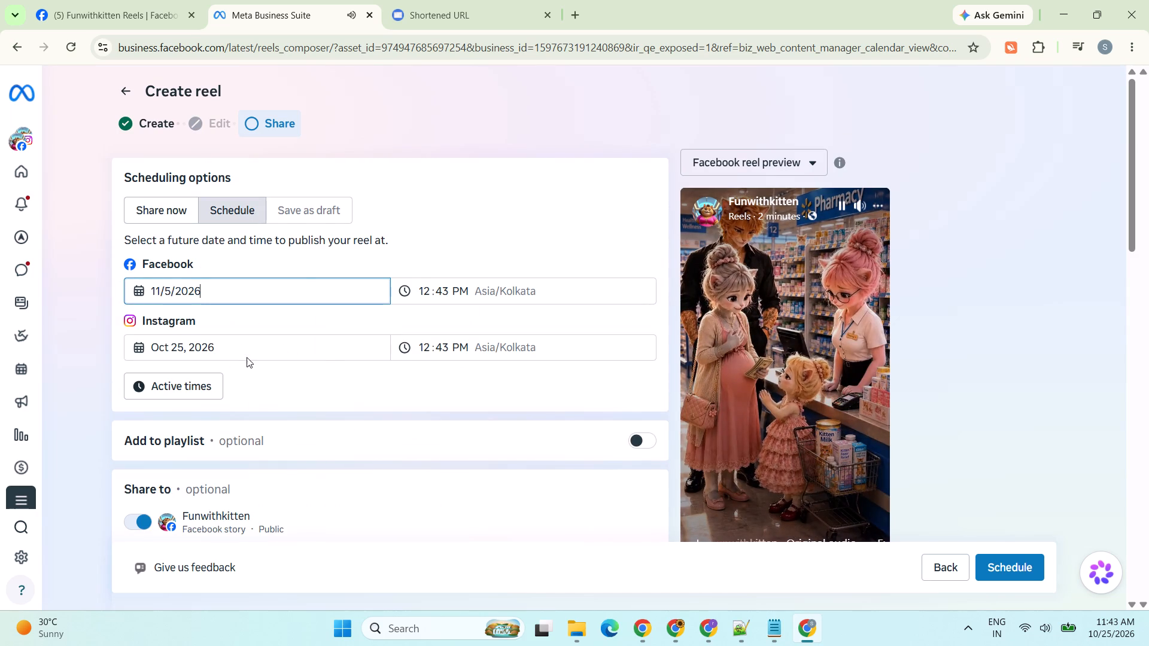
{"action": "left_click", "coordinate": [226, 348]}
{"action": "left_click", "coordinate": [296, 384]}
{"action": "left_click", "coordinate": [244, 417]}
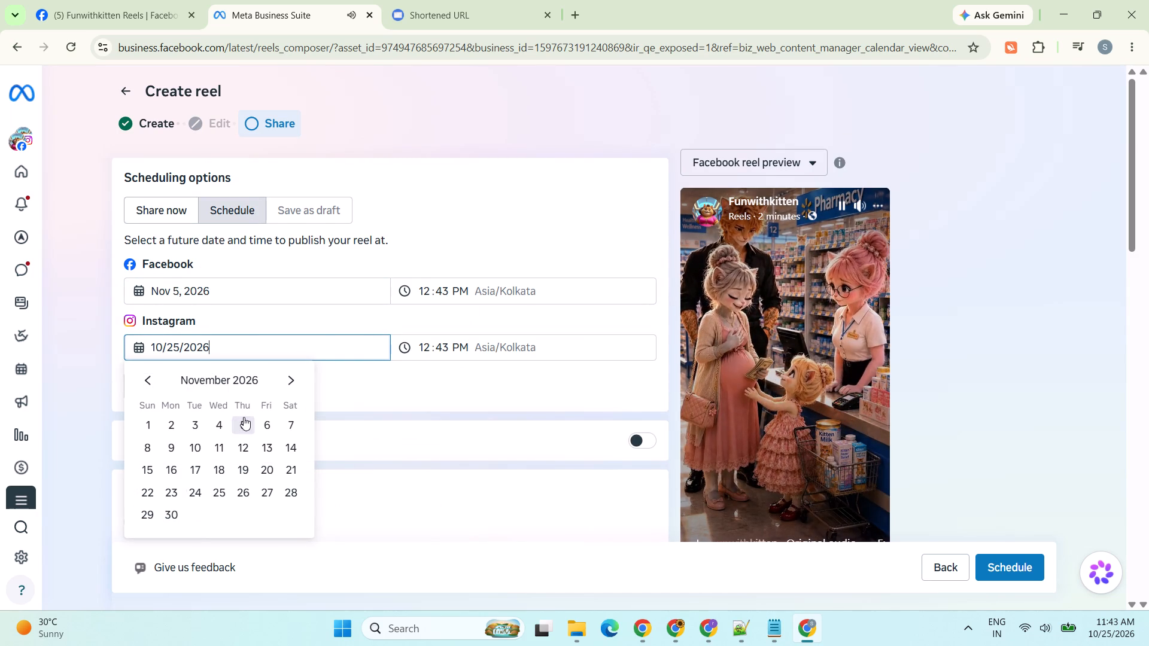
Set the hour to 07 for both the Facebook and Instagram publishing times and schedule the reel.
{"action": "left_click", "coordinate": [422, 295]}
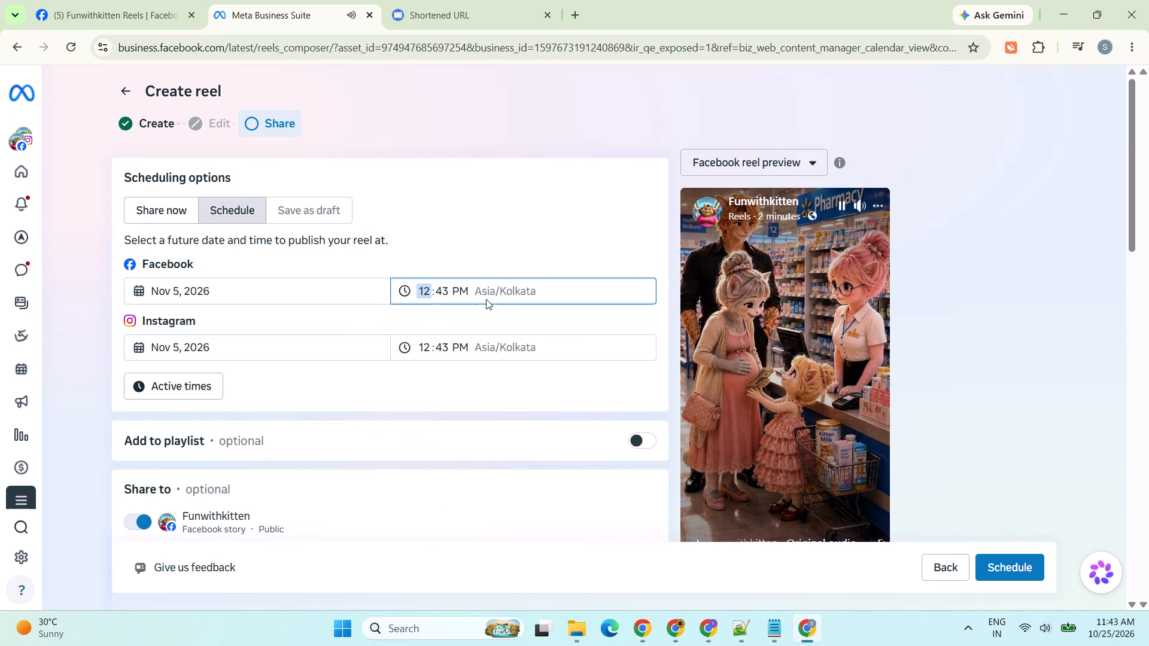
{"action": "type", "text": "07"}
{"action": "left_click", "coordinate": [425, 346]}
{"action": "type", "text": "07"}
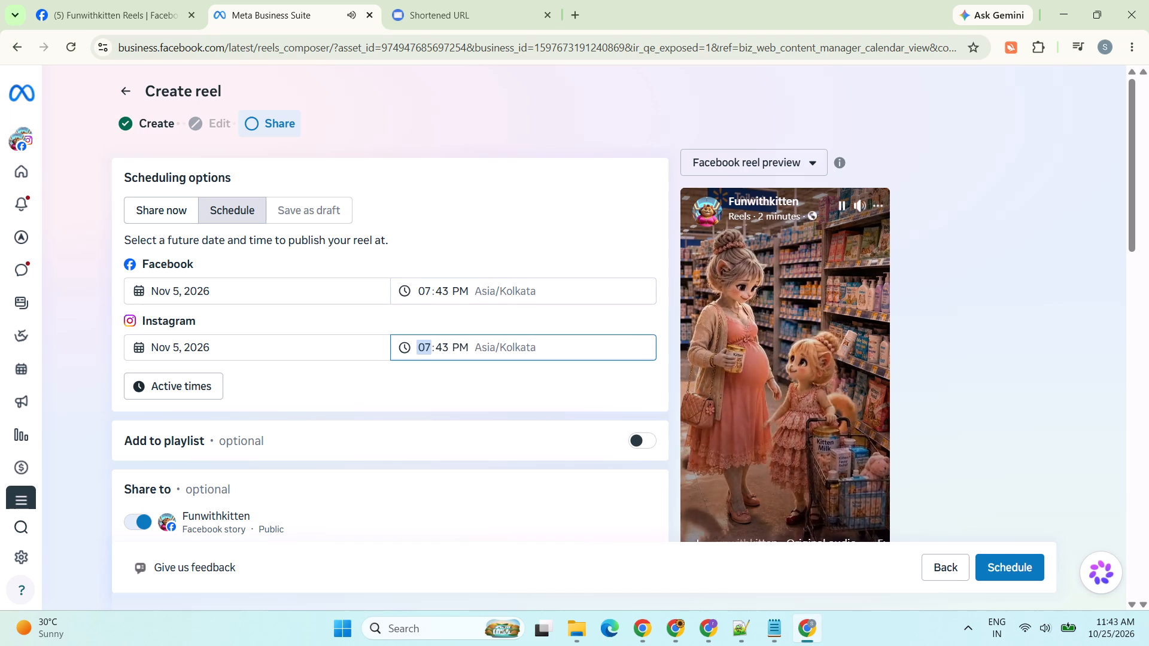
{"action": "left_click", "coordinate": [445, 382]}
{"action": "left_click", "coordinate": [1029, 569]}
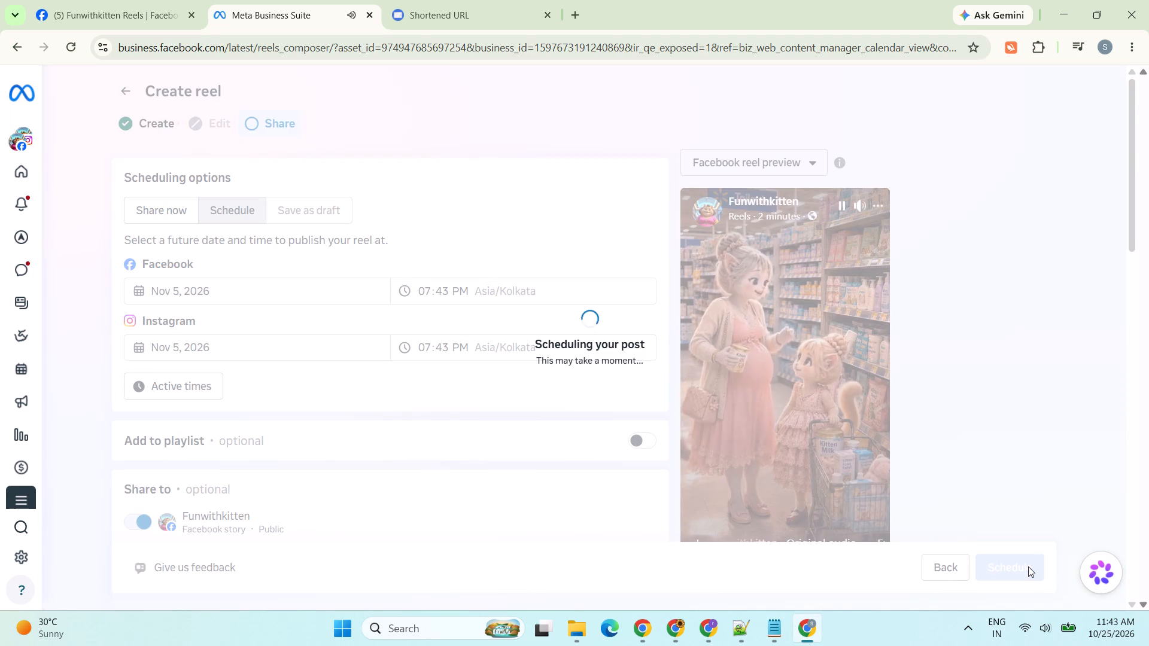
{"action": "key", "text": "Return"}
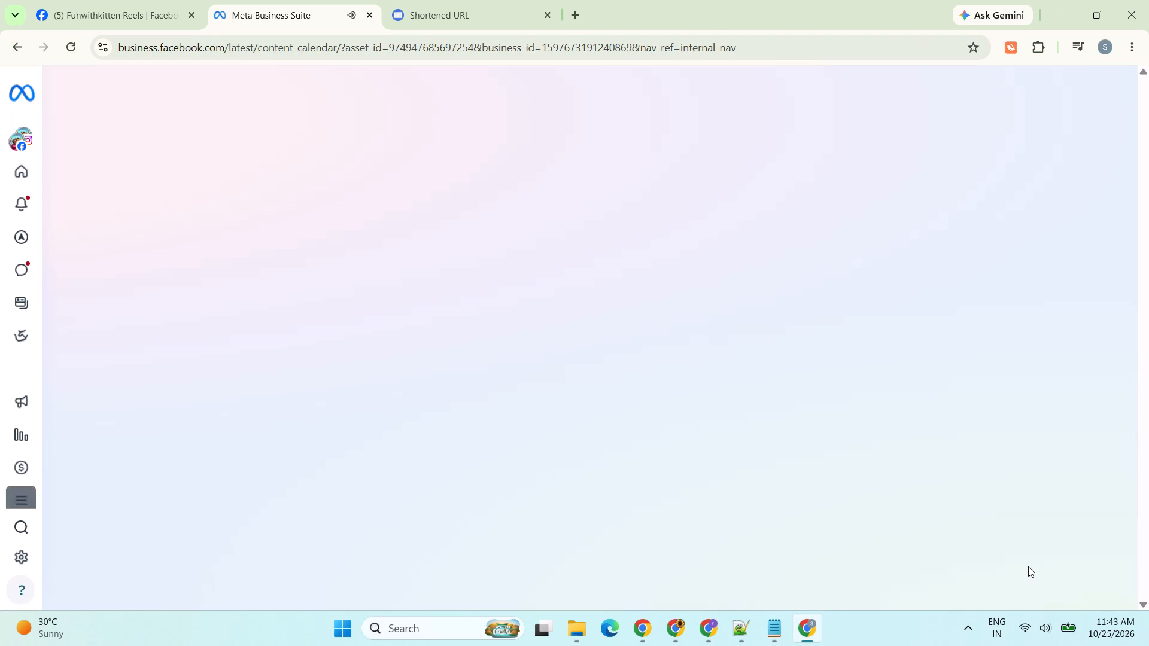
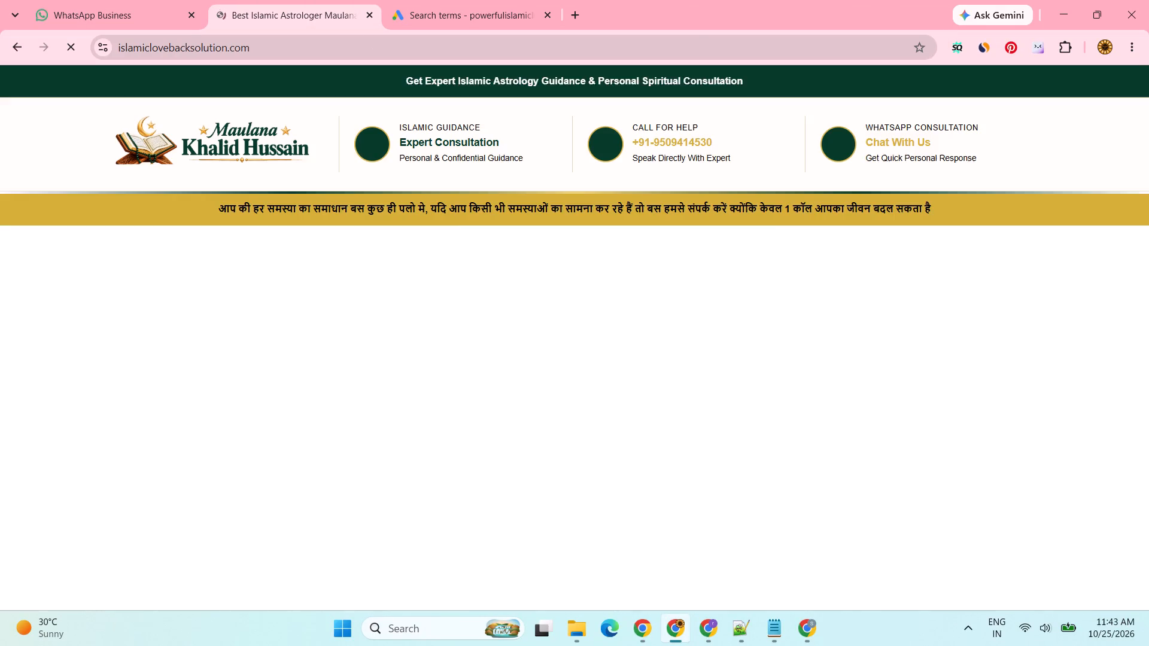
Switch to the TikTok window and download the SD version of the Pawtales "She had little, but gave them everything" video.
{"action": "left_click", "coordinate": [645, 638]}
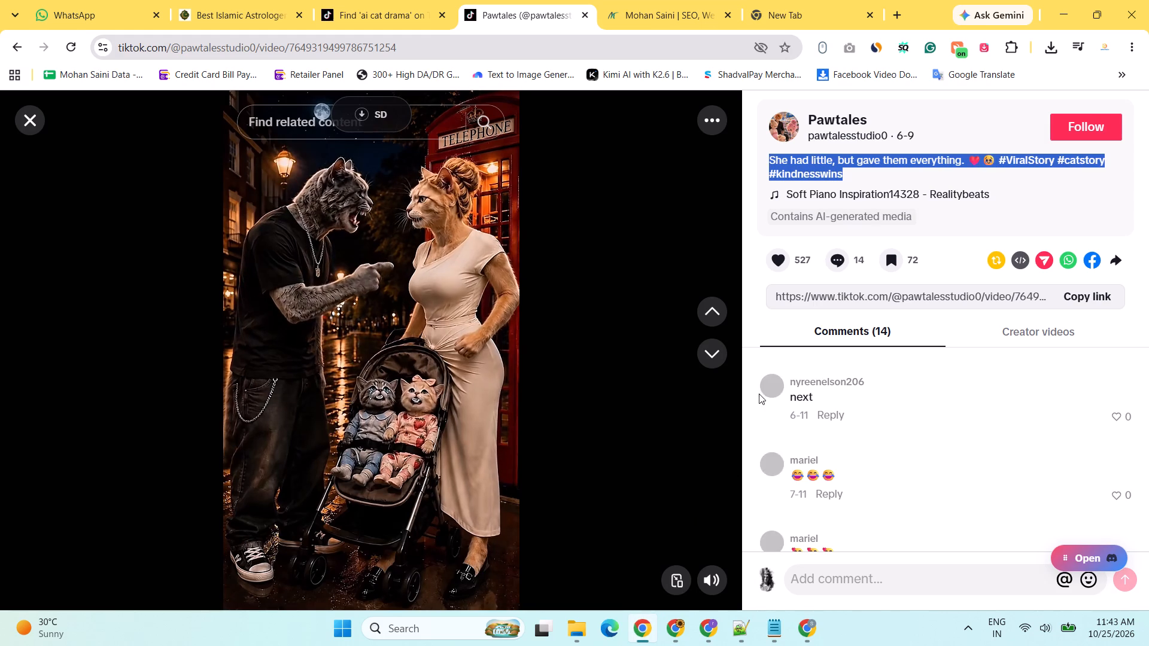
{"action": "left_click", "coordinate": [363, 114]}
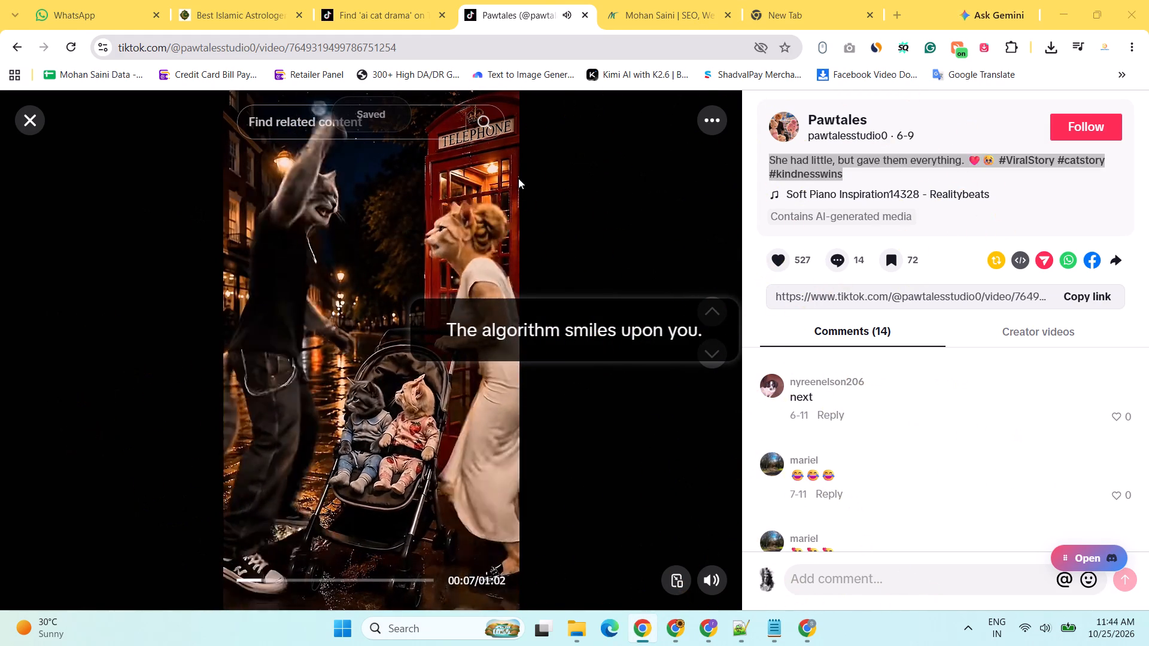
{"action": "key", "text": "Return"}
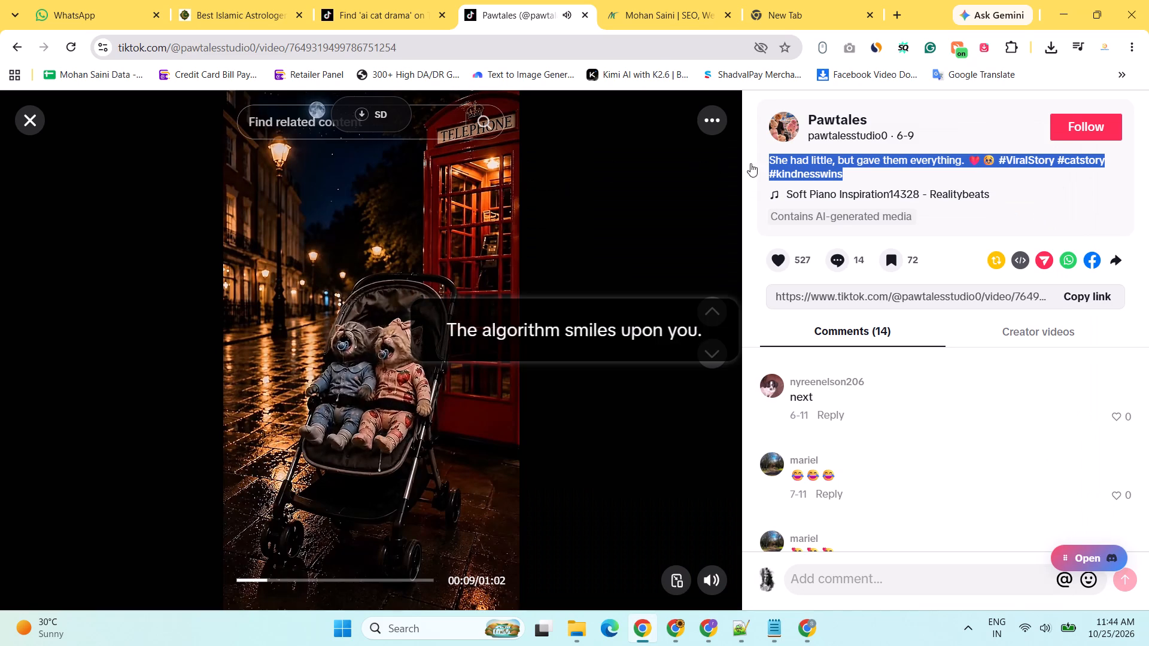
Copy the selected caption "She had little, but gave them everything." with its hashtags #ViralStory #catstory #kindnesswins.
{"action": "right_click", "coordinate": [823, 167]}
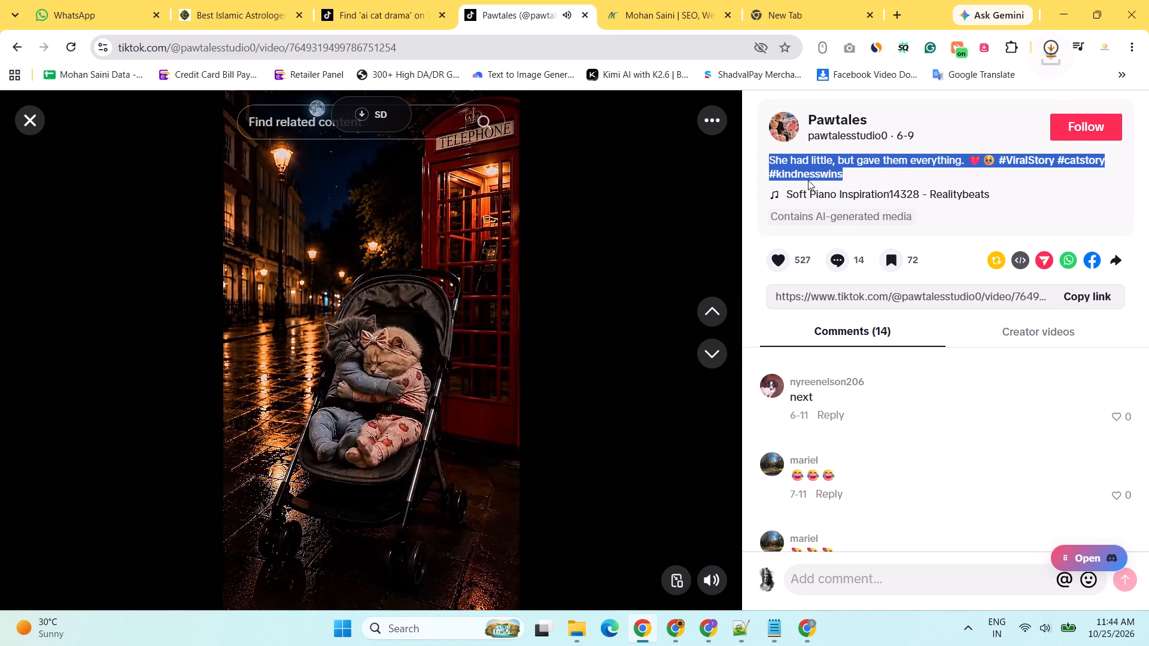
{"action": "left_click", "coordinate": [707, 189]}
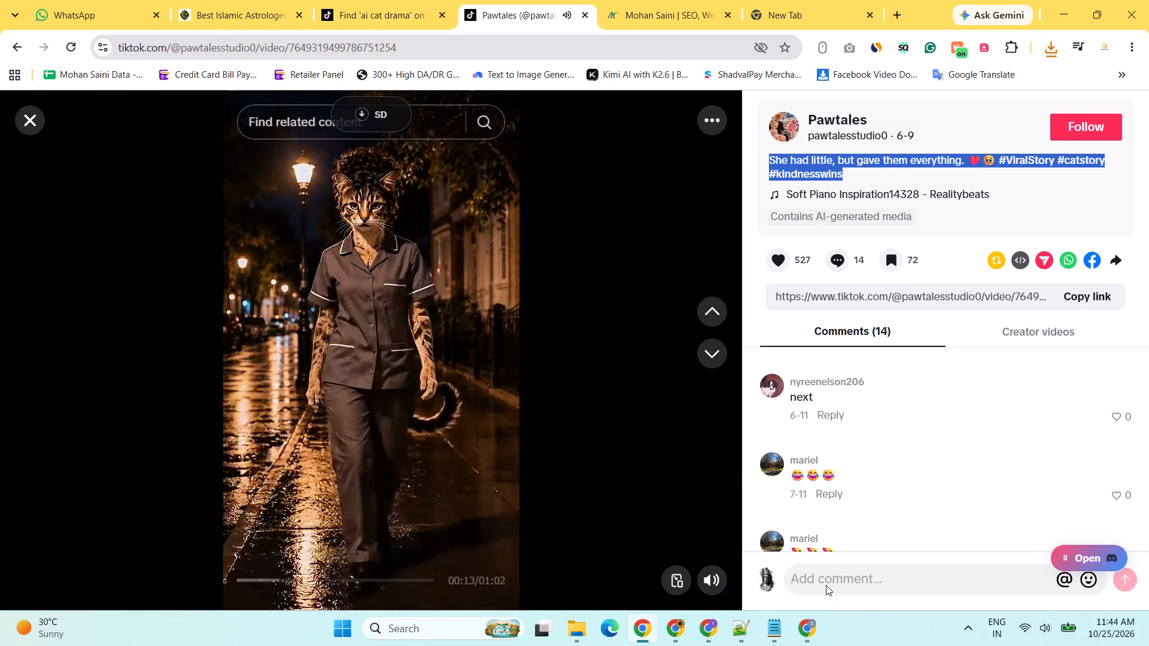
Switch to the Meta Business Suite planner and start another new reel.
{"action": "left_click", "coordinate": [808, 635]}
{"action": "left_click", "coordinate": [995, 97]}
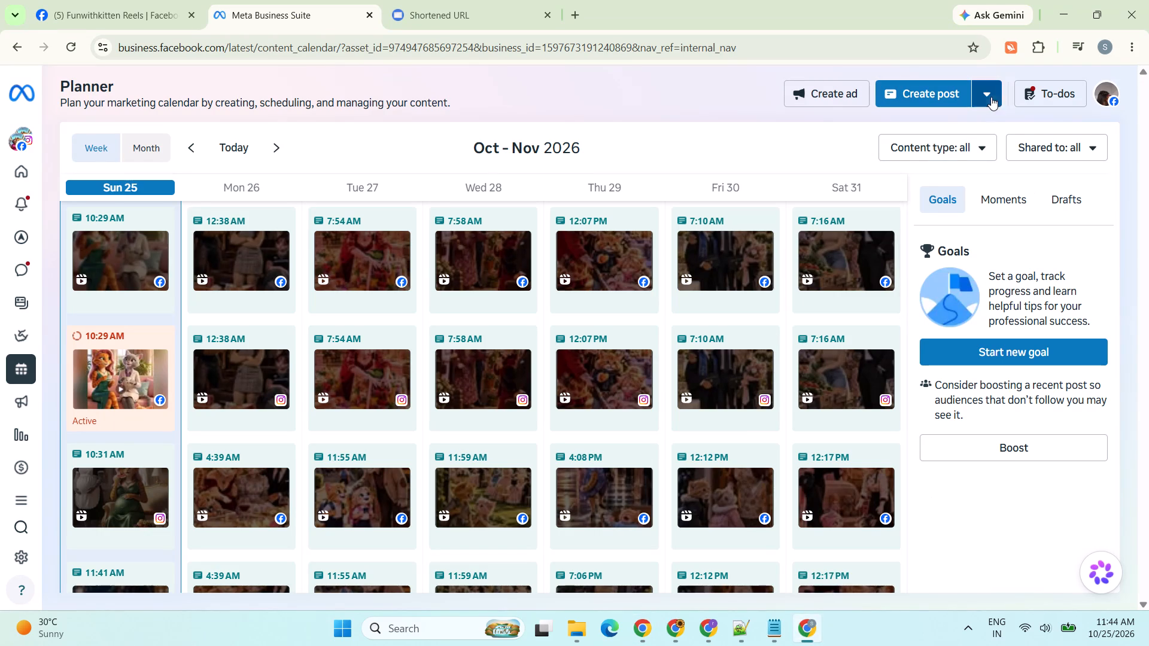
{"action": "left_click", "coordinate": [941, 160]}
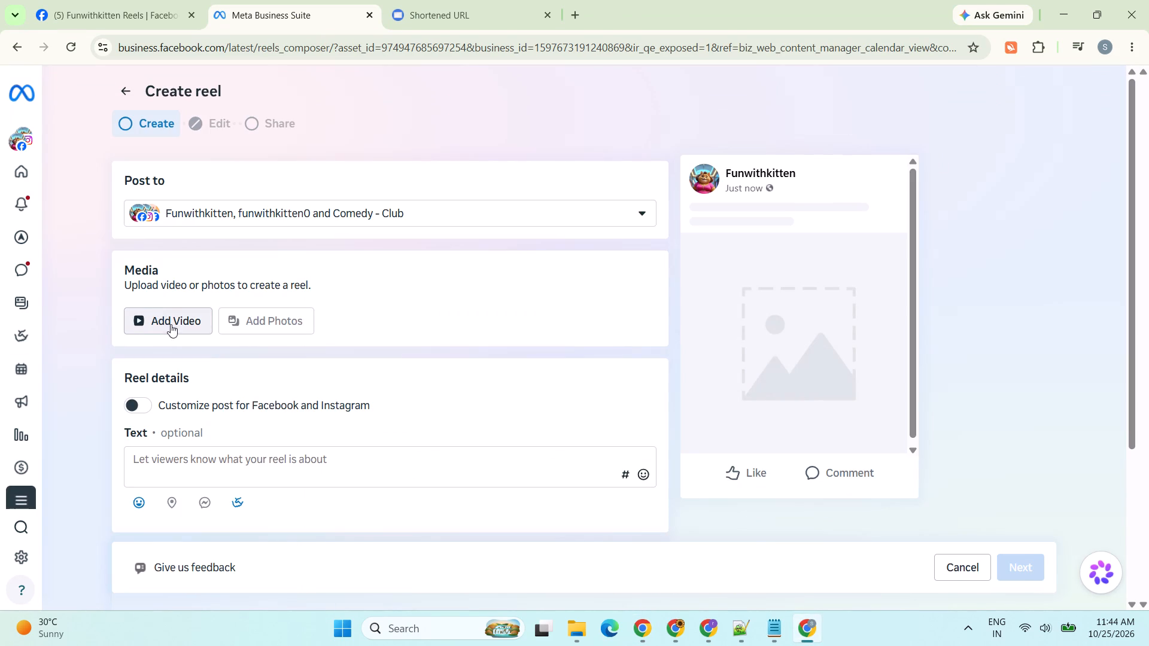
Add the downloaded Pawtales video "She had little, but gave them everything" from Downloads to the new reel.
{"action": "left_click", "coordinate": [171, 324]}
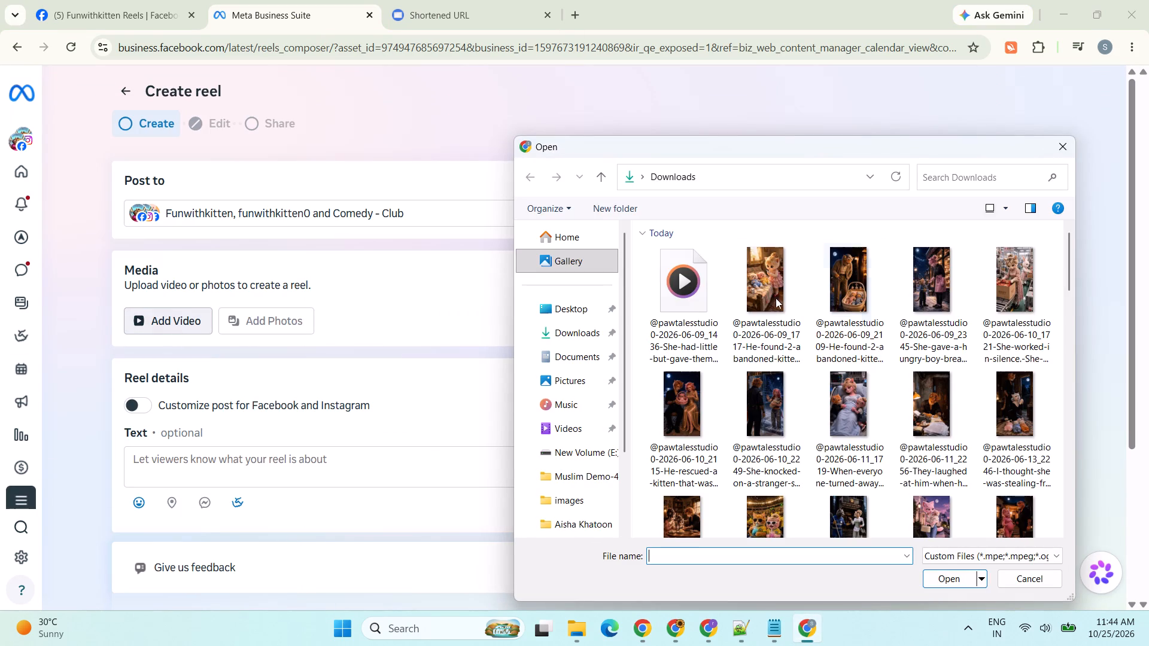
{"action": "left_click", "coordinate": [643, 289]}
{"action": "double_click", "coordinate": [661, 284]}
{"action": "scroll", "coordinate": [181, 429], "scroll_direction": "down", "scroll_amount": 2}
{"action": "left_click", "coordinate": [198, 398]}
{"action": "key", "text": "ctrl+v"}
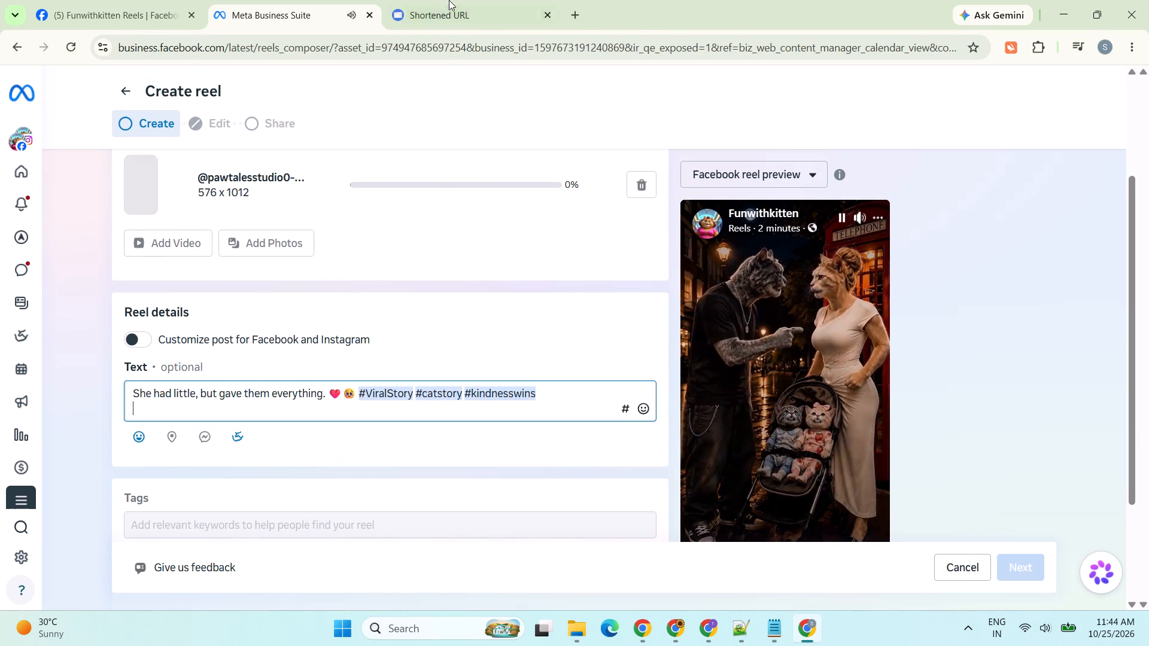
{"action": "left_click", "coordinate": [449, 0]}
{"action": "left_click", "coordinate": [687, 409]}
{"action": "left_click", "coordinate": [338, 0]}
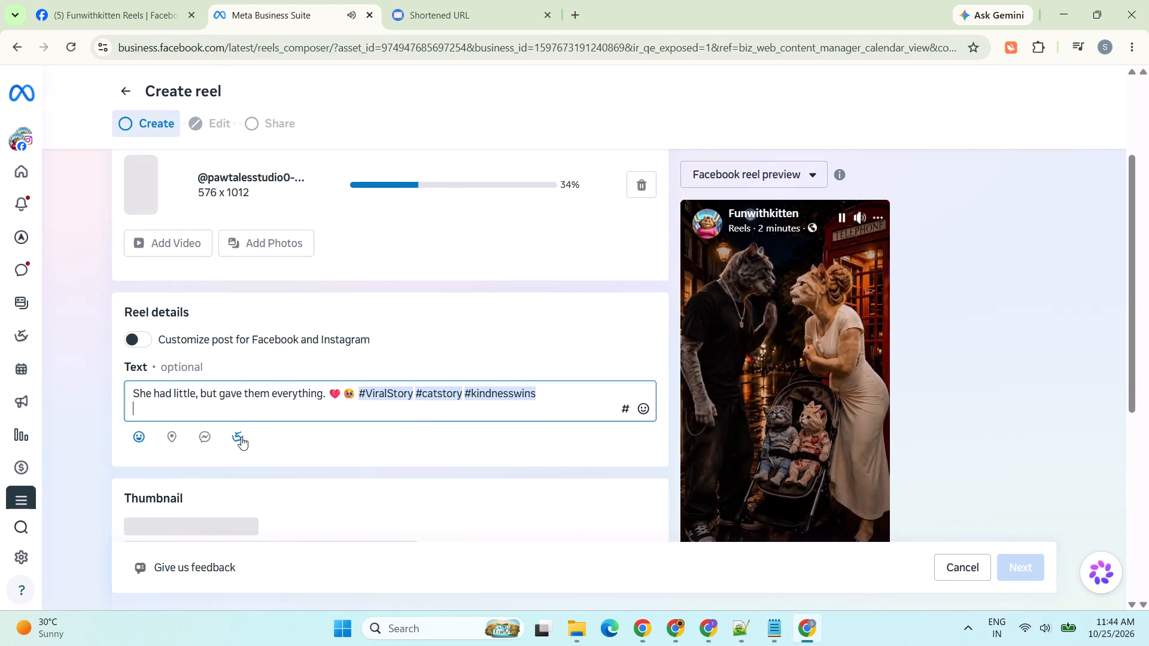
{"action": "key", "text": "ctrl+v"}
{"action": "left_click", "coordinate": [58, 381]}
{"action": "scroll", "coordinate": [71, 339], "scroll_direction": "down", "scroll_amount": 2}
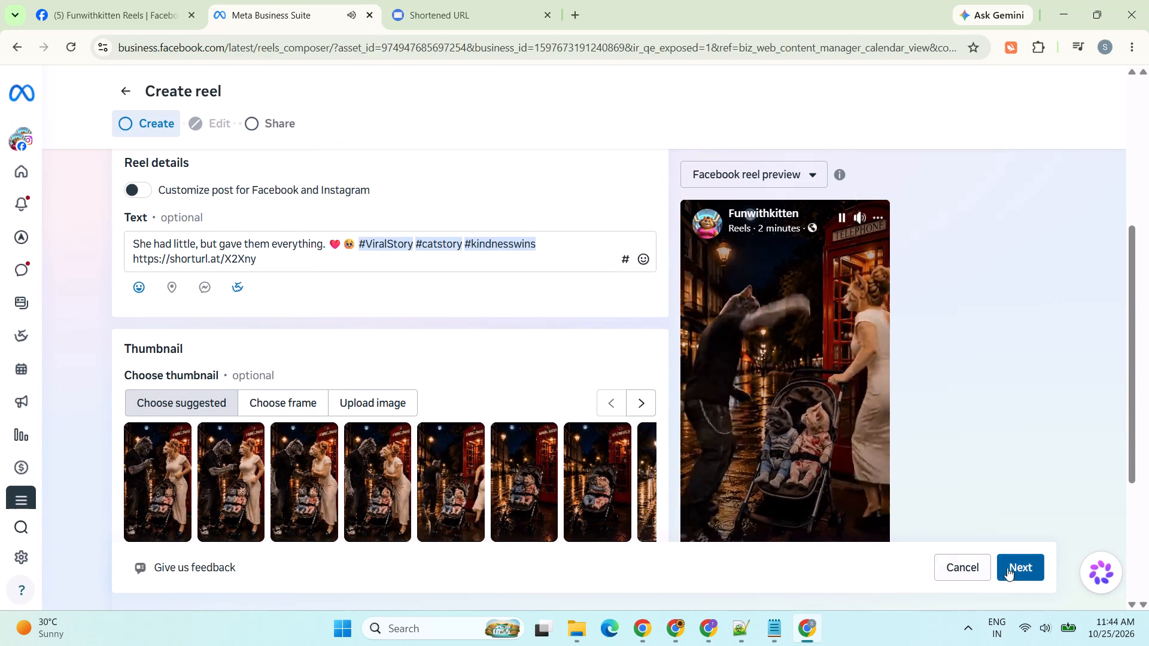
Proceed to the sharing stage, choose scheduled publishing and set both the Facebook and Instagram dates to Nov 6, 2026.
{"action": "left_click", "coordinate": [1008, 568]}
{"action": "scroll", "coordinate": [277, 298], "scroll_direction": "up", "scroll_amount": 7}
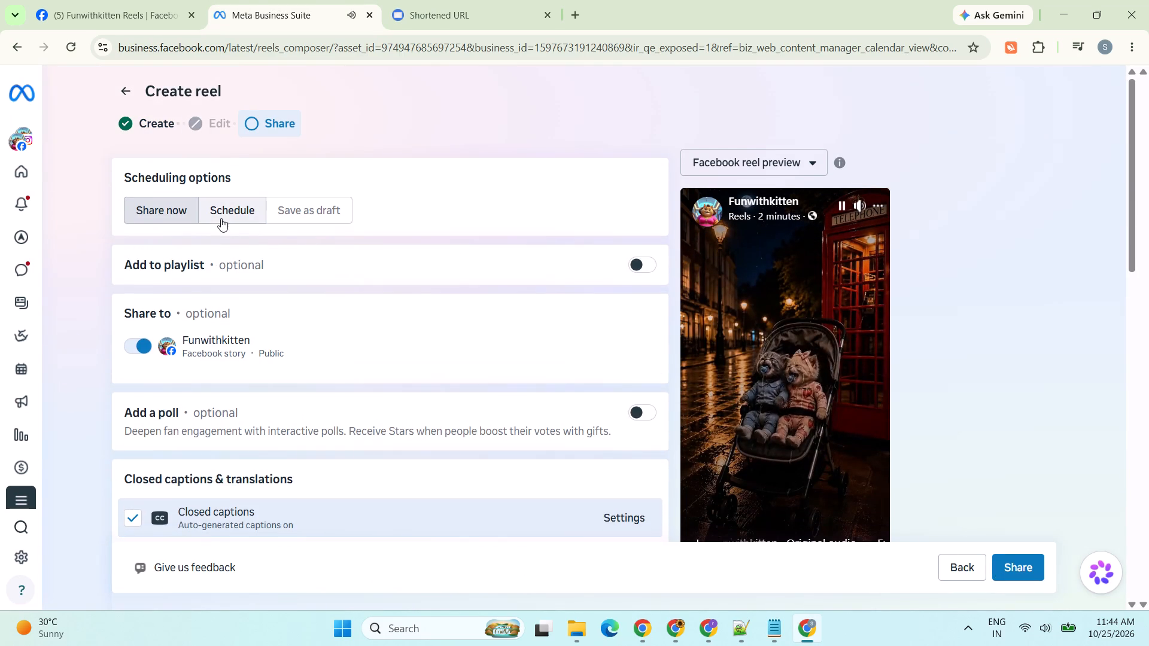
{"action": "left_click", "coordinate": [221, 218]}
{"action": "left_click", "coordinate": [180, 288]}
{"action": "left_click", "coordinate": [279, 318]}
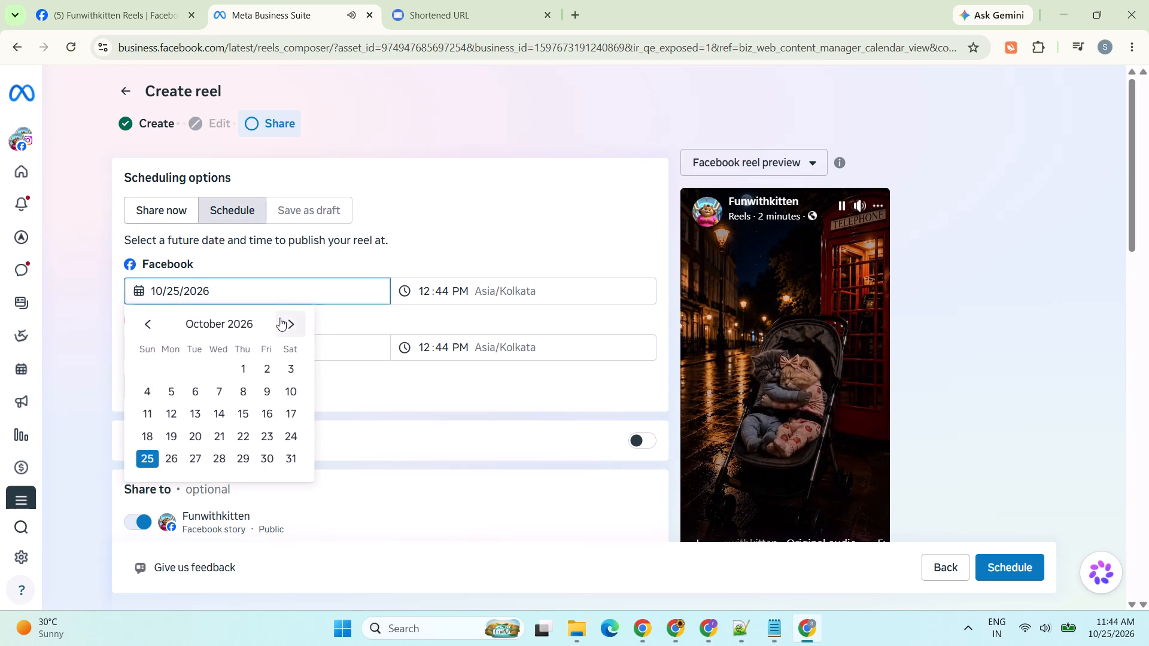
{"action": "left_click", "coordinate": [260, 367]}
{"action": "left_click", "coordinate": [163, 348]}
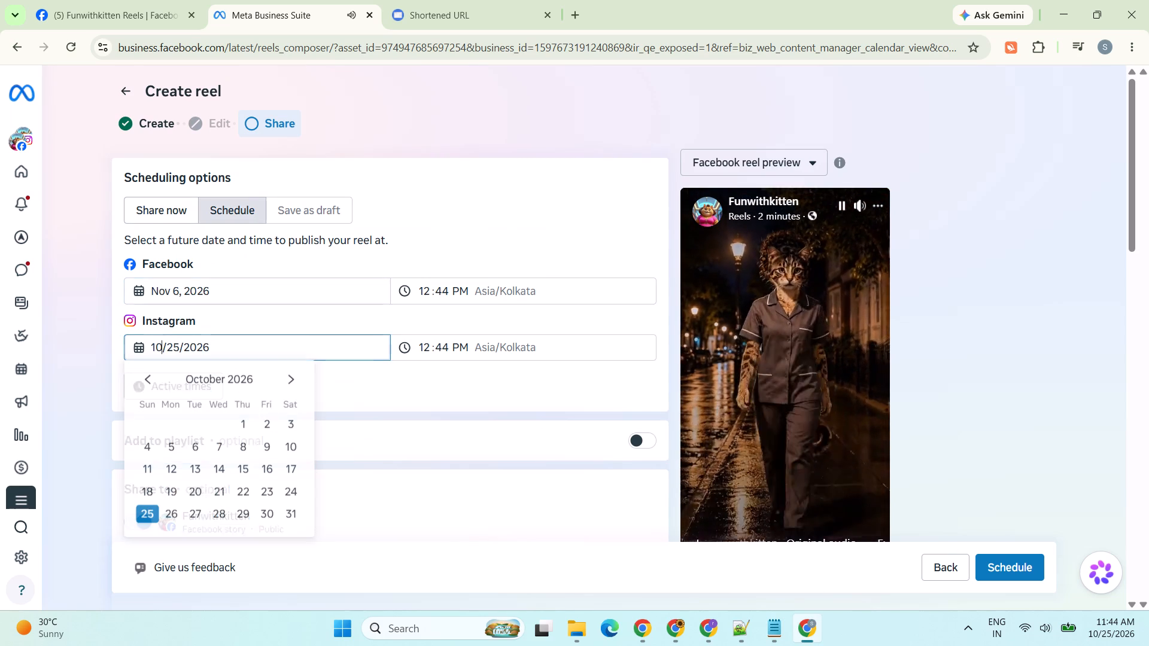
{"action": "left_click", "coordinate": [291, 384]}
{"action": "left_click", "coordinate": [273, 425]}
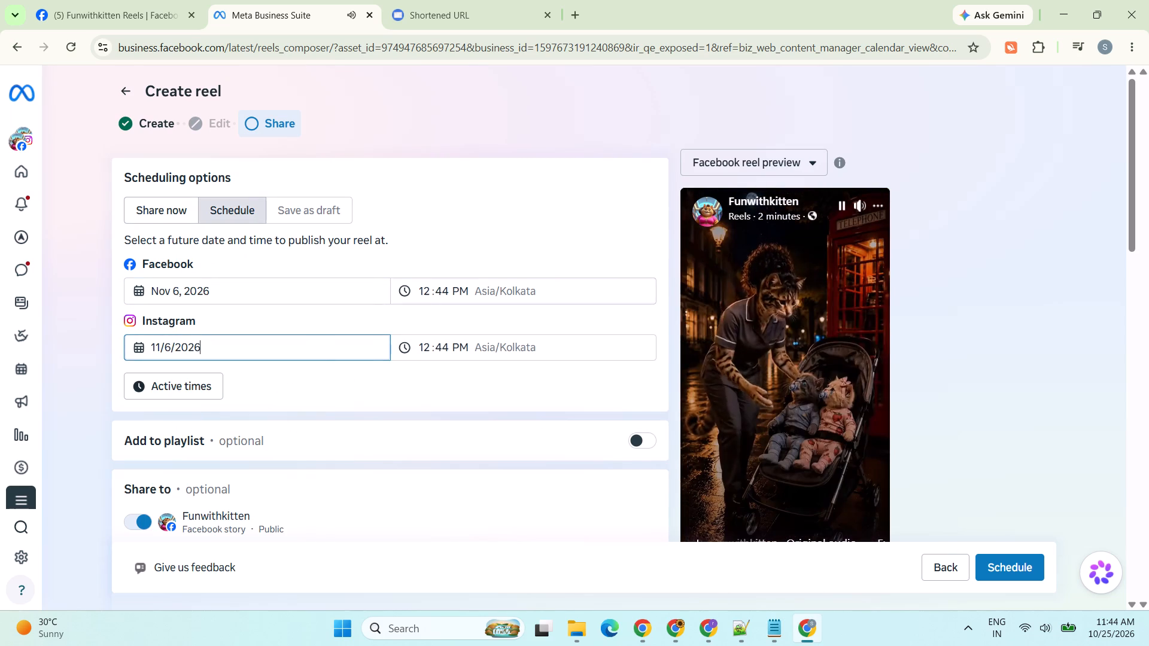
Set the Facebook and Instagram publishing times to 07:44 AM and schedule the reel.
{"action": "left_click", "coordinate": [427, 294]}
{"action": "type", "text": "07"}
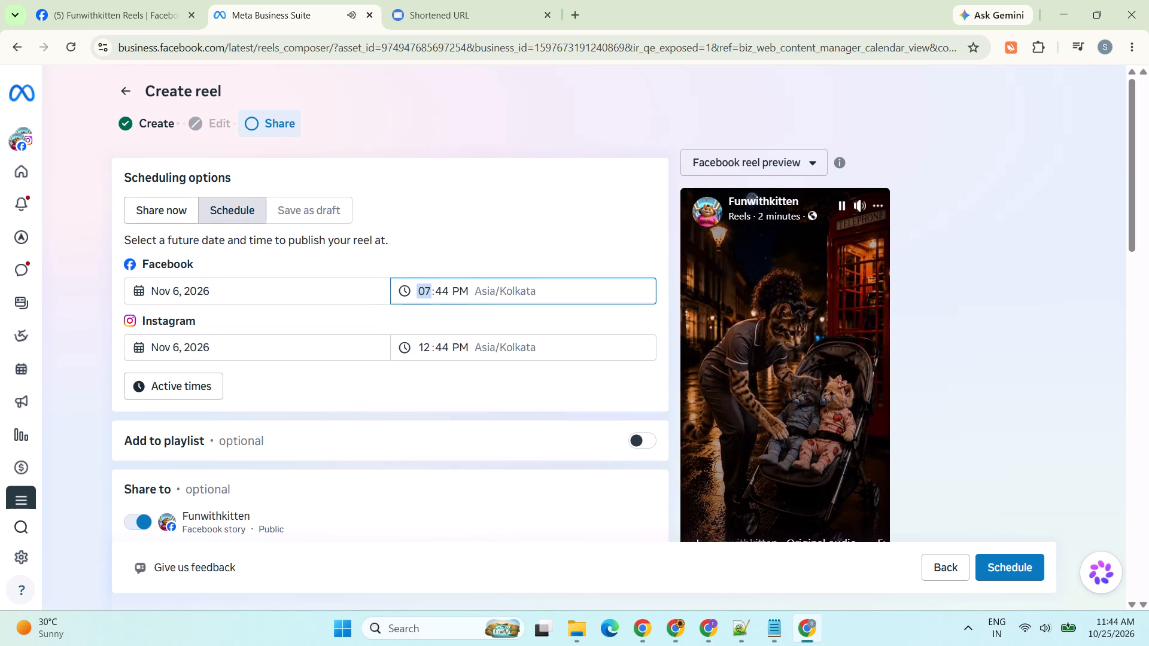
{"action": "left_click", "coordinate": [457, 292]}
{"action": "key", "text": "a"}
{"action": "left_click", "coordinate": [461, 348]}
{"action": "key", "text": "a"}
{"action": "left_click", "coordinate": [425, 349]}
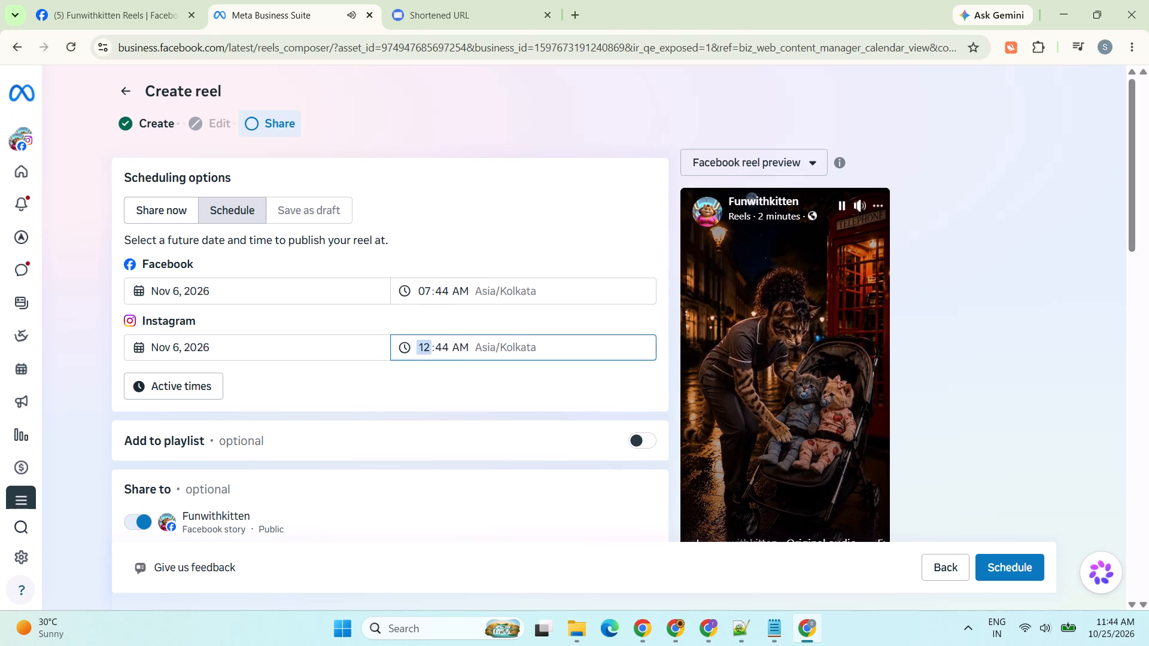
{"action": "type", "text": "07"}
{"action": "left_click", "coordinate": [439, 395]}
{"action": "scroll", "coordinate": [746, 473], "scroll_direction": "down", "scroll_amount": 2}
{"action": "left_click", "coordinate": [1027, 565]}
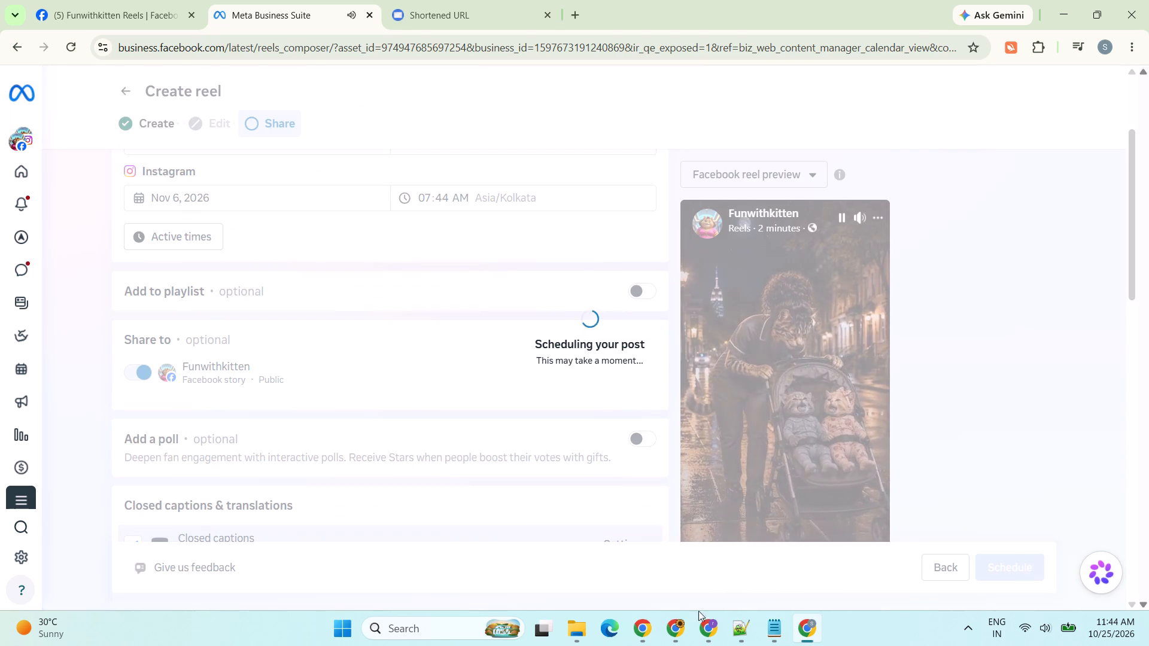
{"action": "left_click", "coordinate": [755, 312]}
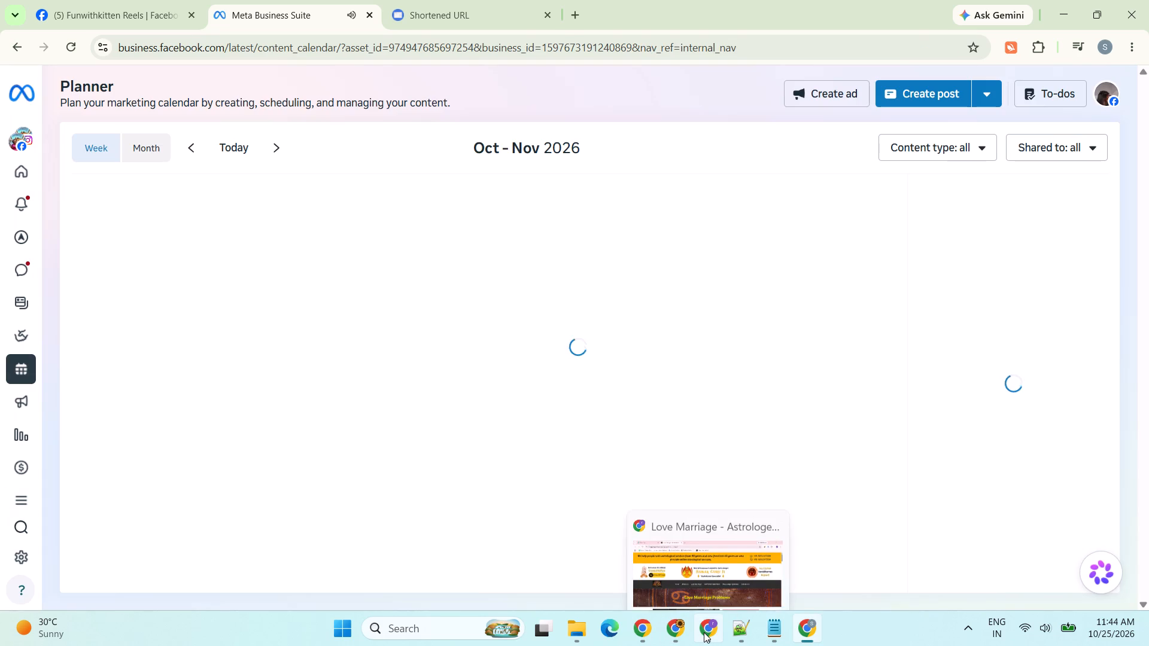
Switch to the other Chrome window and close the Love Marriage astrology page.
{"action": "left_click", "coordinate": [706, 632]}
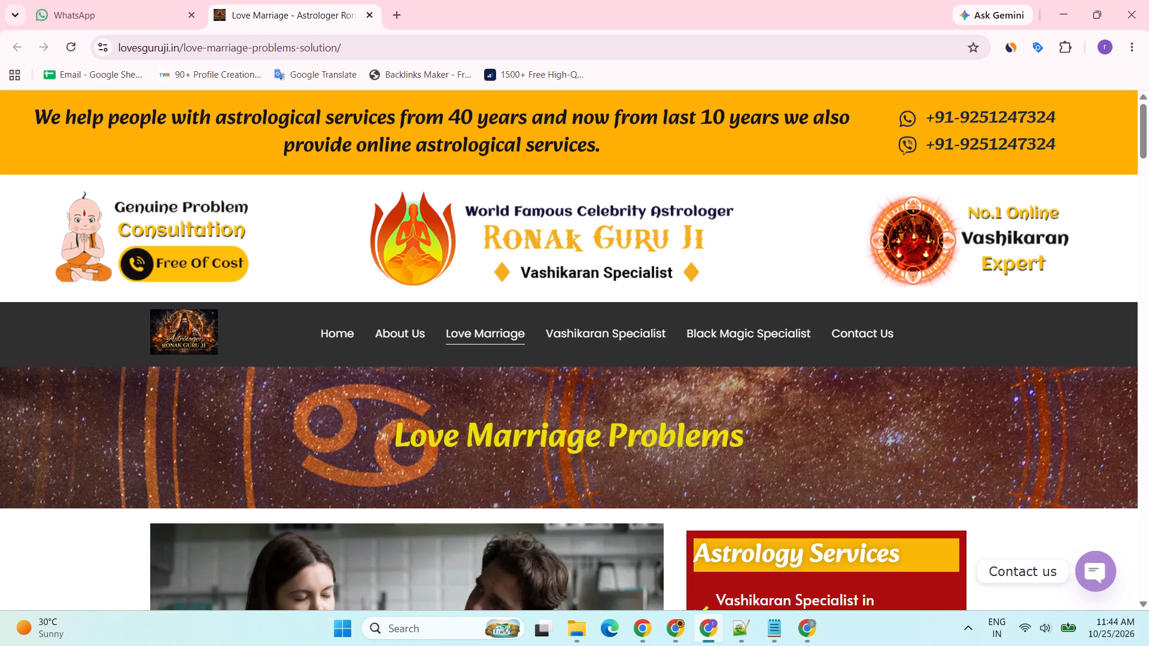
{"action": "key", "text": "ctrl+w"}
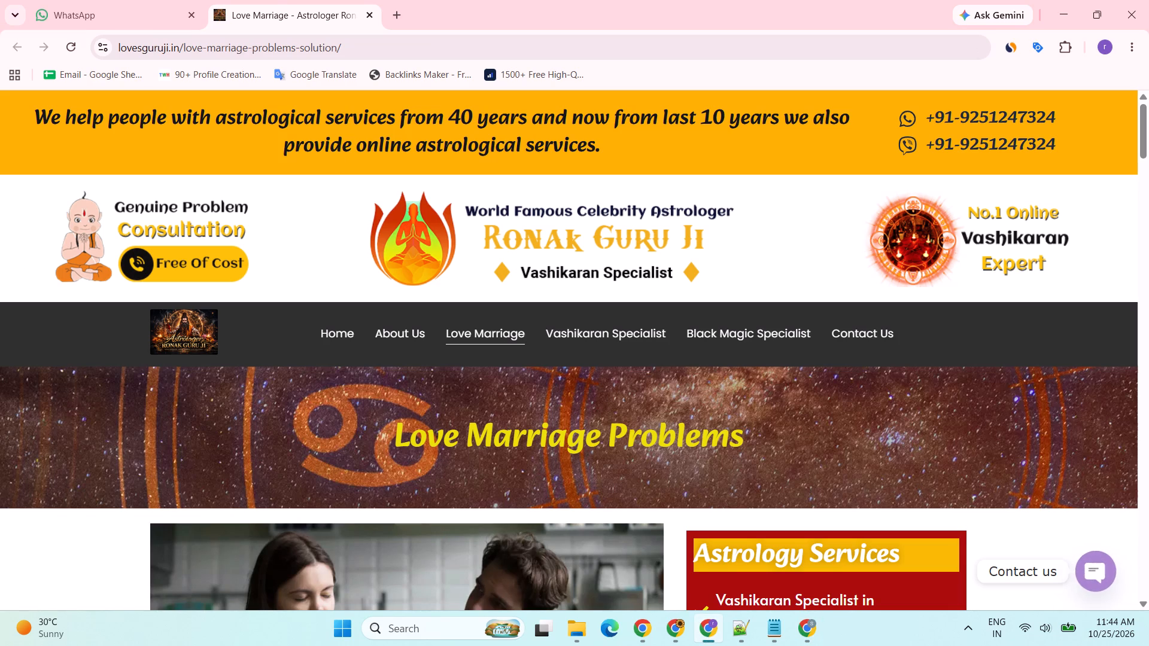